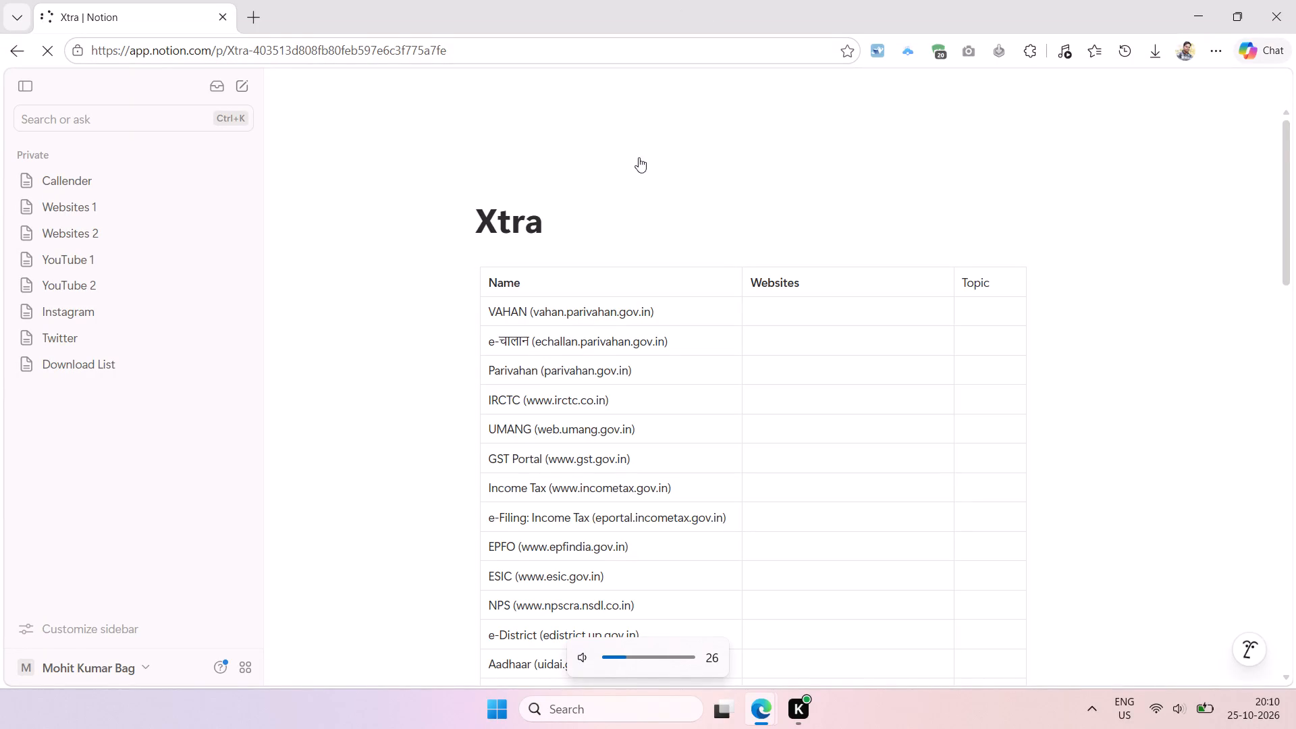
# Open Google in a new tab and search for the first table row's name, VAHAN (vahan.parivahan.gov.in).
pyautogui.click(246, 17)
pyautogui.click(100, 86)
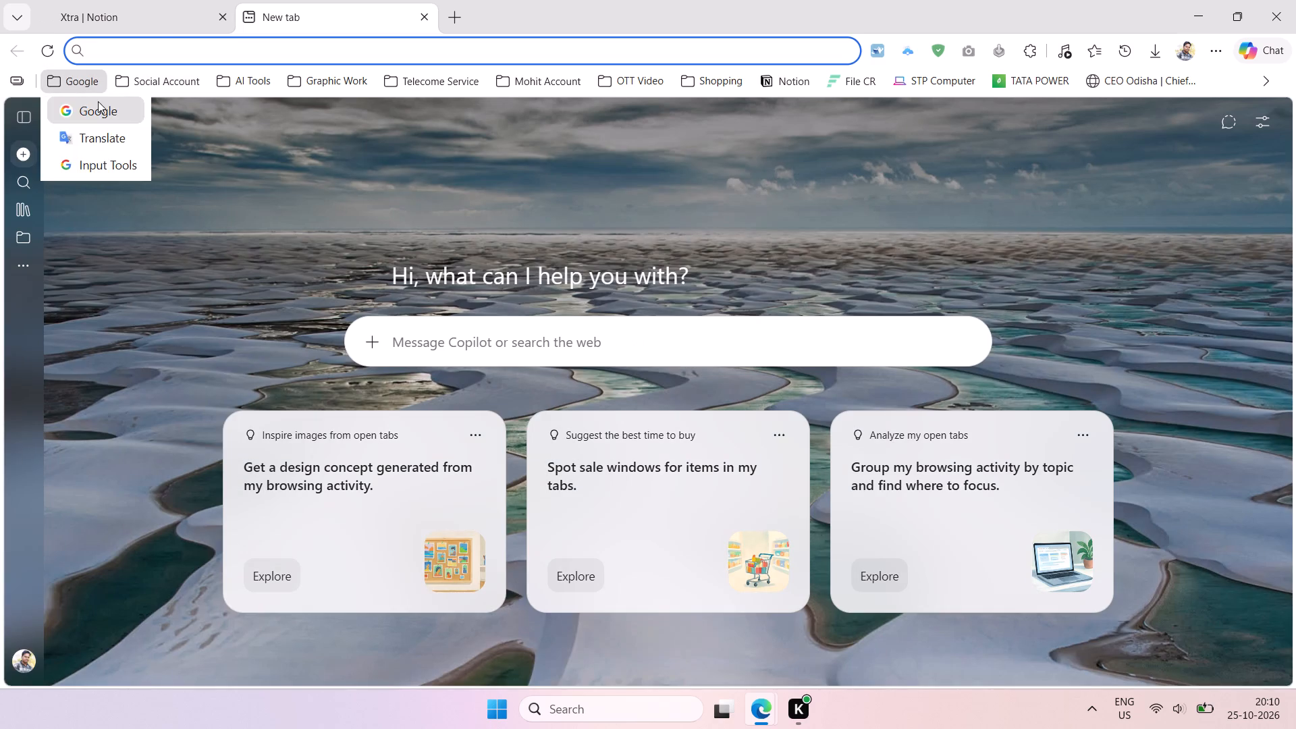
pyautogui.click(97, 104)
pyautogui.click(155, 19)
pyautogui.click(665, 314)
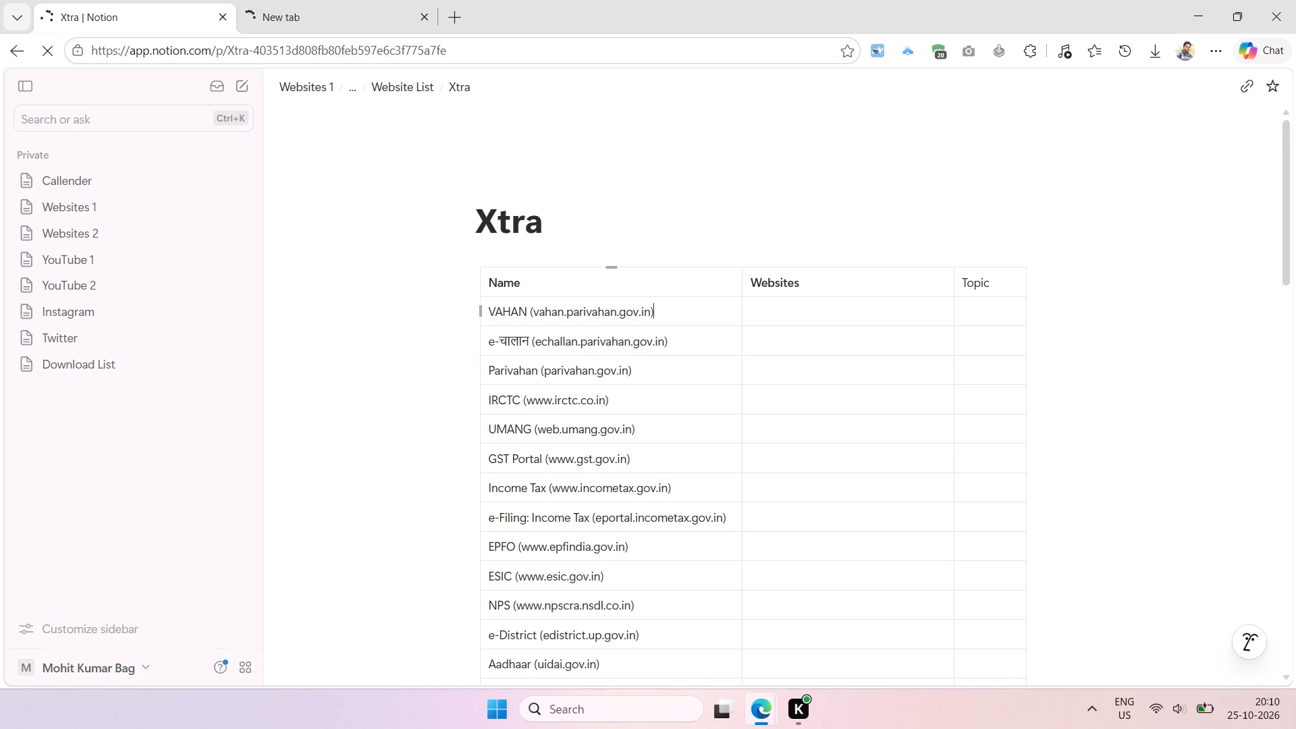
pyautogui.hotkey('ctrl', 'a')
pyautogui.hotkey('ctrl', 'c')
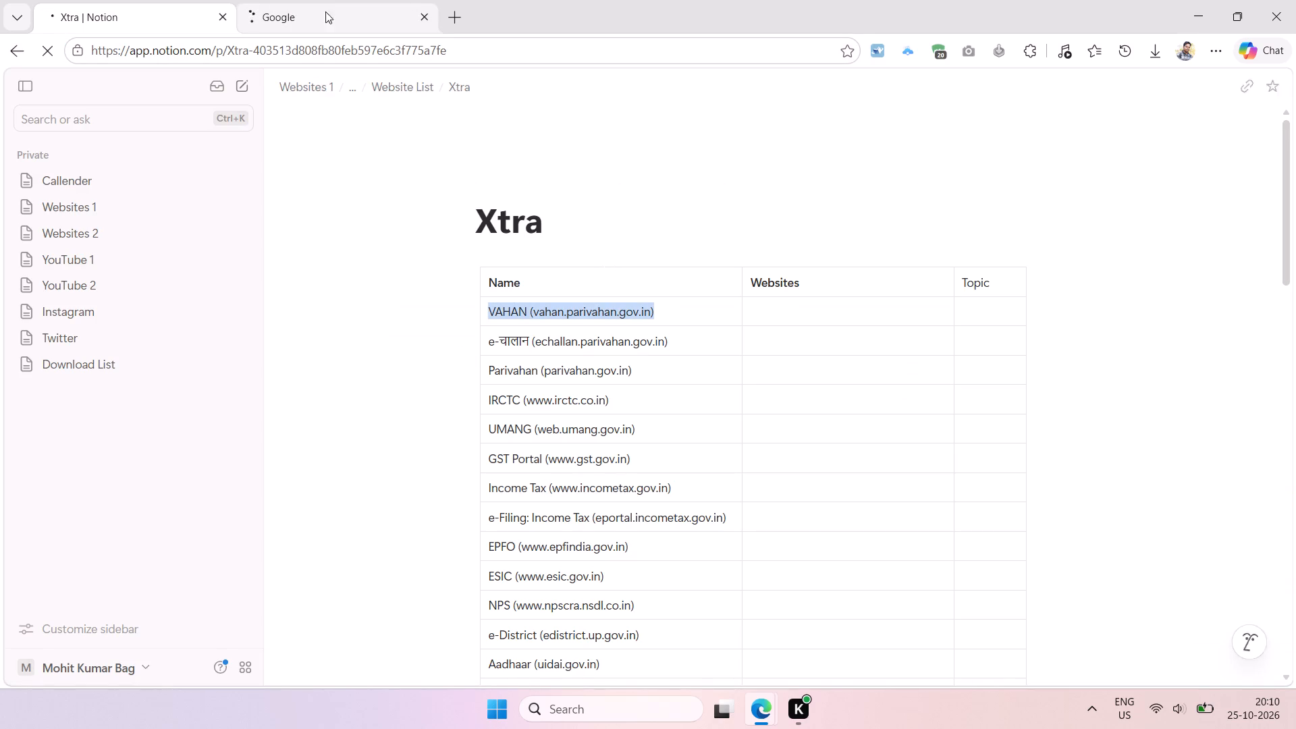
pyautogui.click(325, 12)
pyautogui.click(452, 306)
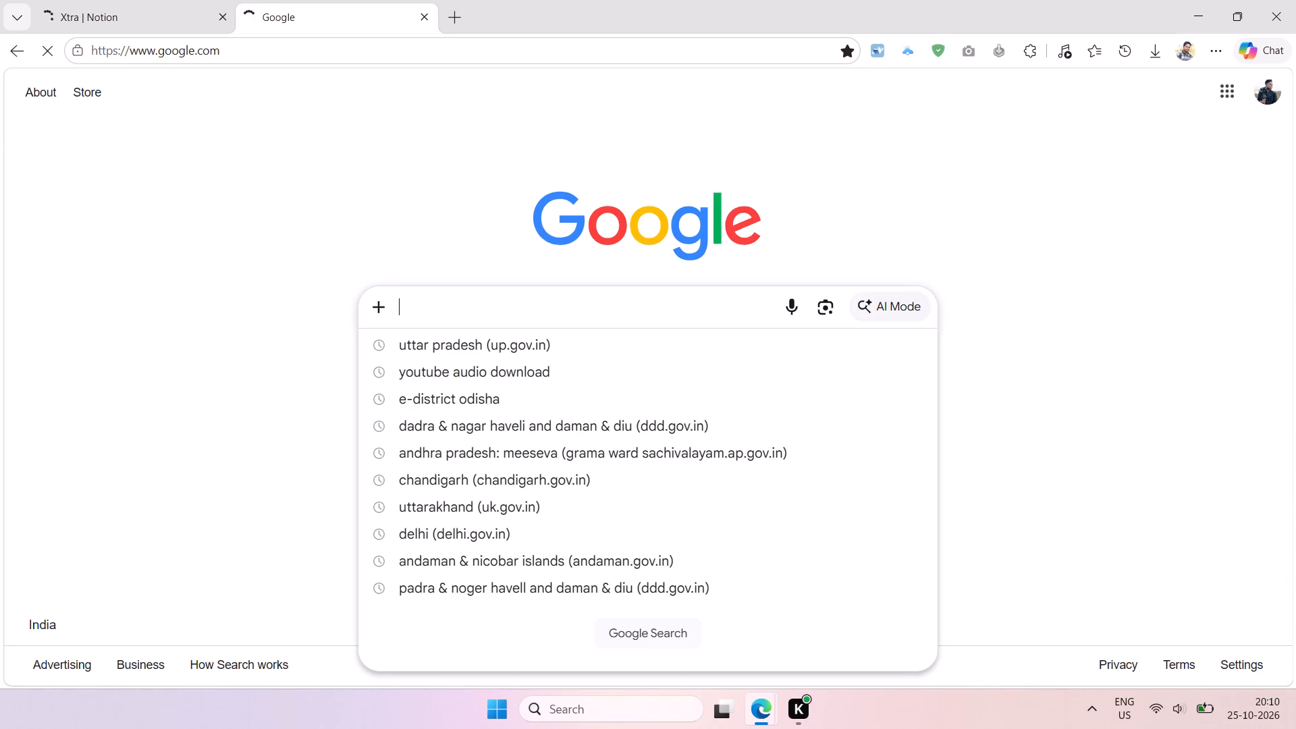
pyautogui.hotkey('ctrl', 'v')
pyautogui.press('Return')
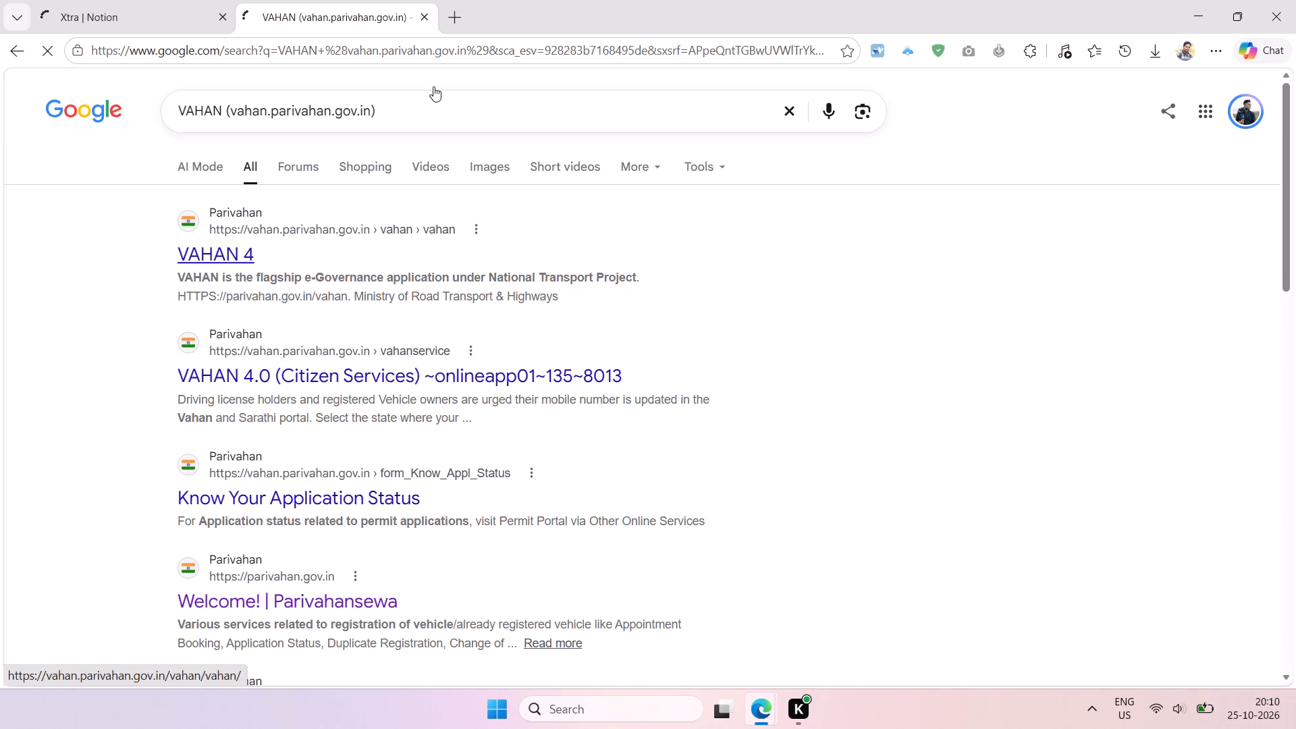
# Shorten the Google query to parivahan.gov.in and run the search again.
pyautogui.click(413, 113)
pyautogui.press('BackSpace')
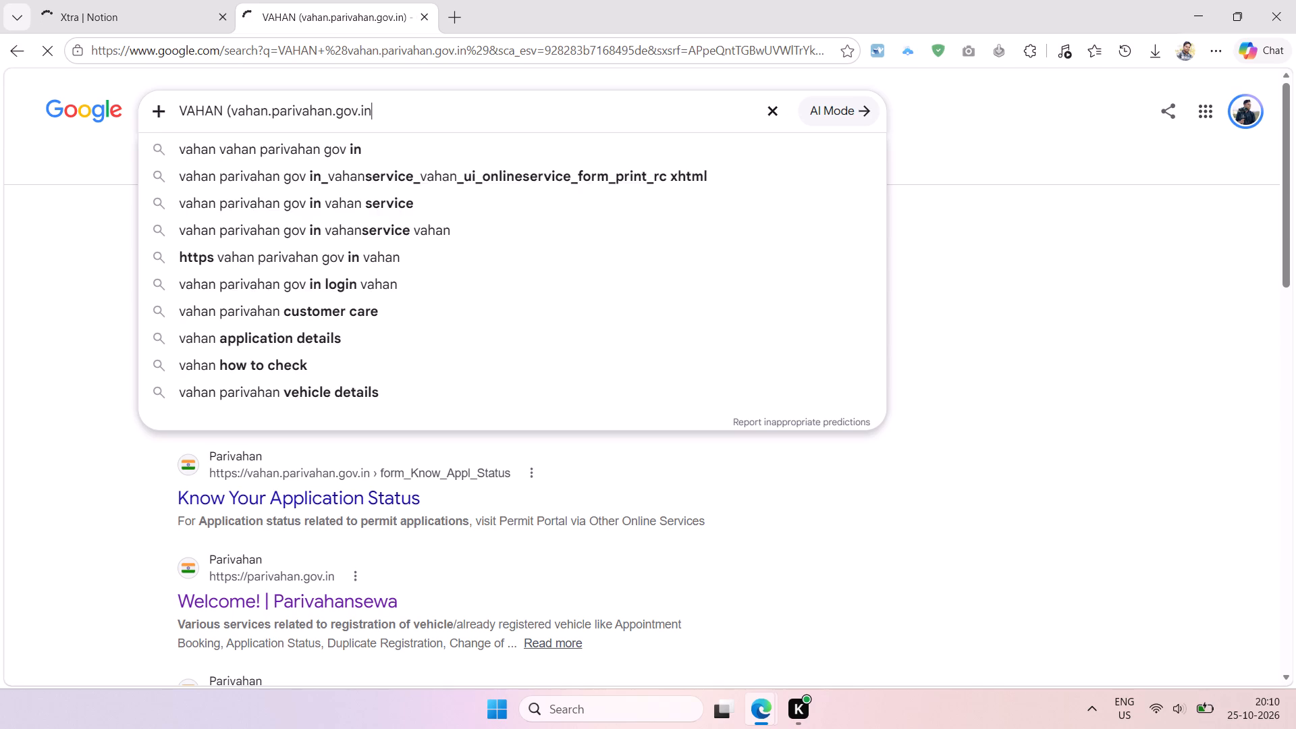
pyautogui.moveTo(269, 106); pyautogui.dragTo(186, 103)
pyautogui.press('BackSpace')
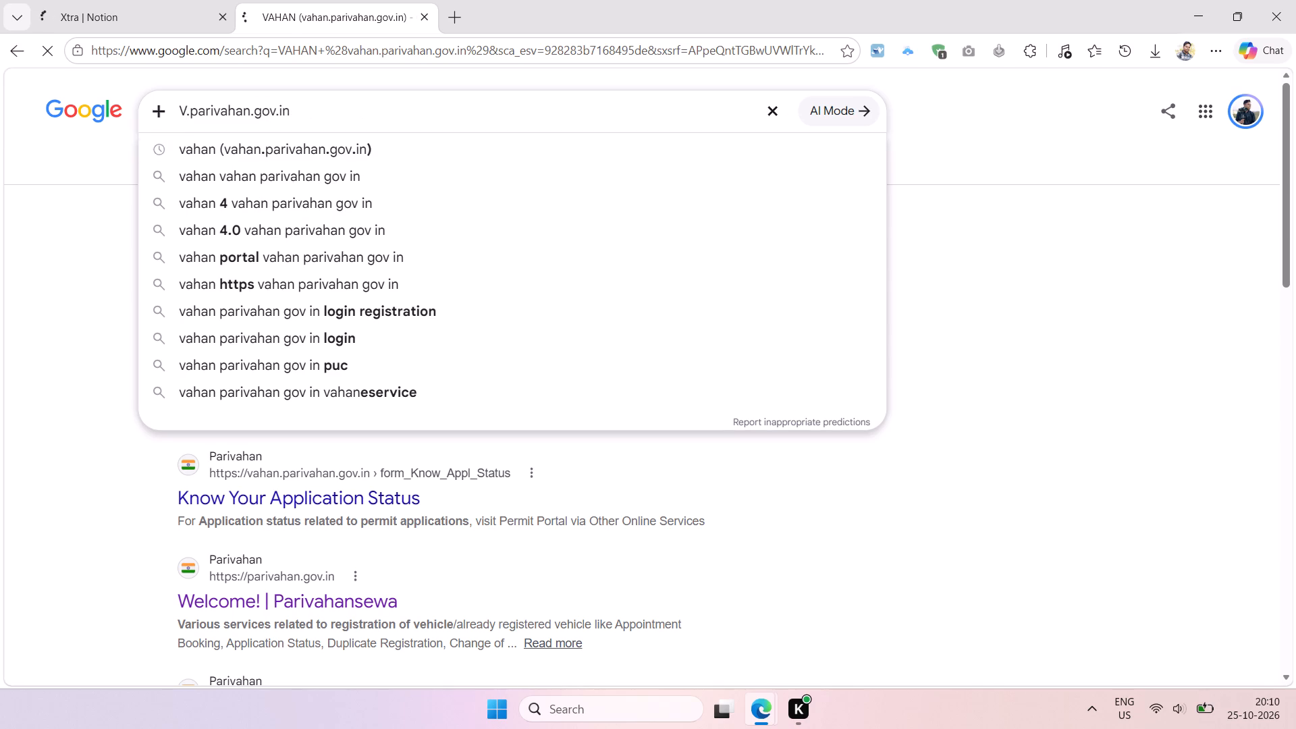
pyautogui.click(190, 107)
pyautogui.press('Right')
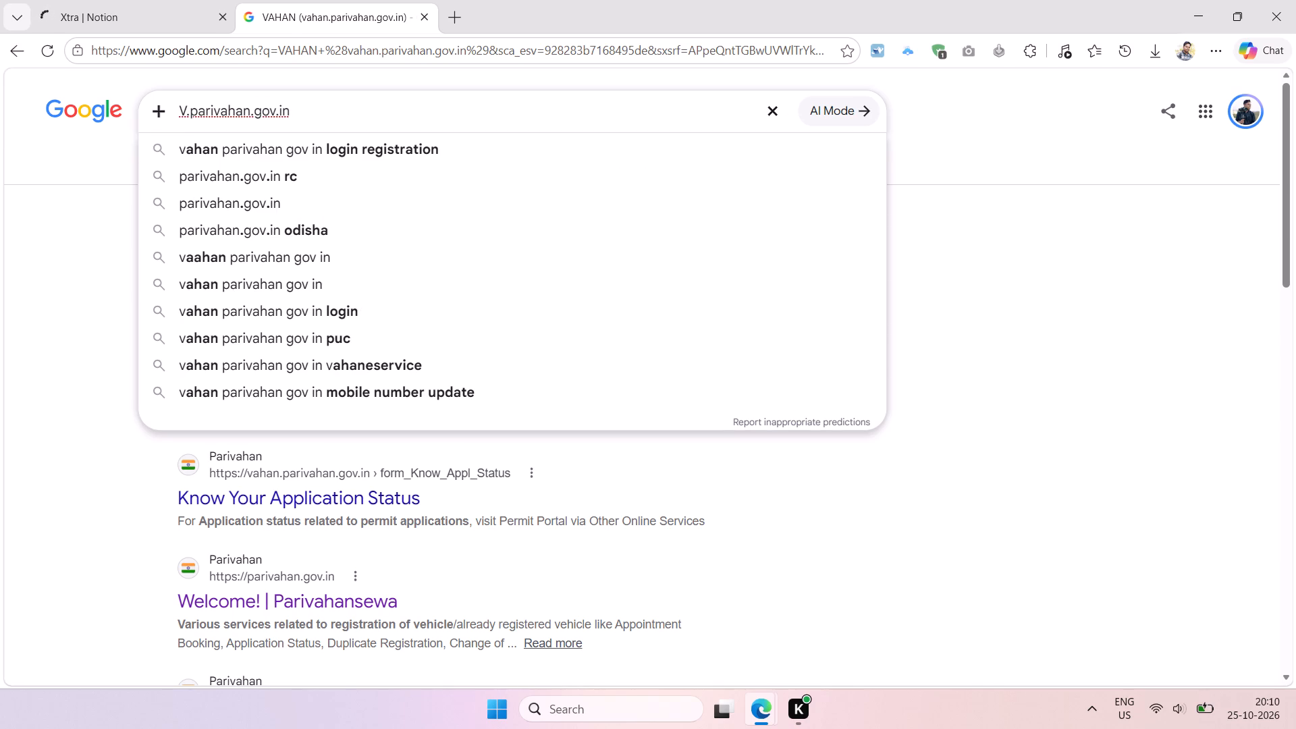
pyautogui.press('Left')
pyautogui.press('BackSpace')
pyautogui.press('BackSpace')
pyautogui.press('Return')
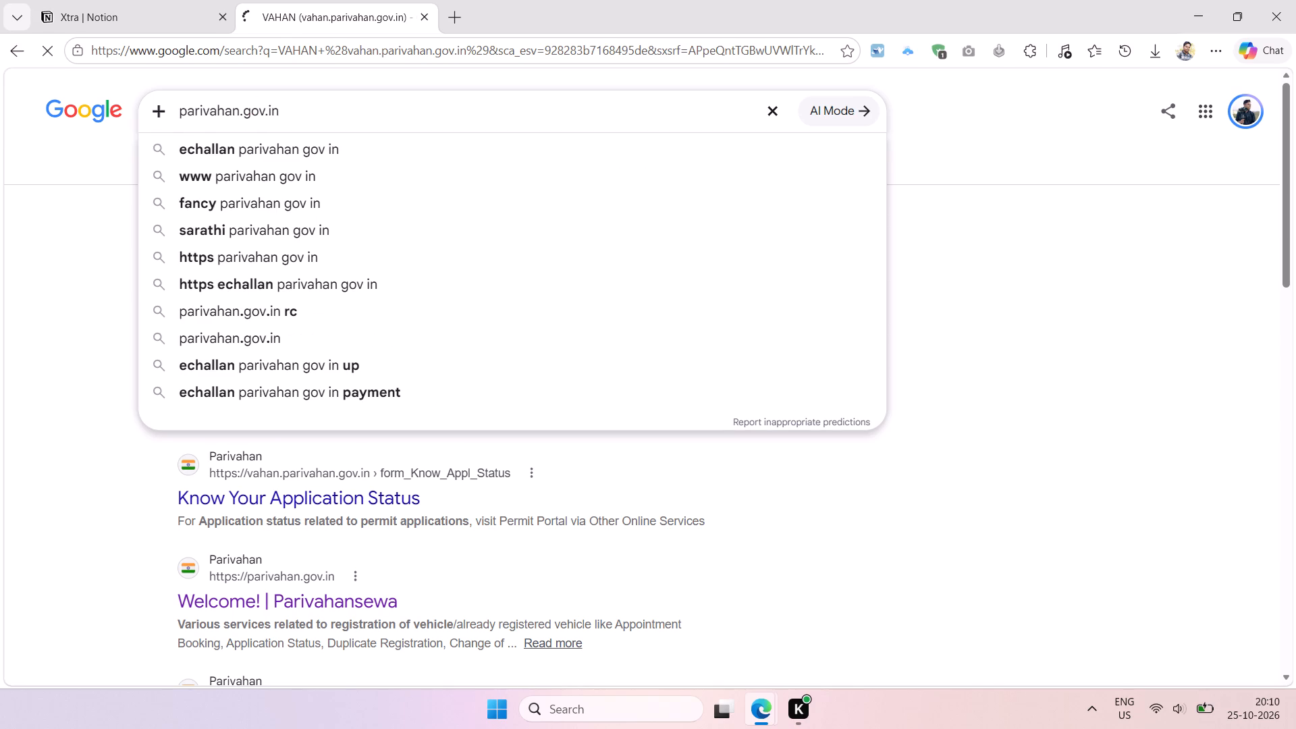
# Open the Parivahansewa result and copy its domain, parivahan.gov.in, into the Websites cell of the VAHAN row.
pyautogui.click(267, 252)
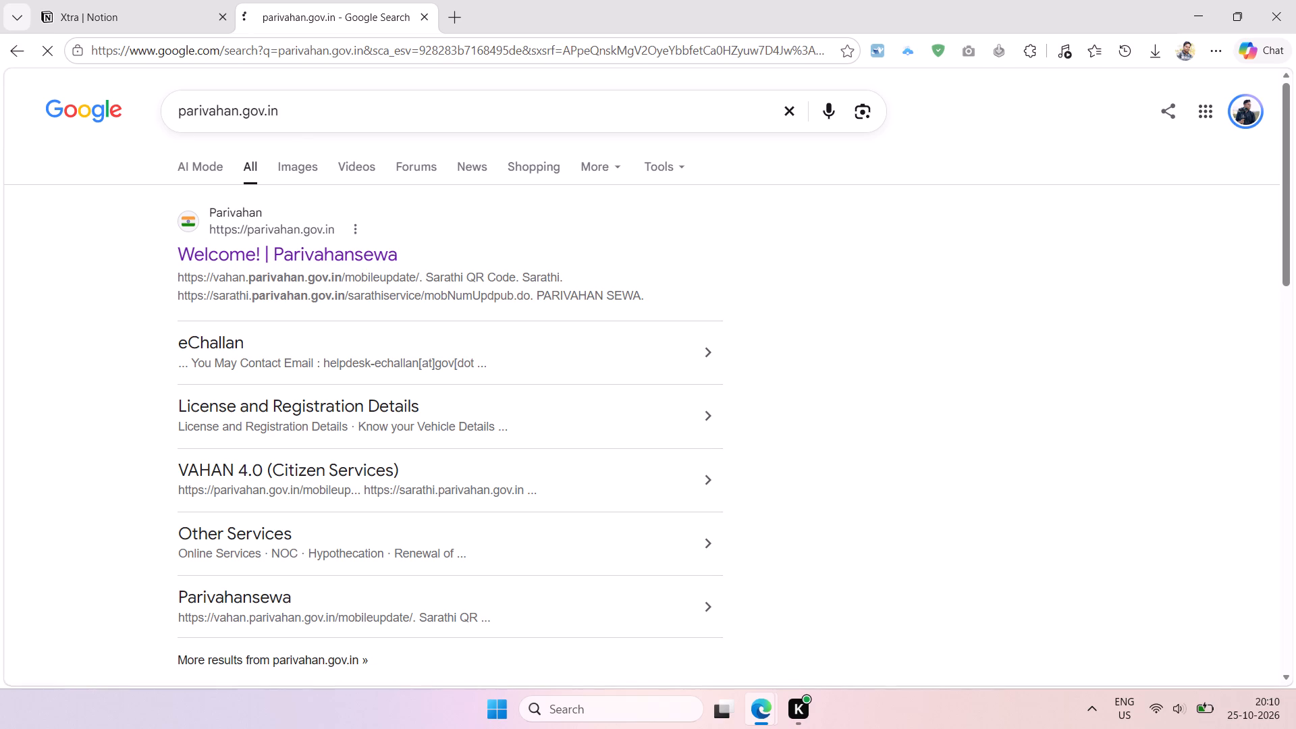
pyautogui.click(286, 57)
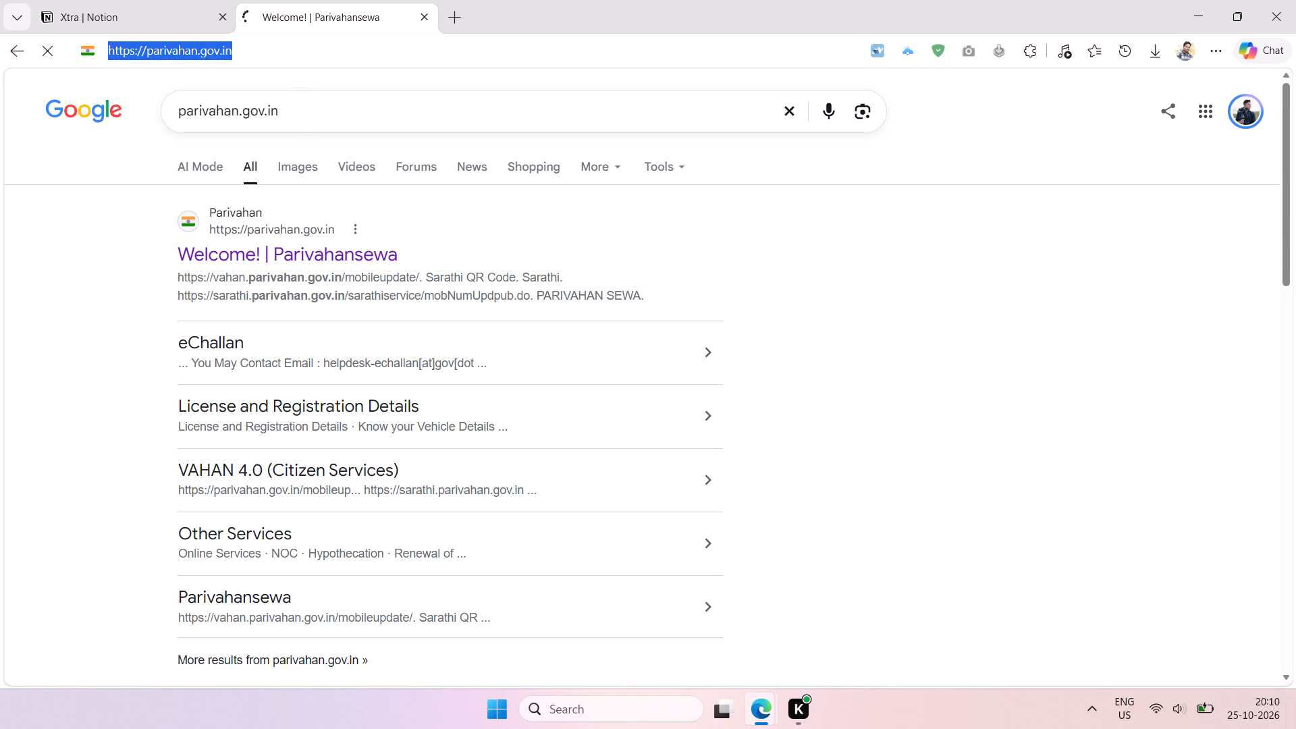
pyautogui.click(264, 53)
pyautogui.moveTo(267, 54); pyautogui.dragTo(145, 64)
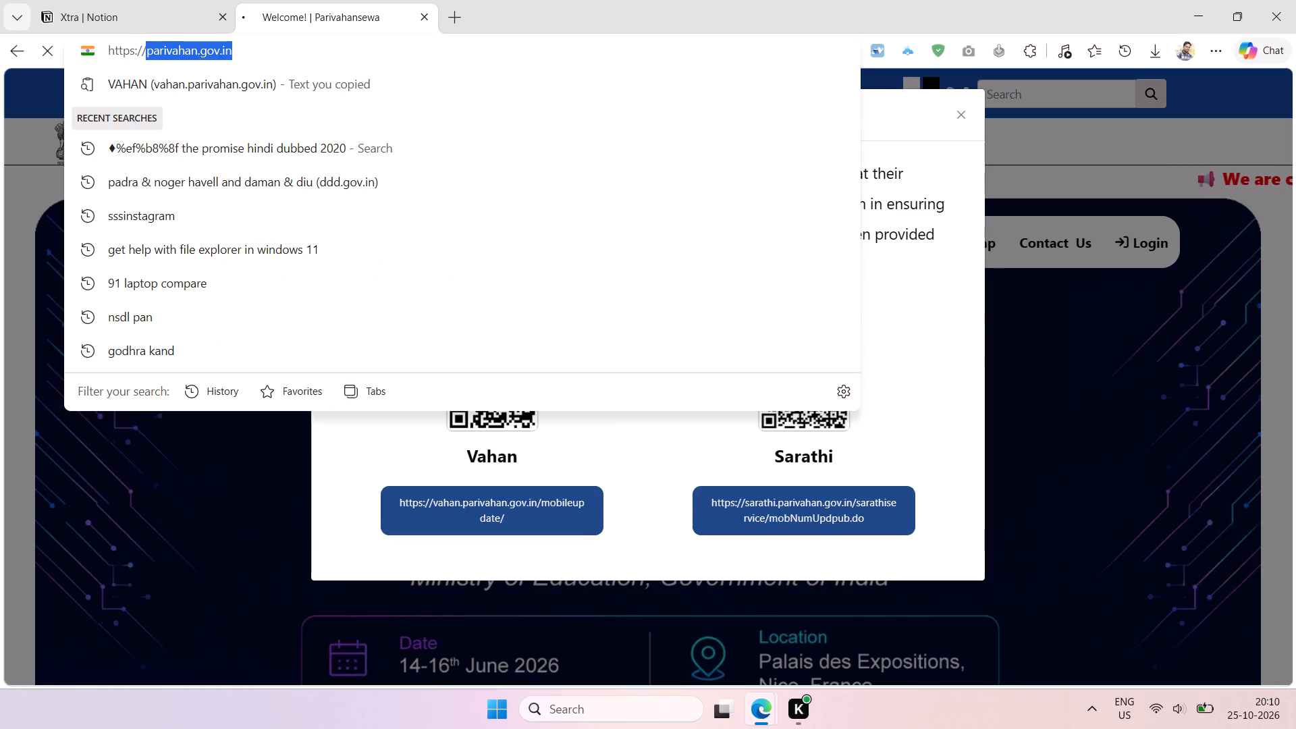
pyautogui.moveTo(145, 64); pyautogui.dragTo(147, 65)
pyautogui.hotkey('ctrl', 'c')
pyautogui.click(135, 11)
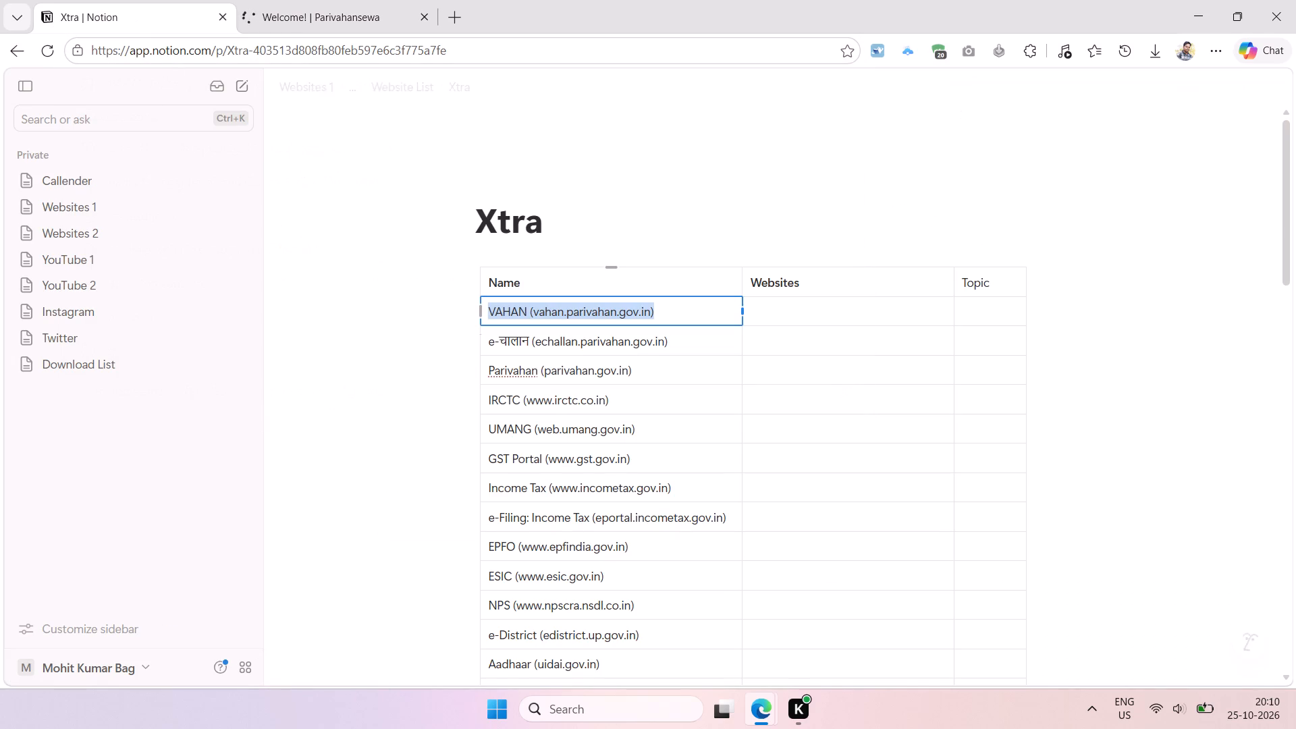
pyautogui.press('Tab')
pyautogui.click(782, 315)
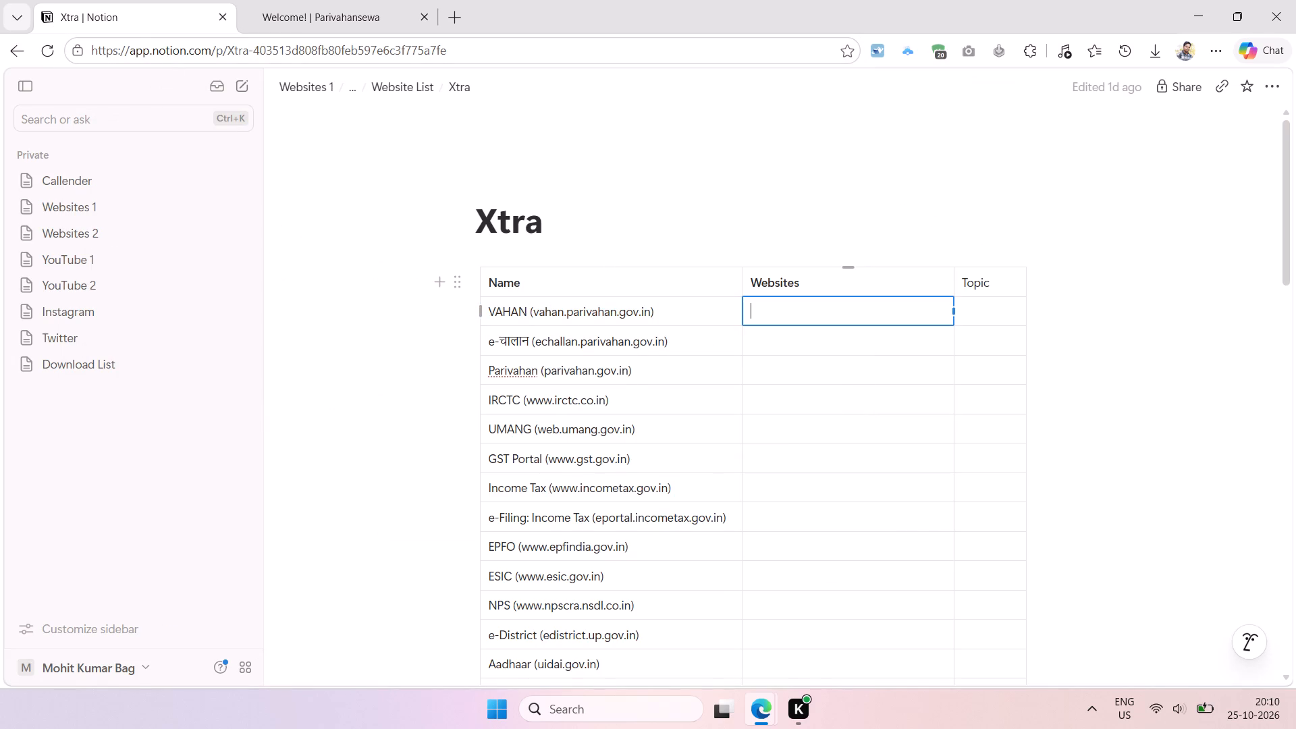
pyautogui.hotkey('ctrl', 'v')
# Check the Parivahan homepage, return to the search results and copy the AI Overview phrase "ehicle registration, driving licenses, and transport services".
pyautogui.click(308, 19)
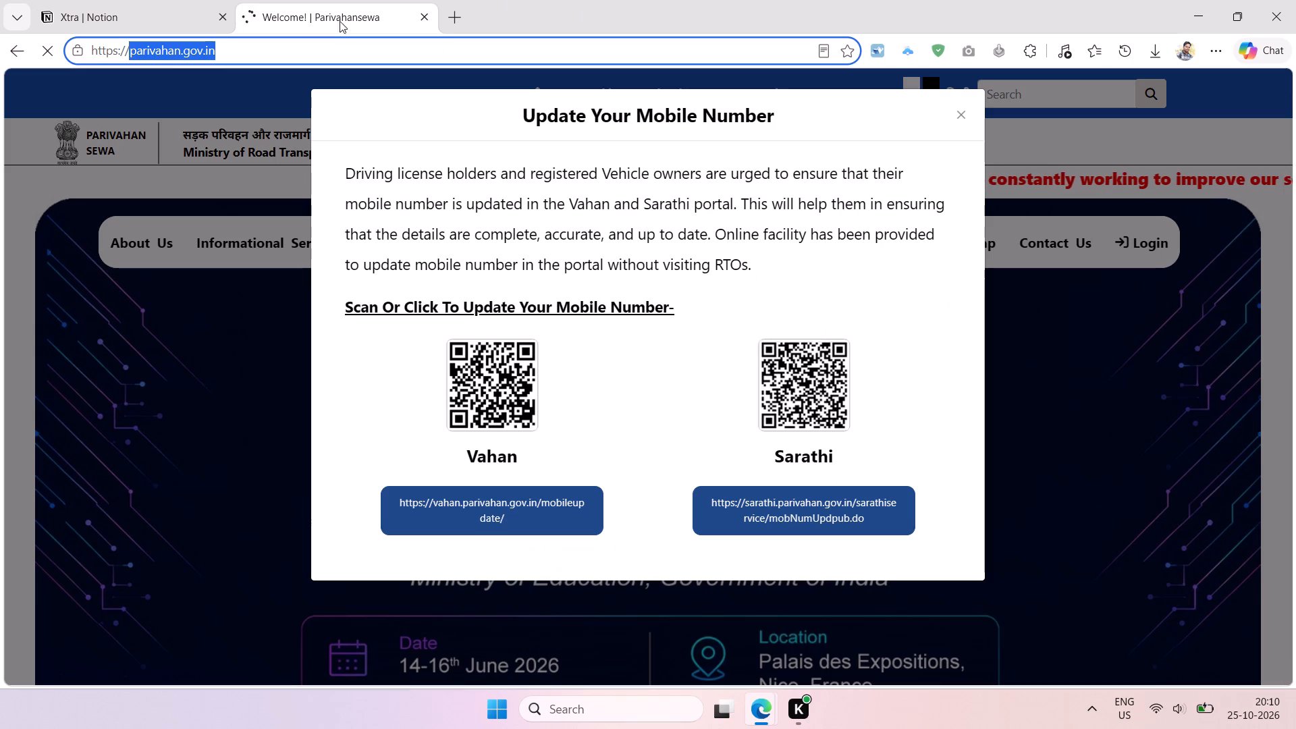
pyautogui.click(958, 117)
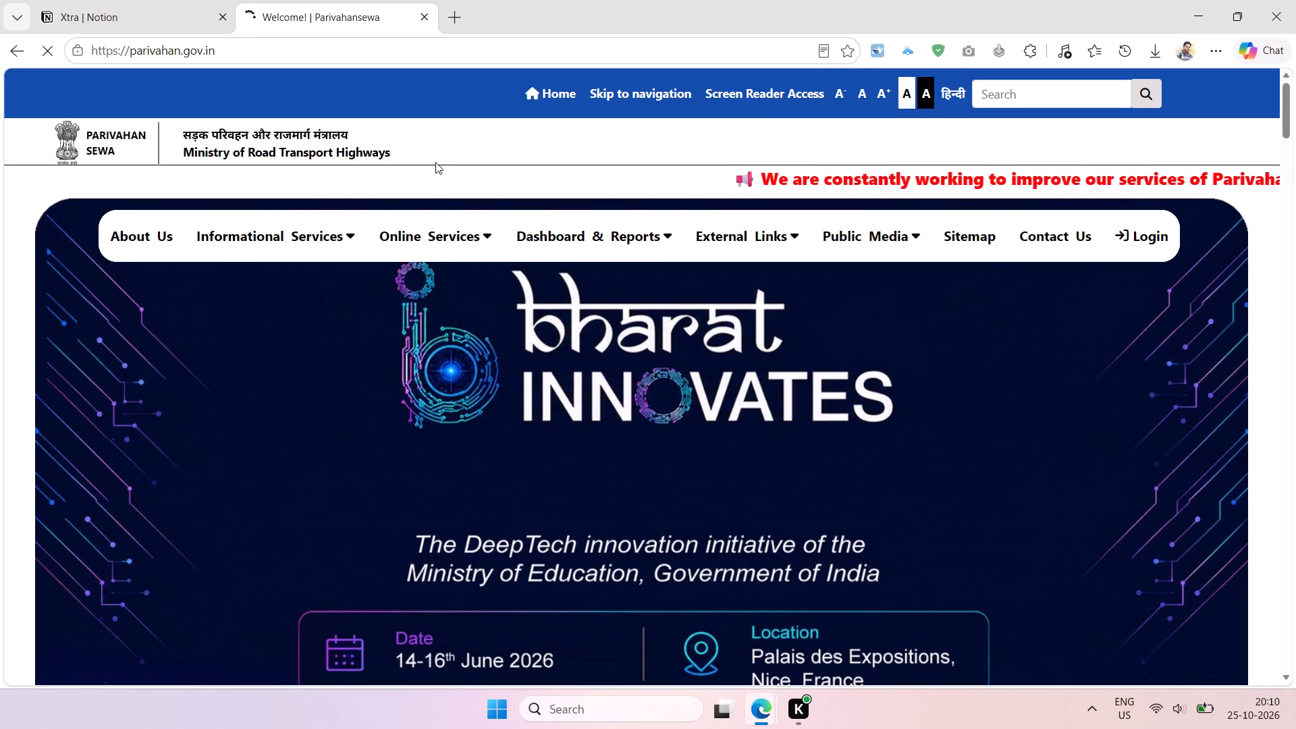
pyautogui.scroll(-1, 435, 162)
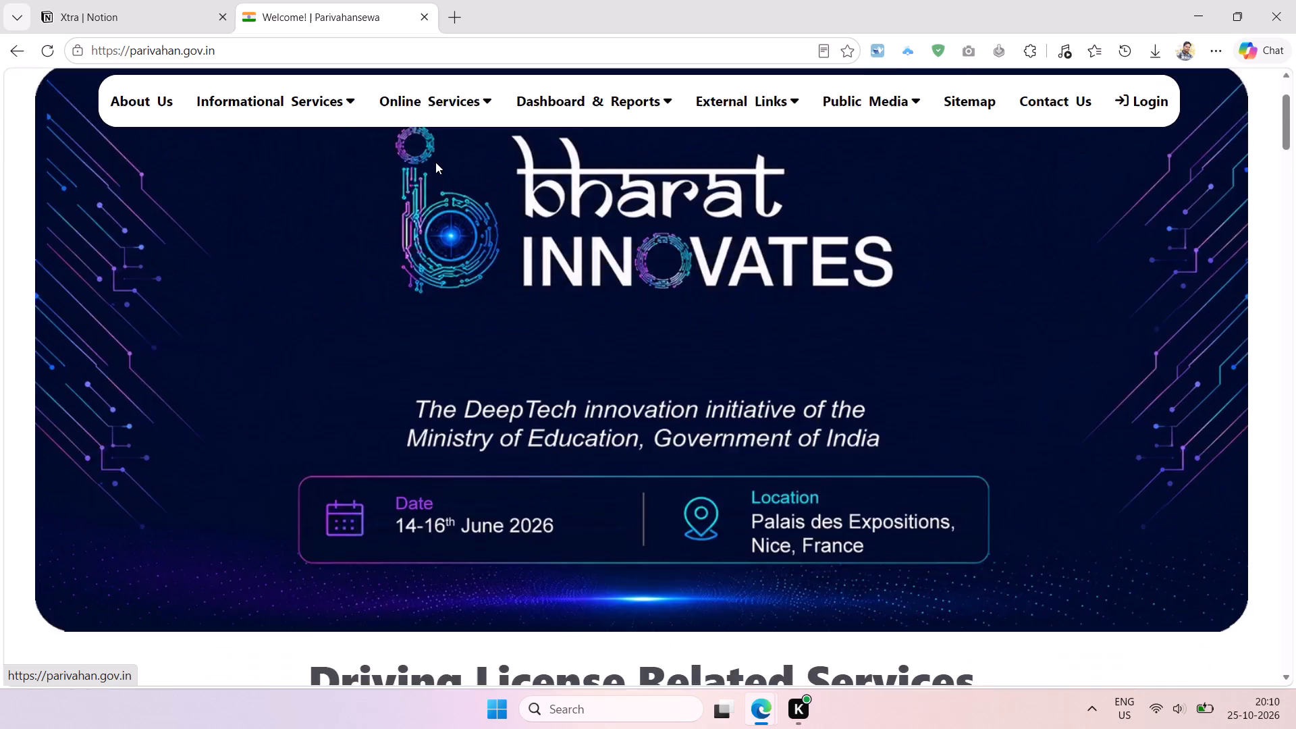
pyautogui.scroll(-1, 435, 162)
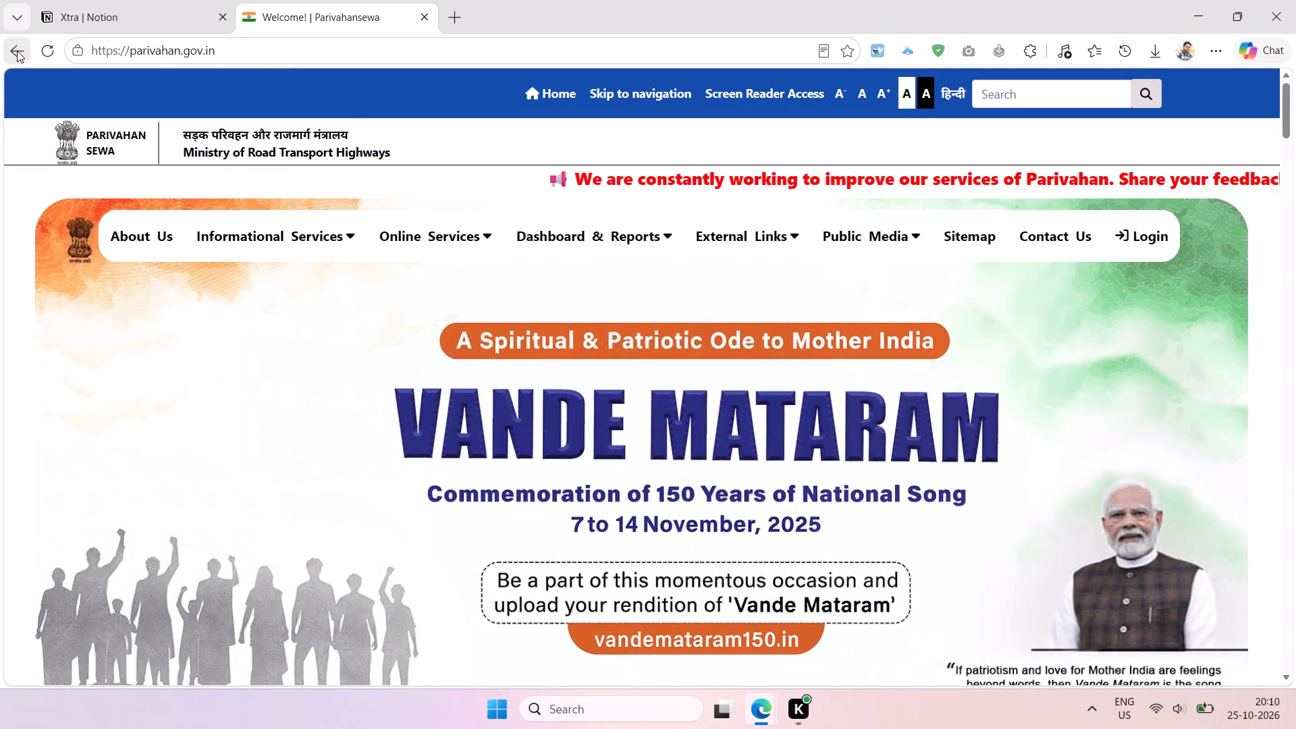
pyautogui.click(13, 55)
pyautogui.scroll(-8, 291, 402)
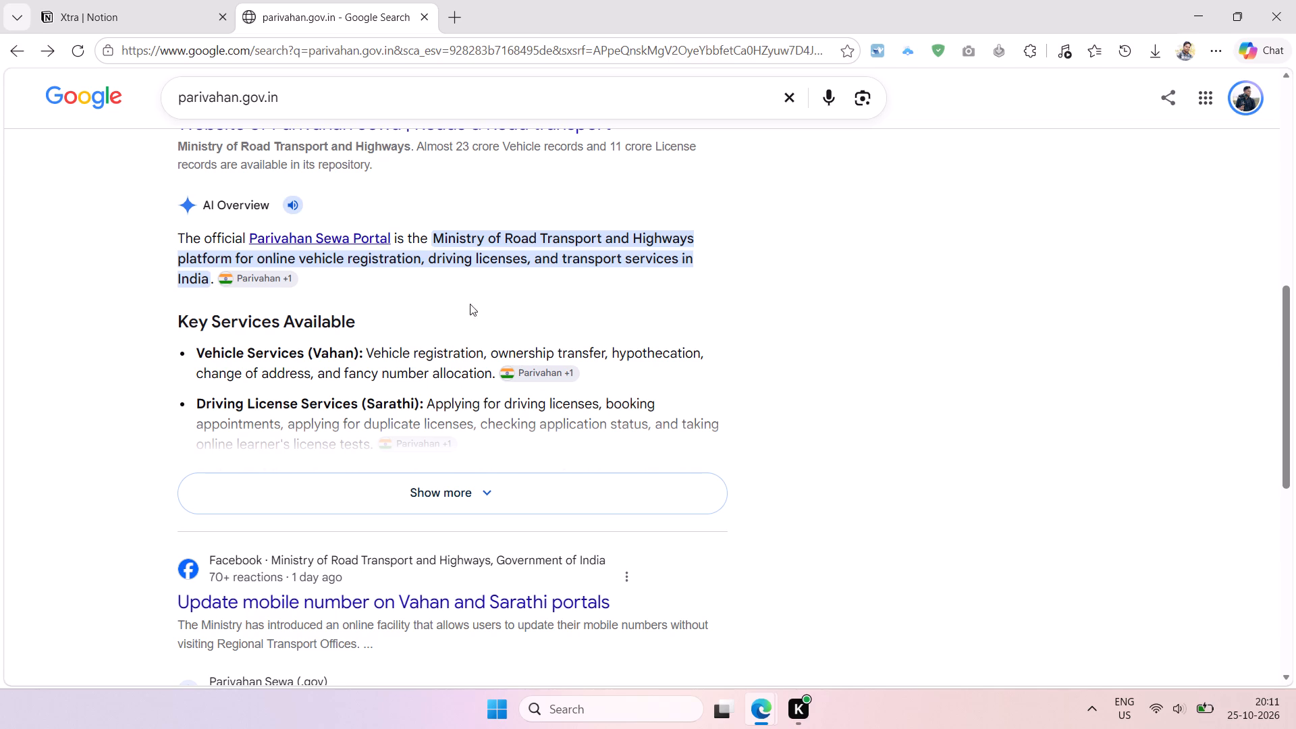
pyautogui.moveTo(303, 257); pyautogui.dragTo(620, 271)
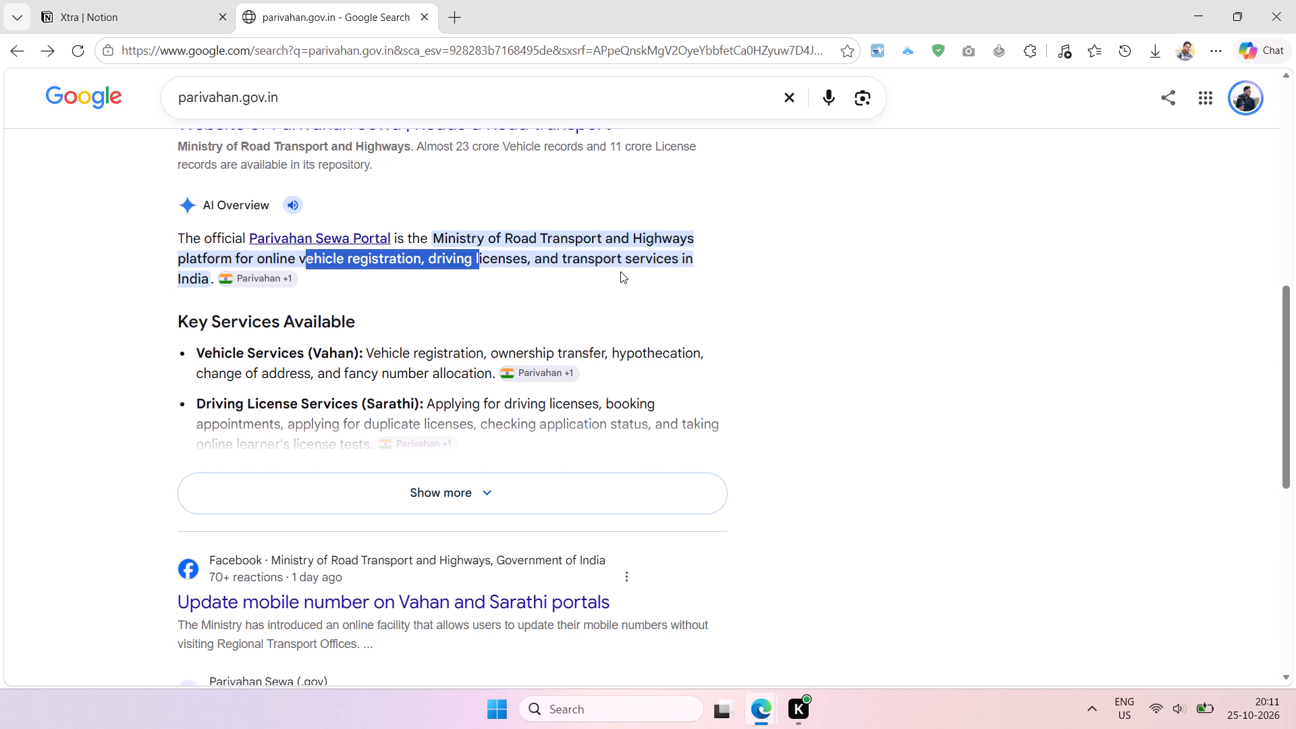
pyautogui.moveTo(620, 271); pyautogui.dragTo(682, 254)
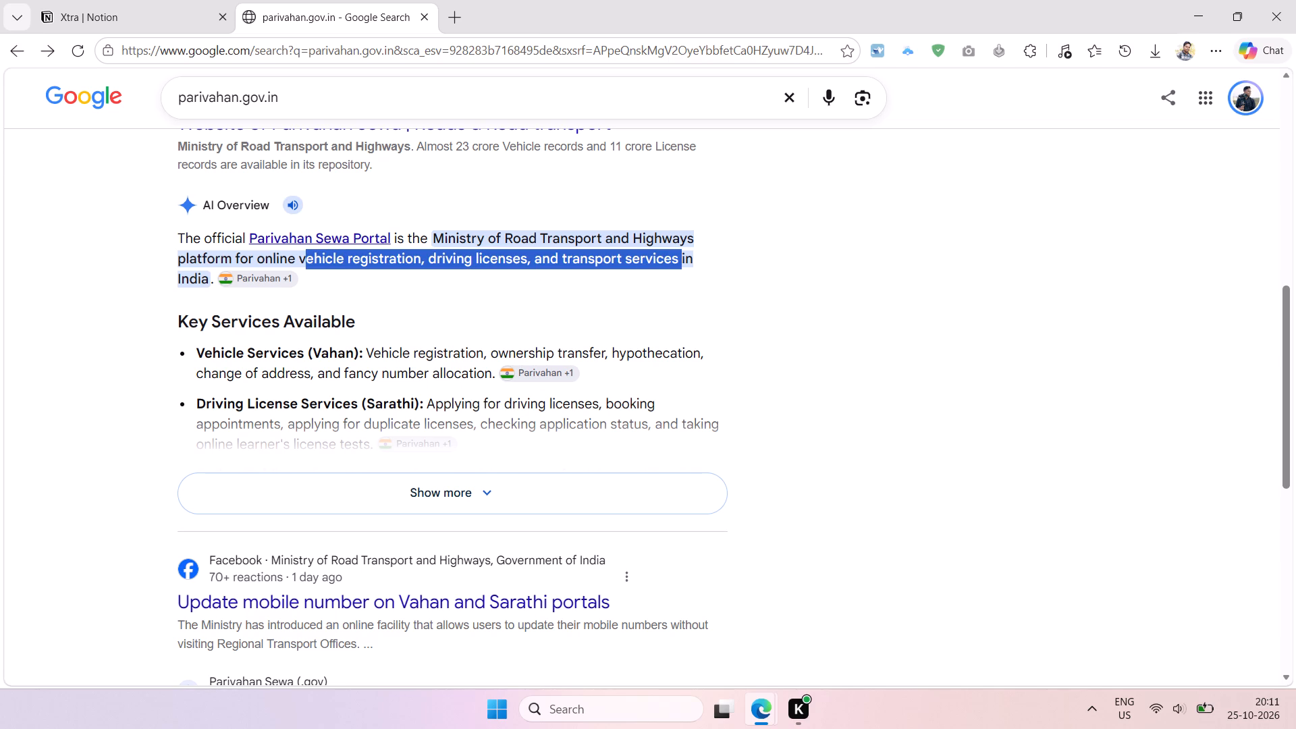
pyautogui.moveTo(682, 254); pyautogui.dragTo(682, 254)
pyautogui.hotkey('ctrl', 'c')
# Complete the copied phrase in the Google search box as "vehicle registration, driving licenses, and transport services" and copy it.
pyautogui.click(396, 91)
pyautogui.hotkey('ctrl', 'a')
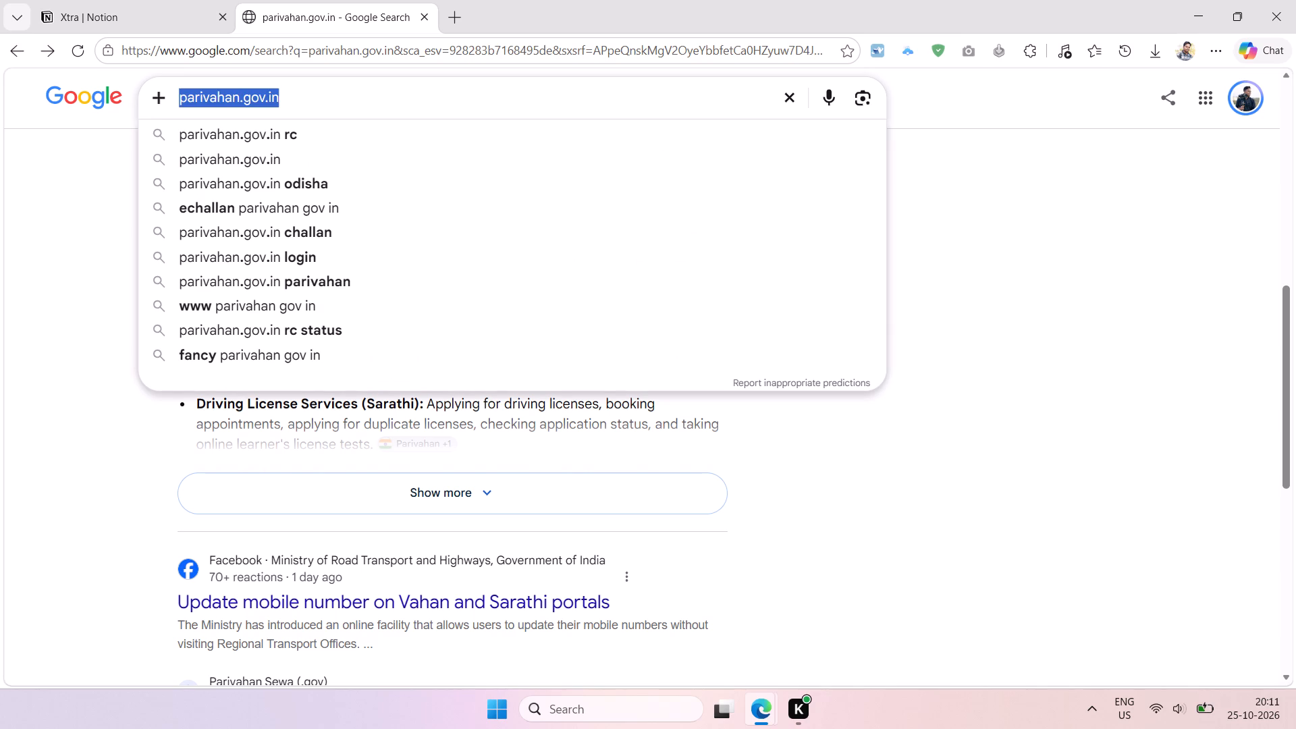
pyautogui.hotkey('ctrl', 'v')
pyautogui.hotkey('ctrl', 'a')
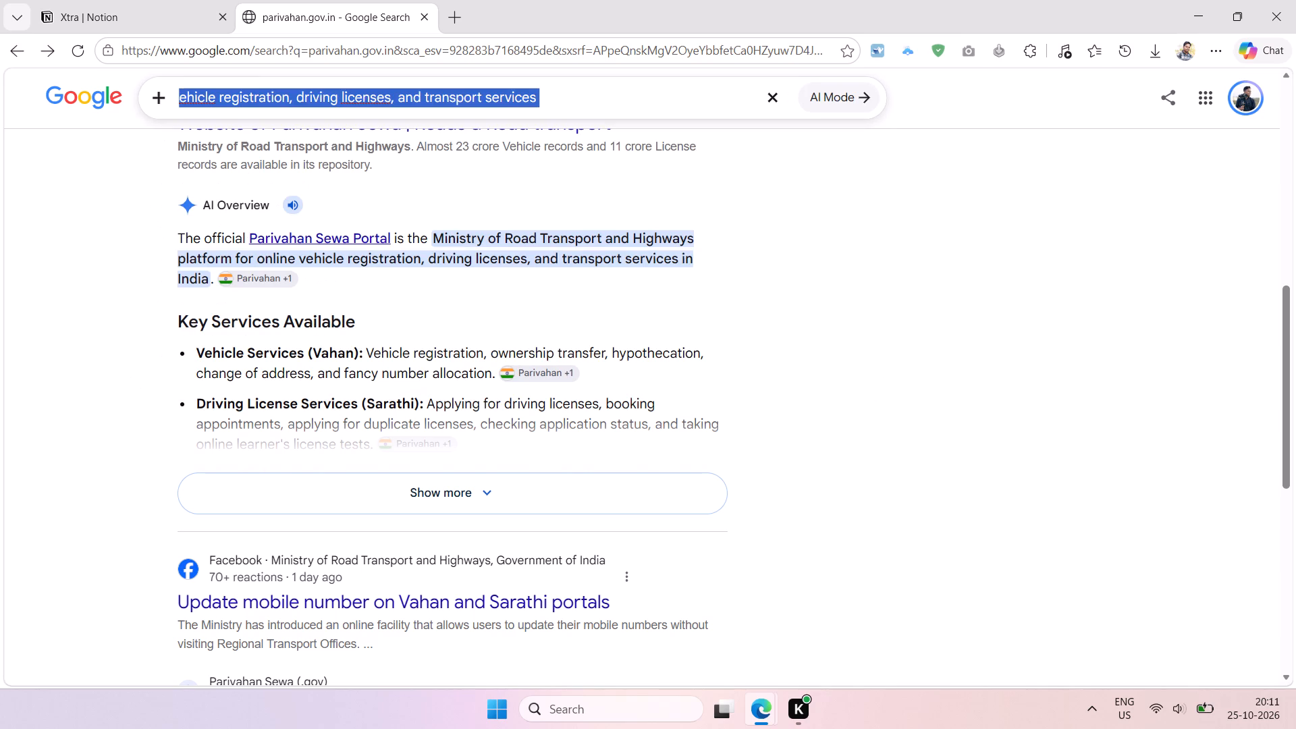
pyautogui.press('v')
pyautogui.hotkey('ctrl', 'v')
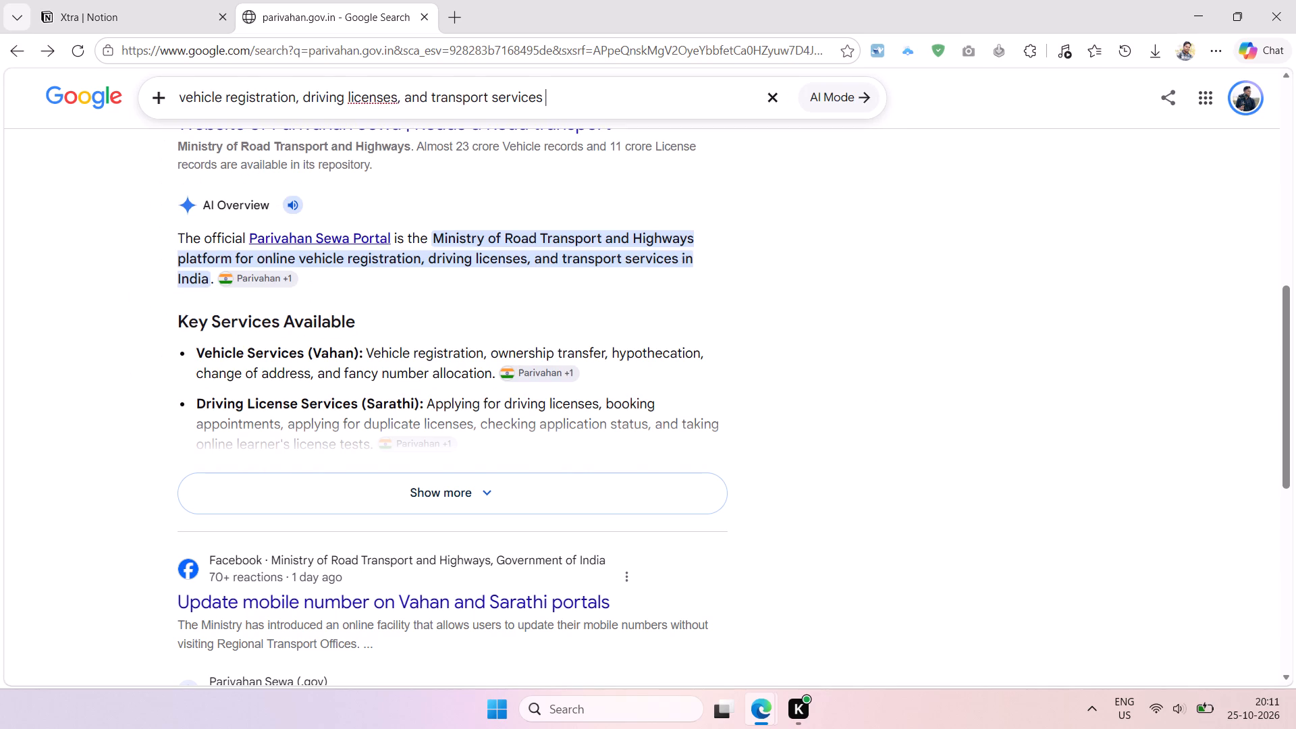
pyautogui.hotkey('ctrl', 'a')
pyautogui.hotkey('ctrl', 'c')
# Replace the VAHAN name in the Xtra table's first row with "vehicle registration, driving licenses, and transport services".
pyautogui.click(164, 7)
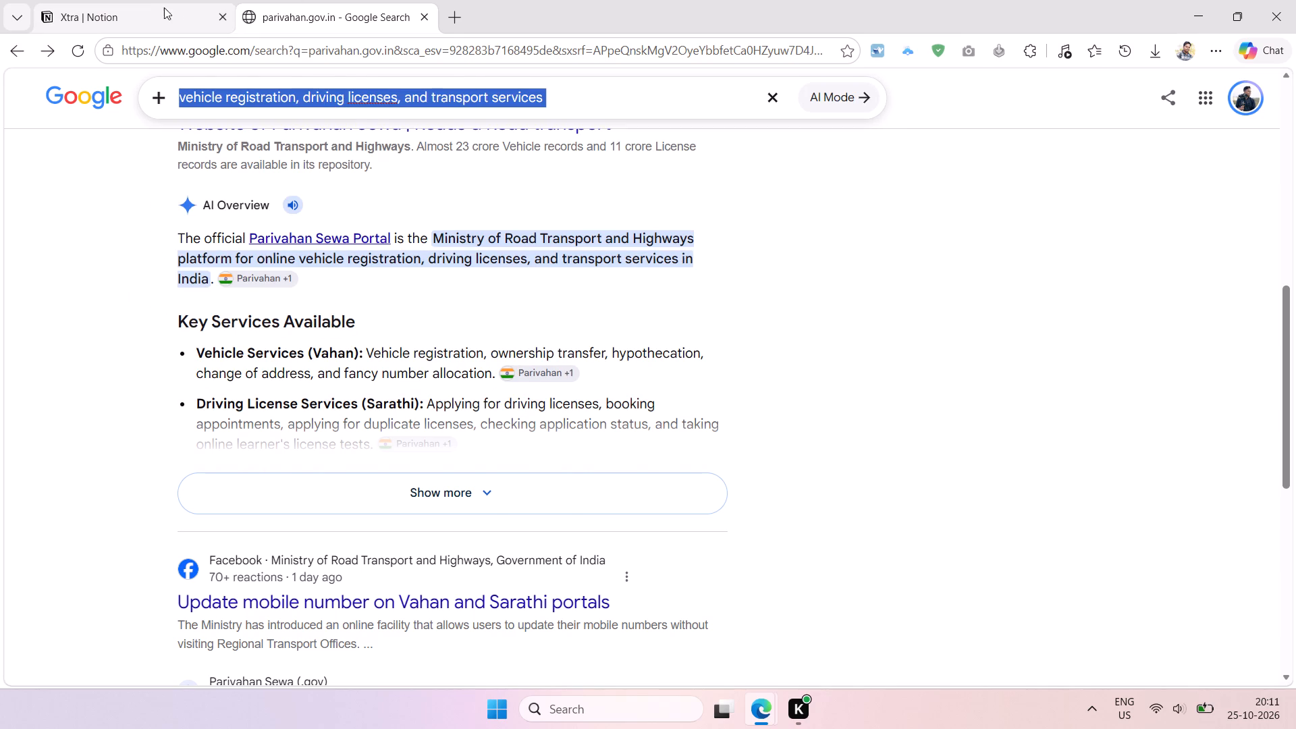
pyautogui.click(679, 308)
pyautogui.hotkey('ctrl', 'a')
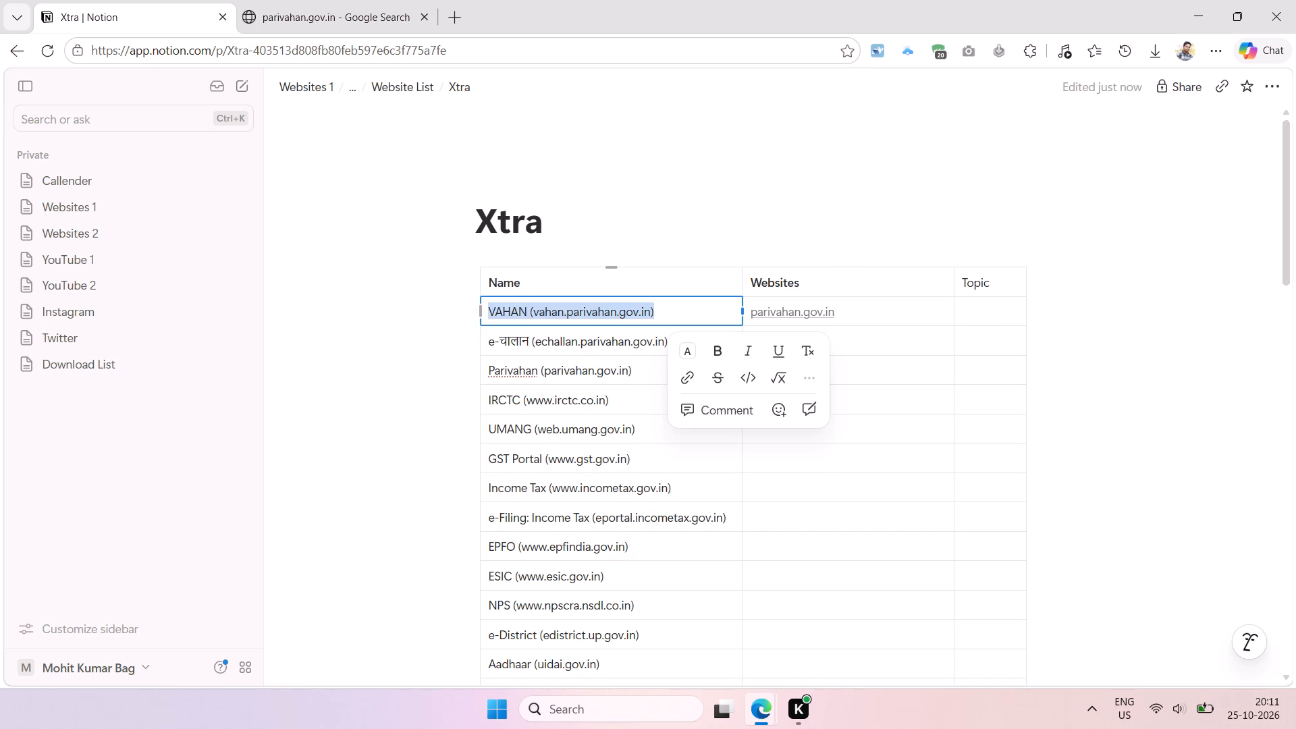
pyautogui.hotkey('ctrl', 'v')
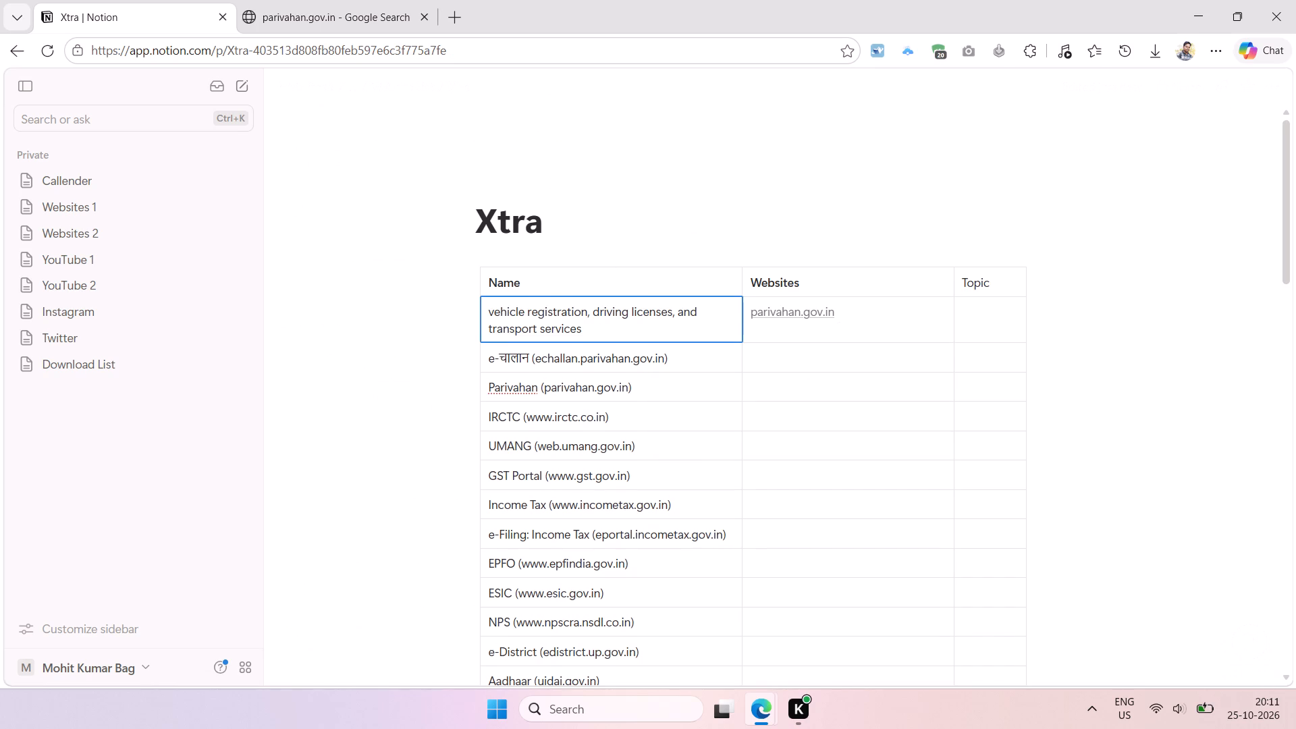
# Capitalize the words in the Xtra table's first name so it begins "Vehicle Registration, Driving Licenses".
pyautogui.click(494, 305)
pyautogui.press('BackSpace')
pyautogui.hotkey('shift', 'v')
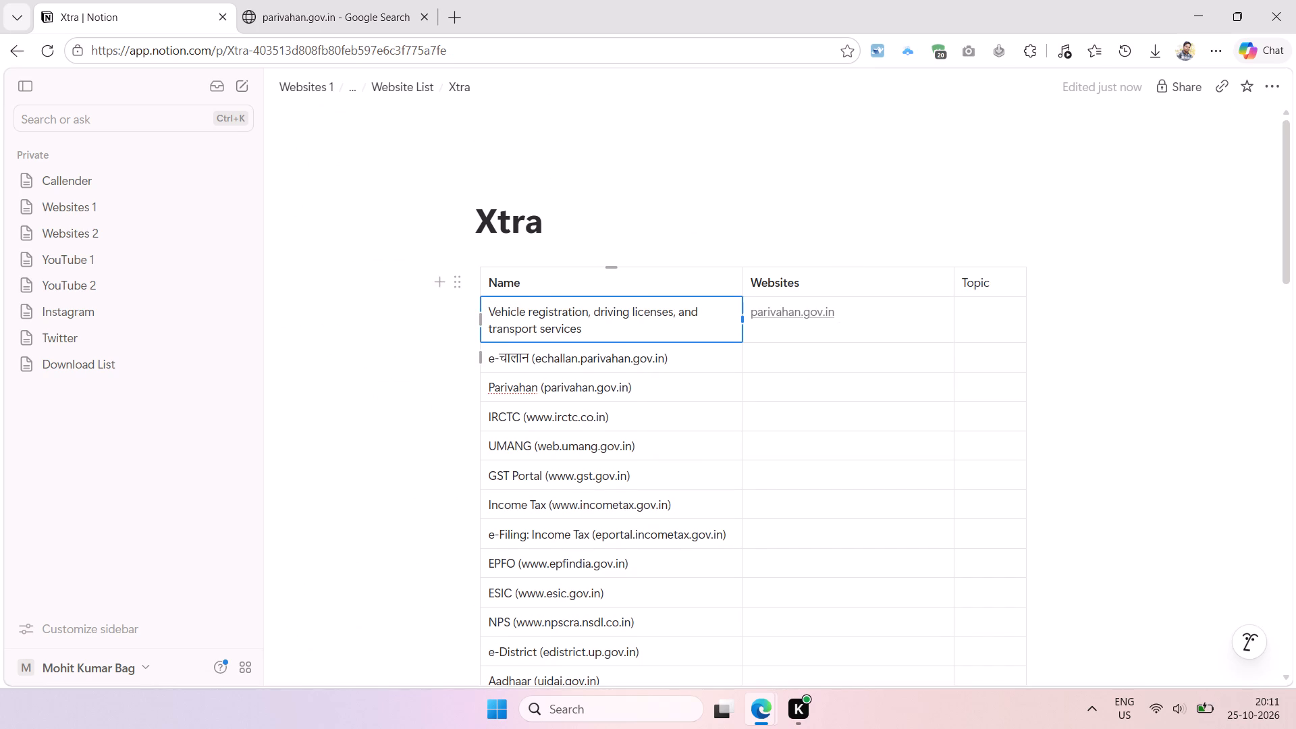
pyautogui.click(531, 306)
pyautogui.press('BackSpace')
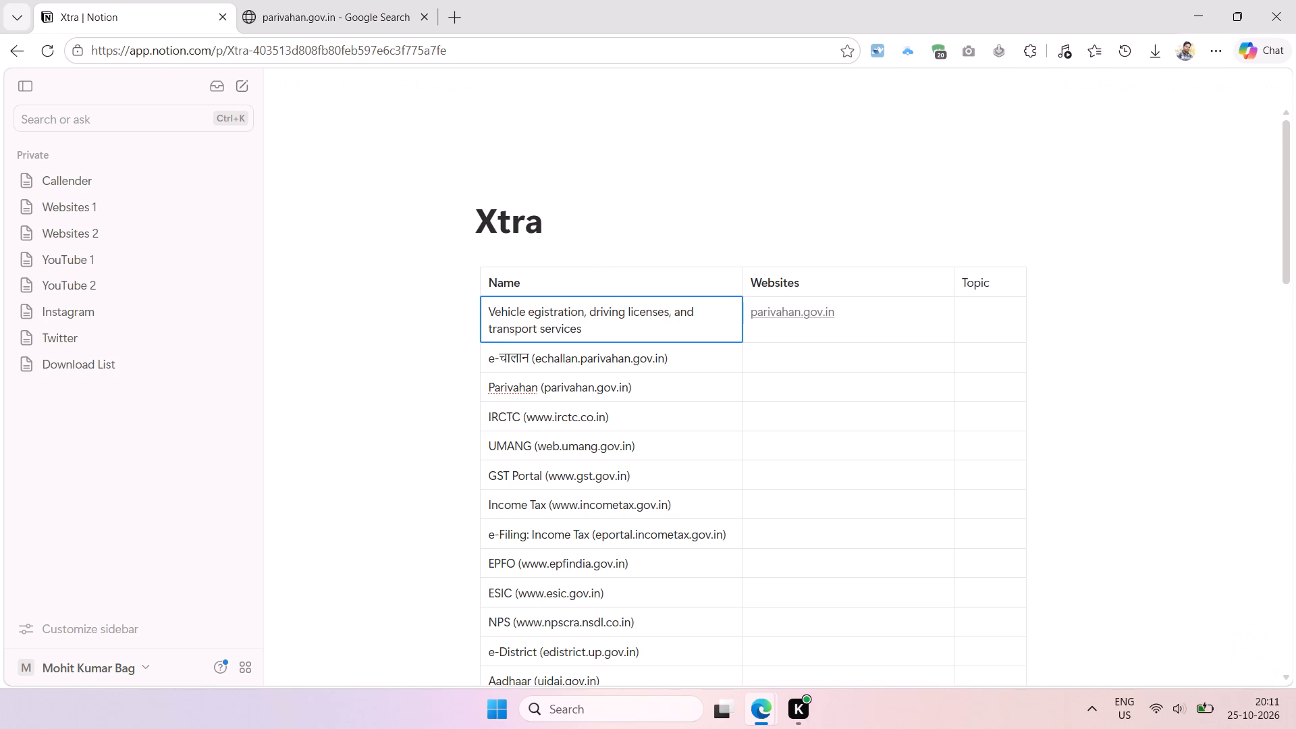
pyautogui.hotkey('shift', 'r')
pyautogui.click(603, 313)
pyautogui.press('BackSpace')
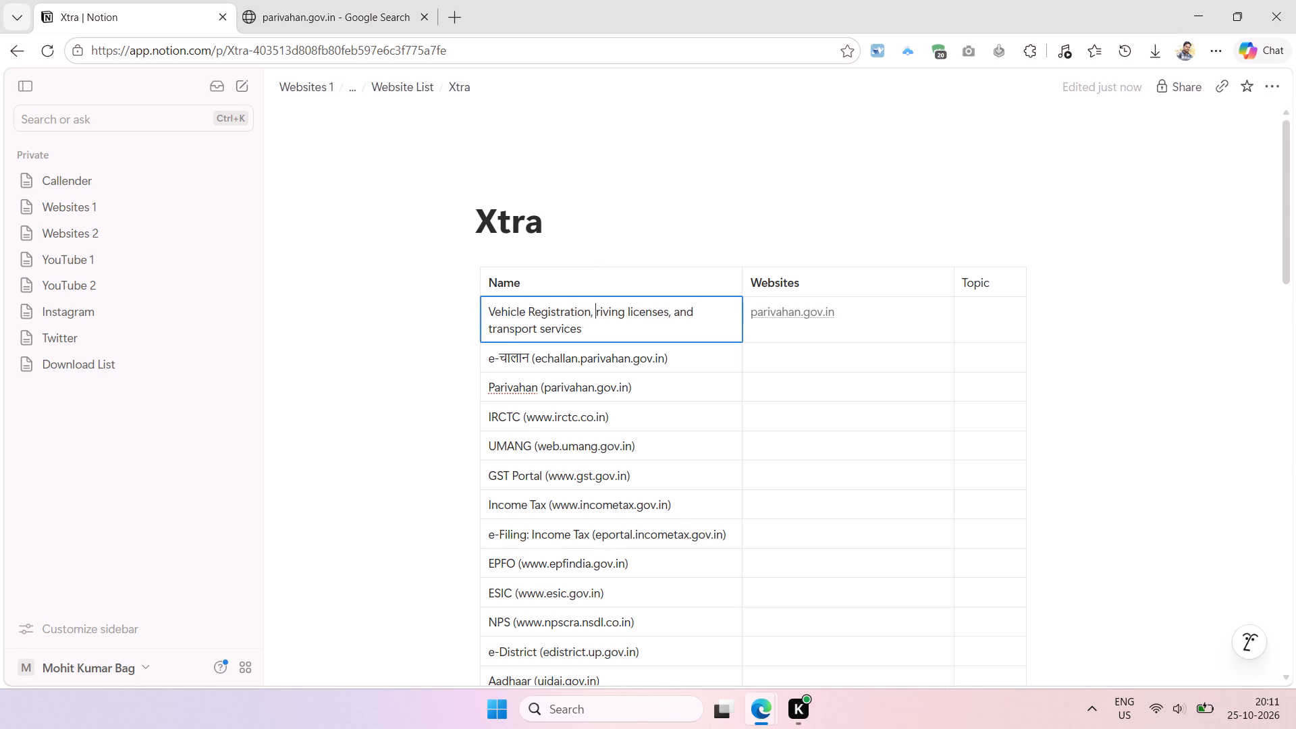
pyautogui.hotkey('shift', 'd')
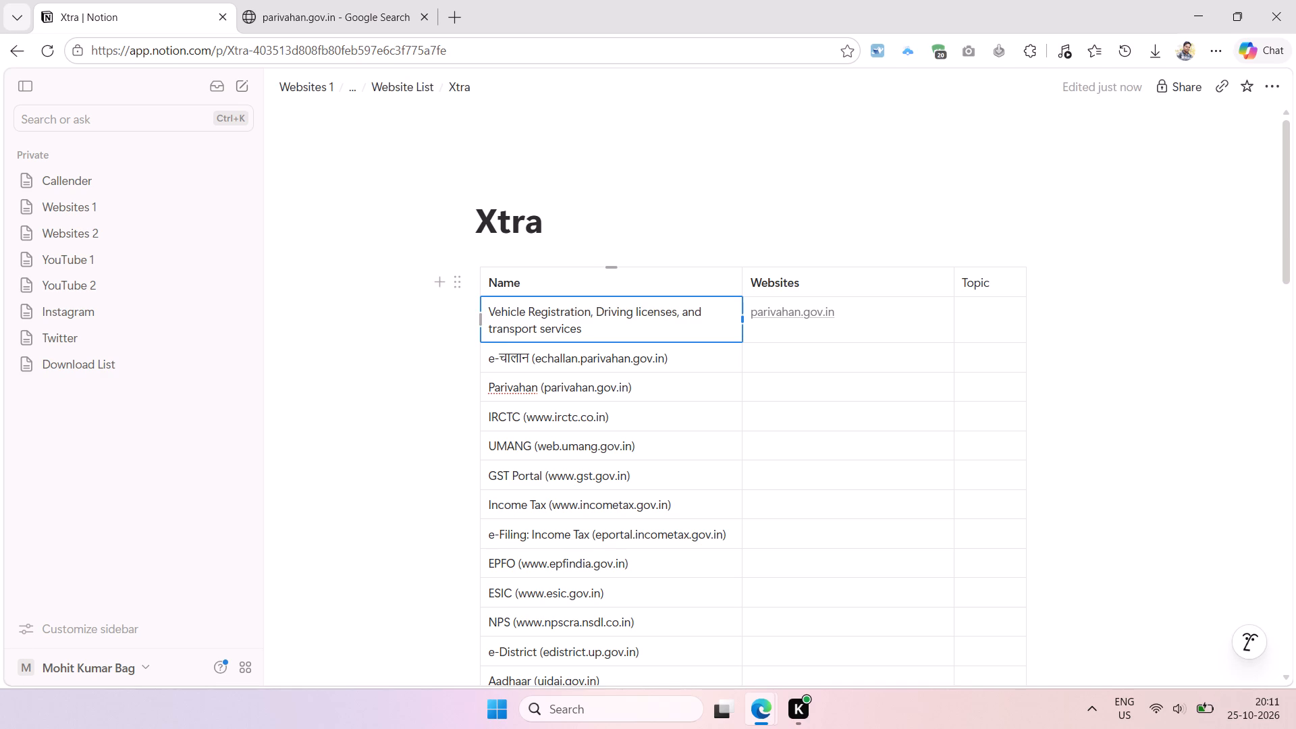
pyautogui.click(639, 309)
pyautogui.press('BackSpace')
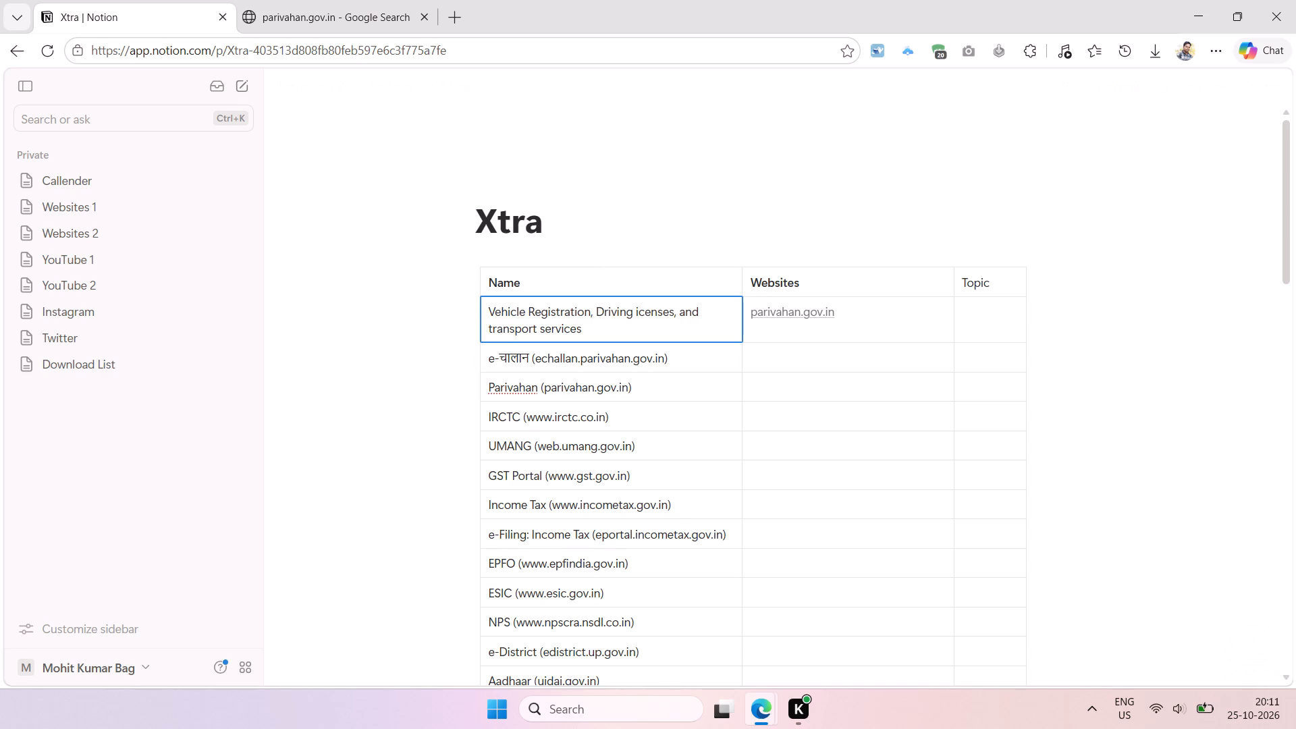
pyautogui.hotkey('shift', 'l')
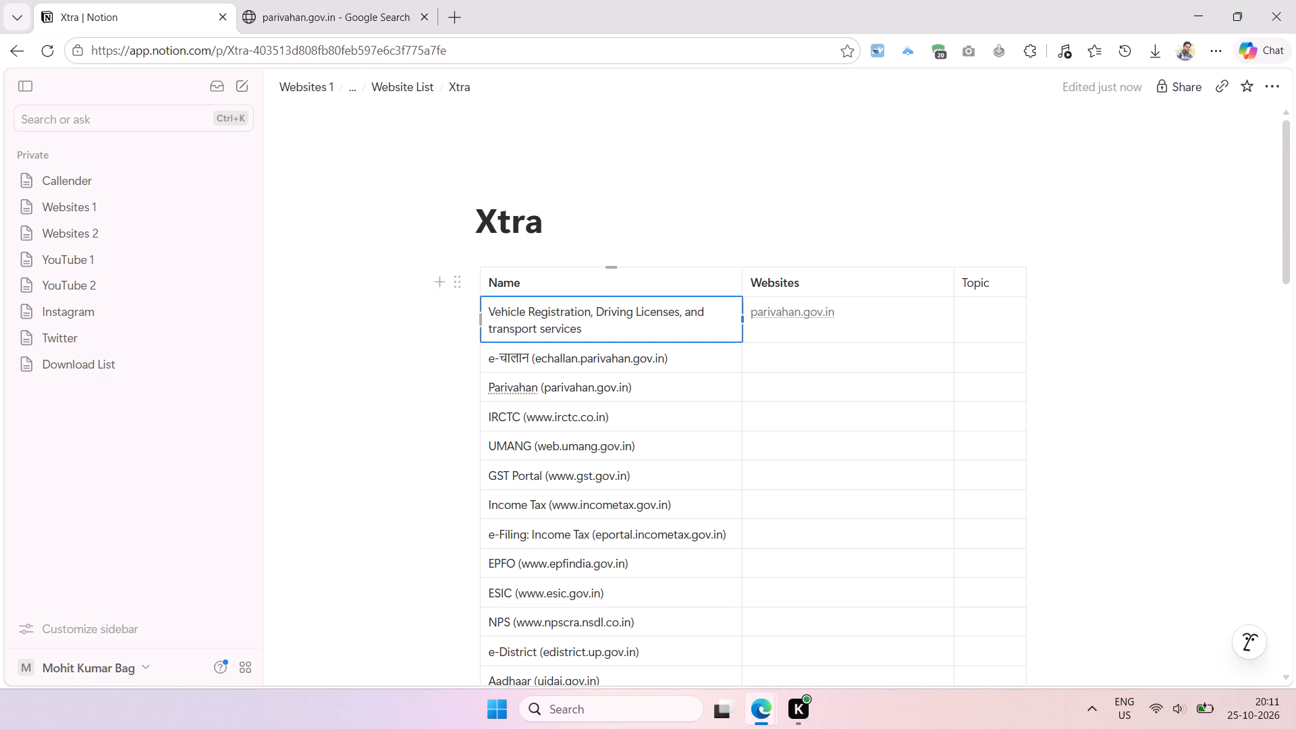
# Remove ", and transport services" from the end of the first row's name.
pyautogui.click(493, 325)
pyautogui.moveTo(602, 329); pyautogui.dragTo(538, 321)
pyautogui.moveTo(538, 321); pyautogui.dragTo(684, 317)
pyautogui.press('BackSpace')
pyautogui.press('BackSpace')
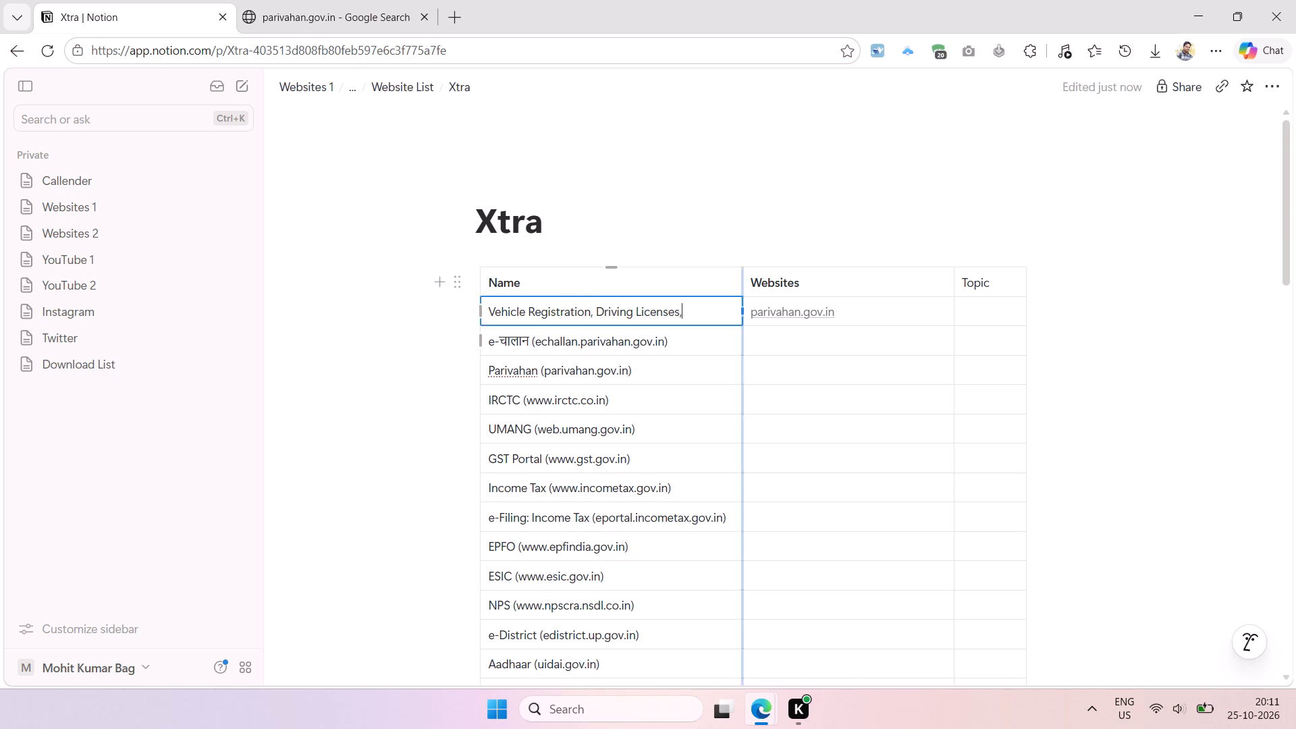
pyautogui.press('BackSpace')
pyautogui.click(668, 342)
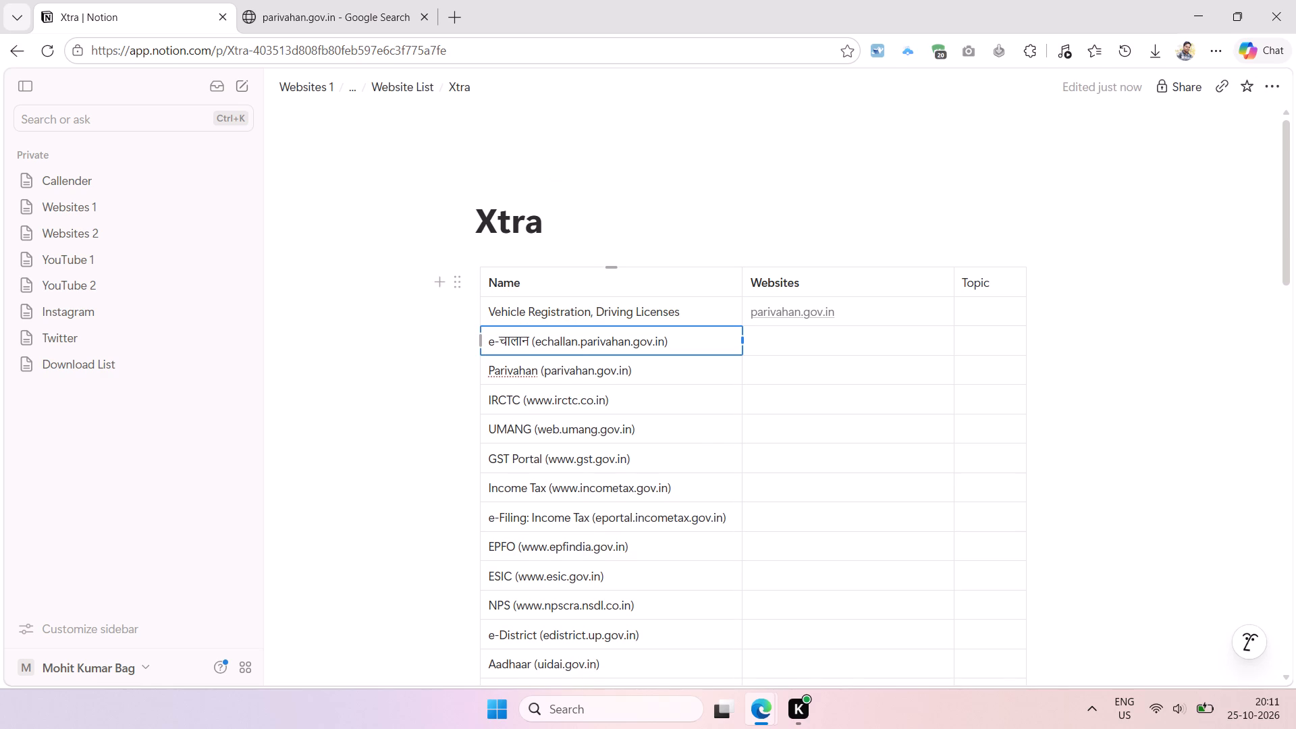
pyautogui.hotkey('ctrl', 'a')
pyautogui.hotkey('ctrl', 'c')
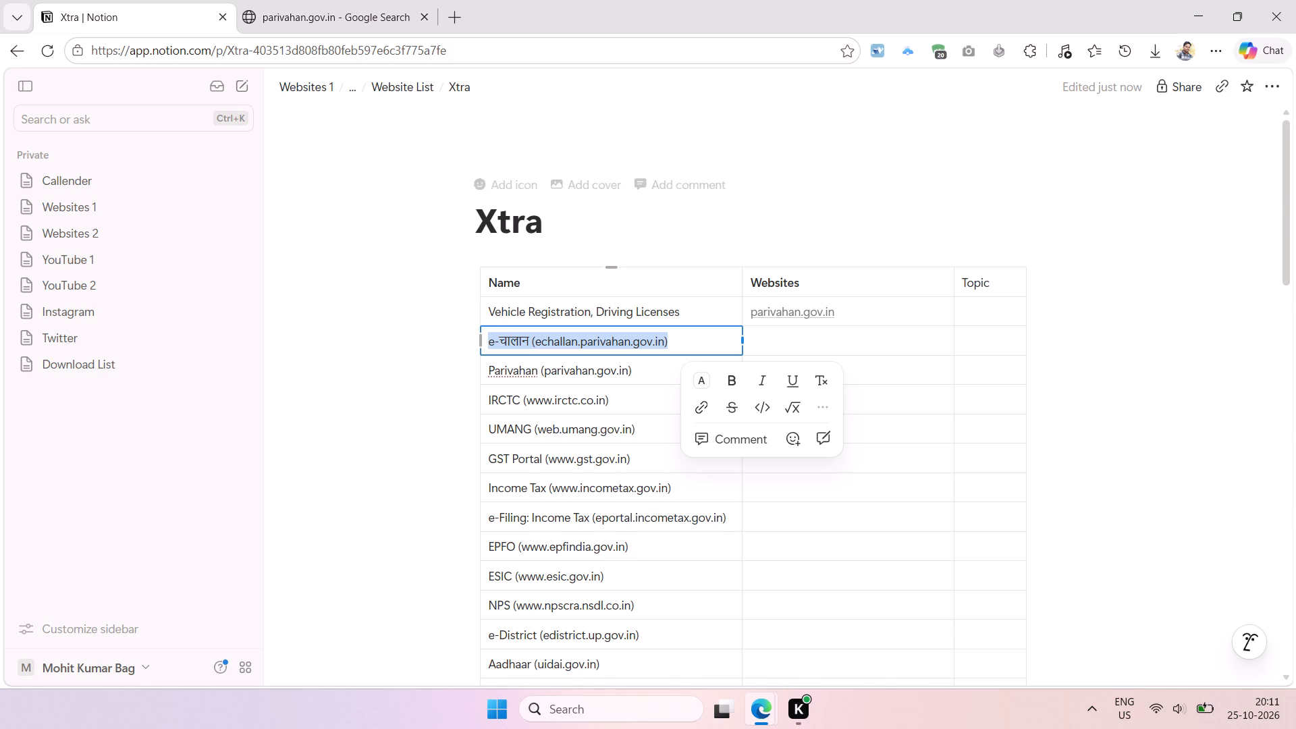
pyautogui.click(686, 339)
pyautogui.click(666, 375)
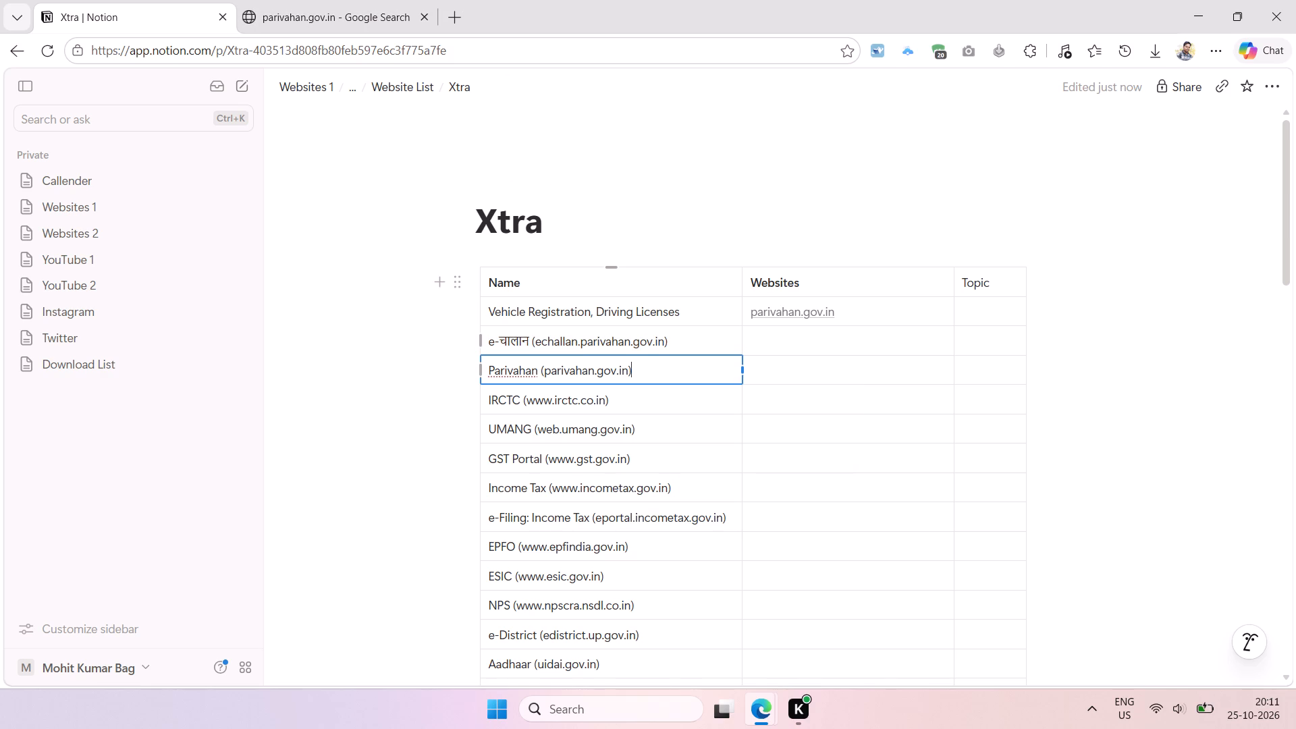
# Delete the e-चालान (echallan.parivahan.gov.in) and Parivahan (parivahan.gov.in) rows from the Xtra table.
pyautogui.click(481, 338)
pyautogui.click(481, 338)
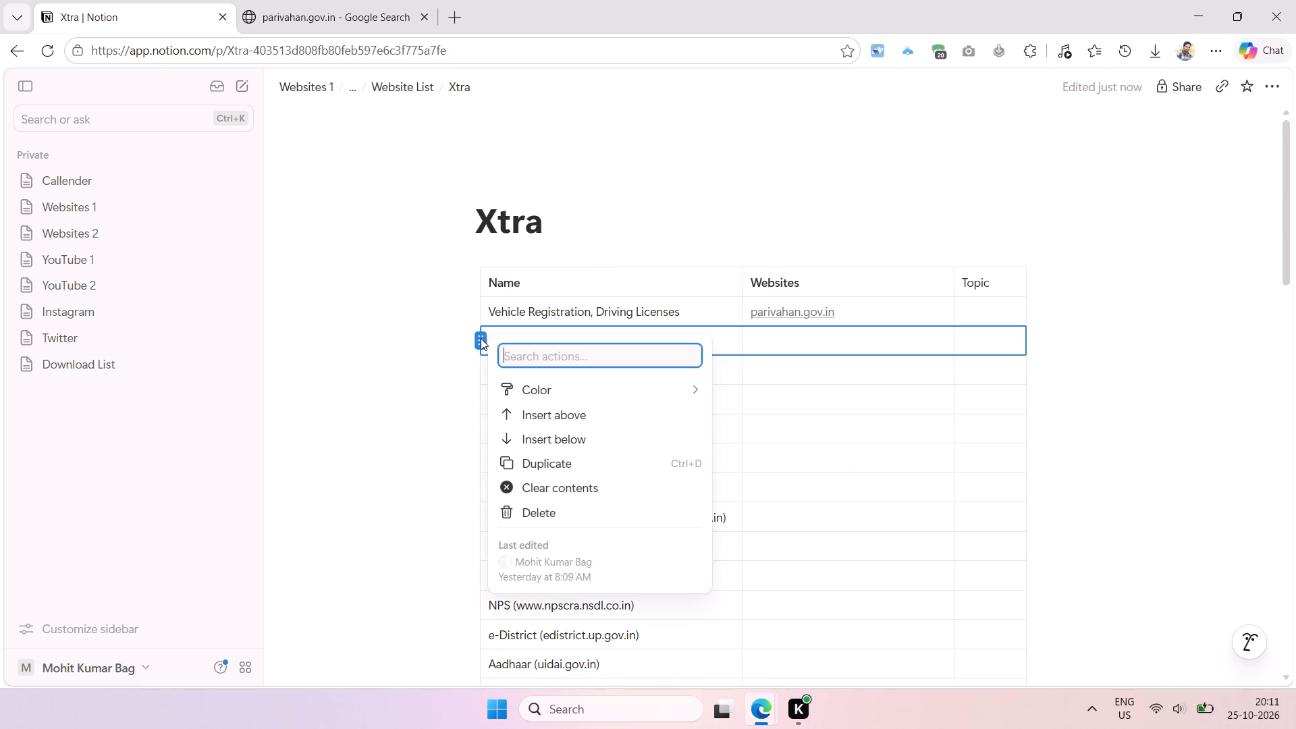
pyautogui.press('Delete')
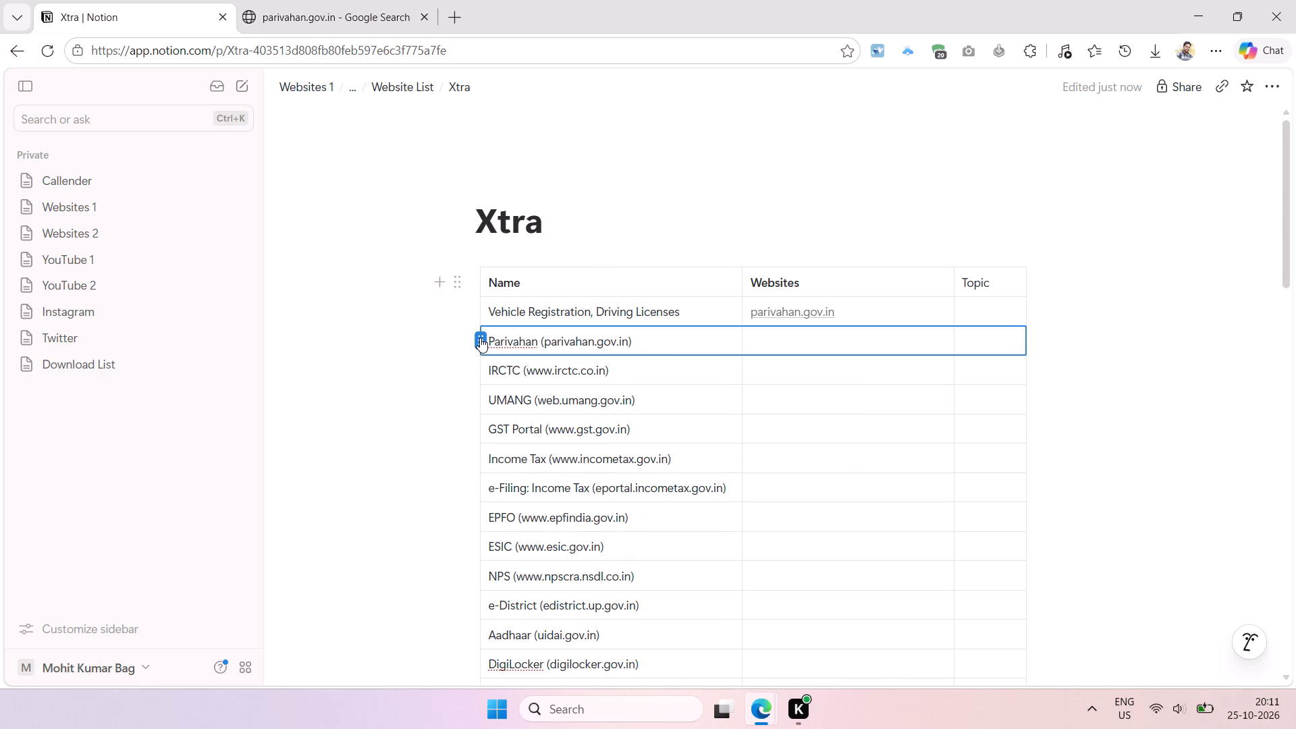
pyautogui.press('Delete')
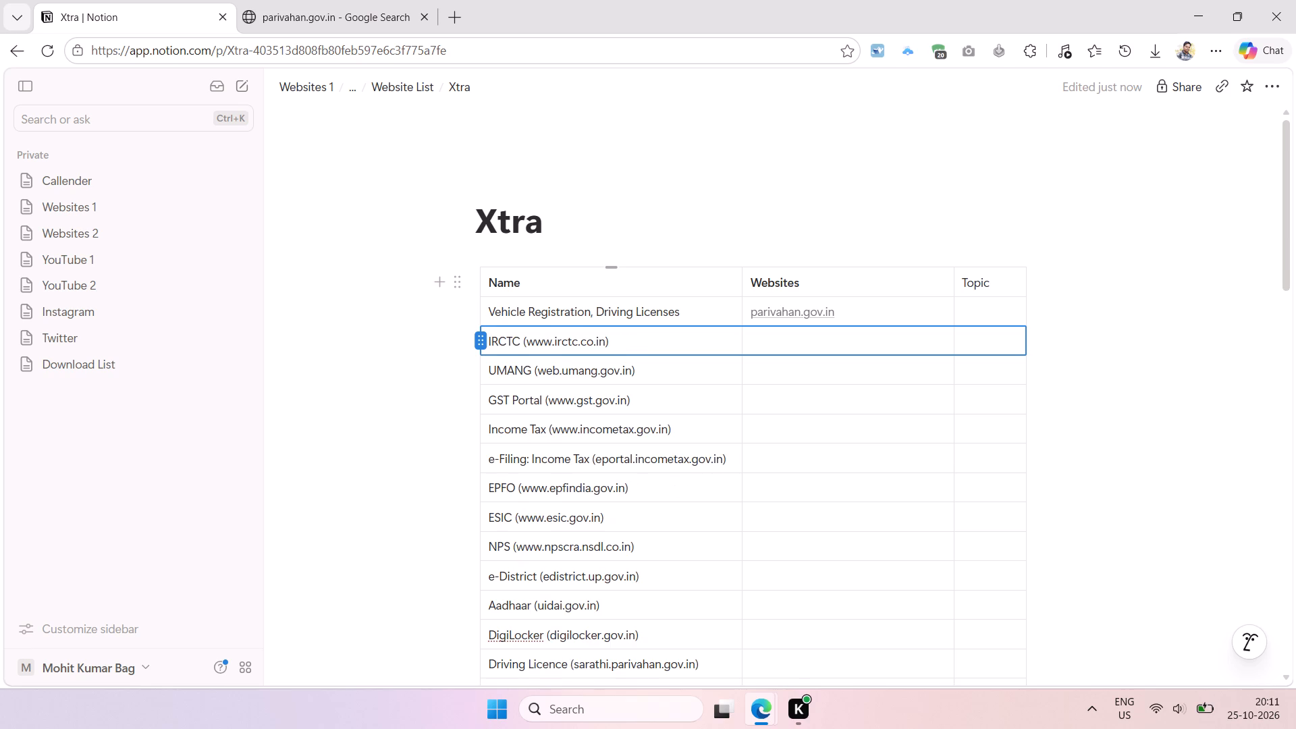
pyautogui.click(643, 347)
pyautogui.hotkey('ctrl', 'a')
pyautogui.hotkey('ctrl', 'c')
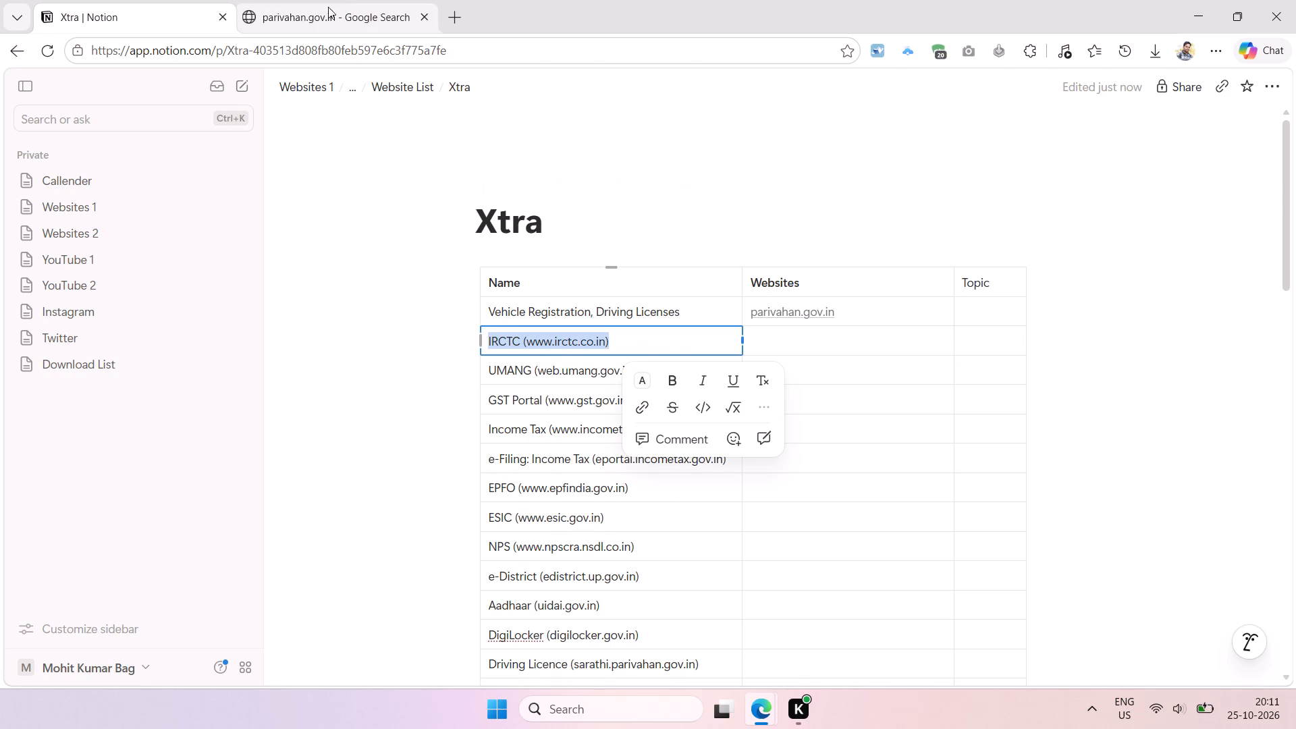
pyautogui.click(306, 7)
pyautogui.hotkey('ctrl', 'a')
pyautogui.hotkey('ctrl', 'v')
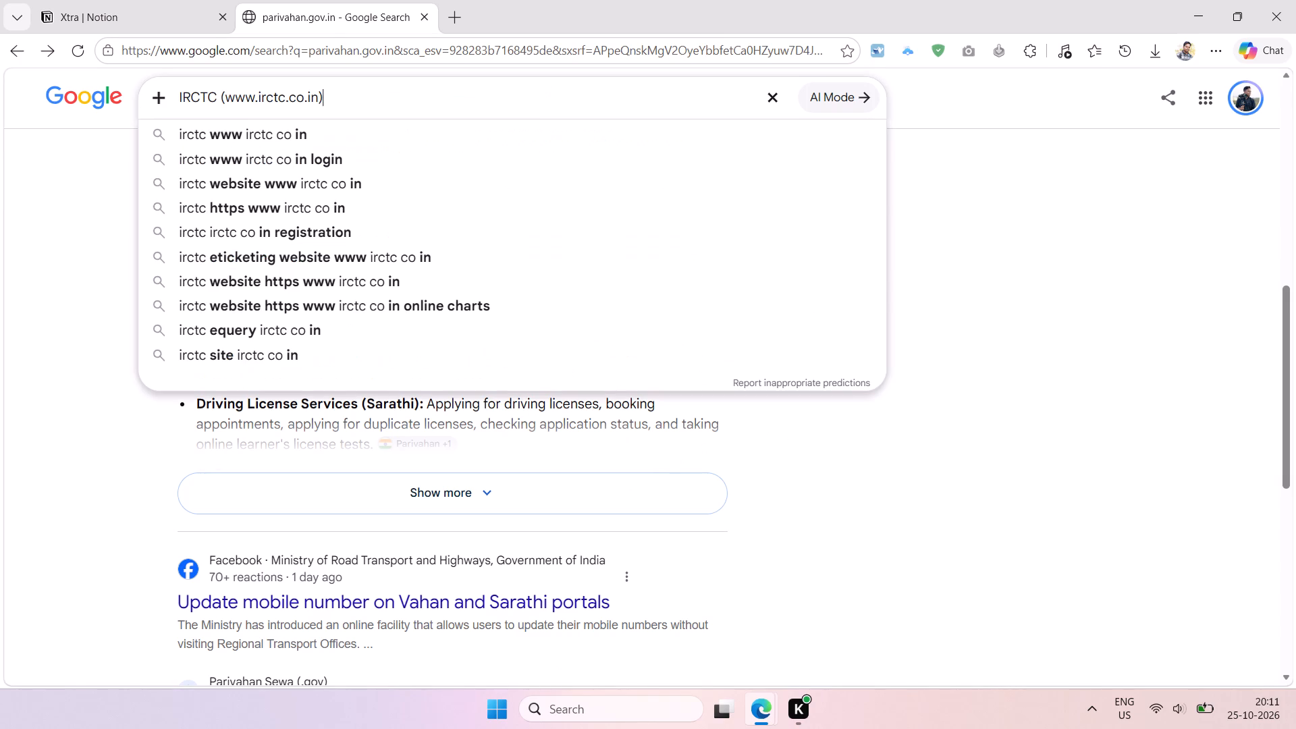
pyautogui.press('Return')
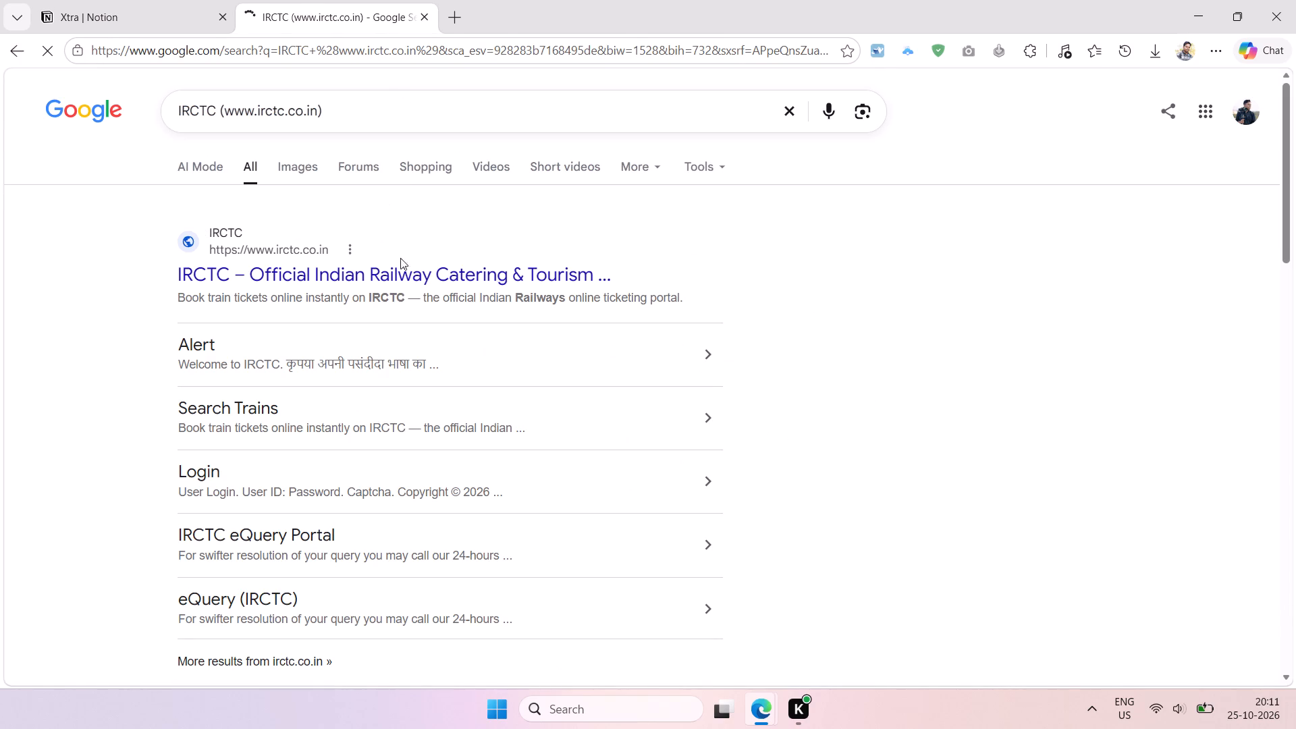
pyautogui.rightClick(401, 271)
pyautogui.click(465, 285)
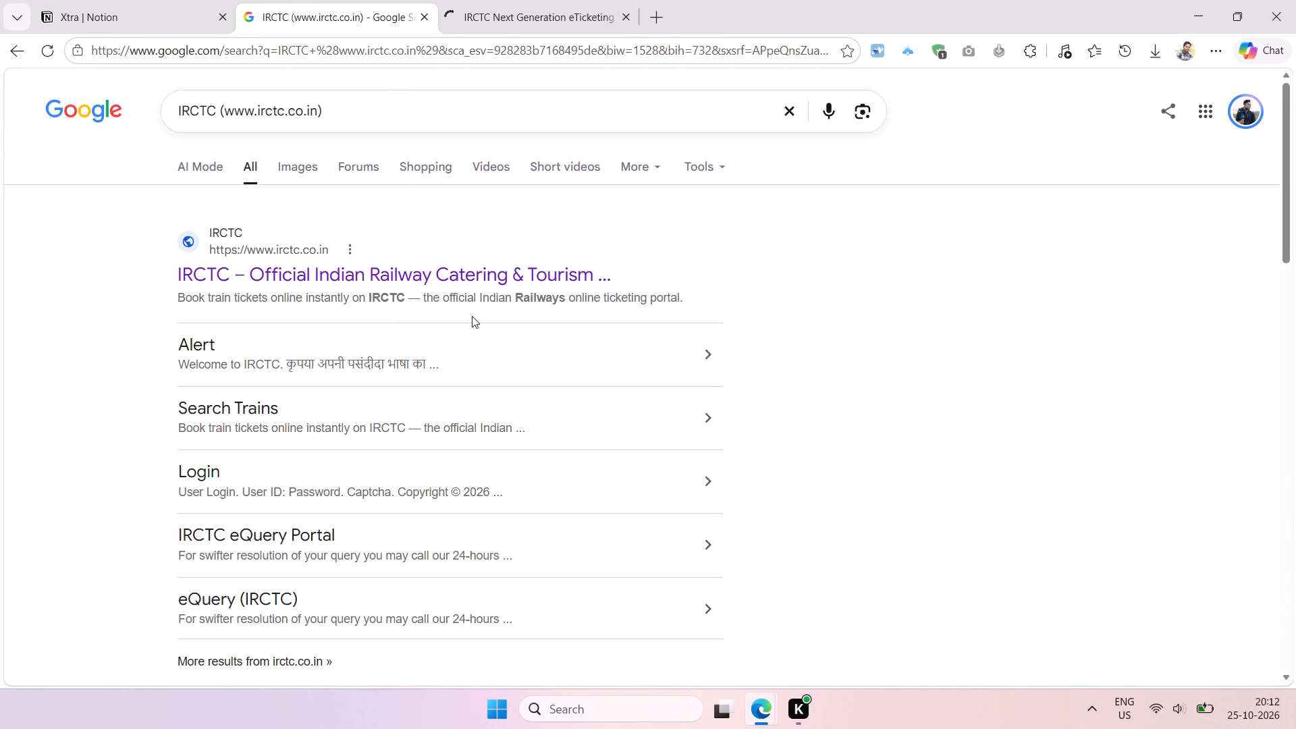
# Copy "Indian Railways" from the National Portal of India result's description and replace the IRCTC row's name with it in the Xtra table.
pyautogui.scroll(-4, 472, 316)
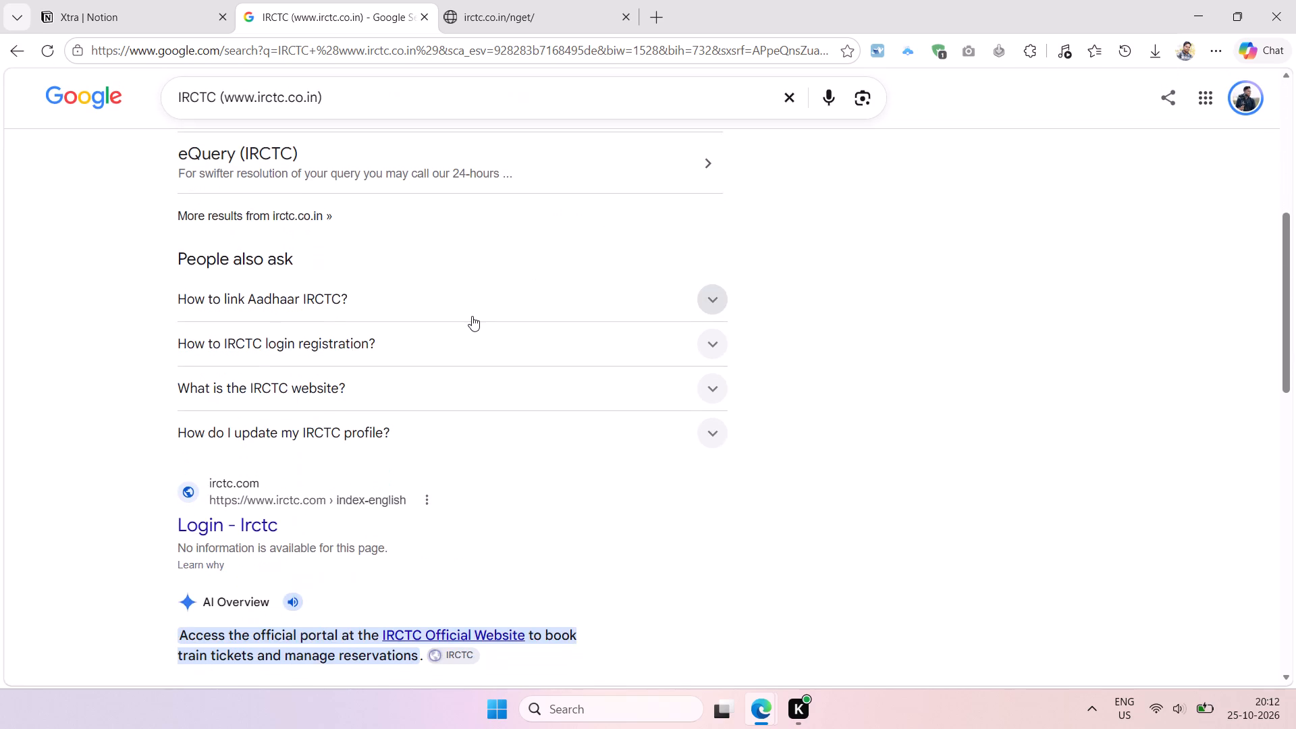
pyautogui.scroll(-5, 472, 316)
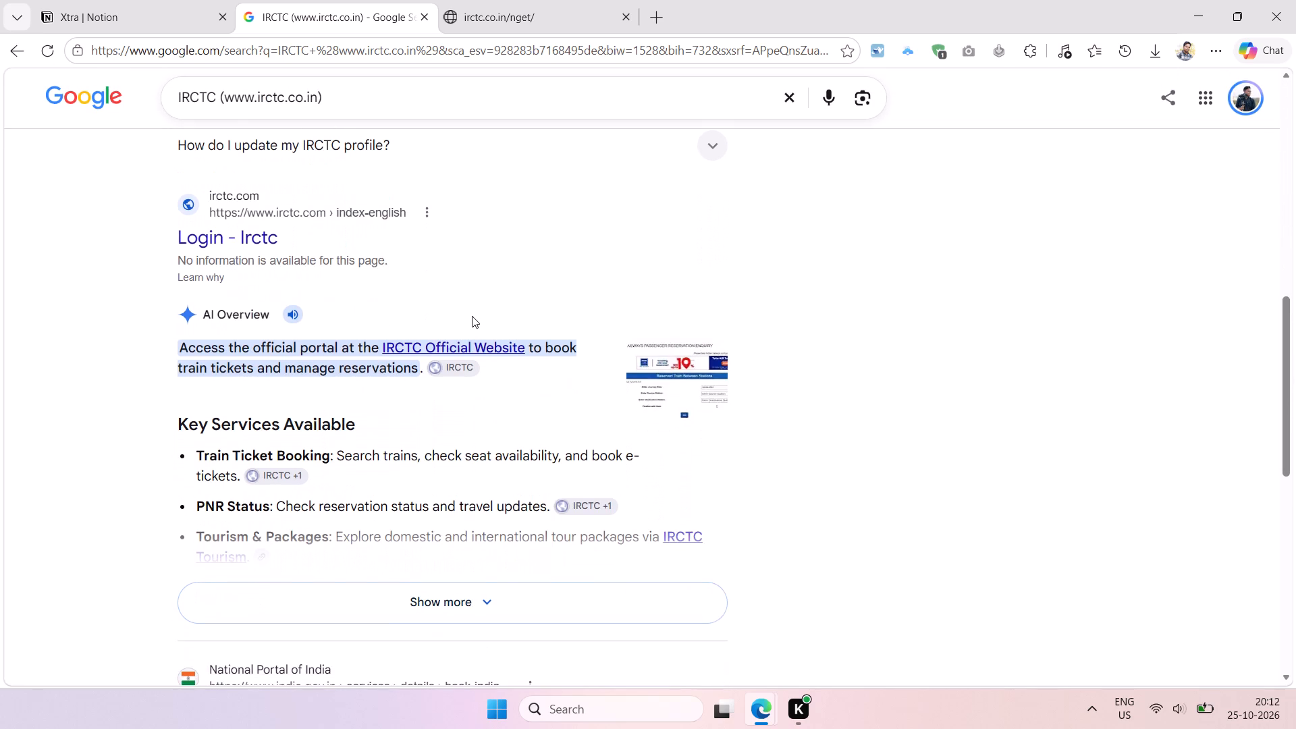
pyautogui.scroll(-3, 472, 316)
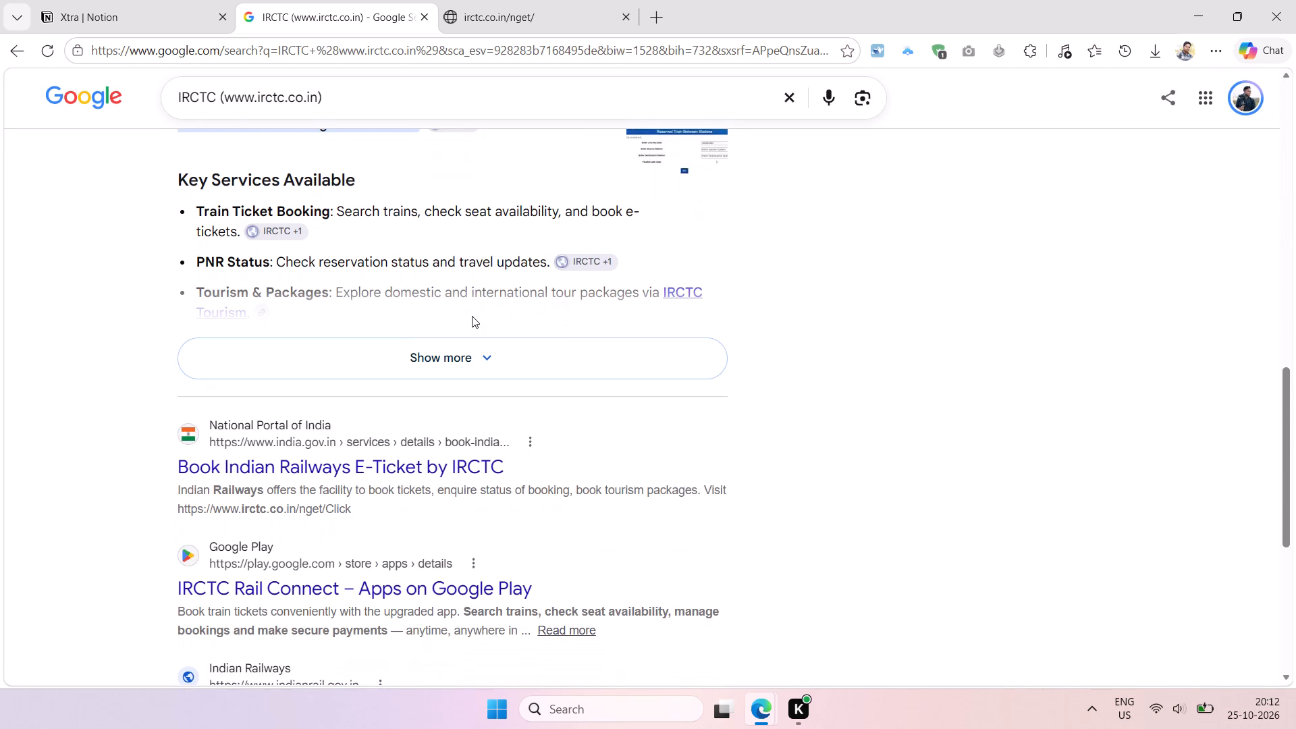
pyautogui.scroll(-1, 472, 316)
pyautogui.moveTo(171, 493); pyautogui.dragTo(248, 495)
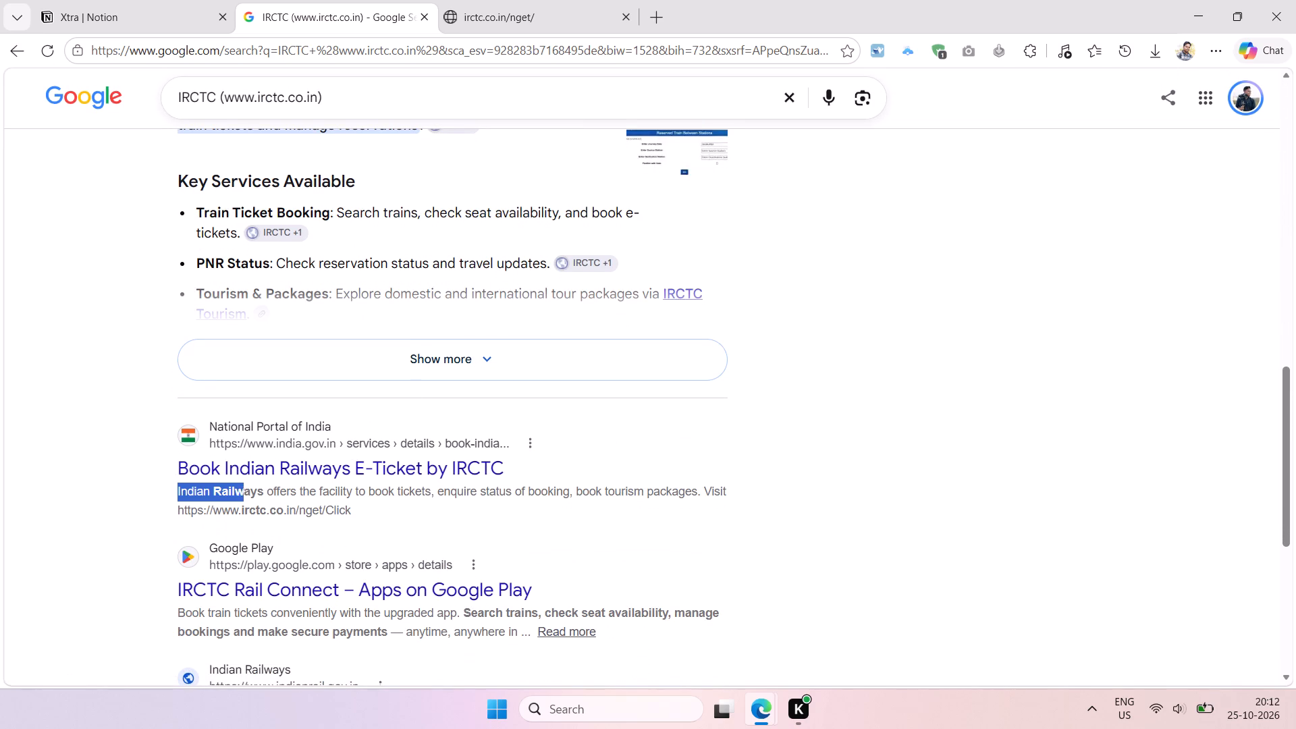
pyautogui.moveTo(248, 495); pyautogui.dragTo(263, 495)
pyautogui.hotkey('ctrl', 'c')
pyautogui.click(161, 2)
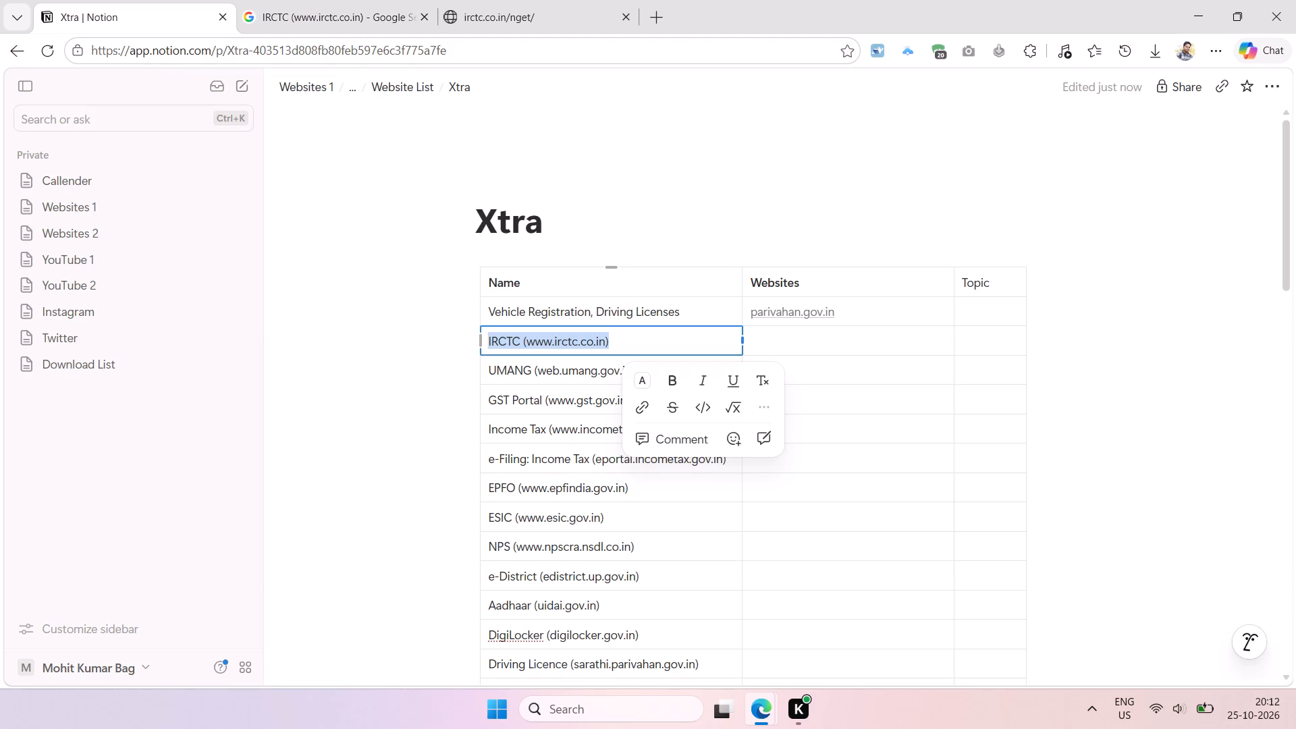
pyautogui.click(618, 339)
pyautogui.hotkey('ctrl', 'a')
pyautogui.hotkey('ctrl', 'v')
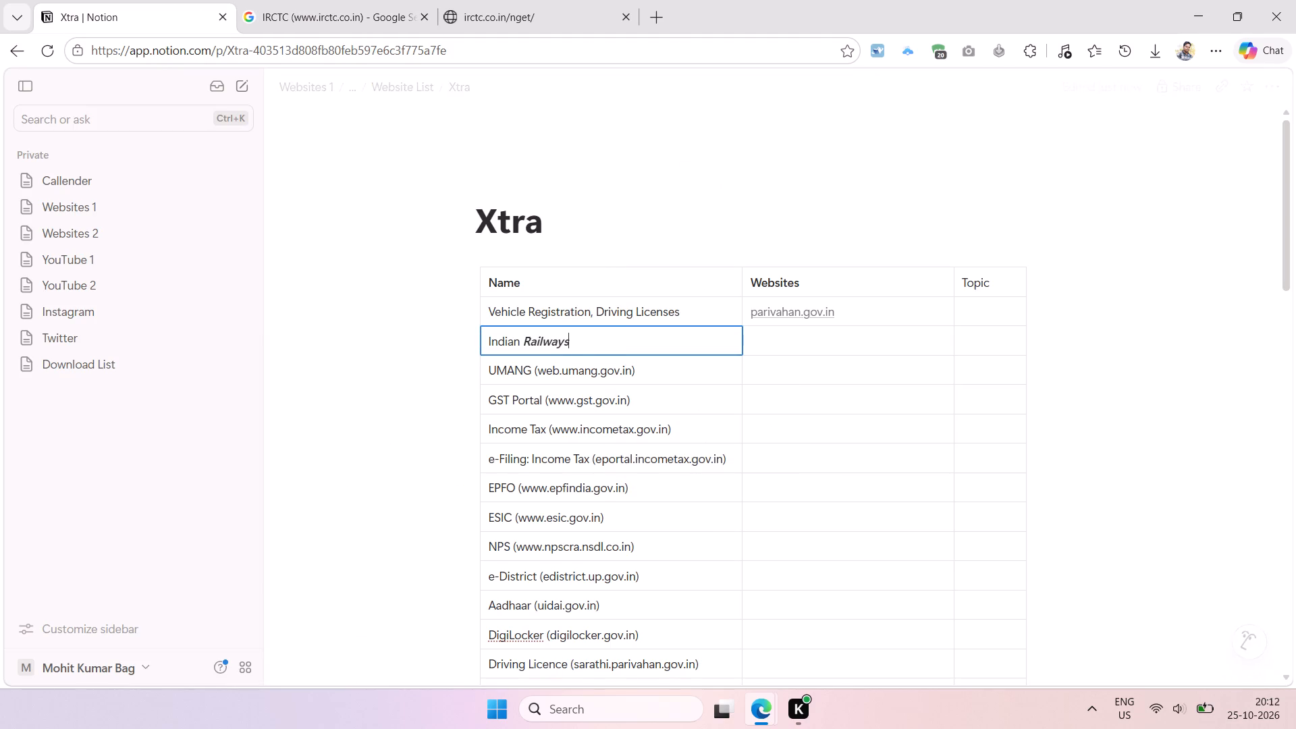
# Clear the bold and italic formatting from the Indian Railways name and move to that row's Websites cell.
pyautogui.hotkey('ctrl', 'a')
pyautogui.hotkey('ctrl', 'i')
pyautogui.hotkey('ctrl', 'b')
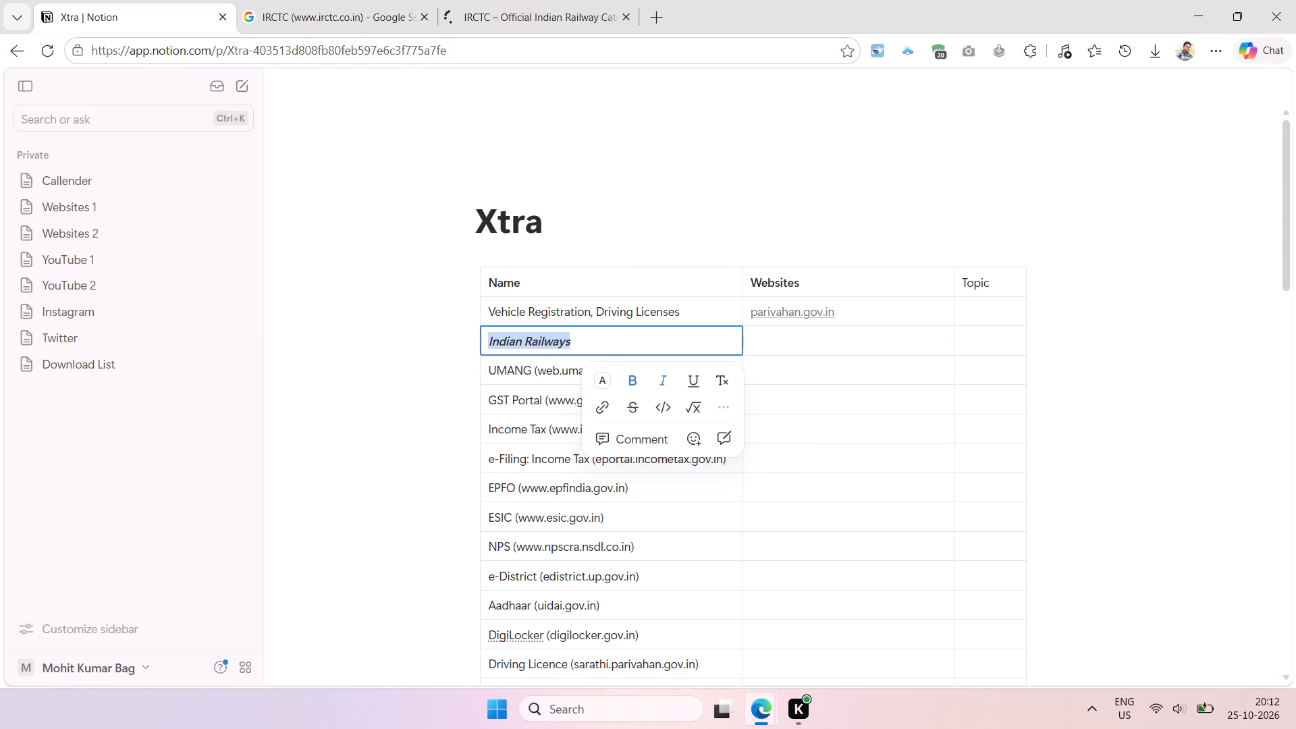
pyautogui.hotkey('ctrl', 'b')
pyautogui.hotkey('ctrl', 'i')
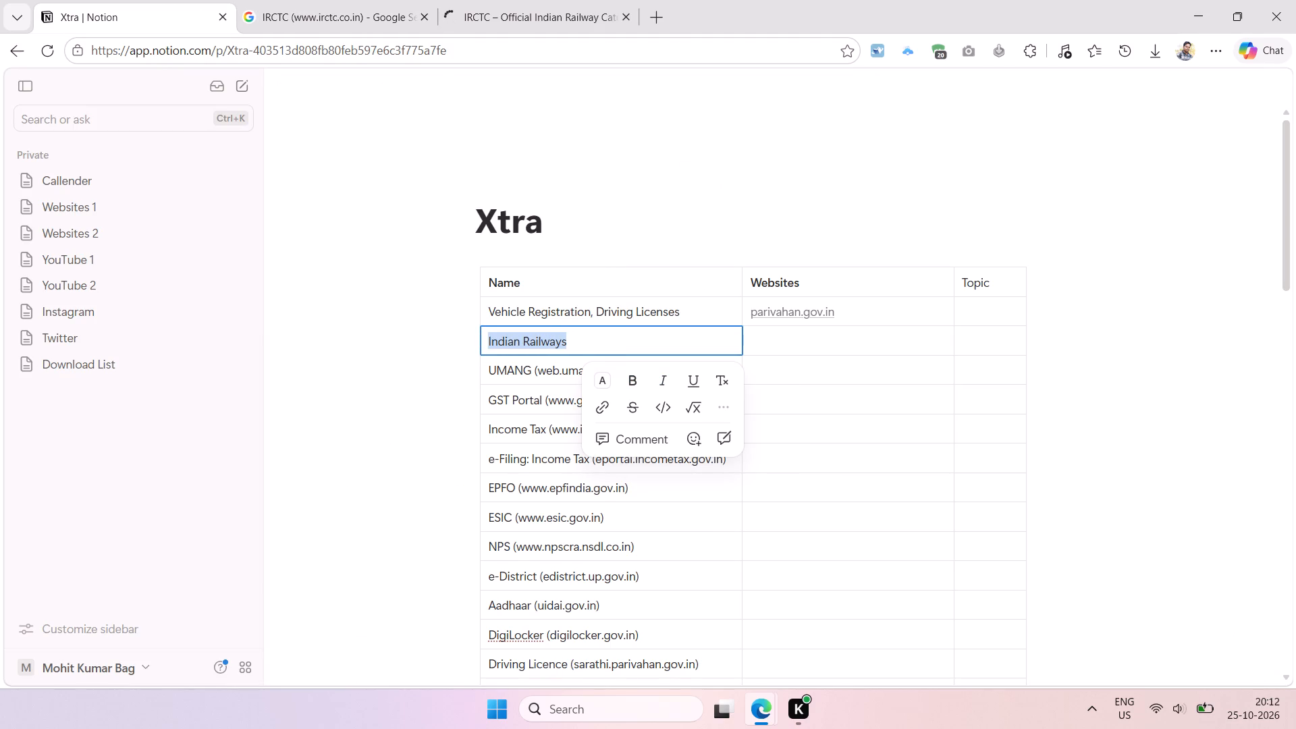
pyautogui.press('Tab')
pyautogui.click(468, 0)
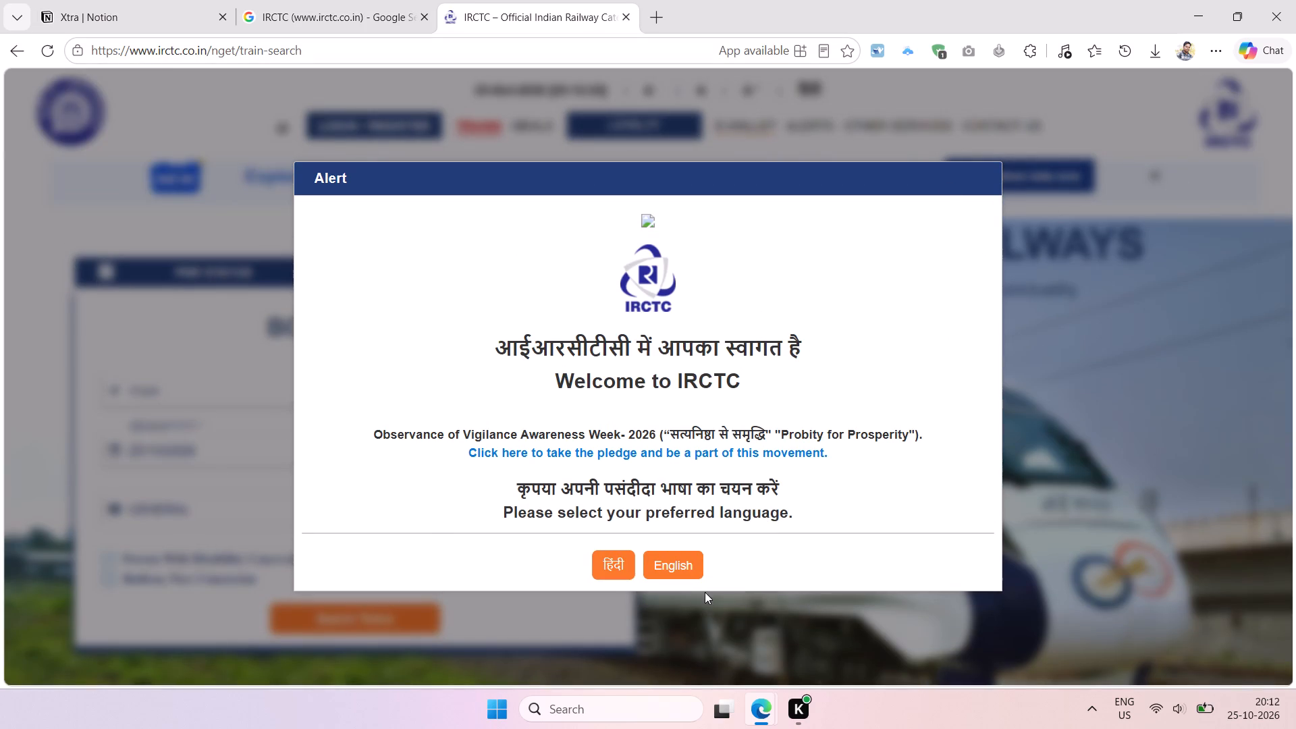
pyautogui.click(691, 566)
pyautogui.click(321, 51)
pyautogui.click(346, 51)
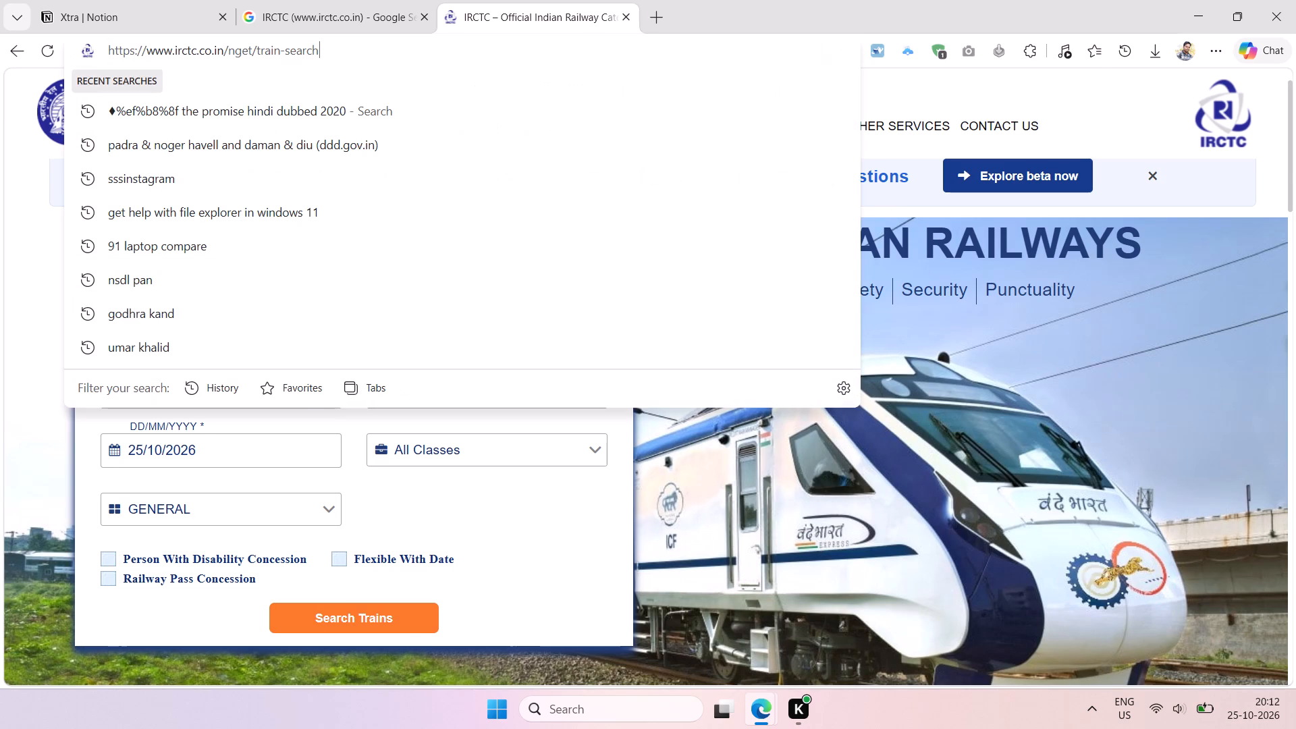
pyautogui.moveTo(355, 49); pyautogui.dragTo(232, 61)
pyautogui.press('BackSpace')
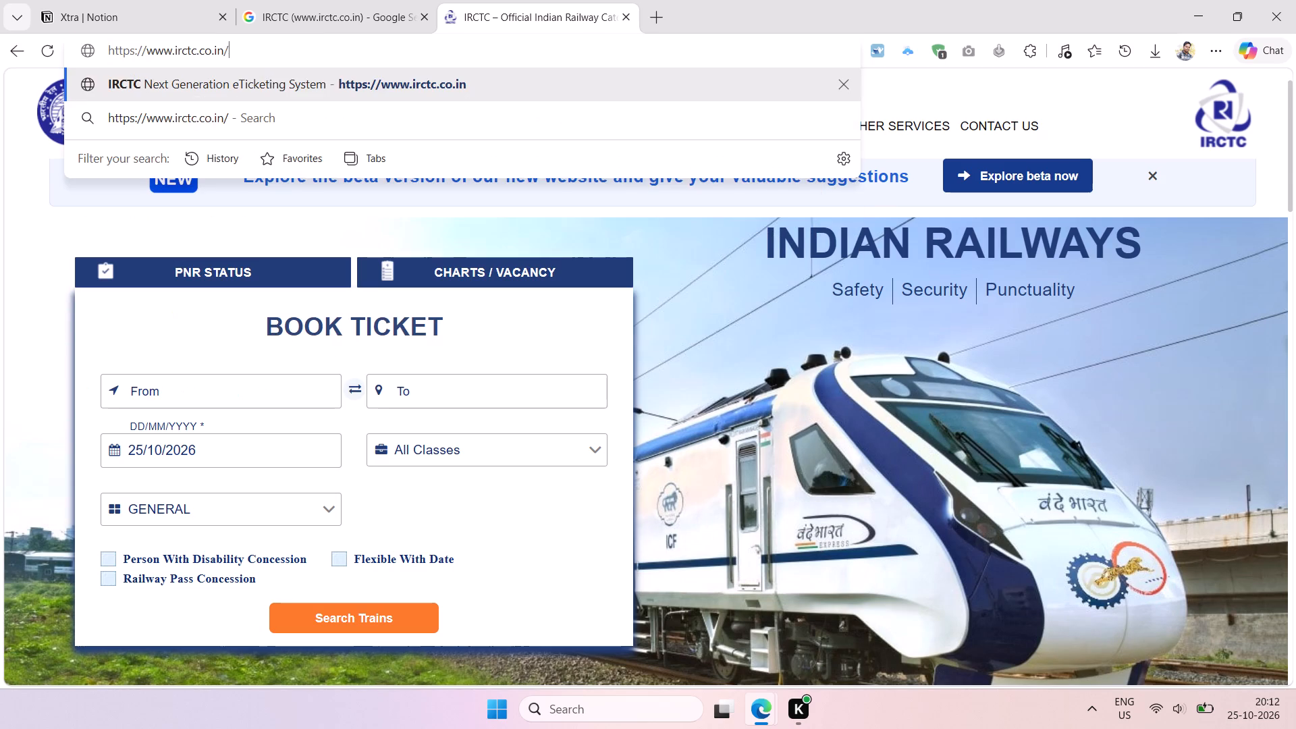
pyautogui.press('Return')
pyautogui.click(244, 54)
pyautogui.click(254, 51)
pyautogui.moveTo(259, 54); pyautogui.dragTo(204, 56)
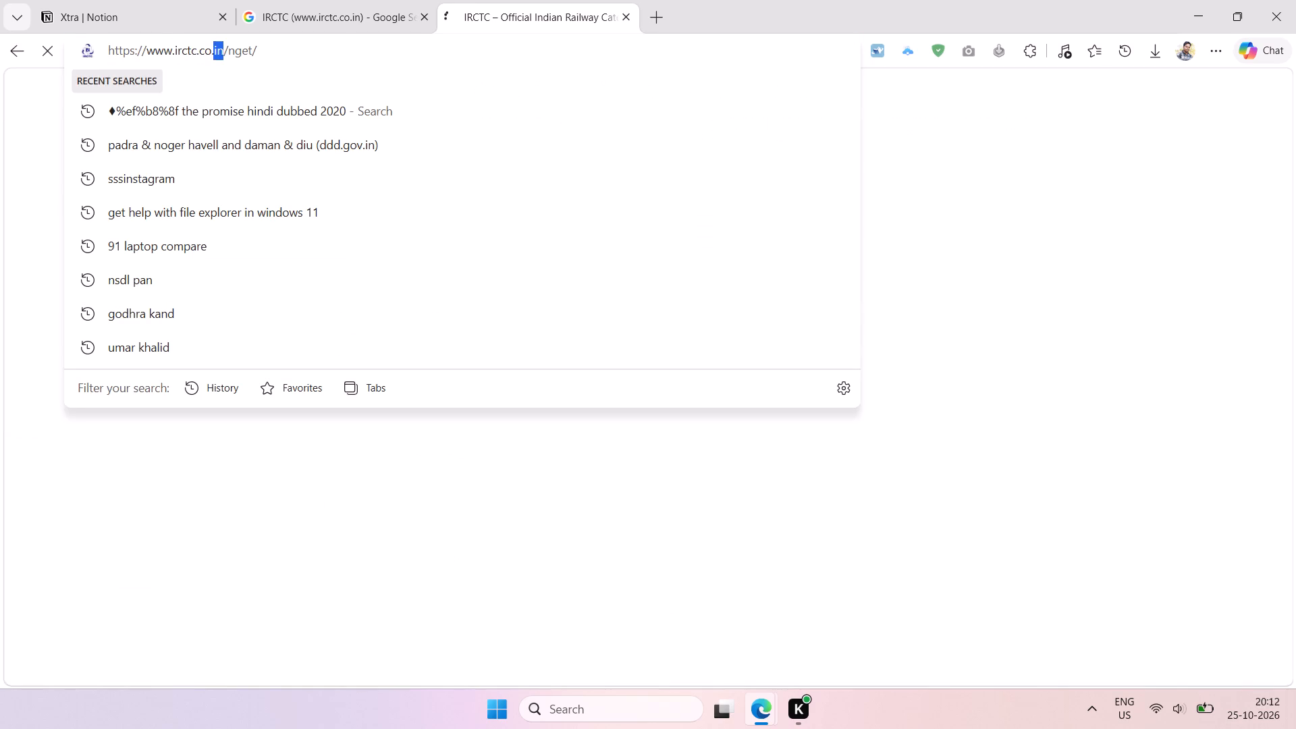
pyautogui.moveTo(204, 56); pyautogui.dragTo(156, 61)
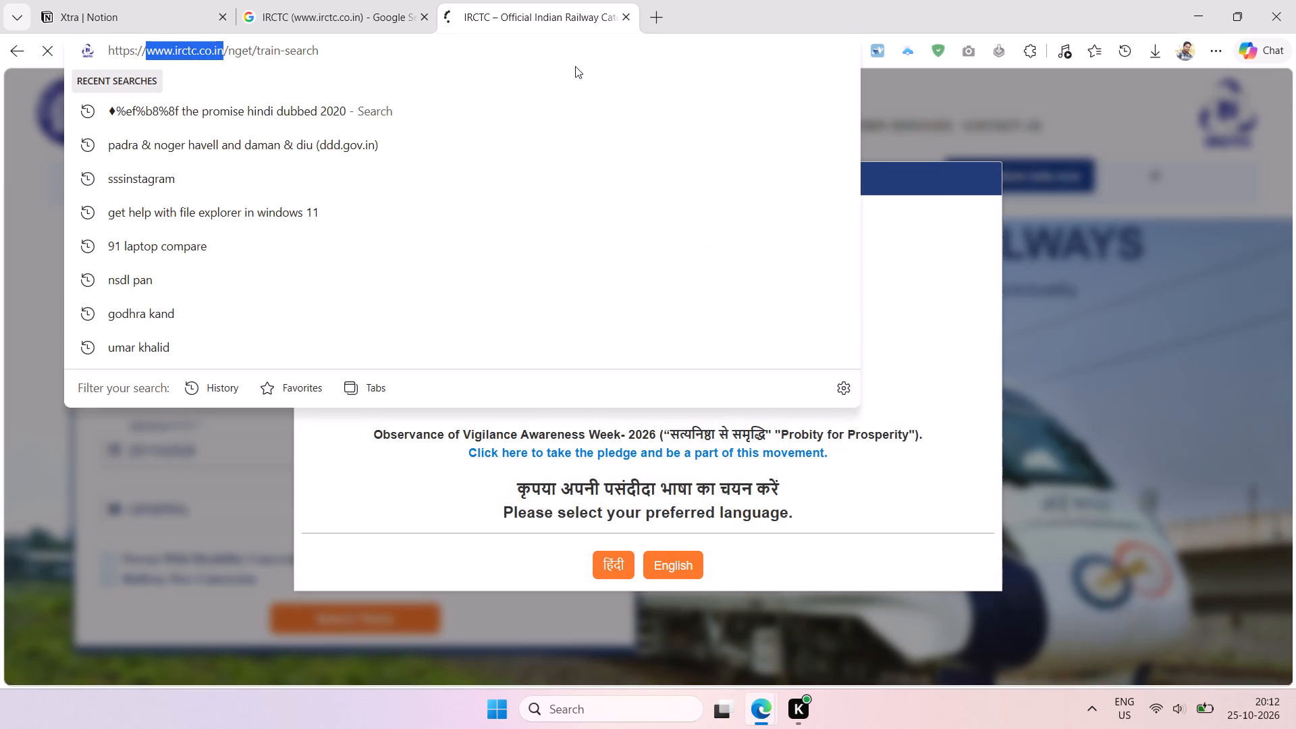
pyautogui.click(473, 47)
pyautogui.click(322, 45)
pyautogui.moveTo(361, 50); pyautogui.dragTo(234, 49)
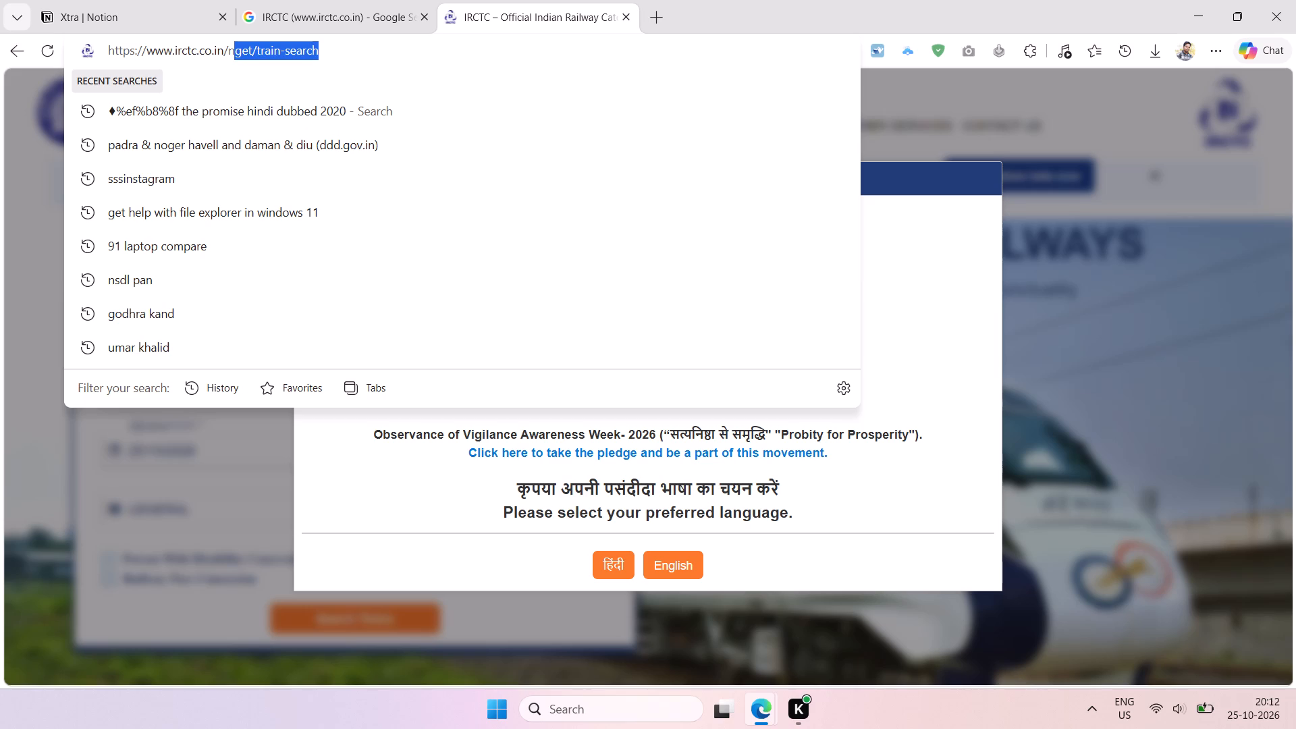
pyautogui.moveTo(234, 49); pyautogui.dragTo(229, 51)
pyautogui.press('BackSpace')
pyautogui.press('BackSpace')
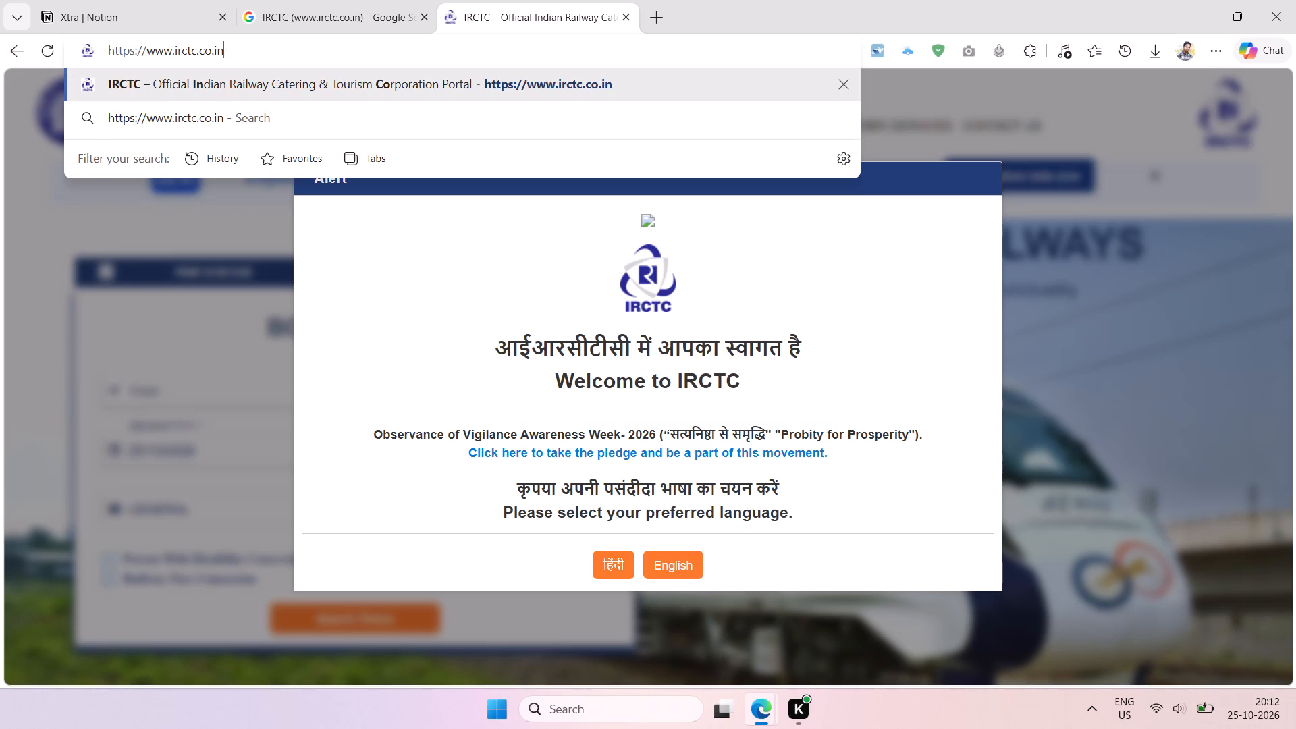
pyautogui.press('Return')
pyautogui.click(243, 51)
pyautogui.moveTo(248, 50); pyautogui.dragTo(165, 57)
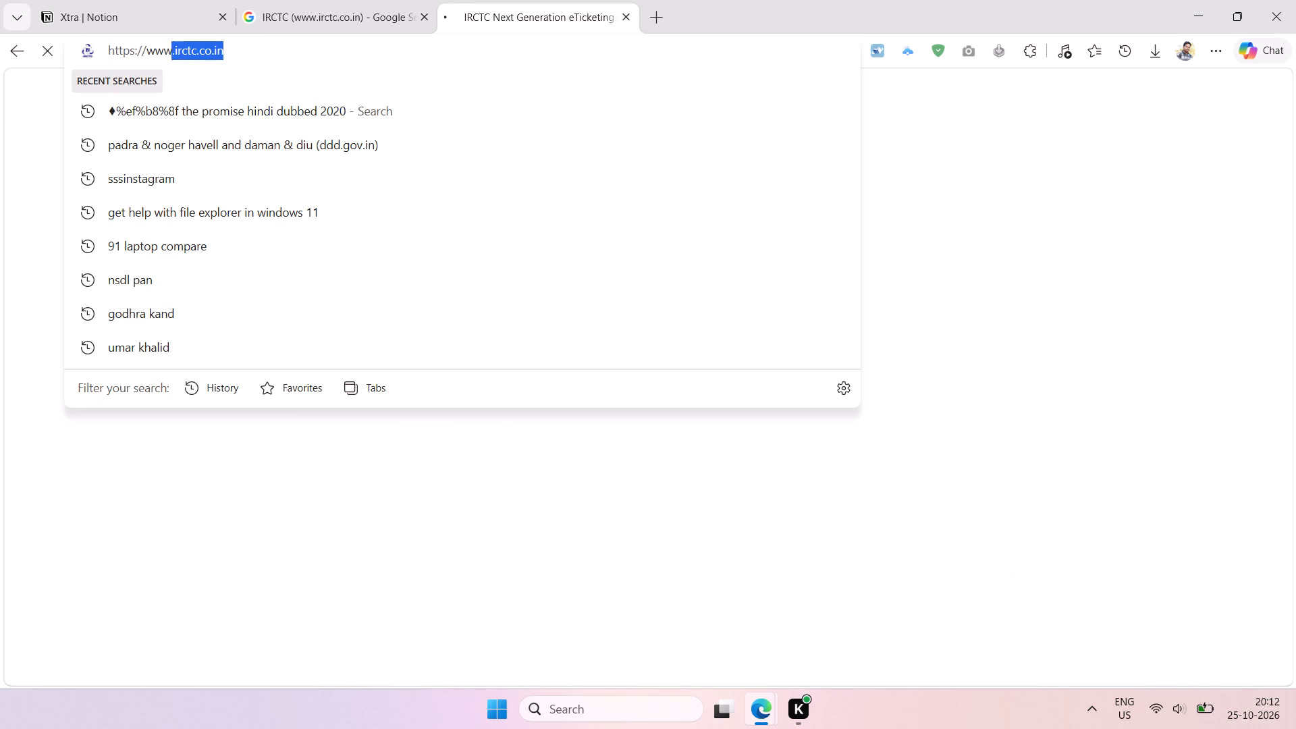
pyautogui.moveTo(165, 57); pyautogui.dragTo(146, 59)
pyautogui.hotkey('ctrl', 'c')
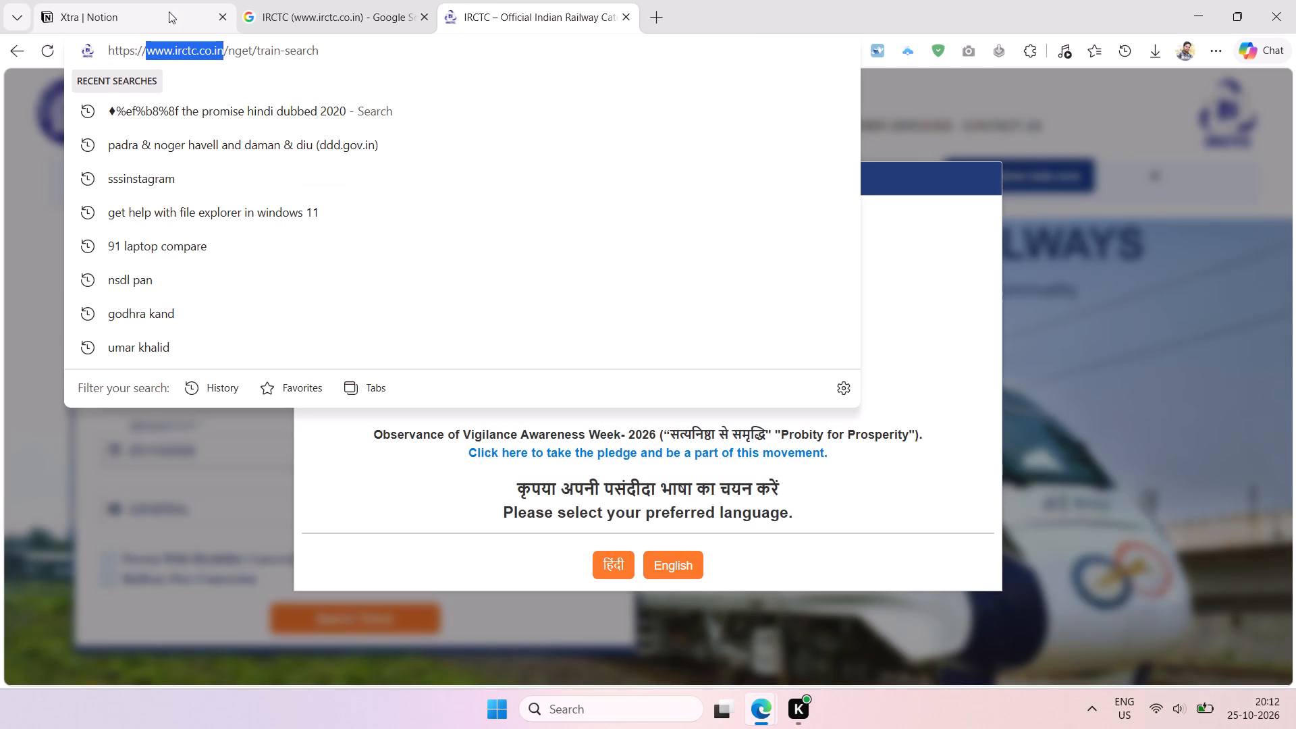
pyautogui.click(169, 11)
pyautogui.click(791, 339)
pyautogui.hotkey('ctrl', 'v')
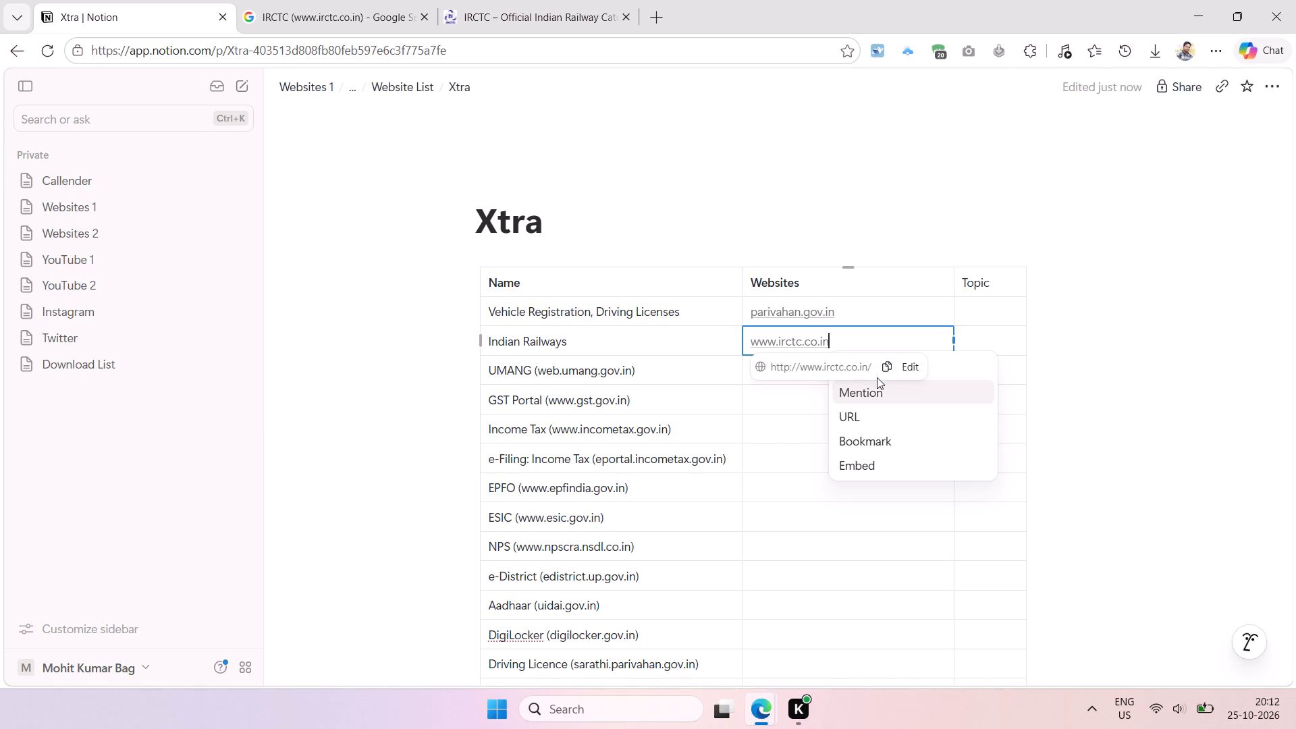
pyautogui.press('Left')
pyautogui.press('Left')
pyautogui.press('Left')
pyautogui.press('Left')
pyautogui.press('Left')
pyautogui.press('Left')
pyautogui.press('Left')
pyautogui.press('Left')
pyautogui.press('Left')
pyautogui.press('Left')
pyautogui.press('Left')
pyautogui.press('Left')
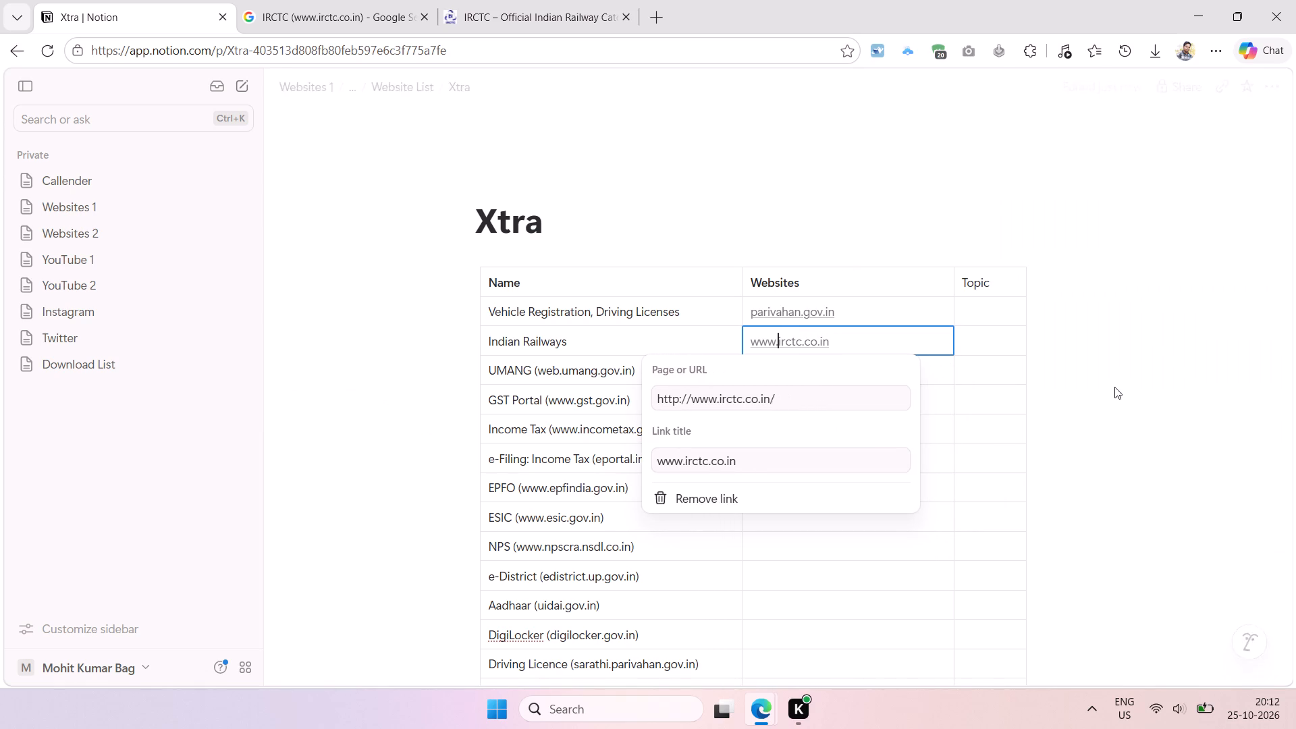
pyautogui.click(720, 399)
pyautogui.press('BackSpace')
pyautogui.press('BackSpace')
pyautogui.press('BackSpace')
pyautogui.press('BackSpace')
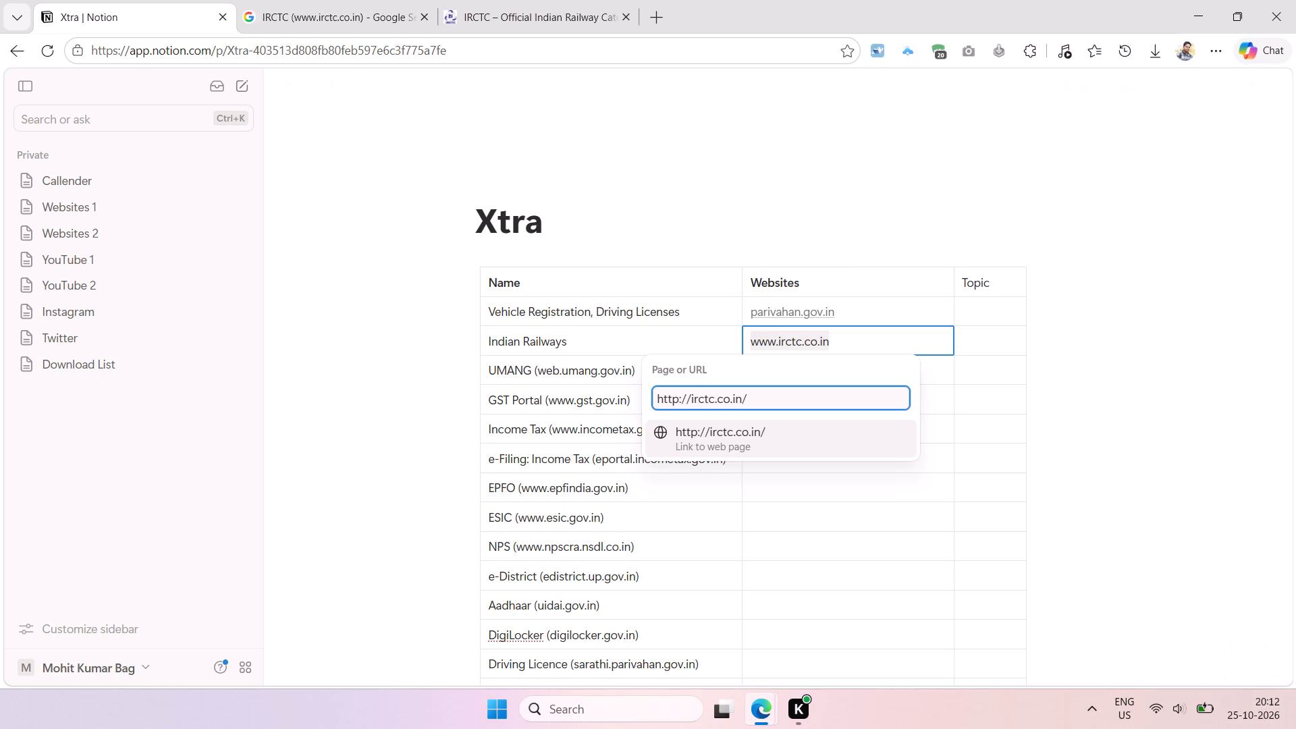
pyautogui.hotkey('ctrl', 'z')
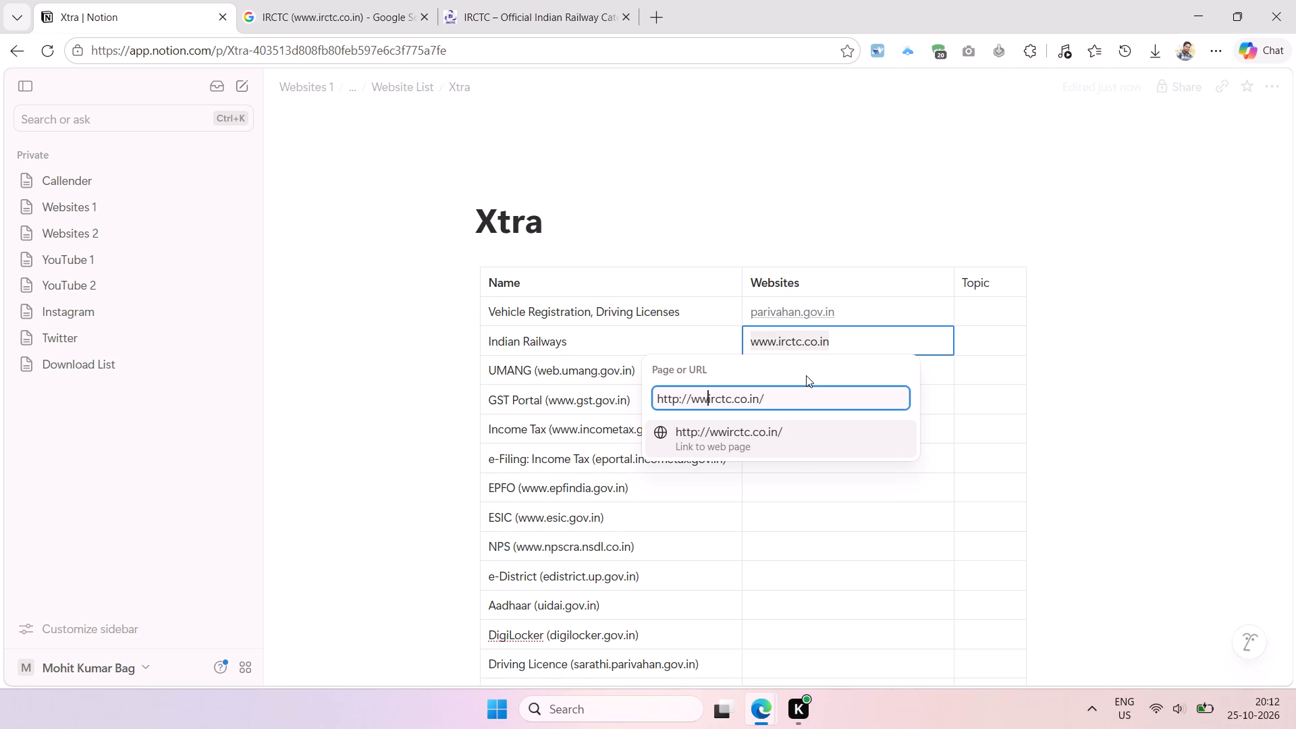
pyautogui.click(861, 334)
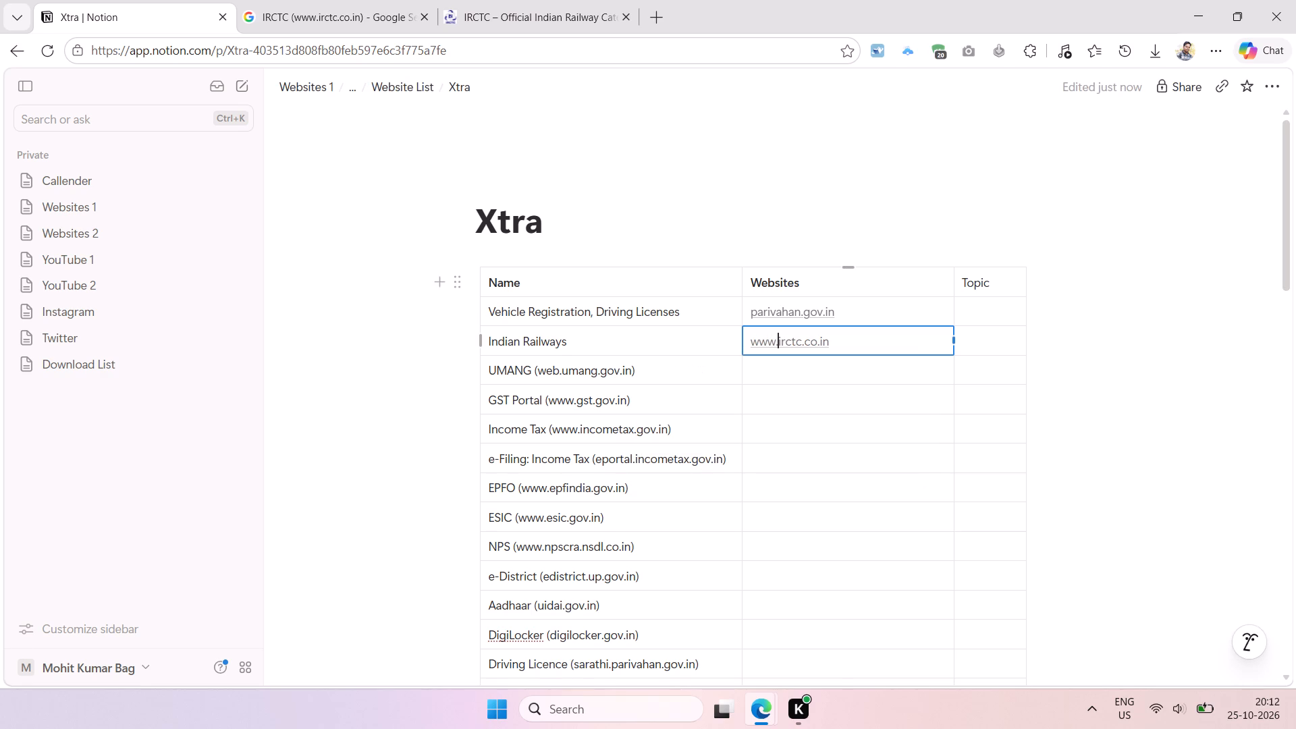
pyautogui.press('BackSpace')
pyautogui.press('BackSpace')
pyautogui.press('BackSpace')
pyautogui.press('BackSpace')
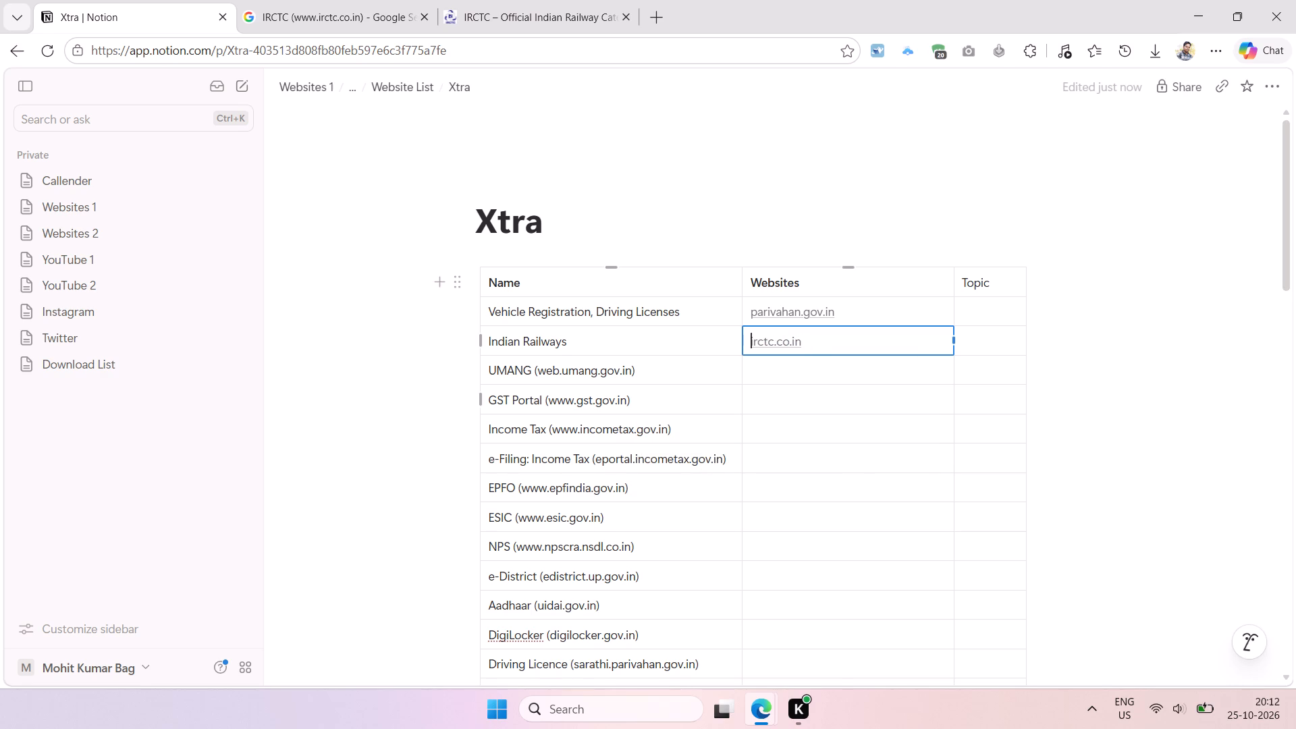
# Copy the UMANG row's name, close the IRCTC page and search Google for "UMANG (web.umang.gov.in)".
pyautogui.click(678, 377)
pyautogui.hotkey('ctrl', 'a')
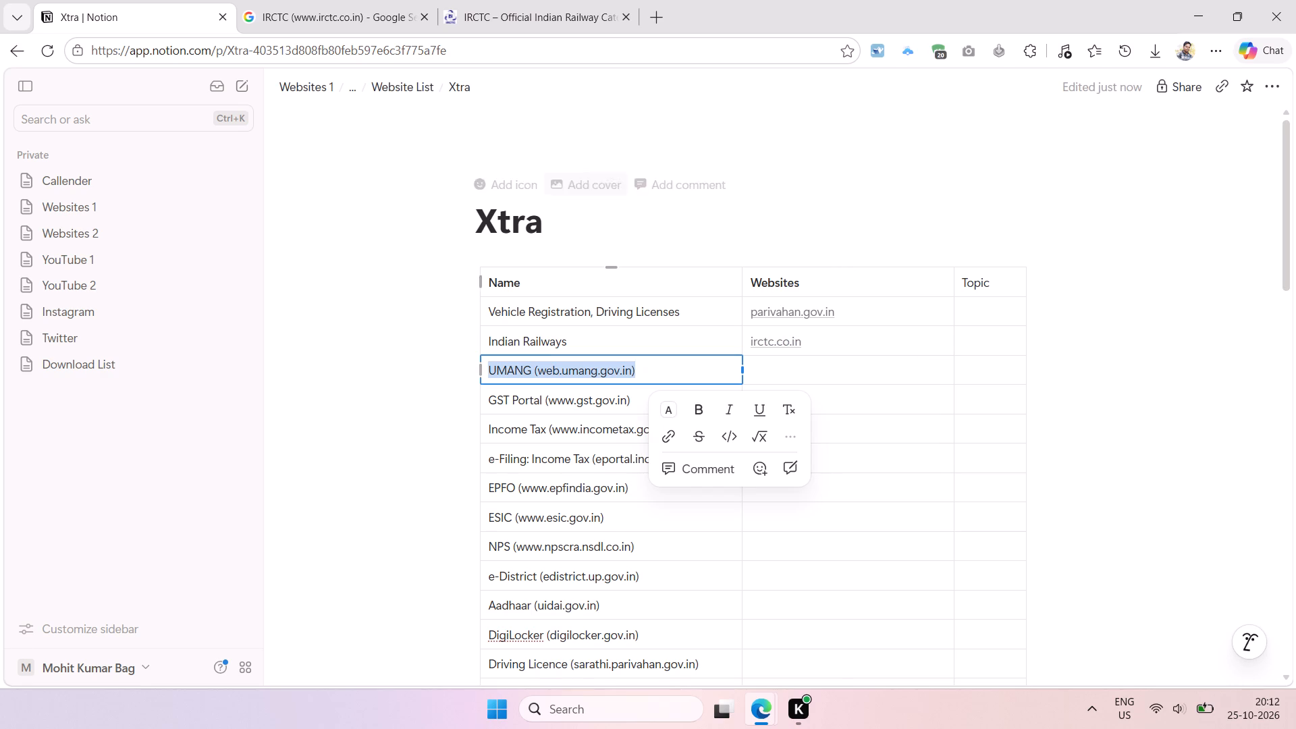
pyautogui.hotkey('ctrl', 'c')
pyautogui.click(628, 15)
pyautogui.click(371, 5)
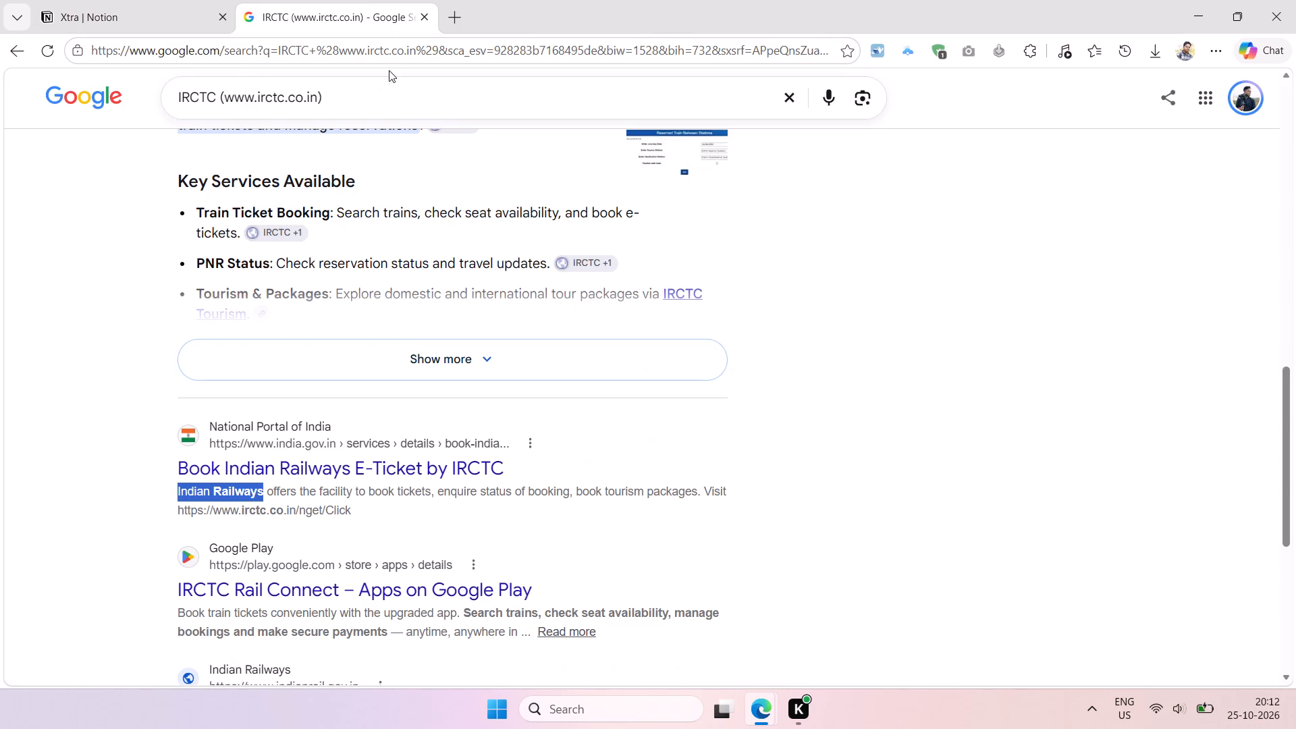
pyautogui.click(344, 88)
pyautogui.hotkey('ctrl', 'a')
pyautogui.hotkey('ctrl', 'v')
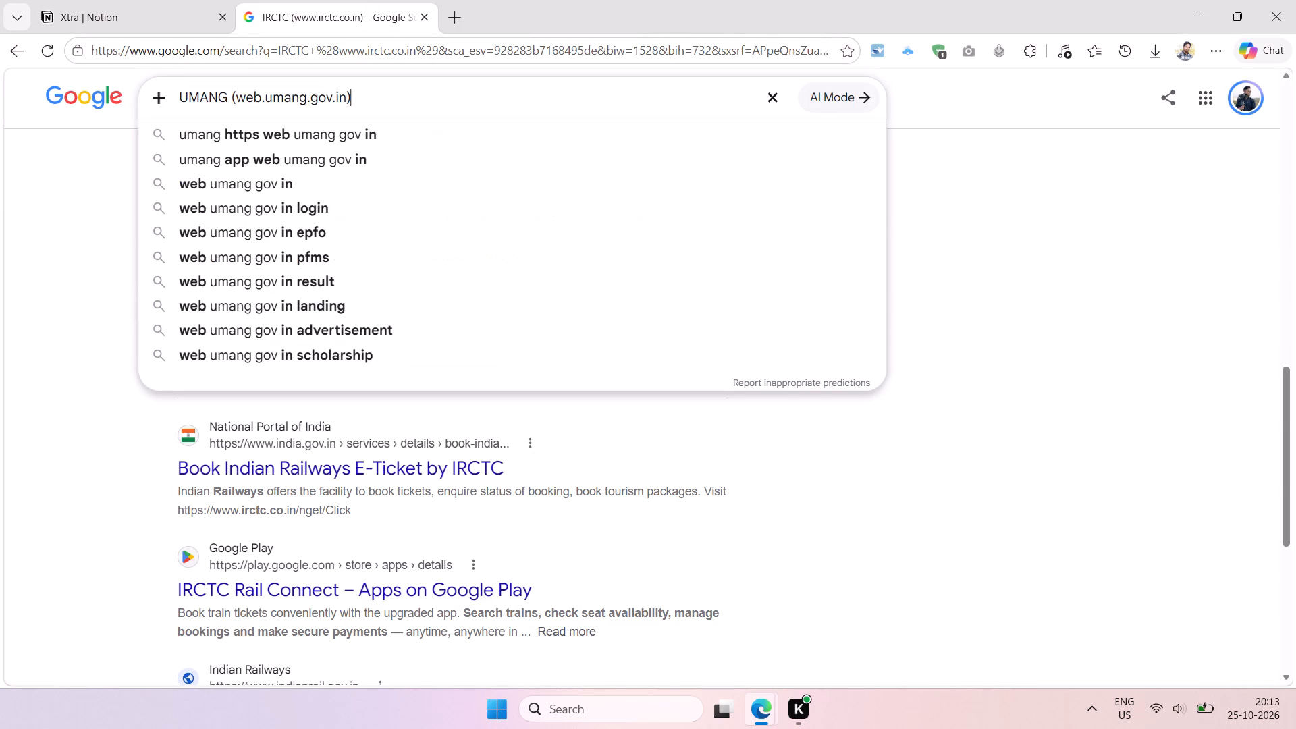
pyautogui.press('Return')
# Hide the sidebar of the Notion Xtra page and return to the UMANG search results.
pyautogui.click(151, 7)
pyautogui.click(16, 88)
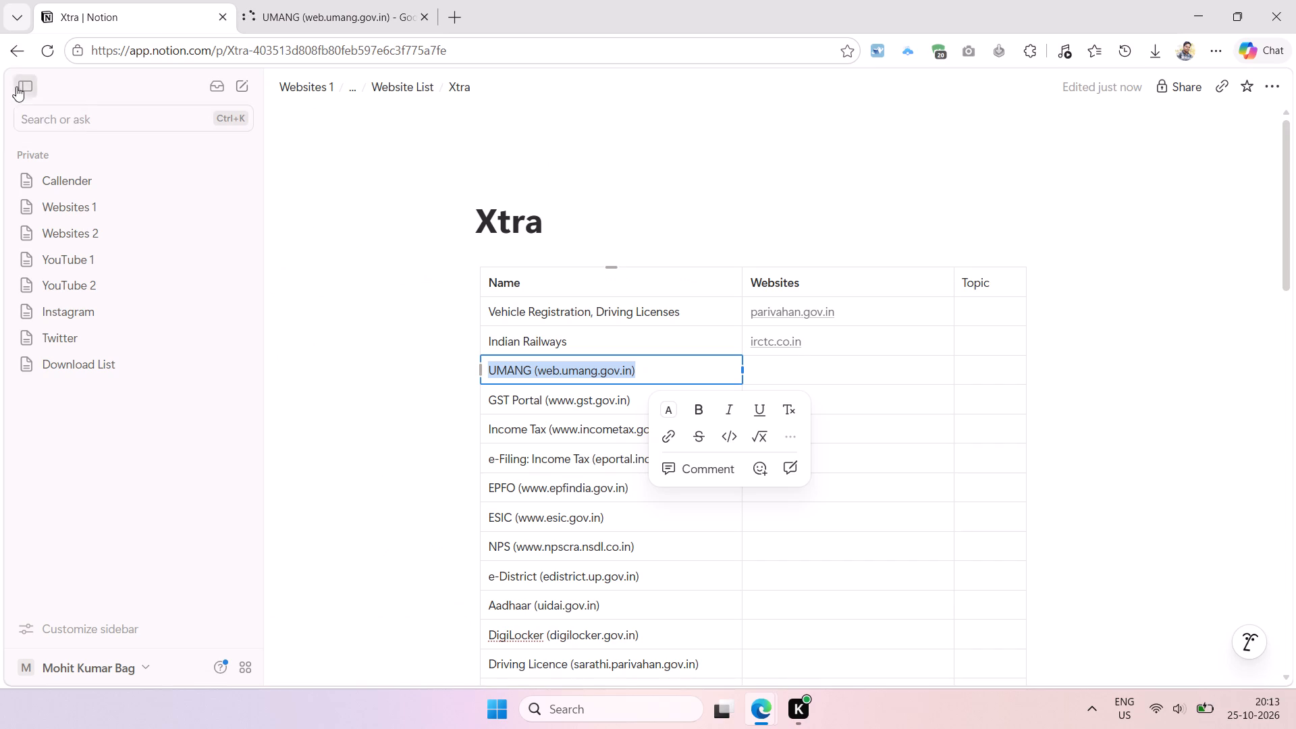
pyautogui.click(378, 0)
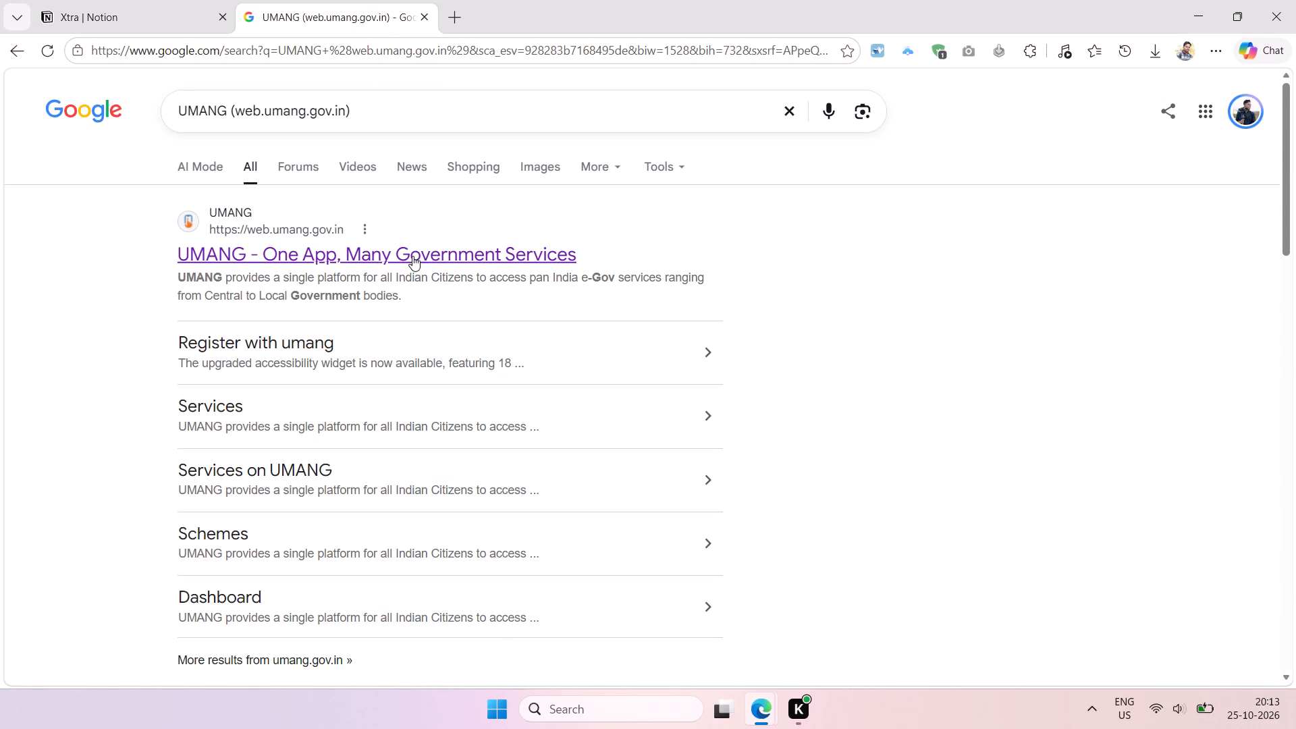
# Open the "UMANG - One App, Many Government Services" result in a new tab.
pyautogui.rightClick(414, 253)
pyautogui.click(470, 269)
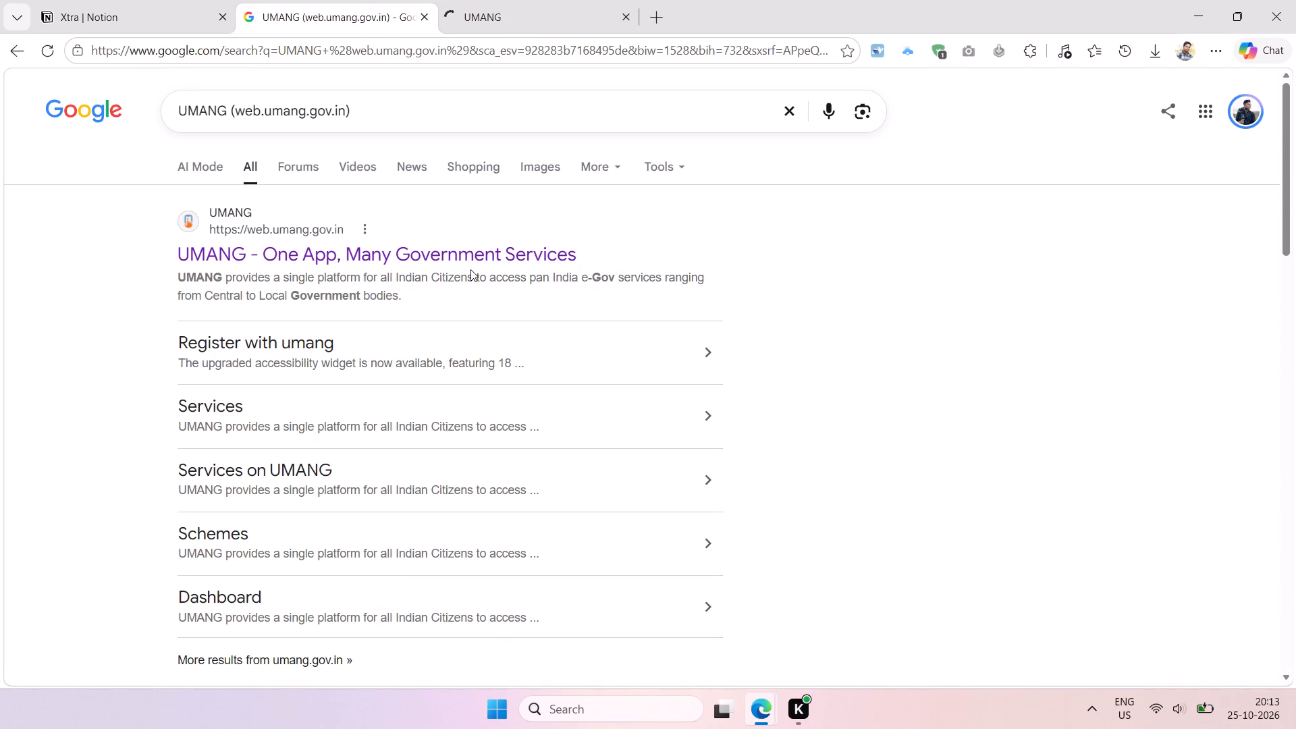
# Copy "UMANG" from the Digital India result's description and pass it through the Google search box to get it as plain text.
pyautogui.scroll(-4, 527, 340)
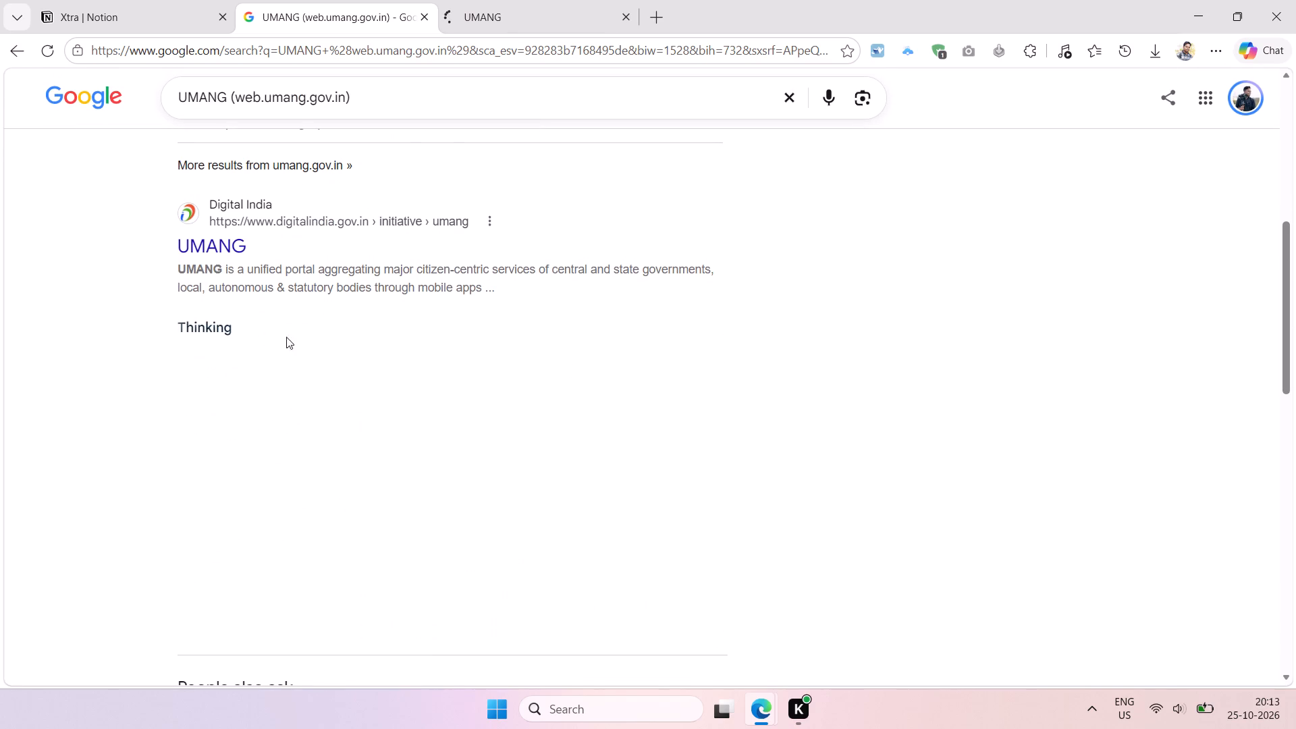
pyautogui.doubleClick(196, 265)
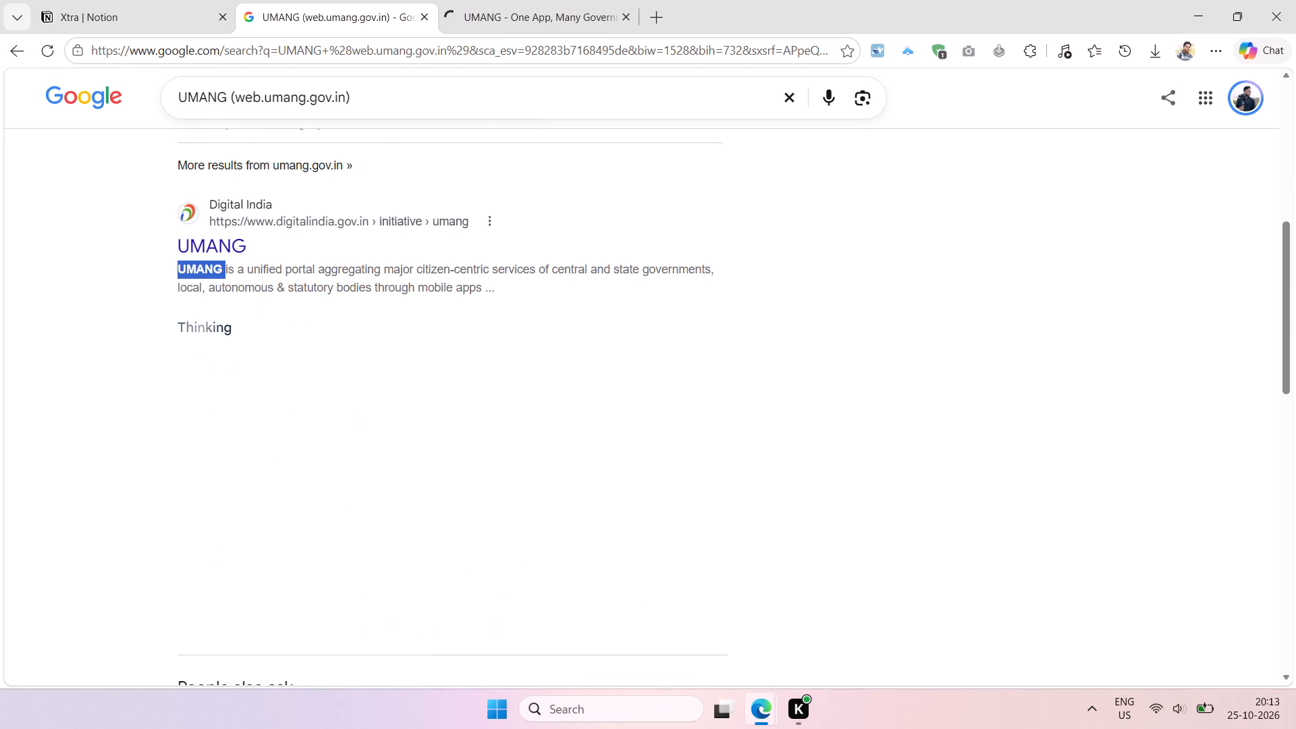
pyautogui.hotkey('ctrl', 'c')
pyautogui.scroll(14, 465, 0)
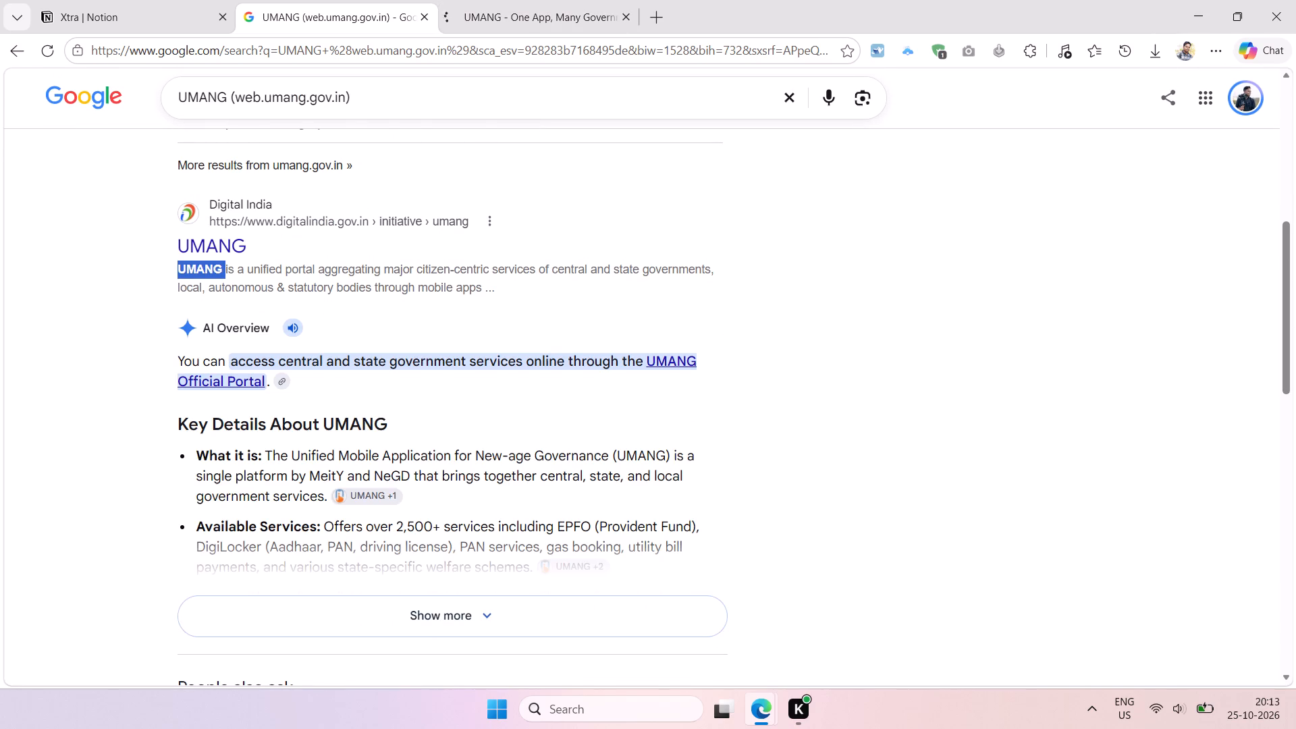
pyautogui.scroll(8, 423, 99)
pyautogui.click(396, 107)
pyautogui.hotkey('ctrl', 'a')
pyautogui.hotkey('ctrl', 'v')
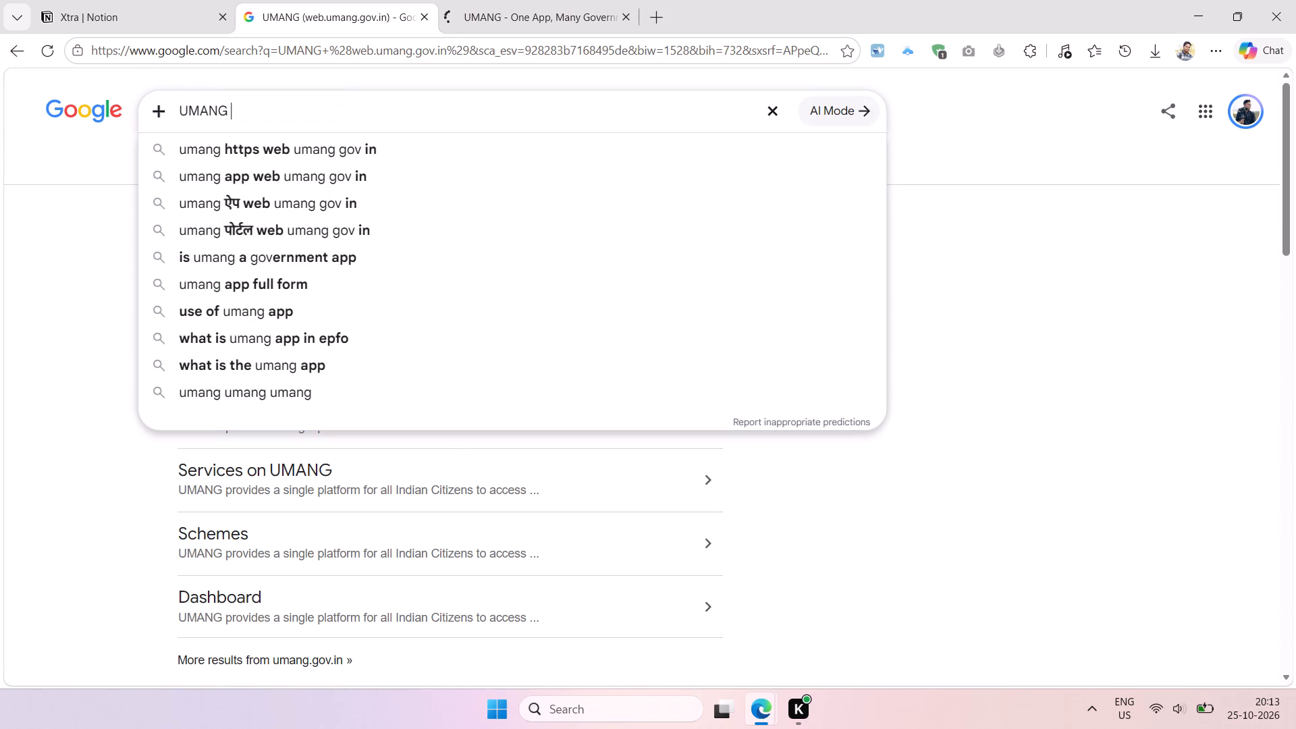
pyautogui.doubleClick(215, 113)
pyautogui.hotkey('ctrl', 'x')
# Replace the UMANG row's name in the Xtra table with "UMANG", without a trailing space, and move to its Websites cell.
pyautogui.click(144, 14)
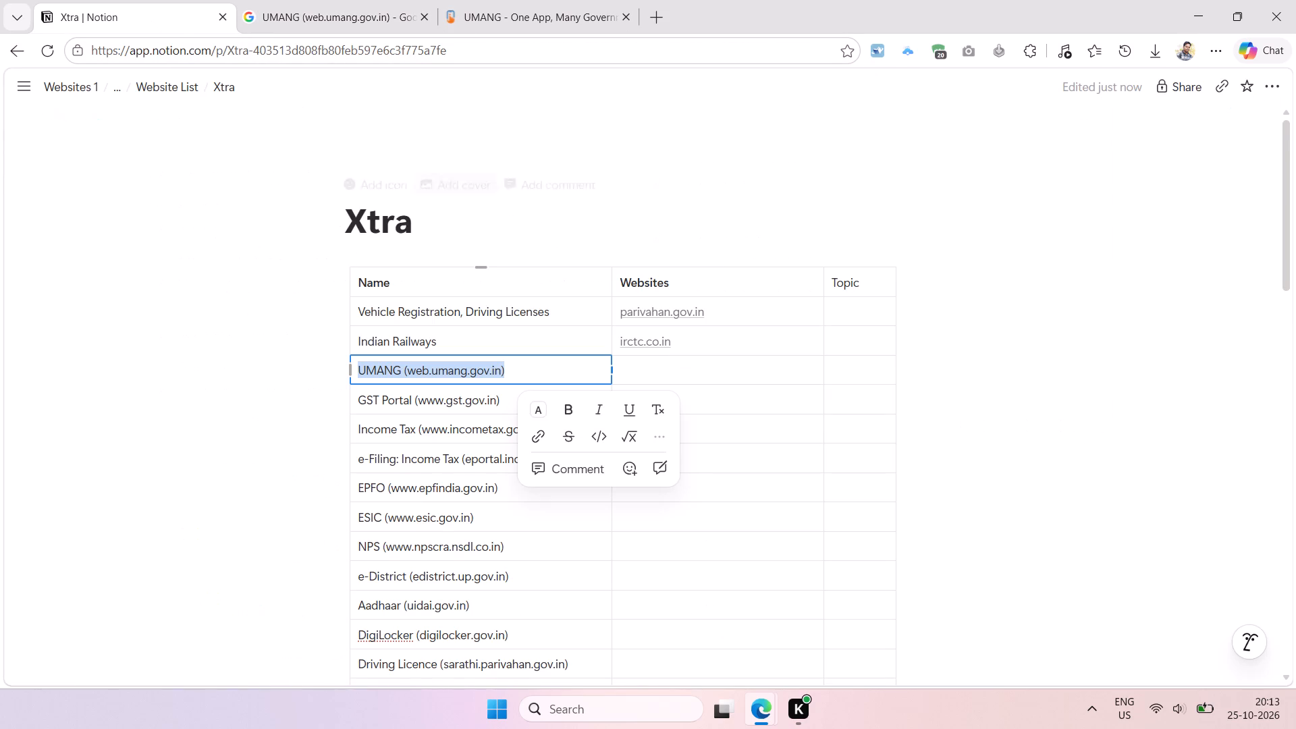
pyautogui.hotkey('ctrl', 'v')
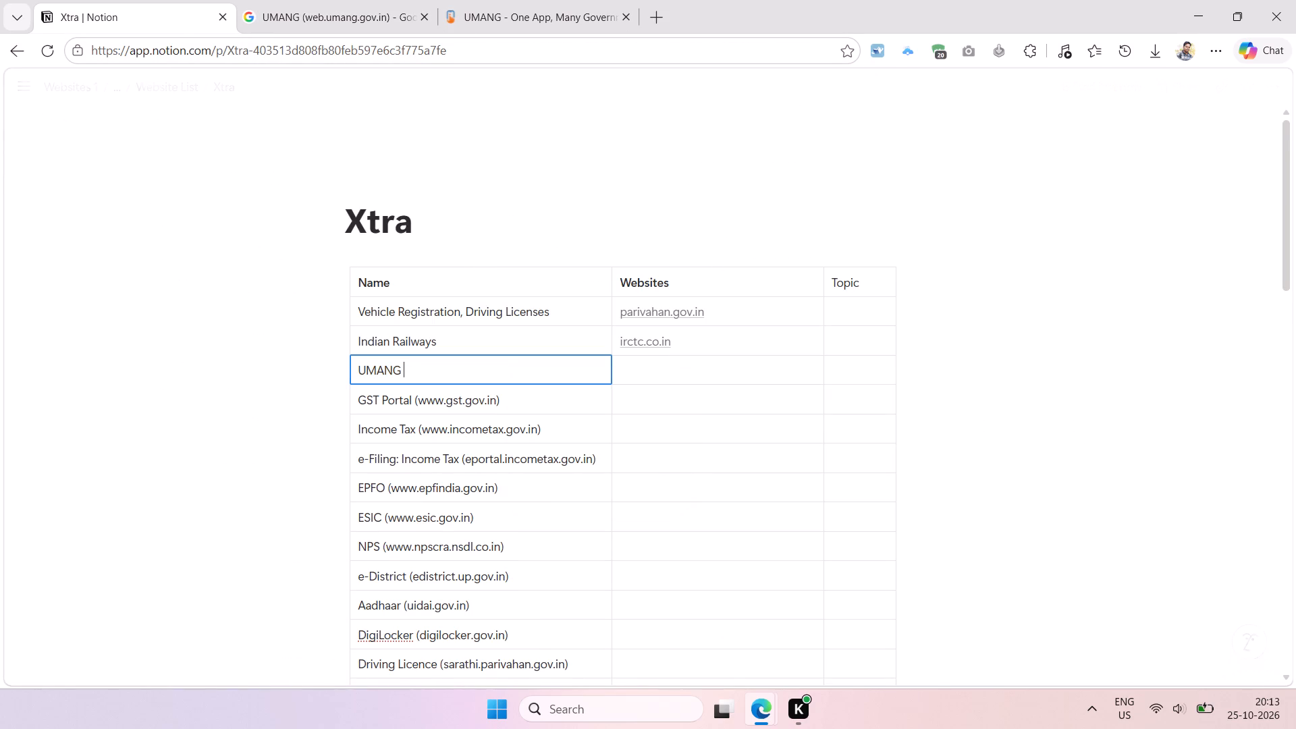
pyautogui.press('BackSpace')
pyautogui.press('Tab')
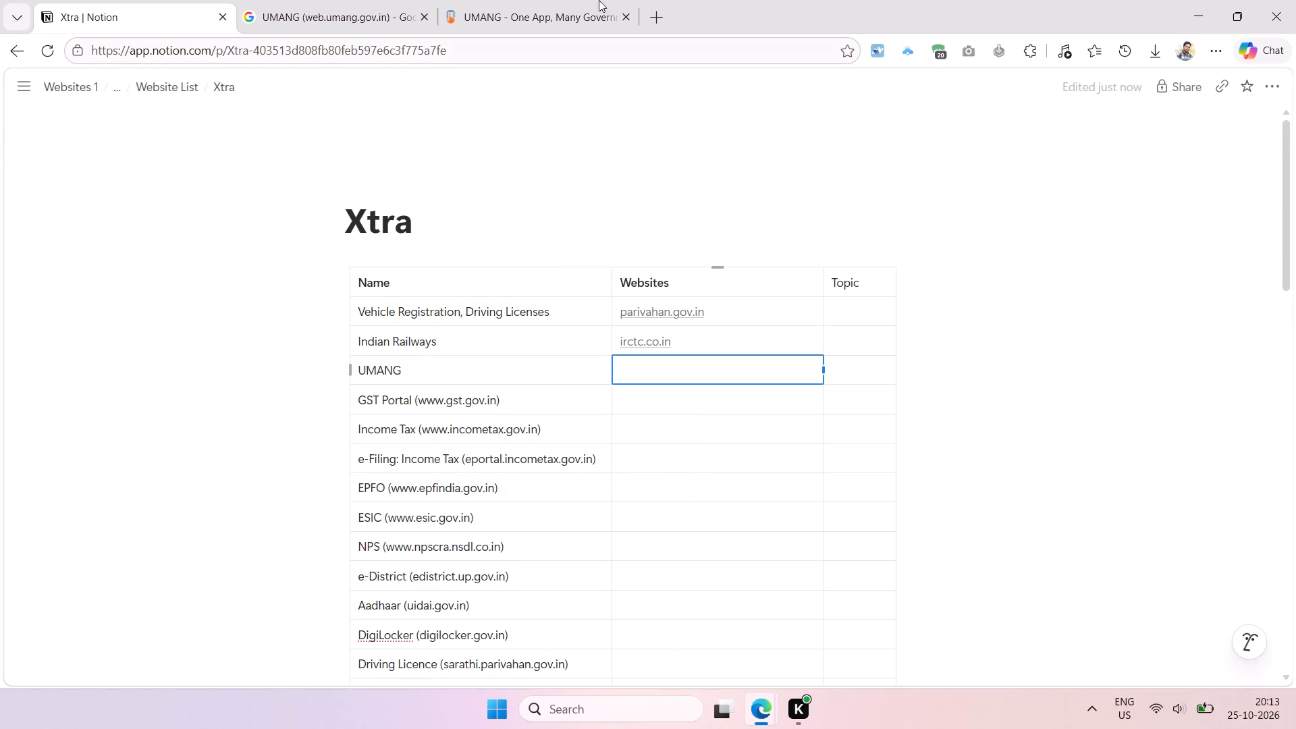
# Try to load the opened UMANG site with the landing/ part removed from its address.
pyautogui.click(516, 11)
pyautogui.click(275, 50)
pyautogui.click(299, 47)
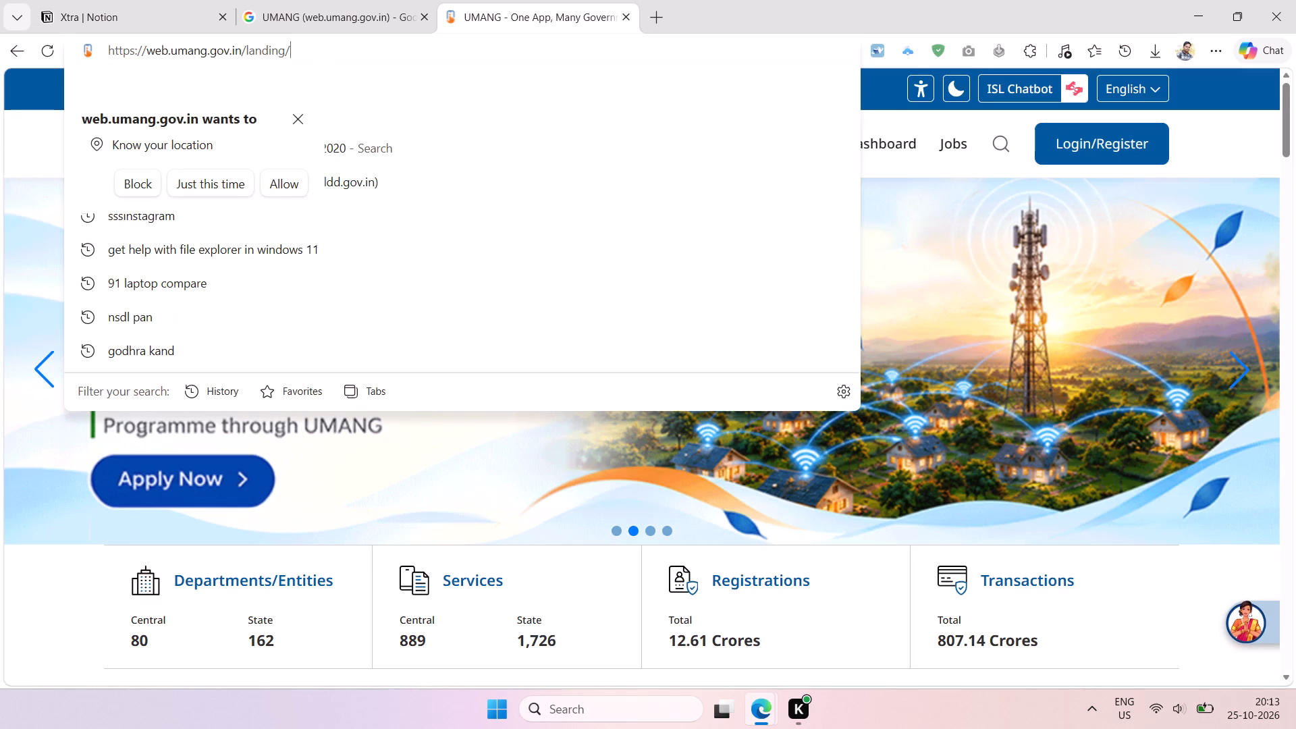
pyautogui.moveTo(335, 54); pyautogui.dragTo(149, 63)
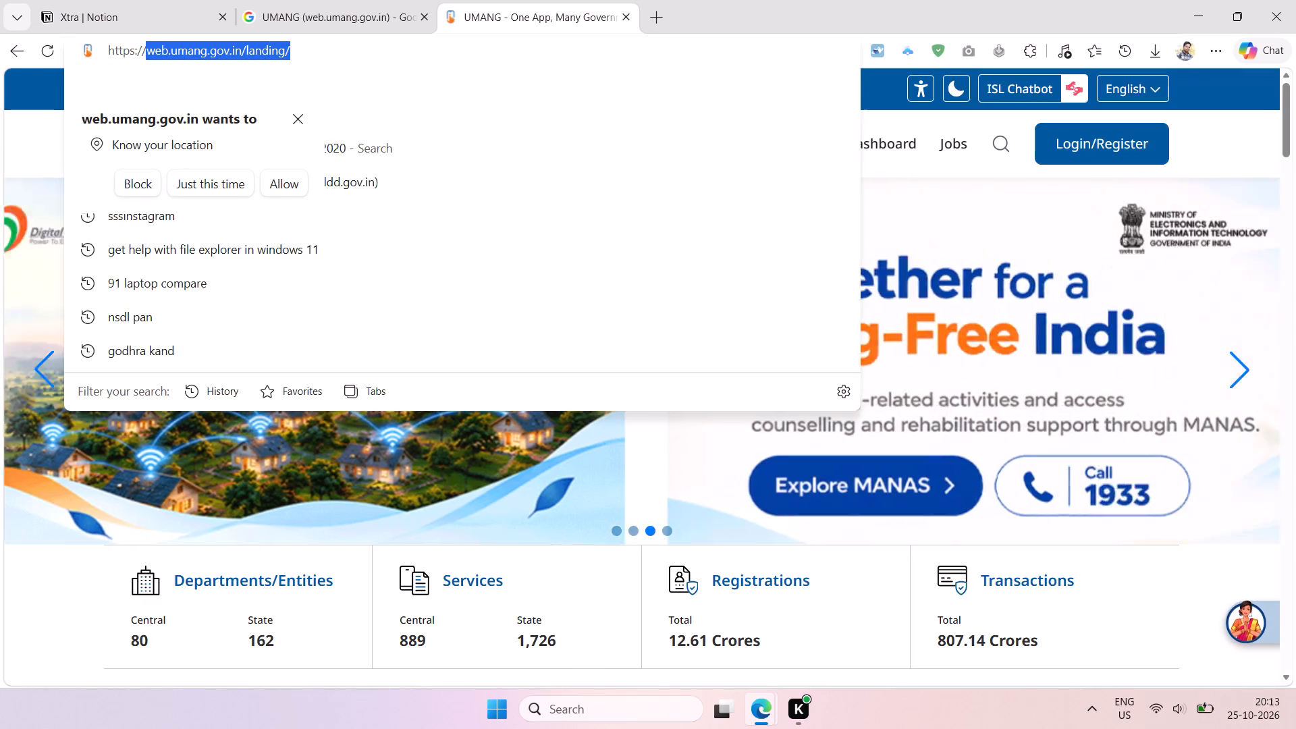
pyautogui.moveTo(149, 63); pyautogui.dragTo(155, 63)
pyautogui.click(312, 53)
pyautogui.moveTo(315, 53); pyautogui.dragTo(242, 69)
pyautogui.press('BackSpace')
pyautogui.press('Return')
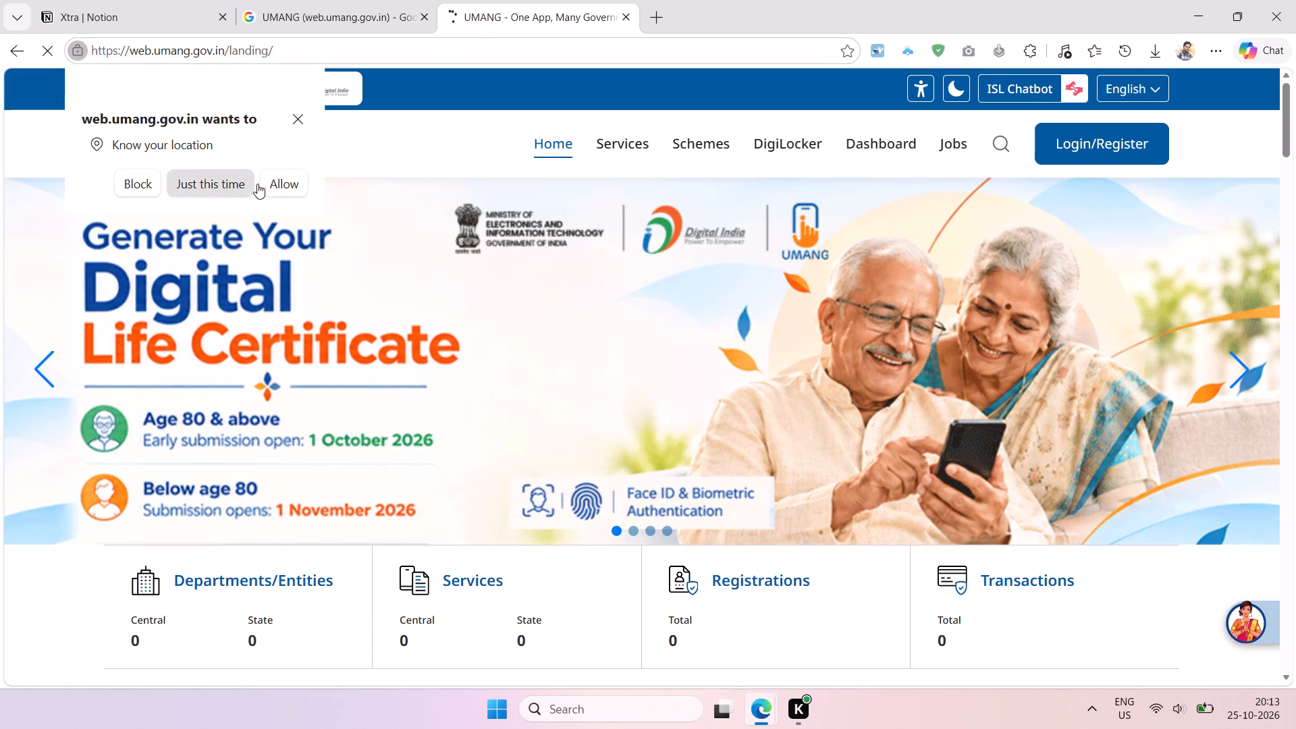
# Dismiss the UMANG site's location request and copy web.umang.gov.in/landing/ from the page address.
pyautogui.click(302, 112)
pyautogui.click(182, 137)
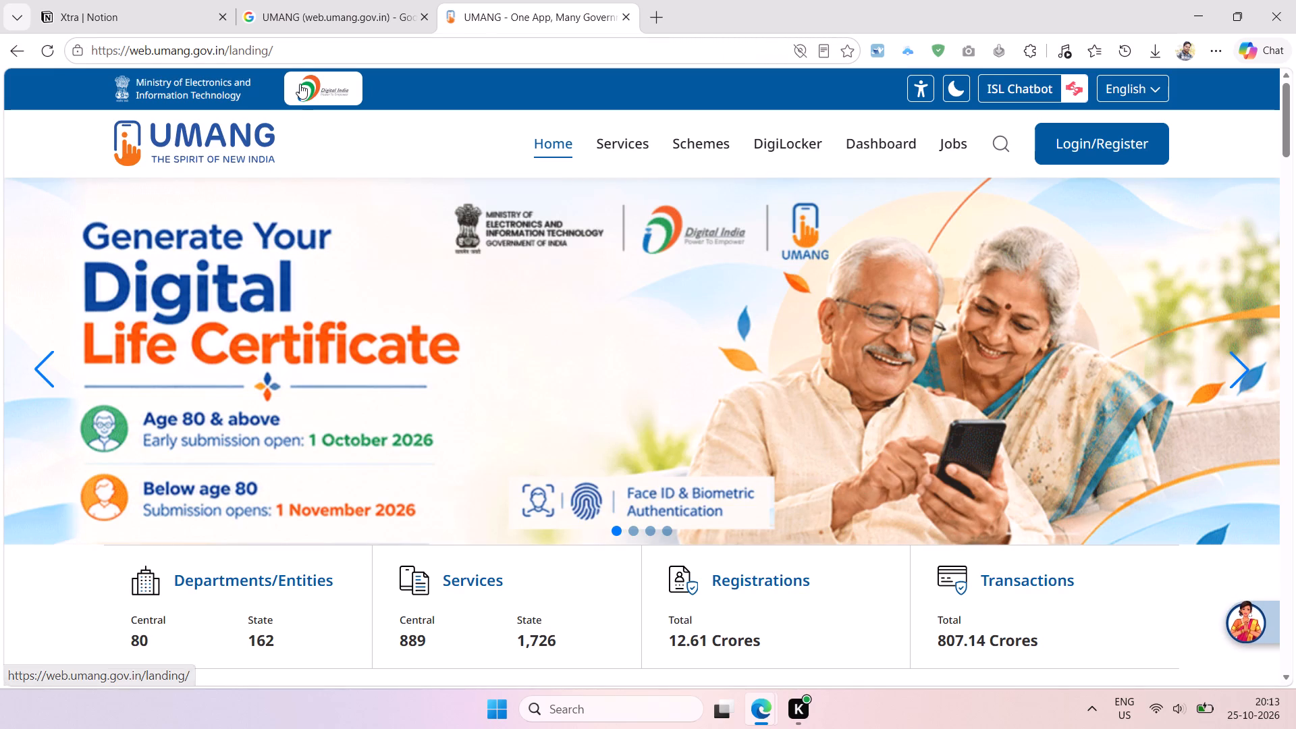
pyautogui.click(324, 41)
pyautogui.click(310, 53)
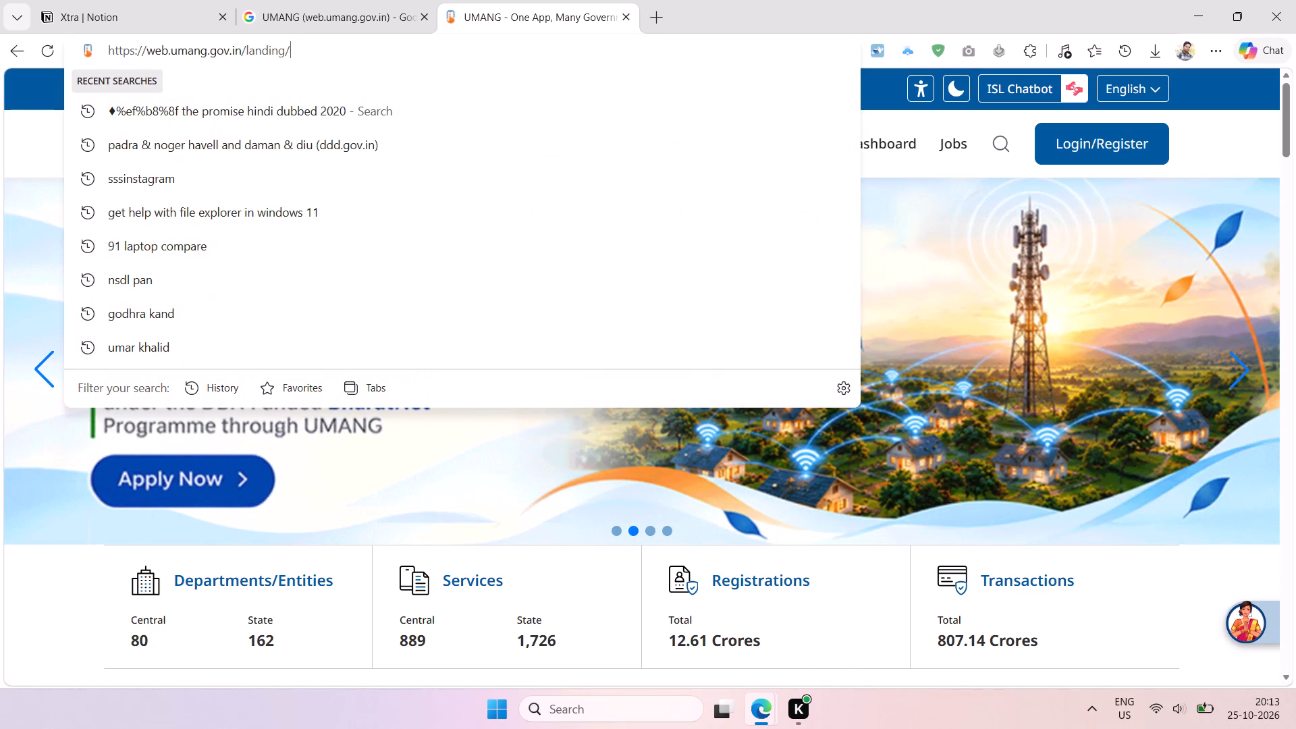
pyautogui.moveTo(327, 57); pyautogui.dragTo(147, 74)
pyautogui.hotkey('ctrl', 'c')
# Paste the copied address into the UMANG row's Websites cell and trim the displayed text to web.umang.gov.in.
pyautogui.click(145, 13)
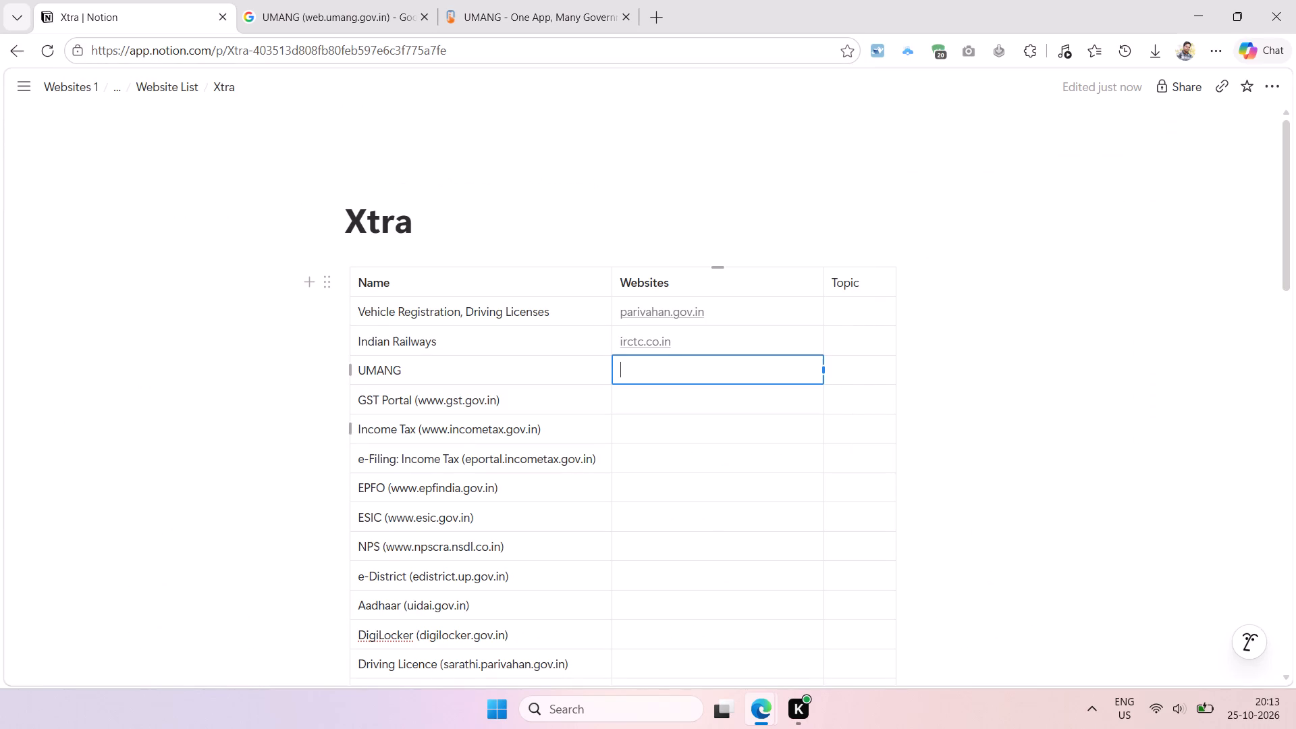
pyautogui.hotkey('ctrl', 'v')
pyautogui.click(772, 364)
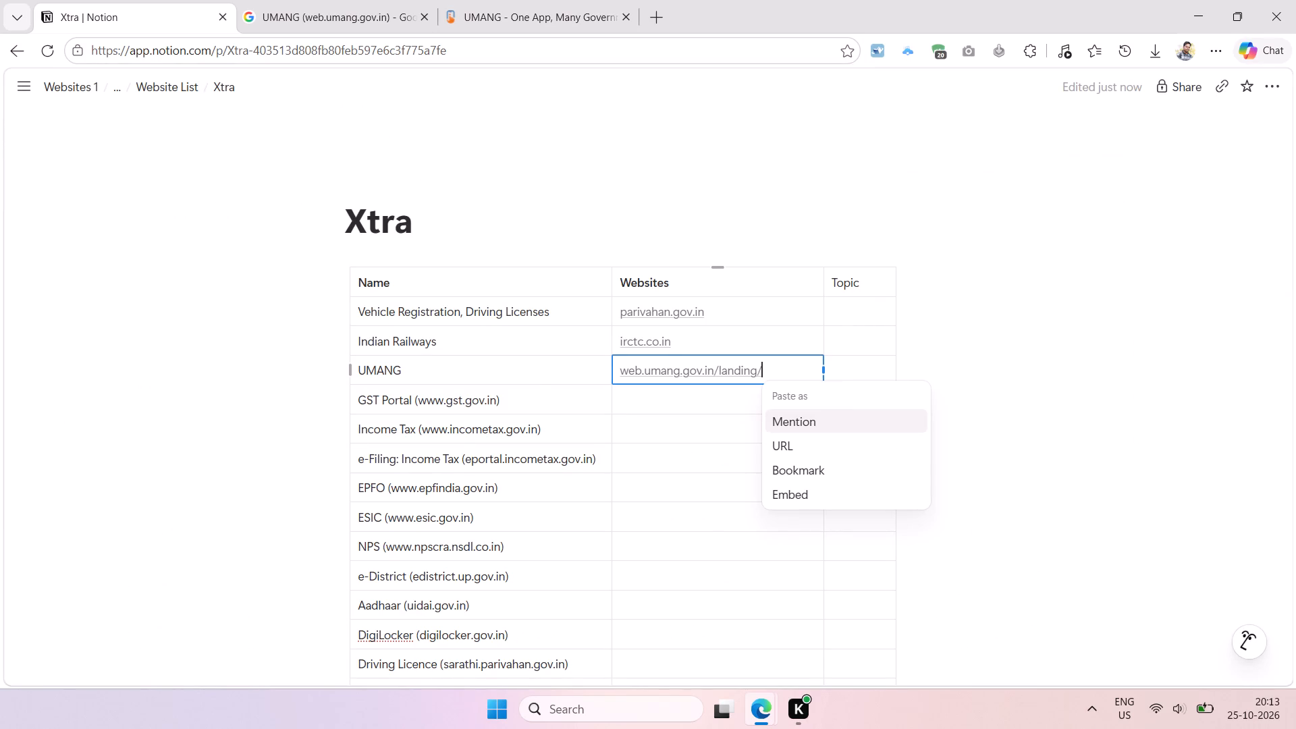
pyautogui.press('BackSpace')
pyautogui.press('BackSpace')
pyautogui.press('BackSpace')
pyautogui.press('BackSpace')
pyautogui.press('BackSpace')
pyautogui.press('BackSpace')
pyautogui.press('BackSpace')
pyautogui.press('BackSpace')
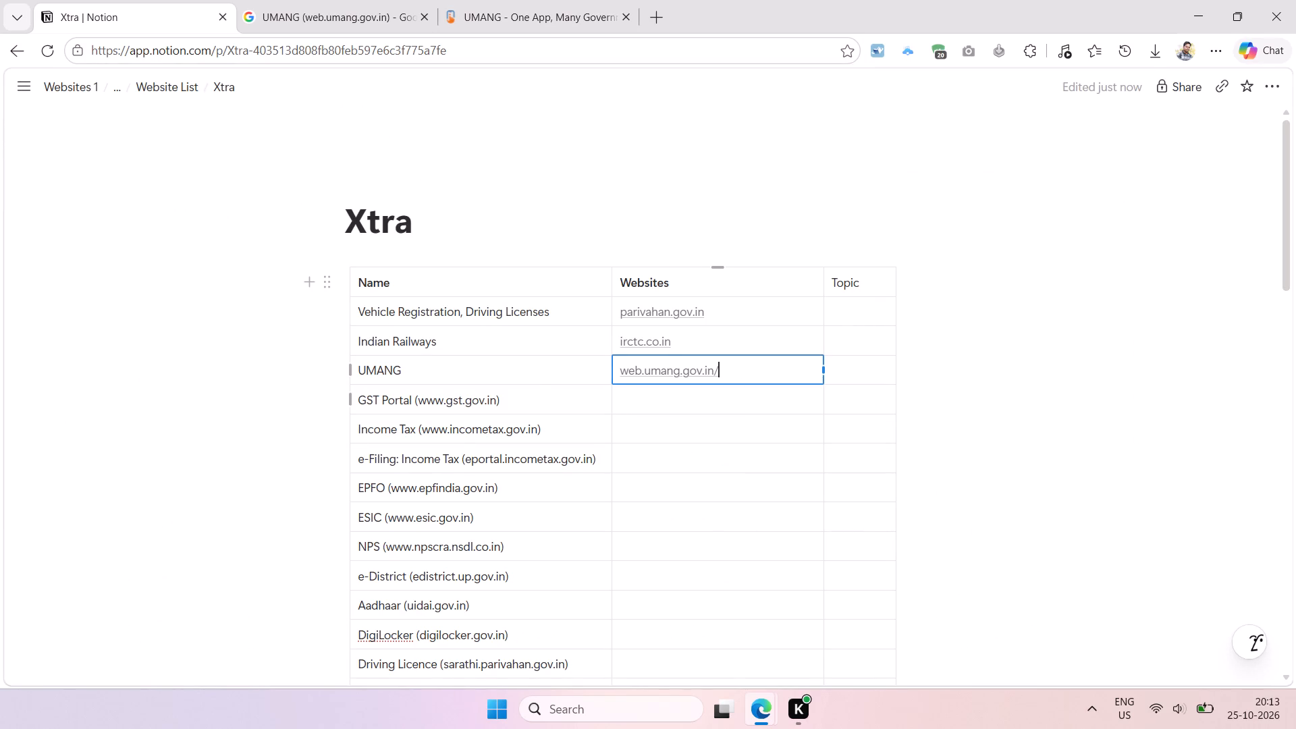
pyautogui.press('BackSpace')
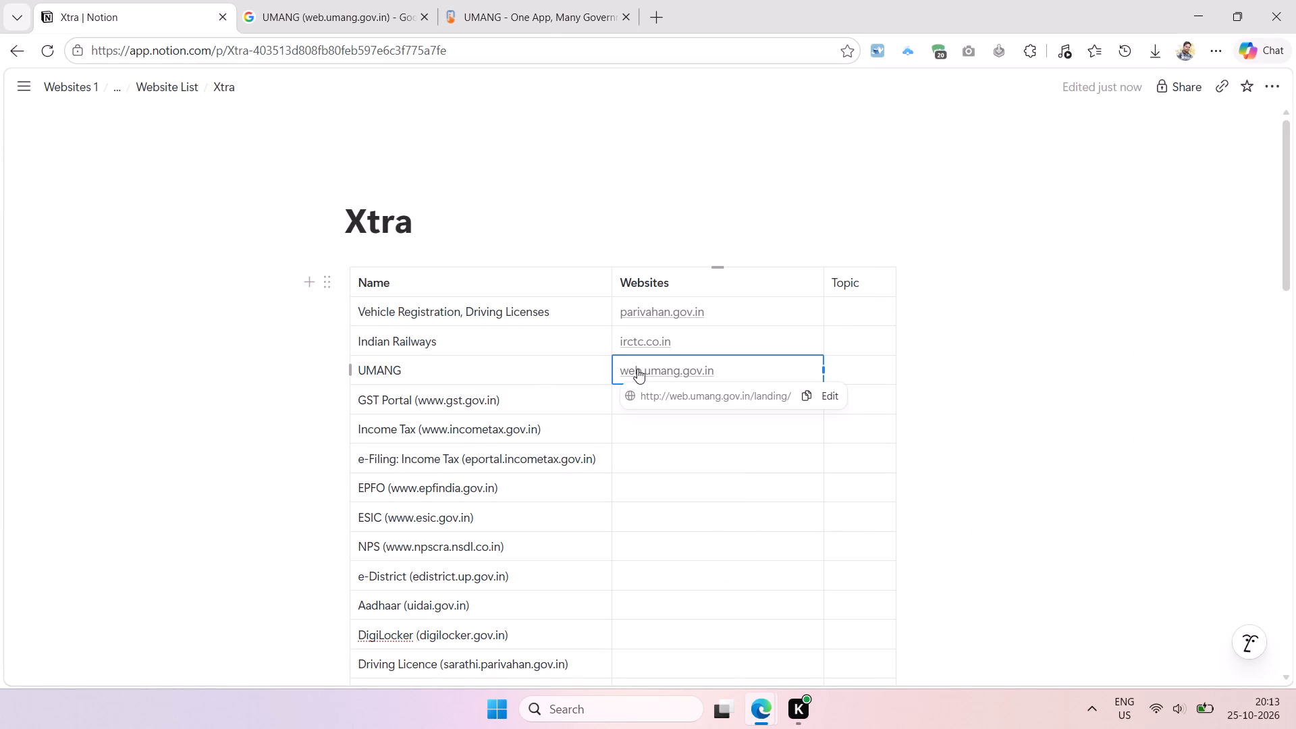
# Edit the UMANG row's link to remove /landing/ from its page address and close the link editor.
pyautogui.click(838, 398)
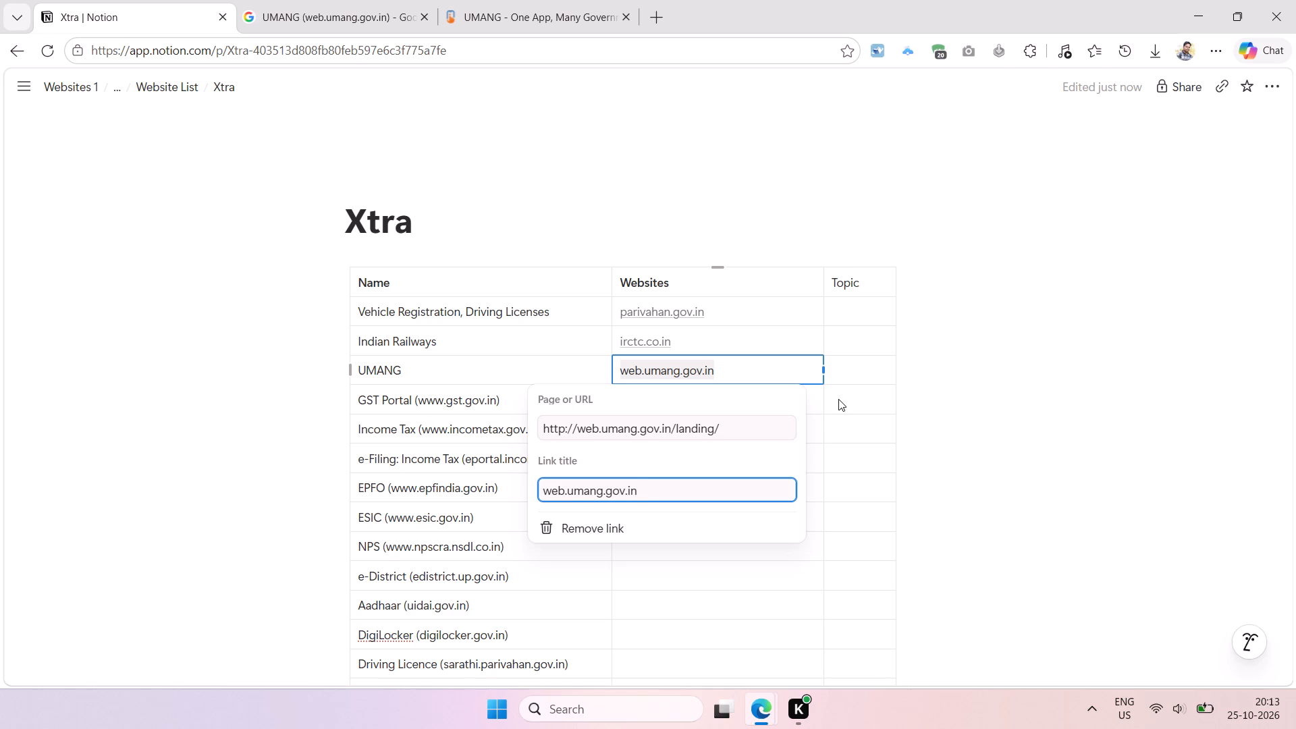
pyautogui.click(751, 431)
pyautogui.press('BackSpace')
pyautogui.press('BackSpace')
pyautogui.press('BackSpace')
pyautogui.press('BackSpace')
pyautogui.press('BackSpace')
pyautogui.press('BackSpace')
pyautogui.press('BackSpace')
pyautogui.press('BackSpace')
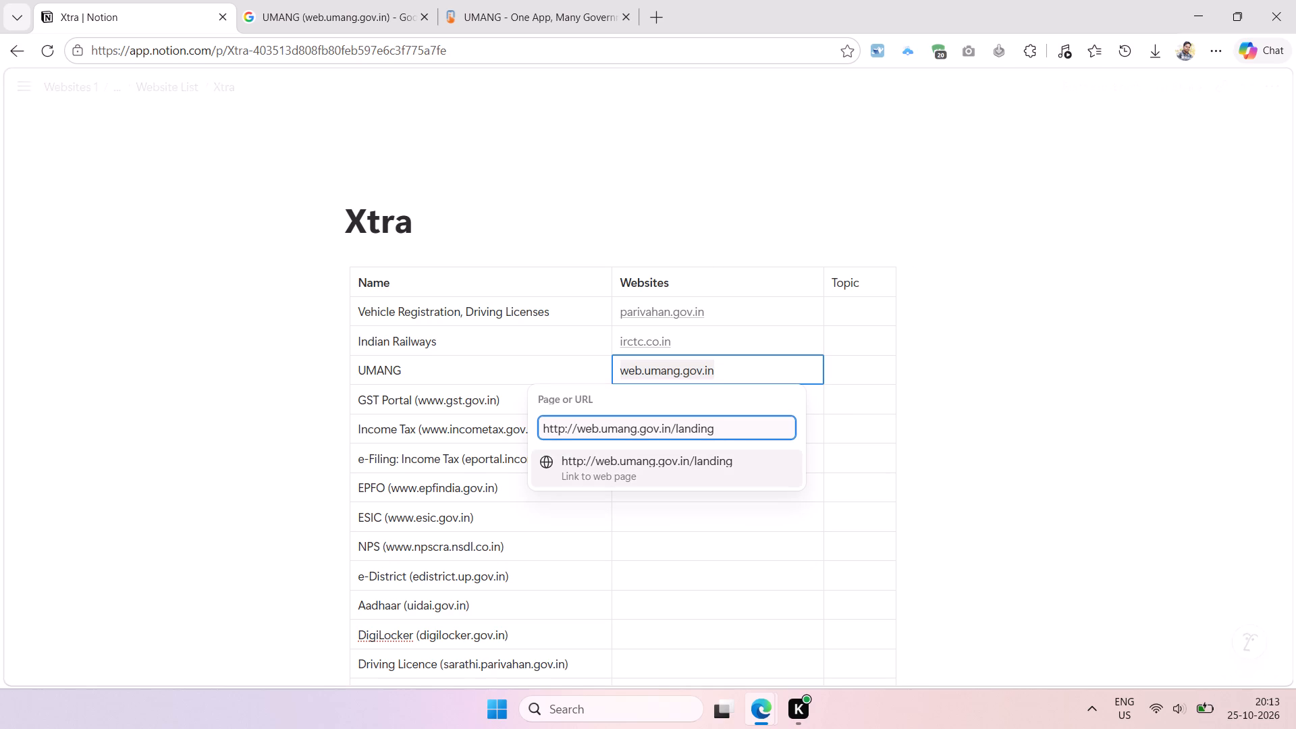
pyautogui.press('BackSpace')
pyautogui.click(985, 357)
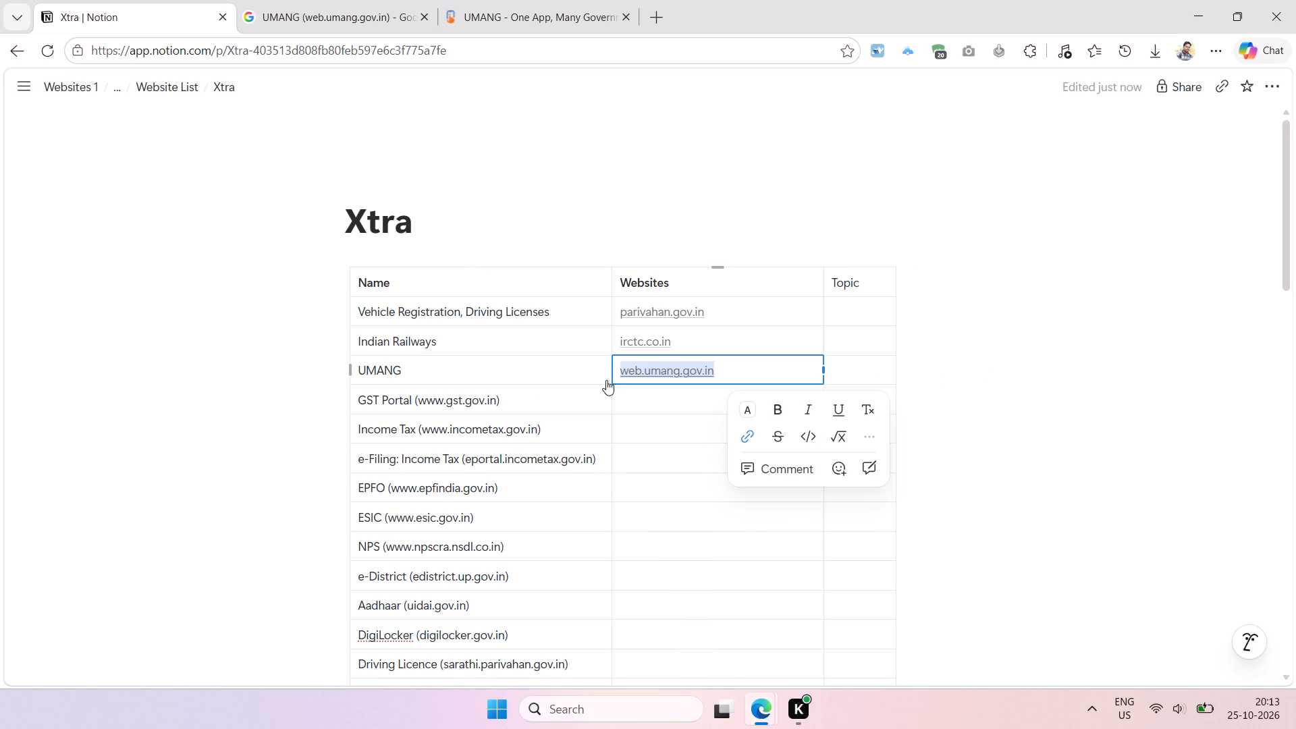
pyautogui.click(532, 400)
pyautogui.hotkey('ctrl', 'a')
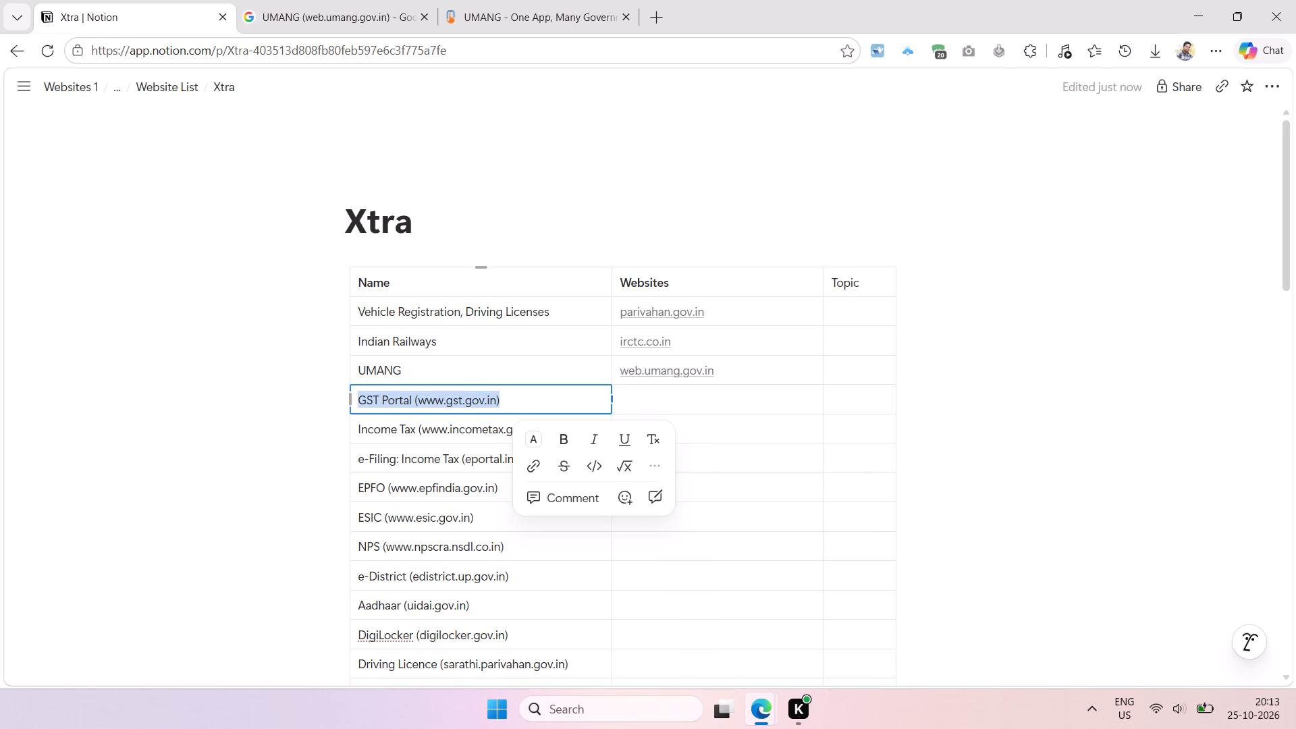
pyautogui.hotkey('ctrl', 'c')
pyautogui.keyDown('ctrl'); pyautogui.click(506, 13); pyautogui.keyUp('ctrl')
pyautogui.hotkey('ctrl', 'w')
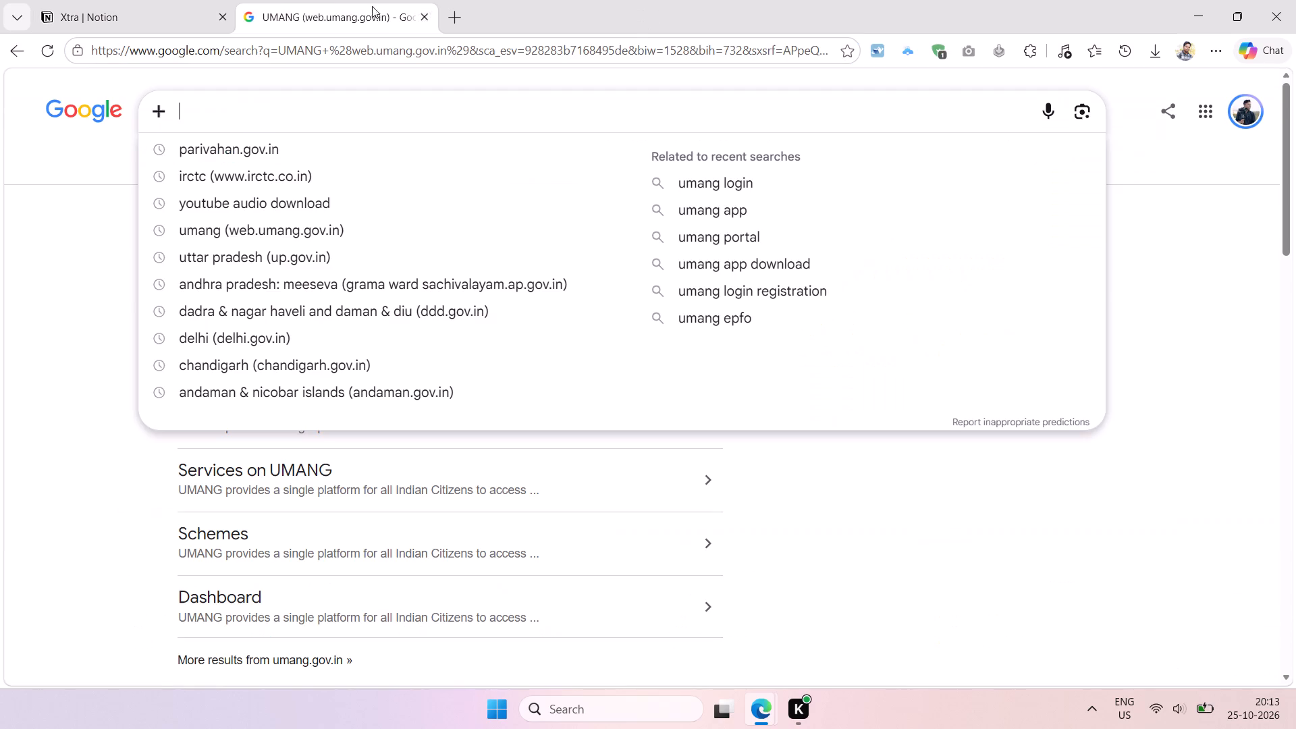
pyautogui.click(273, 0)
pyautogui.click(307, 116)
pyautogui.hotkey('ctrl', 'v')
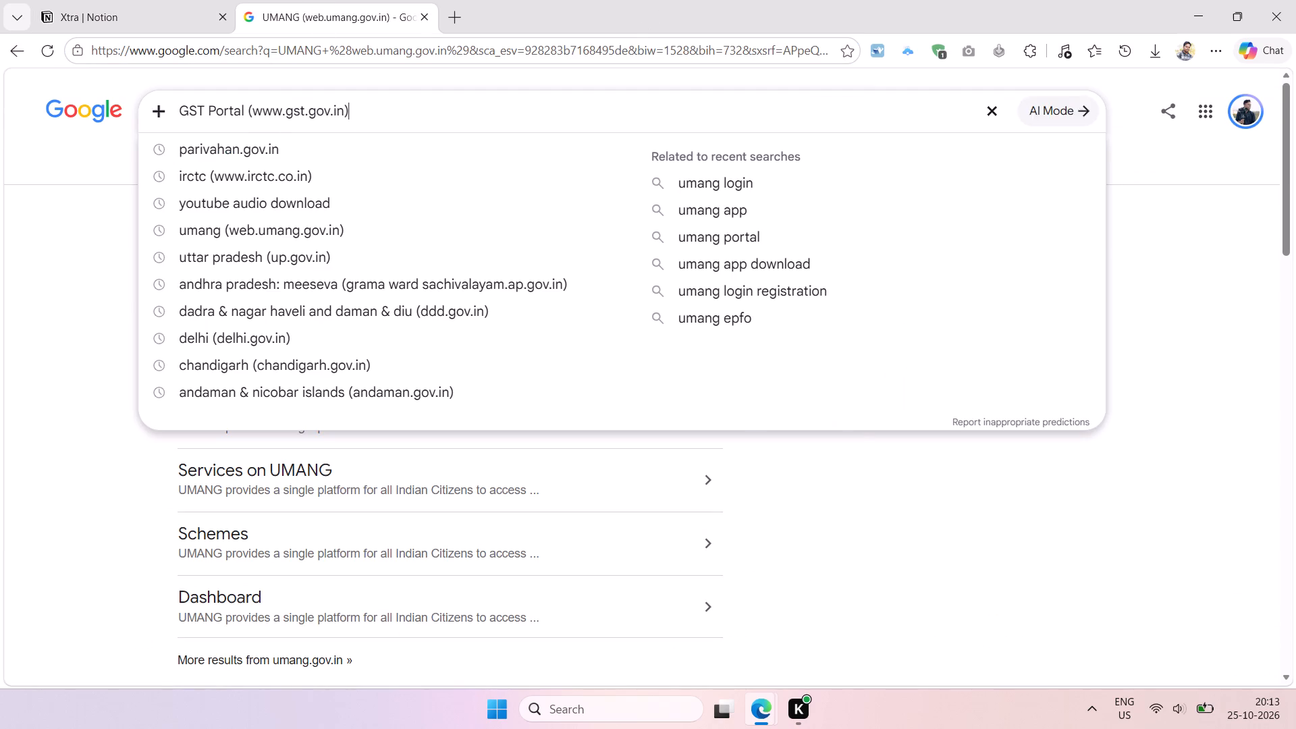
pyautogui.press('Return')
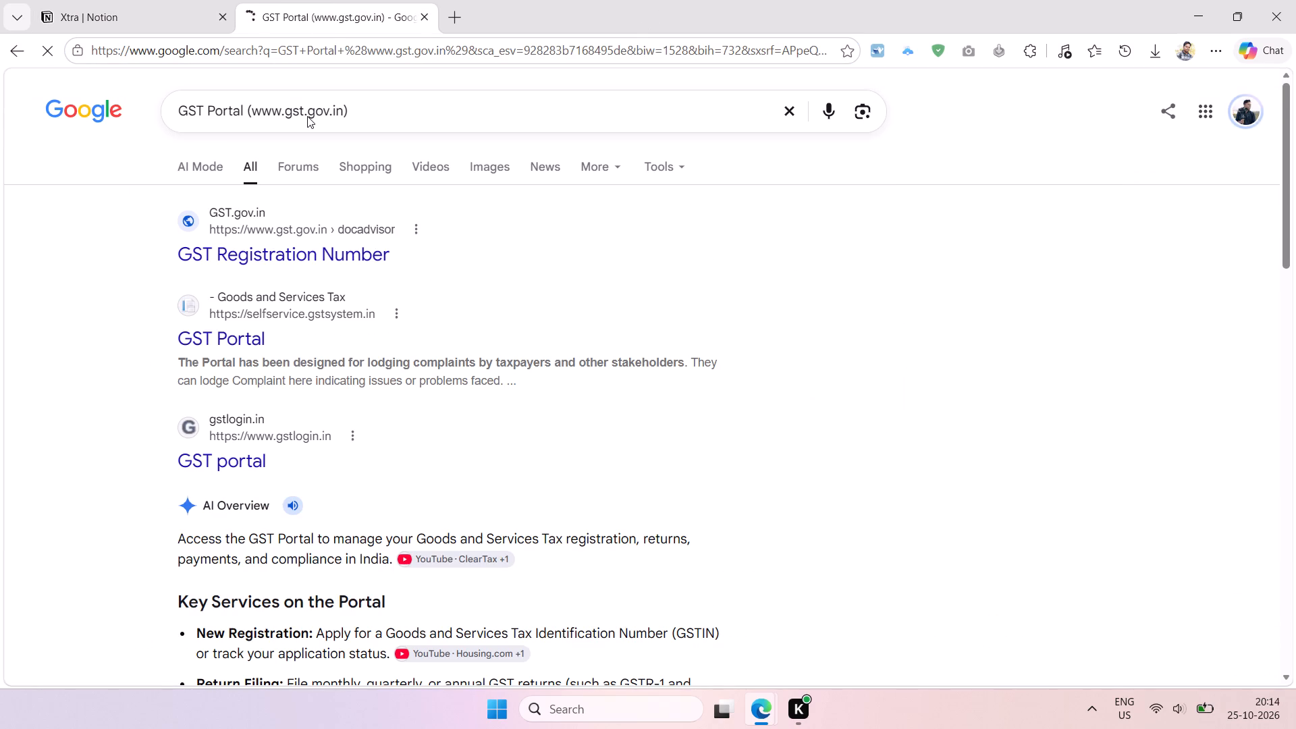
# Open the GST Registration Number, selfservice.gstsystem.in and gstlogin.in search results separately, keeping the results page open.
pyautogui.rightClick(337, 258)
pyautogui.click(375, 267)
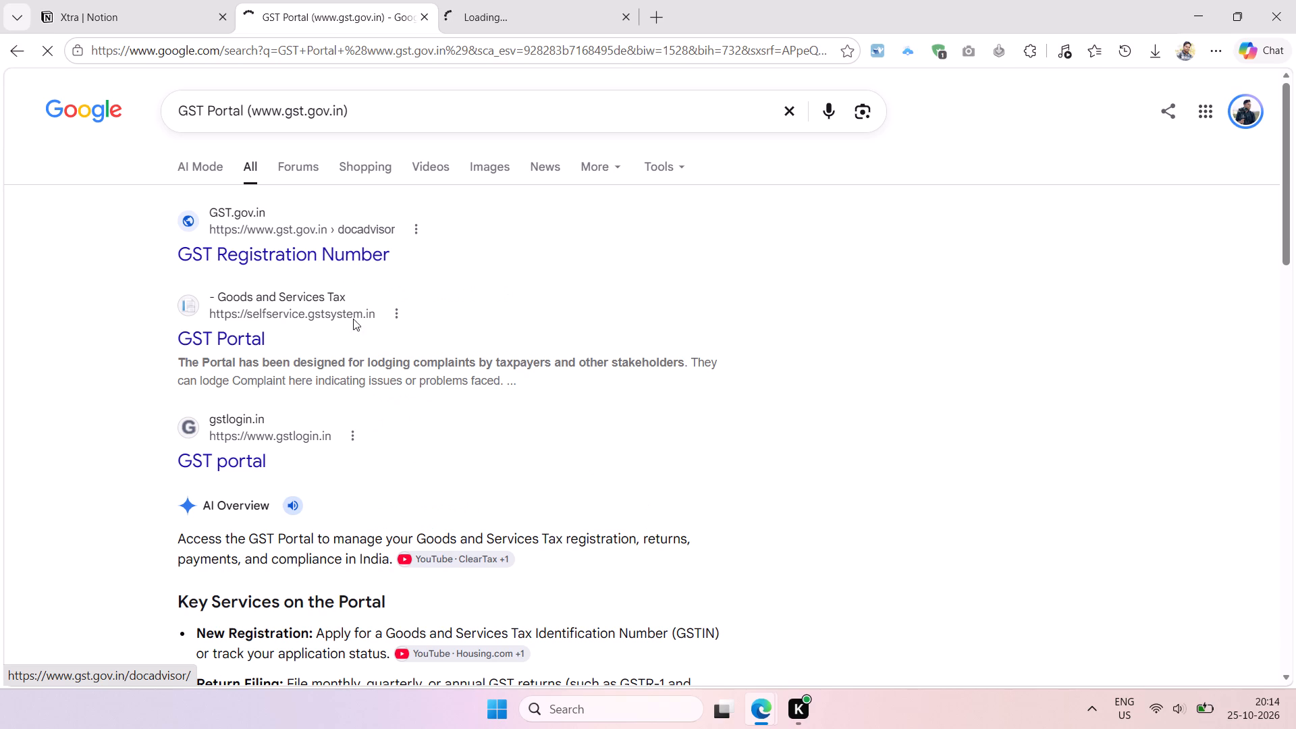
pyautogui.rightClick(241, 338)
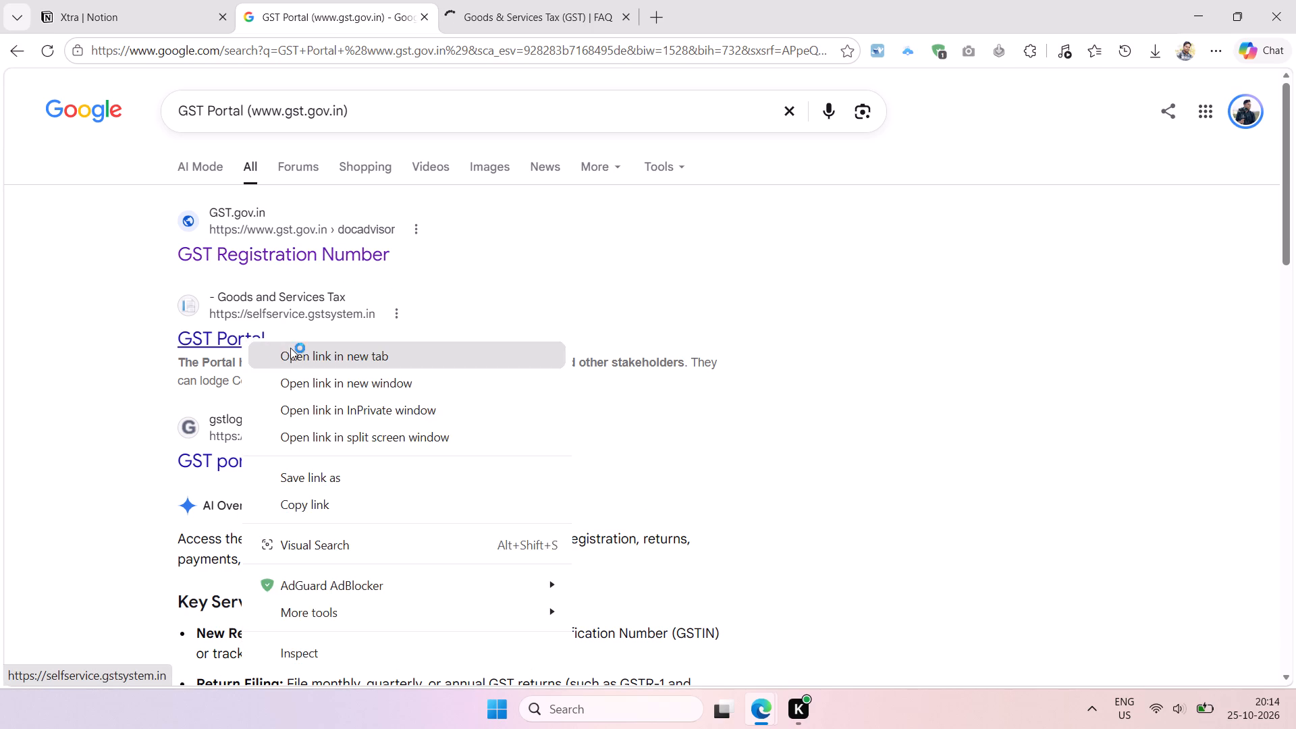
pyautogui.click(293, 348)
pyautogui.rightClick(242, 456)
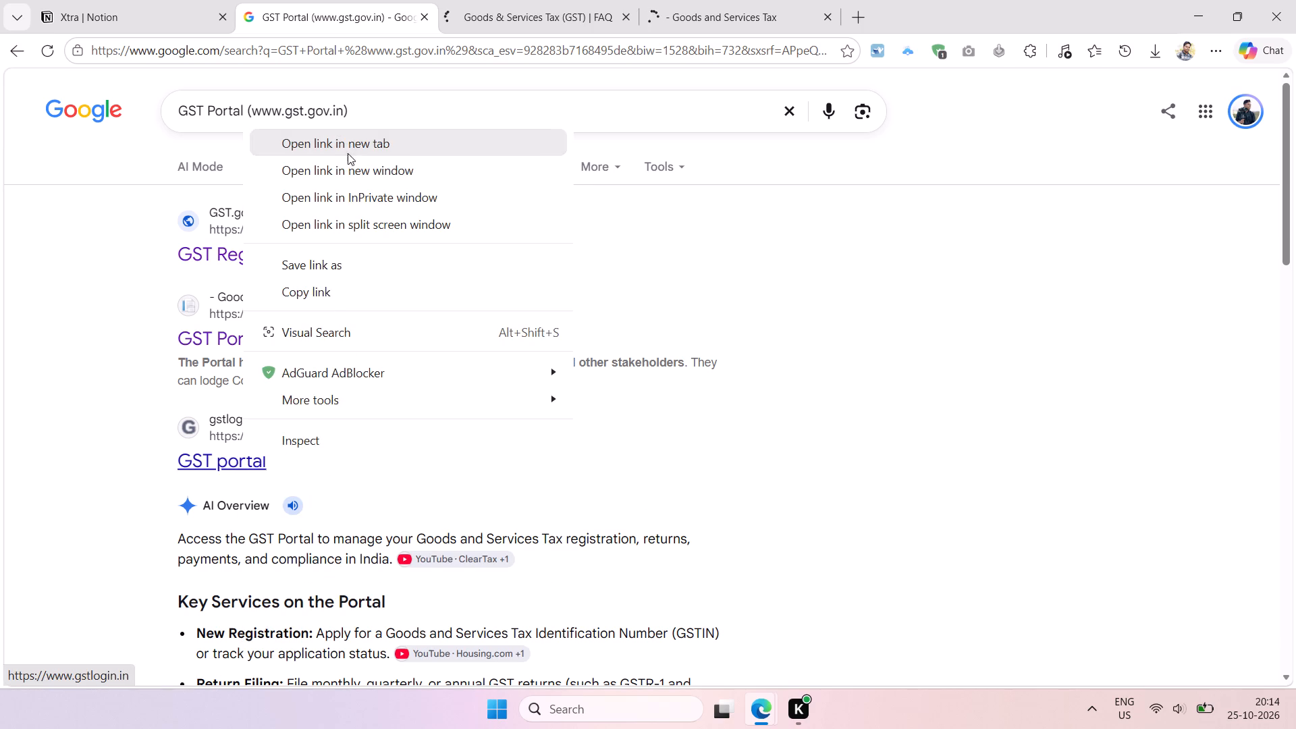
pyautogui.click(348, 153)
# Copy the phrase "Goods and Services Tax" from the AI Overview on the GST search results page.
pyautogui.scroll(-2, 469, 449)
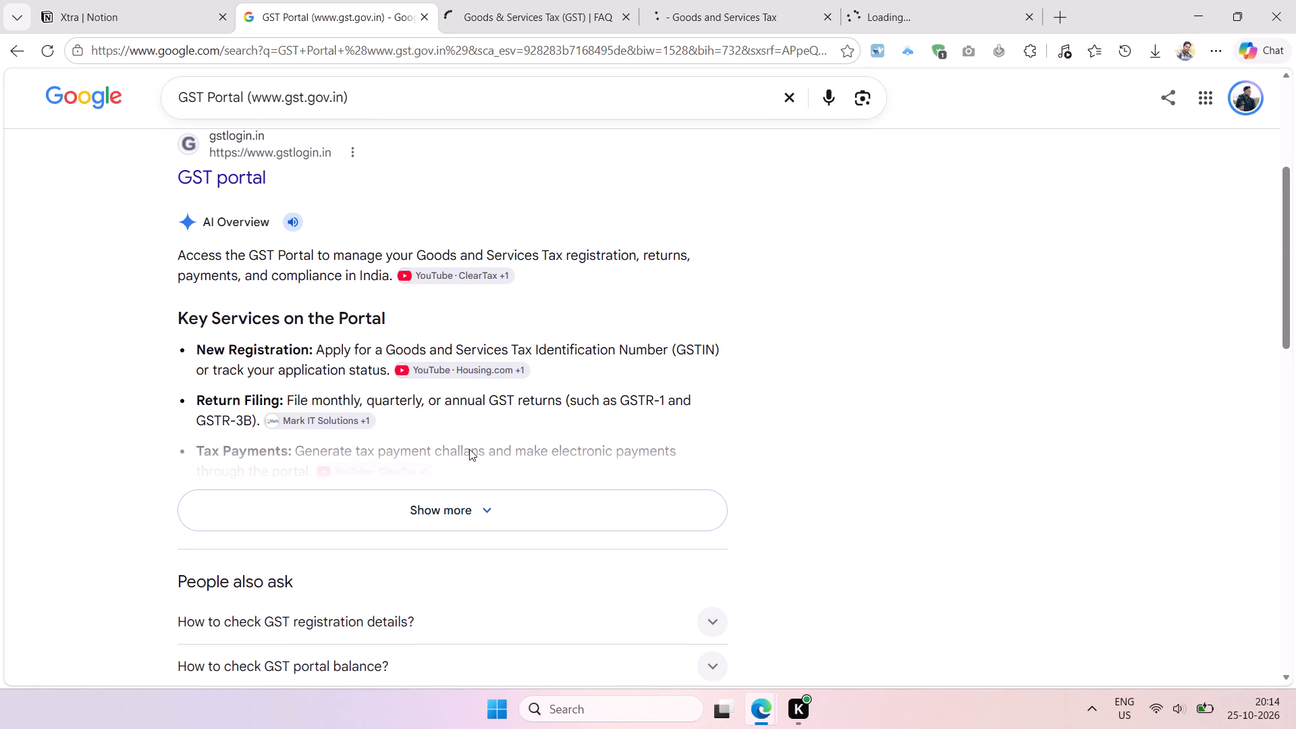
pyautogui.scroll(-1, 469, 449)
pyautogui.scroll(-1, 415, 362)
pyautogui.moveTo(415, 252); pyautogui.dragTo(564, 256)
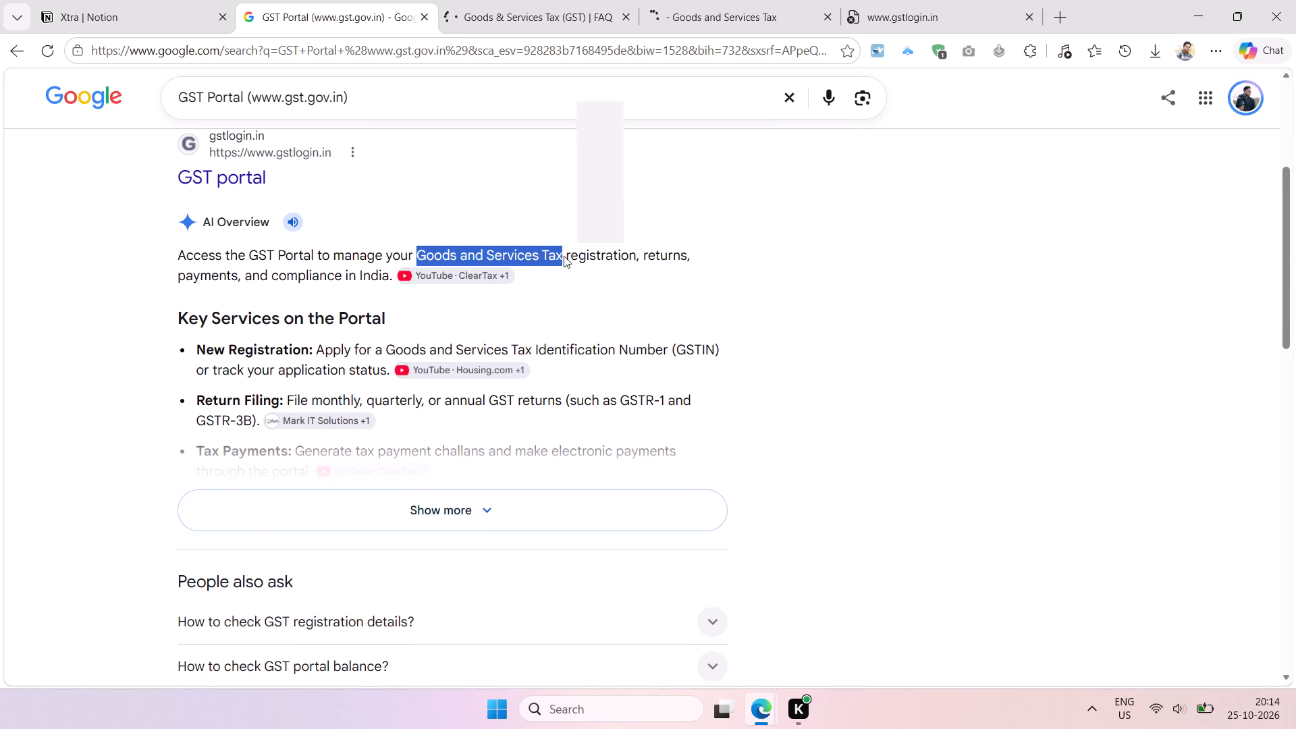
pyautogui.hotkey('ctrl', 'c')
# Rename the GST Portal row in the Xtra table as "Goods and Services Tax (GST)" using the copied phrase.
pyautogui.click(127, 5)
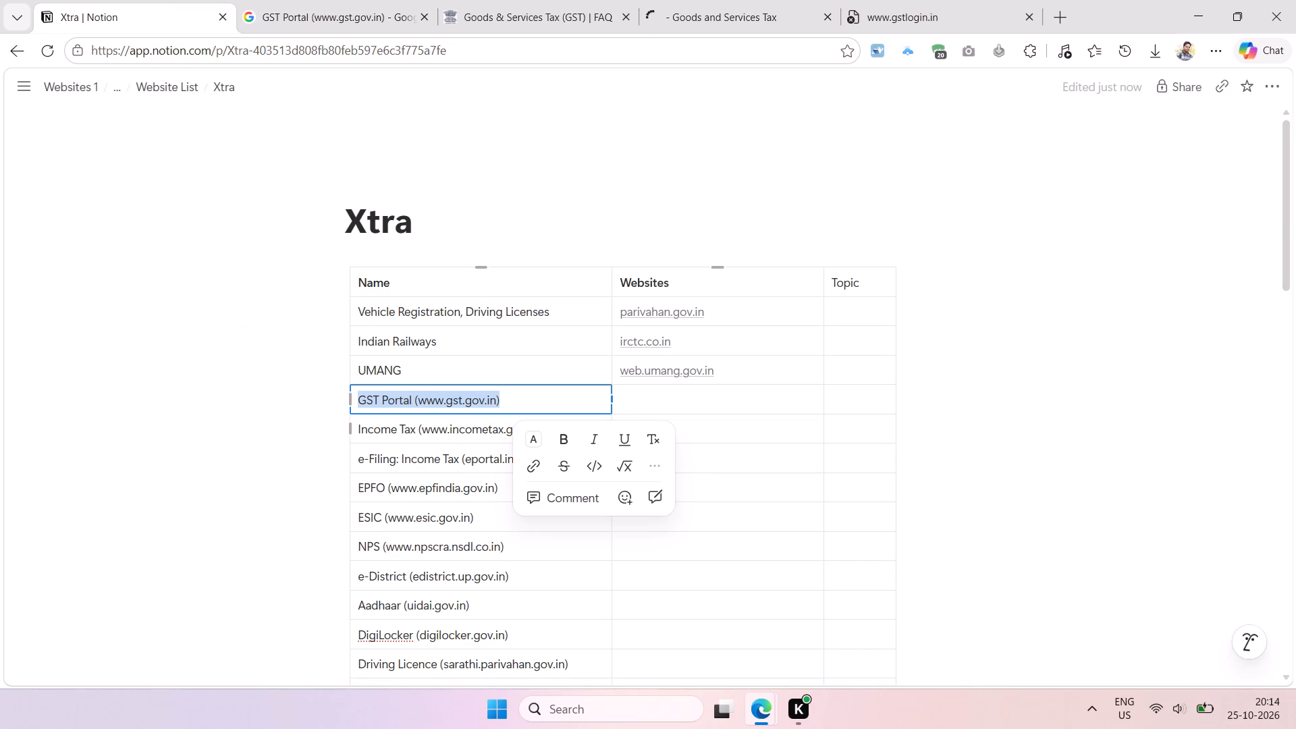
pyautogui.click(553, 400)
pyautogui.hotkey('ctrl', 'a')
pyautogui.click(547, 398)
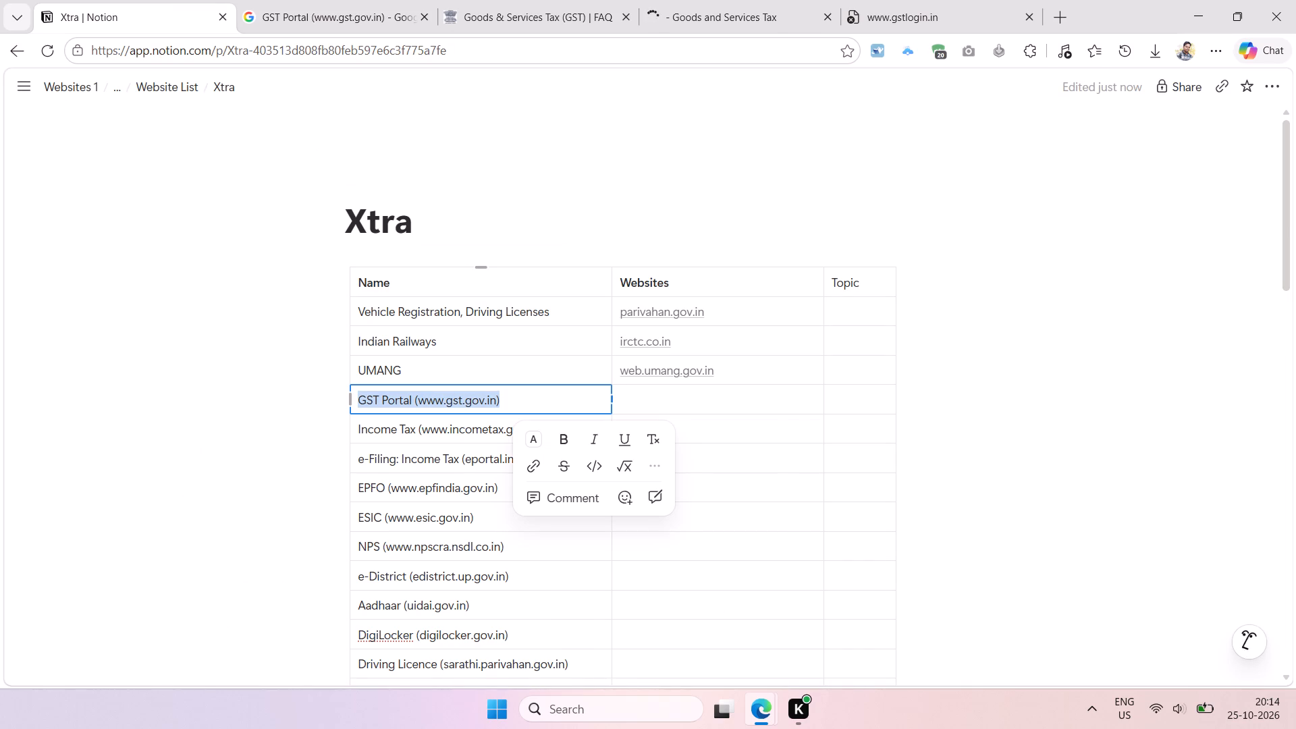
pyautogui.click(537, 398)
pyautogui.moveTo(533, 396); pyautogui.dragTo(383, 412)
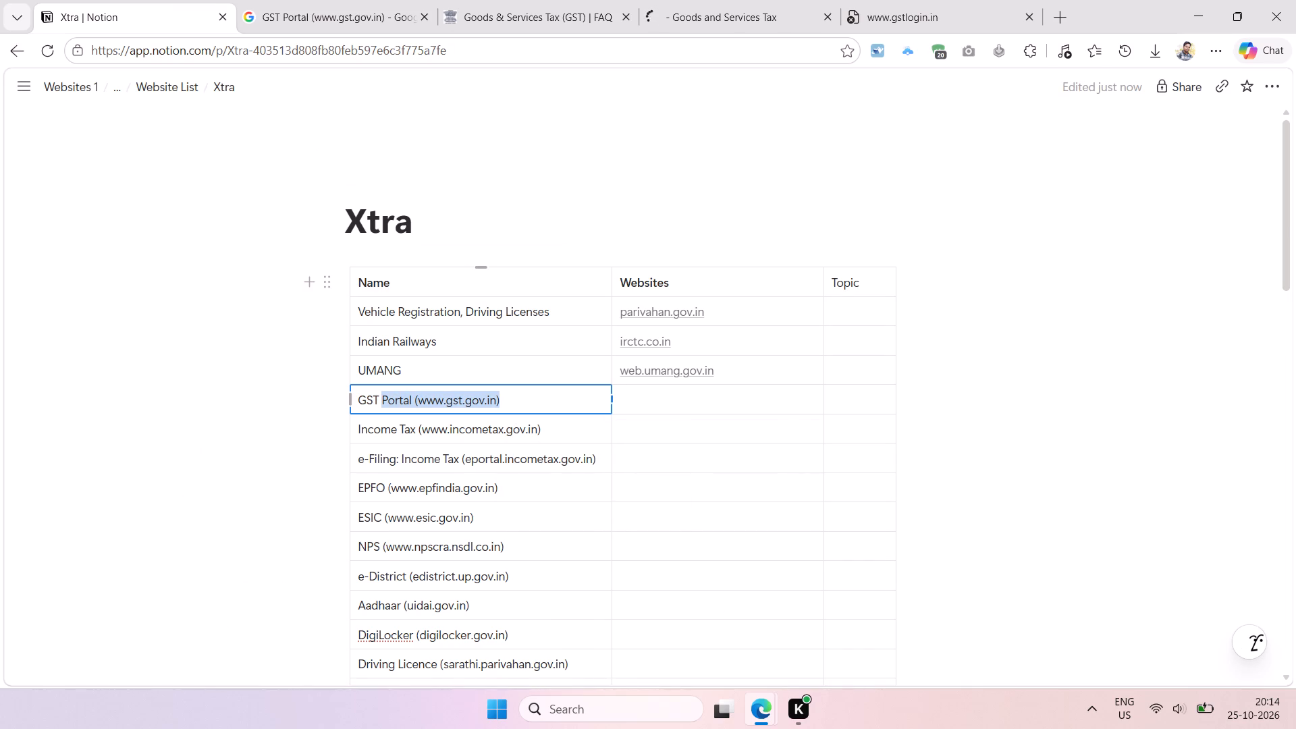
pyautogui.moveTo(383, 412); pyautogui.dragTo(383, 412)
pyautogui.press('BackSpace')
pyautogui.press('BackSpace')
pyautogui.press('Home')
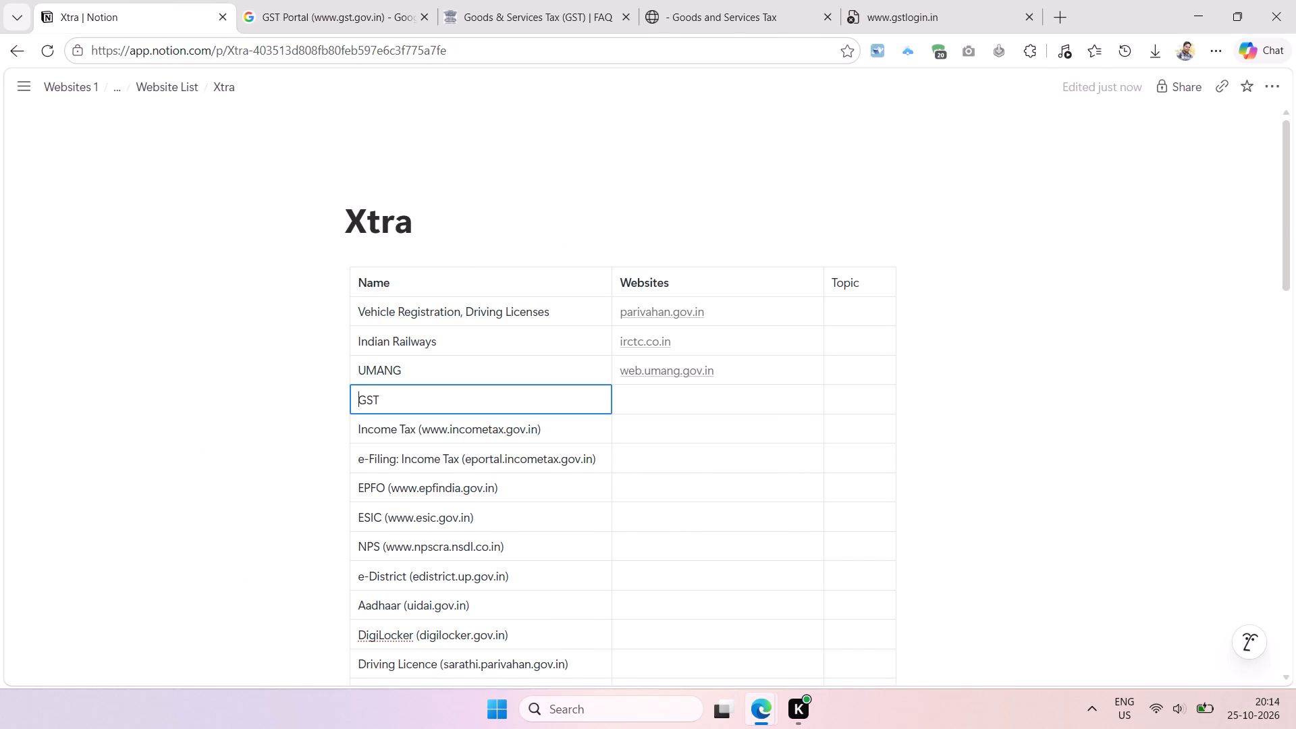
pyautogui.hotkey('ctrl', 'v')
pyautogui.press('space')
pyautogui.write('(')
pyautogui.press('End')
pyautogui.hotkey('shift', ')')
pyautogui.press('Tab')
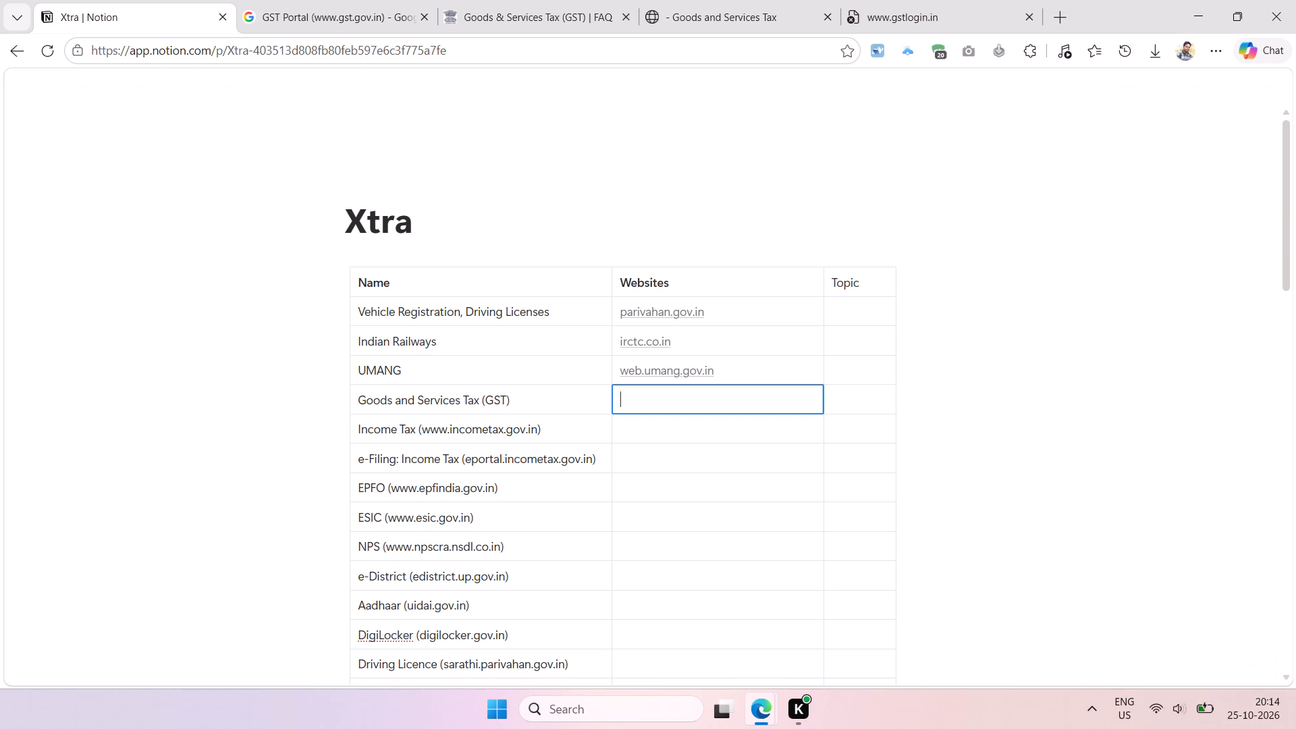
pyautogui.click(552, 2)
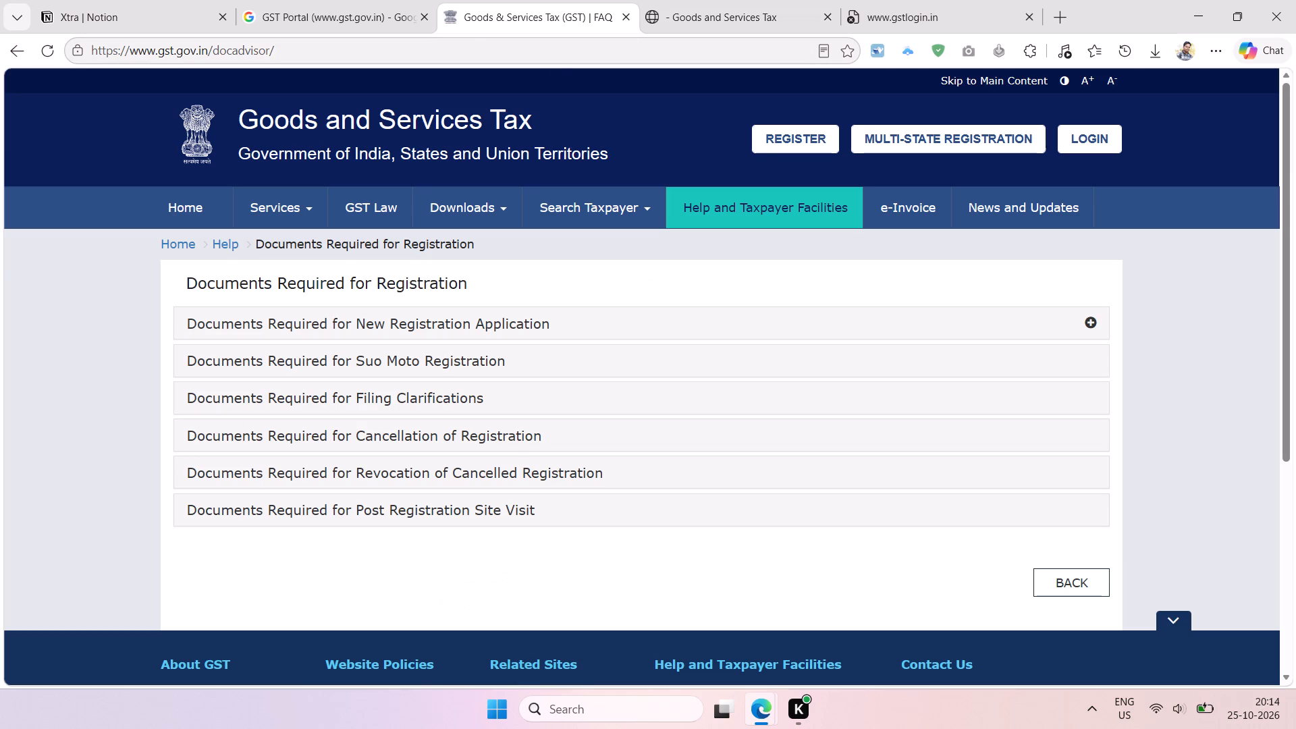
pyautogui.click(306, 0)
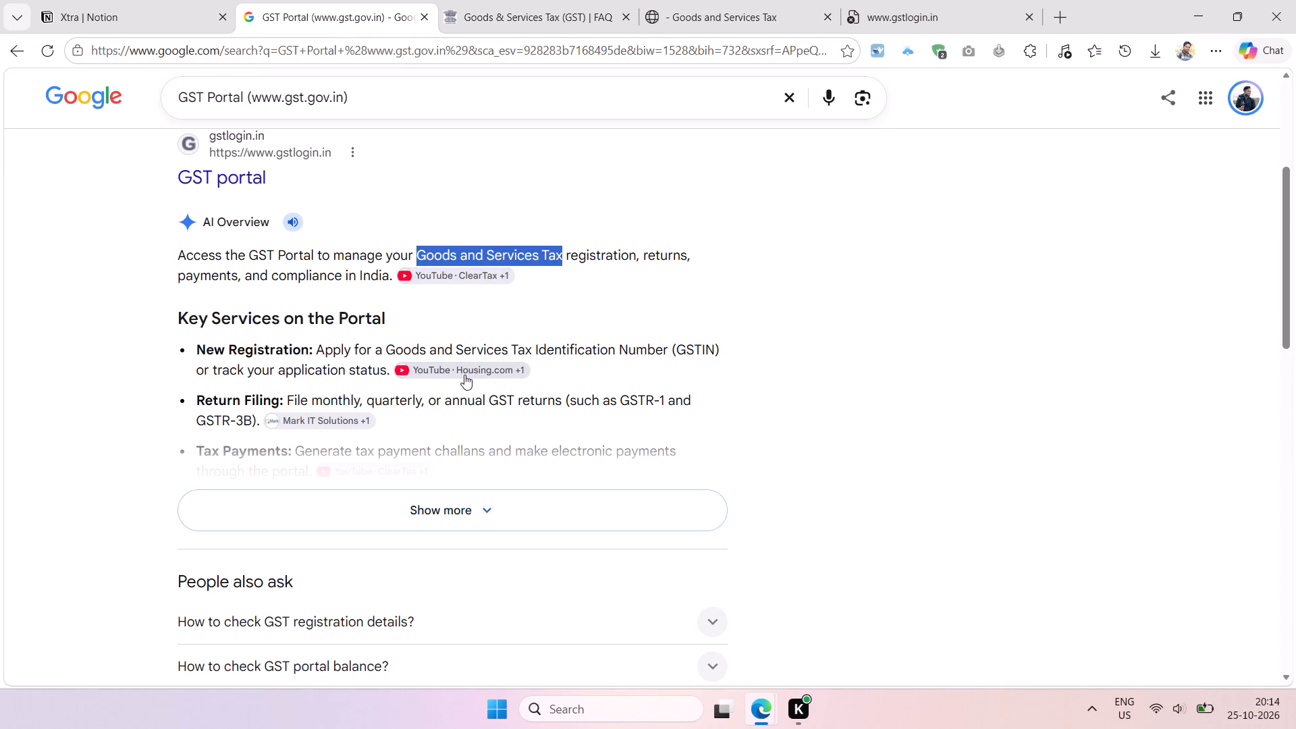
pyautogui.click(682, 3)
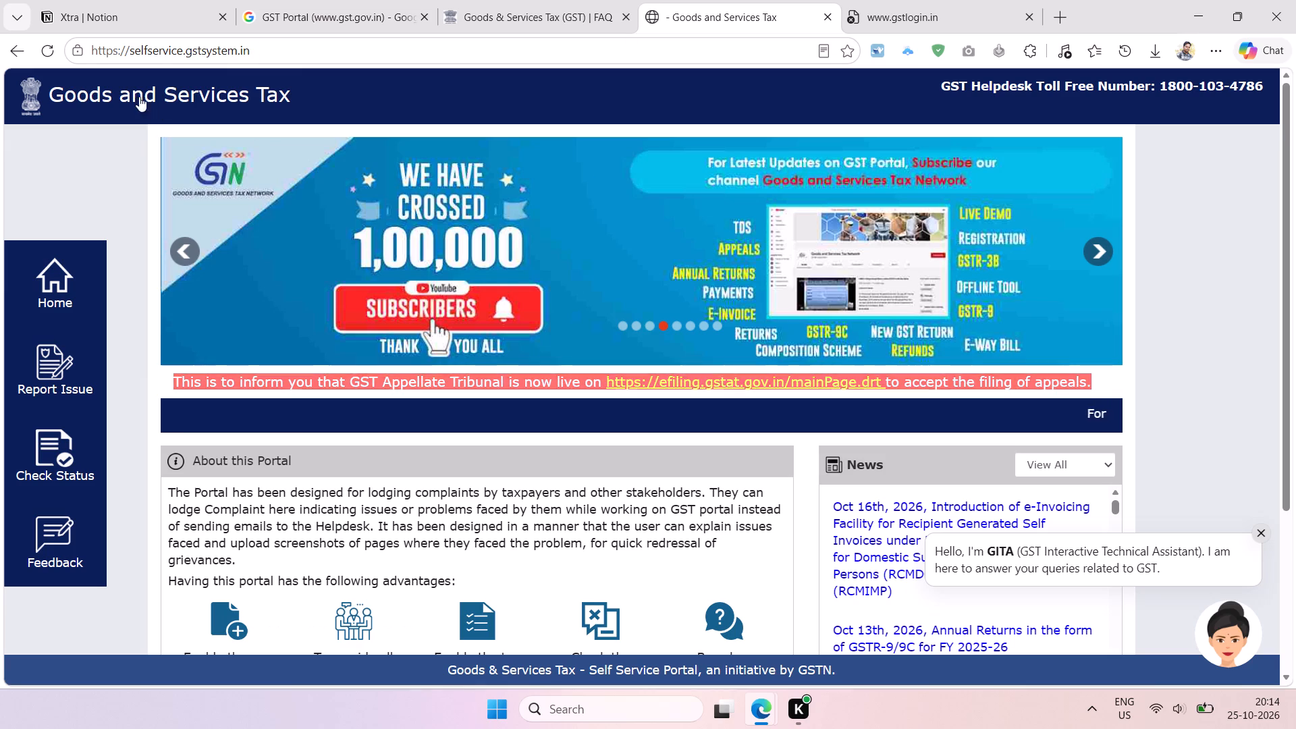
pyautogui.click(90, 95)
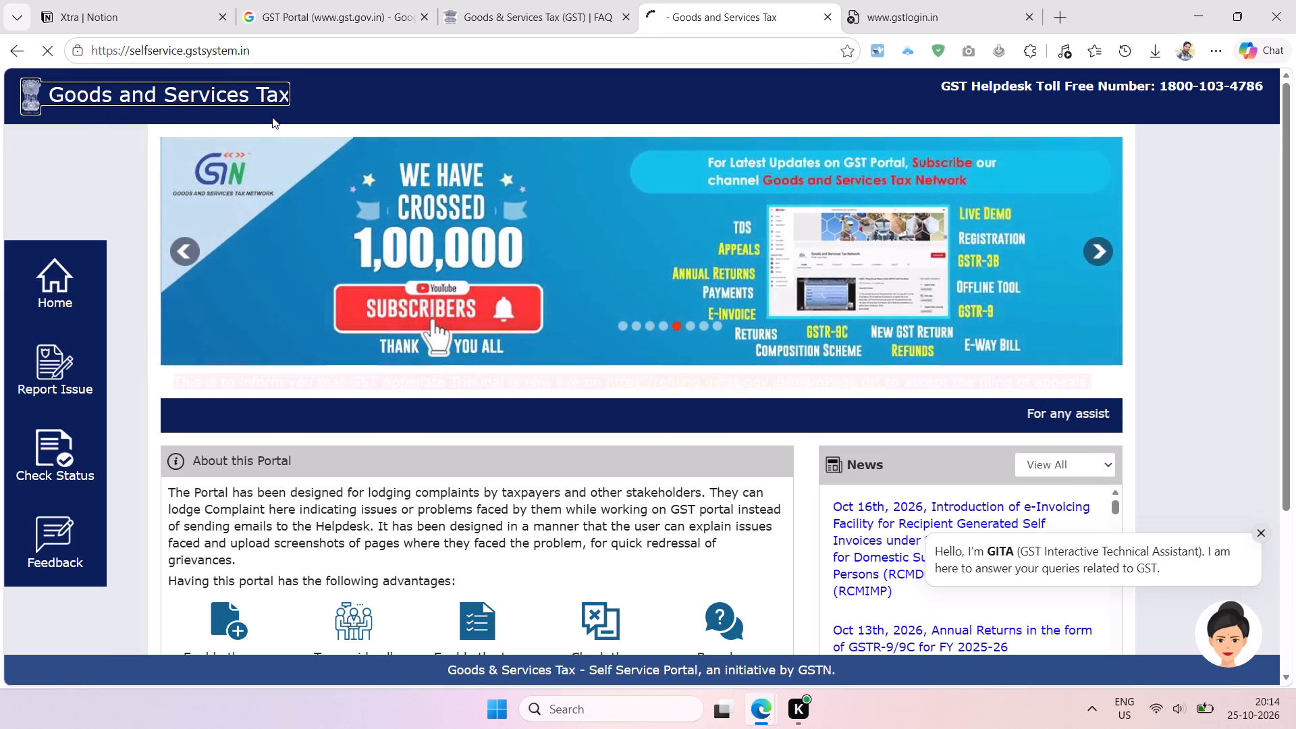
pyautogui.click(485, 3)
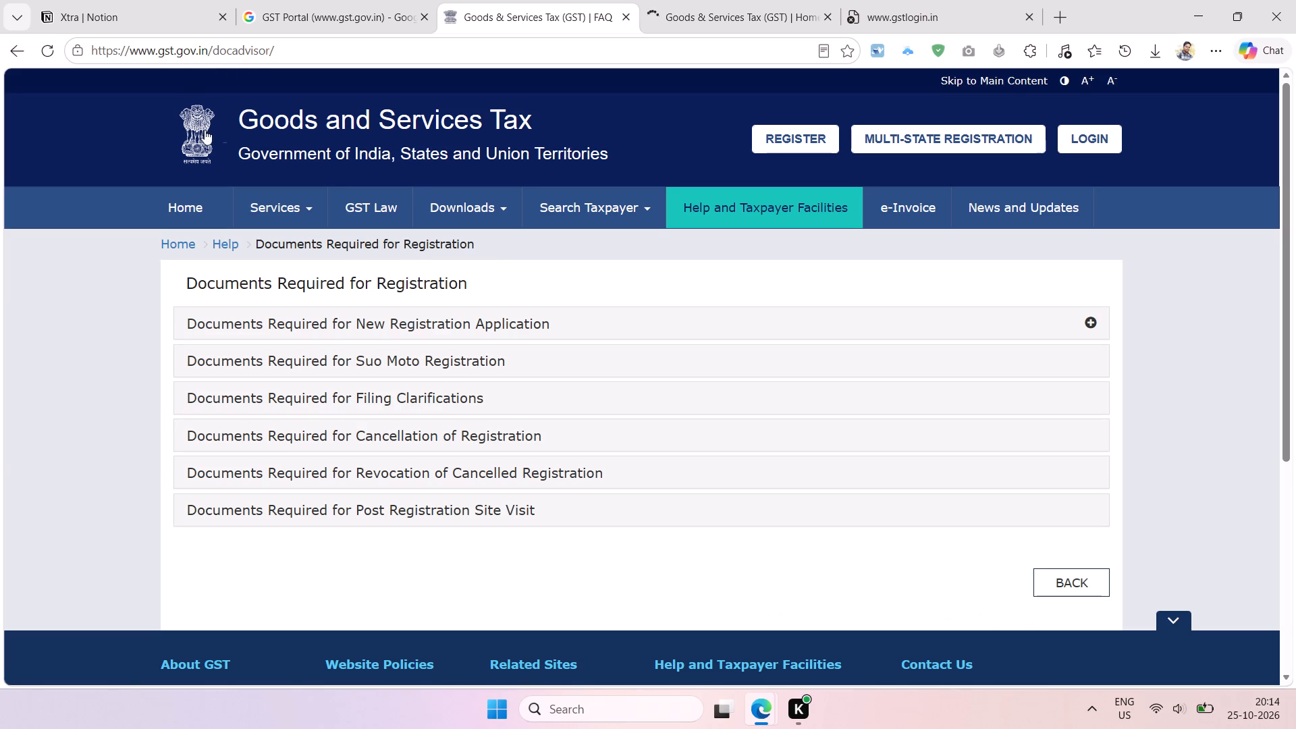
pyautogui.click(186, 213)
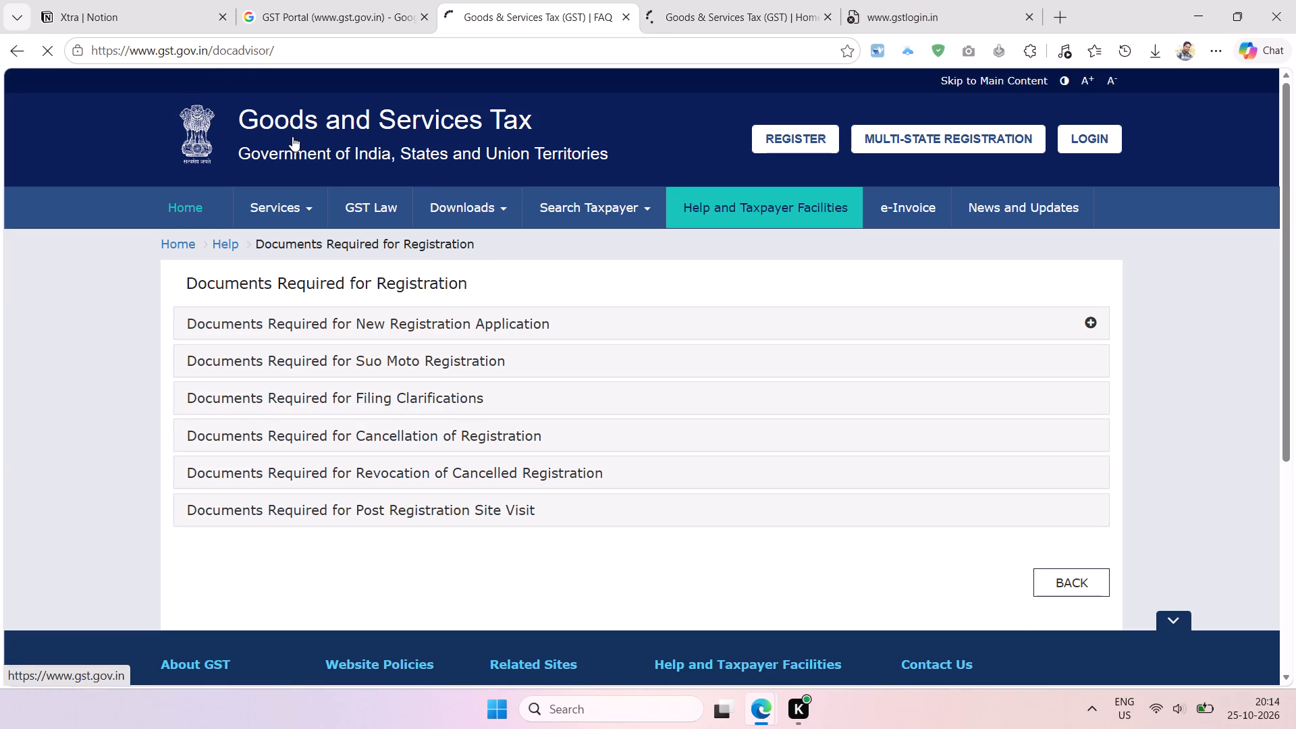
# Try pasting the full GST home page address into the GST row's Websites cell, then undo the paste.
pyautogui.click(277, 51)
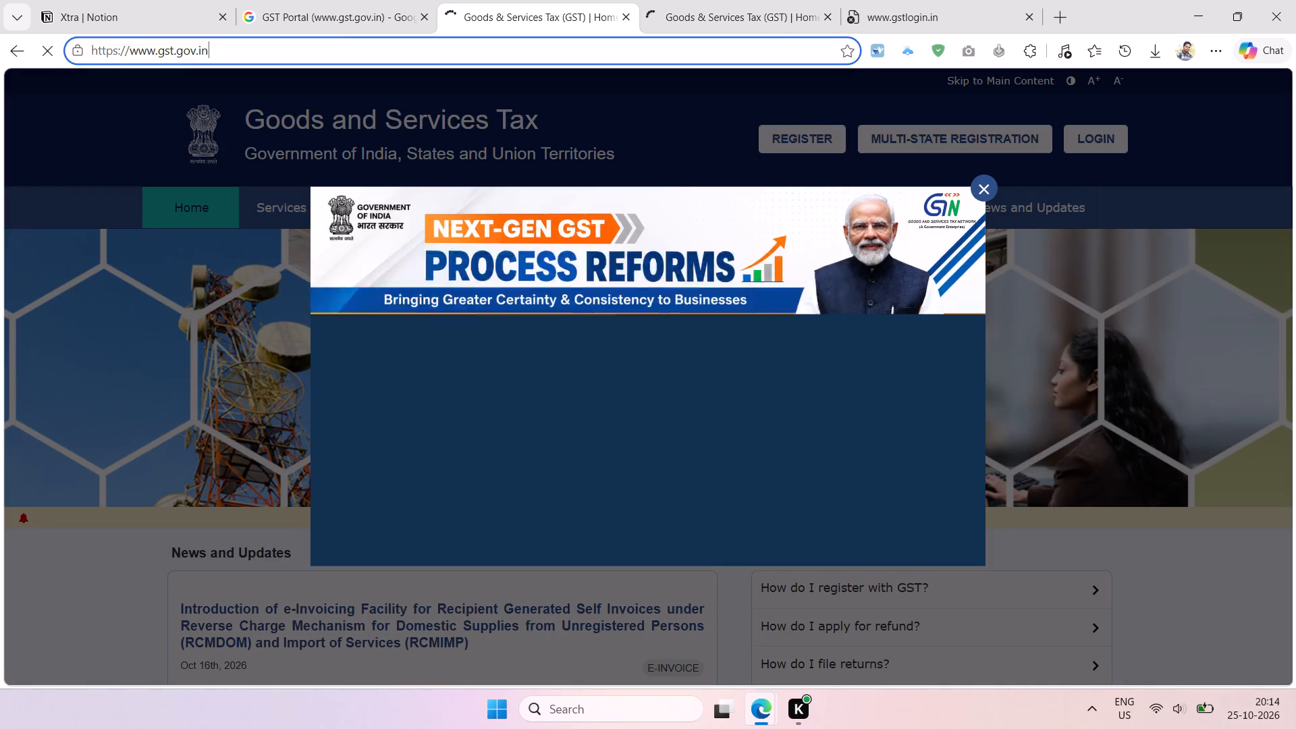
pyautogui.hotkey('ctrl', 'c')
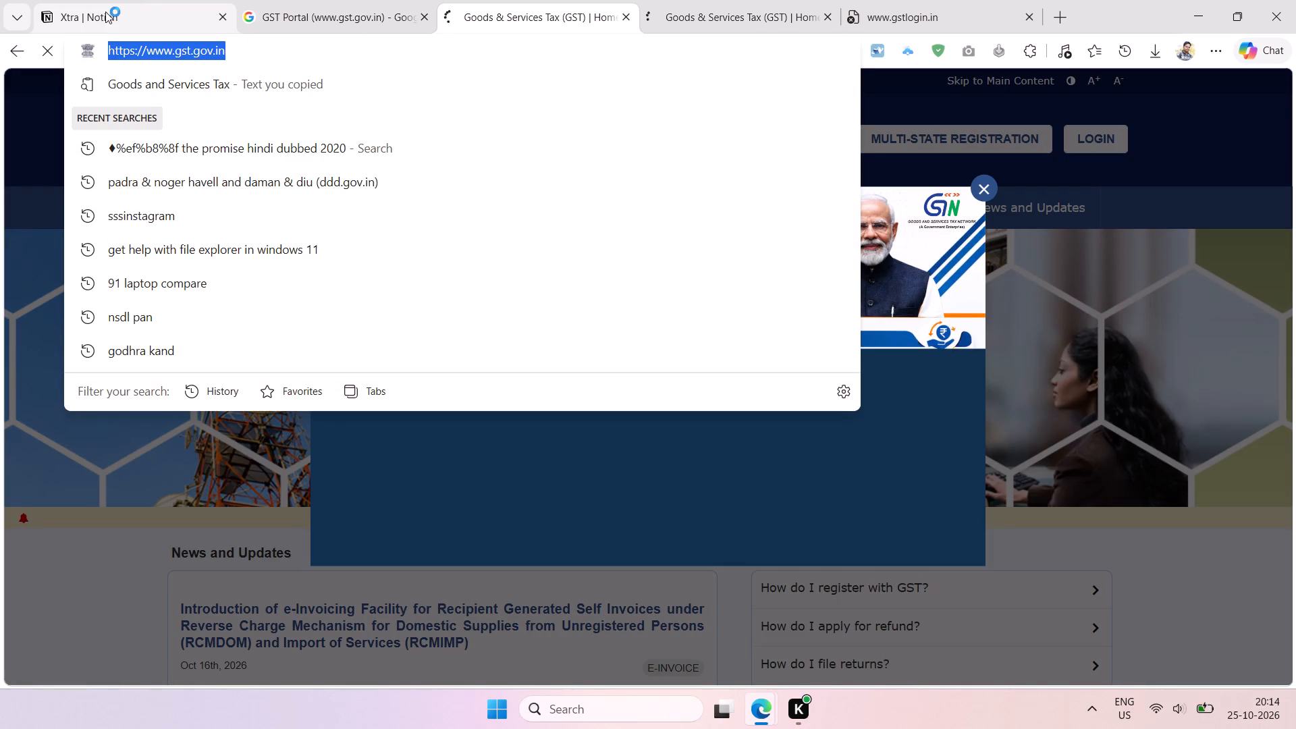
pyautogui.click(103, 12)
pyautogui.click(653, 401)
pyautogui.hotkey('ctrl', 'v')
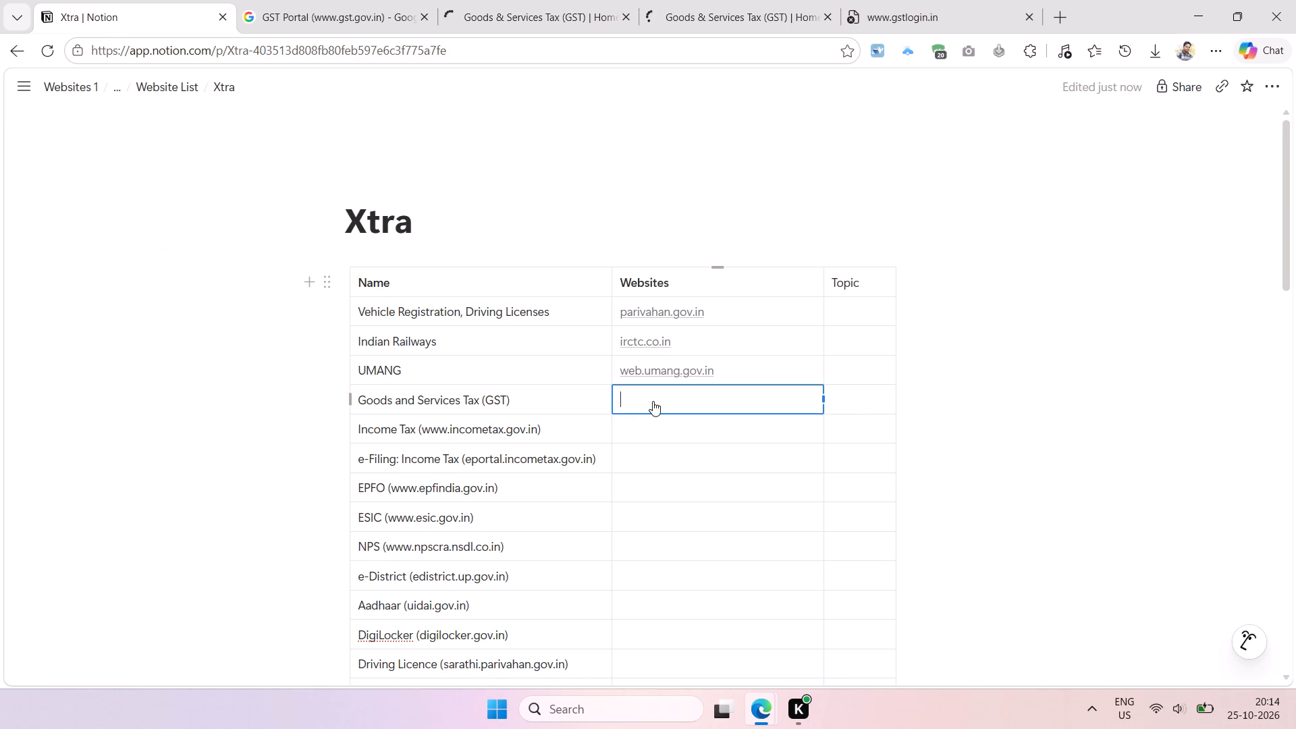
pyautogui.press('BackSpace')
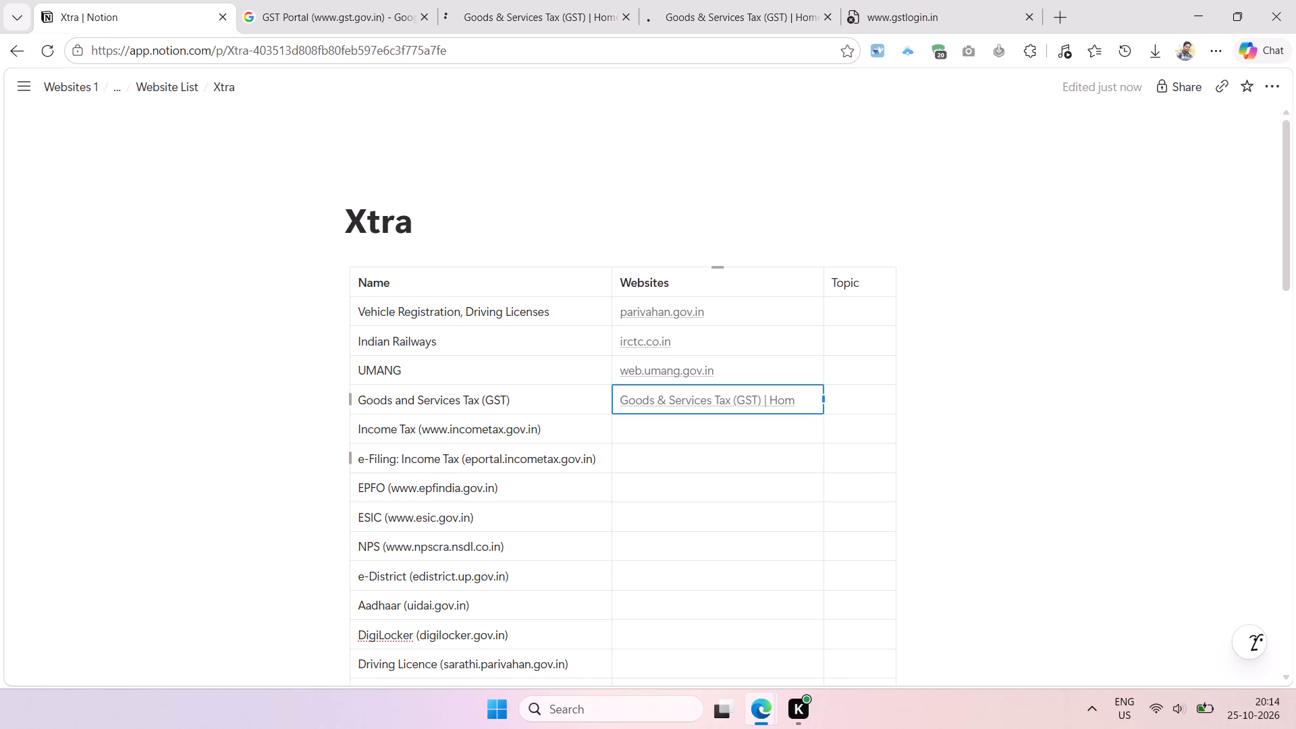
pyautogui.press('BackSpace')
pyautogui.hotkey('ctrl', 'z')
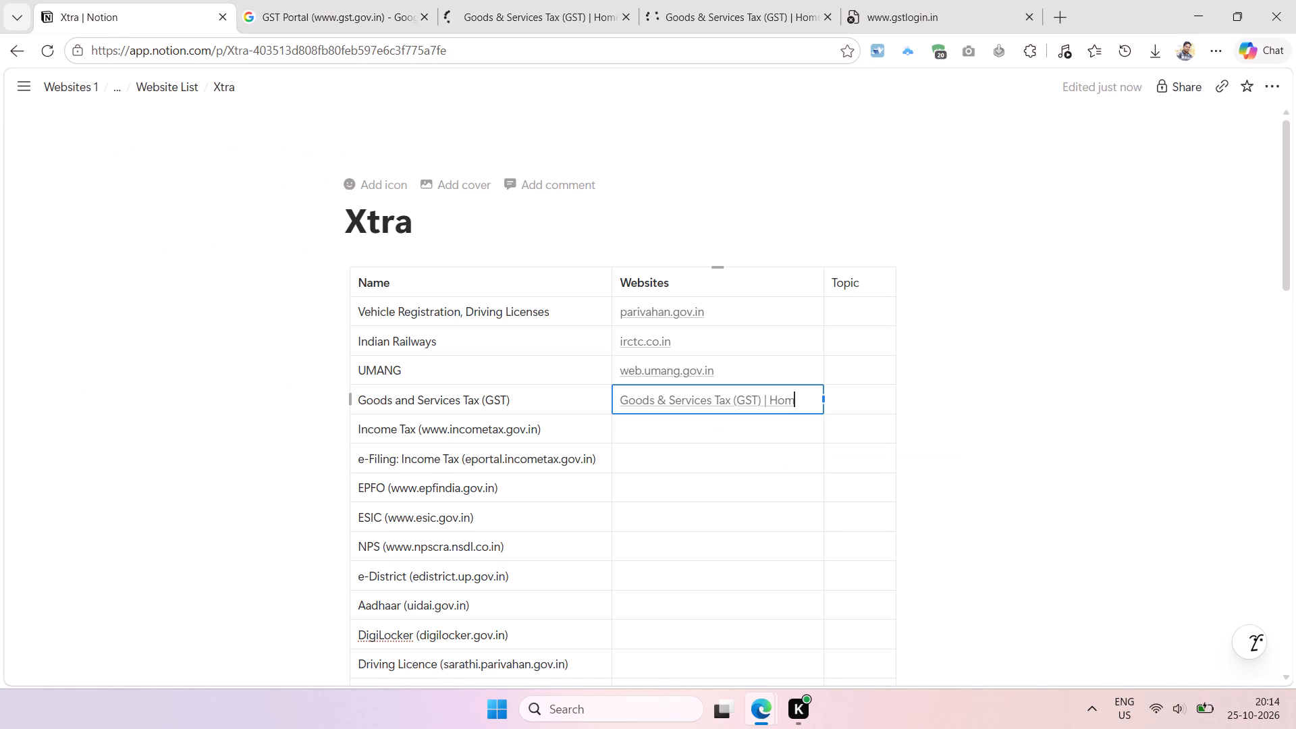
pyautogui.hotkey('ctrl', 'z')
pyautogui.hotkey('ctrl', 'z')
pyautogui.click(325, 3)
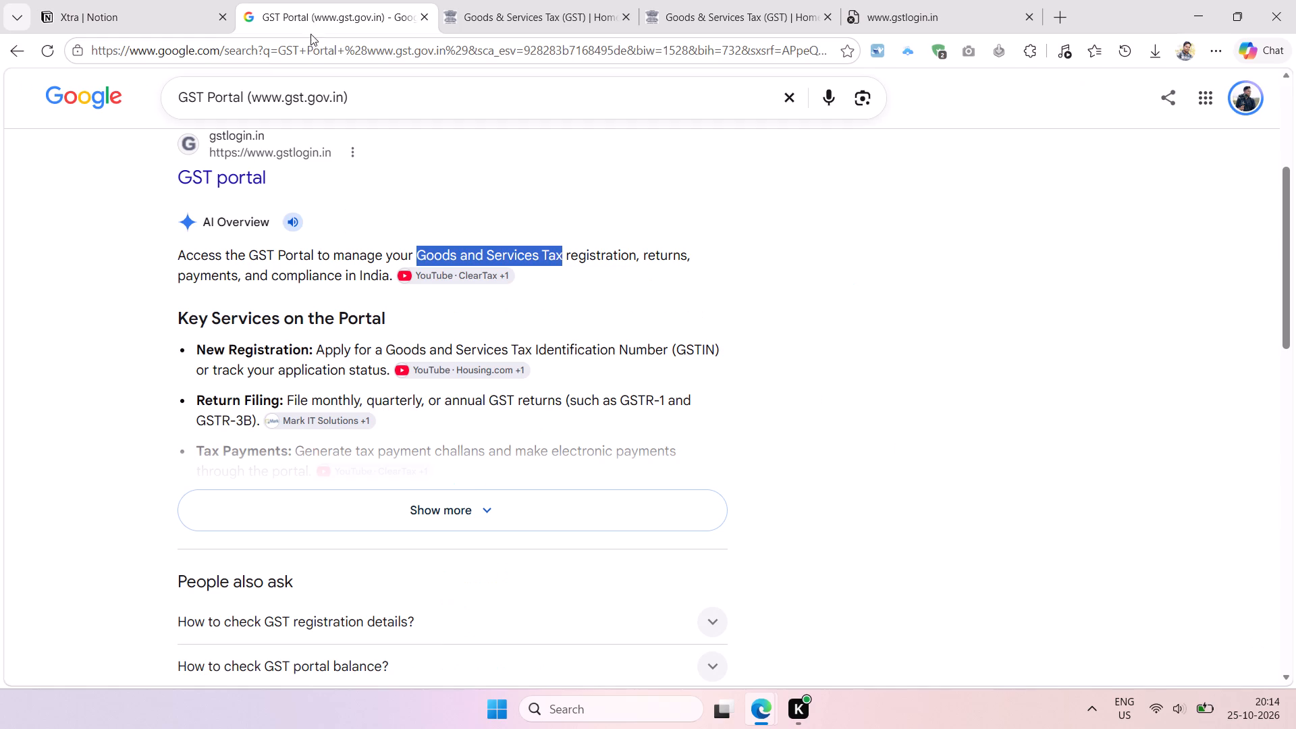
pyautogui.click(501, 11)
pyautogui.click(236, 65)
pyautogui.click(236, 51)
pyautogui.moveTo(242, 47); pyautogui.dragTo(156, 64)
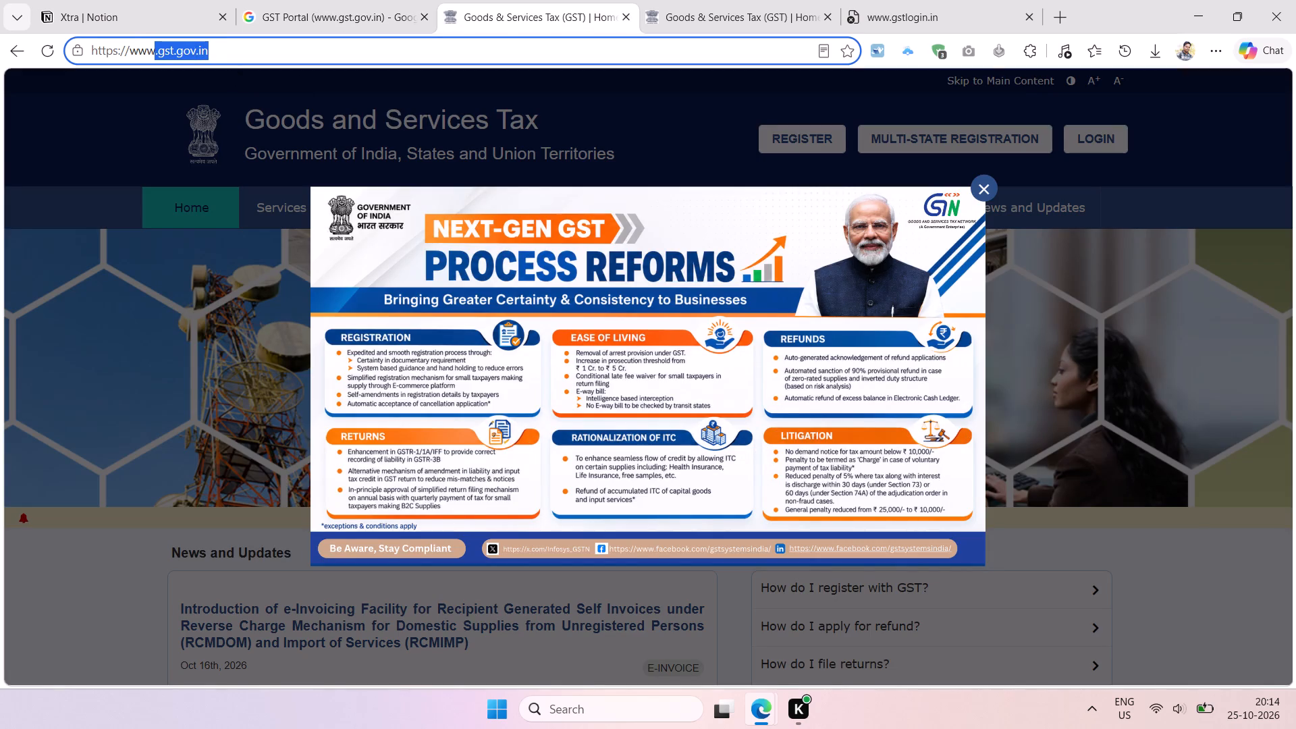
pyautogui.moveTo(156, 64); pyautogui.dragTo(131, 65)
pyautogui.hotkey('ctrl', 'c')
# Paste the copied address into the GST row's Websites cell and trim the displayed text to gst.gov.in.
pyautogui.click(93, 0)
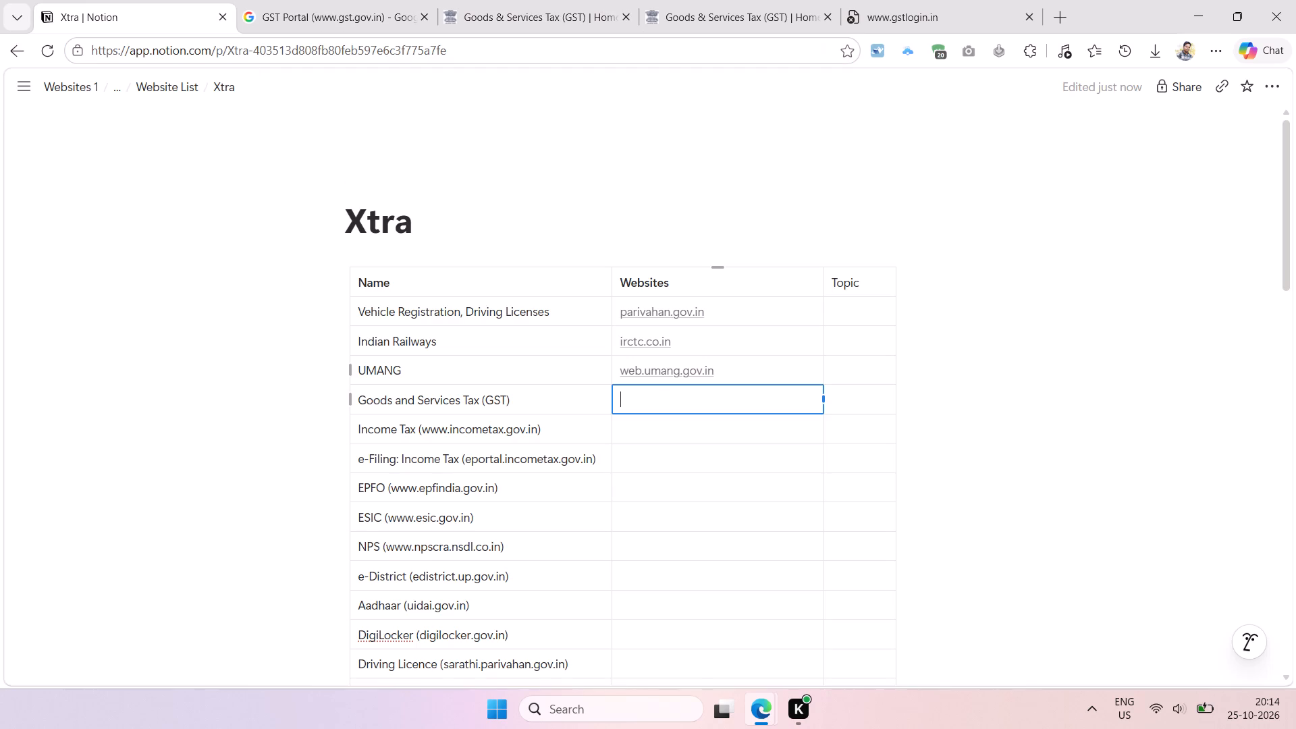
pyautogui.click(654, 402)
pyautogui.hotkey('ctrl', 'v')
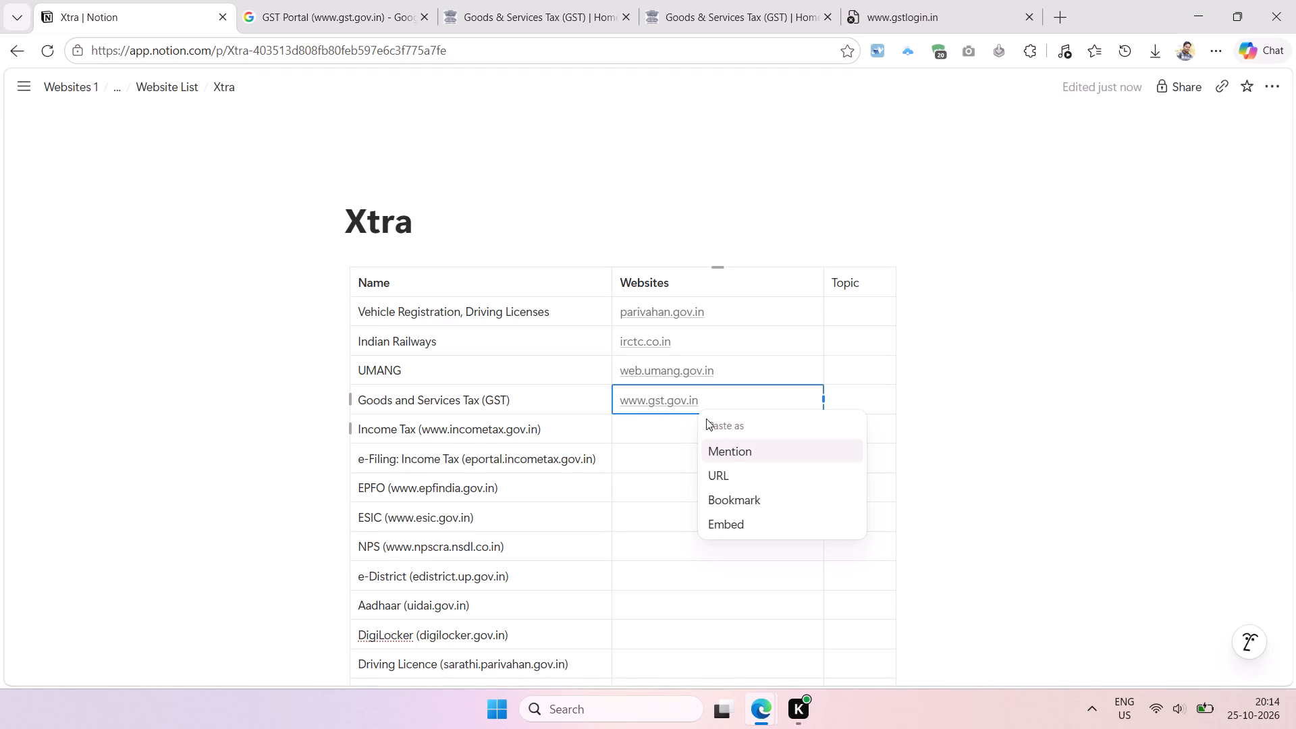
pyautogui.press('Left')
pyautogui.press('Left')
pyautogui.press('Left')
pyautogui.press('Left')
pyautogui.press('Left')
pyautogui.press('Left')
pyautogui.press('Left')
pyautogui.press('Left')
pyautogui.press('Left')
pyautogui.press('Left')
pyautogui.press('Left')
pyautogui.press('Left')
pyautogui.press('Left')
pyautogui.press('Left')
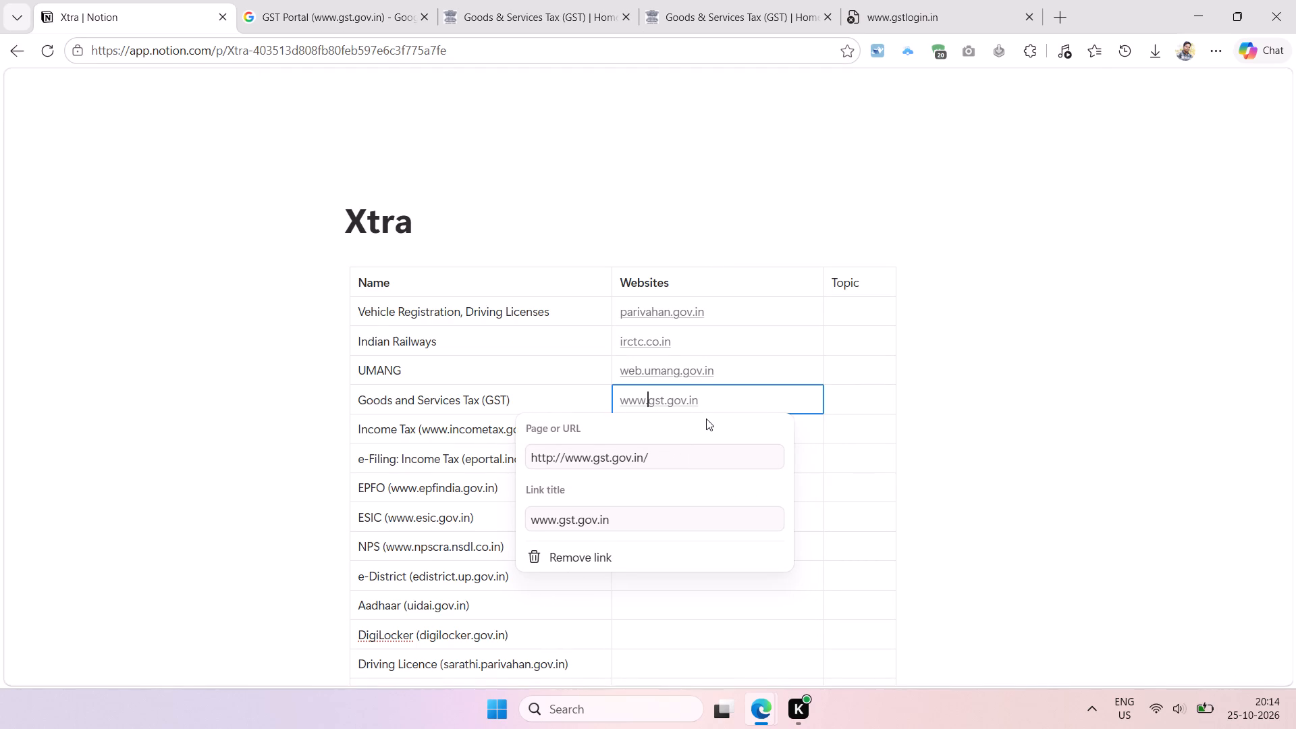
pyautogui.press('BackSpace')
pyautogui.press('BackSpace')
pyautogui.press('BackSpace')
pyautogui.press('BackSpace')
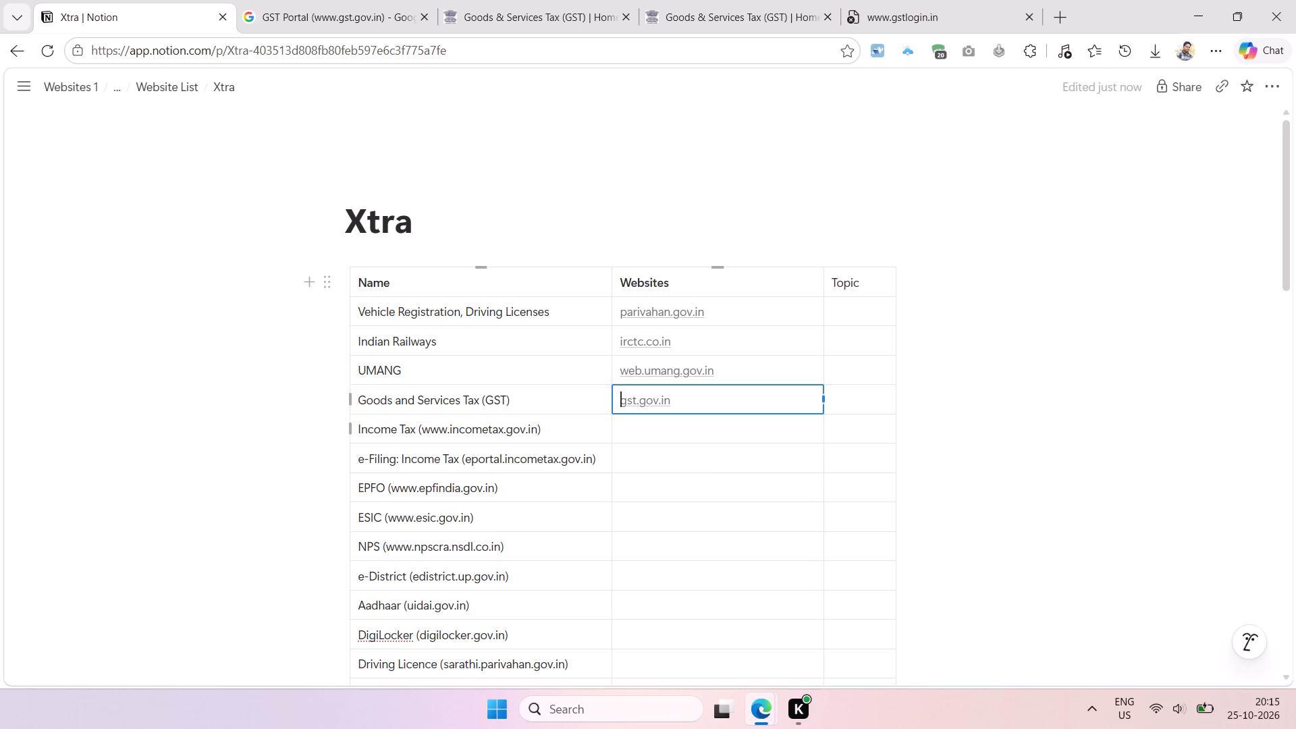
pyautogui.press('Tab')
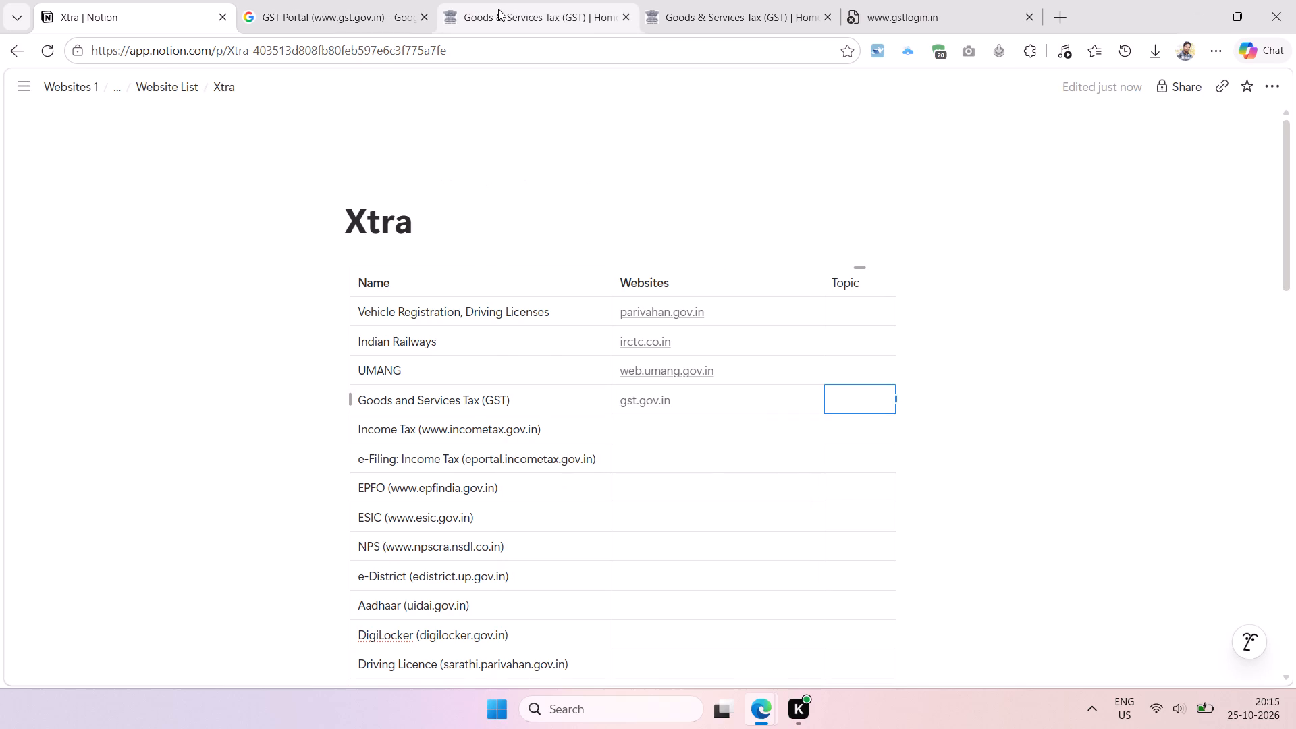
# Close the GST home pages that are no longer needed, starting with the duplicate.
pyautogui.click(498, 9)
pyautogui.click(630, 20)
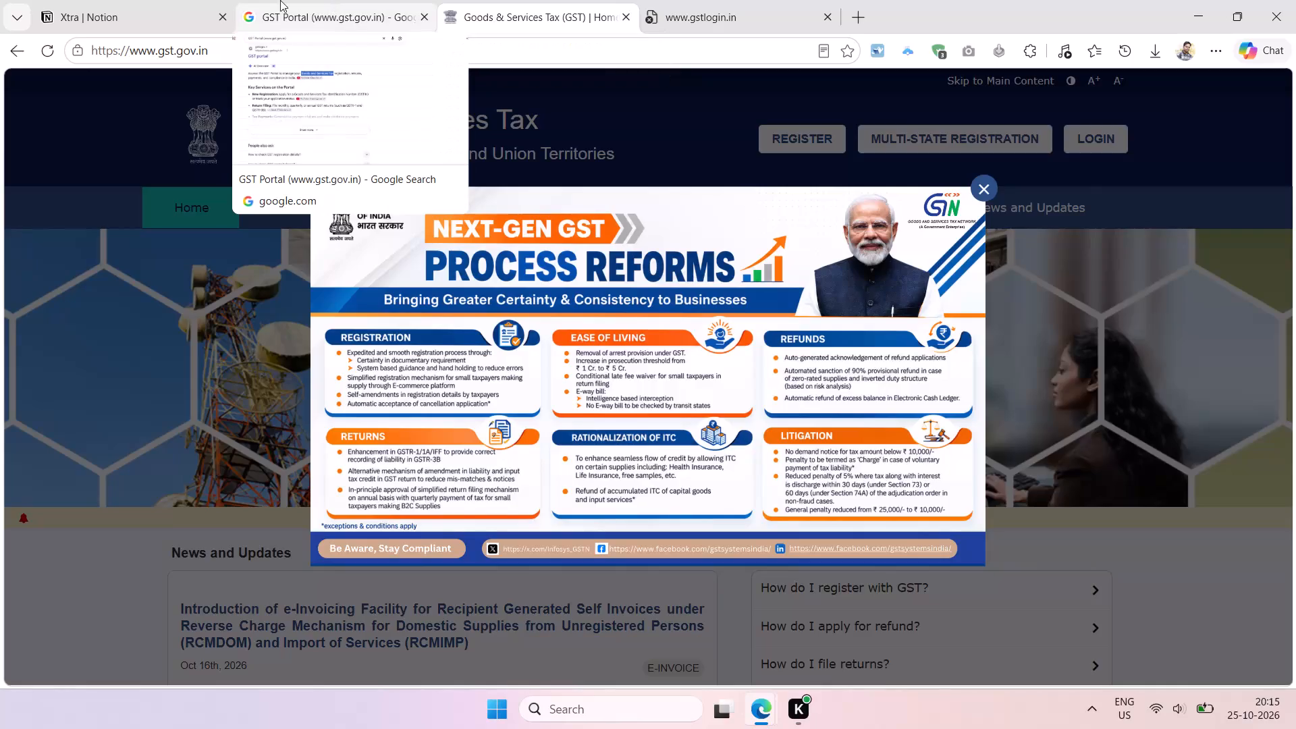
pyautogui.click(142, 0)
pyautogui.click(618, 16)
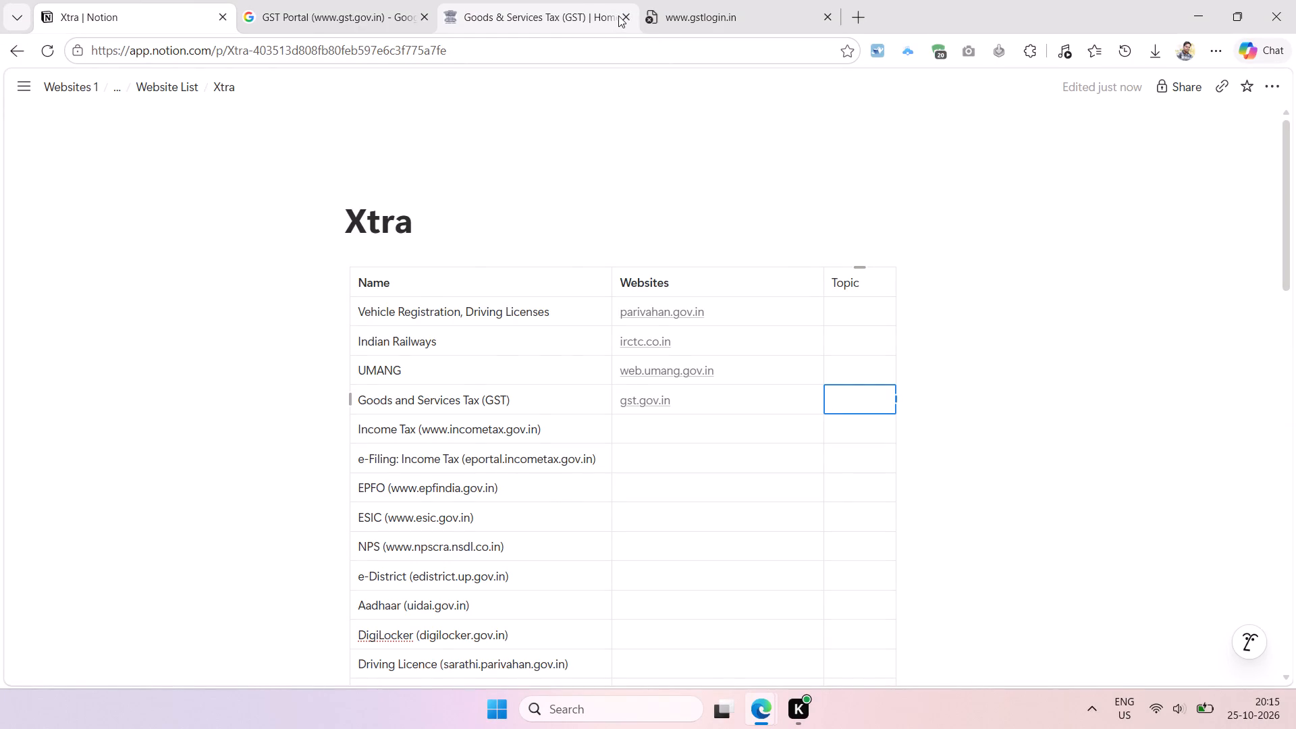
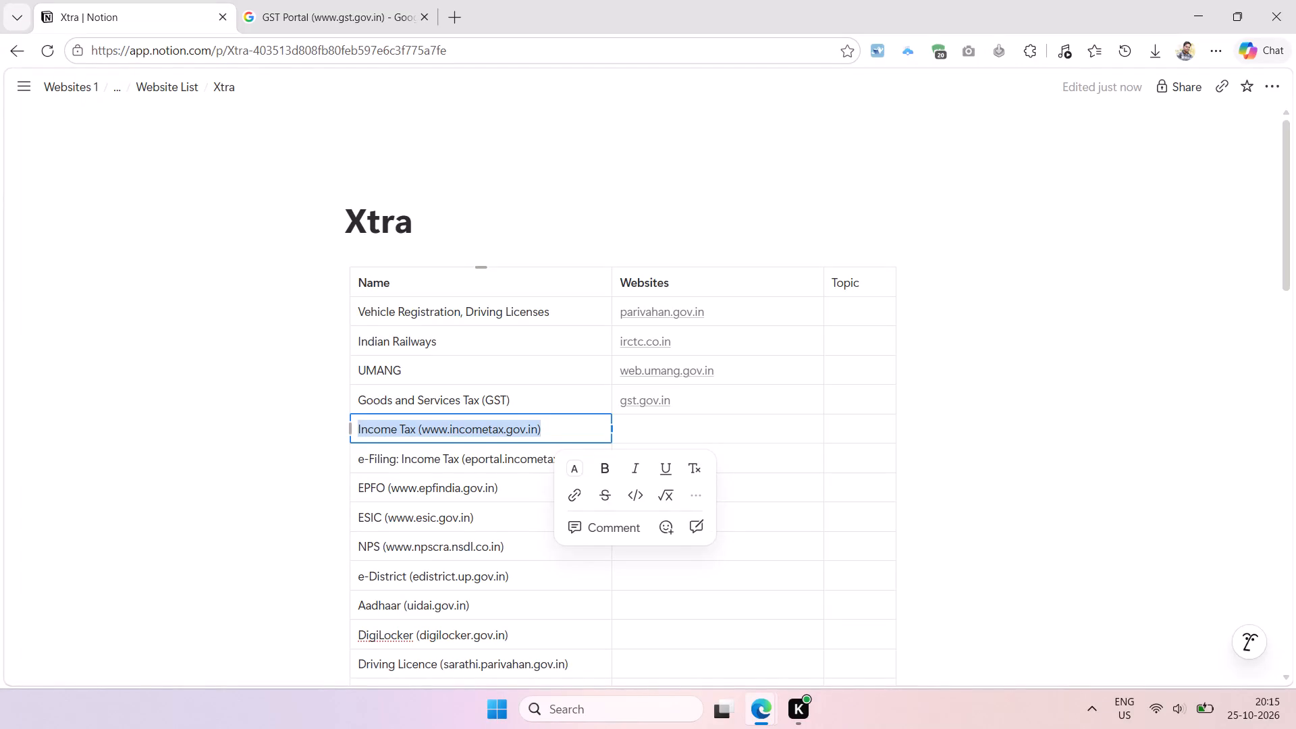
pyautogui.hotkey('ctrl', 'c')
pyautogui.click(360, 17)
pyautogui.click(371, 86)
pyautogui.hotkey('ctrl', 'a')
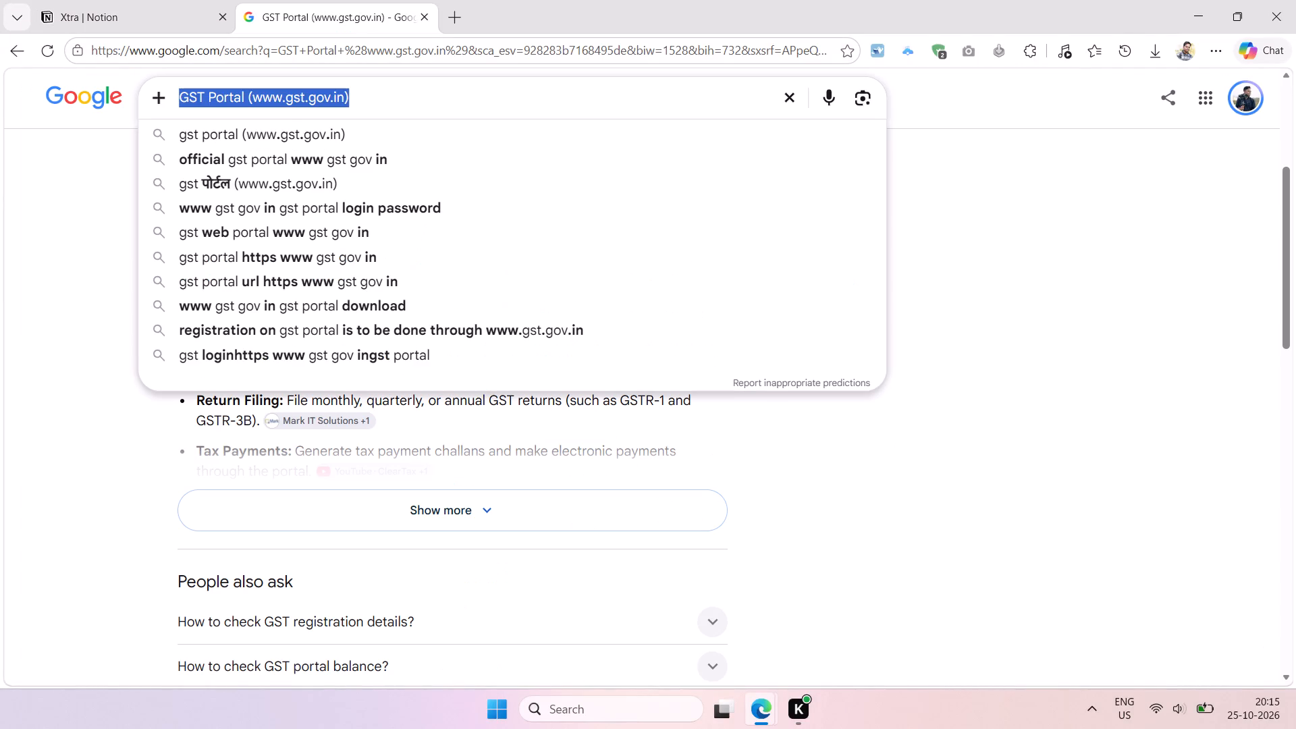
pyautogui.hotkey('ctrl', 'v')
pyautogui.press('Return')
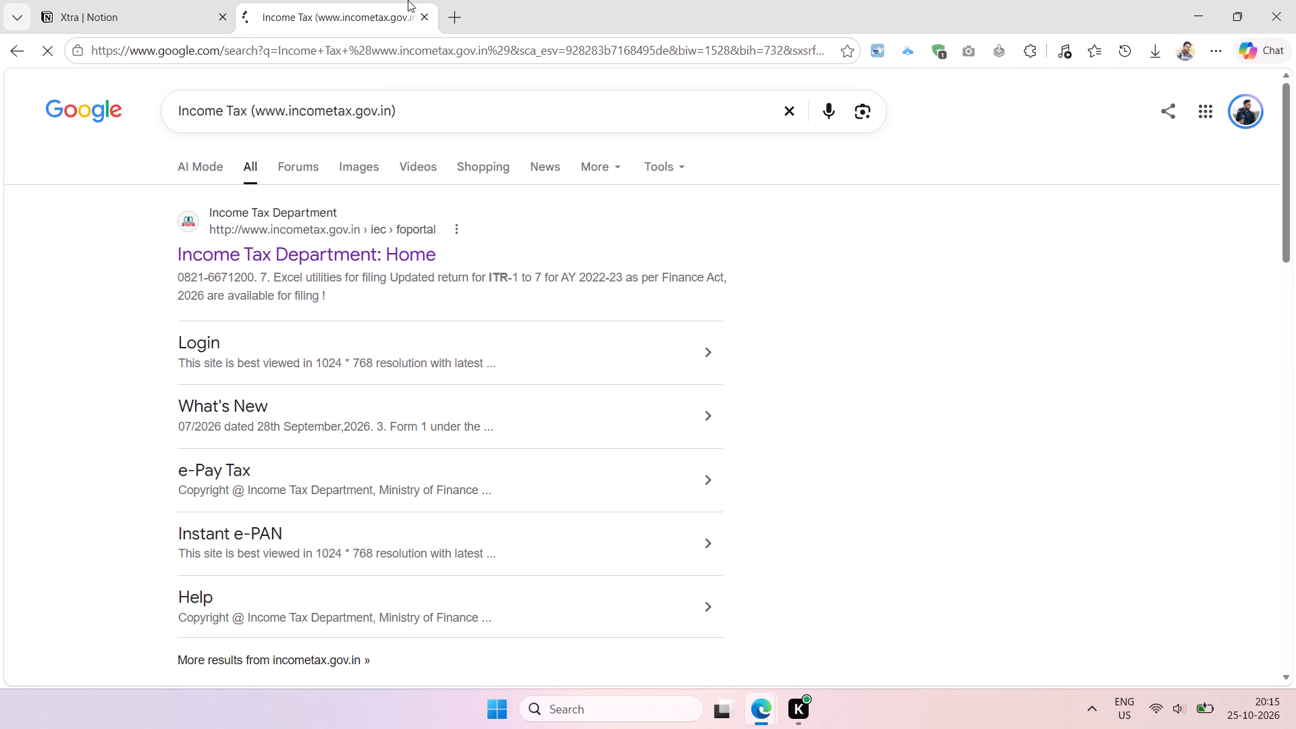
pyautogui.rightClick(296, 260)
pyautogui.click(381, 273)
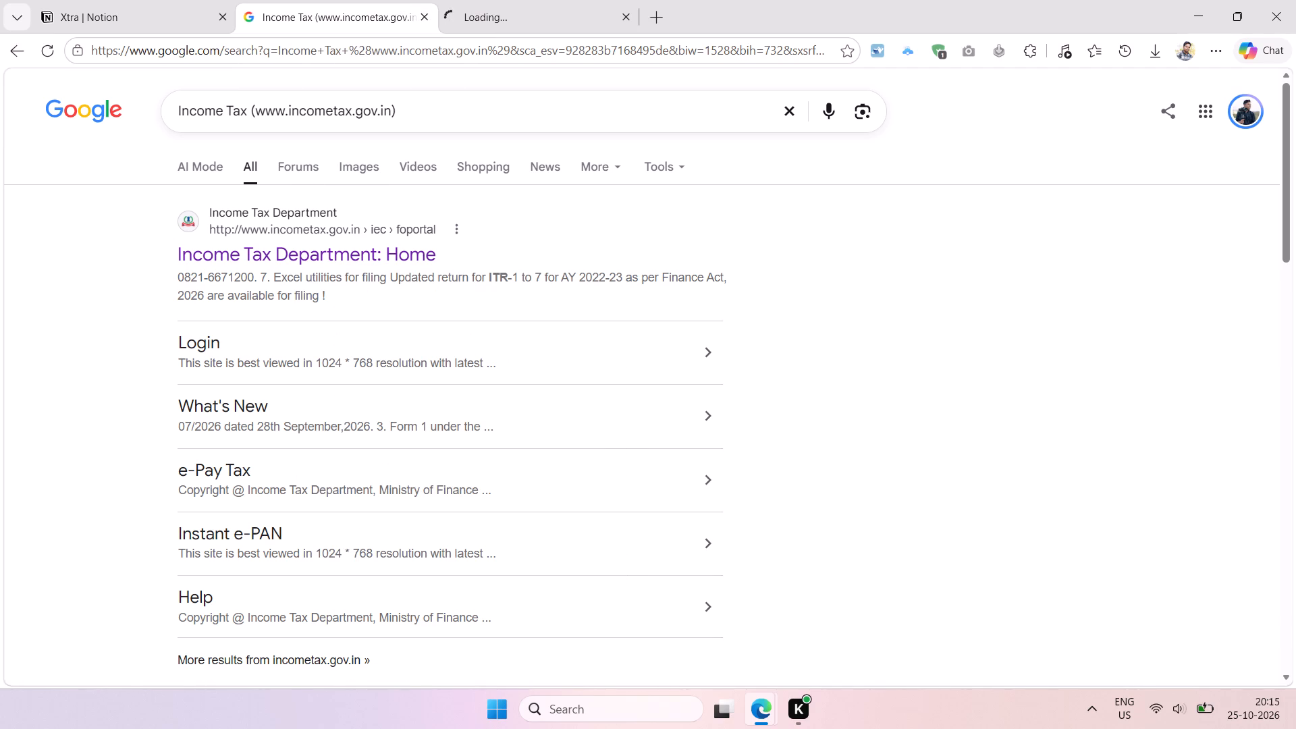
# Copy "e Income Tax Department" from the AI Overview and run it as a new Google search.
pyautogui.scroll(-5, 486, 271)
pyautogui.scroll(-1, 405, 418)
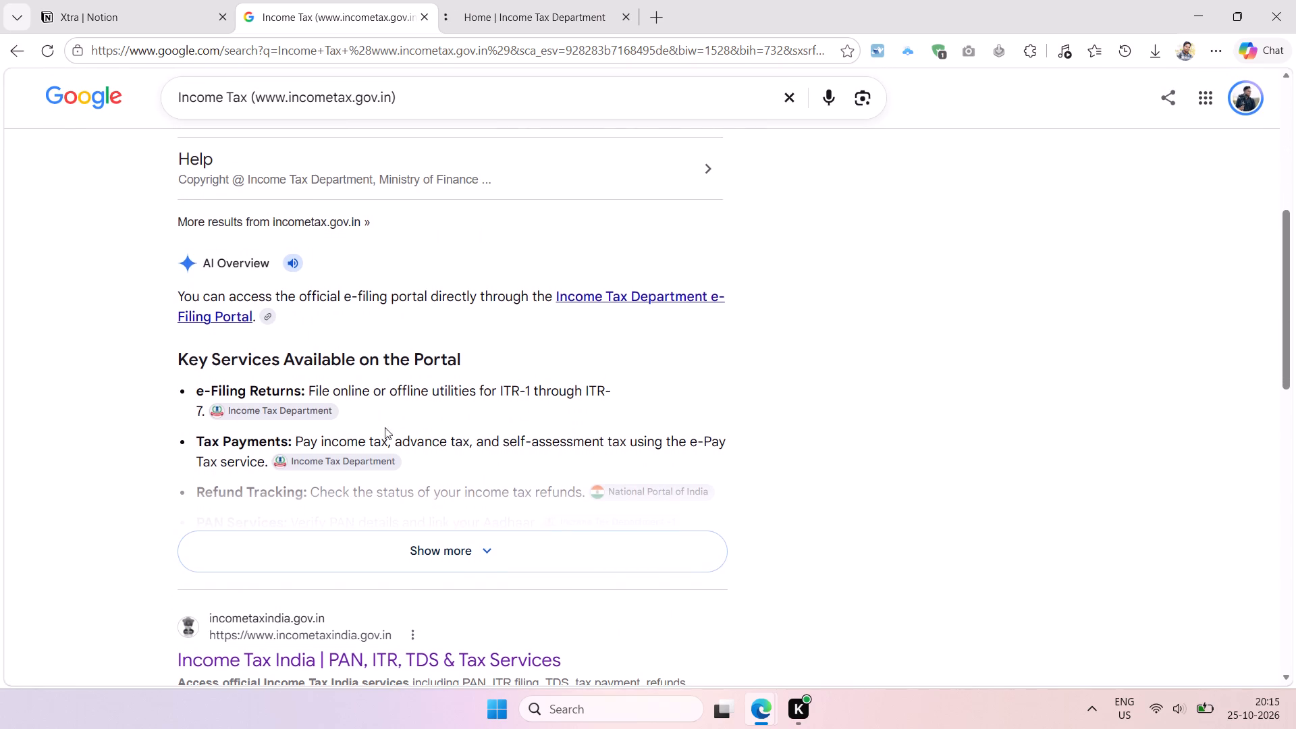
pyautogui.scroll(-1, 385, 427)
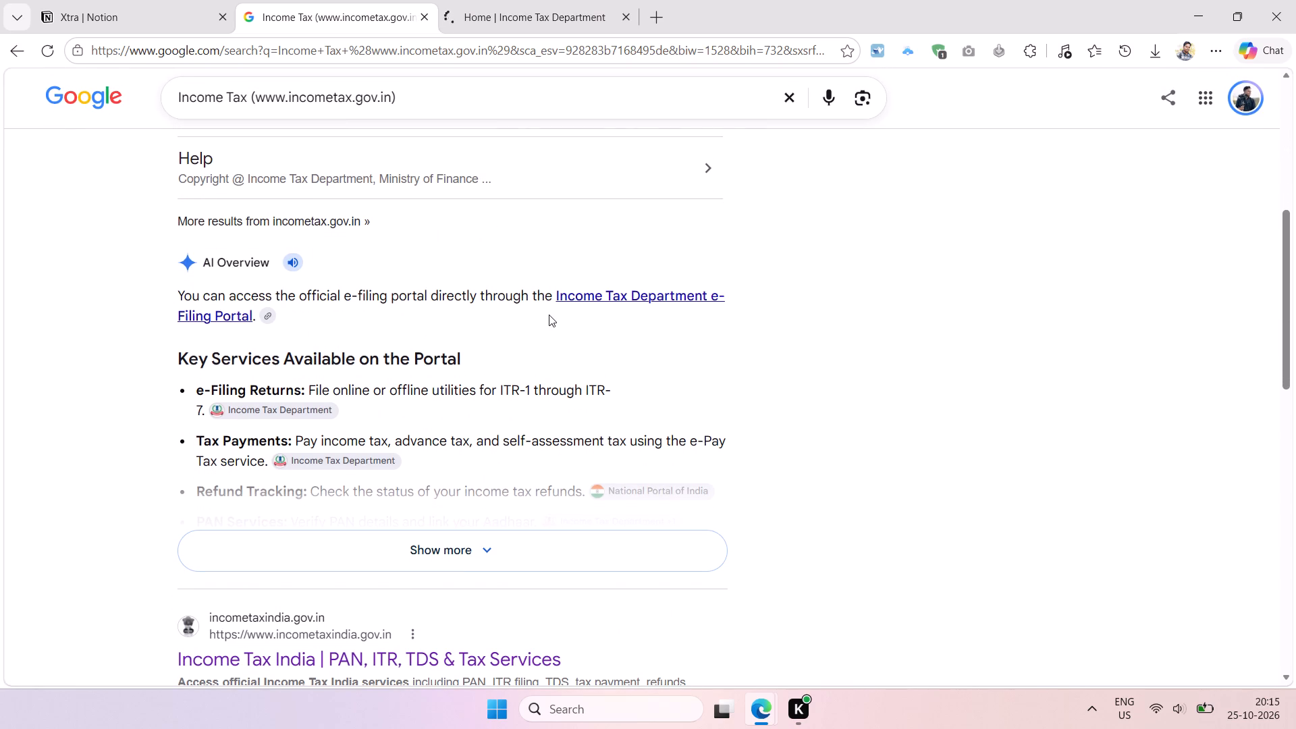
pyautogui.moveTo(548, 286); pyautogui.dragTo(713, 291)
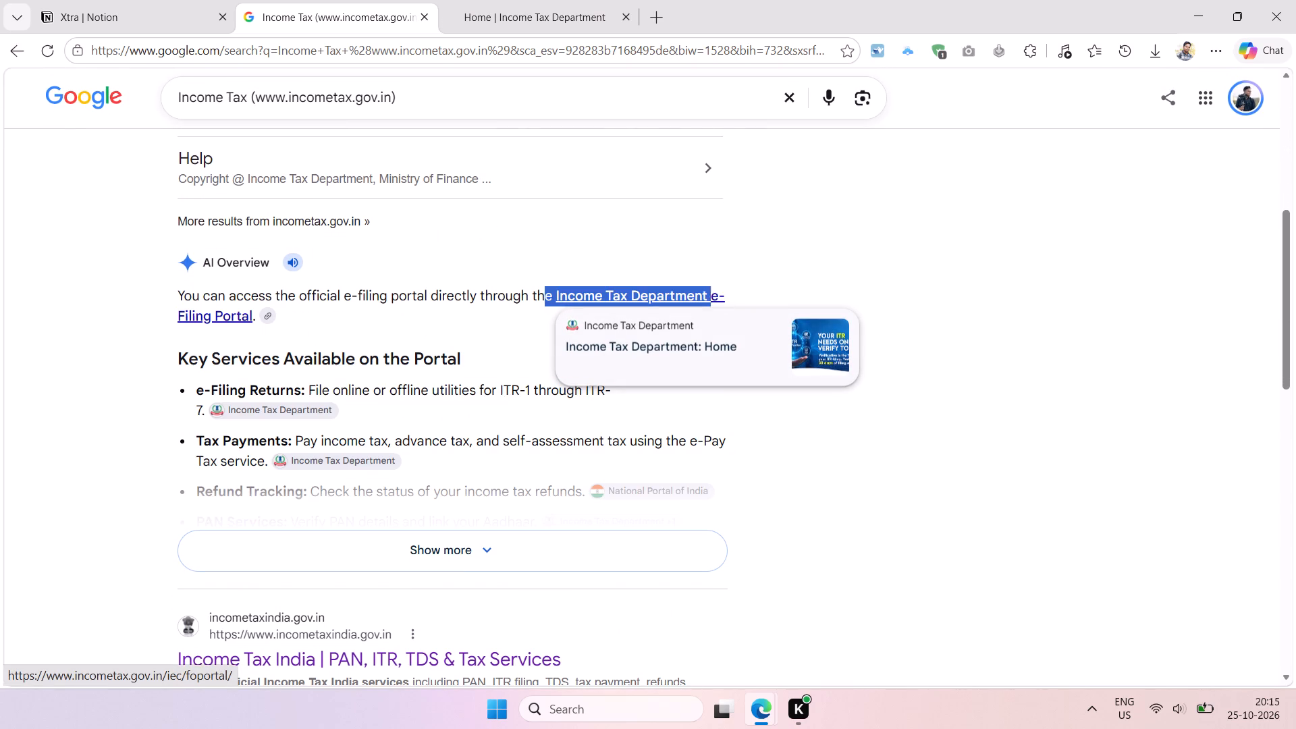
pyautogui.moveTo(713, 291); pyautogui.dragTo(705, 289)
pyautogui.hotkey('ctrl', 'c')
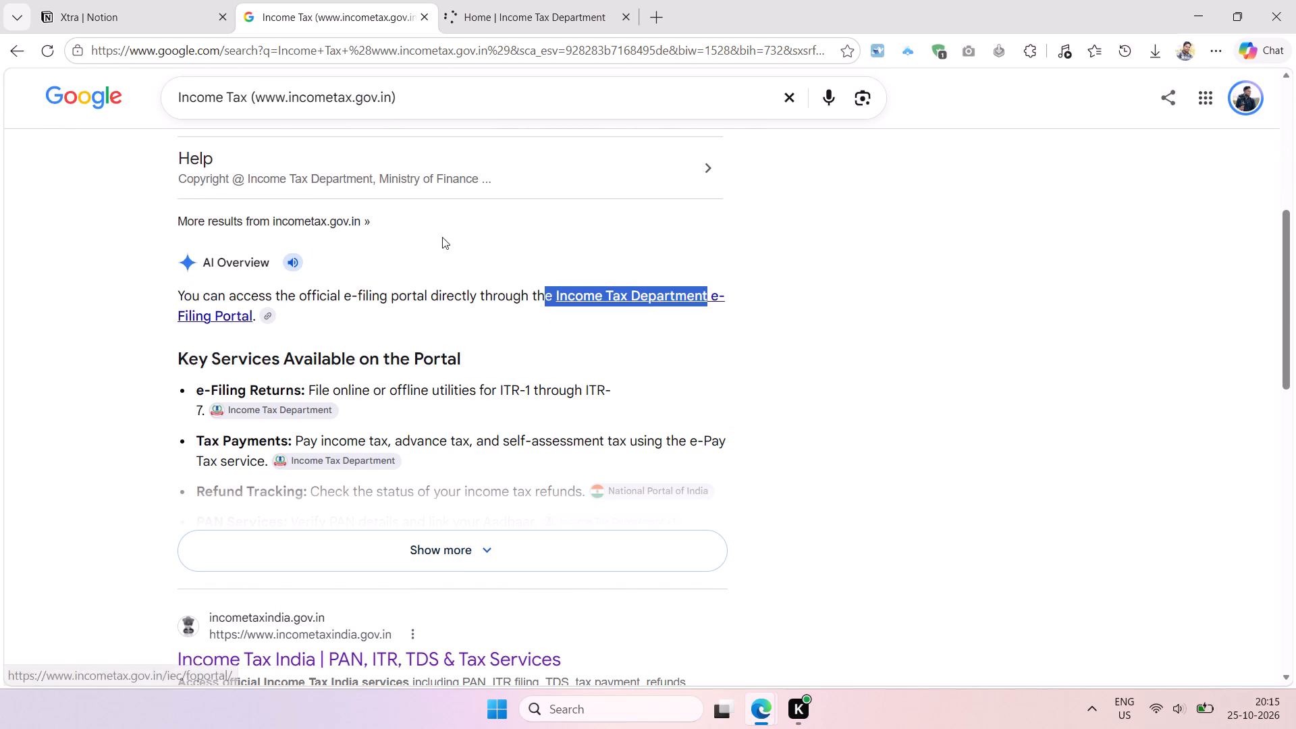
pyautogui.scroll(11, 437, 232)
pyautogui.click(414, 111)
pyautogui.hotkey('ctrl', 'a')
pyautogui.hotkey('ctrl', 'v')
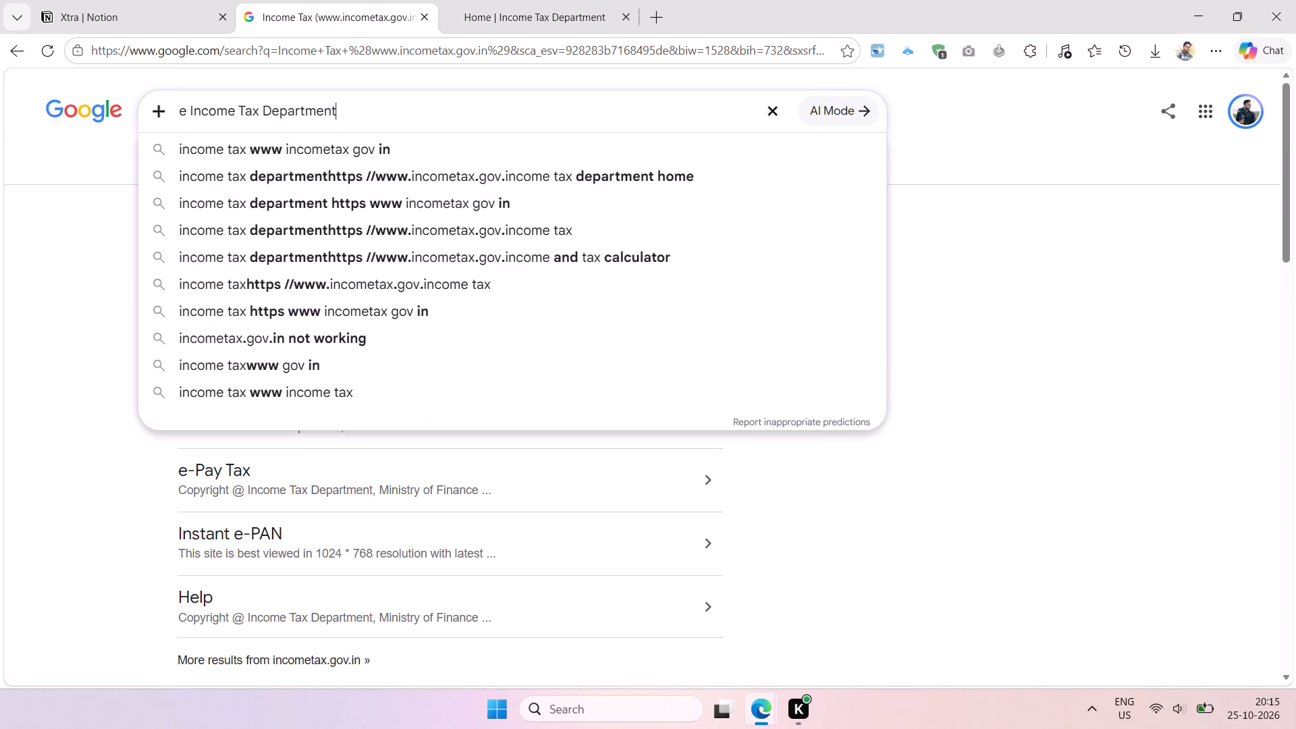
pyautogui.press('Return')
# Copy the search phrase over the Income Tax row's name in the Xtra table and trim it to Income Tax.
pyautogui.click(356, 105)
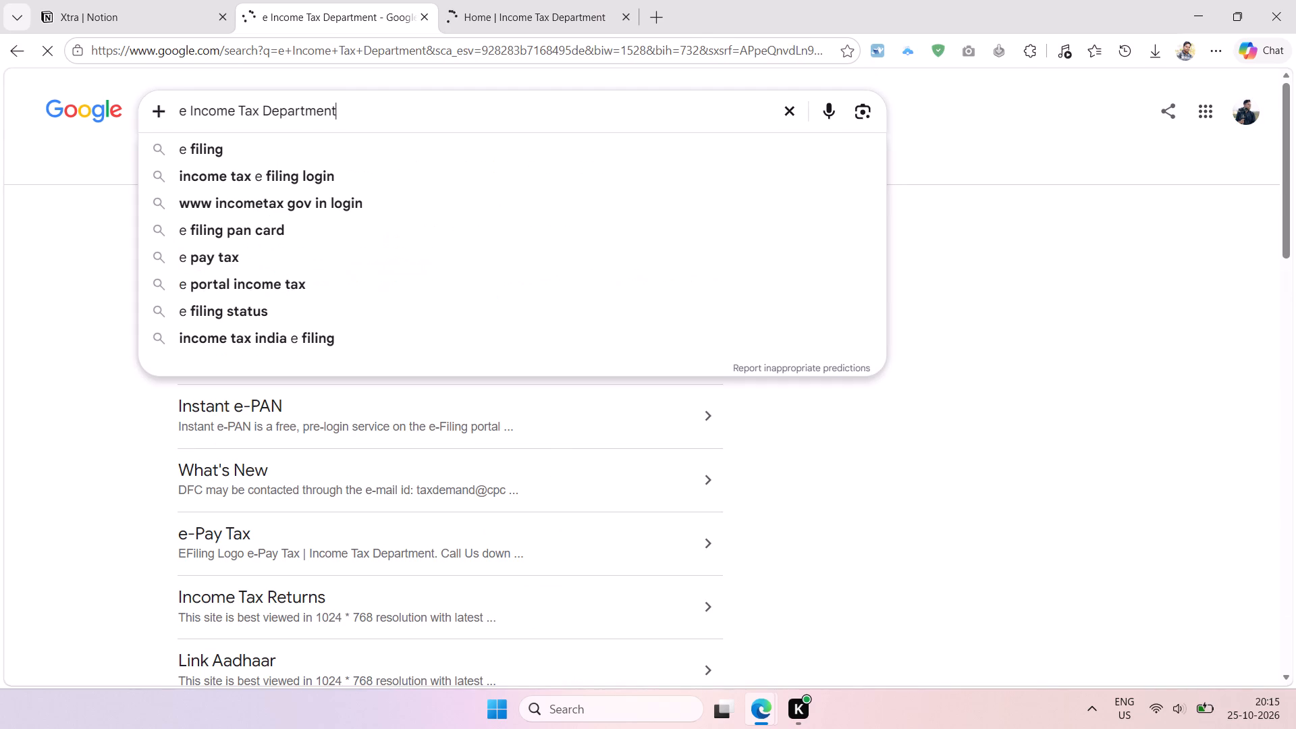
pyautogui.hotkey('ctrl', 'a')
pyautogui.hotkey('ctrl', 'c')
pyautogui.click(190, 7)
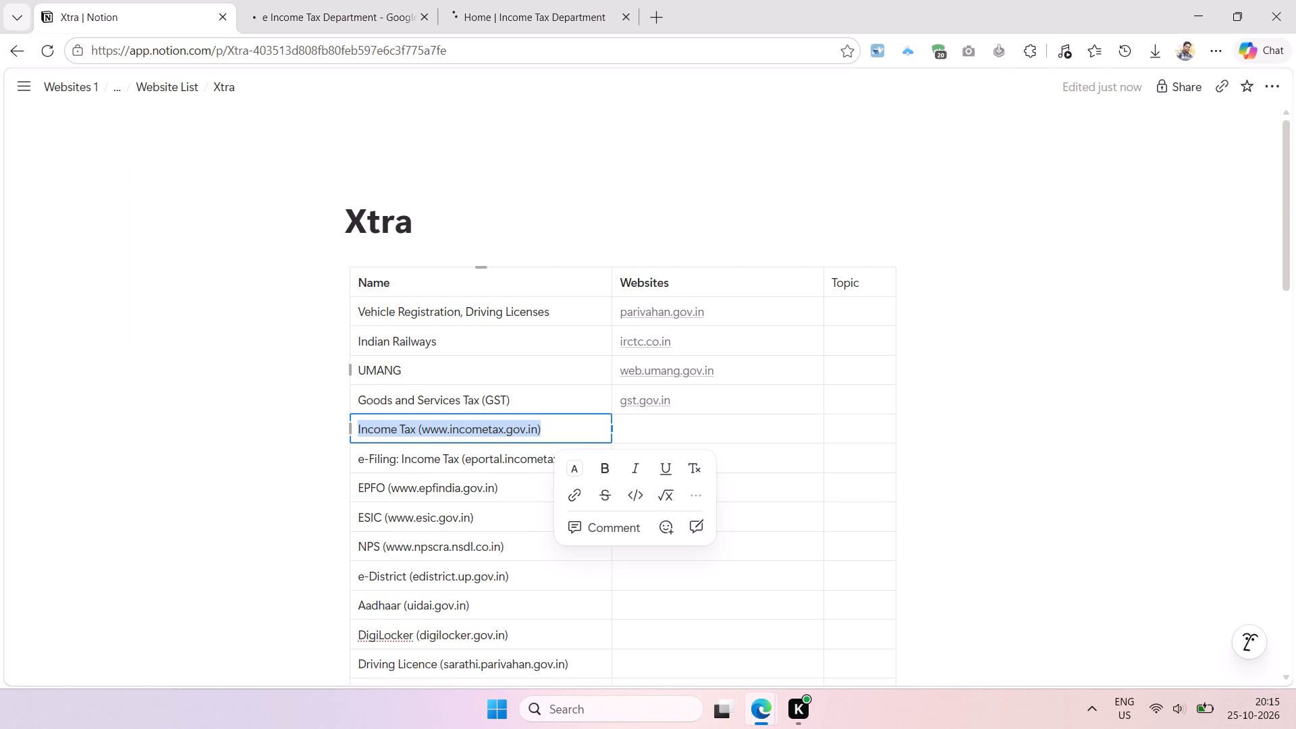
pyautogui.click(553, 431)
pyautogui.hotkey('ctrl', 'a')
pyautogui.hotkey('ctrl', 'v')
pyautogui.doubleClick(465, 432)
pyautogui.press('BackSpace')
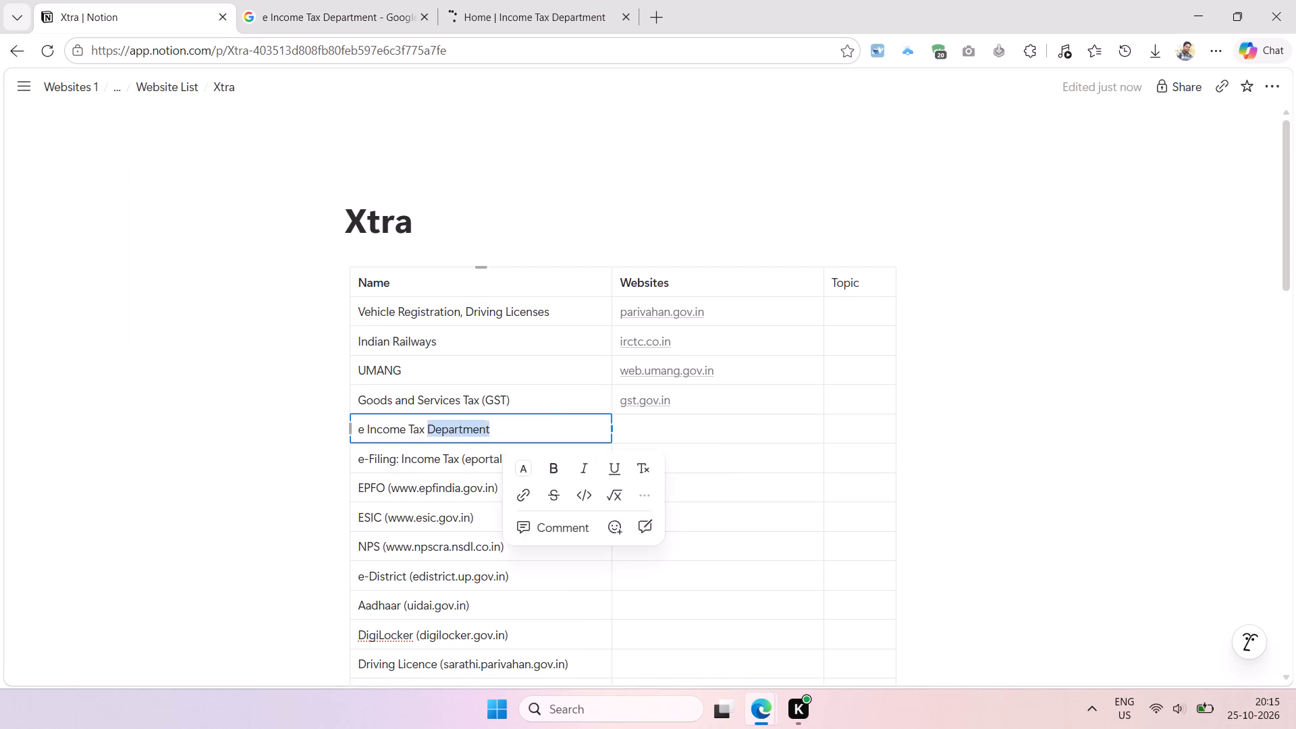
pyautogui.press('BackSpace')
pyautogui.moveTo(367, 427); pyautogui.dragTo(340, 429)
pyautogui.press('BackSpace')
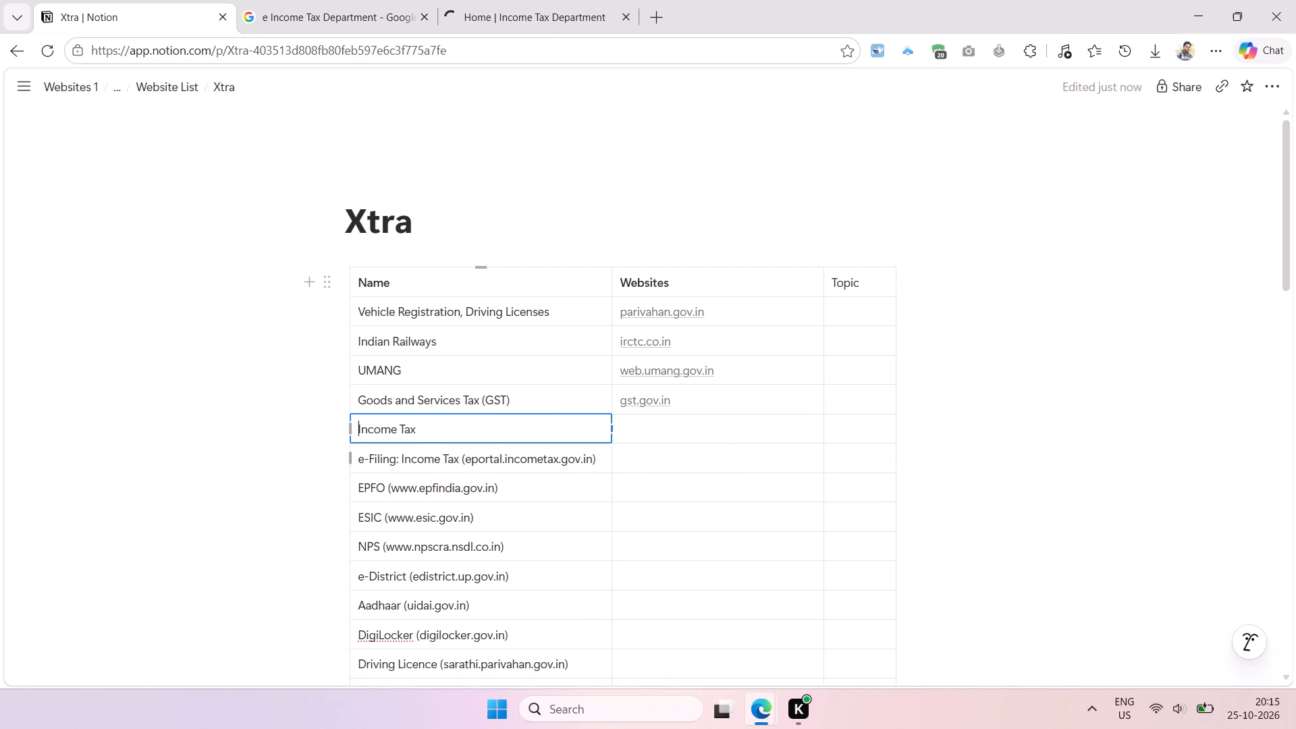
pyautogui.press('Tab')
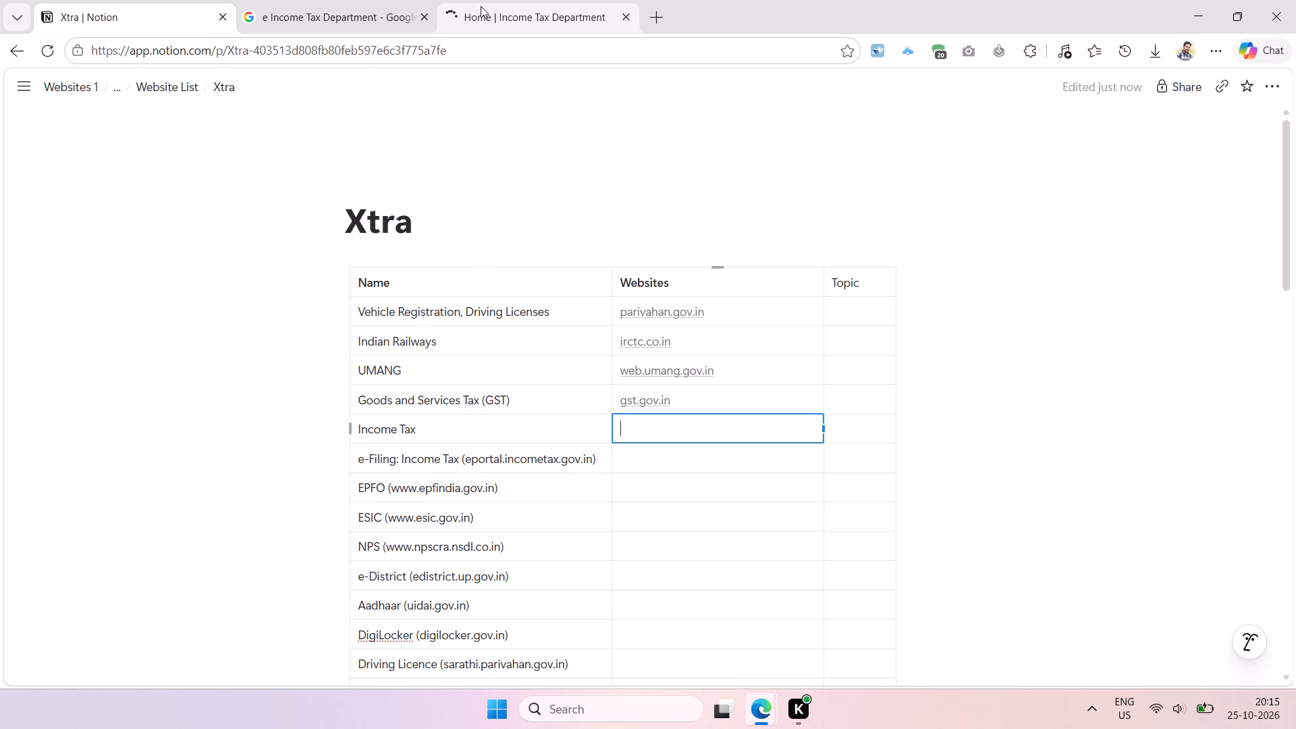
pyautogui.click(496, 5)
pyautogui.click(211, 100)
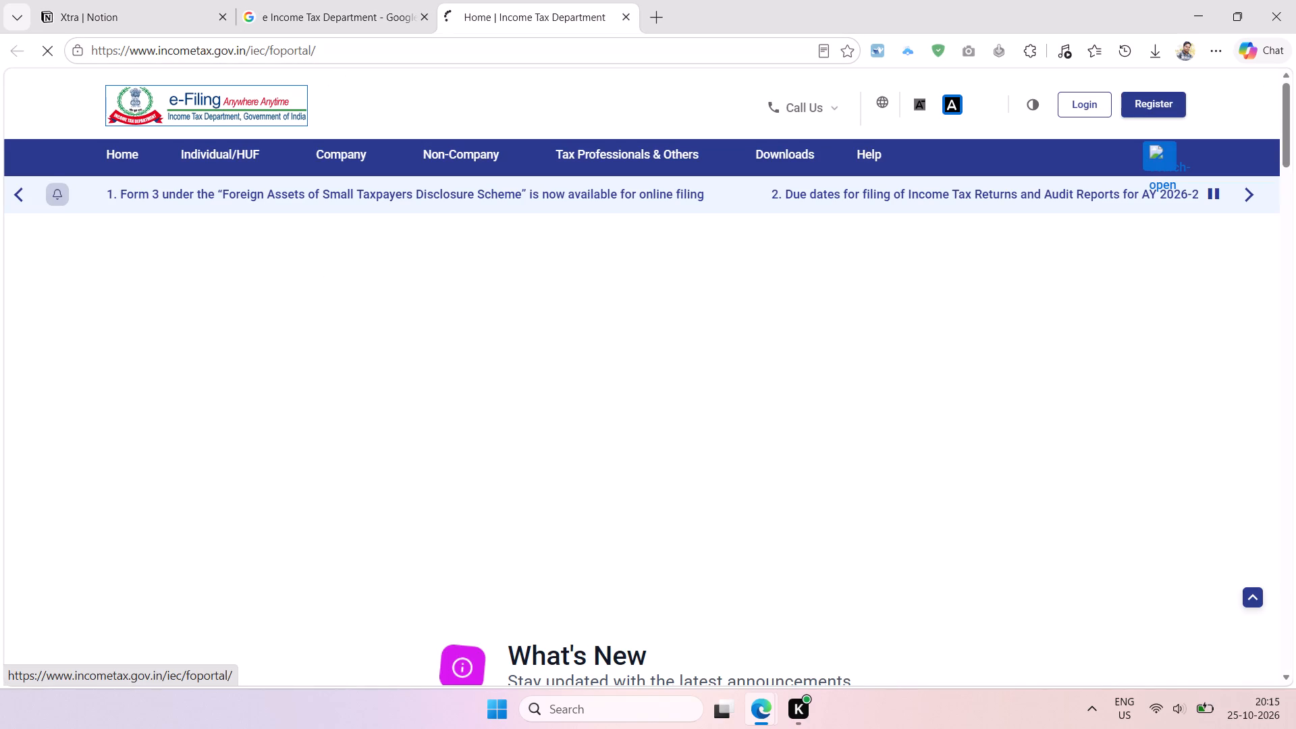
pyautogui.click(343, 53)
pyautogui.click(350, 53)
pyautogui.moveTo(364, 53); pyautogui.dragTo(197, 68)
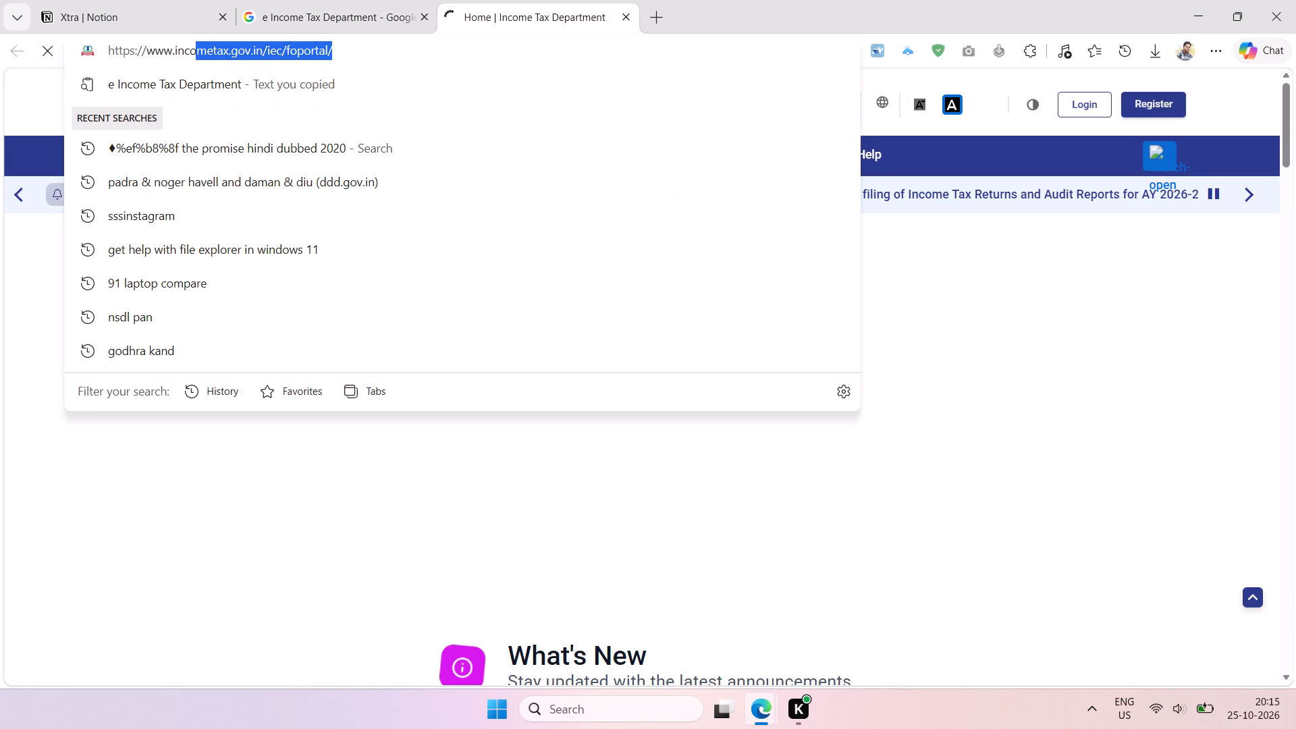
pyautogui.moveTo(197, 68); pyautogui.dragTo(144, 73)
pyautogui.hotkey('ctrl', 'c')
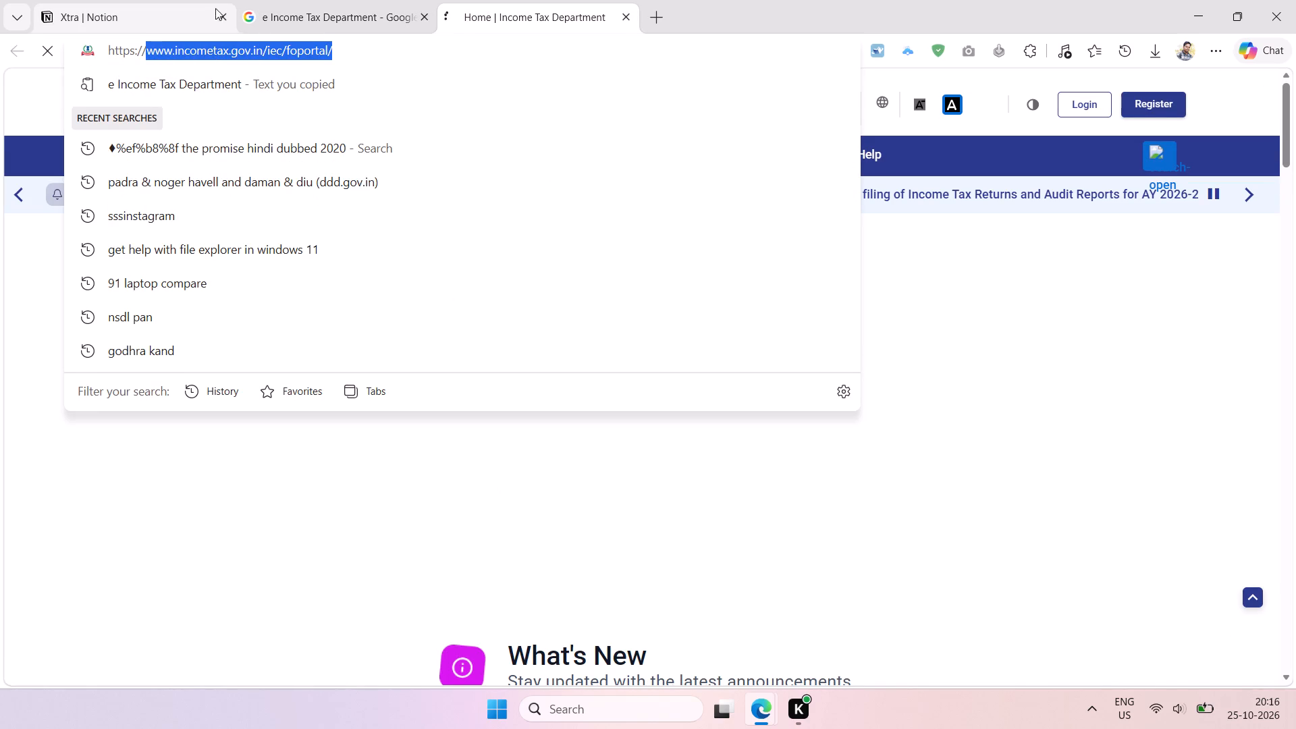
pyautogui.click(169, 10)
pyautogui.click(659, 436)
pyautogui.hotkey('ctrl', 'v')
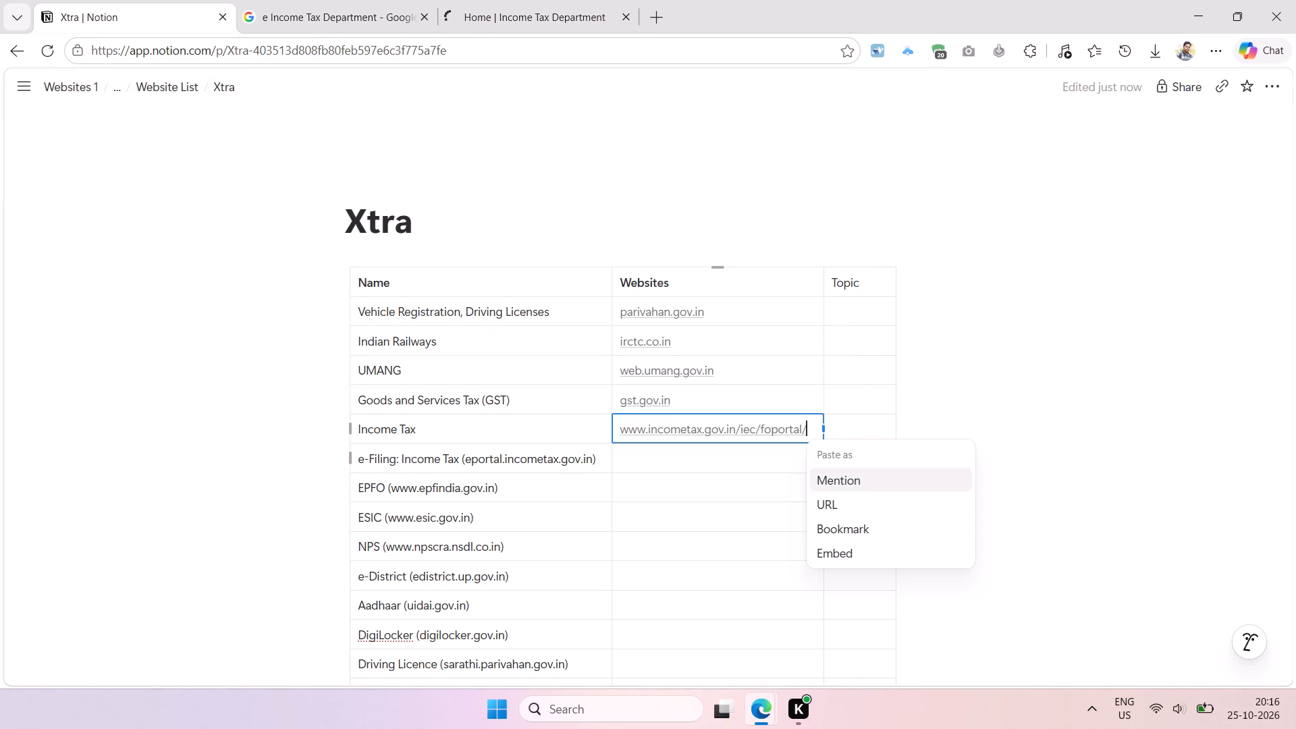
pyautogui.press('BackSpace')
pyautogui.press('BackSpace')
pyautogui.press('BackSpace')
pyautogui.press('BackSpace')
pyautogui.press('BackSpace')
pyautogui.press('BackSpace')
pyautogui.press('BackSpace')
pyautogui.press('BackSpace')
pyautogui.press('BackSpace')
pyautogui.press('BackSpace')
pyautogui.press('BackSpace')
pyautogui.press('BackSpace')
pyautogui.press('BackSpace')
pyautogui.press('BackSpace')
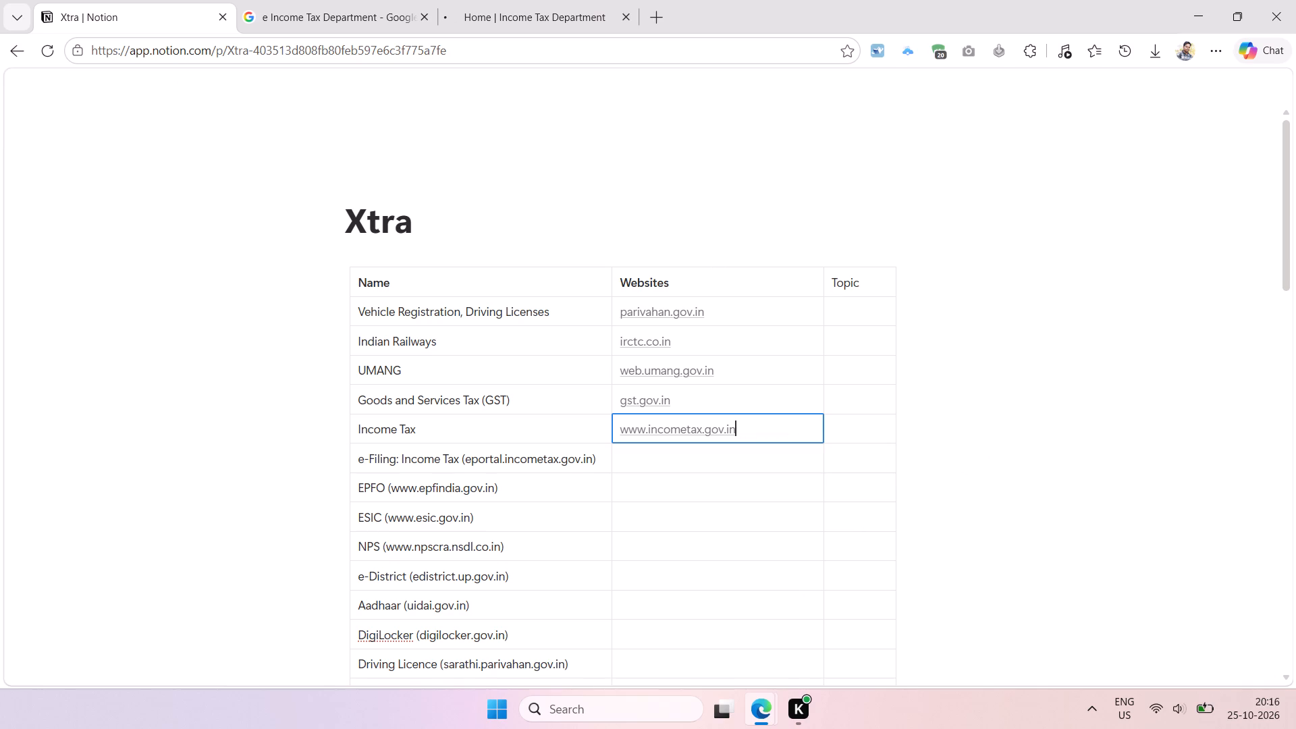
pyautogui.press('Left')
pyautogui.press('Left')
pyautogui.press('Left')
pyautogui.press('Left')
pyautogui.press('Left')
pyautogui.press('Left')
pyautogui.press('Left')
pyautogui.press('Left')
pyautogui.press('Left')
pyautogui.press('Left')
pyautogui.press('Left')
pyautogui.press('Left')
pyautogui.press('Left')
pyautogui.press('Left')
pyautogui.press('Left')
pyautogui.press('Left')
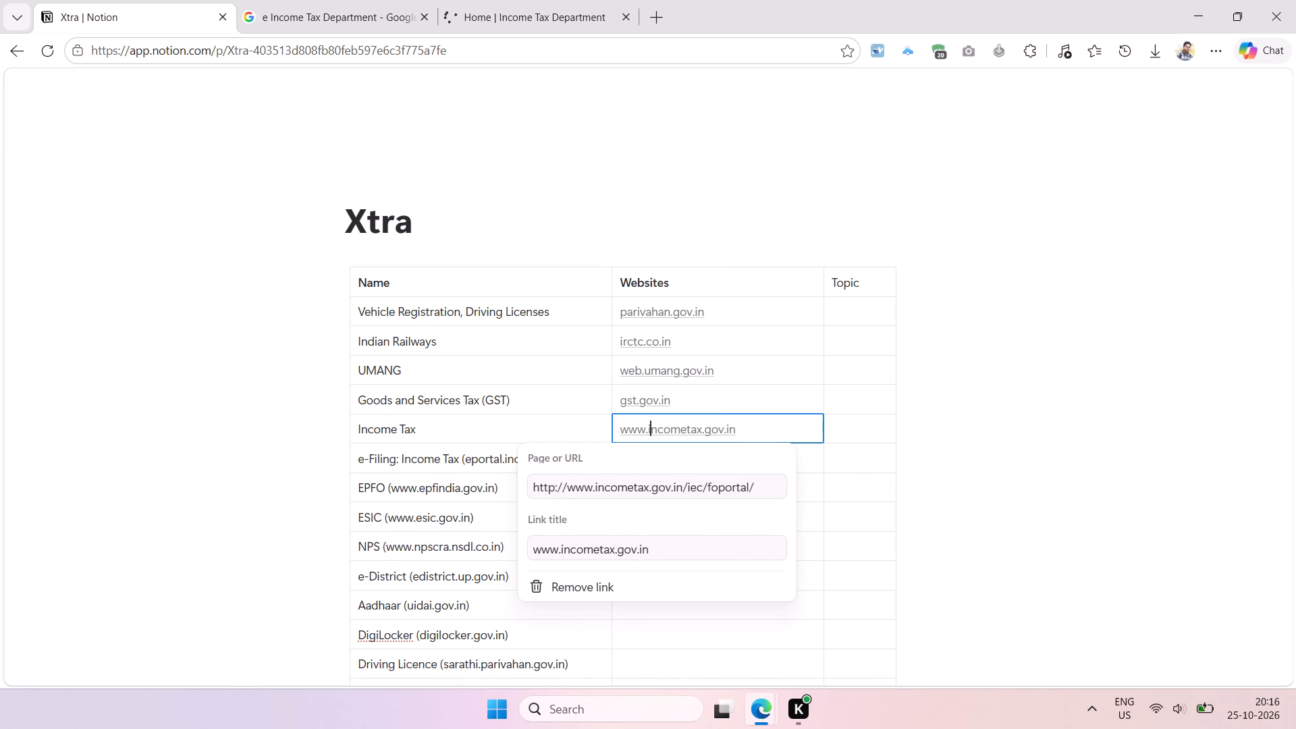
pyautogui.press('Left')
pyautogui.press('BackSpace')
pyautogui.press('BackSpace')
pyautogui.press('BackSpace')
pyautogui.press('BackSpace')
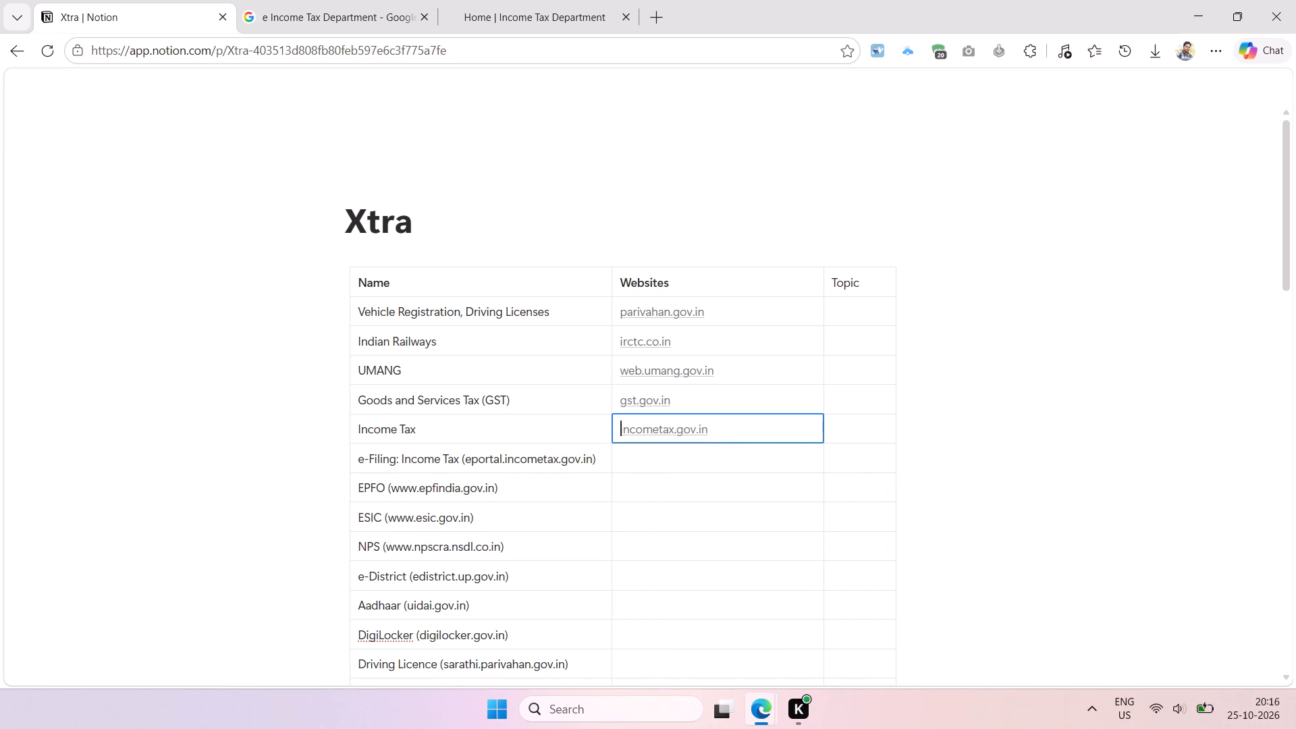
pyautogui.click(775, 423)
pyautogui.click(754, 473)
pyautogui.click(742, 439)
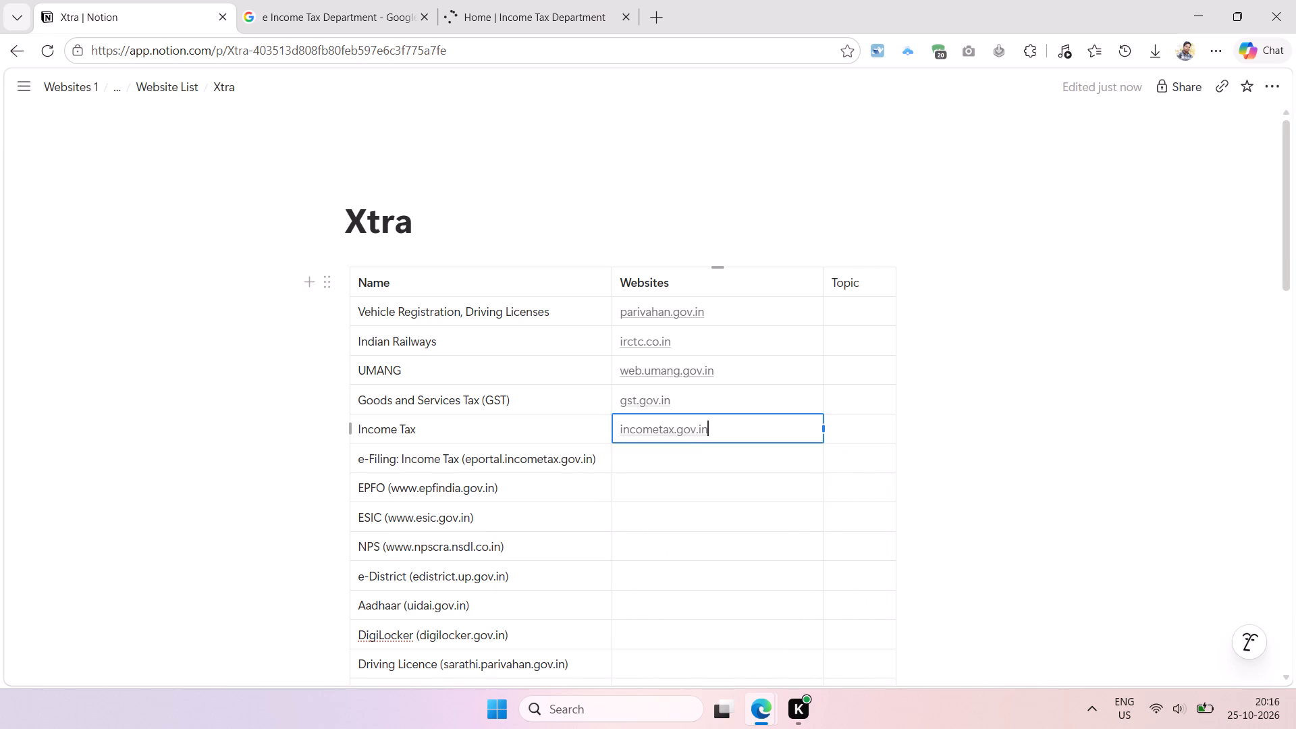
# Open the incometax.gov.in link from the table to check its target, and close the page it opens.
pyautogui.click(699, 428)
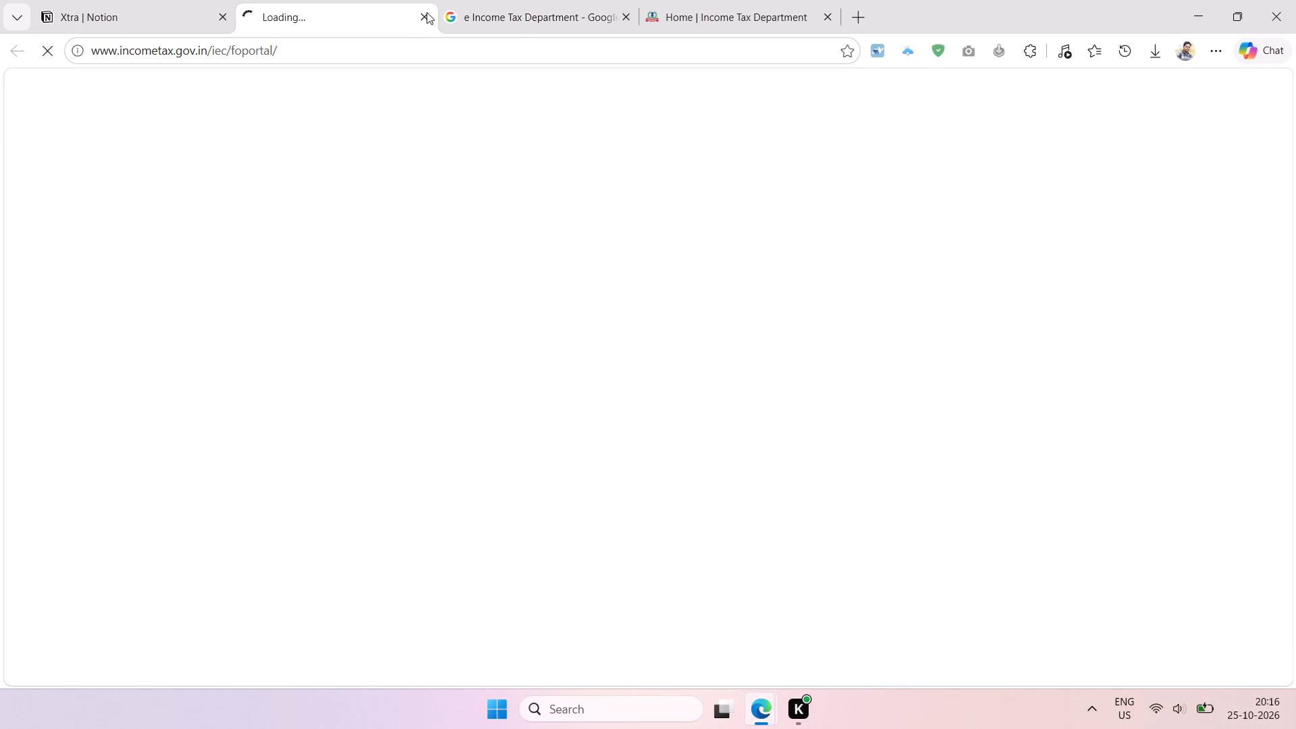
pyautogui.click(422, 17)
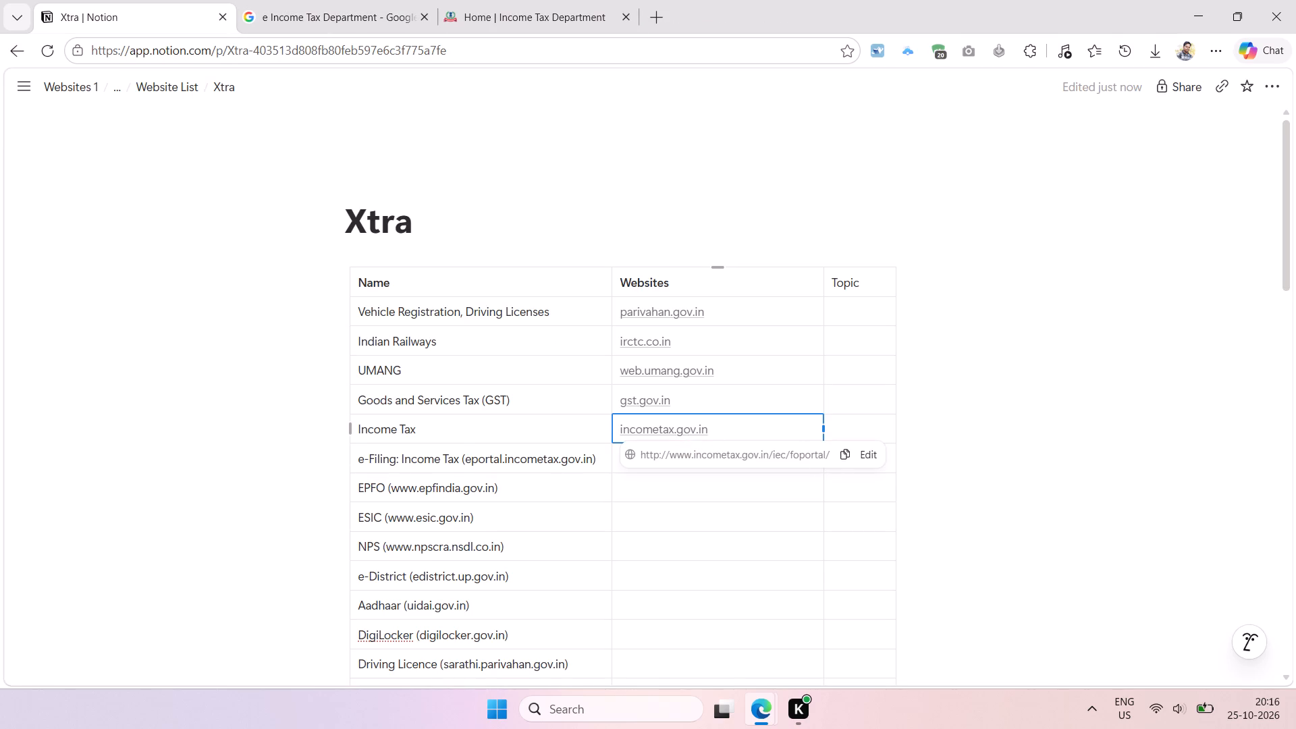
pyautogui.click(854, 458)
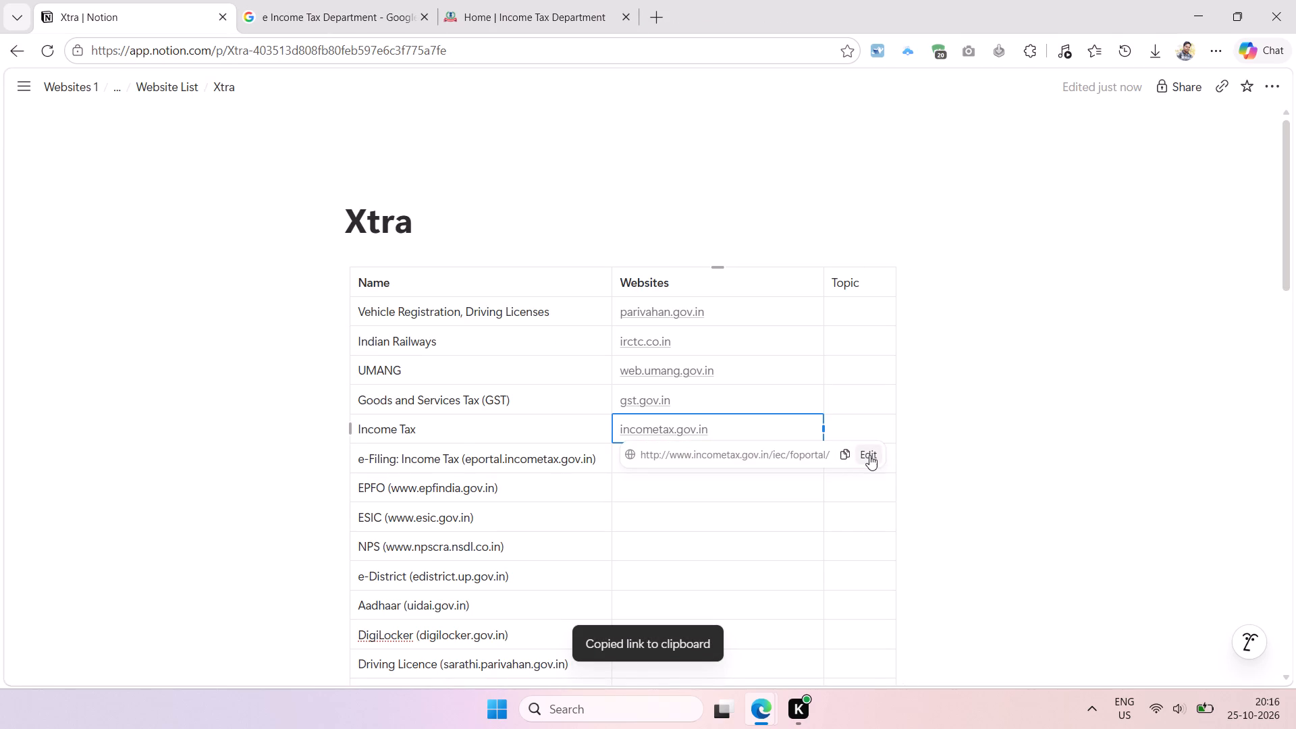
pyautogui.click(869, 455)
pyautogui.click(767, 487)
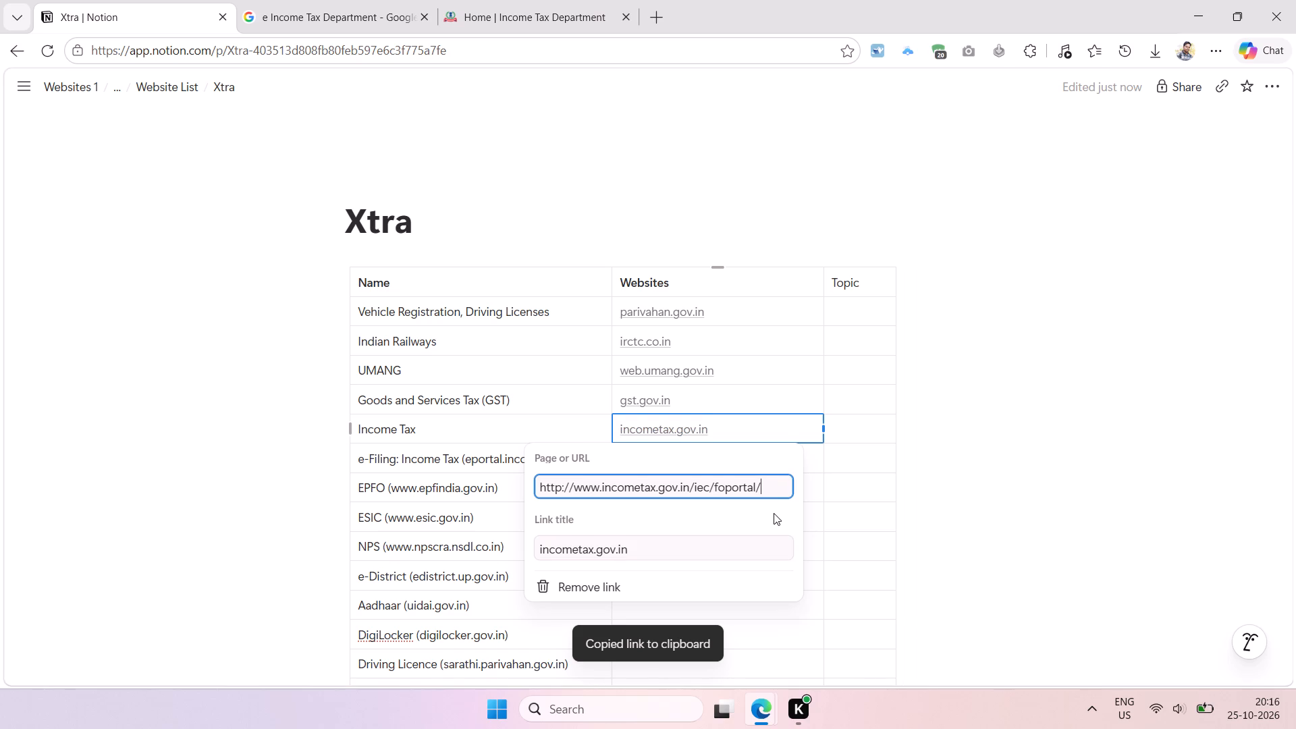
pyautogui.press('BackSpace')
pyautogui.press('BackSpace')
pyautogui.press('BackSpace')
pyautogui.press('BackSpace')
pyautogui.press('BackSpace')
pyautogui.press('BackSpace')
pyautogui.press('BackSpace')
pyautogui.press('BackSpace')
pyautogui.press('BackSpace')
pyautogui.press('BackSpace')
pyautogui.press('BackSpace')
pyautogui.press('BackSpace')
pyautogui.press('BackSpace')
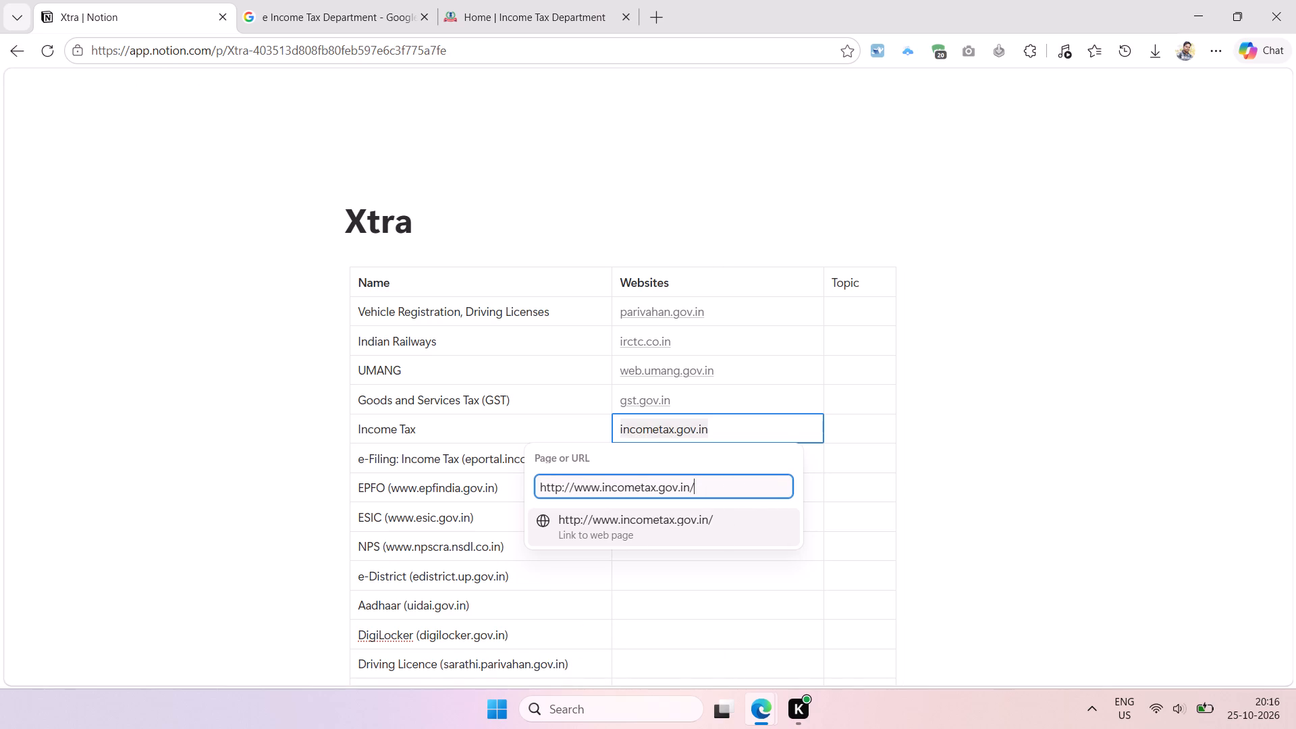
pyautogui.press('BackSpace')
pyautogui.click(990, 402)
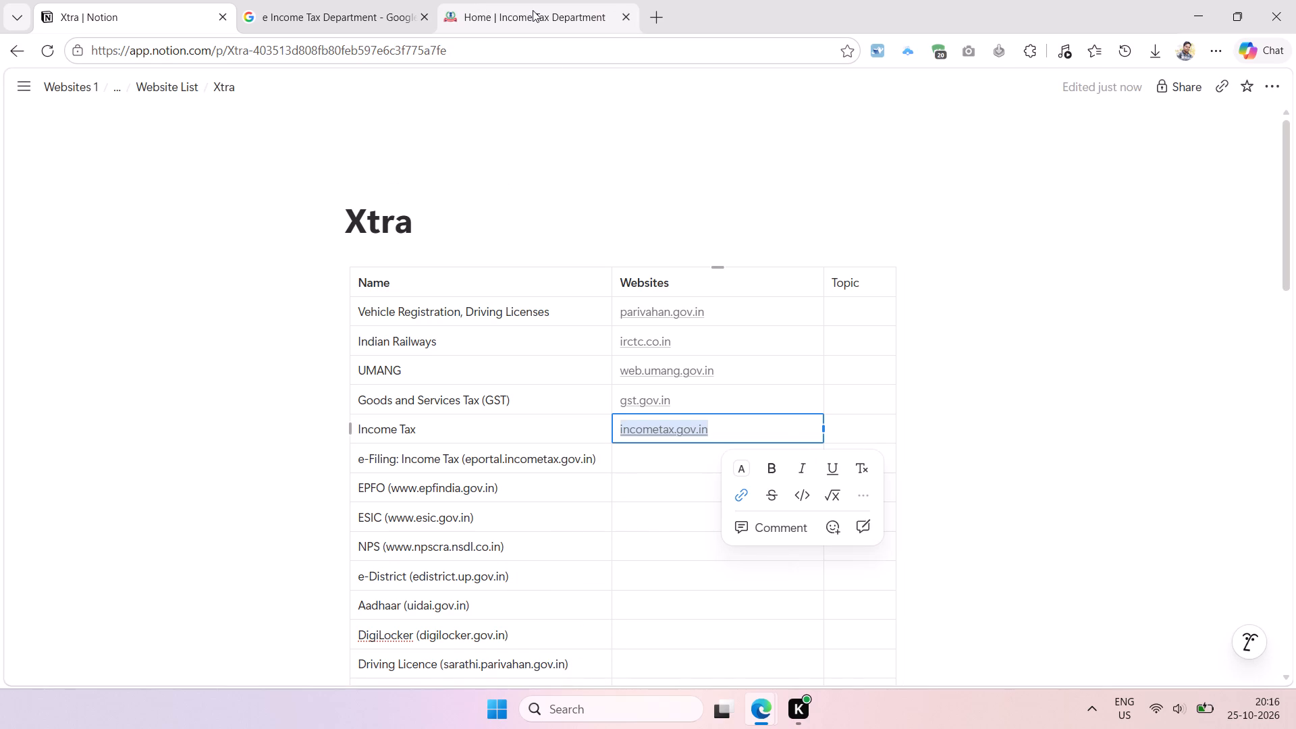
# Close the Income Tax Department home page that is no longer needed.
pyautogui.click(629, 18)
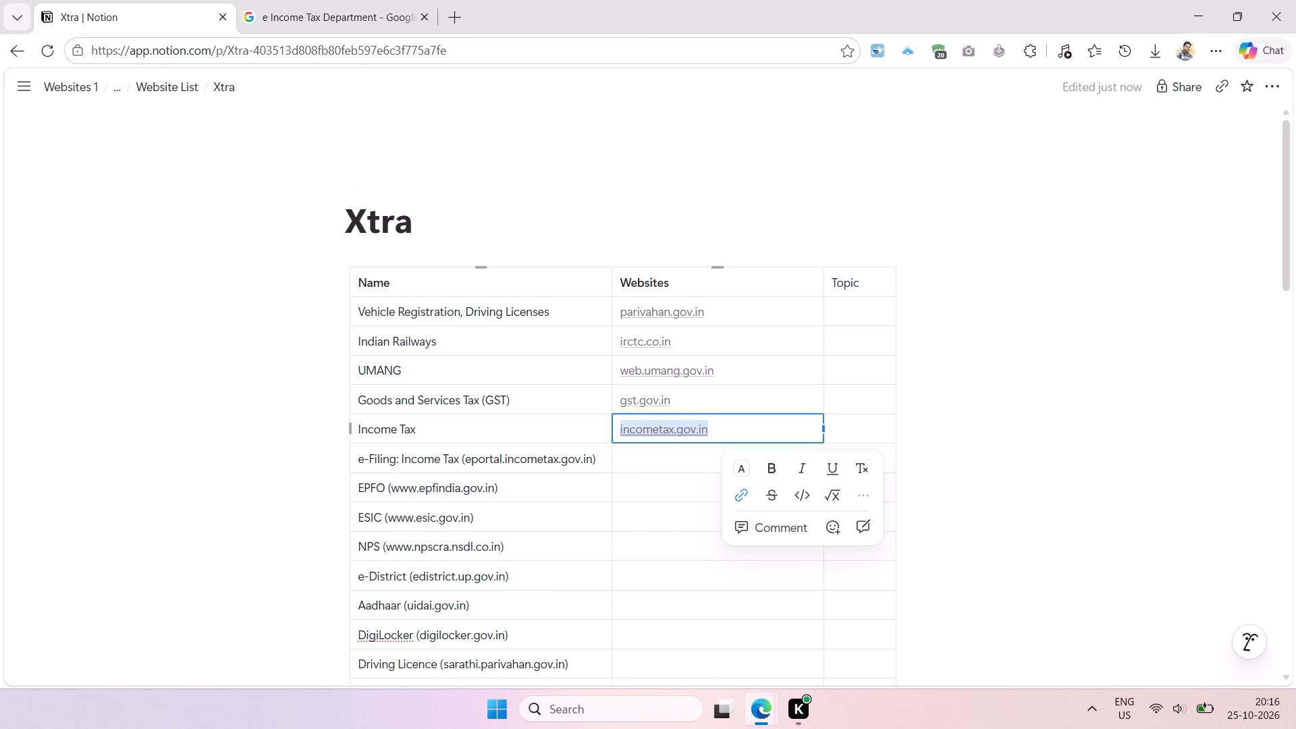
# Search Google for the next row's e-Filing: Income Tax (eportal.incometax.gov.in), check the results, and return to the Google home page.
pyautogui.click(601, 460)
pyautogui.hotkey('ctrl', 'a')
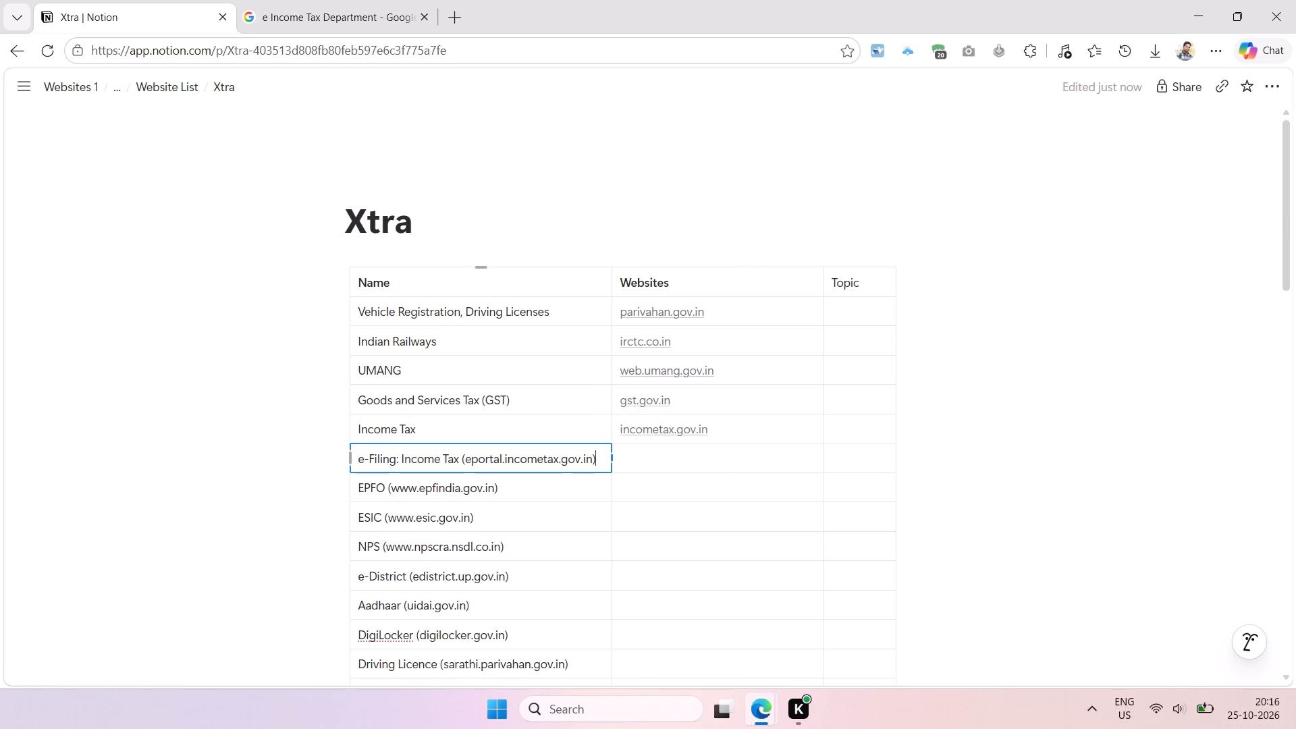
pyautogui.hotkey('ctrl', 'c')
pyautogui.click(369, 13)
pyautogui.click(385, 110)
pyautogui.hotkey('ctrl', 'a')
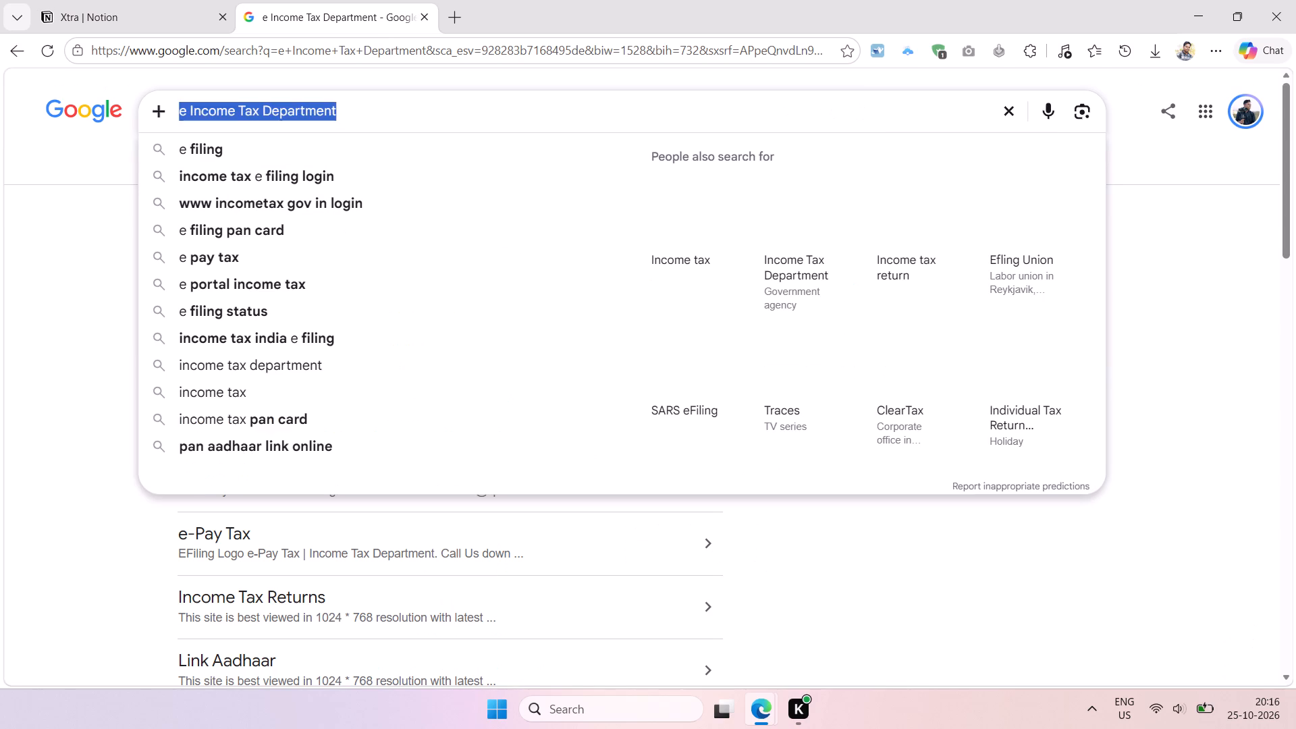
pyautogui.hotkey('ctrl', 'v')
pyautogui.press('Return')
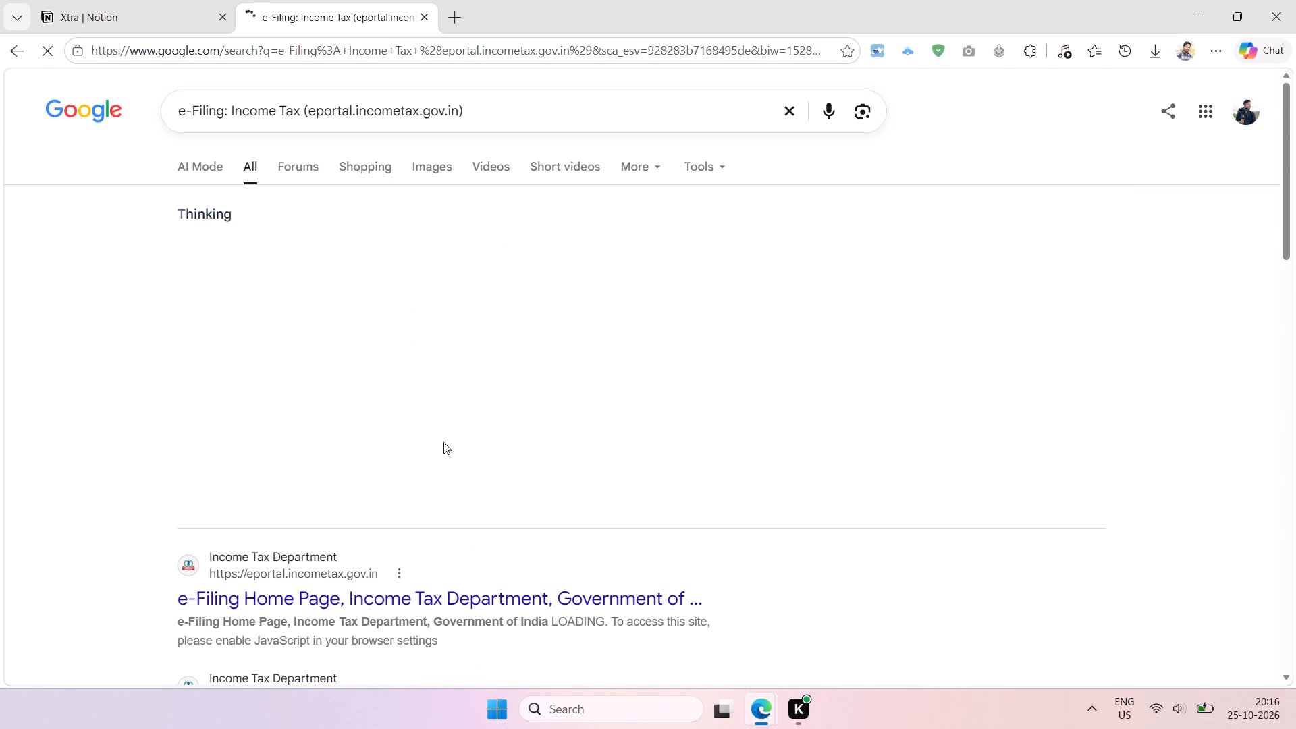
pyautogui.click(76, 114)
# Delete the redundant e-Filing: Income Tax (eportal.incometax.gov.in) row from the Xtra table.
pyautogui.click(99, 0)
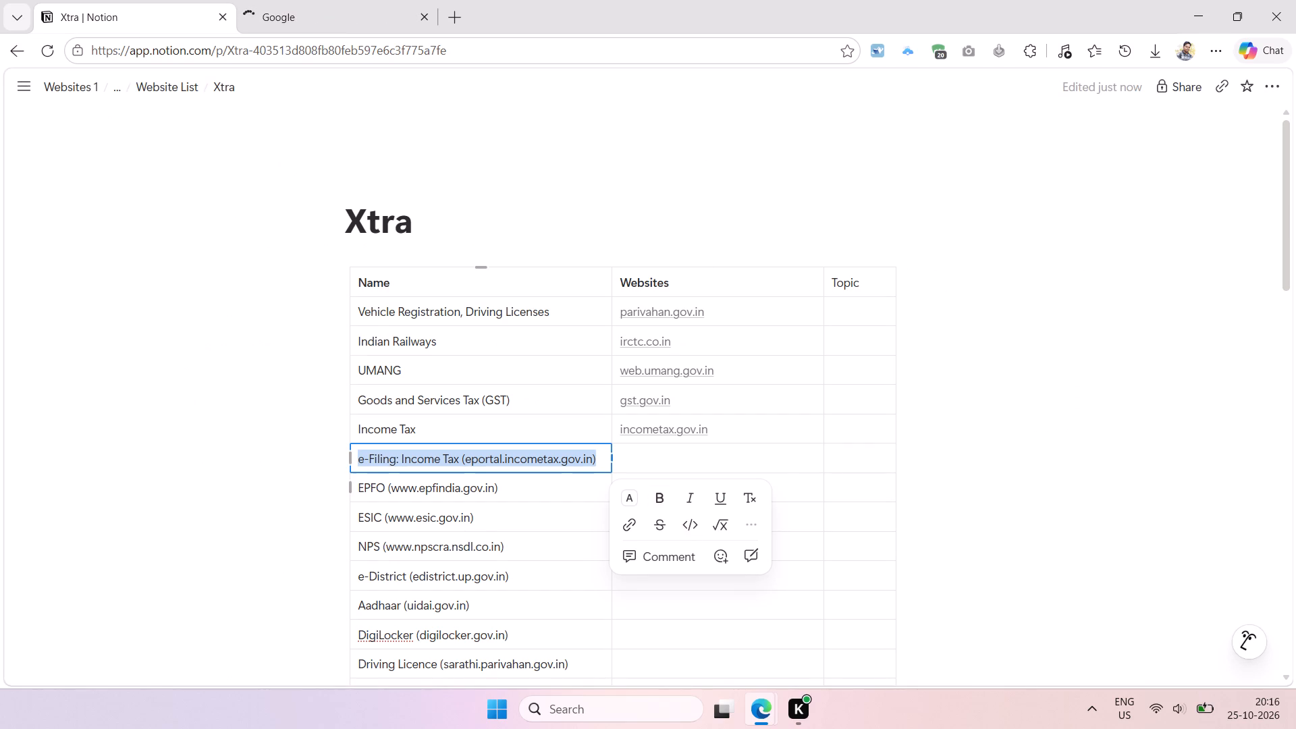
pyautogui.click(451, 497)
pyautogui.click(350, 462)
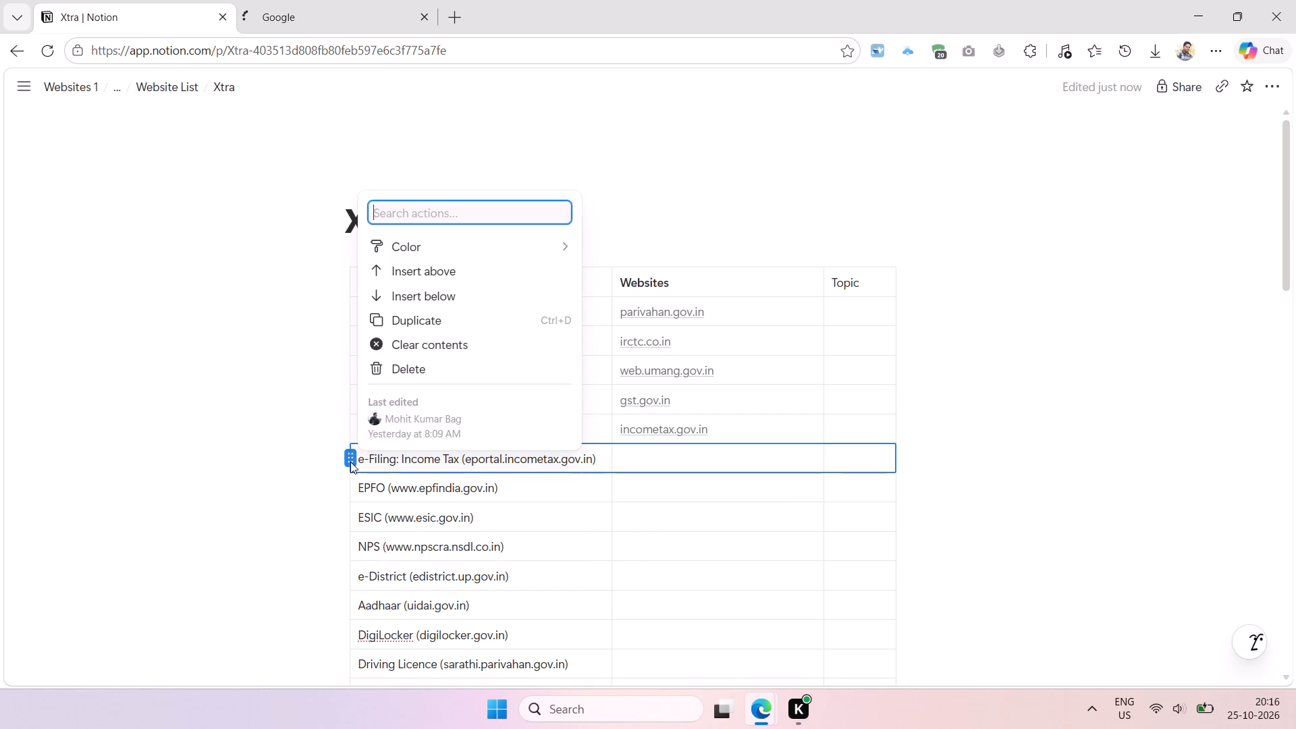
pyautogui.click(350, 462)
pyautogui.press('Delete')
pyautogui.click(531, 460)
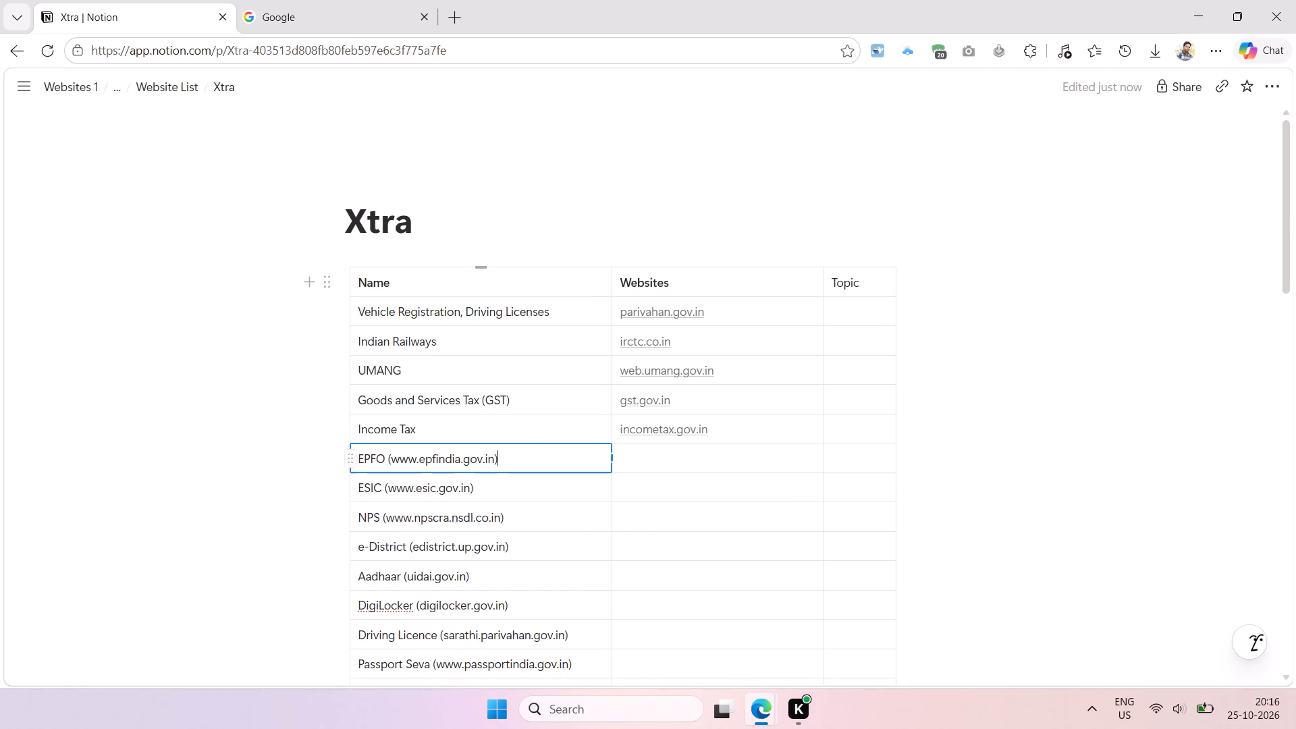
pyautogui.hotkey('ctrl', 'a')
pyautogui.hotkey('ctrl', 'c')
pyautogui.click(332, 0)
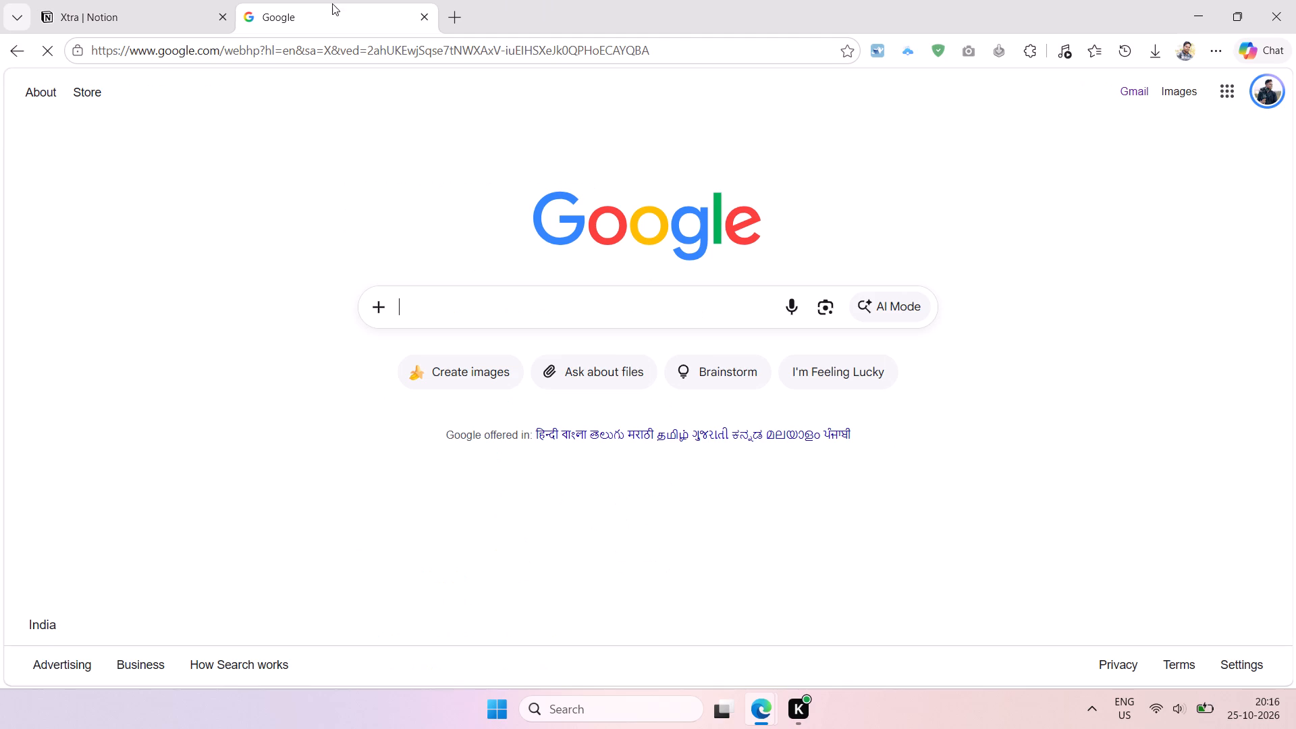
pyautogui.click(441, 310)
pyautogui.hotkey('ctrl', 'v')
pyautogui.press('Return')
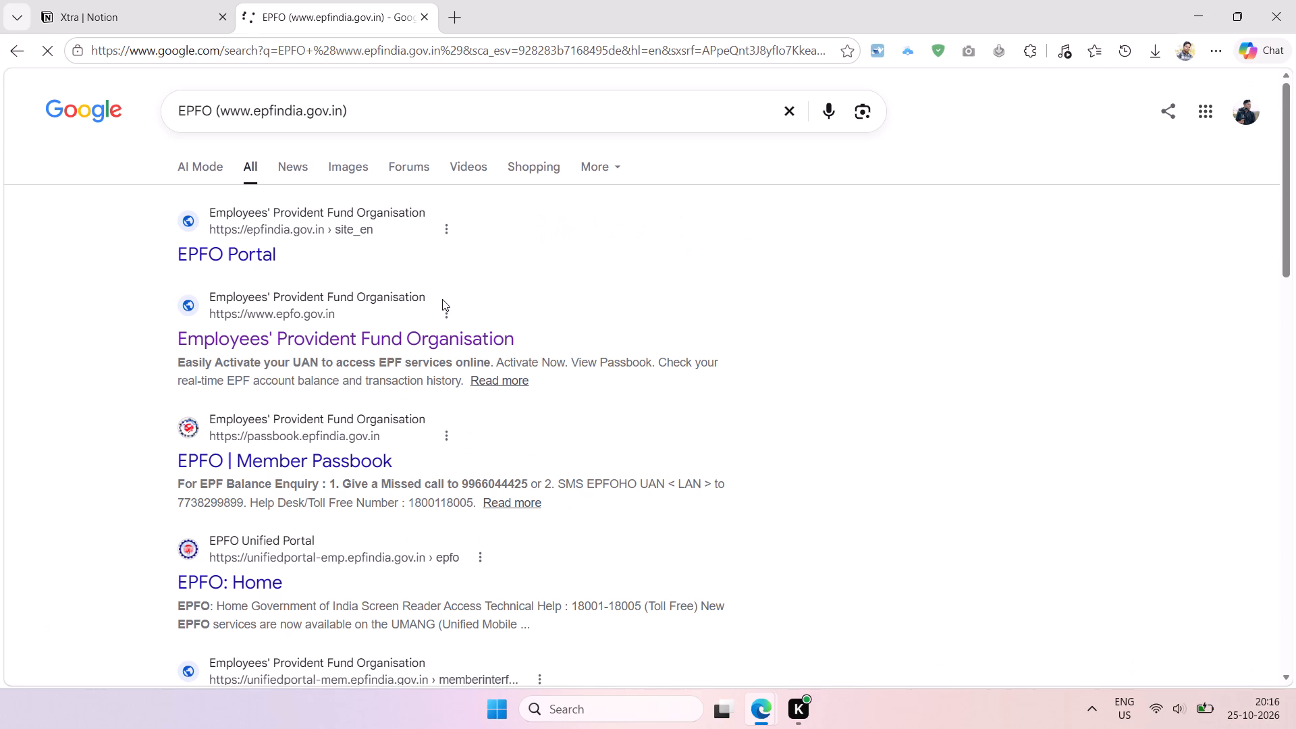
pyautogui.rightClick(243, 252)
pyautogui.click(279, 265)
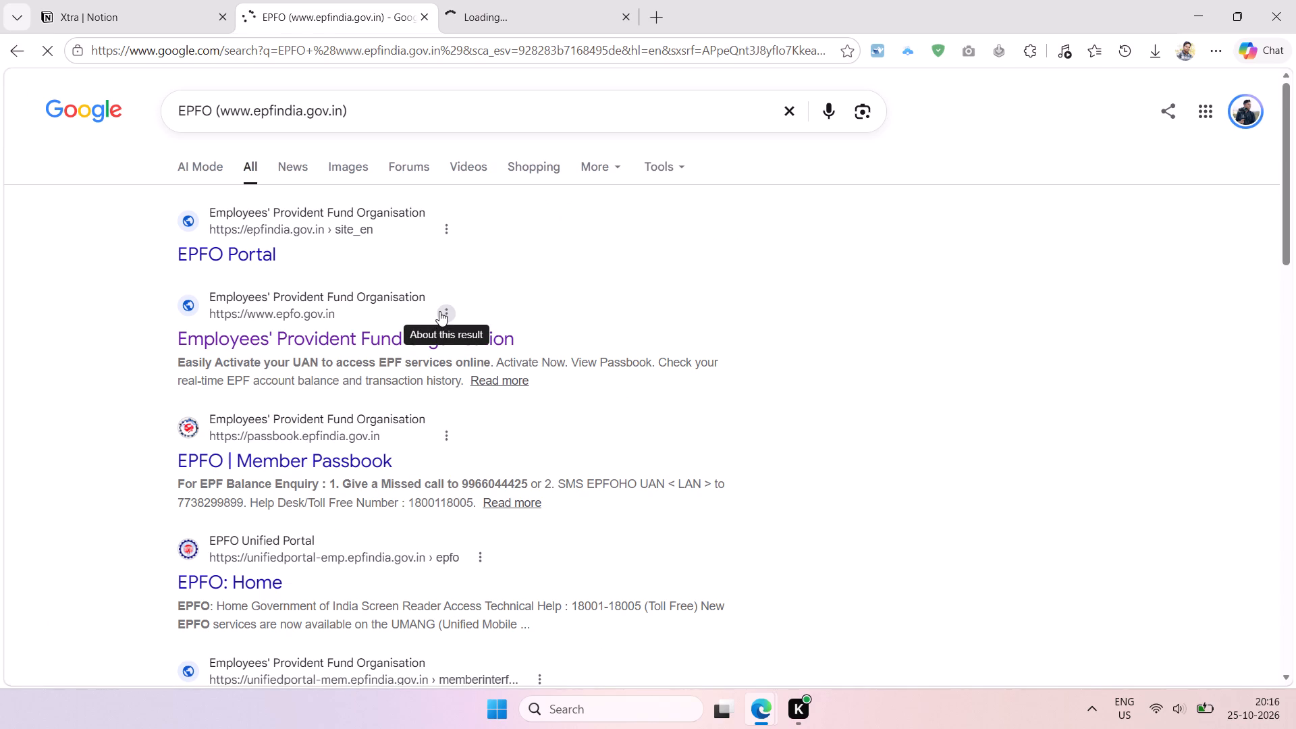
pyautogui.rightClick(323, 340)
pyautogui.click(400, 348)
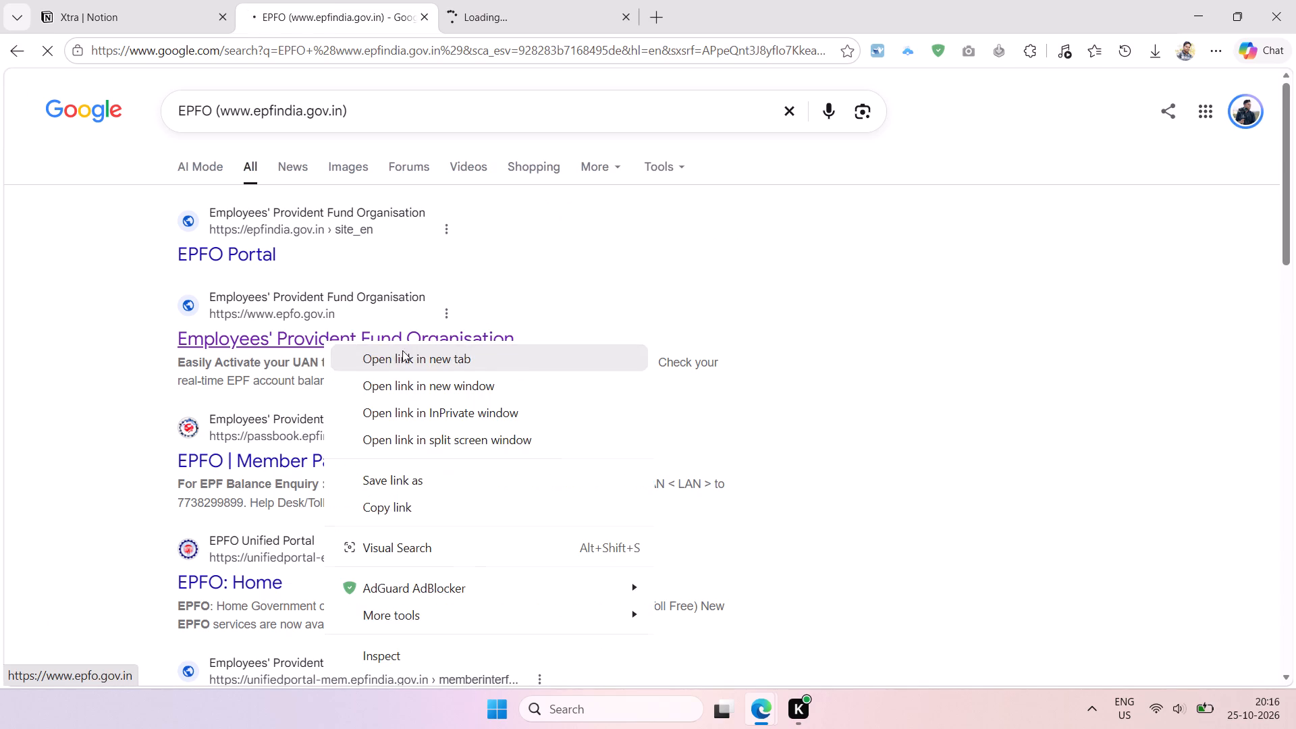
# Examine the EPFO search results and AI Overview, view the linked EPF UAN Portal, and close its page.
pyautogui.scroll(1, 495, 381)
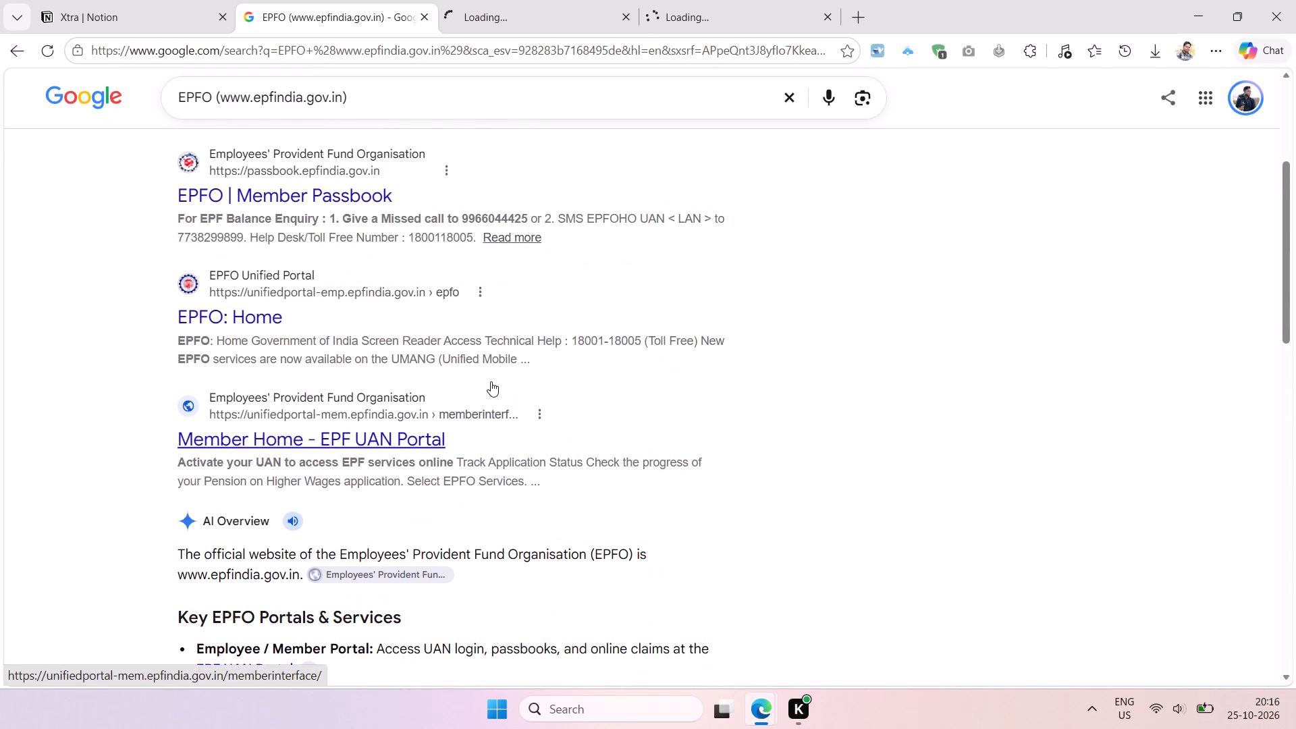
pyautogui.scroll(1, 491, 381)
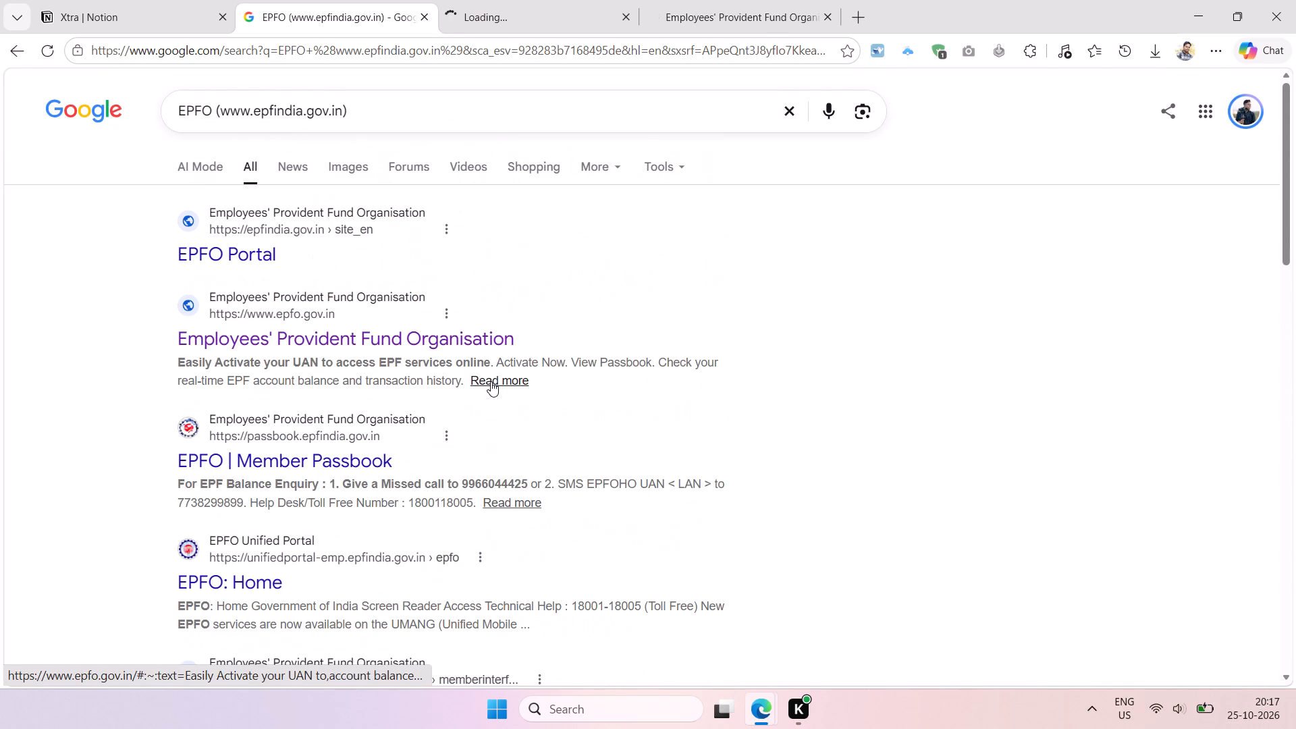
pyautogui.scroll(-1, 491, 381)
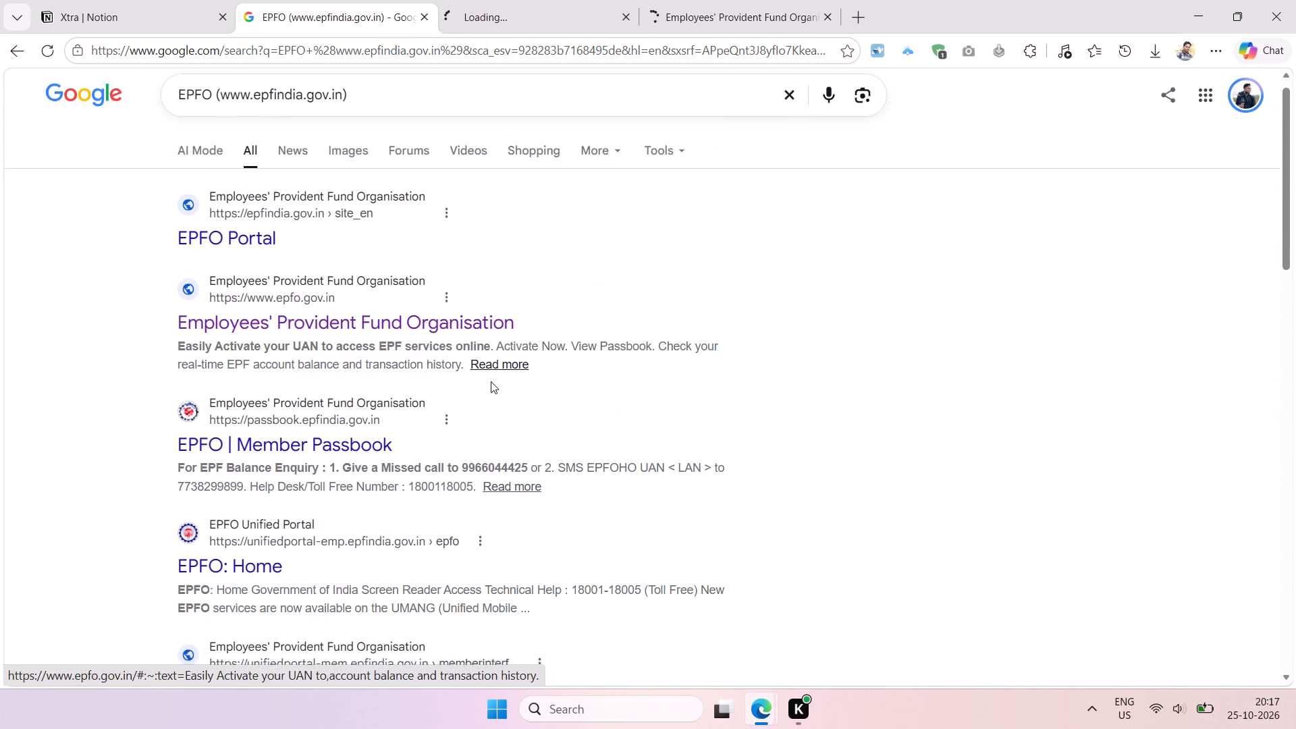
pyautogui.scroll(-4, 491, 381)
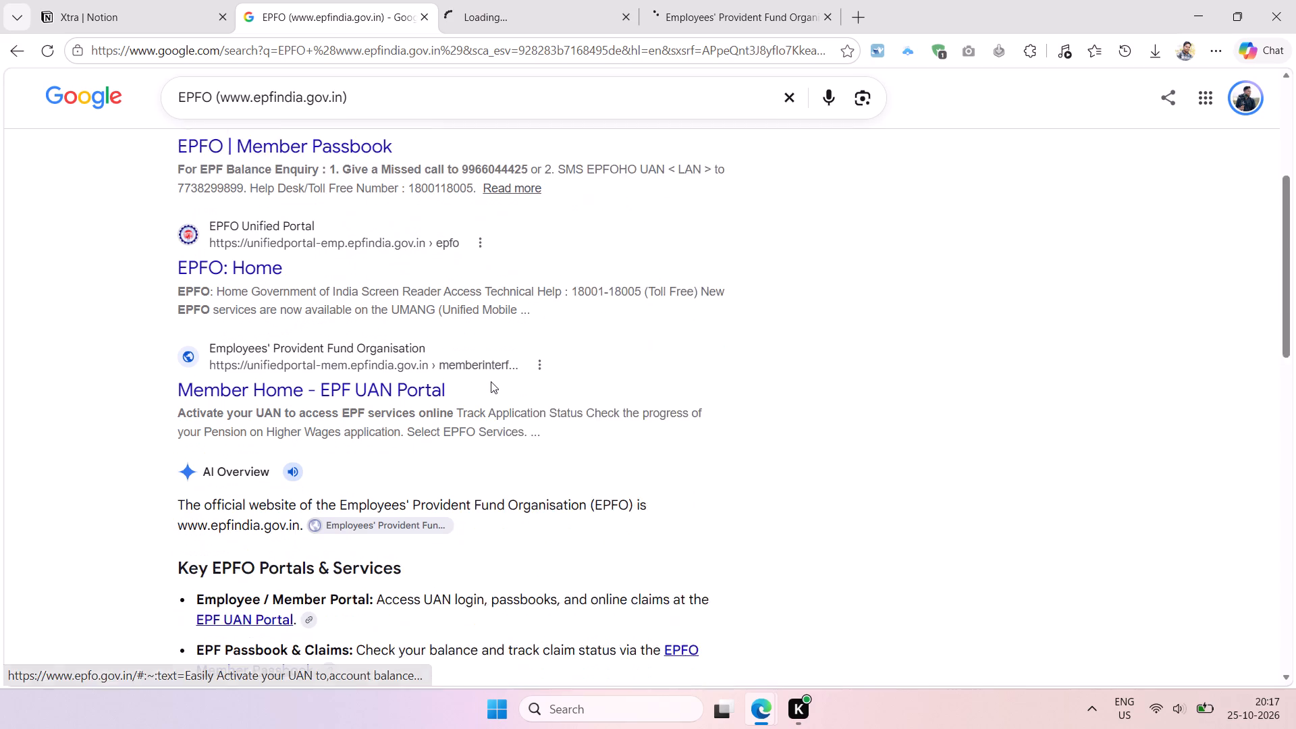
pyautogui.scroll(-2, 491, 381)
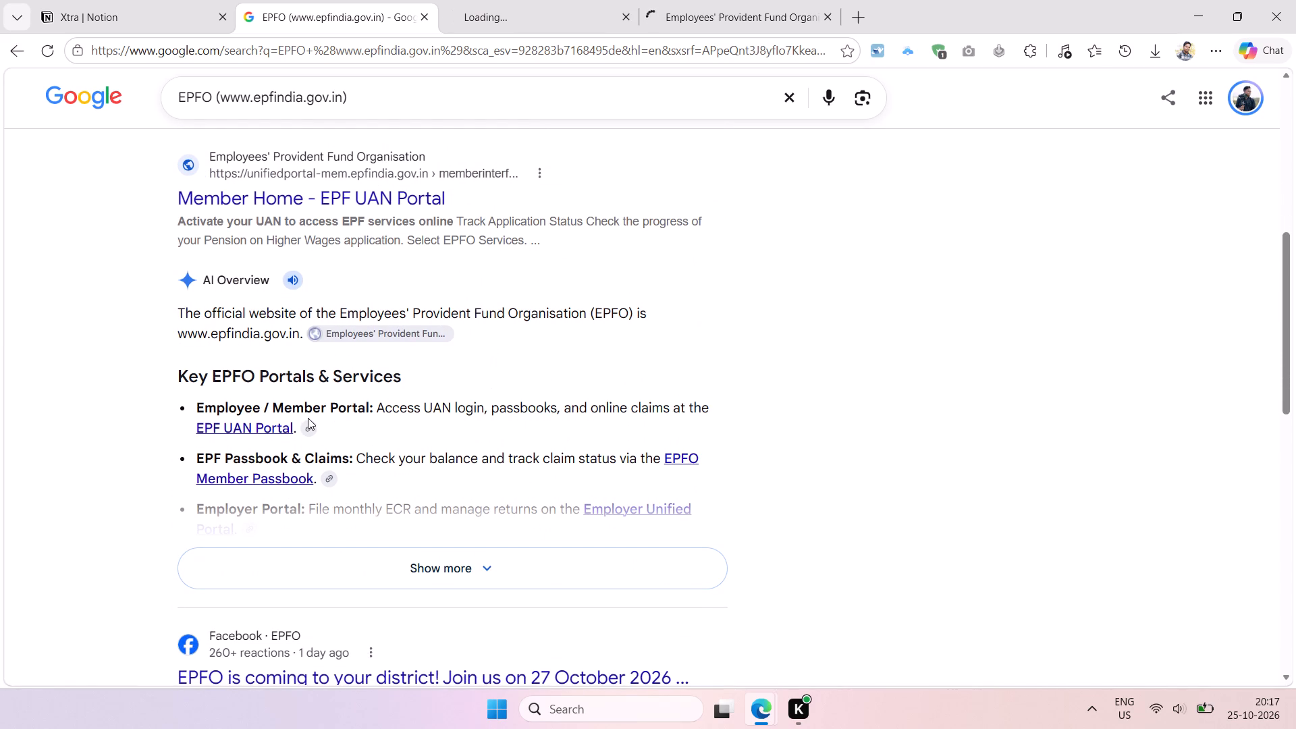
pyautogui.click(269, 433)
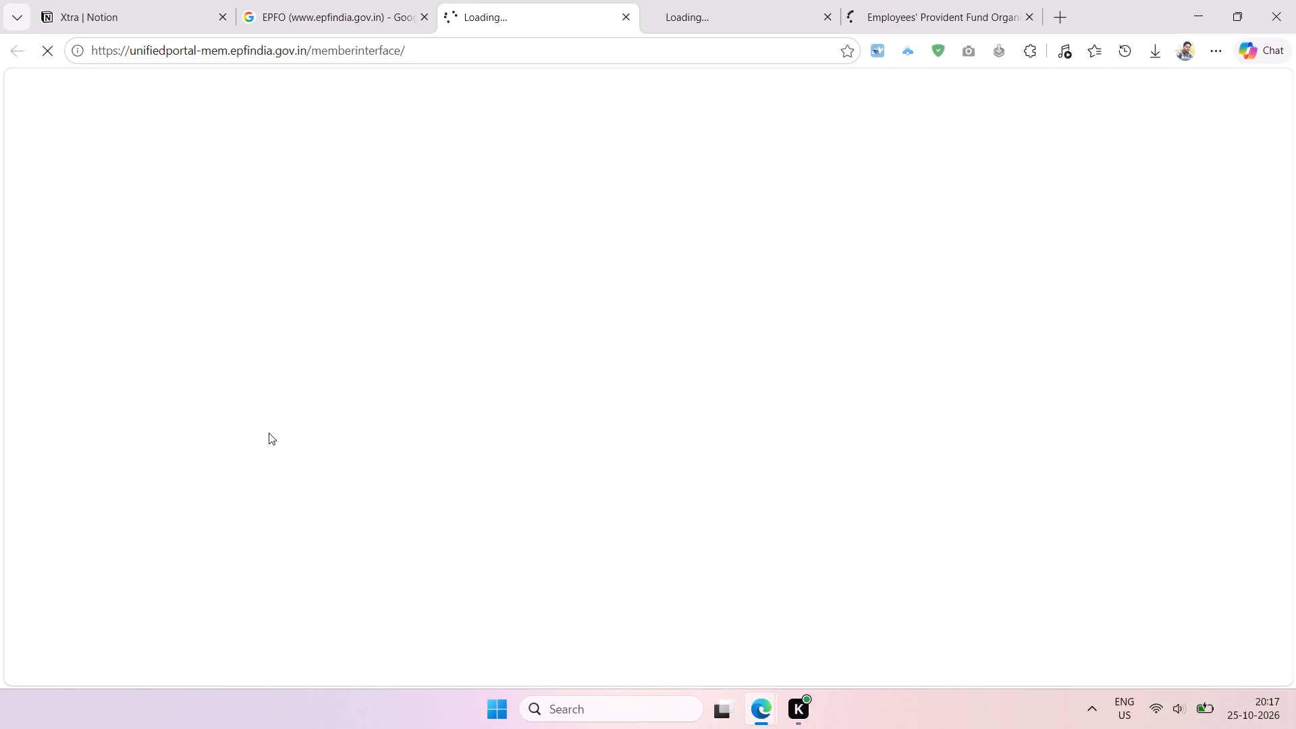
pyautogui.click(618, 12)
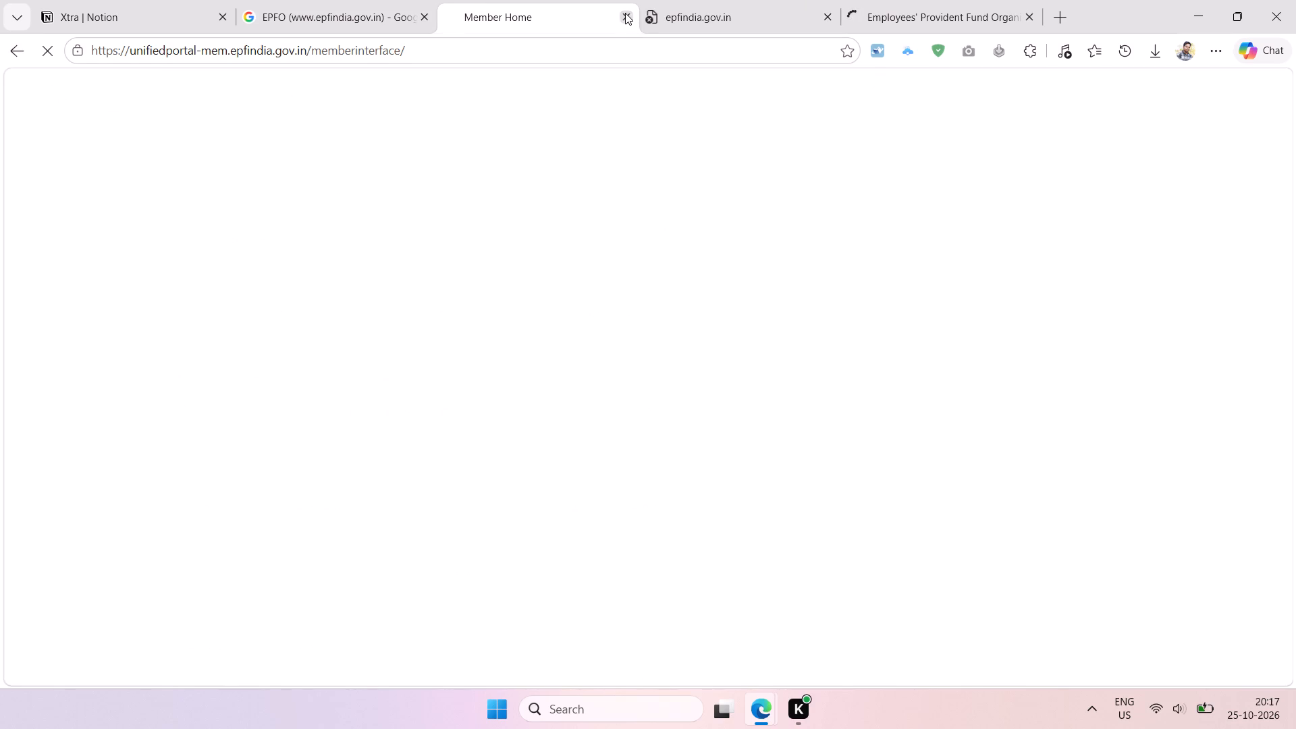
pyautogui.click(627, 13)
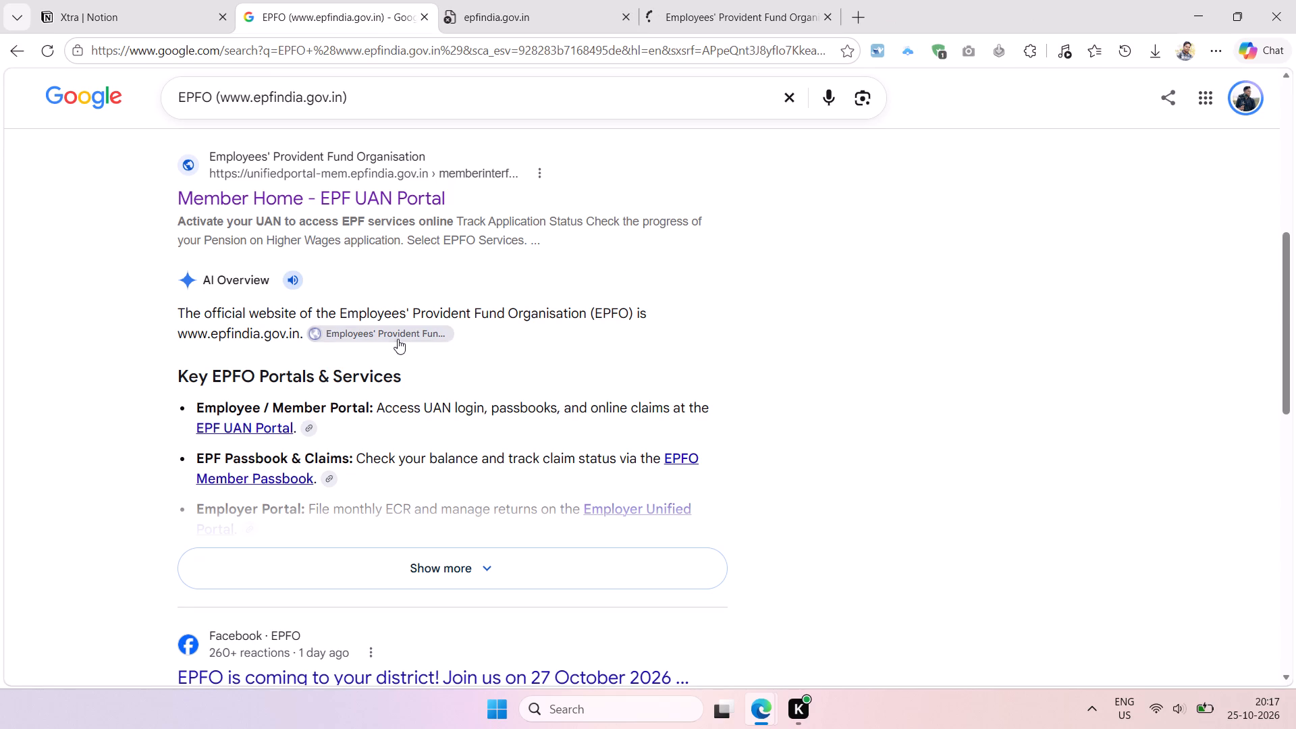
# Replace the EPFO row's name with "Employees' Provident Fund Organisation (EPFO)", copied from the AI Overview on Google.
pyautogui.moveTo(340, 305); pyautogui.dragTo(638, 304)
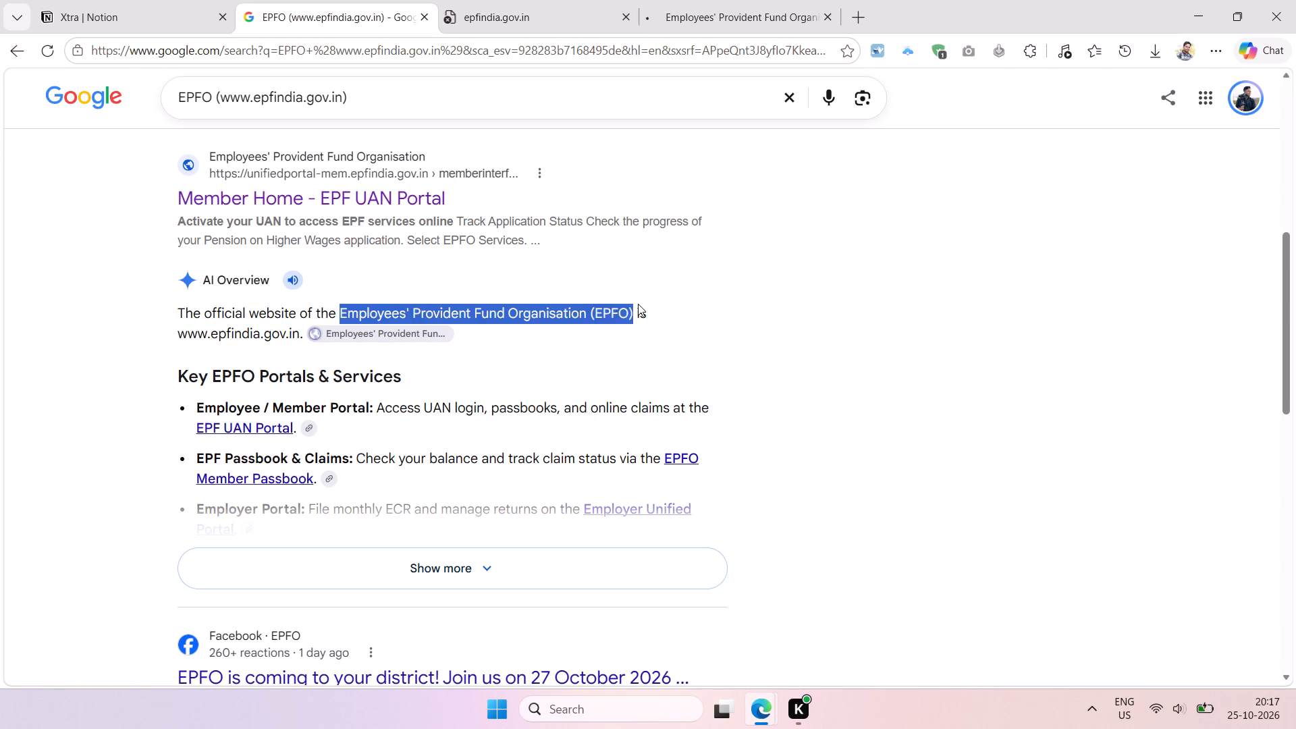
pyautogui.moveTo(638, 304); pyautogui.dragTo(634, 308)
pyautogui.hotkey('ctrl', 'c')
pyautogui.click(109, 5)
pyautogui.click(529, 454)
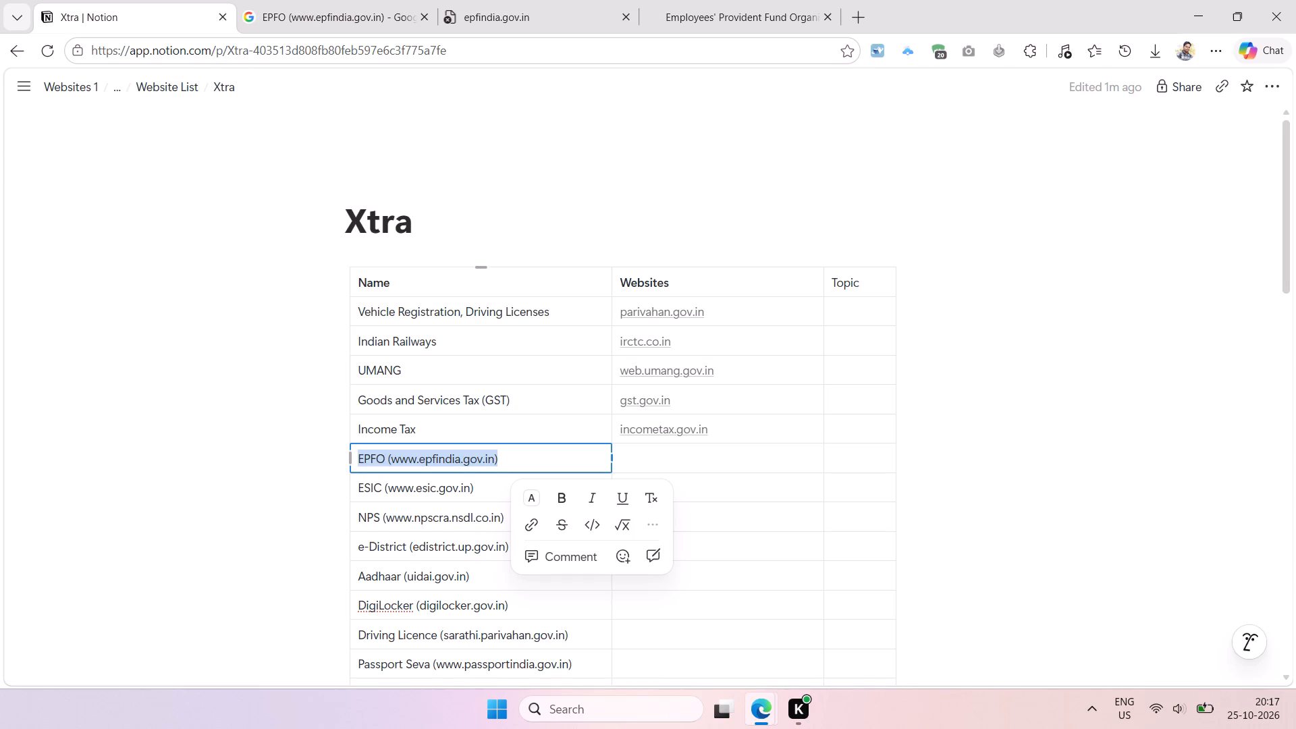
pyautogui.hotkey('ctrl', 'a')
pyautogui.click(522, 460)
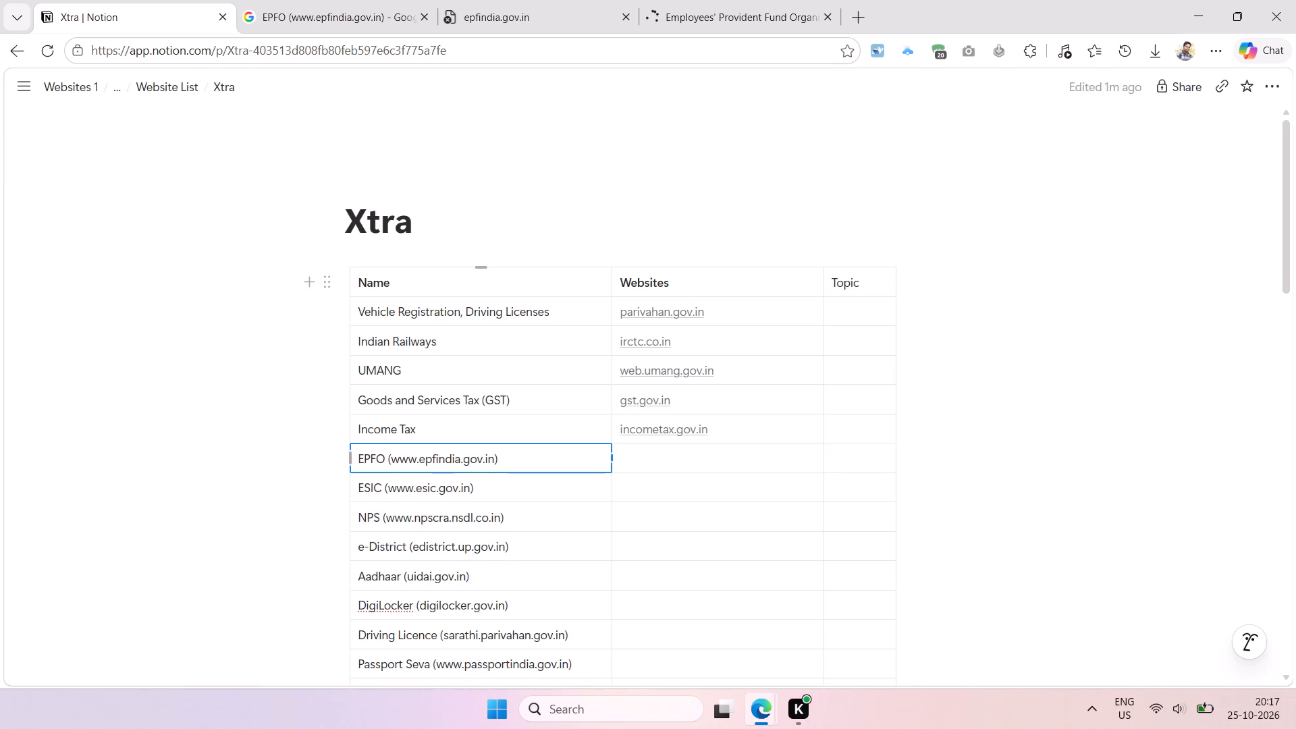
pyautogui.click(522, 459)
pyautogui.hotkey('ctrl', 'a')
pyautogui.hotkey('ctrl', 'v')
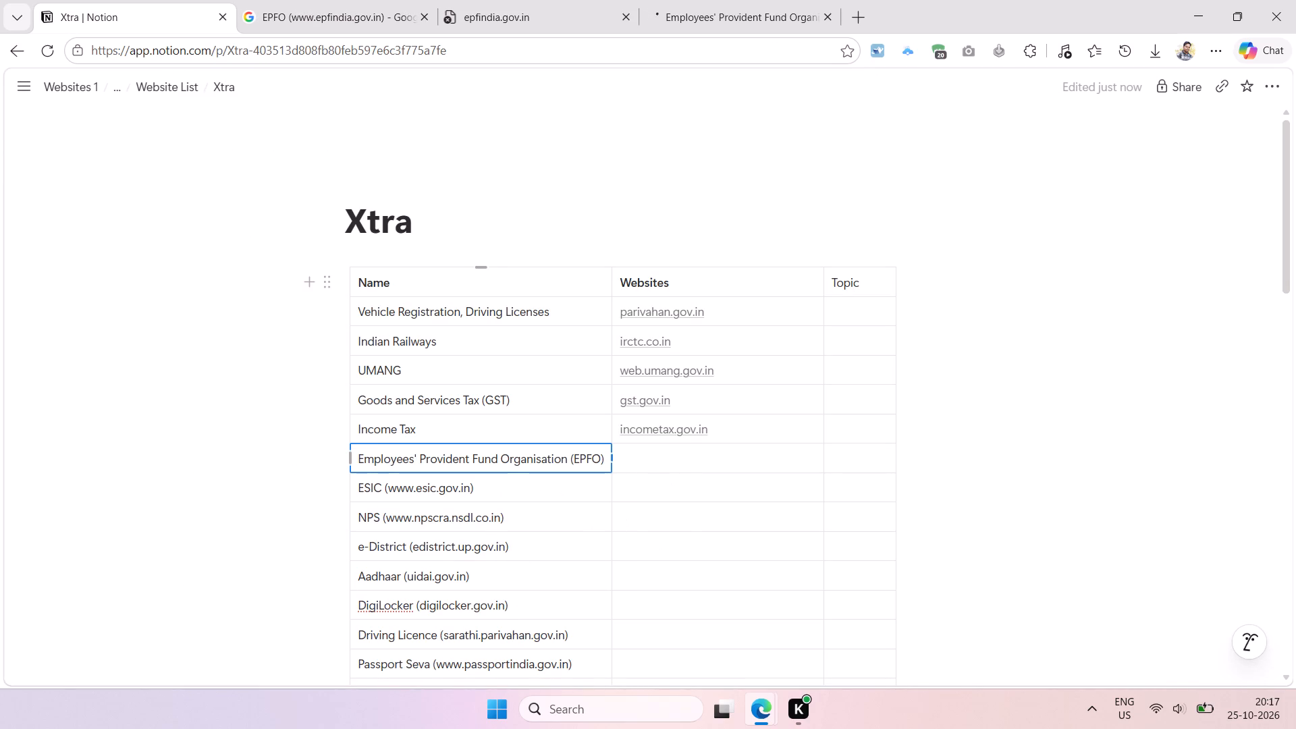
pyautogui.press('Tab')
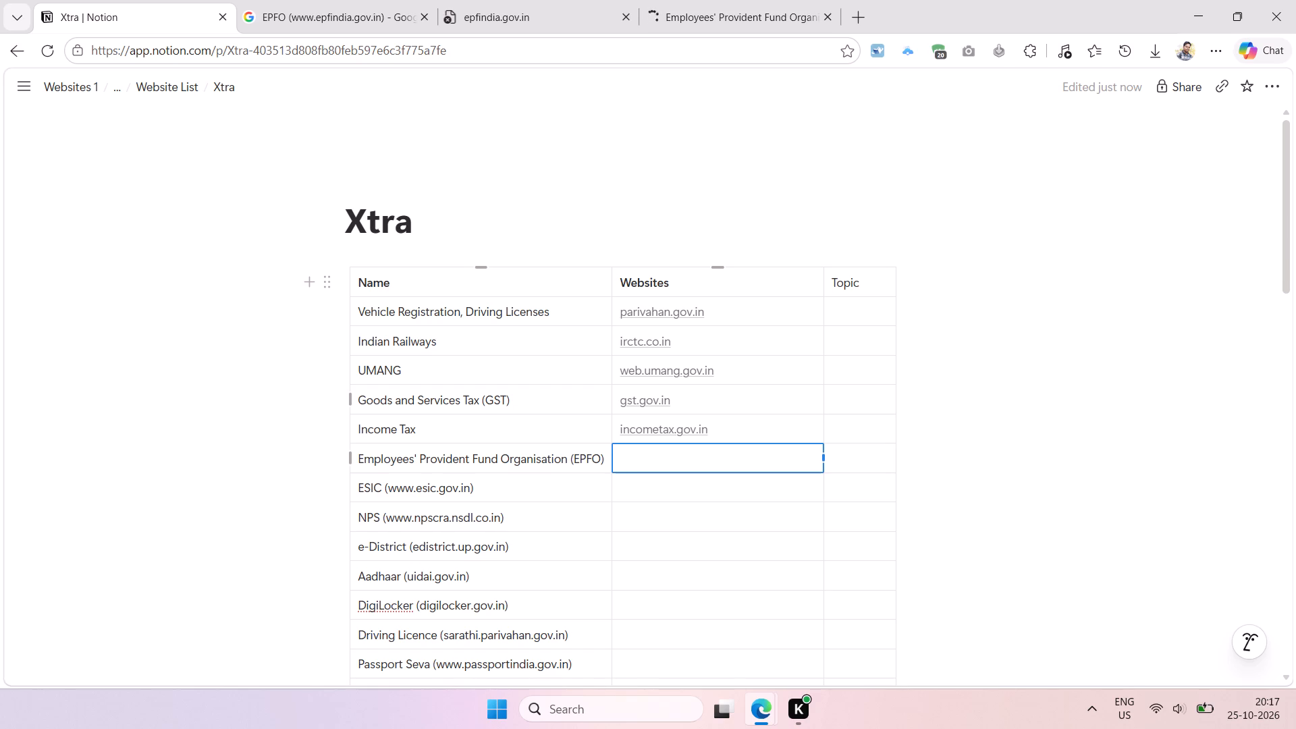
pyautogui.click(525, 0)
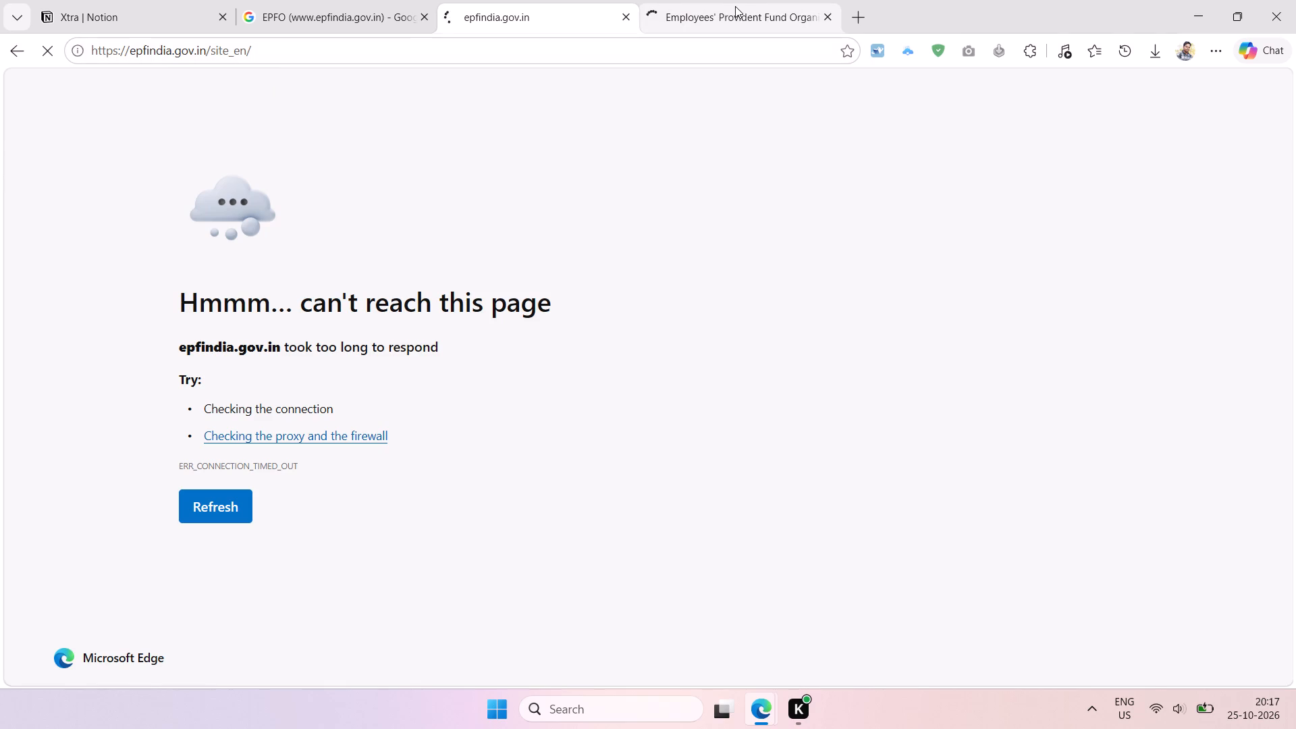
pyautogui.click(735, 6)
pyautogui.click(236, 50)
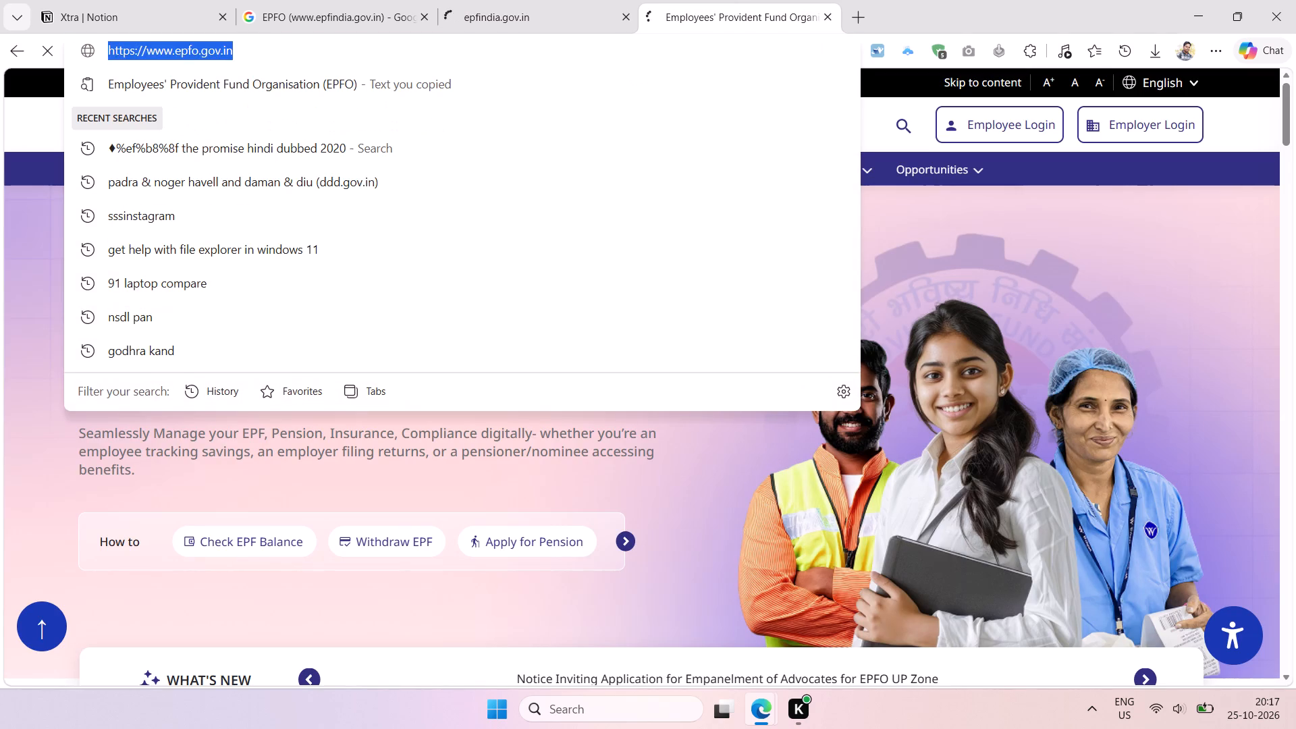
pyautogui.click(237, 49)
pyautogui.moveTo(244, 49); pyautogui.dragTo(149, 63)
pyautogui.hotkey('ctrl', 'c')
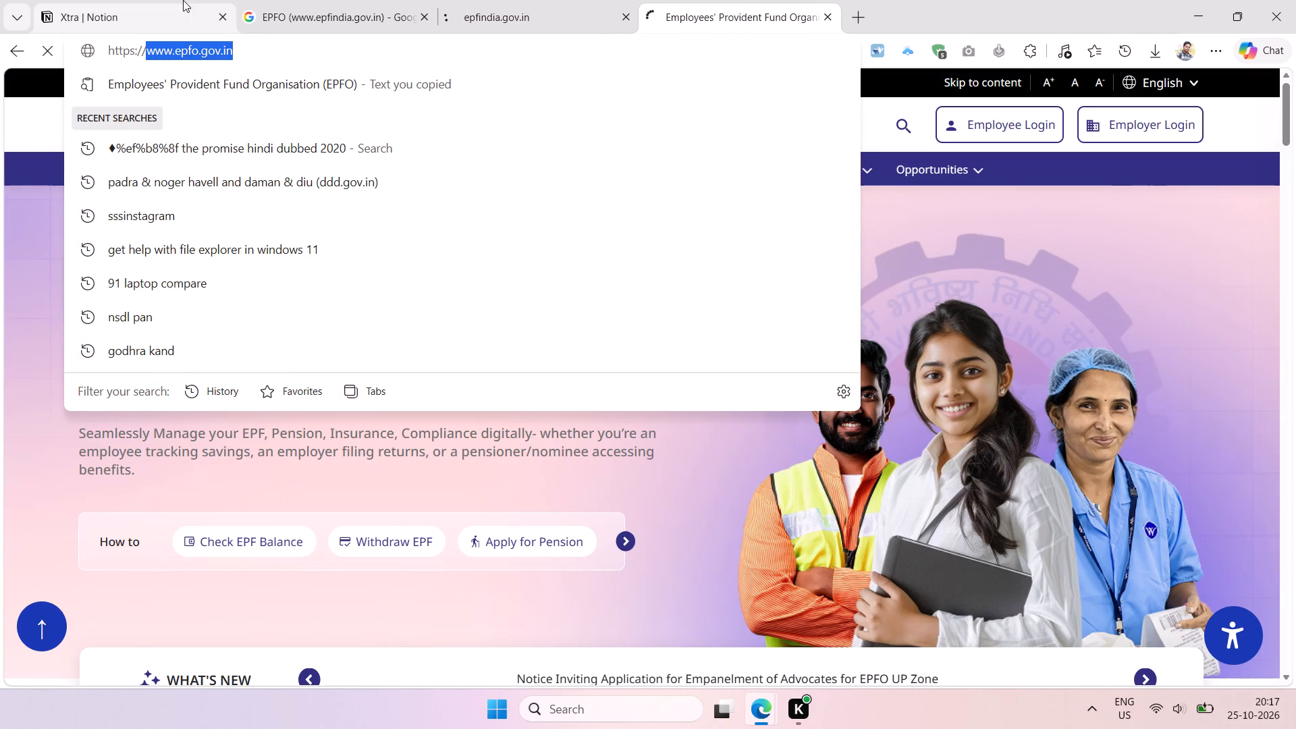
pyautogui.click(161, 1)
pyautogui.click(648, 457)
pyautogui.hotkey('ctrl', 'v')
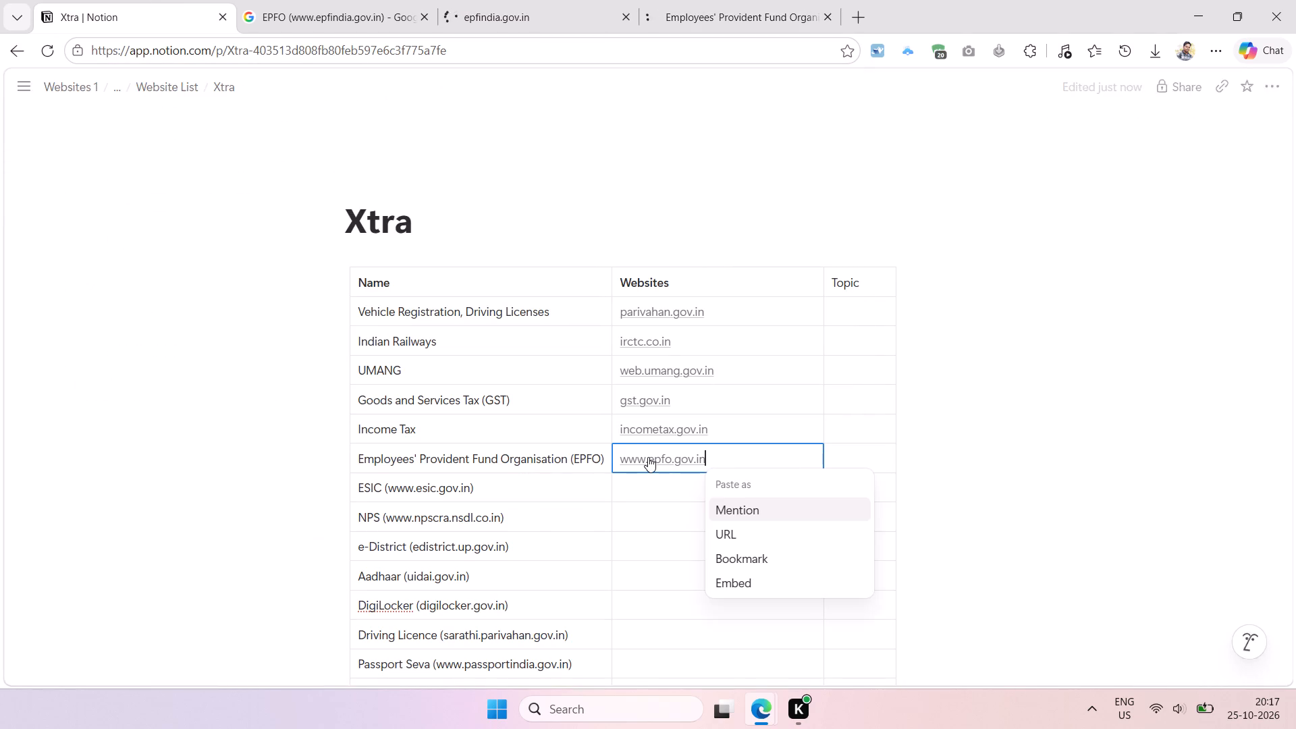
pyautogui.press('Left')
pyautogui.press('Left')
pyautogui.press('Left')
pyautogui.press('Left')
pyautogui.press('Left')
pyautogui.press('Left')
pyautogui.press('Left')
pyautogui.press('Left')
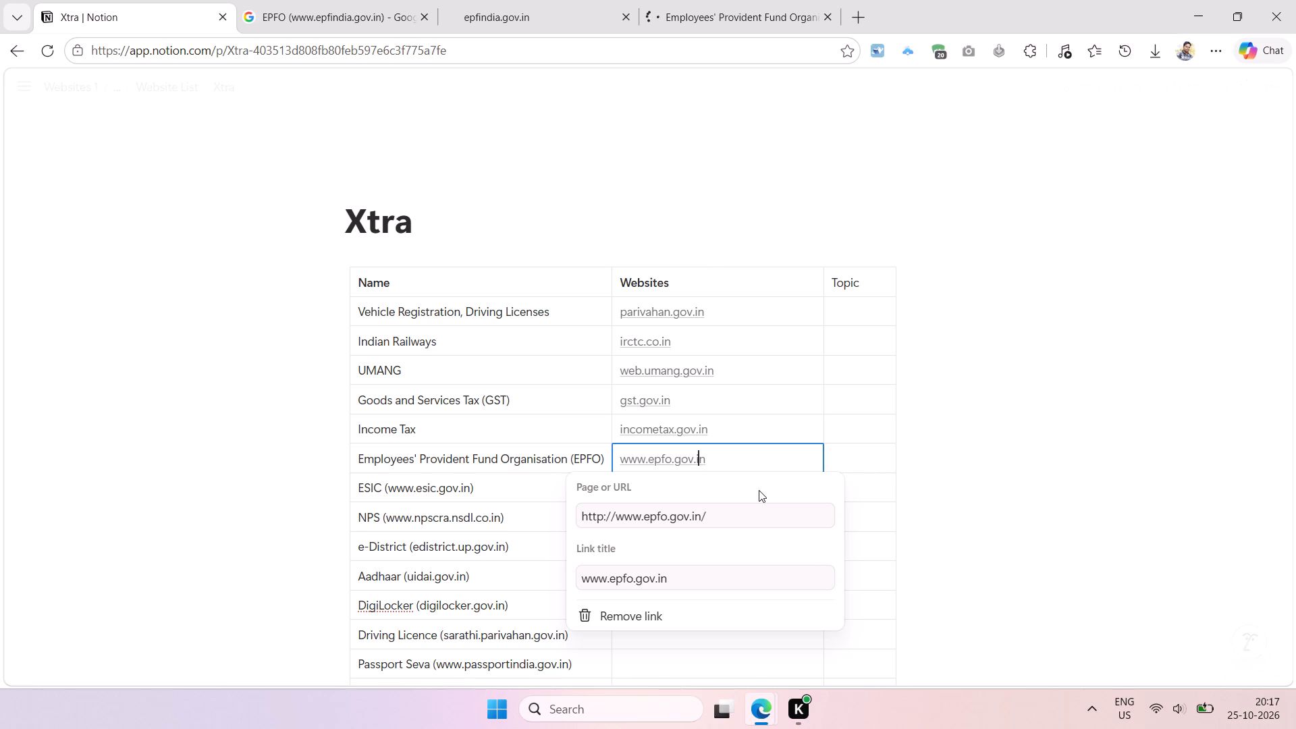
pyautogui.press('Left')
pyautogui.press('Left')
pyautogui.press('Left')
pyautogui.press('BackSpace')
pyautogui.press('BackSpace')
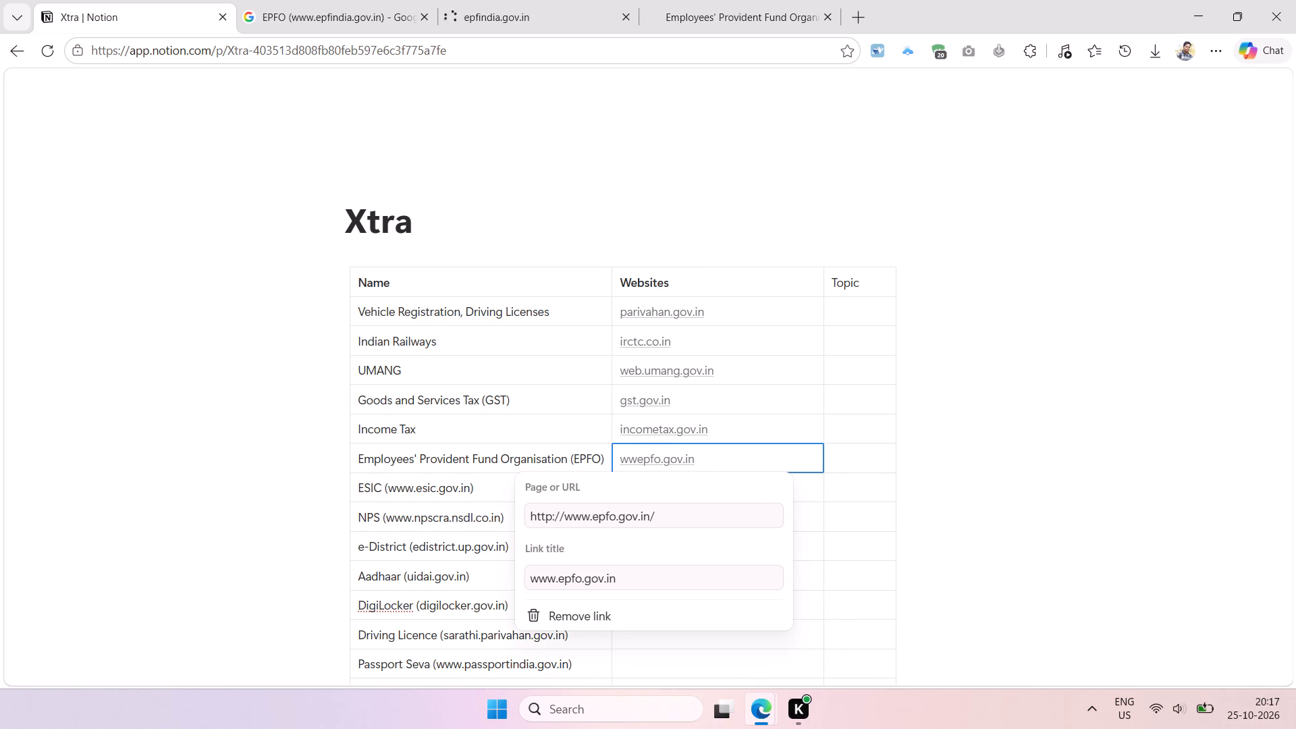
pyautogui.press('BackSpace')
pyautogui.press('BackSpace')
pyautogui.press('BackSpace')
# Delete the ESIC, NPS and e-District rows from the Xtra table.
pyautogui.click(534, 494)
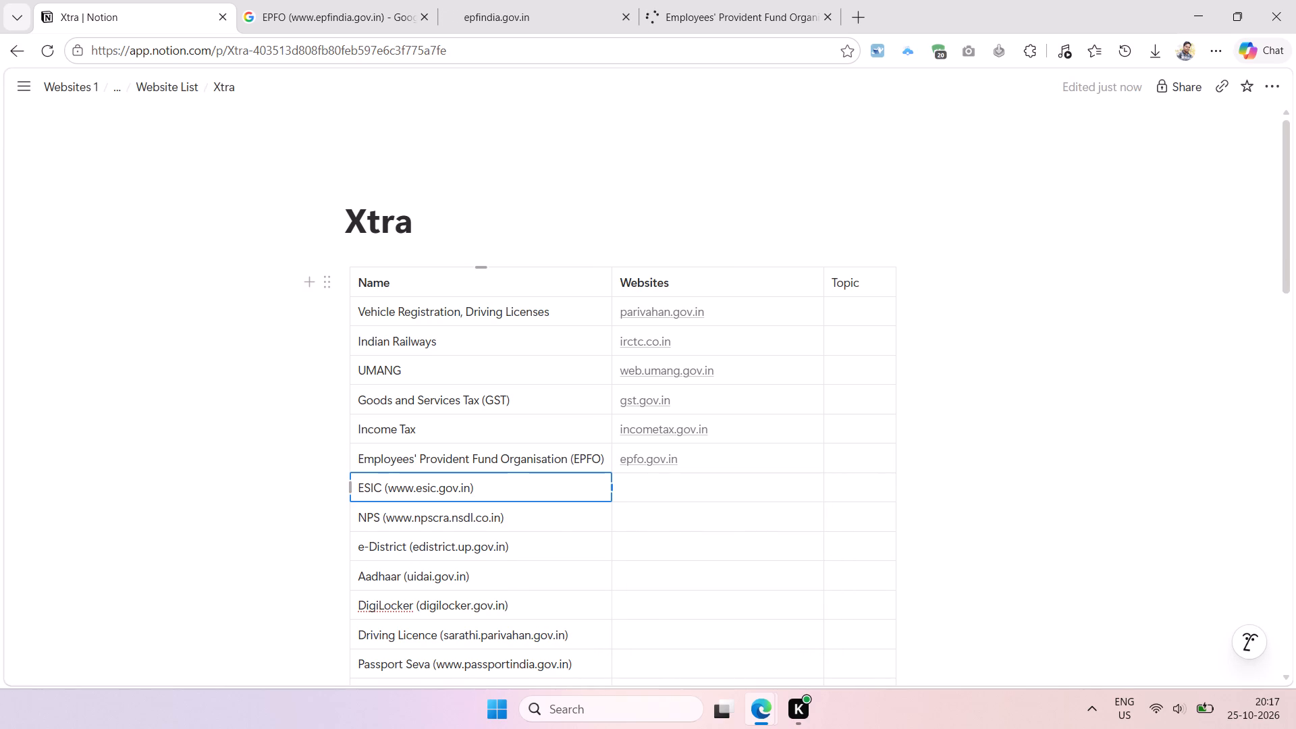
pyautogui.hotkey('ctrl', 'a')
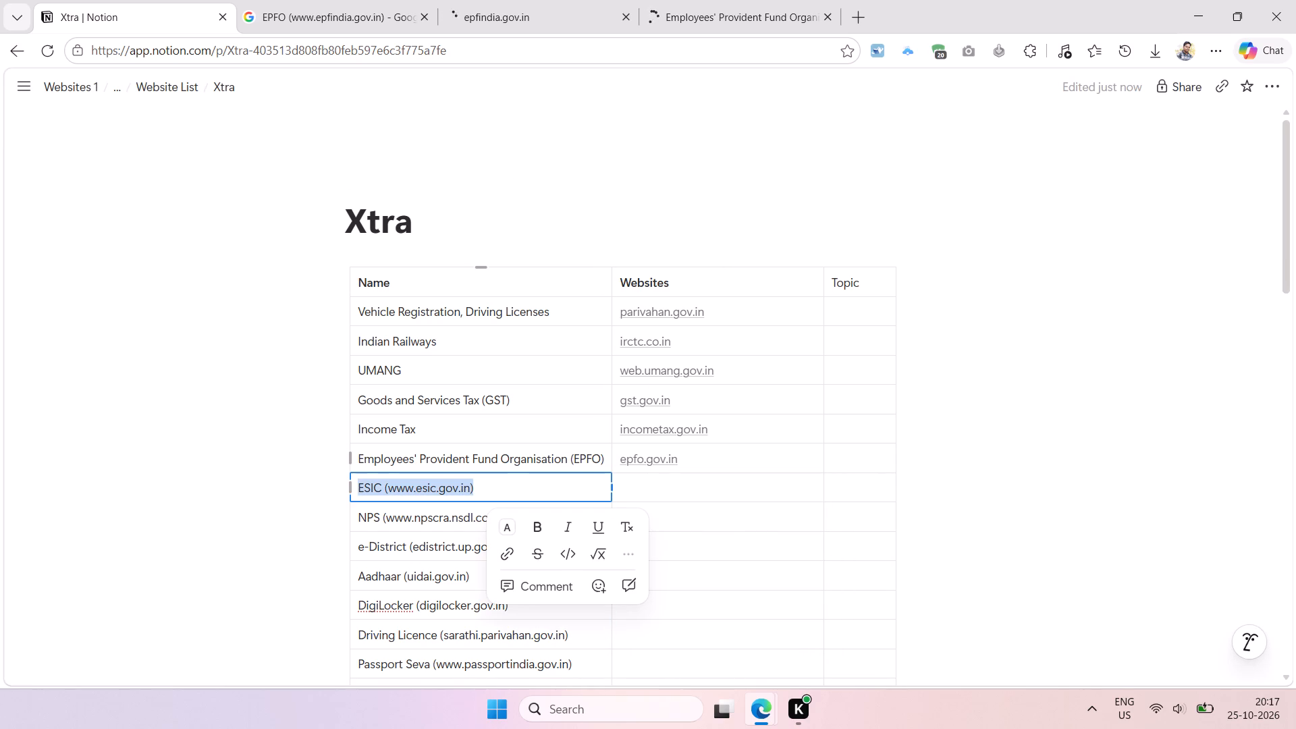
pyautogui.click(437, 535)
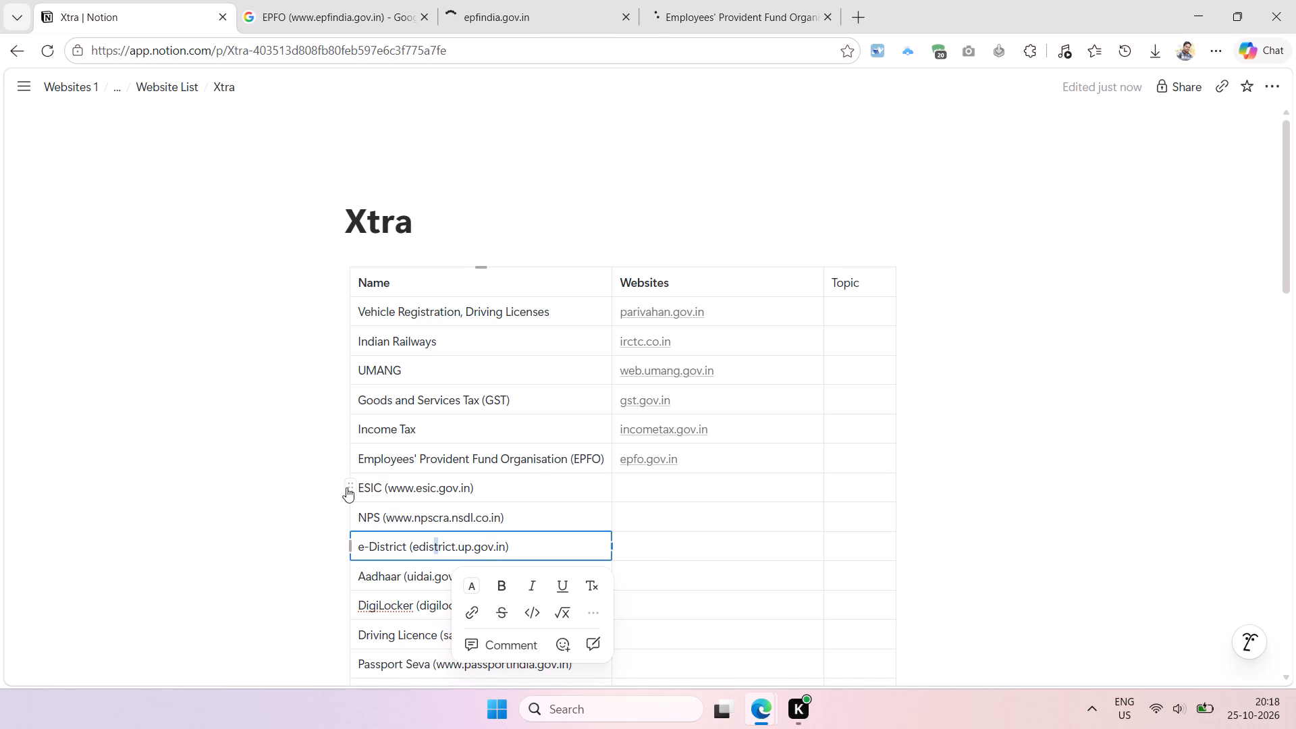
pyautogui.click(485, 489)
pyautogui.hotkey('ctrl', 'a')
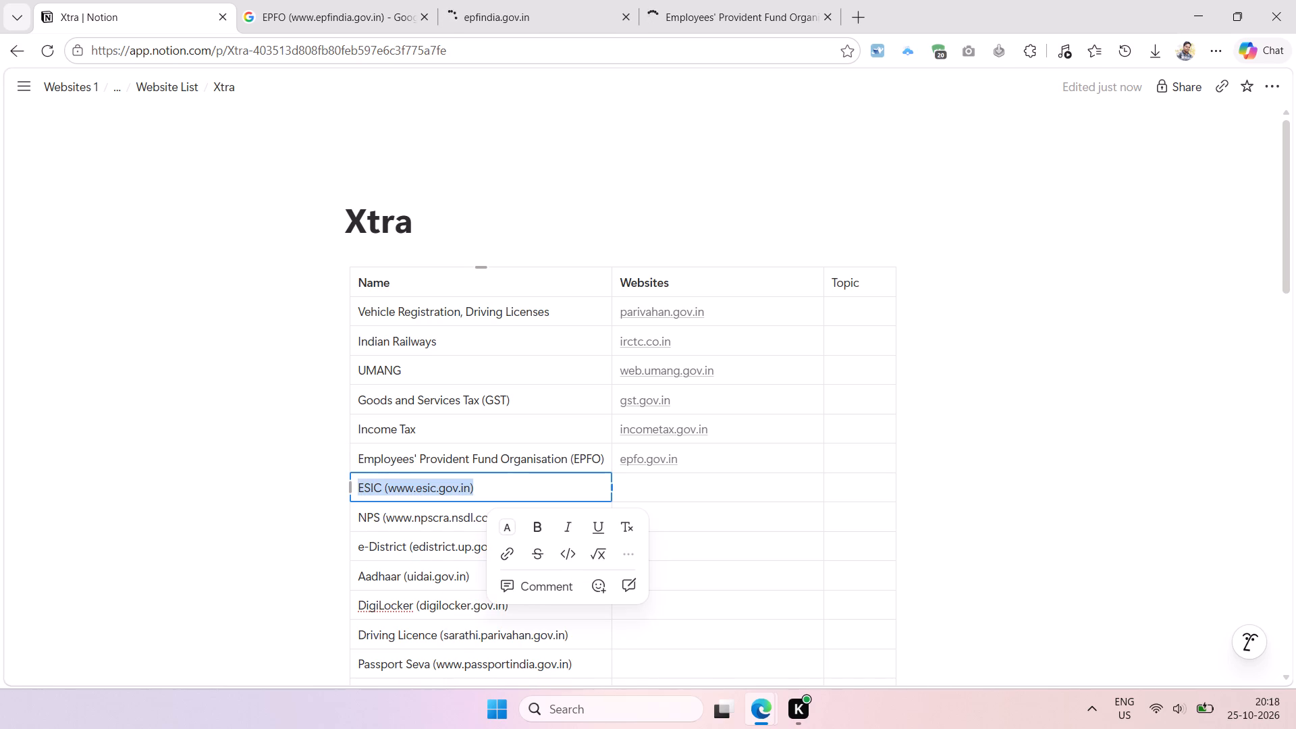
pyautogui.click(418, 520)
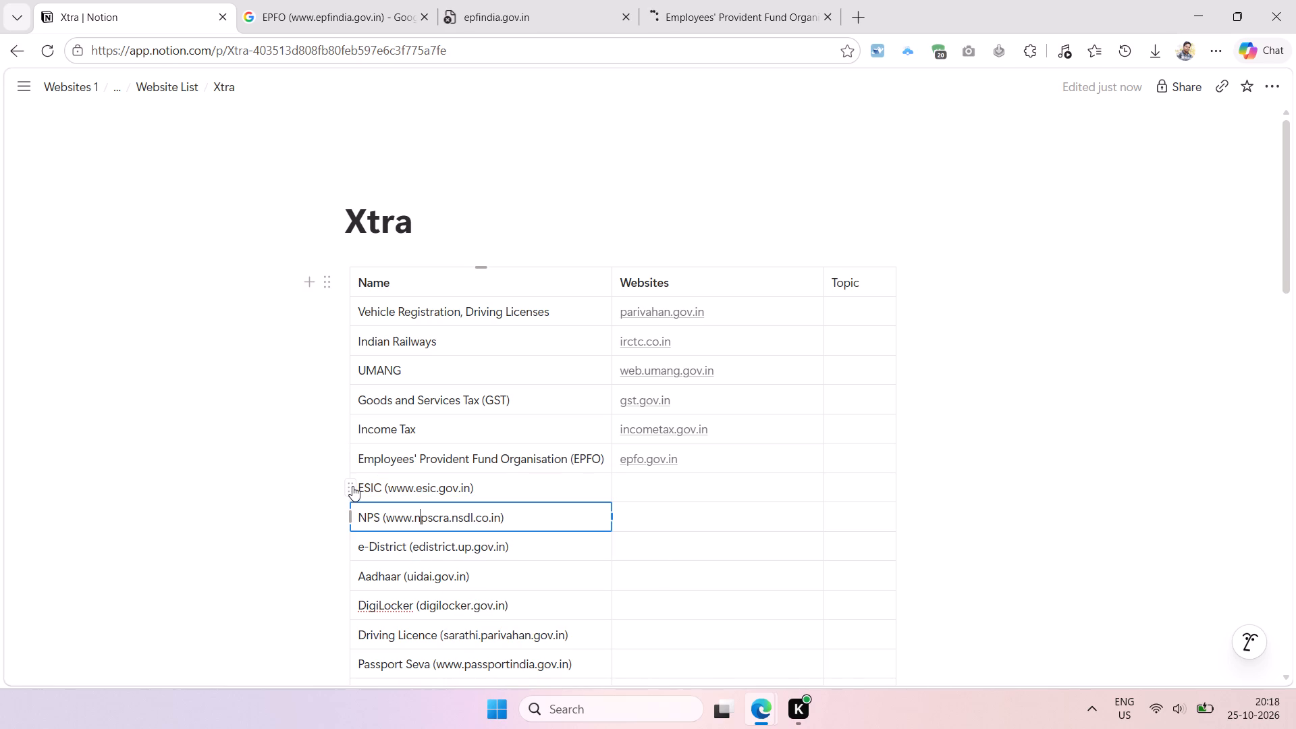
pyautogui.click(352, 486)
pyautogui.click(352, 486)
pyautogui.press('Delete')
pyautogui.press('Delete')
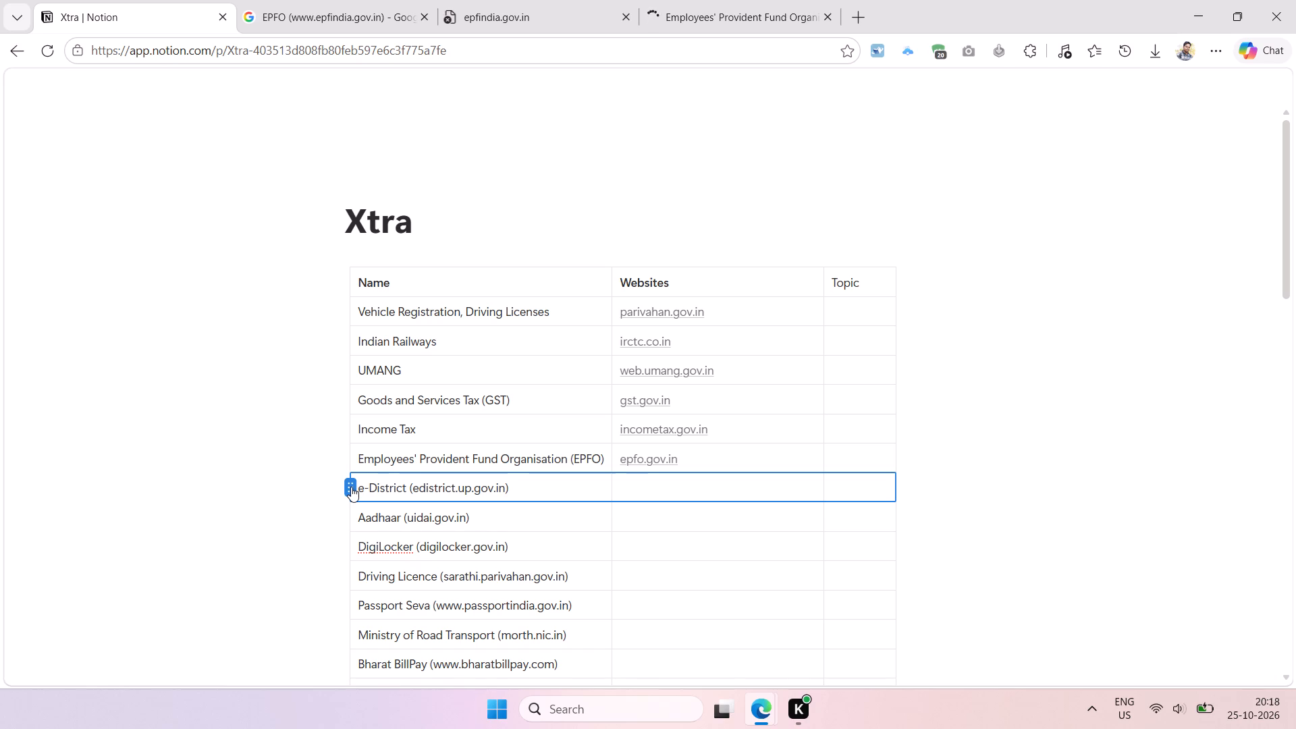
pyautogui.press('Delete')
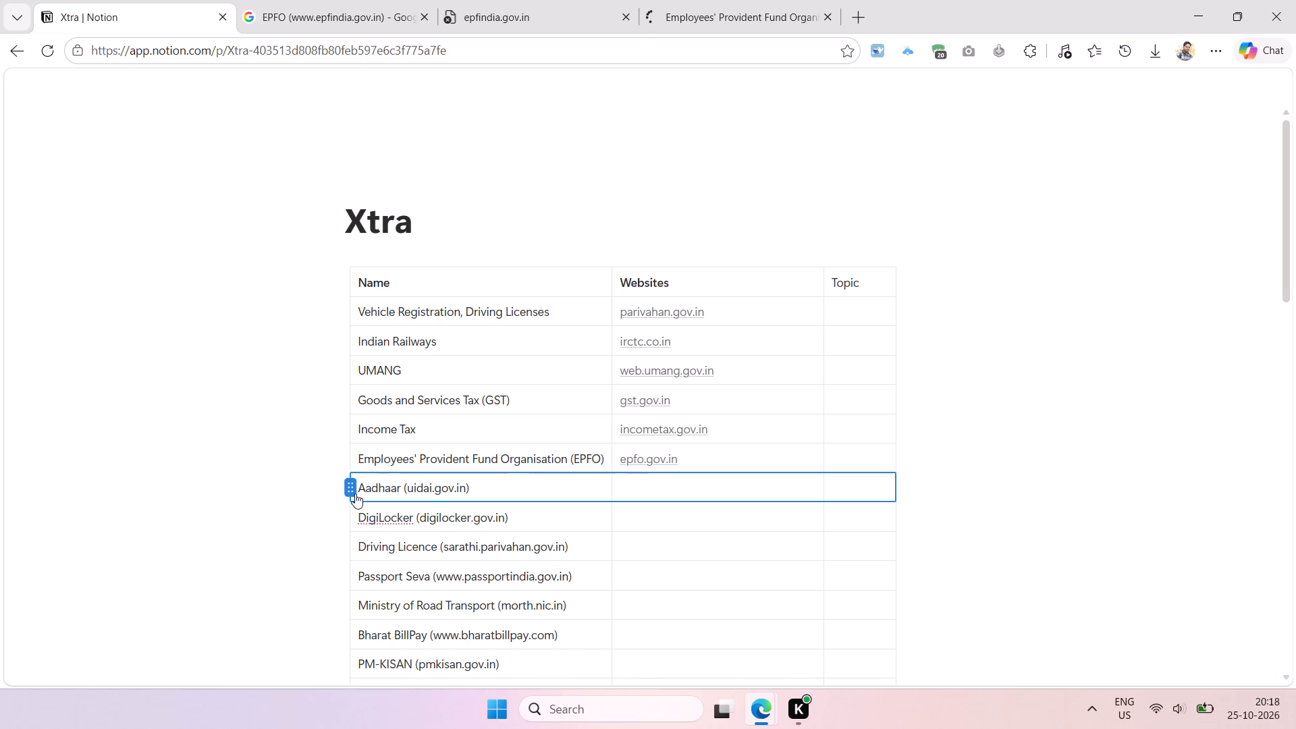
# Delete the Aadhaar, DigiLocker and Driving Licence rows from the Xtra table.
pyautogui.click(478, 487)
pyautogui.hotkey('ctrl', 'a')
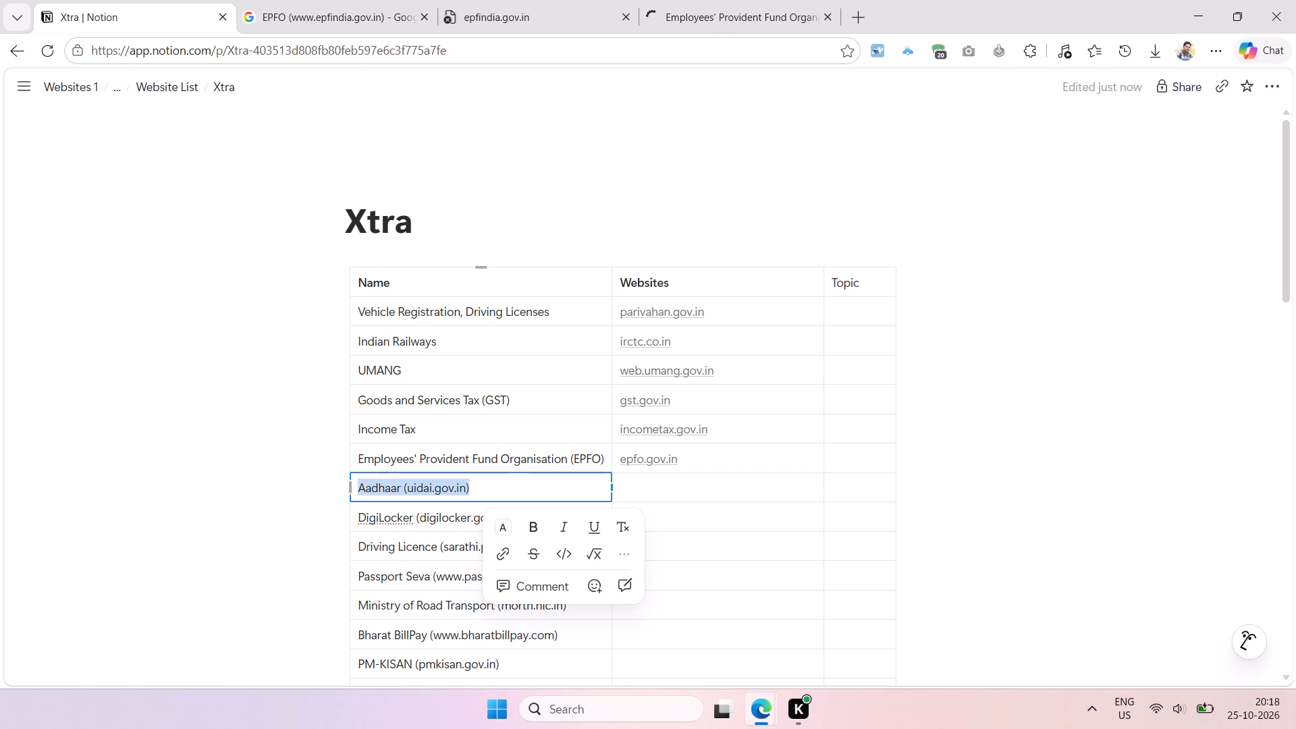
pyautogui.click(345, 489)
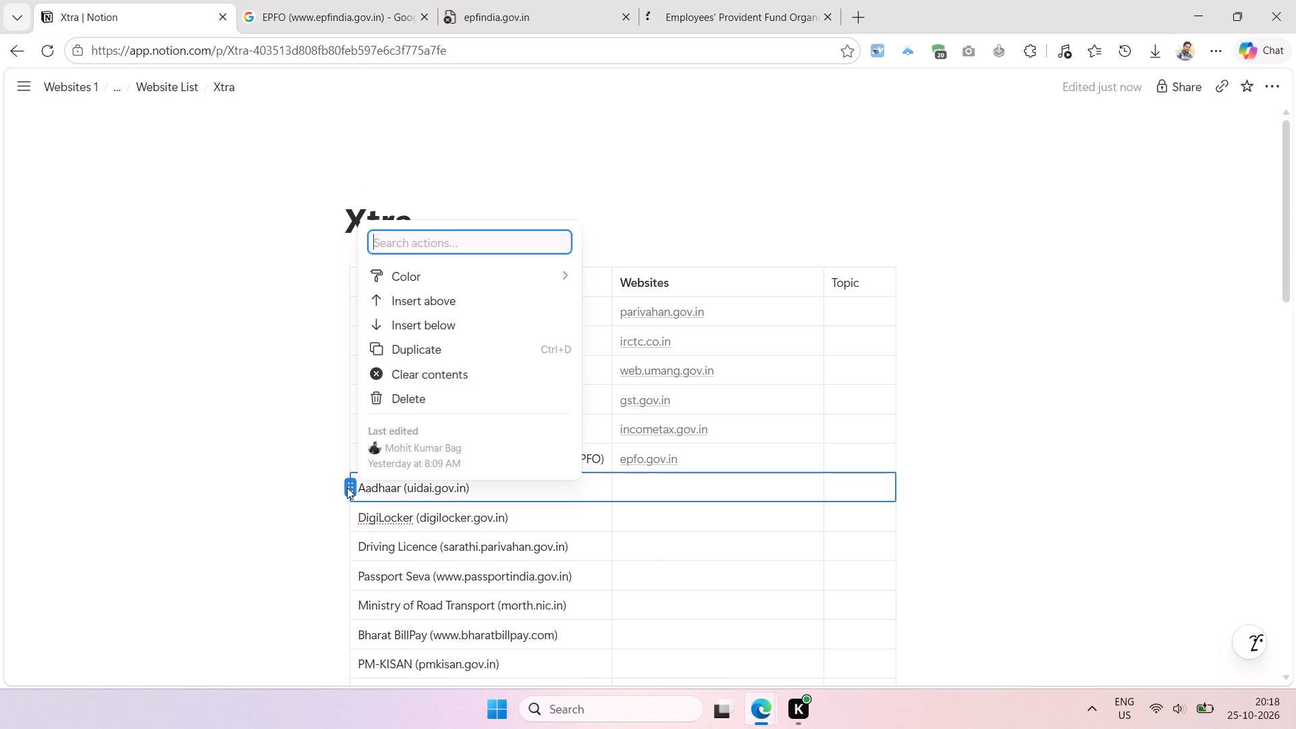
pyautogui.click(347, 487)
pyautogui.press('Delete')
pyautogui.press('Delete')
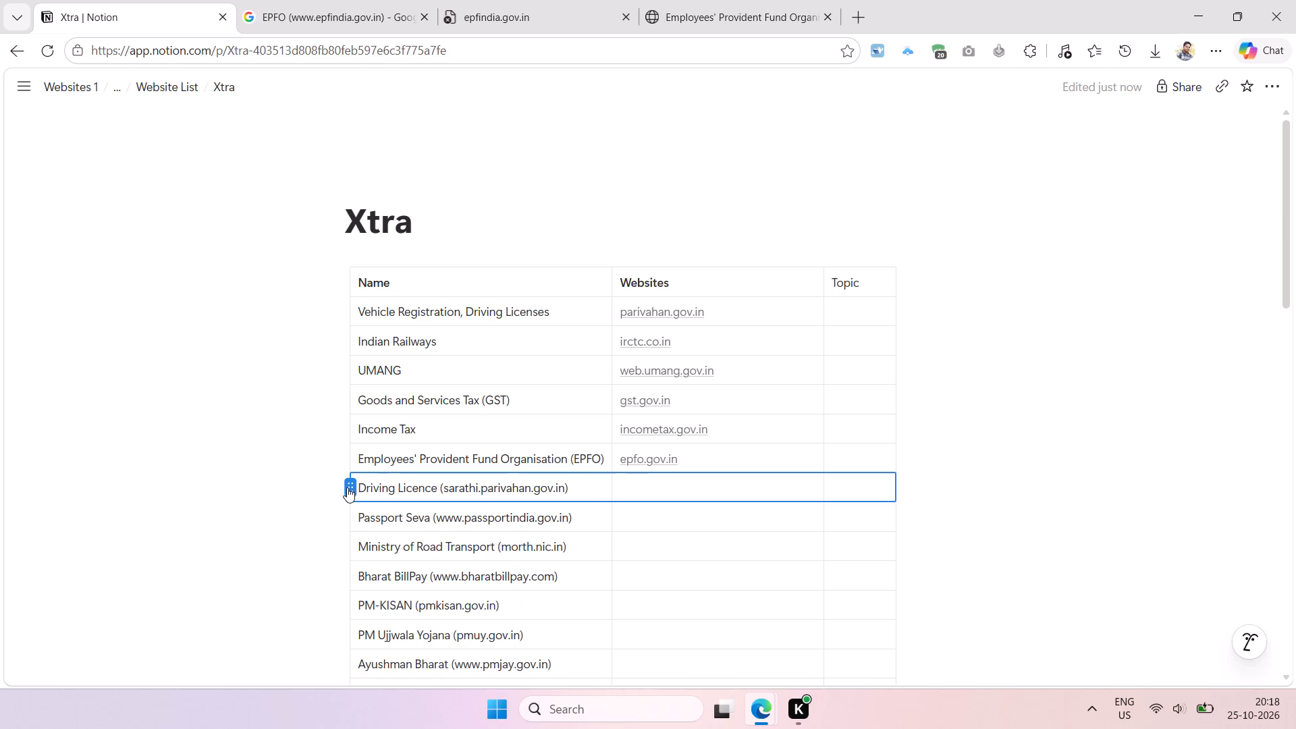
pyautogui.press('Delete')
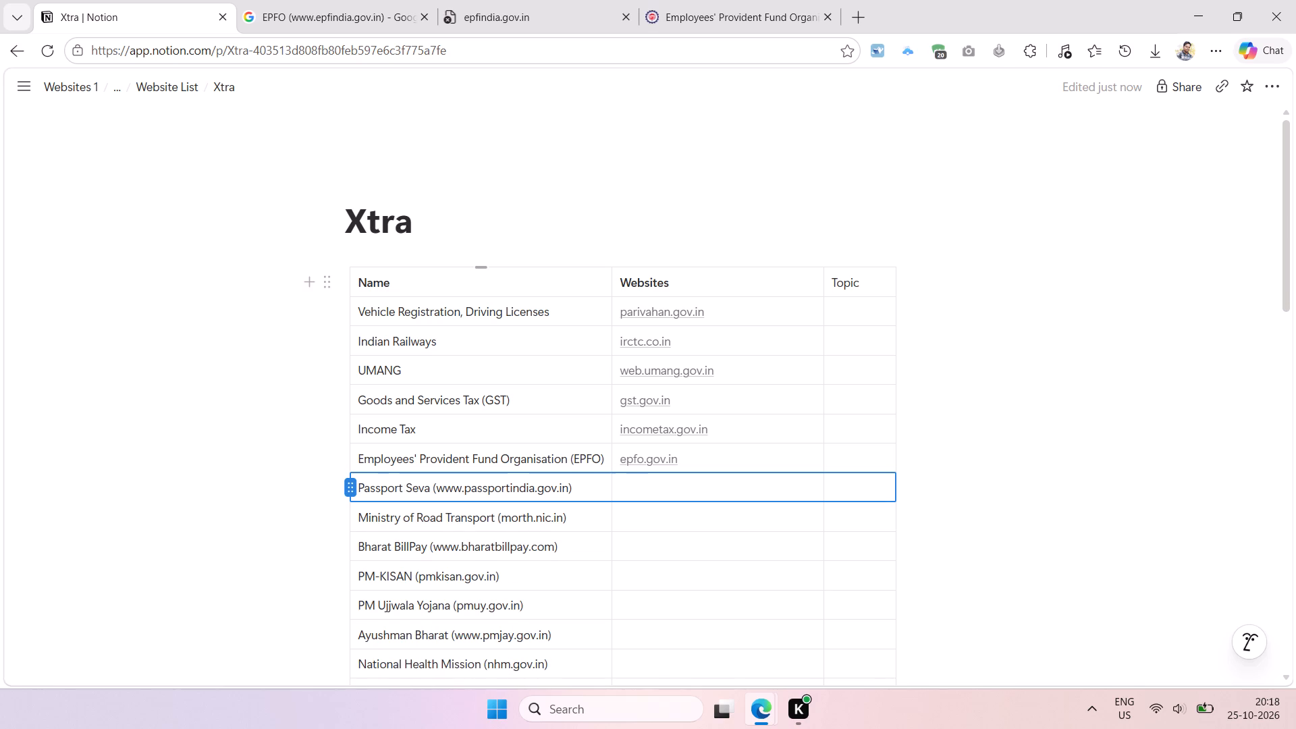
# Delete the Passport Seva and Ministry of Road Transport rows from the Xtra table.
pyautogui.press('Delete')
pyautogui.press('Delete')
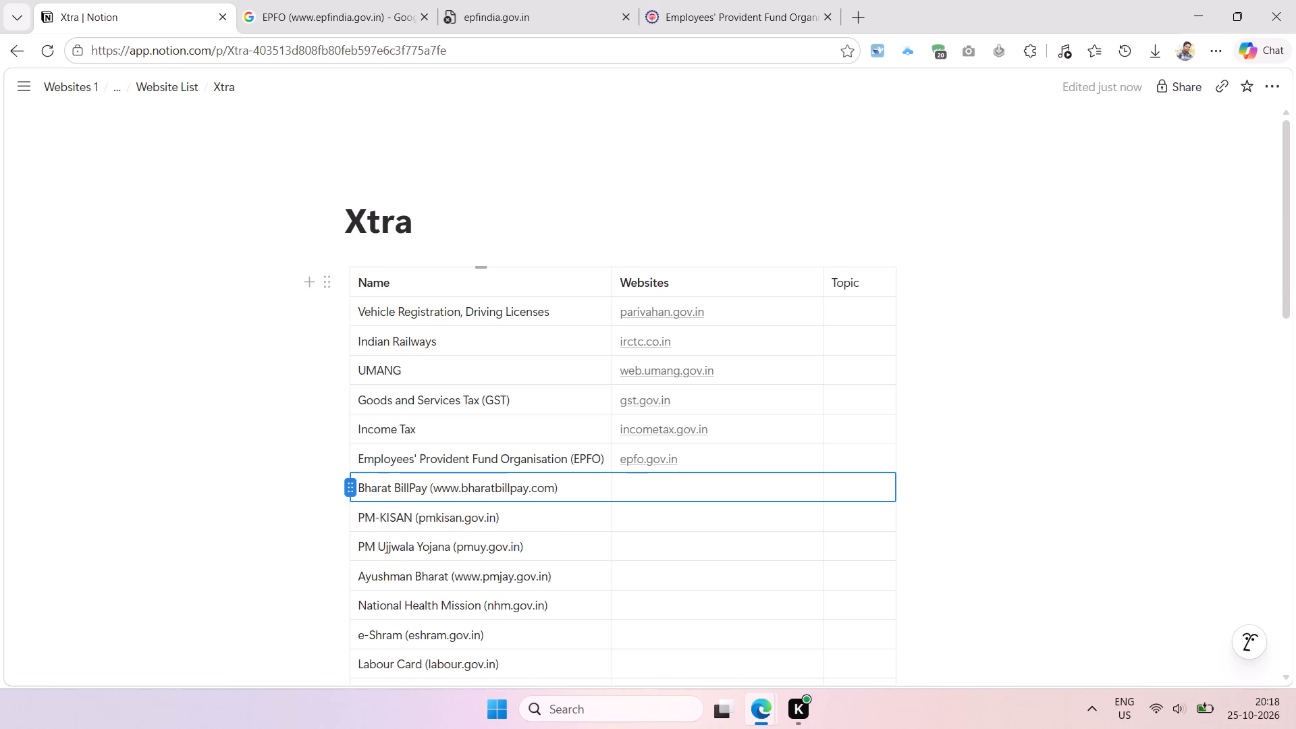
pyautogui.click(566, 485)
pyautogui.hotkey('ctrl', 'a')
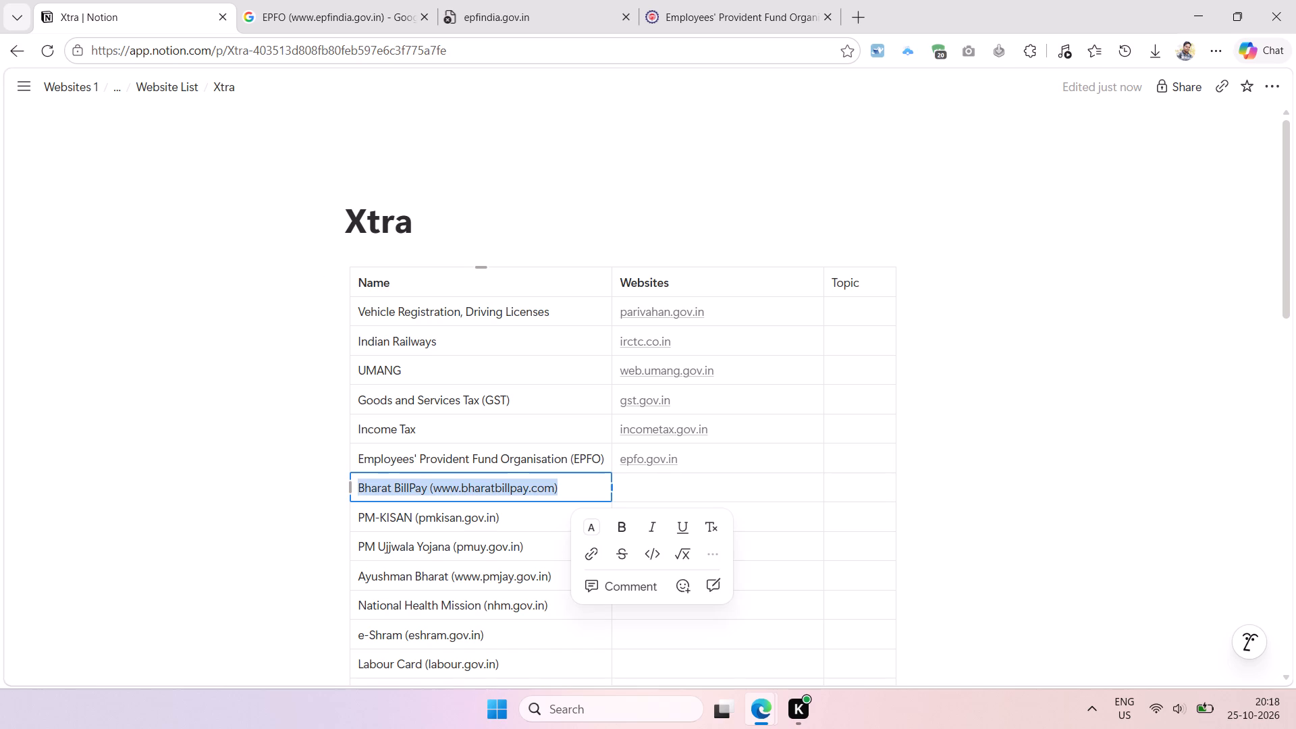
pyautogui.hotkey('ctrl', 'c')
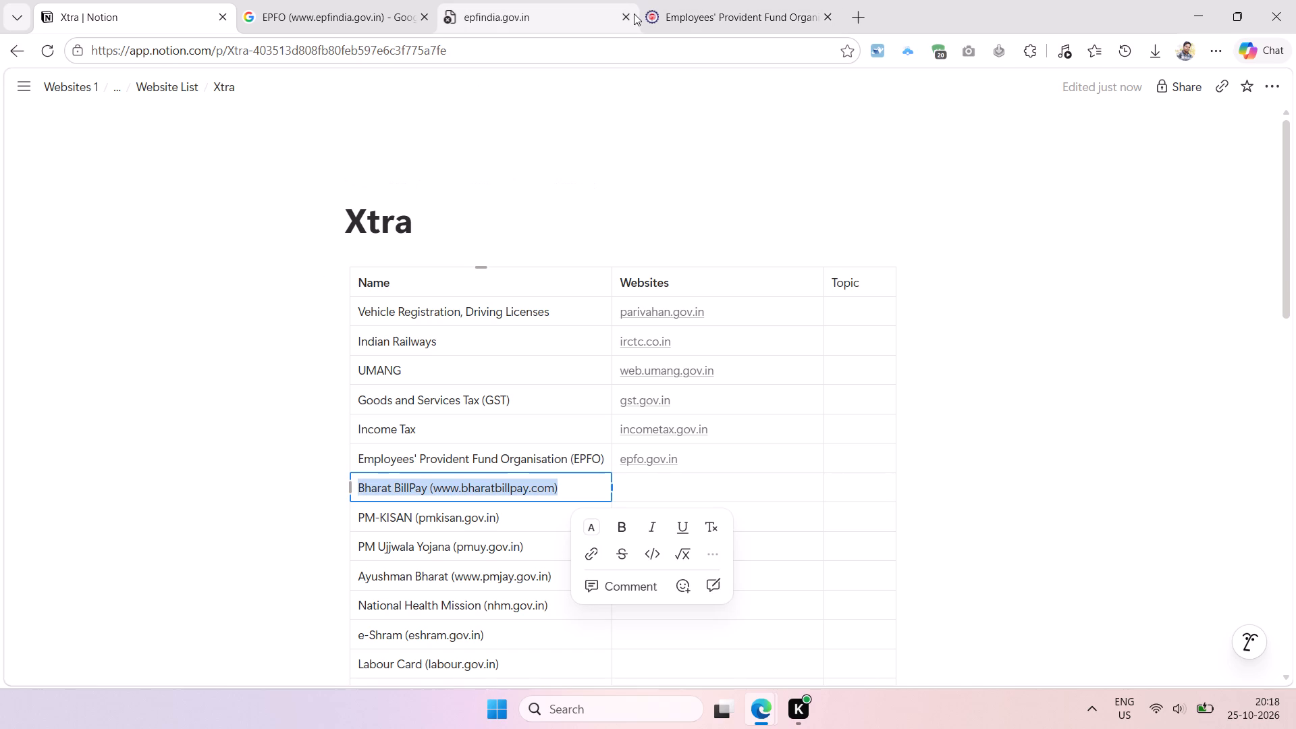
pyautogui.click(634, 13)
pyautogui.click(632, 13)
pyautogui.click(630, 15)
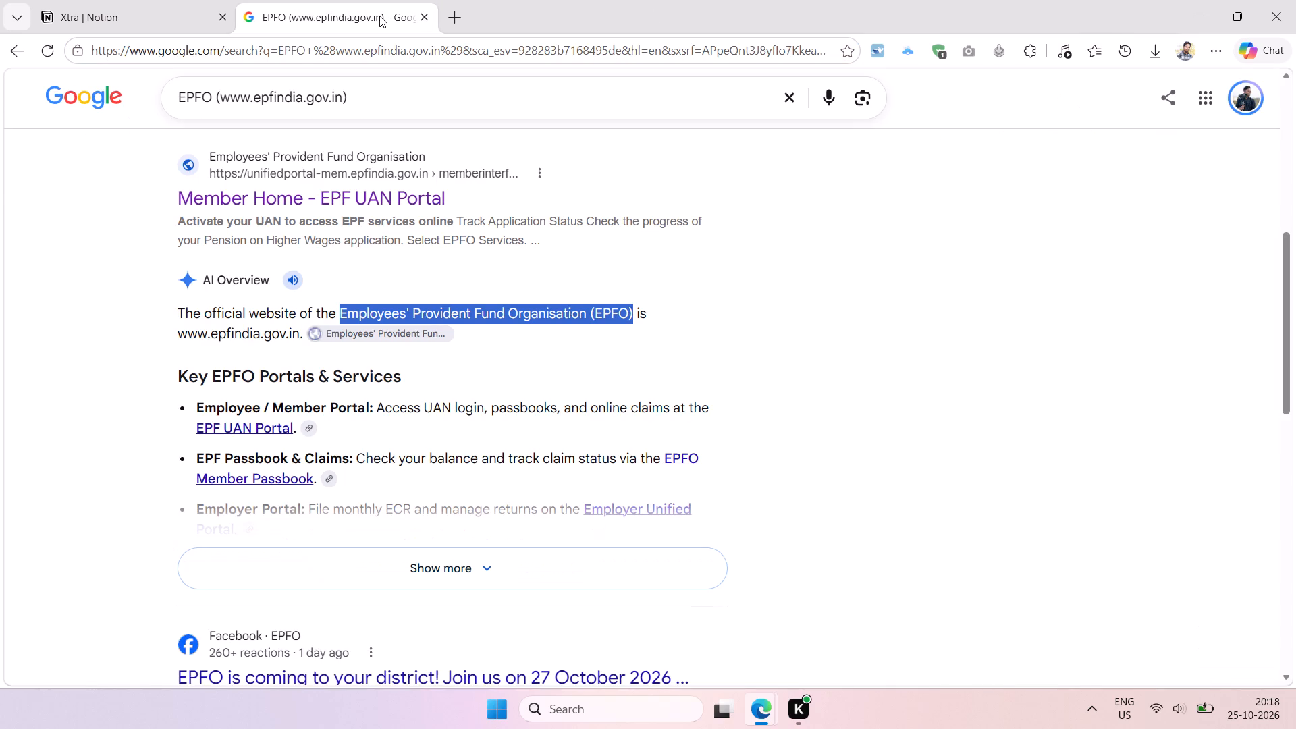
pyautogui.click(379, 16)
pyautogui.click(119, 94)
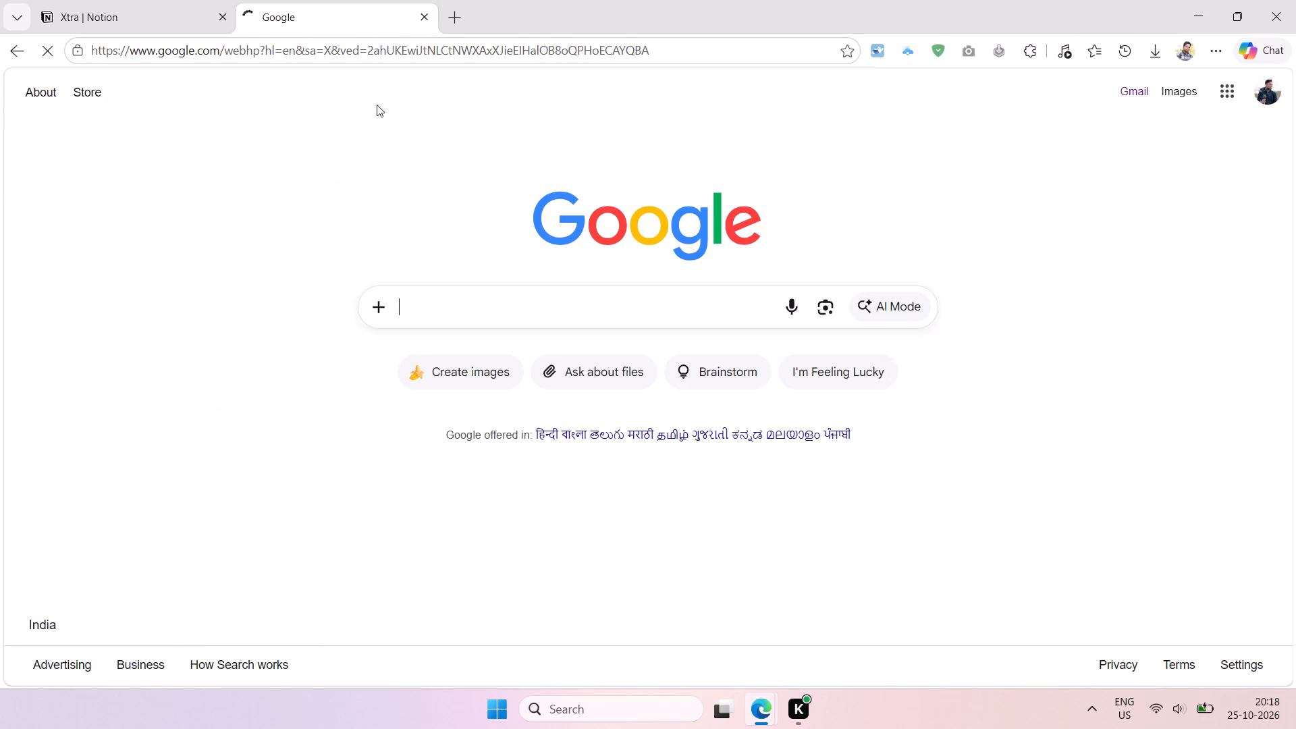
pyautogui.click(422, 305)
pyautogui.hotkey('ctrl', 'v')
pyautogui.press('Return')
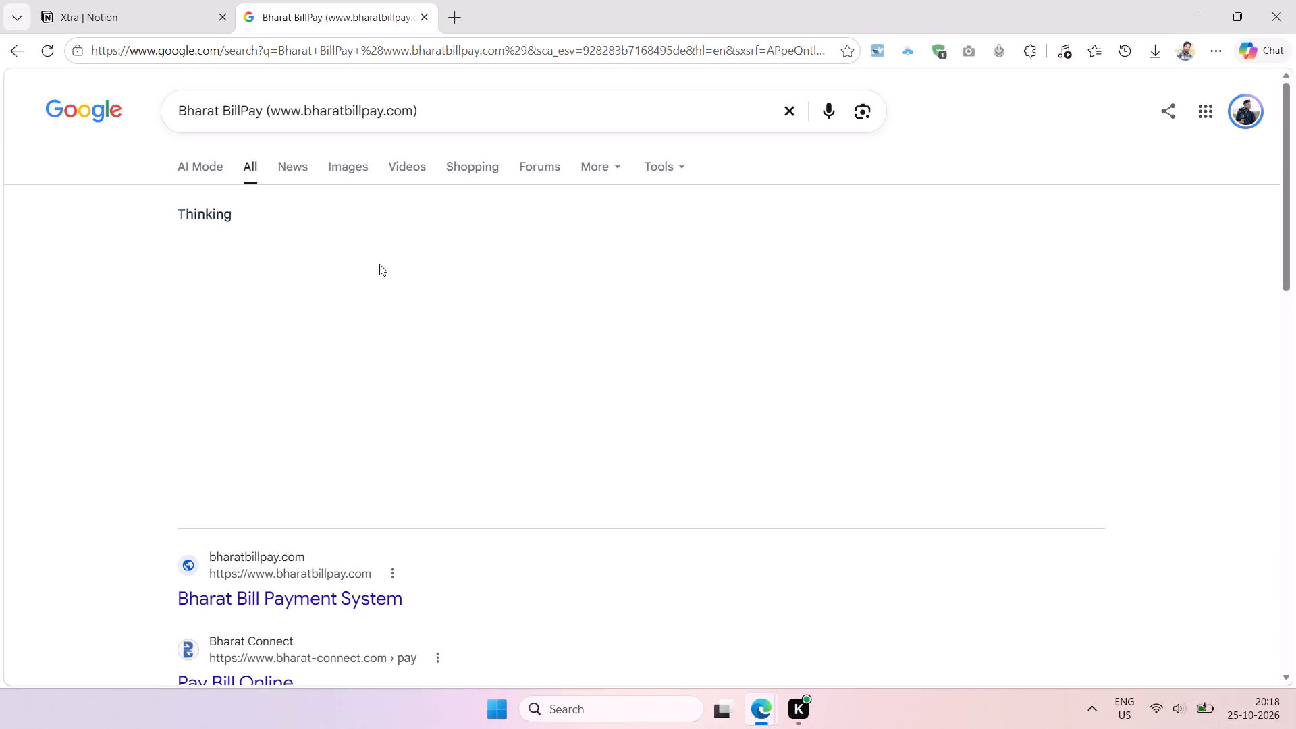
pyautogui.rightClick(313, 597)
pyautogui.click(426, 271)
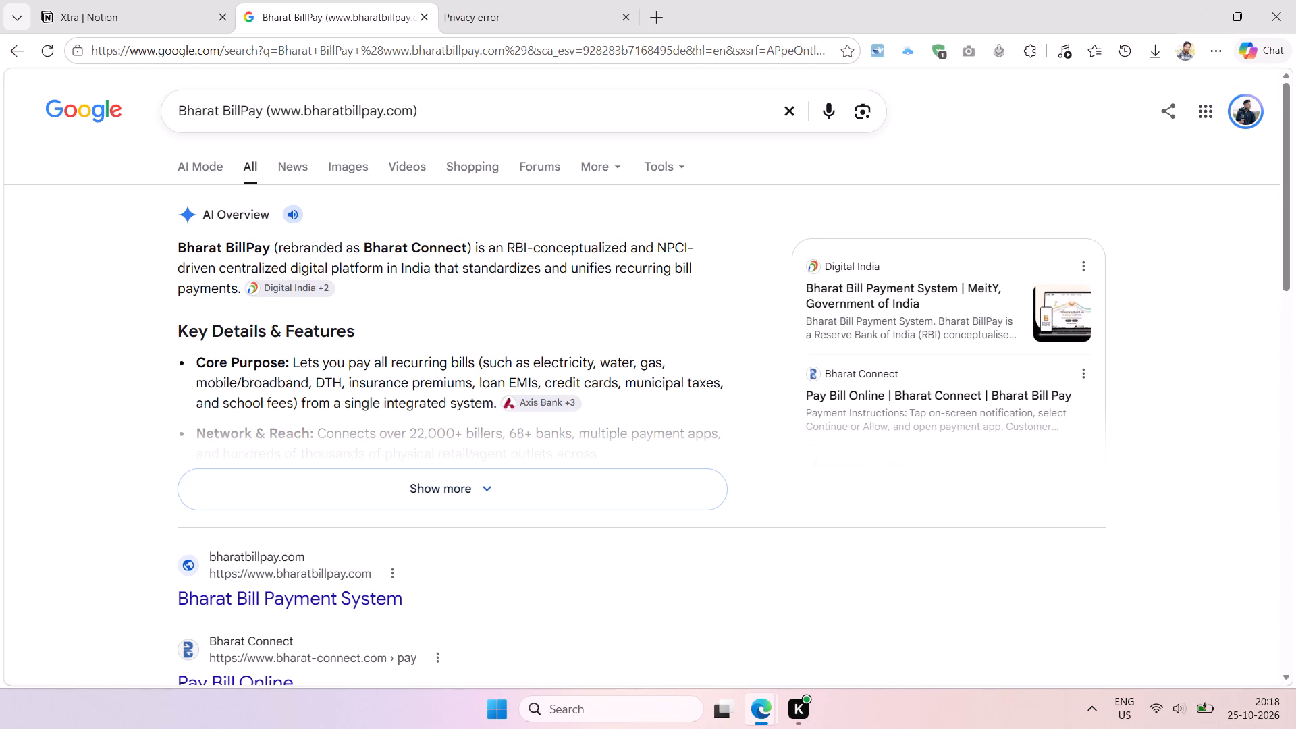
# Copy the name Bharat BillPay from the AI Overview and replace the Bharat BillPay row's Name cell with it.
pyautogui.moveTo(171, 247); pyautogui.dragTo(274, 256)
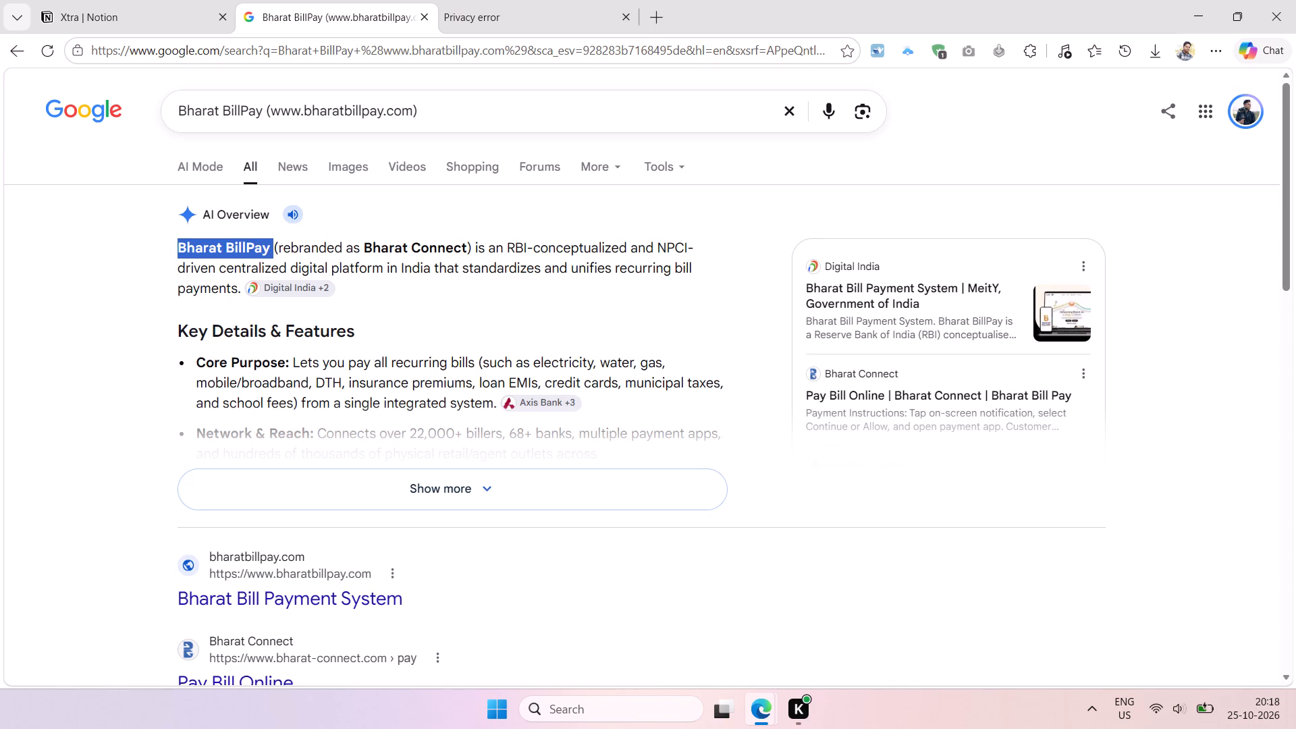
pyautogui.moveTo(274, 256); pyautogui.dragTo(270, 251)
pyautogui.hotkey('ctrl', 'c')
pyautogui.click(155, 3)
pyautogui.click(566, 485)
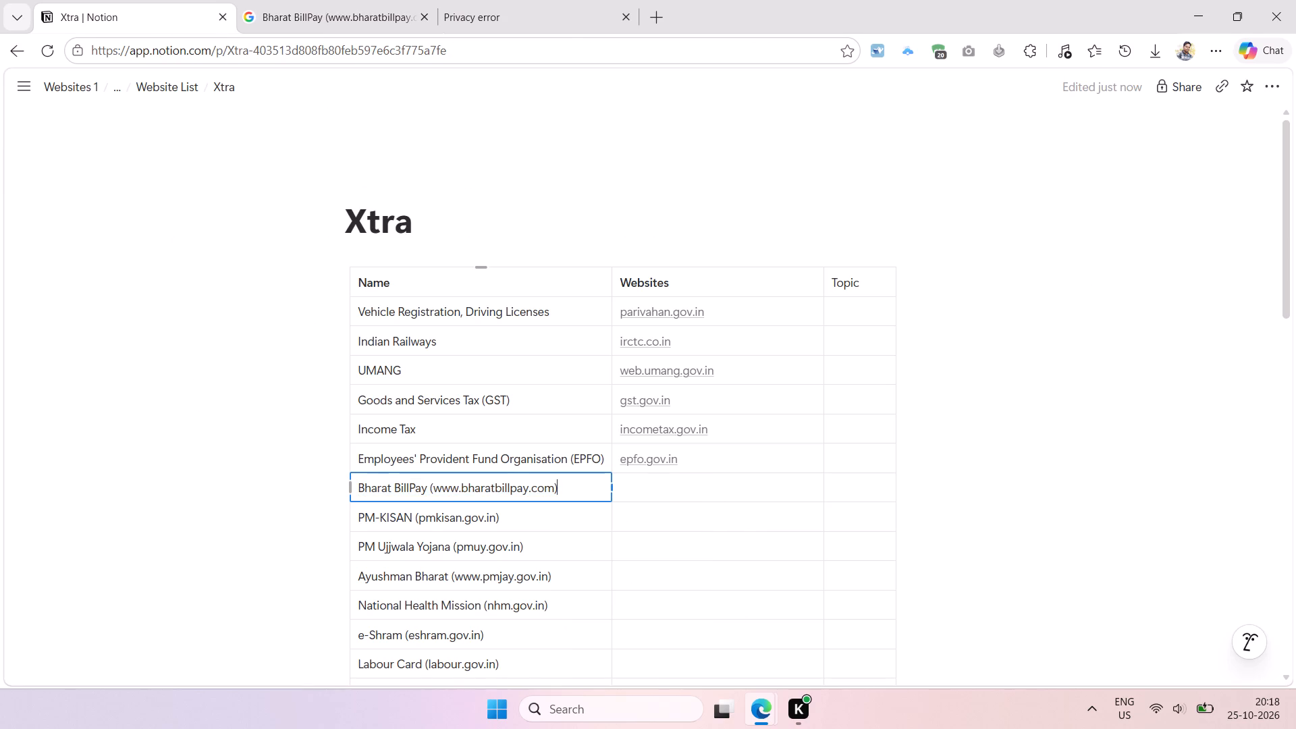
pyautogui.hotkey('ctrl', 'a')
pyautogui.hotkey('ctrl', 'v')
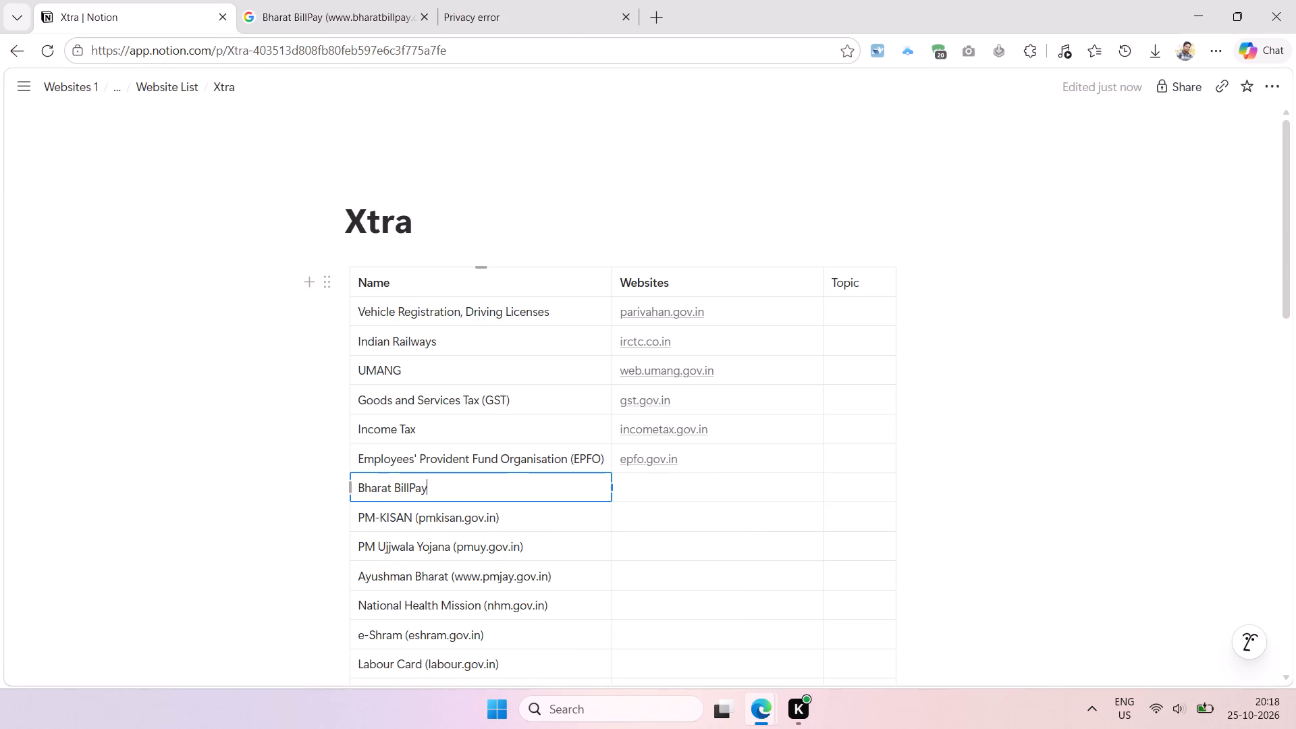
pyautogui.press('Tab')
pyautogui.click(354, 3)
pyautogui.click(501, 0)
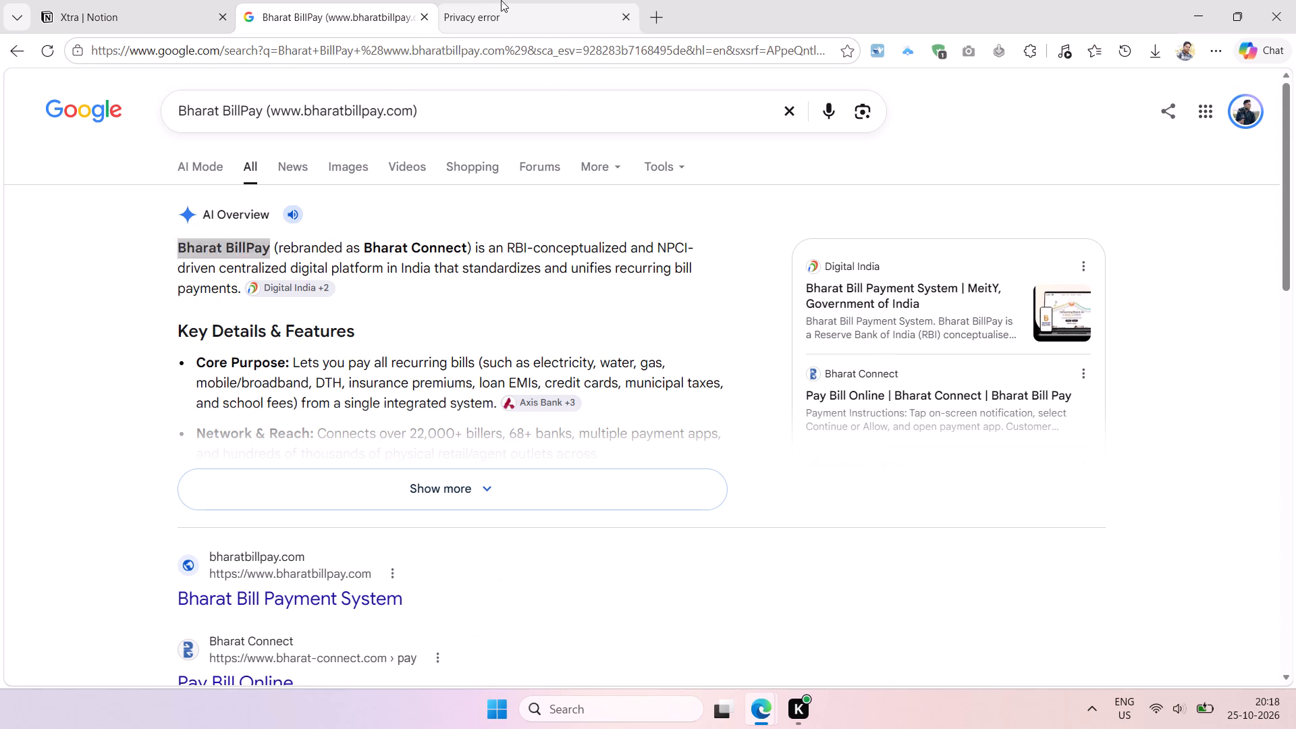
pyautogui.click(328, 48)
pyautogui.click(333, 53)
pyautogui.moveTo(321, 53); pyautogui.dragTo(299, 57)
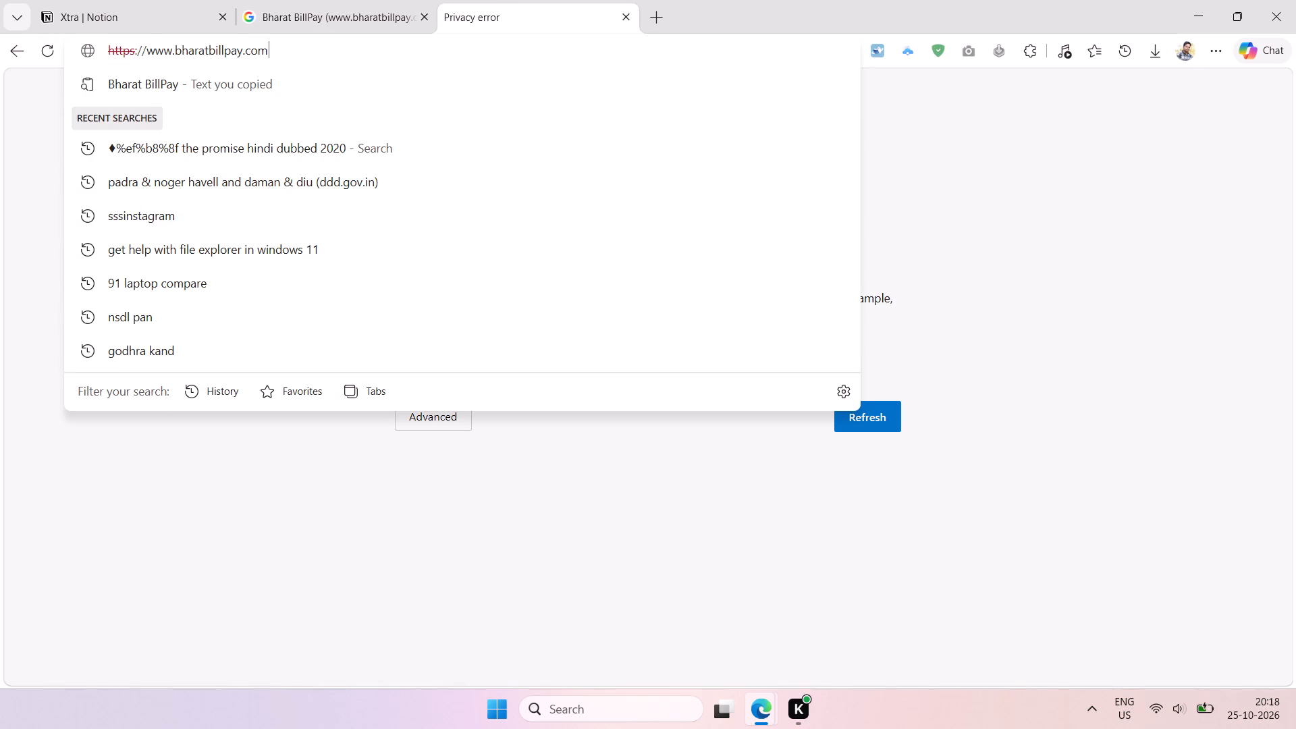
pyautogui.moveTo(299, 57); pyautogui.dragTo(146, 68)
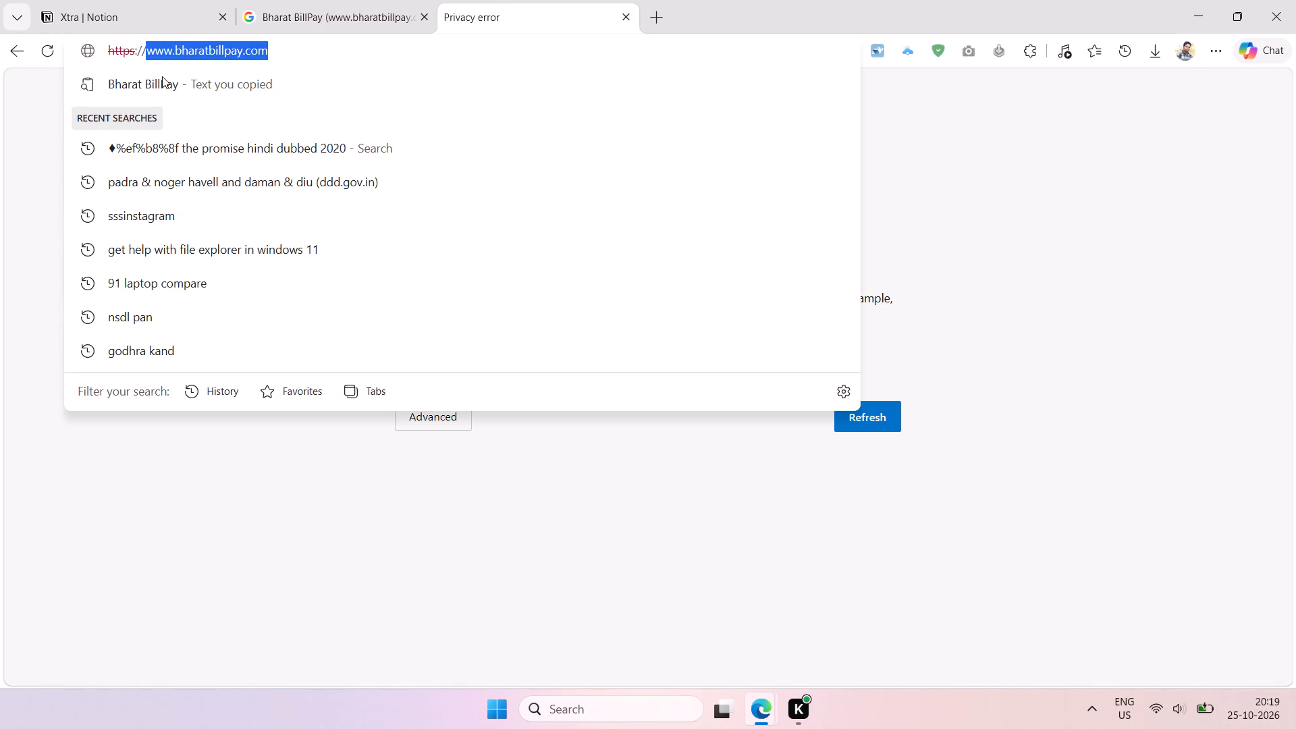
pyautogui.hotkey('ctrl', 'c')
pyautogui.click(622, 10)
pyautogui.click(88, 0)
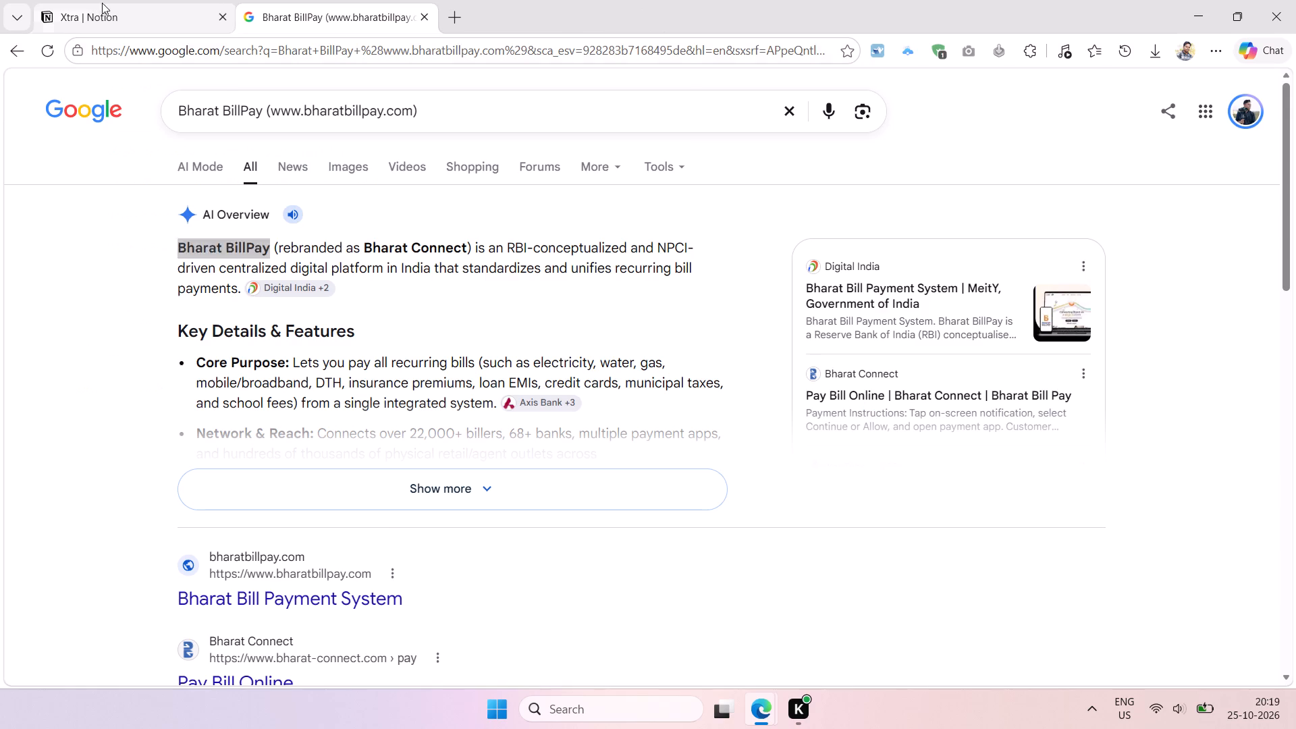
pyautogui.click(701, 497)
pyautogui.hotkey('ctrl', 'v')
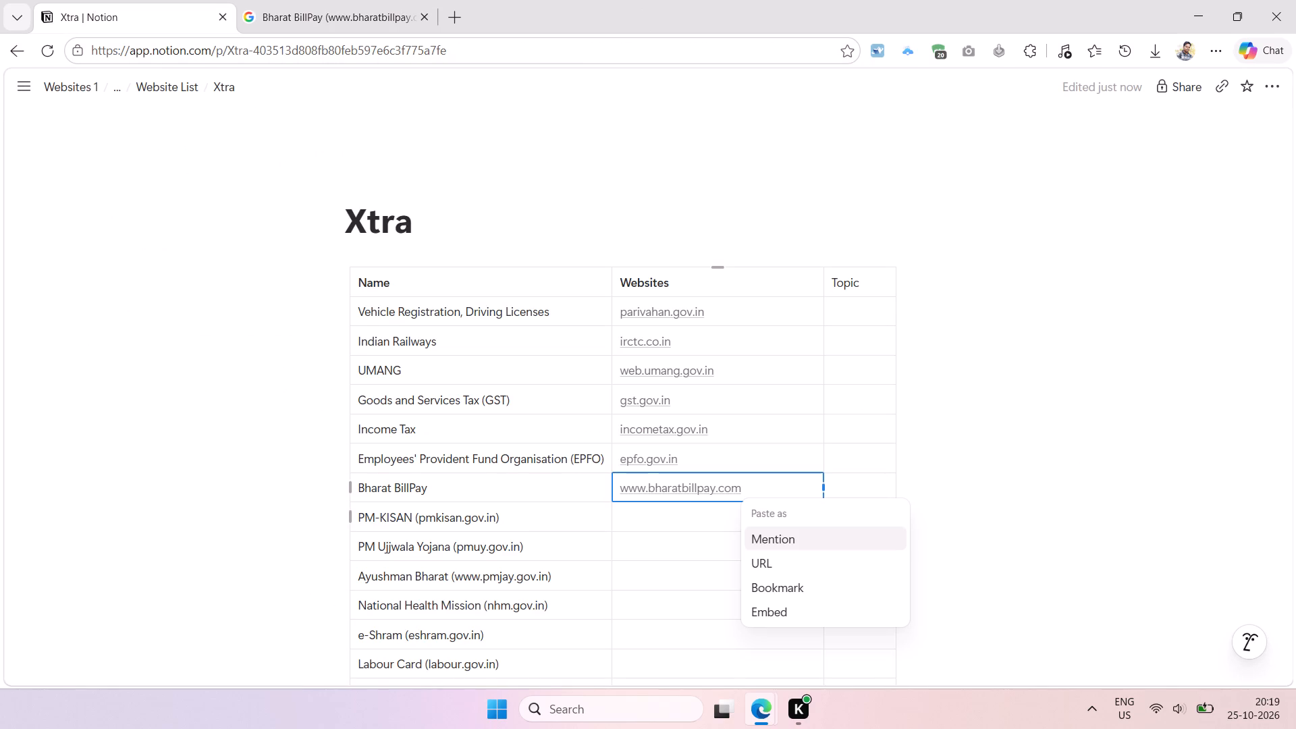
pyautogui.press('Left')
pyautogui.press('Left')
pyautogui.press('Left')
pyautogui.press('Left')
pyautogui.press('Left')
pyautogui.press('Left')
pyautogui.press('Left')
pyautogui.press('Left')
pyautogui.press('Left')
pyautogui.press('Left')
pyautogui.press('Left')
pyautogui.press('Left')
pyautogui.press('Left')
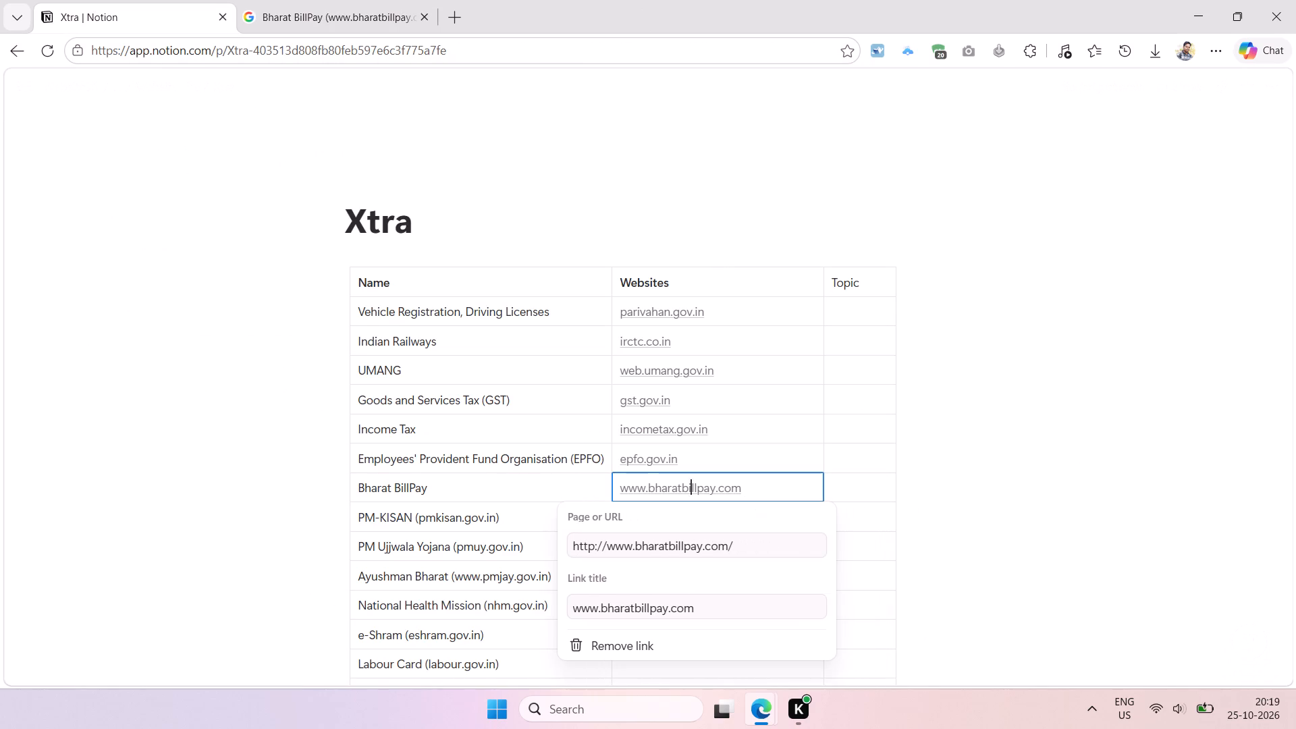
pyautogui.press('Left')
pyautogui.press('Left')
pyautogui.press('Left')
pyautogui.press('Left')
pyautogui.press('Left')
pyautogui.press('Left')
pyautogui.press('BackSpace')
pyautogui.press('BackSpace')
pyautogui.press('BackSpace')
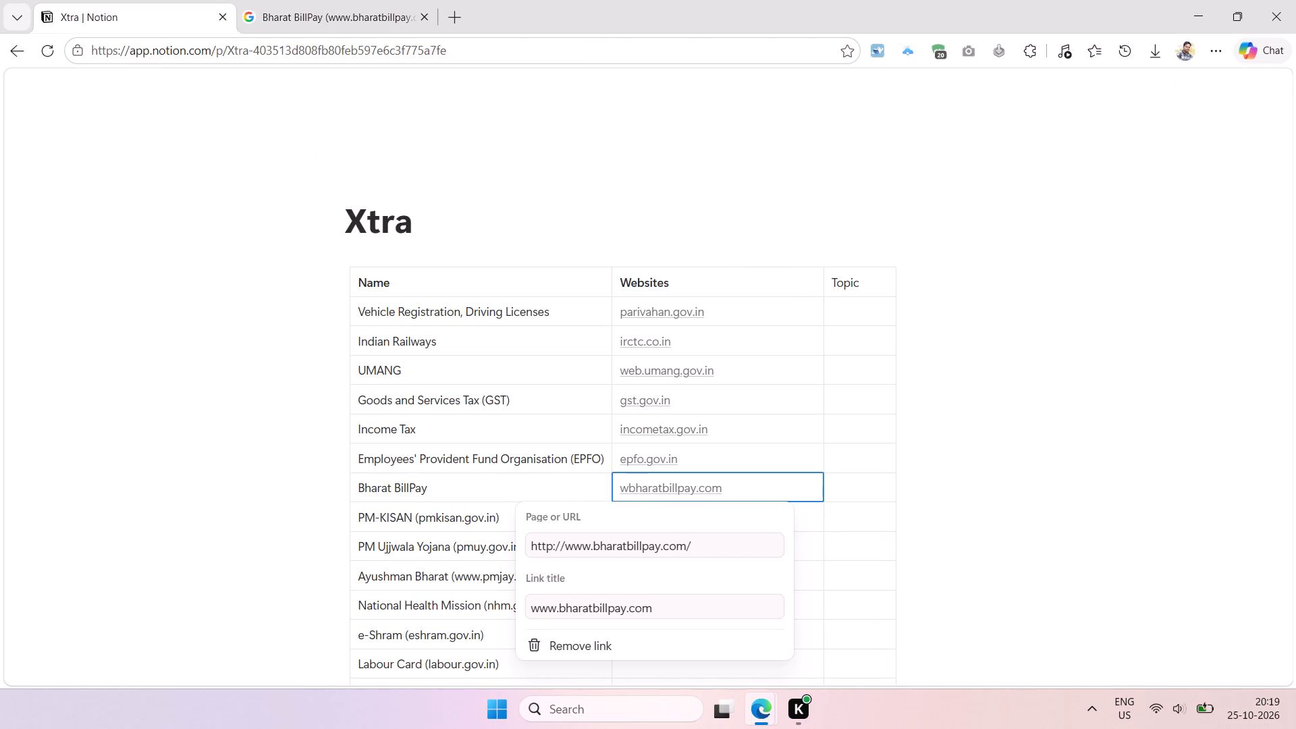
pyautogui.press('BackSpace')
pyautogui.press('BackSpace')
# Delete the PM-KISAN row from the Xtra table.
pyautogui.click(532, 526)
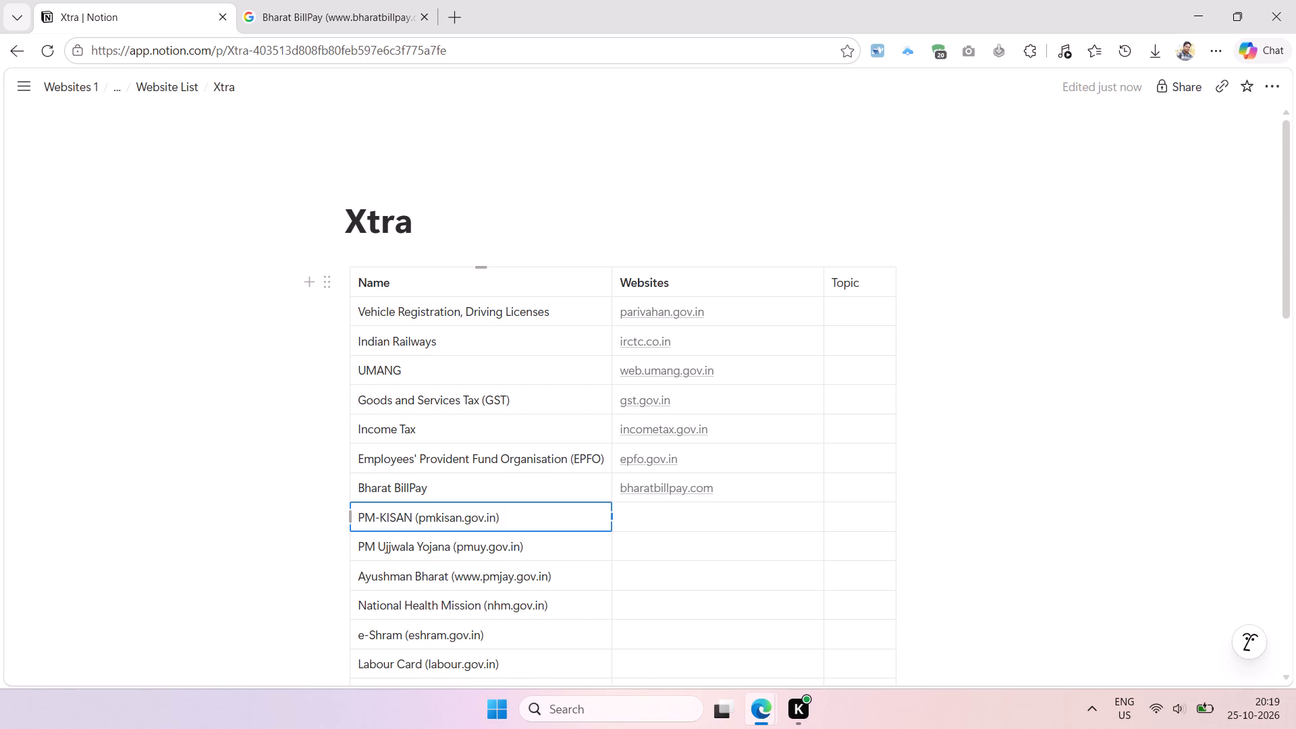
pyautogui.scroll(-4, 534, 511)
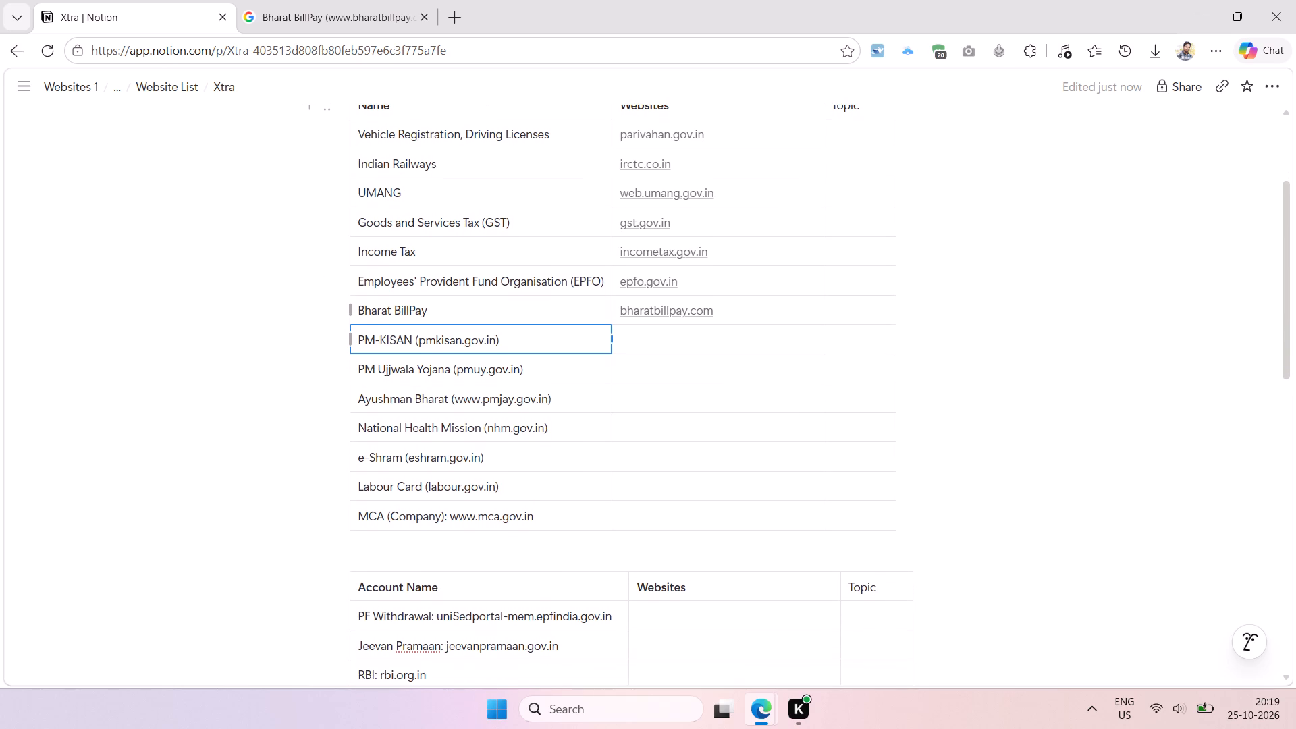
pyautogui.click(348, 338)
pyautogui.click(348, 338)
pyautogui.press('Delete')
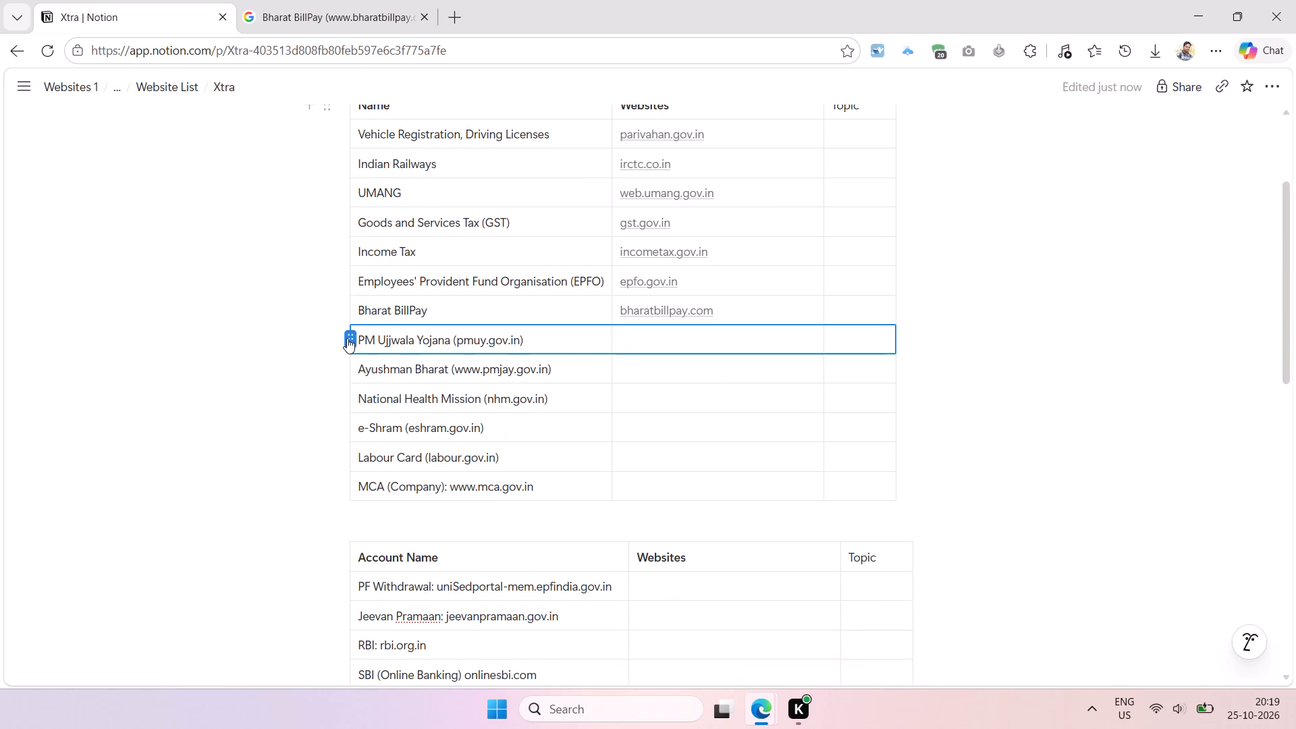
# Search Google for PM Ujjwala Yojana (pmuy.gov.in) and open the New Ujjwala 2.0 Connection result in a new tab.
pyautogui.click(533, 331)
pyautogui.hotkey('ctrl', 'a')
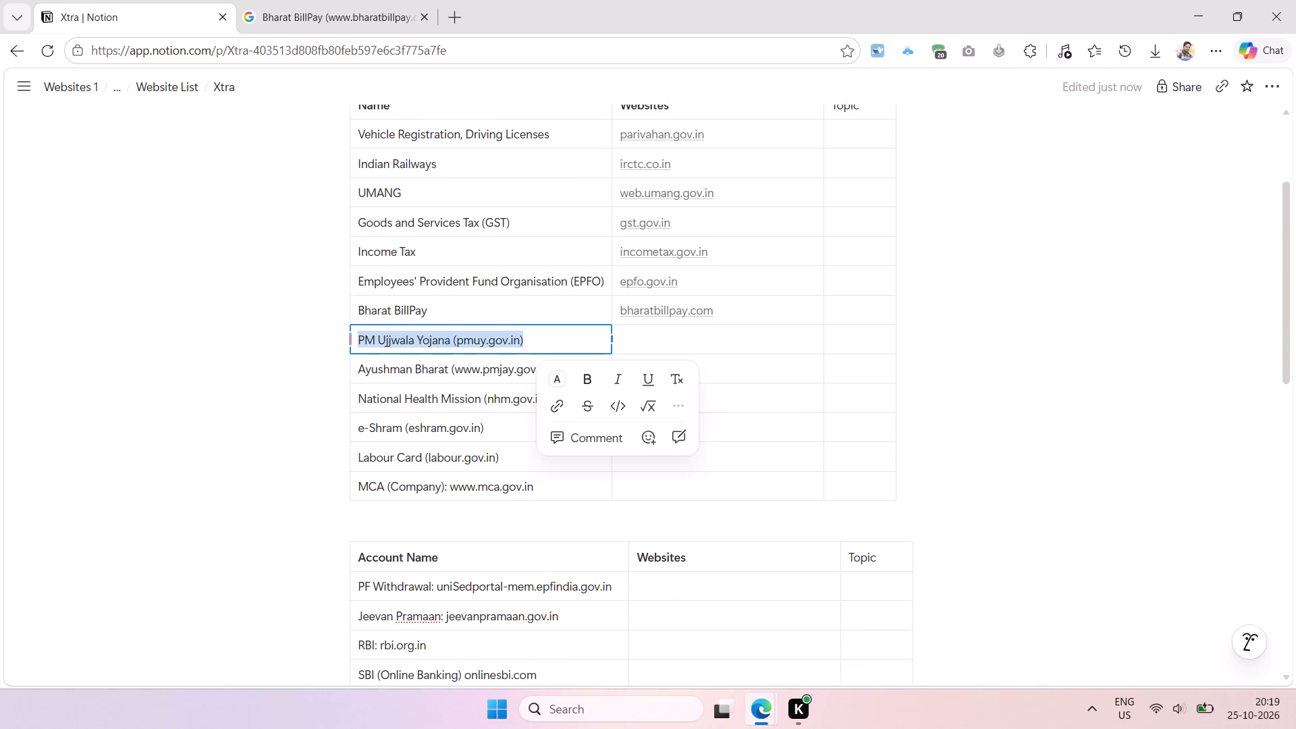
pyautogui.hotkey('ctrl', 'c')
pyautogui.click(361, 2)
pyautogui.click(474, 101)
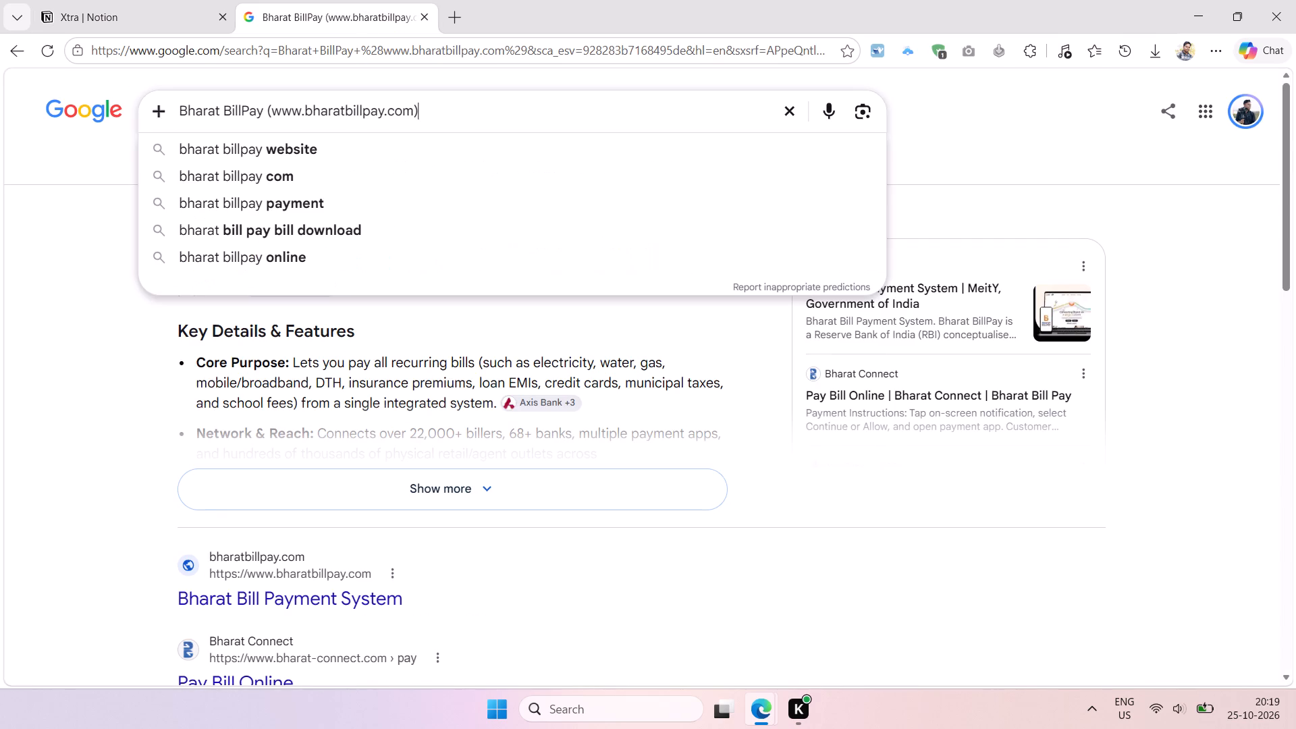
pyautogui.hotkey('ctrl', 'a')
pyautogui.hotkey('ctrl', 'v')
pyautogui.press('Return')
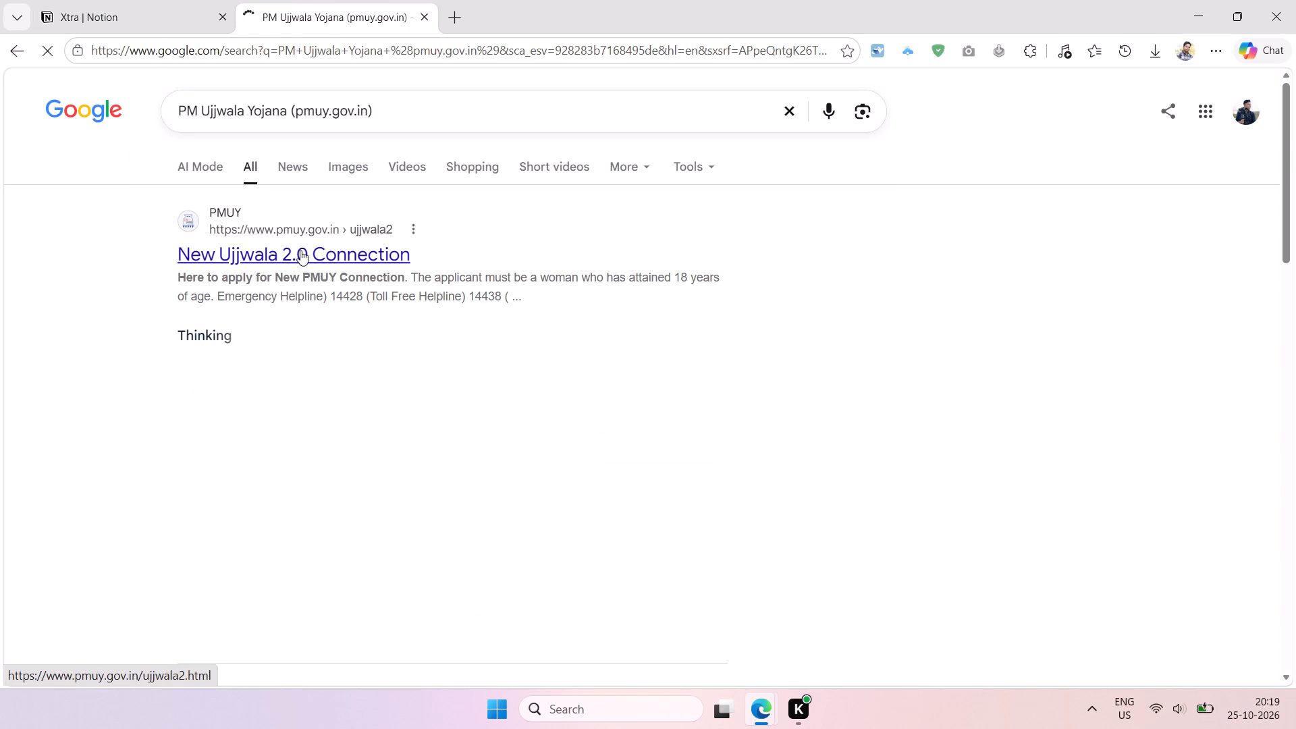
pyautogui.rightClick(300, 250)
pyautogui.click(363, 263)
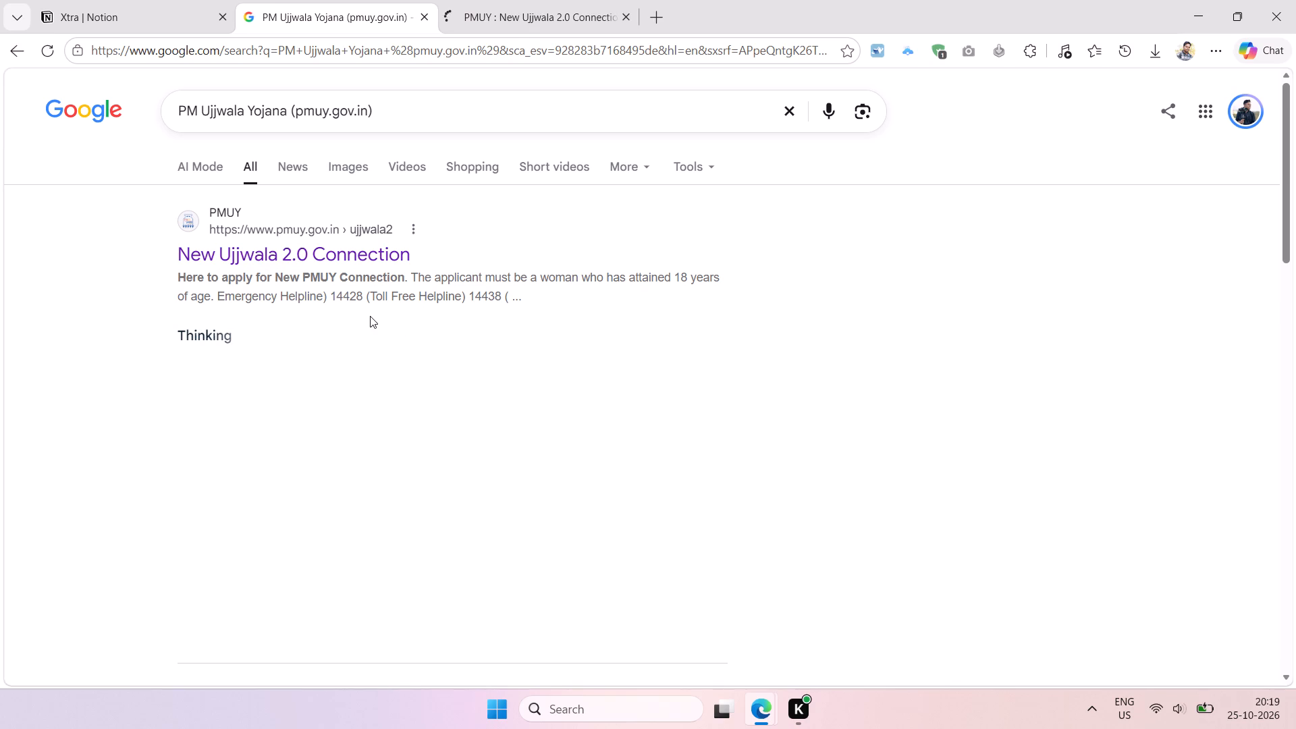
# Copy PM Ujjwala Yojana (PMUY) from the AI Overview heading and replace the PM Ujjwala row's Name cell with it.
pyautogui.click(502, 0)
pyautogui.click(332, 0)
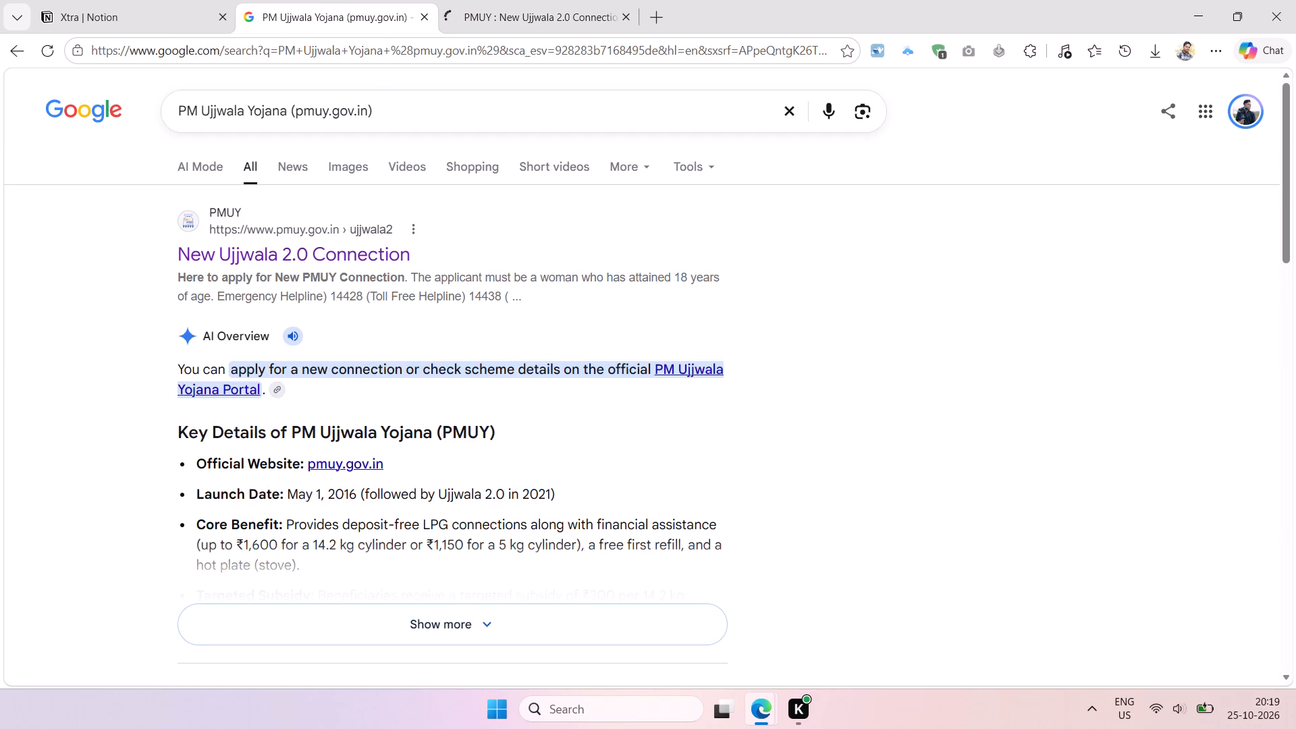
pyautogui.moveTo(296, 431); pyautogui.dragTo(496, 440)
pyautogui.hotkey('ctrl', 'c')
pyautogui.click(169, 1)
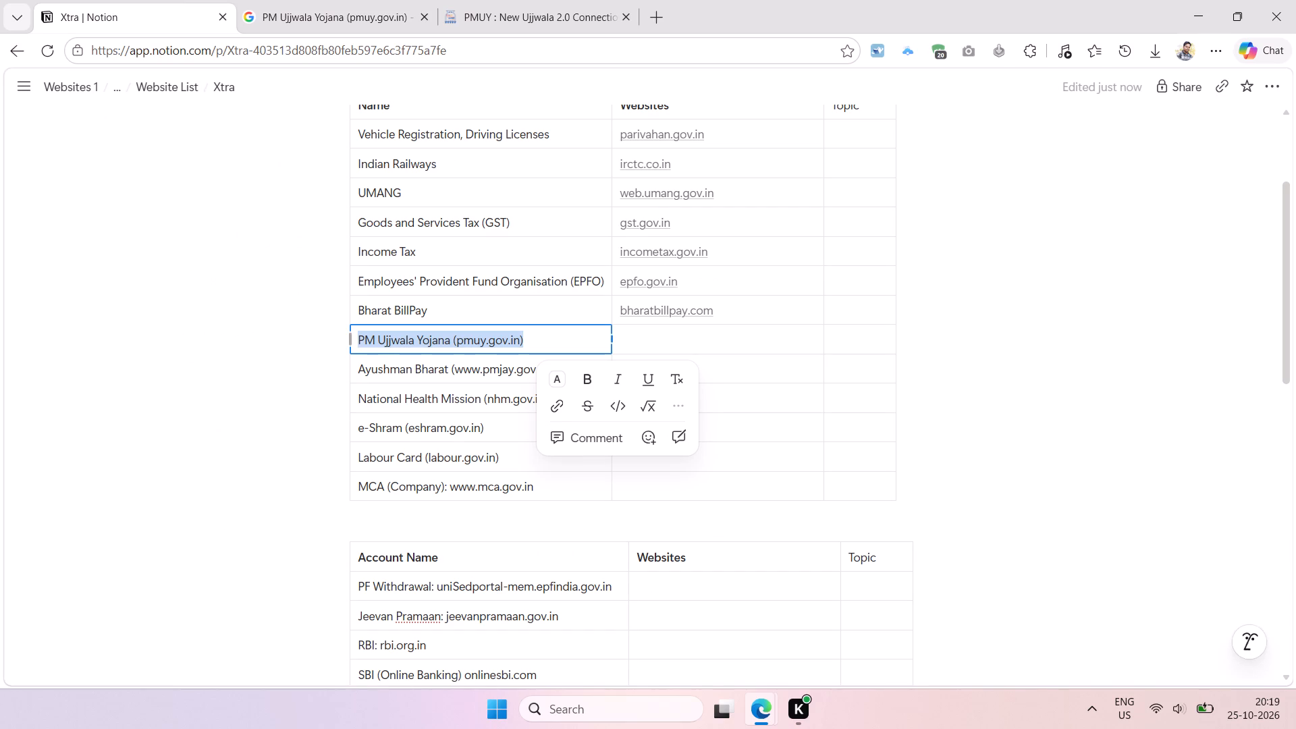
pyautogui.click(531, 342)
pyautogui.hotkey('ctrl', 'a')
pyautogui.click(536, 338)
pyautogui.hotkey('ctrl', 'a')
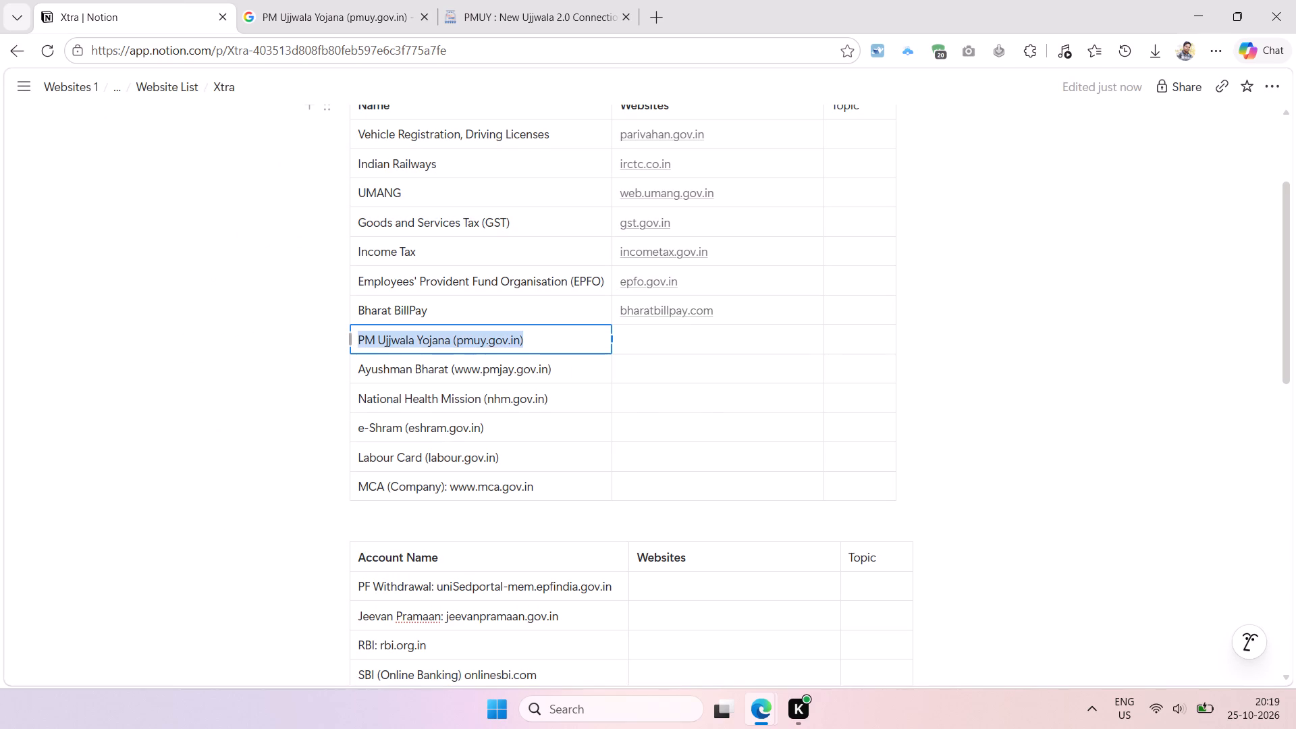
pyautogui.hotkey('ctrl', 'v')
pyautogui.press('Tab')
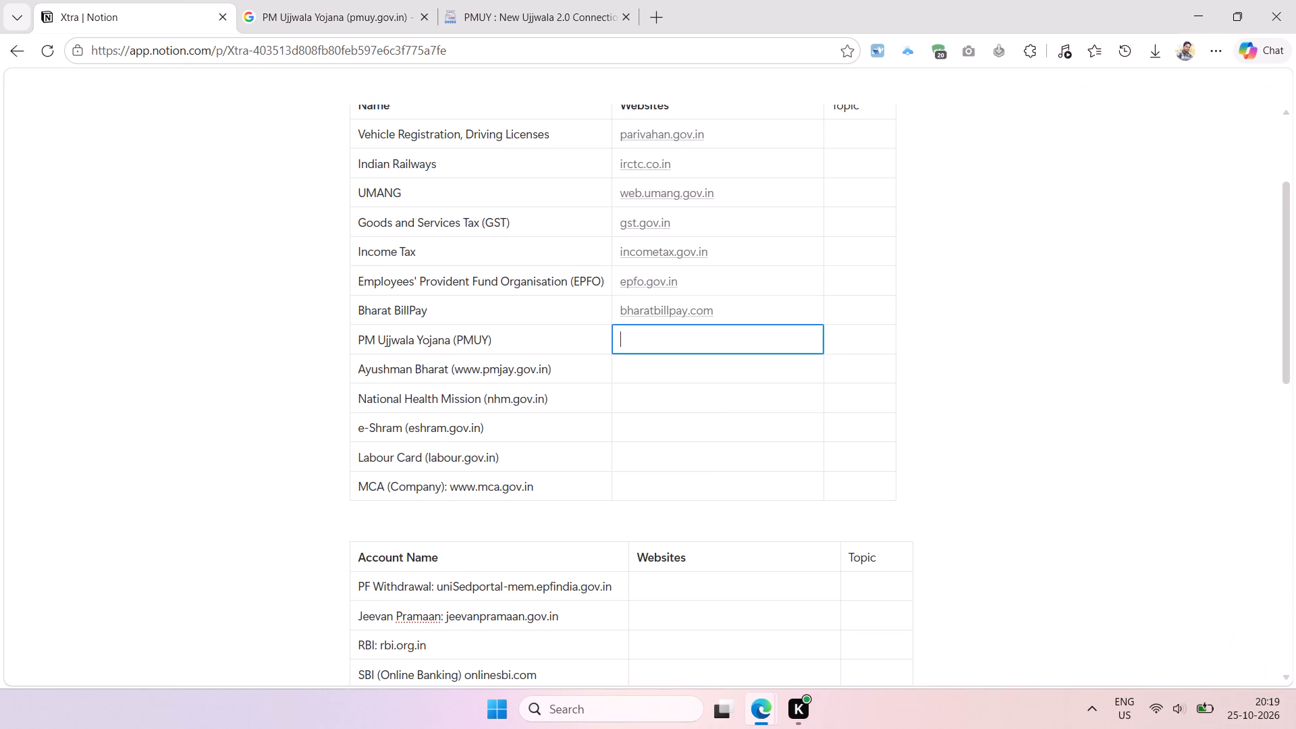
pyautogui.click(337, 0)
pyautogui.click(482, 0)
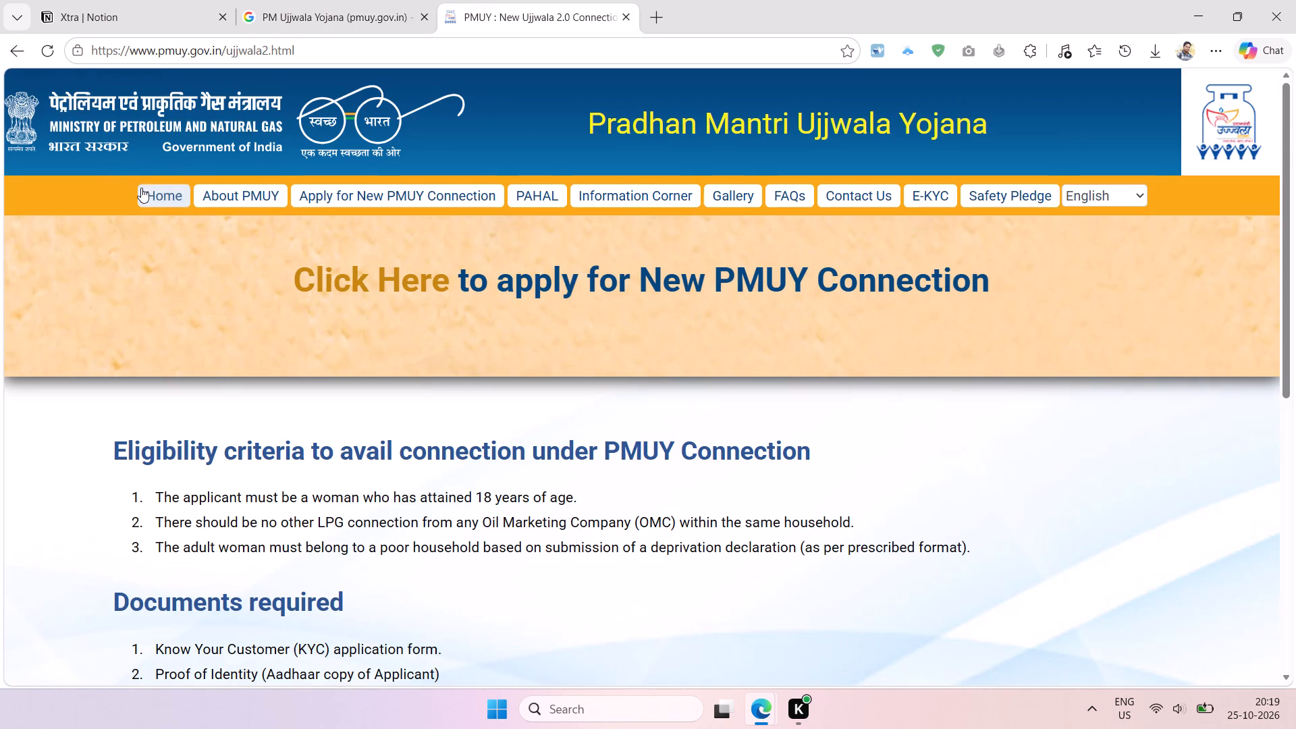
pyautogui.click(157, 200)
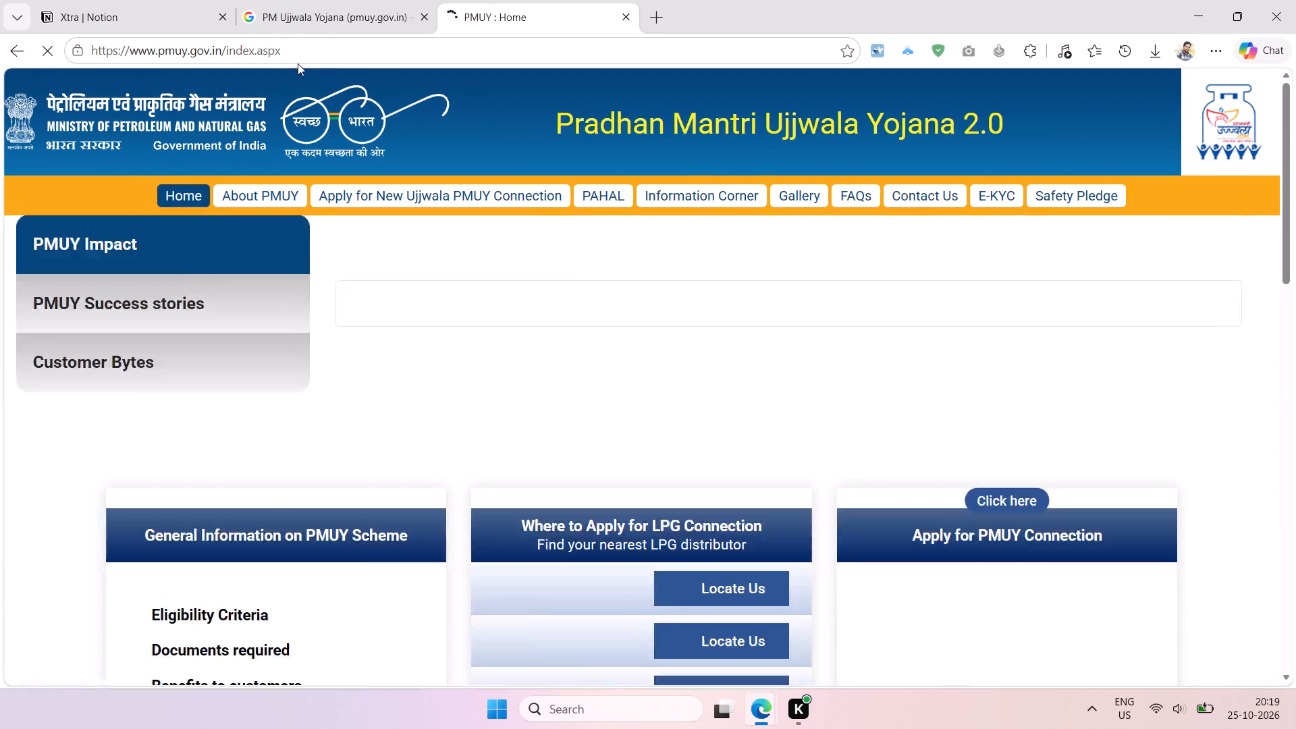
pyautogui.doubleClick(298, 56)
pyautogui.moveTo(330, 52); pyautogui.dragTo(150, 67)
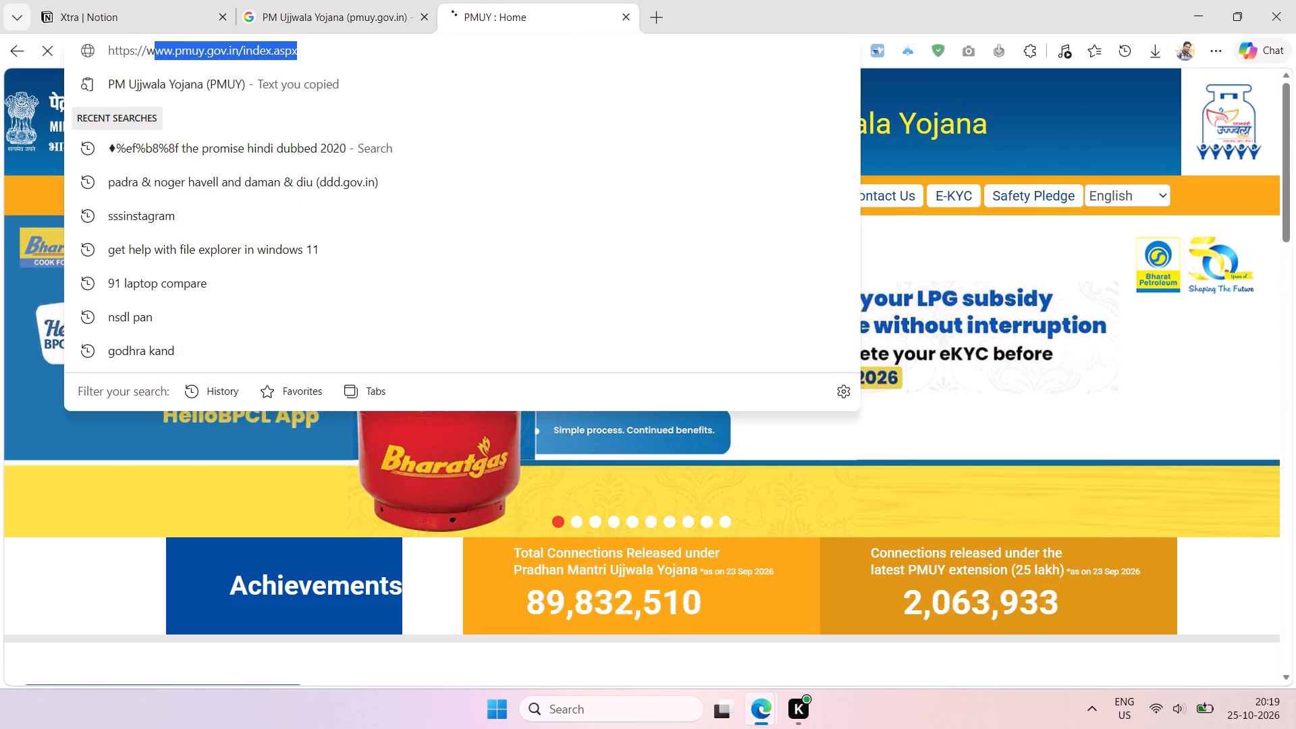
pyautogui.moveTo(150, 67); pyautogui.dragTo(144, 67)
pyautogui.hotkey('ctrl', 'c')
pyautogui.click(125, 0)
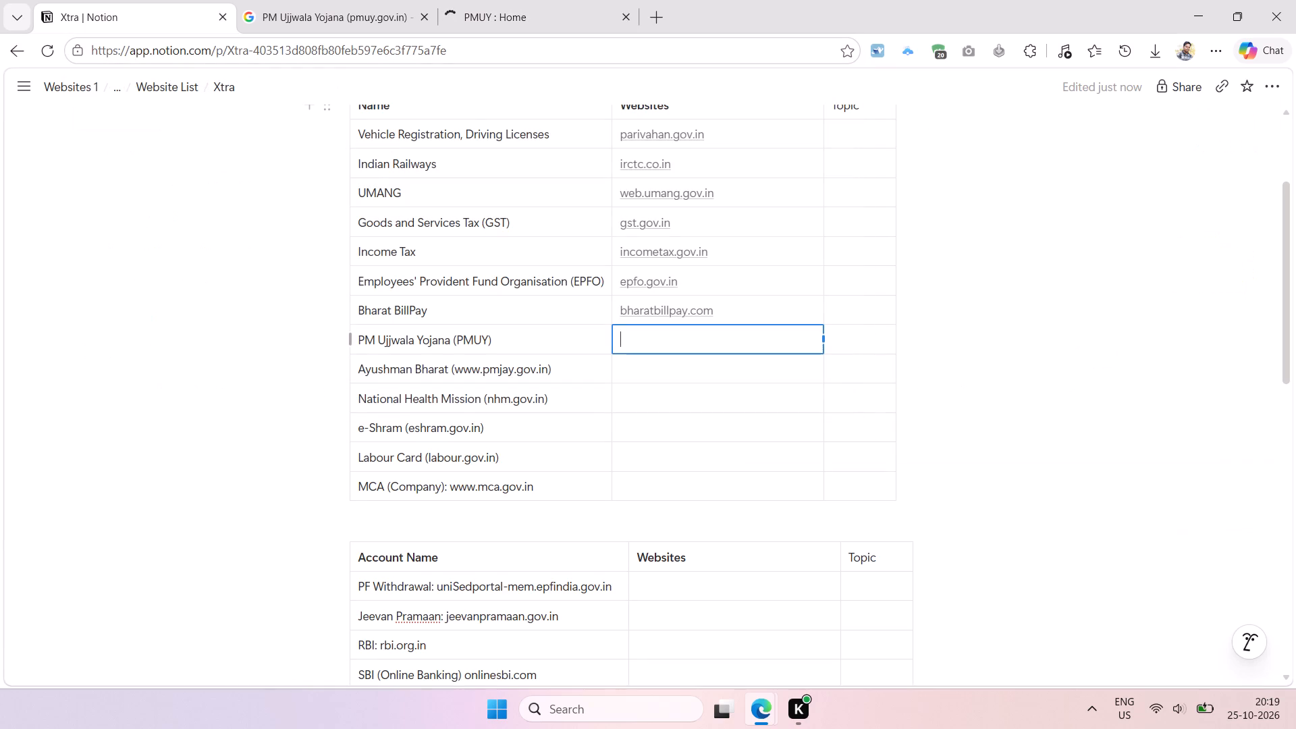
pyautogui.click(689, 337)
pyautogui.hotkey('ctrl', 'v')
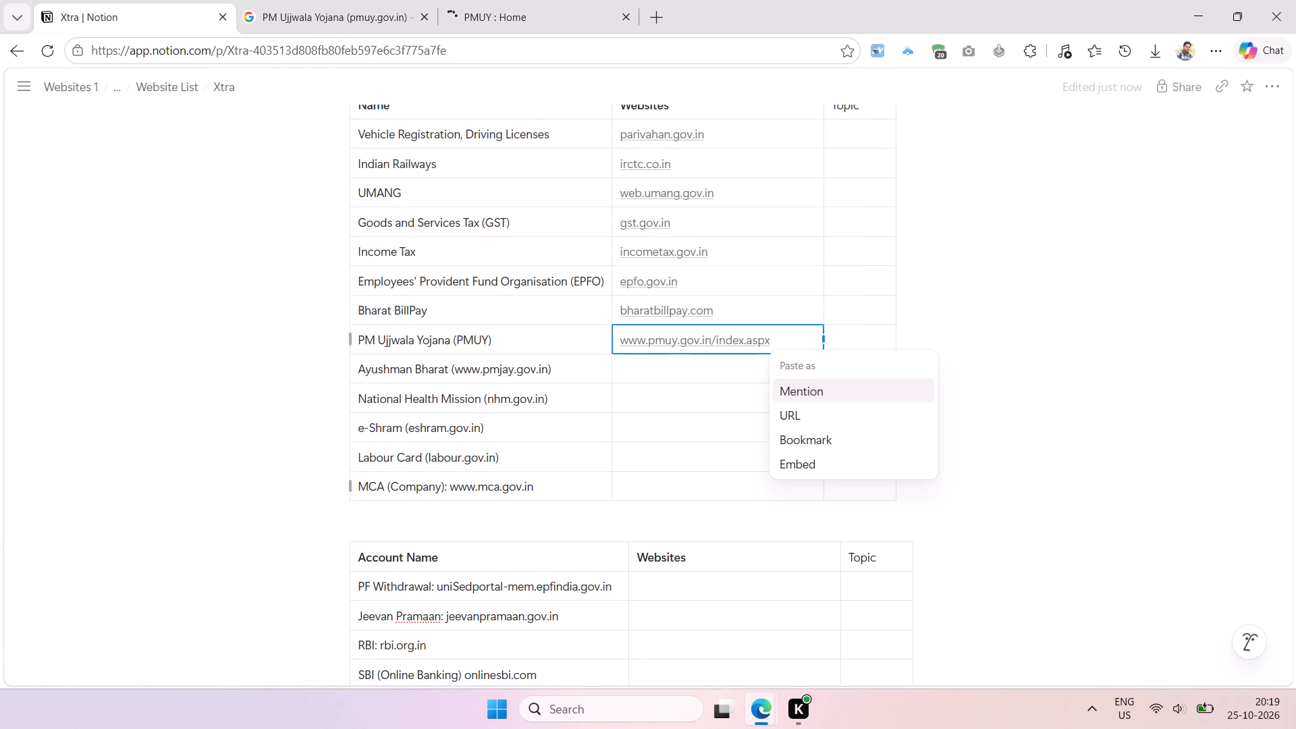
pyautogui.press('BackSpace')
pyautogui.press('BackSpace')
pyautogui.press('BackSpace')
pyautogui.press('BackSpace')
pyautogui.press('BackSpace')
pyautogui.press('BackSpace')
pyautogui.press('BackSpace')
pyautogui.press('BackSpace')
pyautogui.press('BackSpace')
pyautogui.press('BackSpace')
pyautogui.press('BackSpace')
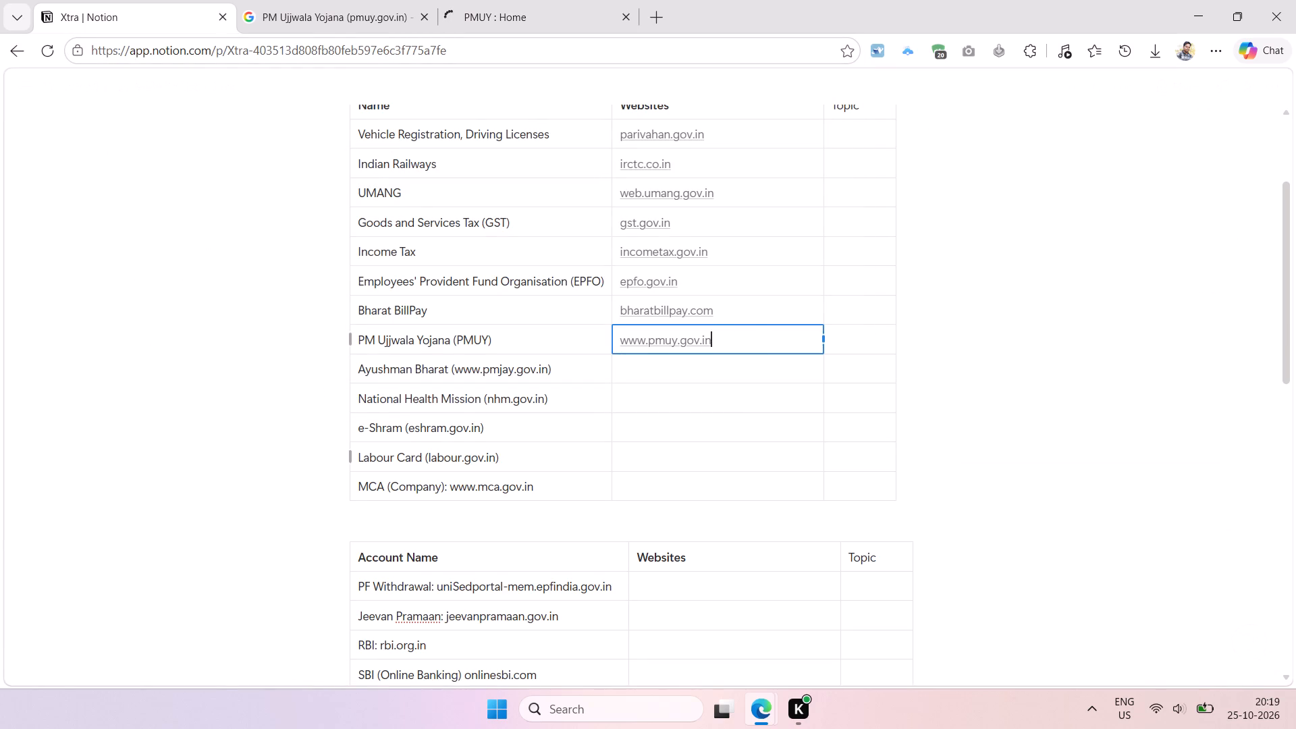
pyautogui.press('Left')
pyautogui.press('Left')
pyautogui.press('Left')
pyautogui.press('Left')
pyautogui.press('Left')
pyautogui.press('Left')
pyautogui.press('Left')
pyautogui.press('Left')
pyautogui.press('Left')
pyautogui.press('Left')
pyautogui.press('Left')
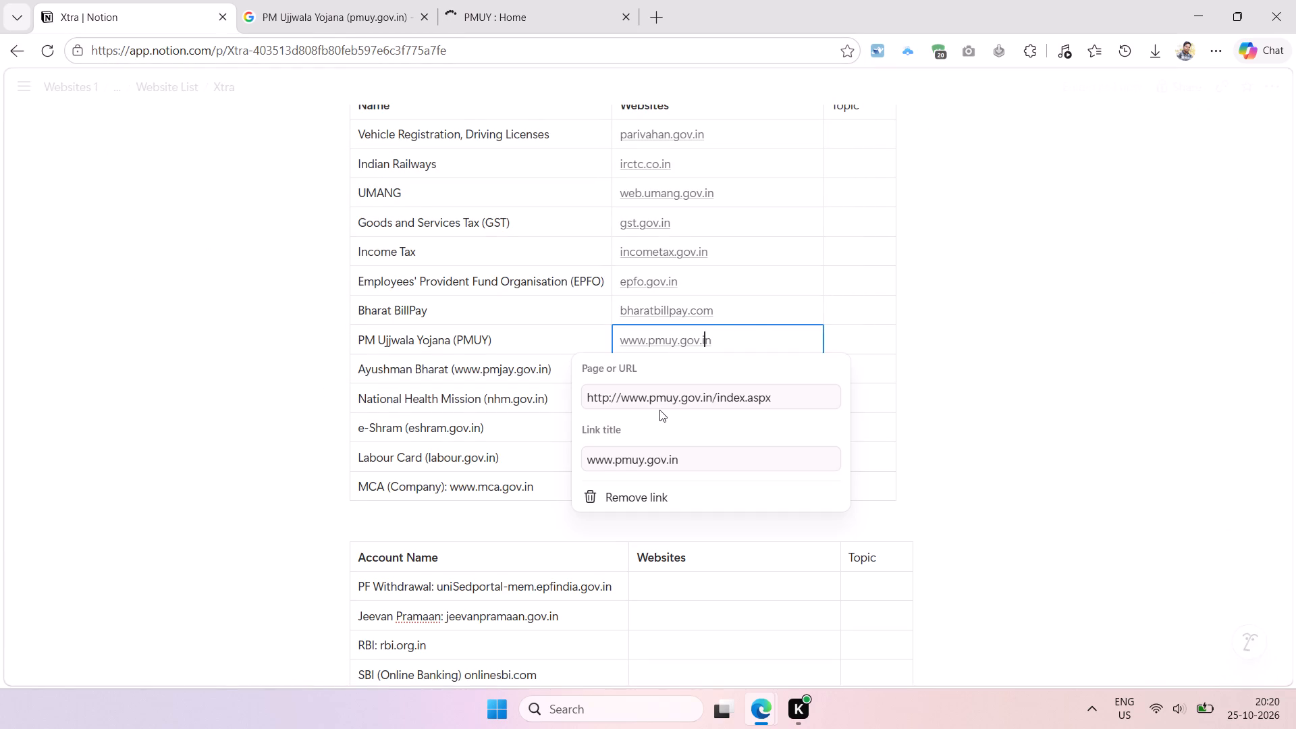
pyautogui.press('Left')
pyautogui.press('Left')
pyautogui.press('BackSpace')
pyautogui.press('BackSpace')
pyautogui.press('BackSpace')
pyautogui.press('BackSpace')
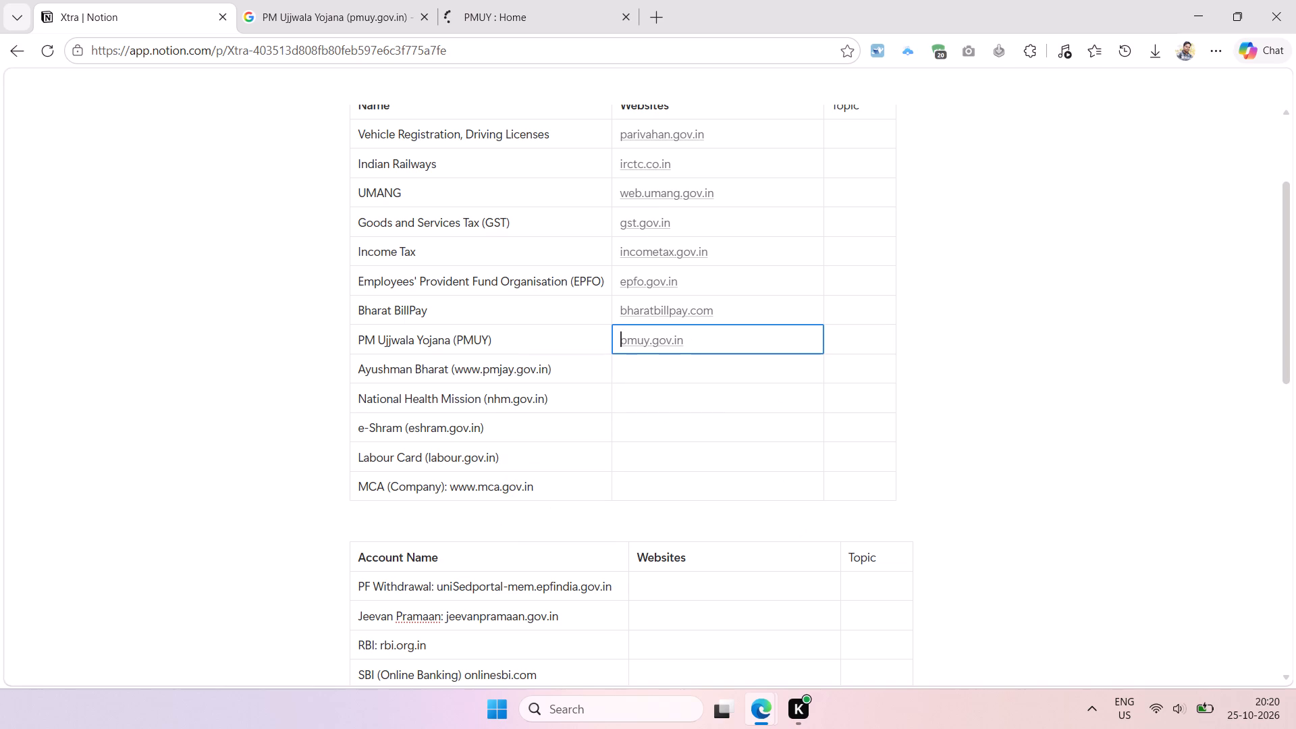
pyautogui.click(968, 375)
pyautogui.hotkey('ctrl', 's')
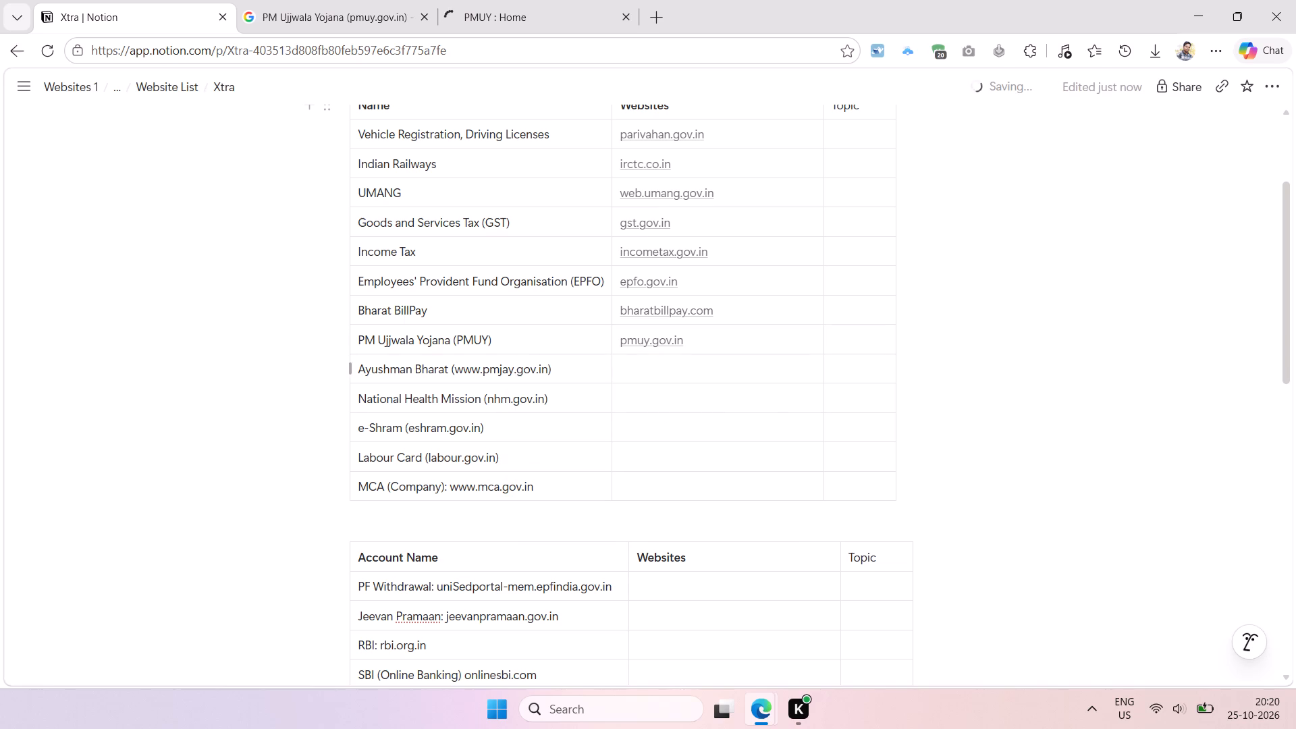
pyautogui.click(570, 367)
pyautogui.hotkey('ctrl', 'a')
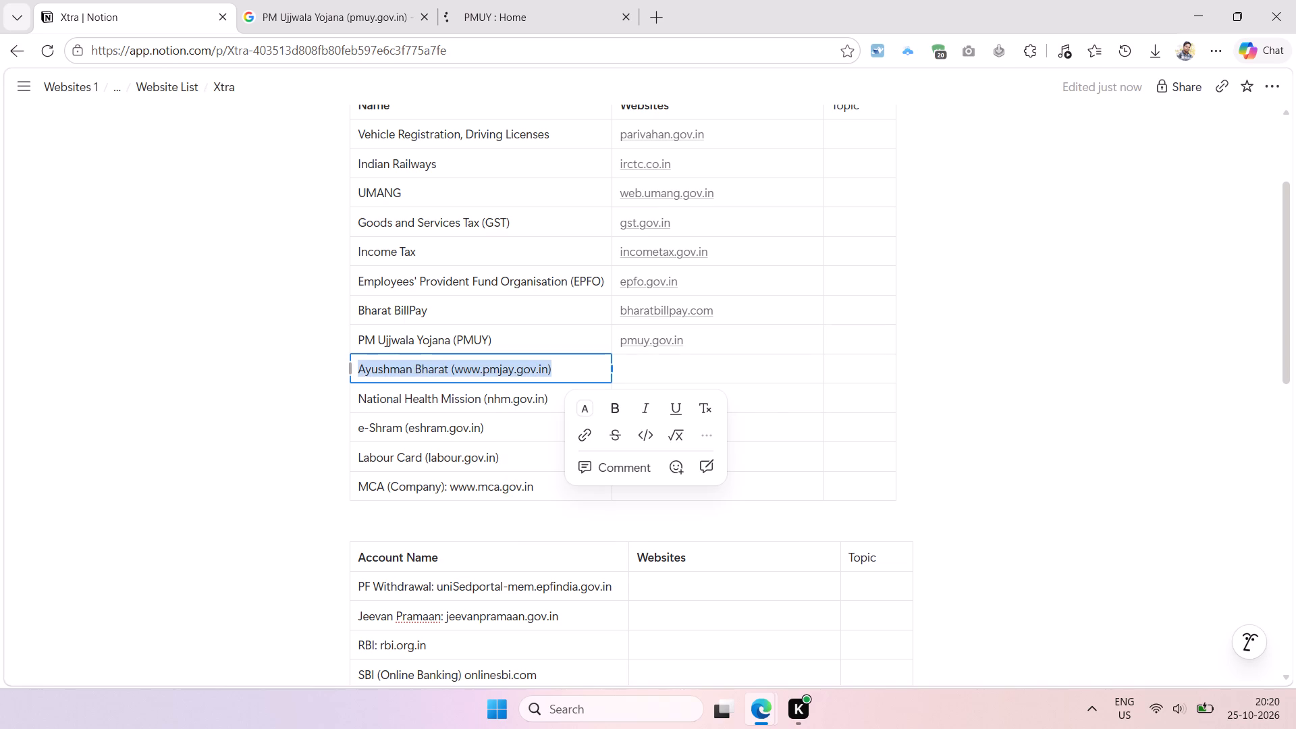
pyautogui.click(347, 368)
pyautogui.doubleClick(352, 369)
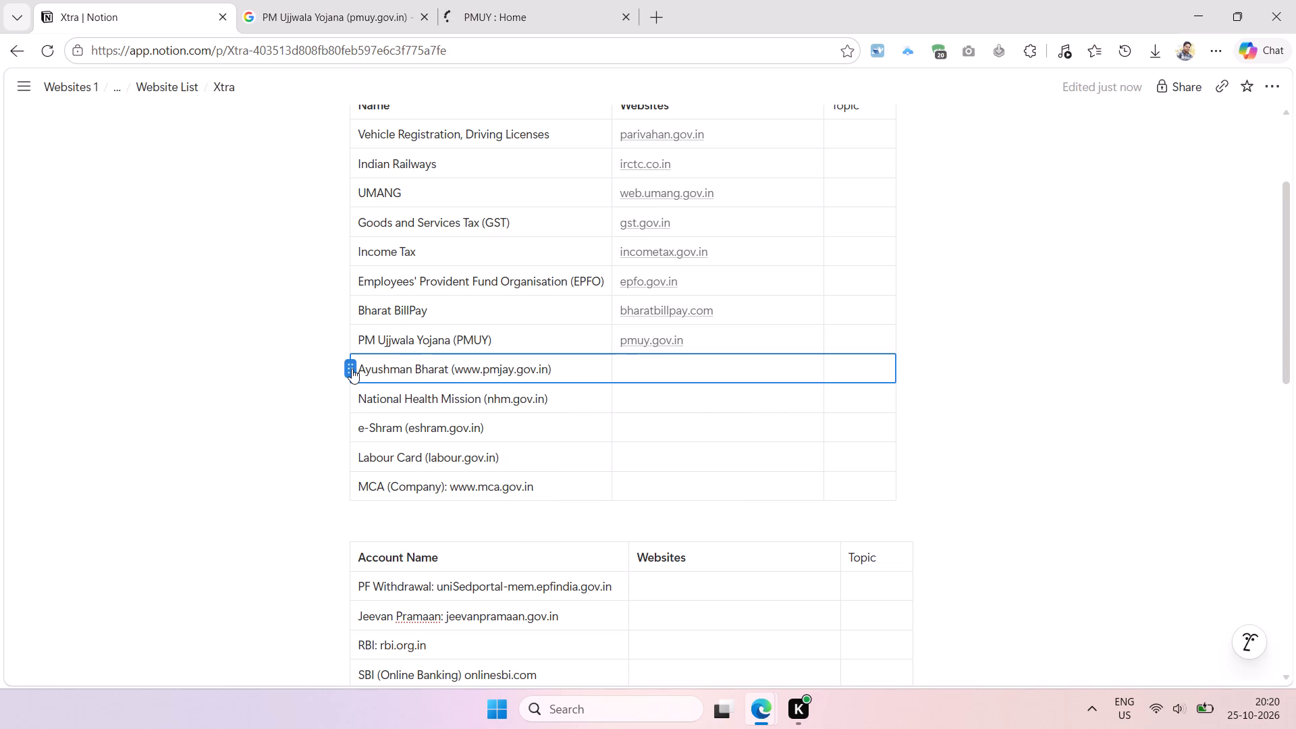
pyautogui.click(574, 369)
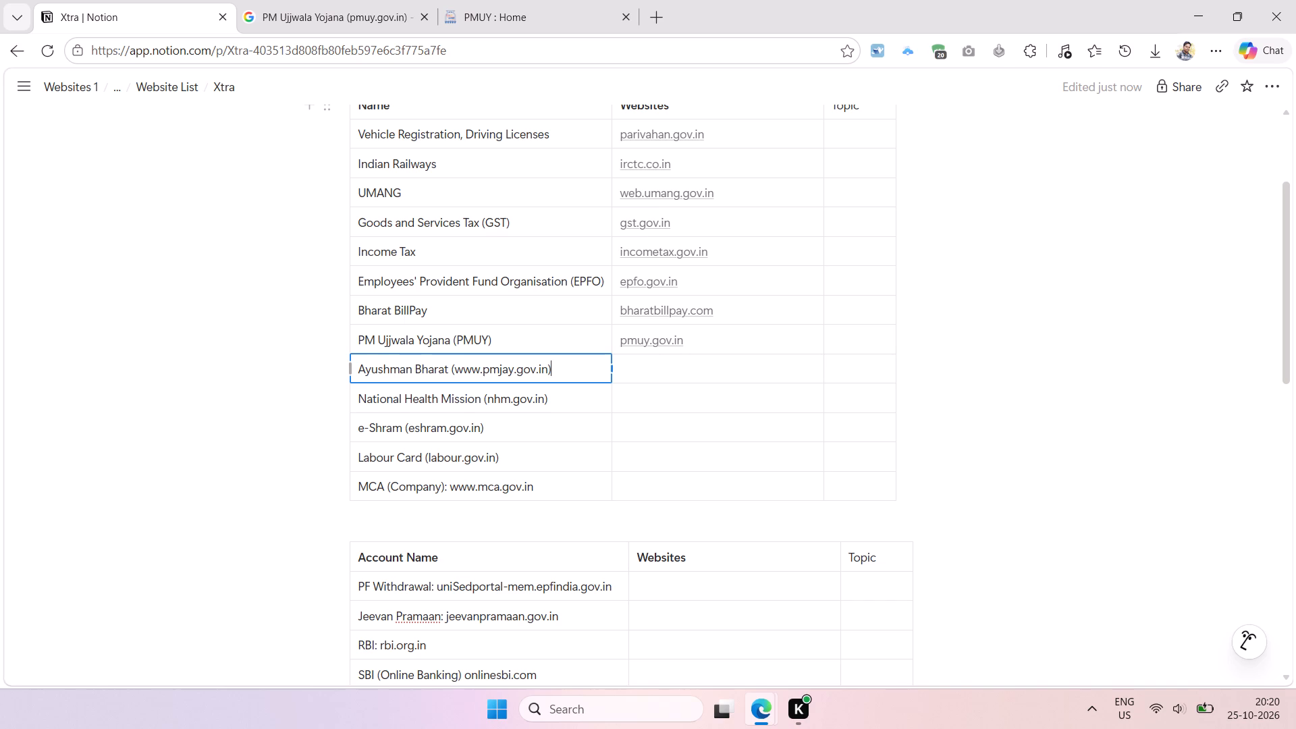
pyautogui.click(352, 369)
pyautogui.click(352, 369)
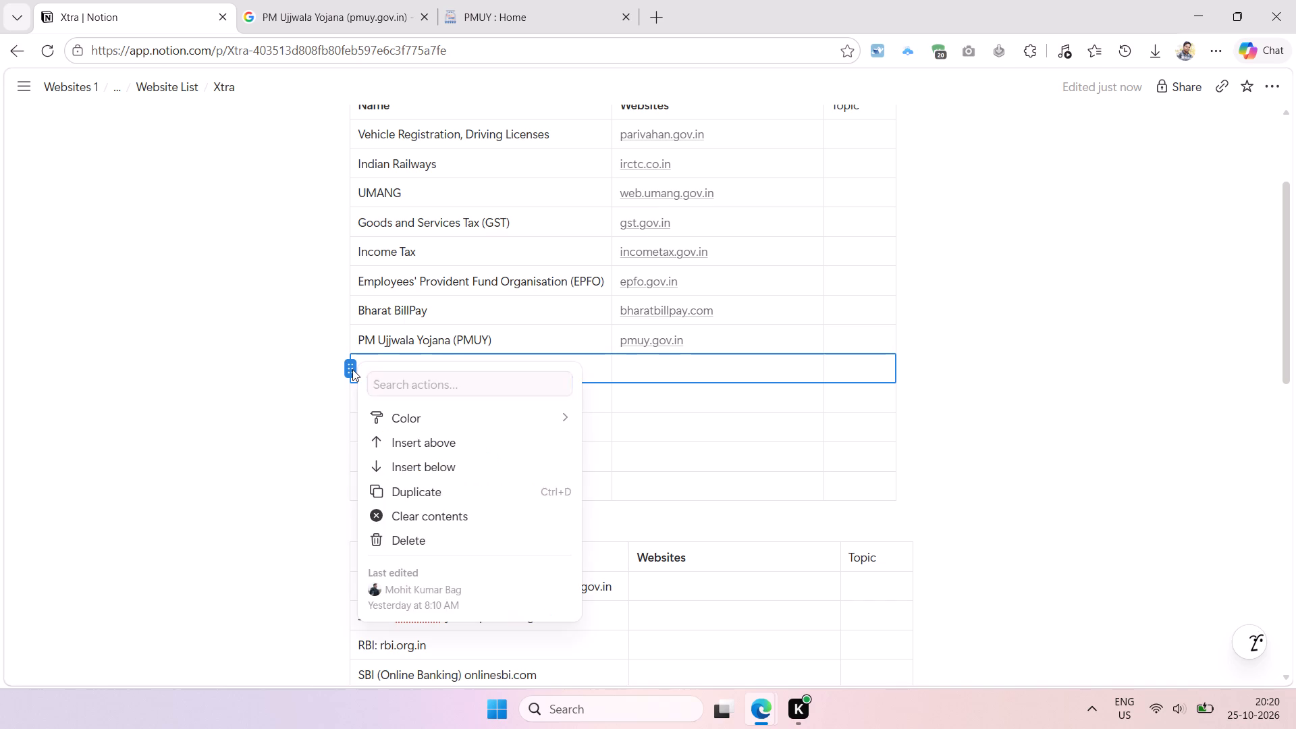
pyautogui.press('Delete')
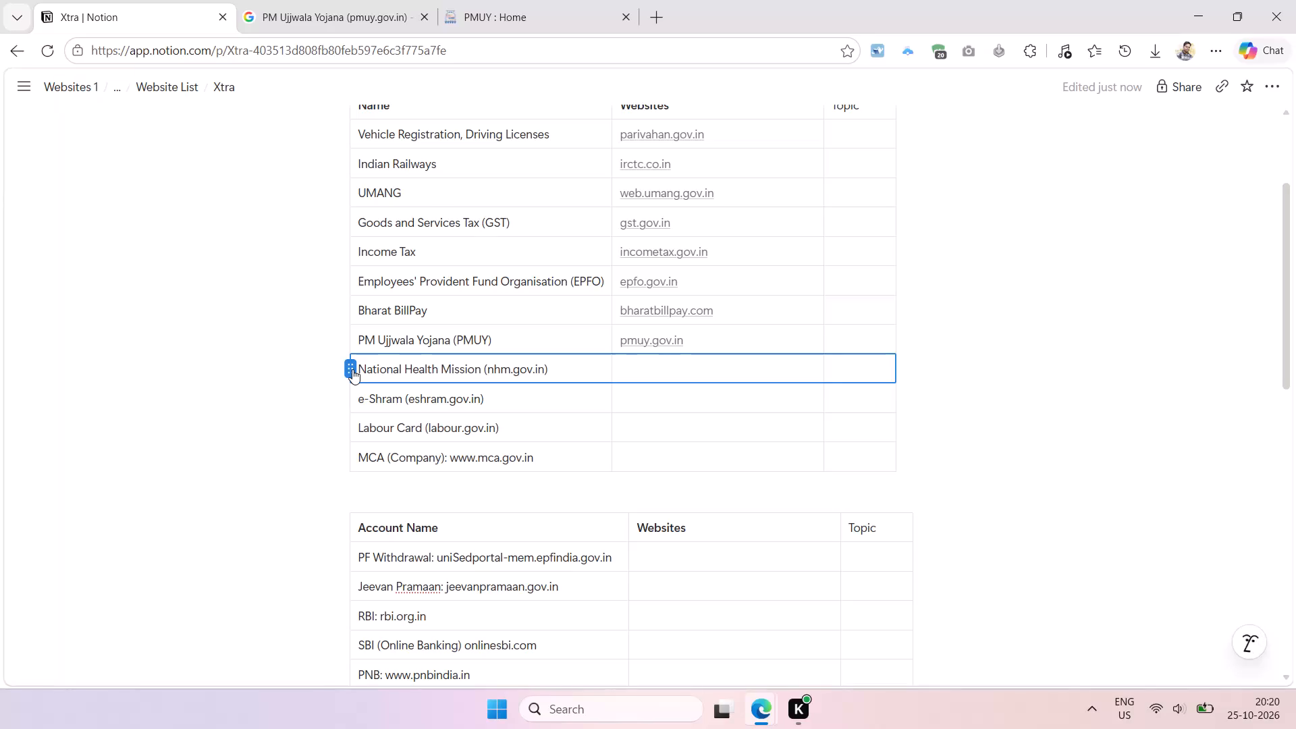
# Copy National Health Mission (nhm.gov.in) from its Name cell, close the PMUY site, and search Google for the copied text.
pyautogui.click(570, 373)
pyautogui.hotkey('ctrl', 'a')
pyautogui.hotkey('ctrl', 'c')
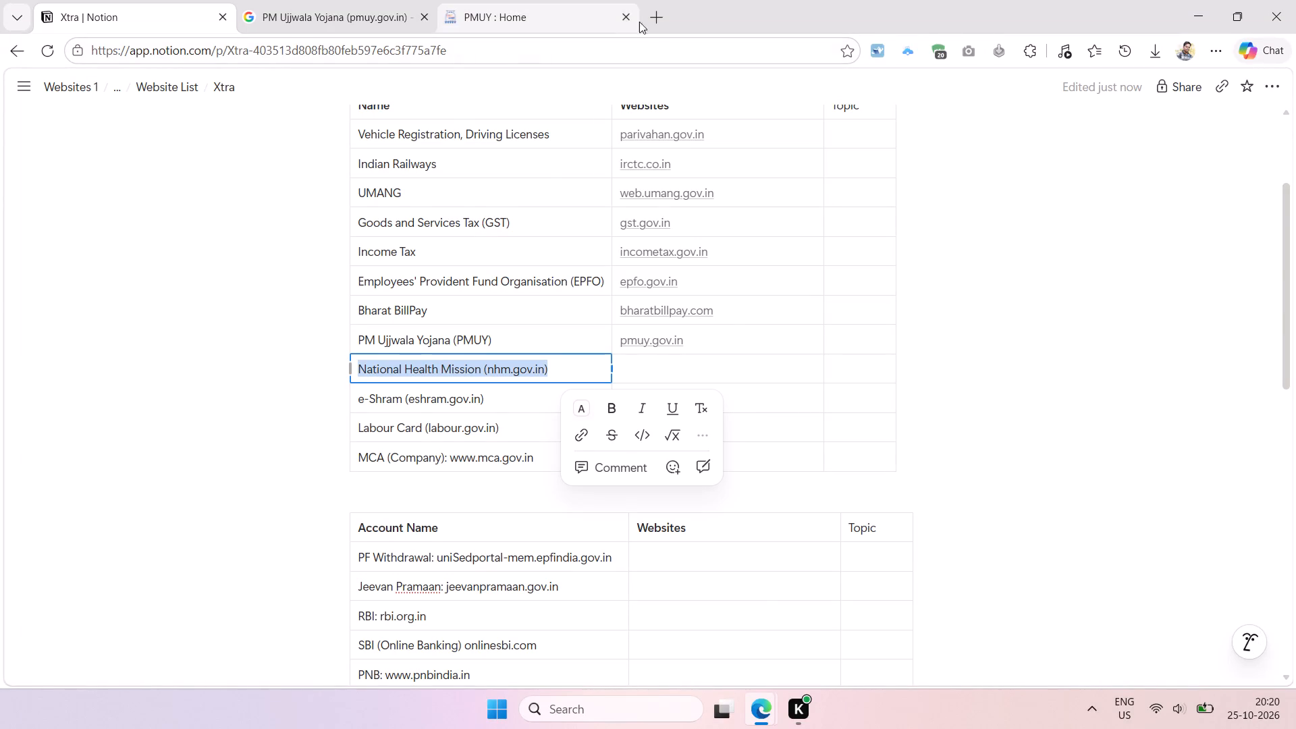
pyautogui.click(622, 14)
pyautogui.click(357, 9)
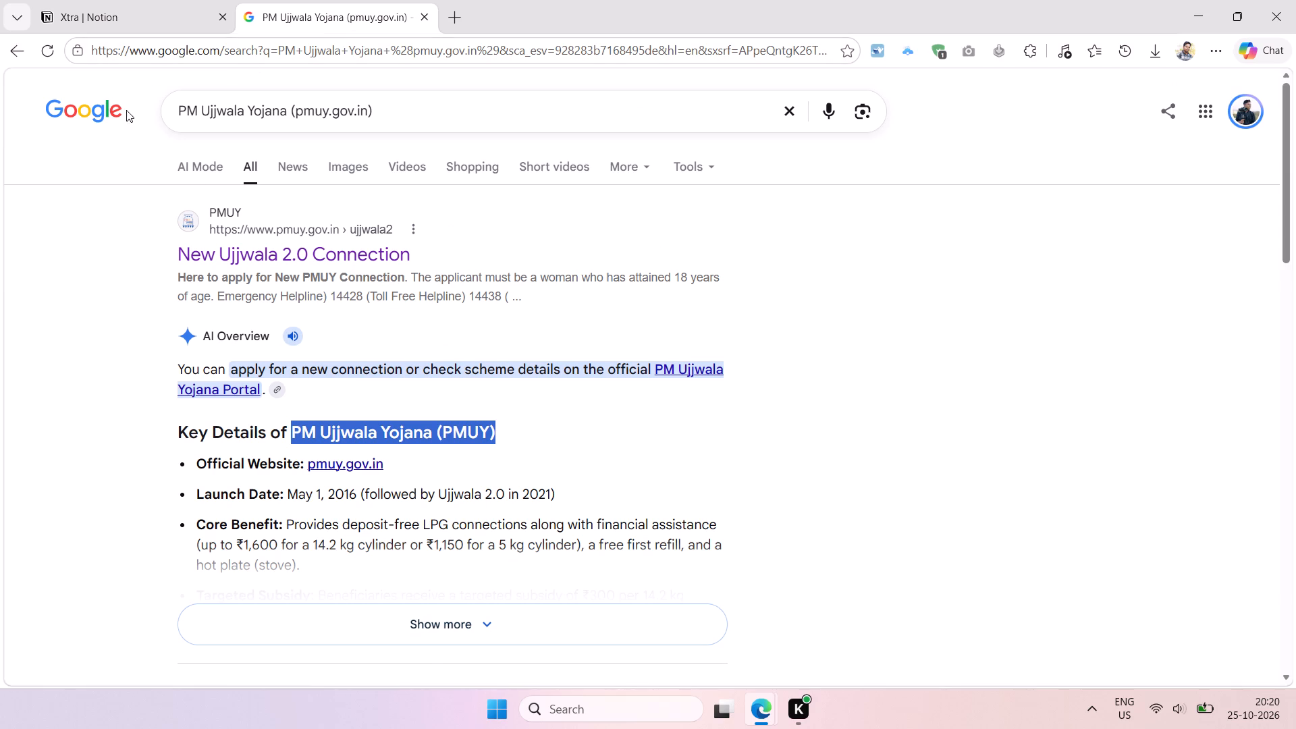
pyautogui.click(122, 111)
pyautogui.click(458, 303)
pyautogui.hotkey('ctrl', 'v')
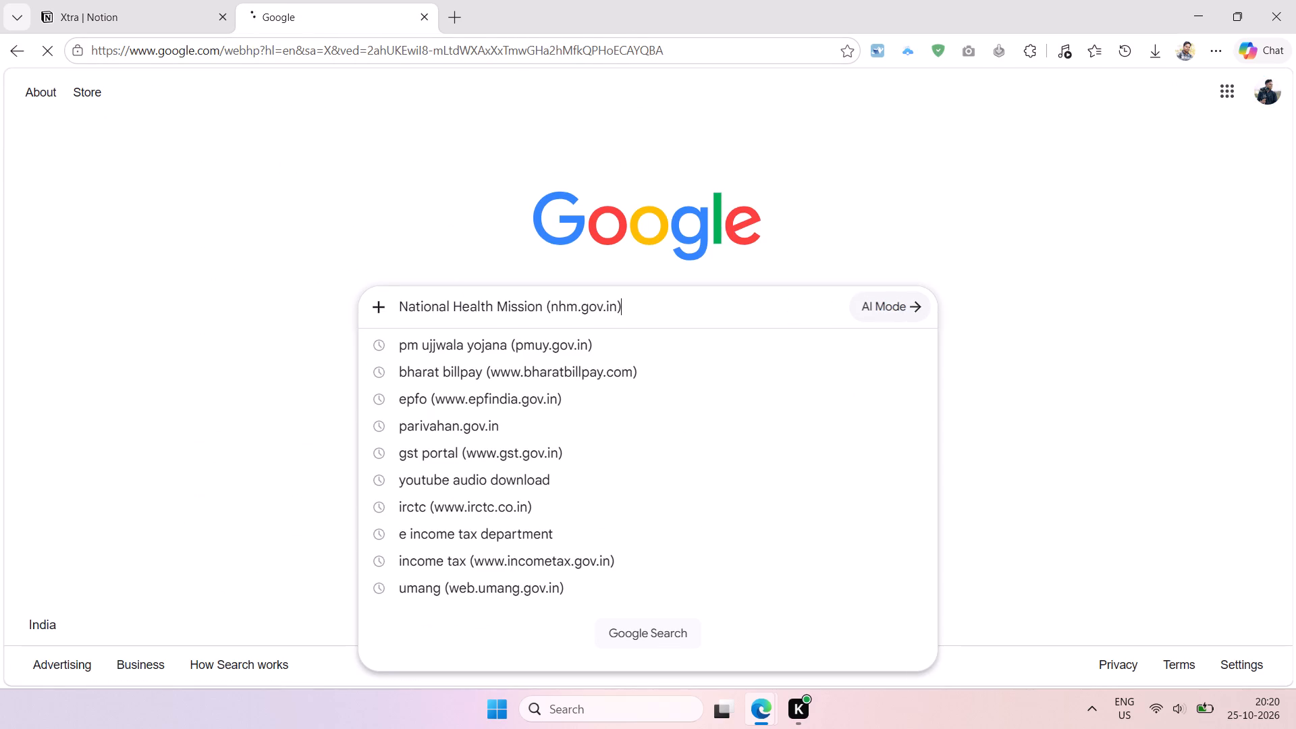
pyautogui.press('Return')
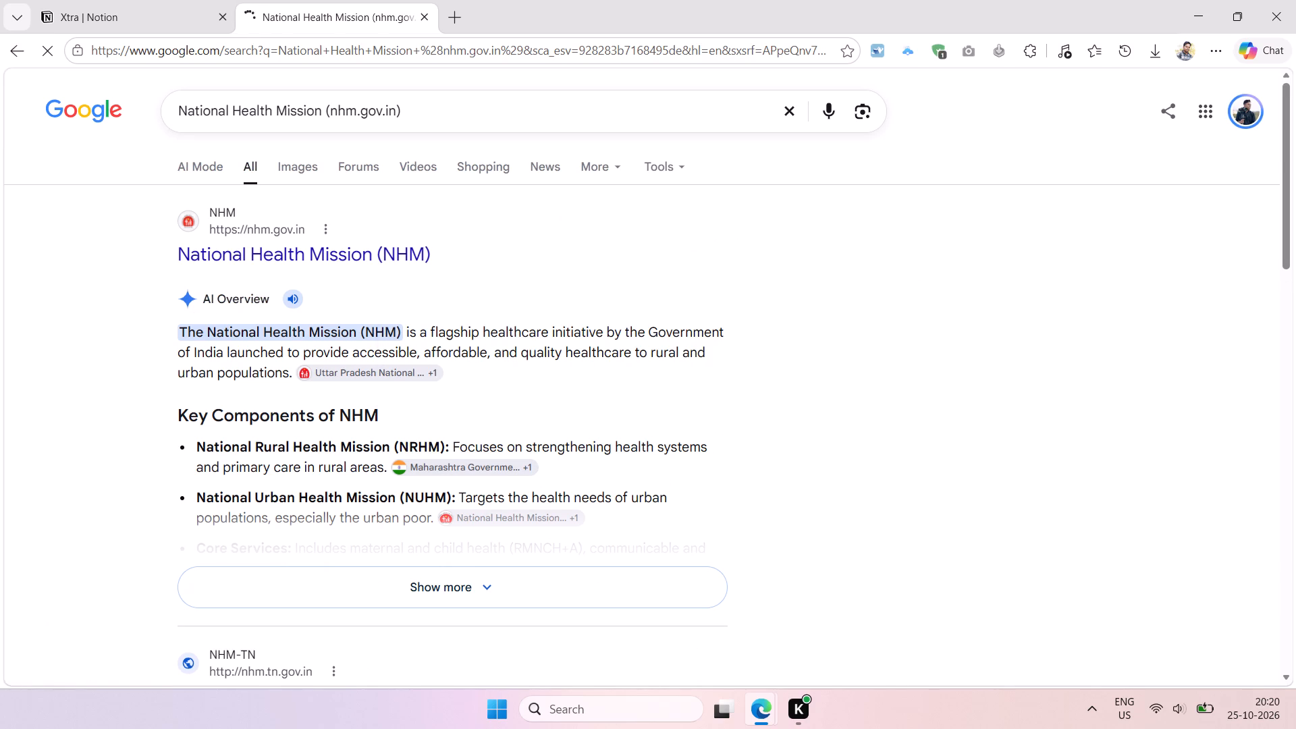
# Copy National Health Mission (NHM) from the AI Overview and replace the National Health Mission row's Name cell with it.
pyautogui.scroll(-2, 407, 354)
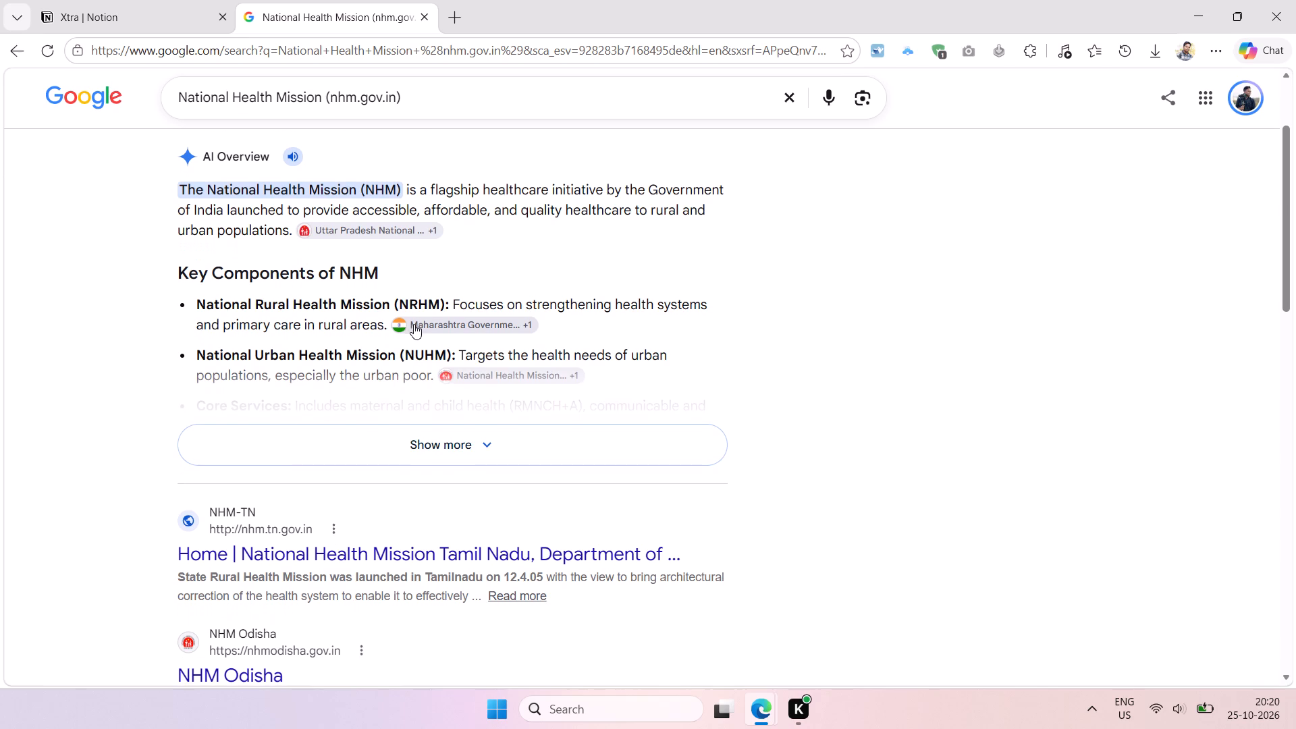
pyautogui.scroll(-1, 412, 318)
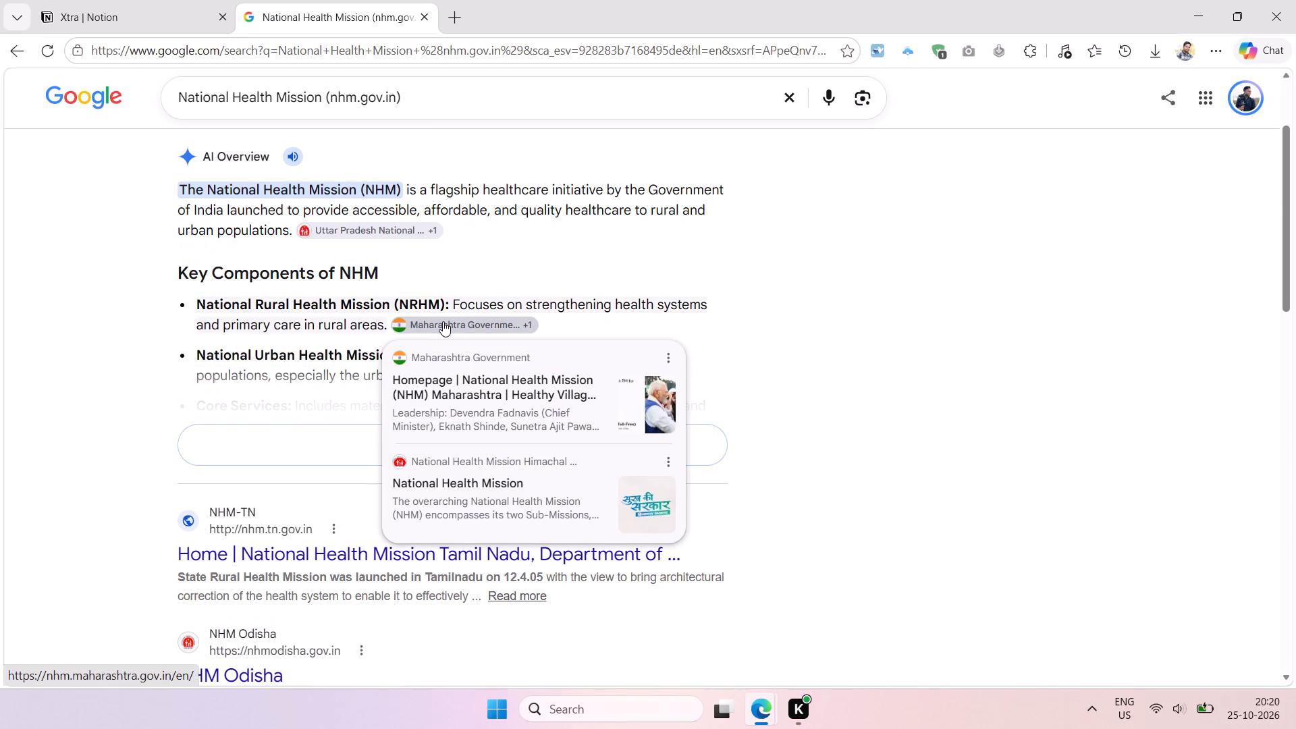
pyautogui.scroll(1, 443, 321)
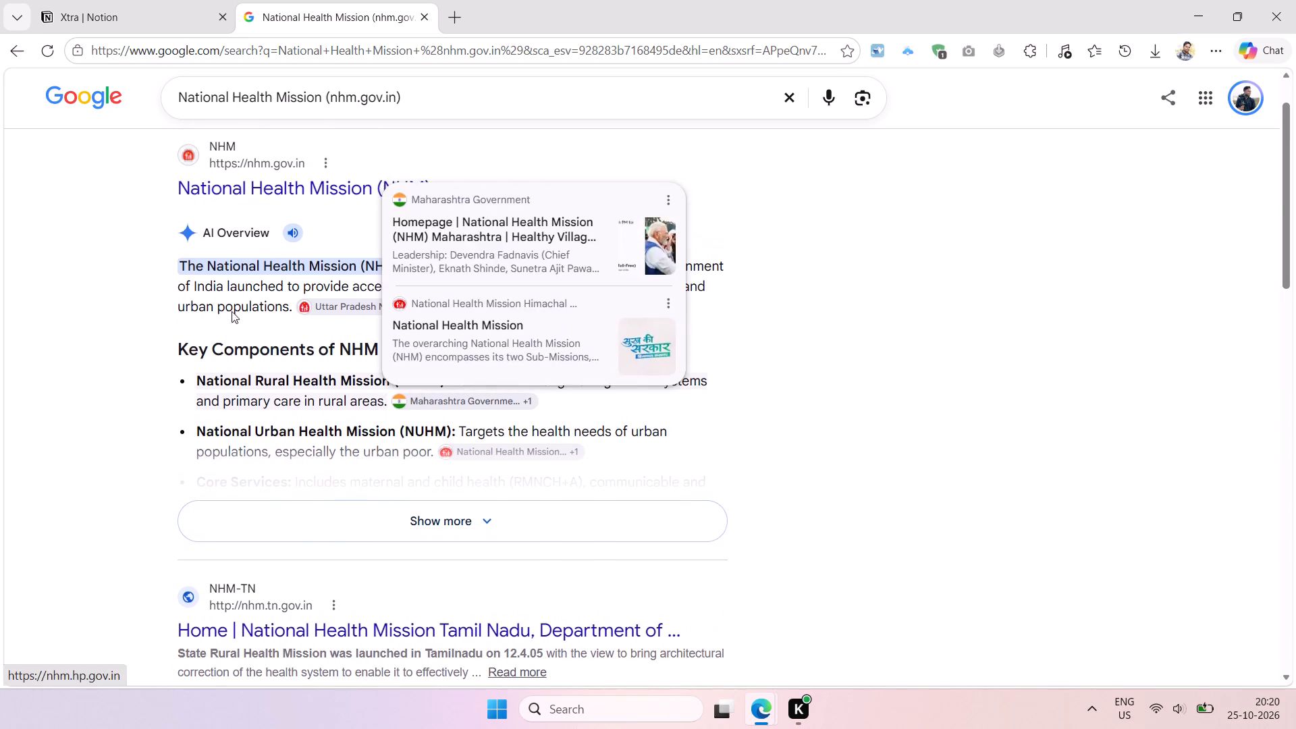
pyautogui.scroll(1, 232, 311)
pyautogui.moveTo(209, 281); pyautogui.dragTo(342, 298)
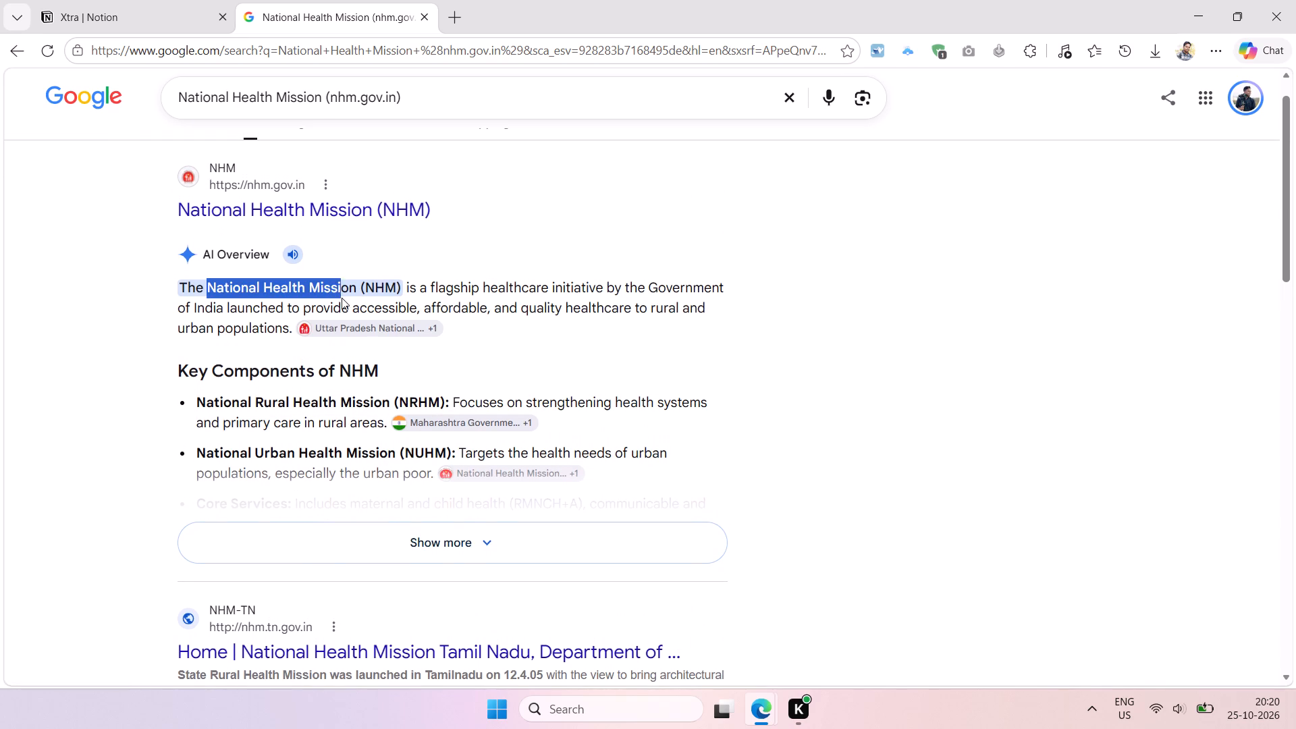
pyautogui.moveTo(342, 298); pyautogui.dragTo(400, 294)
pyautogui.hotkey('ctrl', 'c')
pyautogui.click(107, 5)
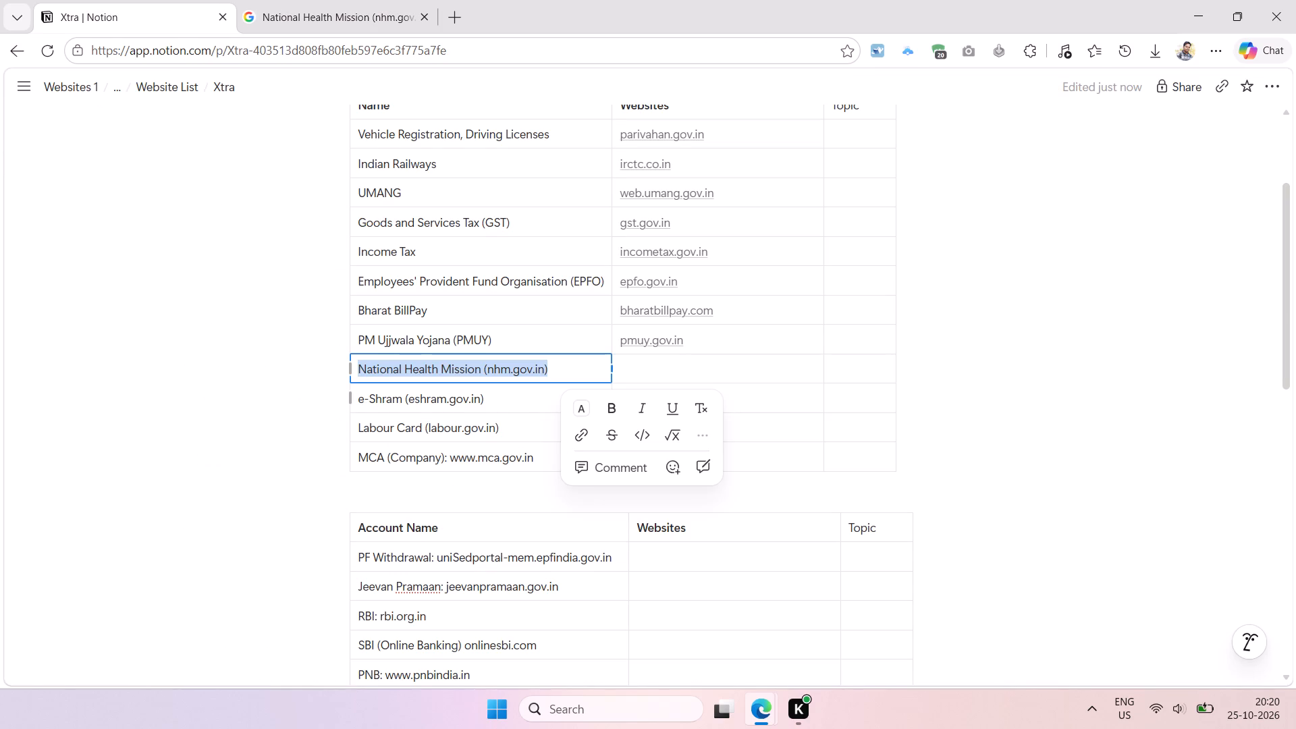
pyautogui.click(576, 376)
pyautogui.hotkey('ctrl', 'a')
pyautogui.hotkey('ctrl', 'v')
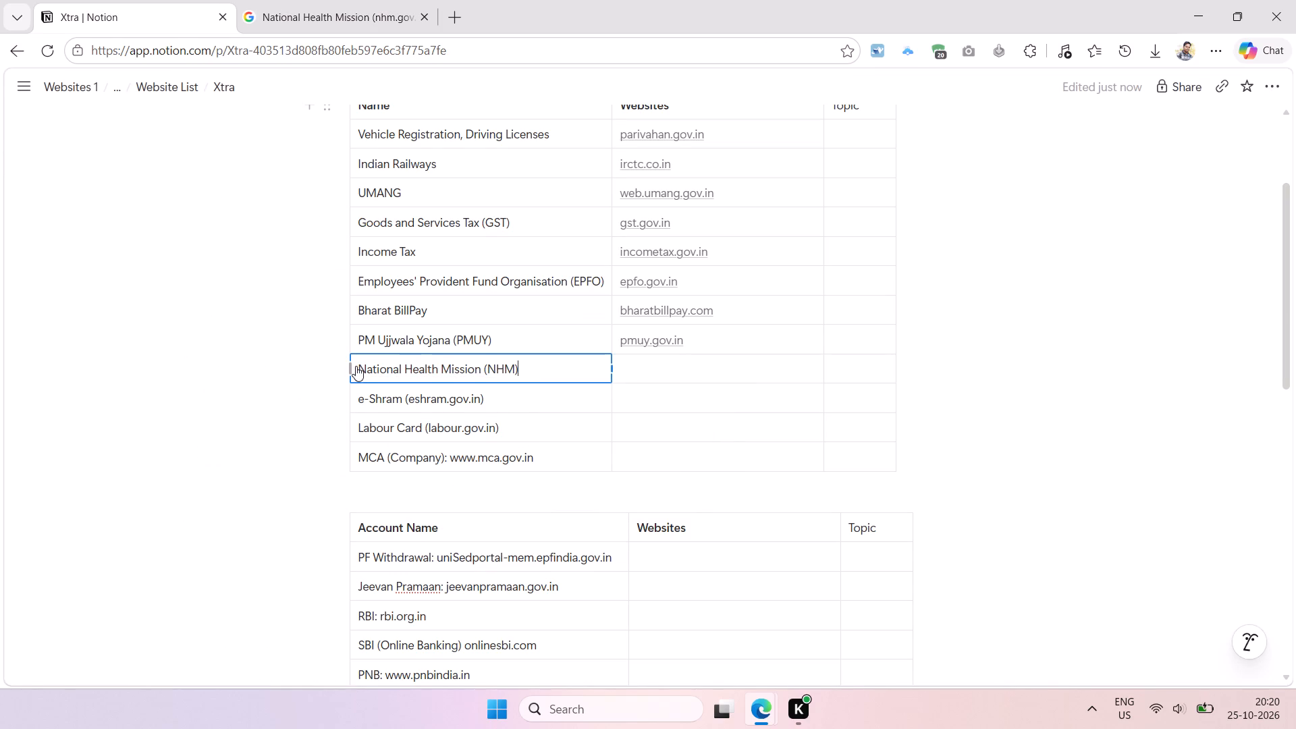
# Insert a row above the National Health Mission row and paste National Health Mission (NHM) into its Name cell.
pyautogui.rightClick(351, 367)
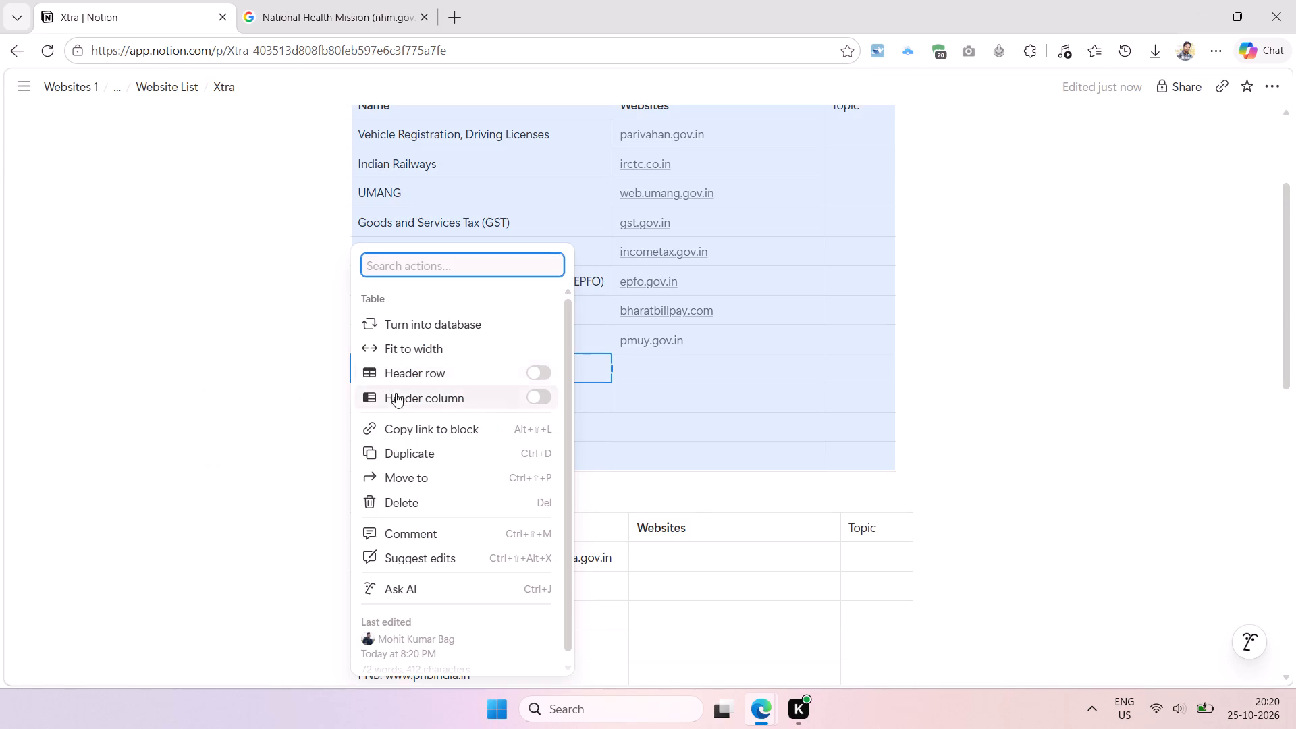
pyautogui.click(310, 434)
pyautogui.click(369, 369)
pyautogui.click(350, 369)
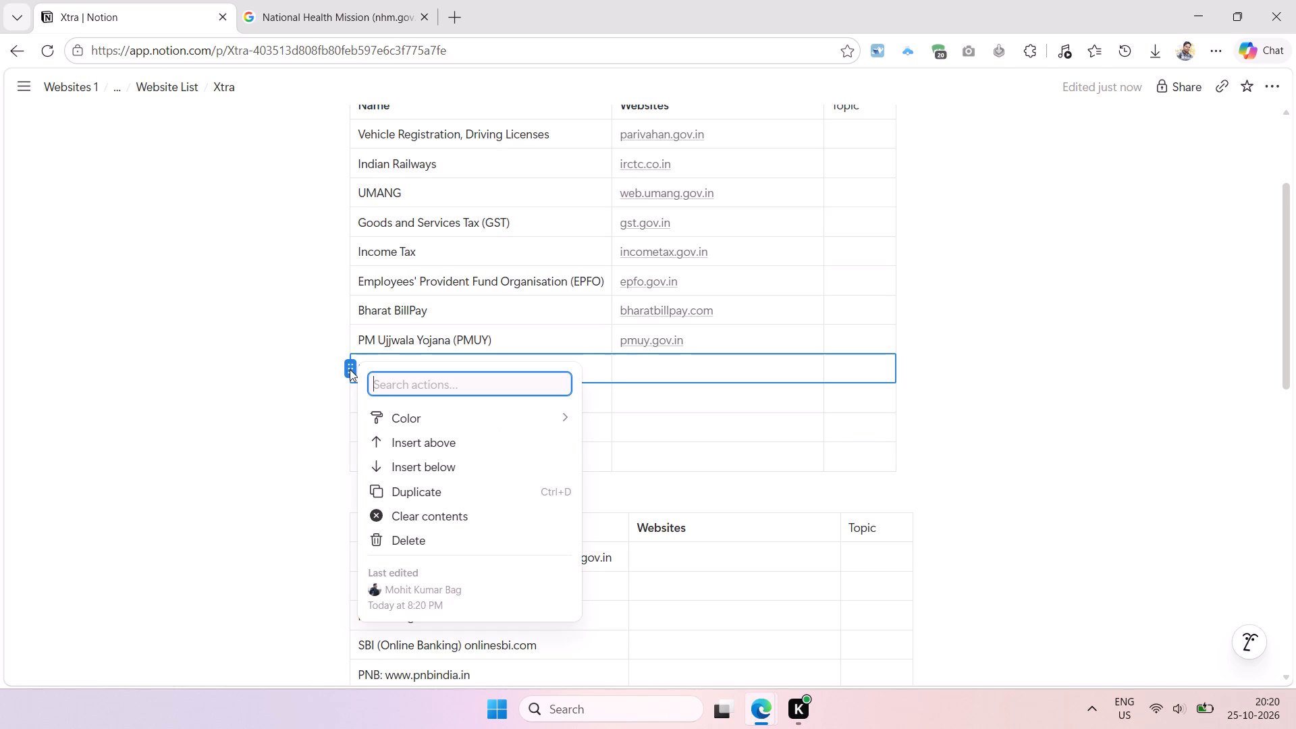
pyautogui.click(410, 443)
pyautogui.click(433, 365)
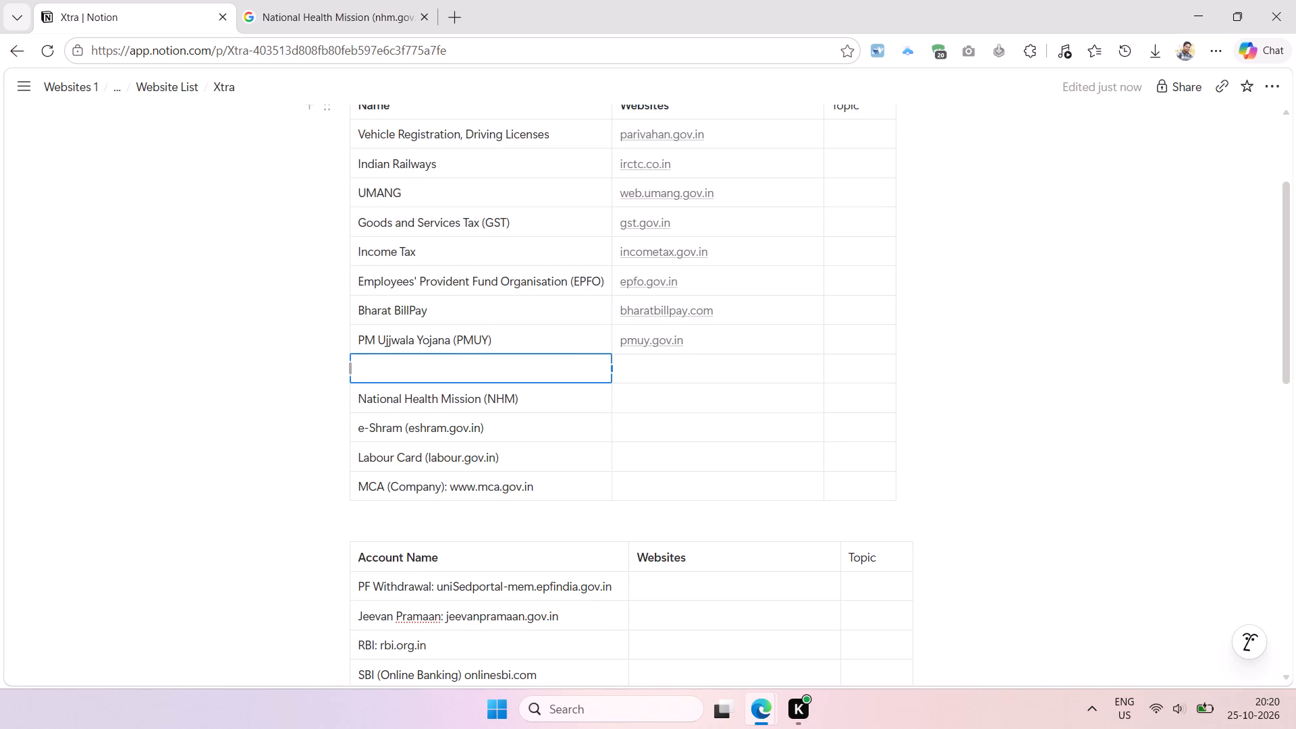
pyautogui.hotkey('ctrl', 'v')
# Open the Maharashtra Government source link of the National Rural Health Mission entry in a new tab.
pyautogui.click(335, 5)
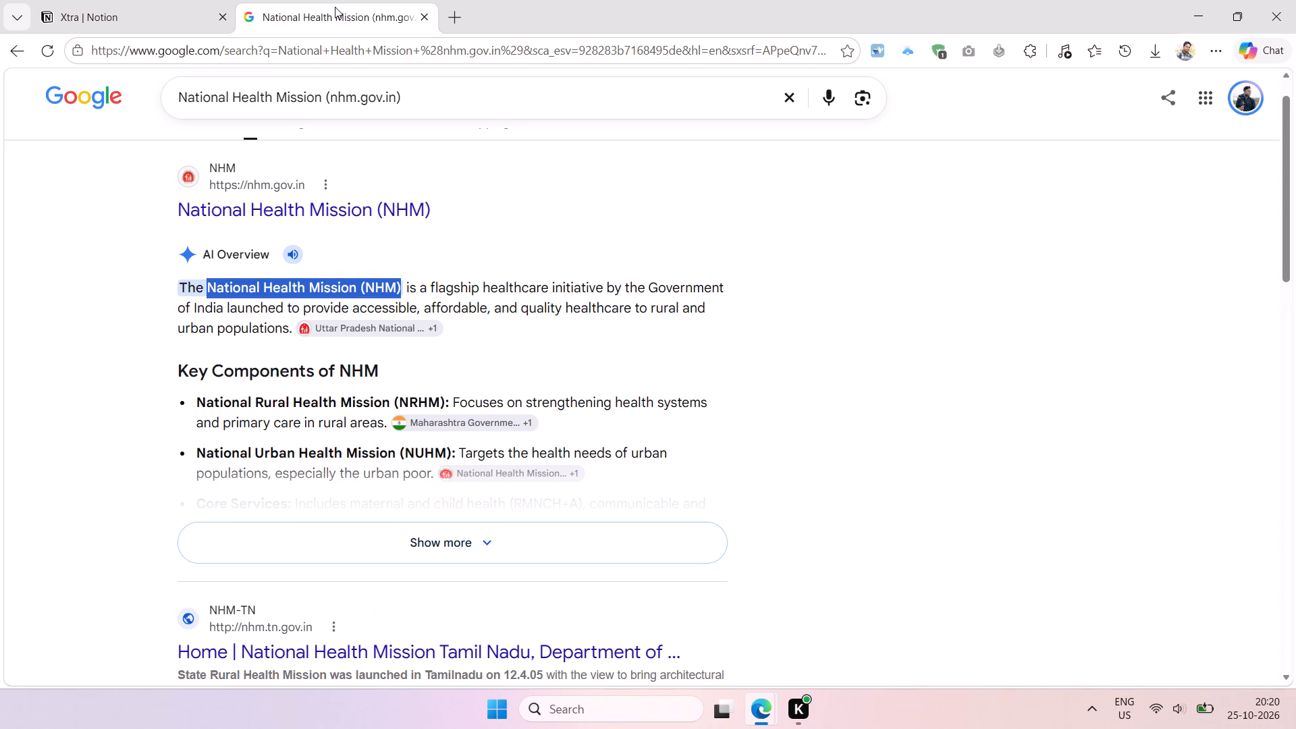
pyautogui.rightClick(473, 421)
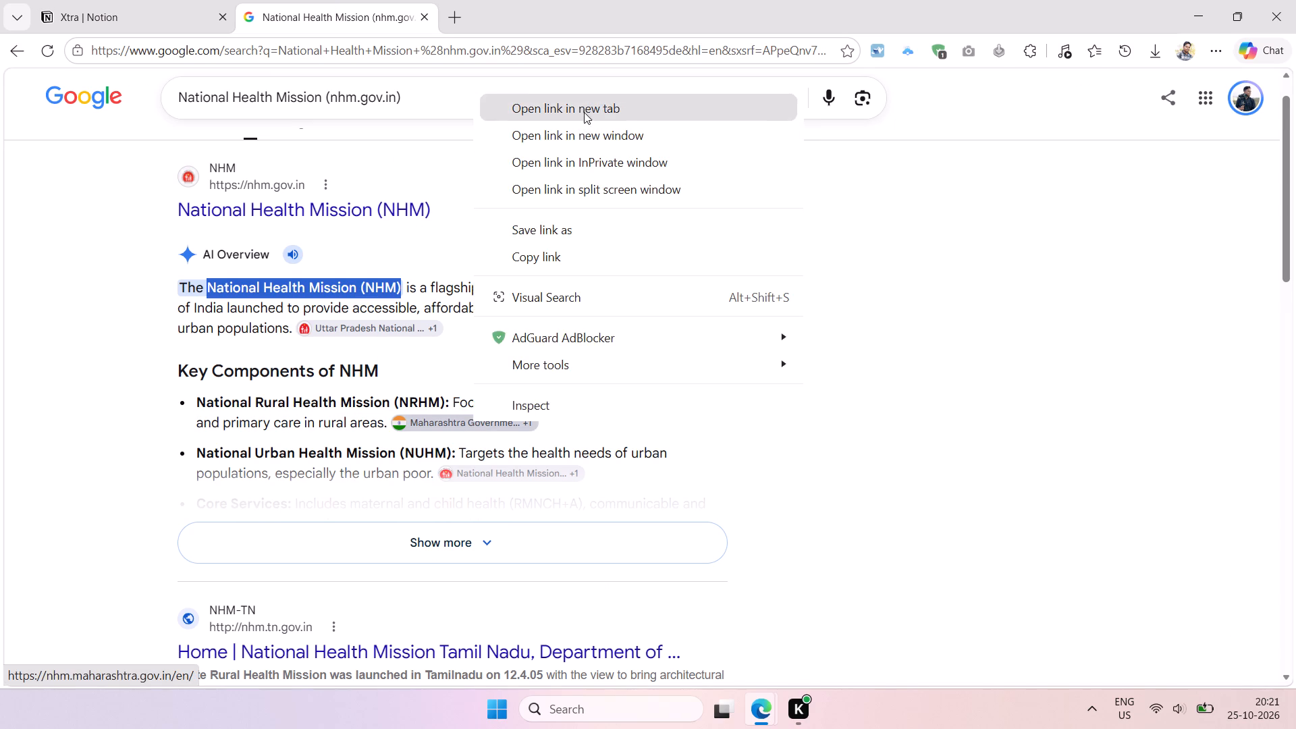
pyautogui.click(584, 112)
# Copy Rural from the AI Overview and append it to the new row's name so it reads National Health Mission (NHM) Rural.
pyautogui.doubleClick(271, 404)
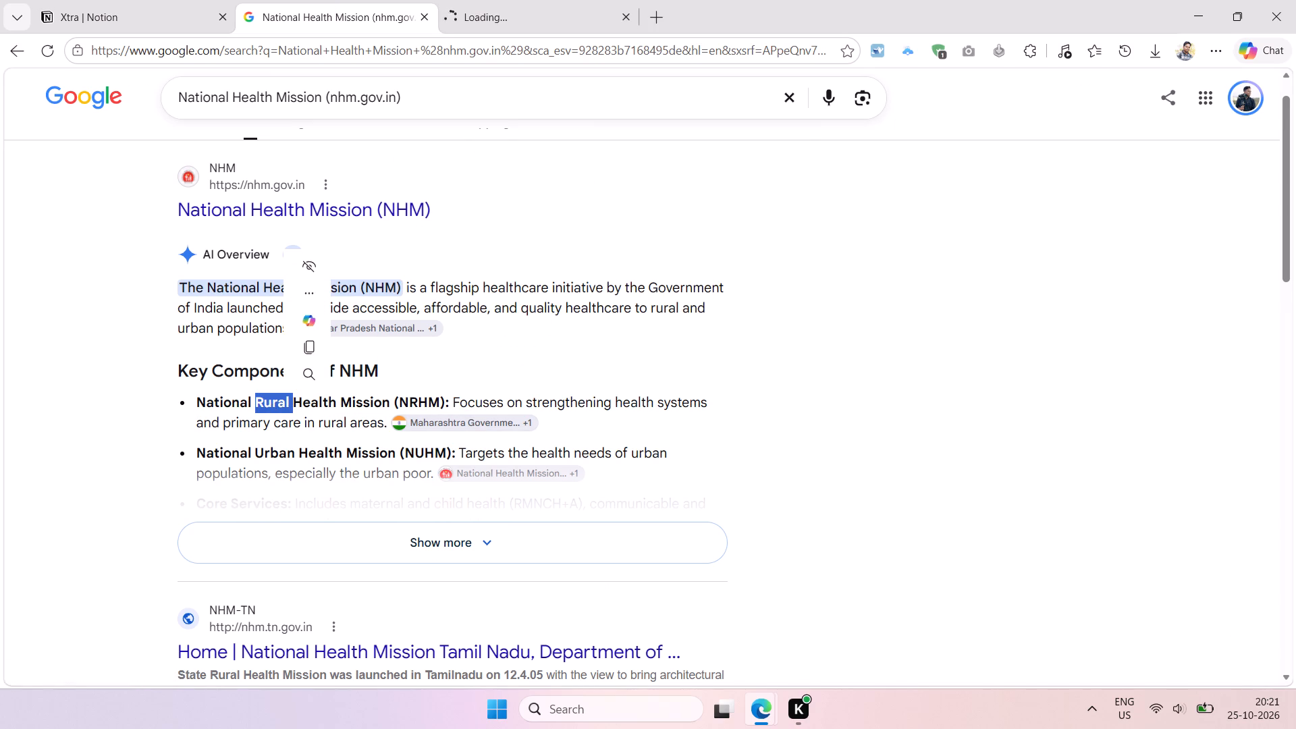
pyautogui.hotkey('ctrl', 'c')
pyautogui.click(151, 0)
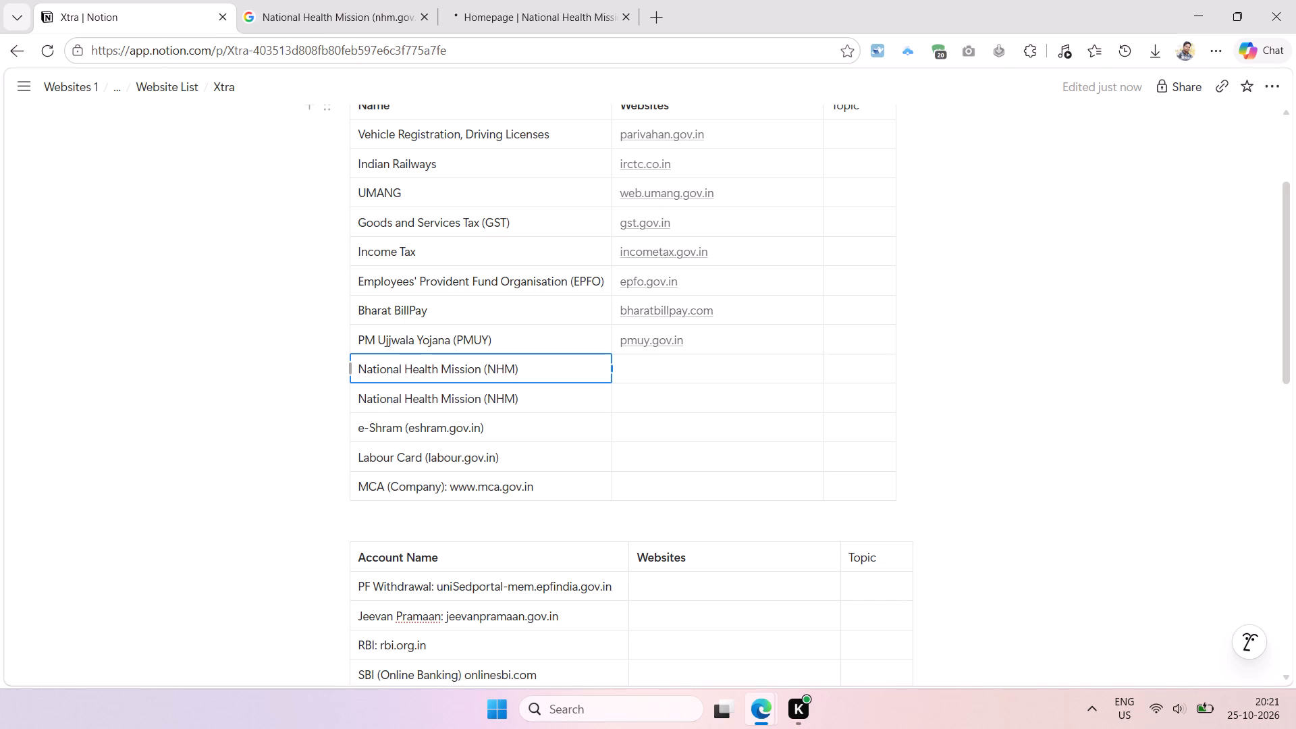
pyautogui.click(568, 371)
pyautogui.hotkey('ctrl', 'v')
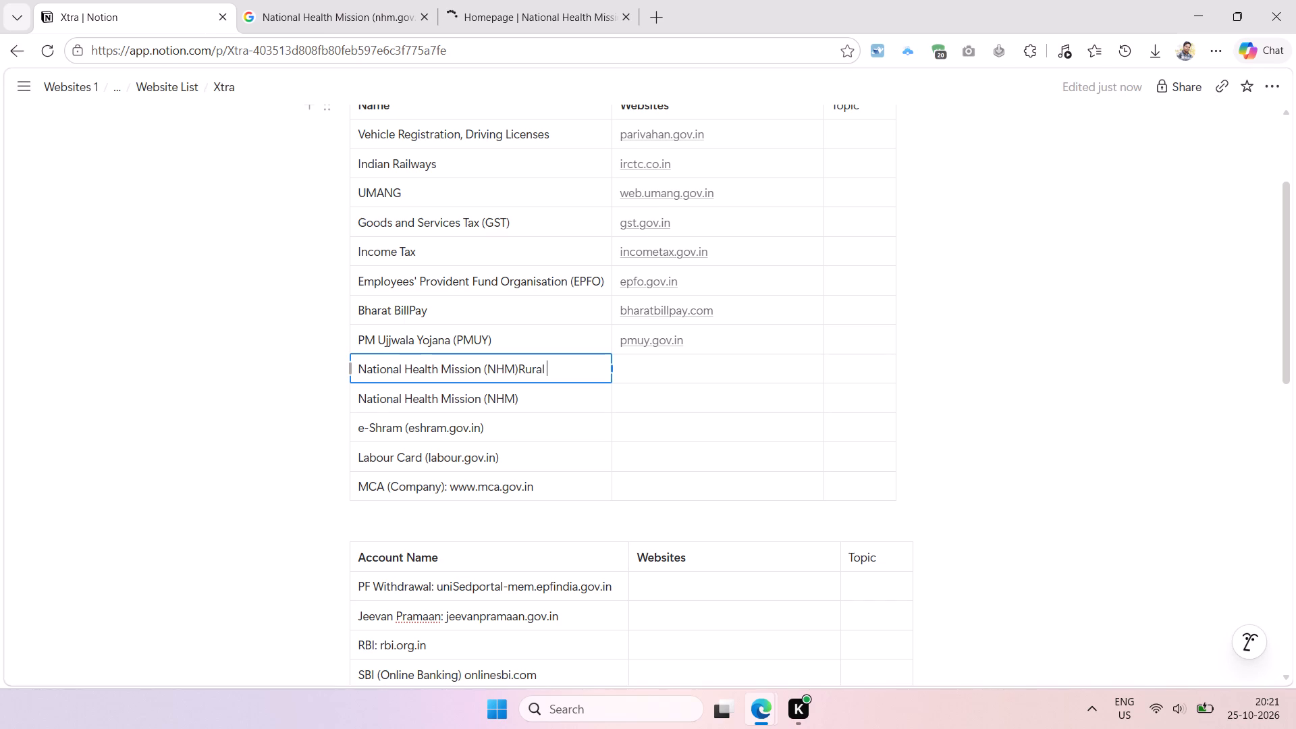
pyautogui.click(518, 369)
pyautogui.press('space')
# Copy nhm.maharashtra.gov.in/en/ from the Maharashtra NHM site's address and paste it into the NHM Rural row's Websites cell.
pyautogui.click(556, 4)
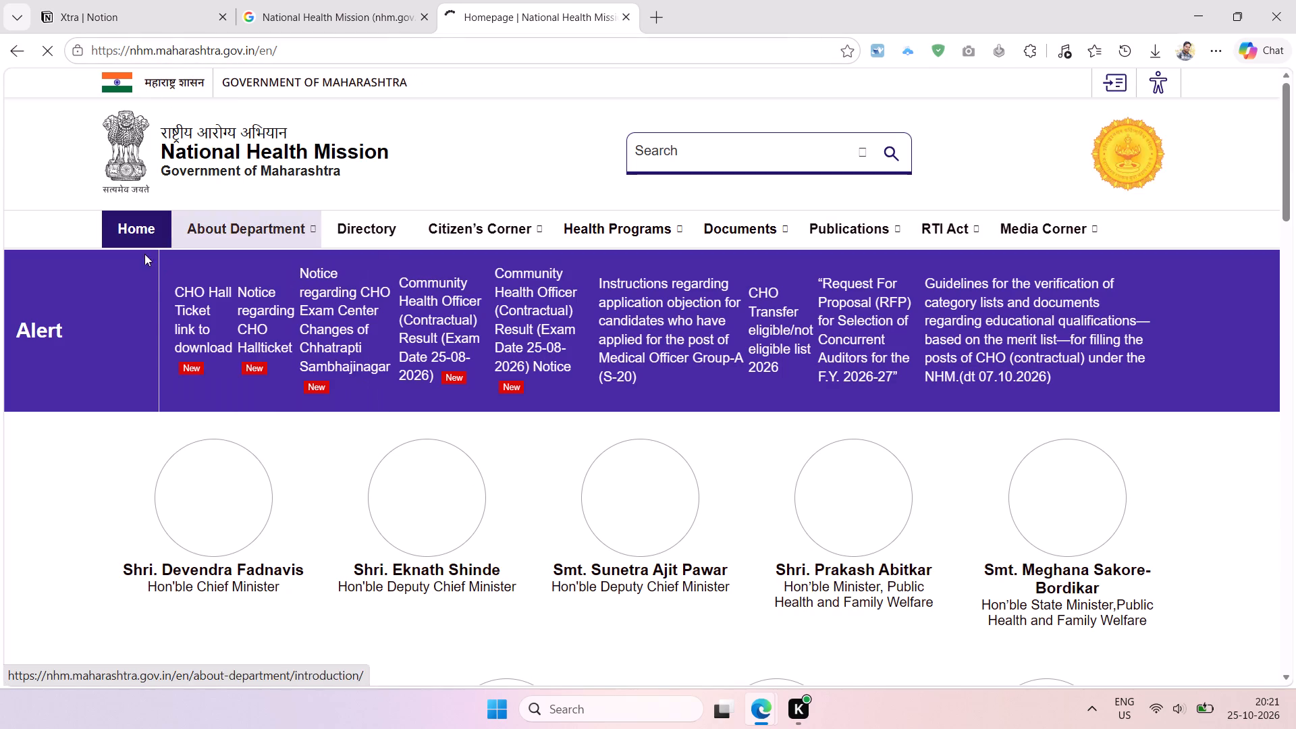
pyautogui.click(132, 241)
pyautogui.click(300, 51)
pyautogui.click(290, 55)
pyautogui.moveTo(327, 53); pyautogui.dragTo(276, 56)
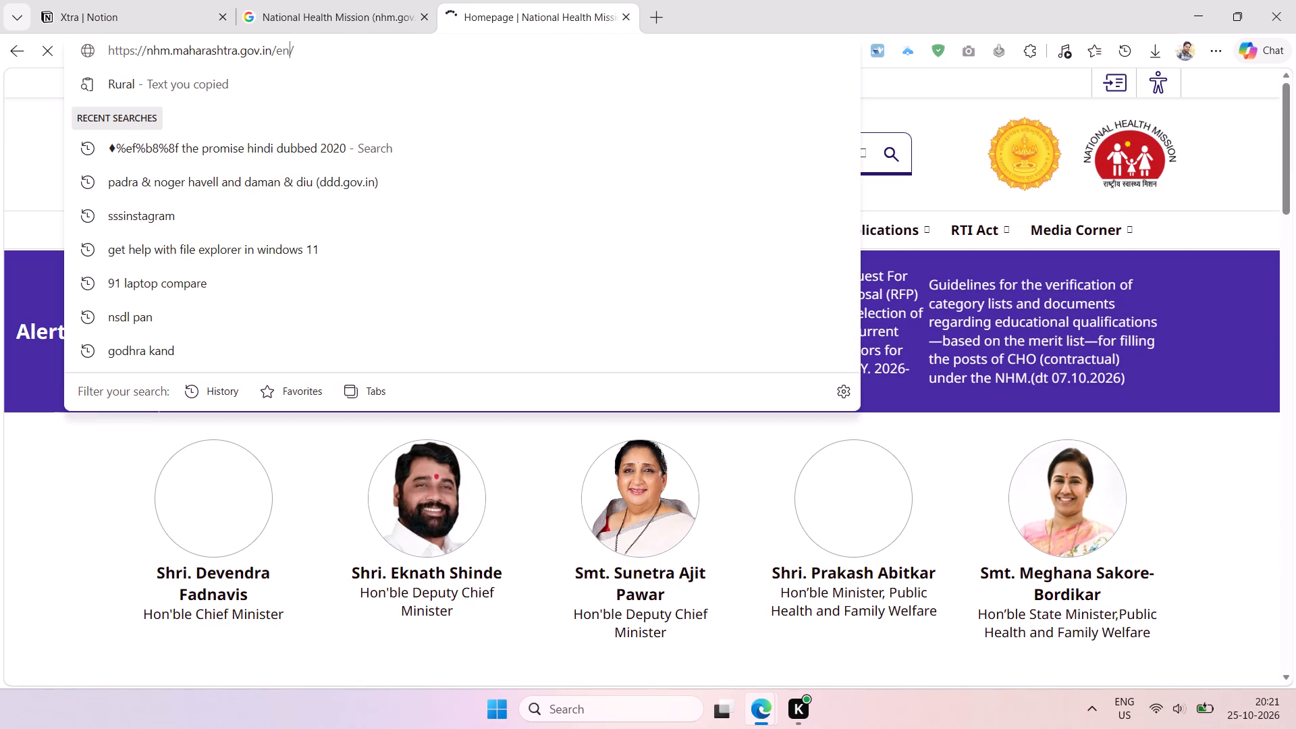
pyautogui.moveTo(276, 56); pyautogui.dragTo(146, 70)
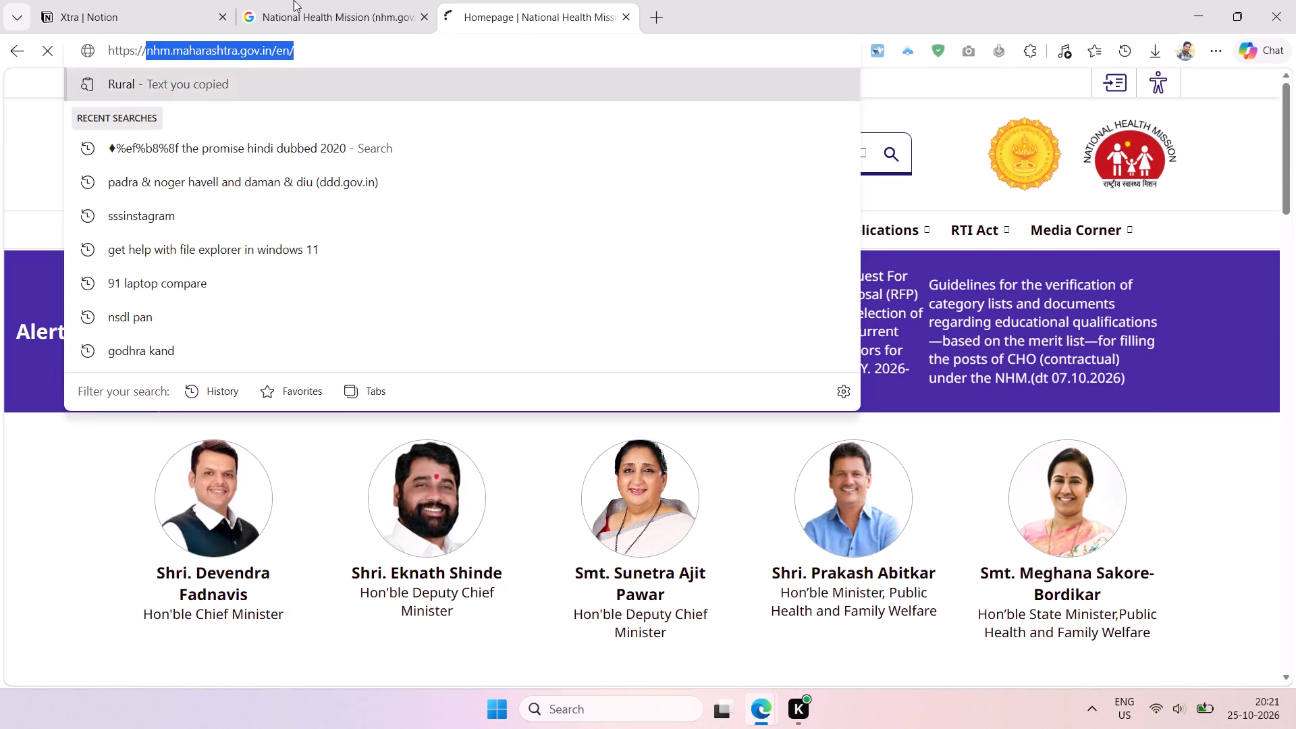
pyautogui.hotkey('ctrl', 'c')
pyautogui.click(137, 7)
pyautogui.click(695, 368)
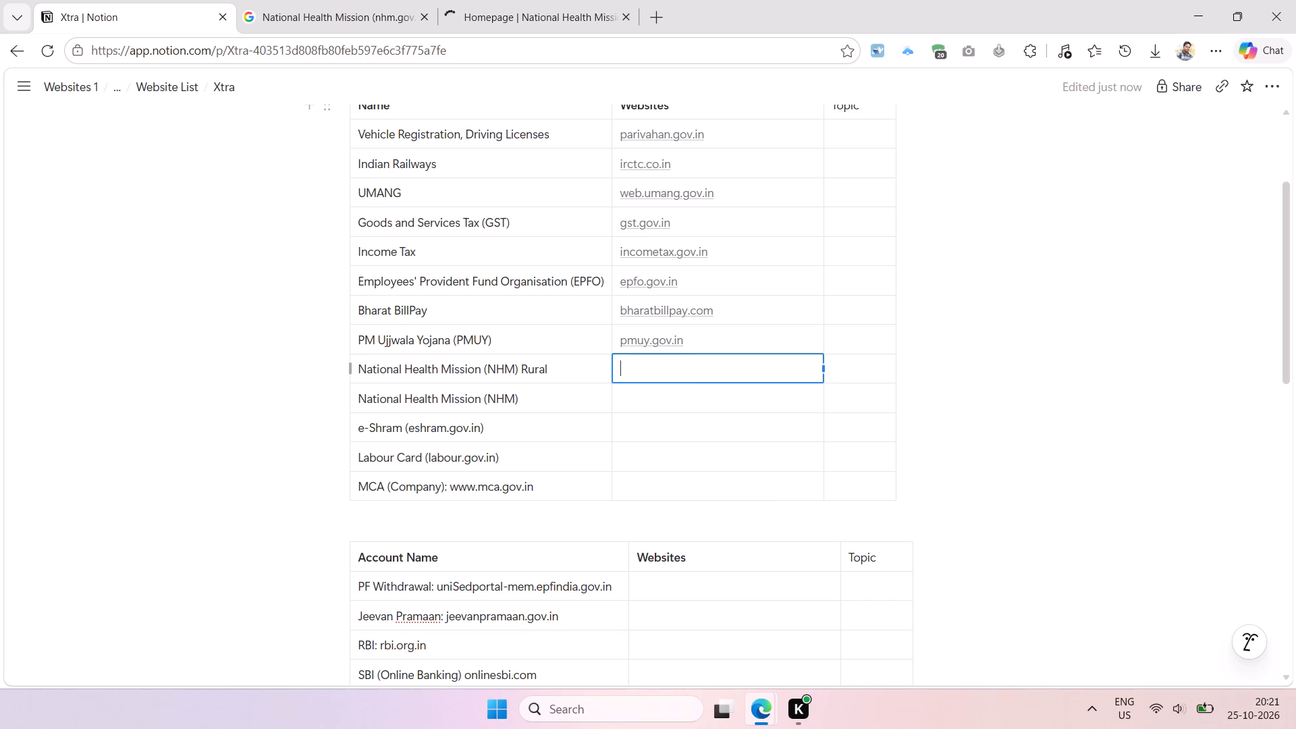
pyautogui.hotkey('ctrl', 'v')
# Trim the NHM Rural row's link text to nhm.maharashtra.gov.in, then close the Maharashtra site and return to the Google results.
pyautogui.press('BackSpace')
pyautogui.press('BackSpace')
pyautogui.press('BackSpace')
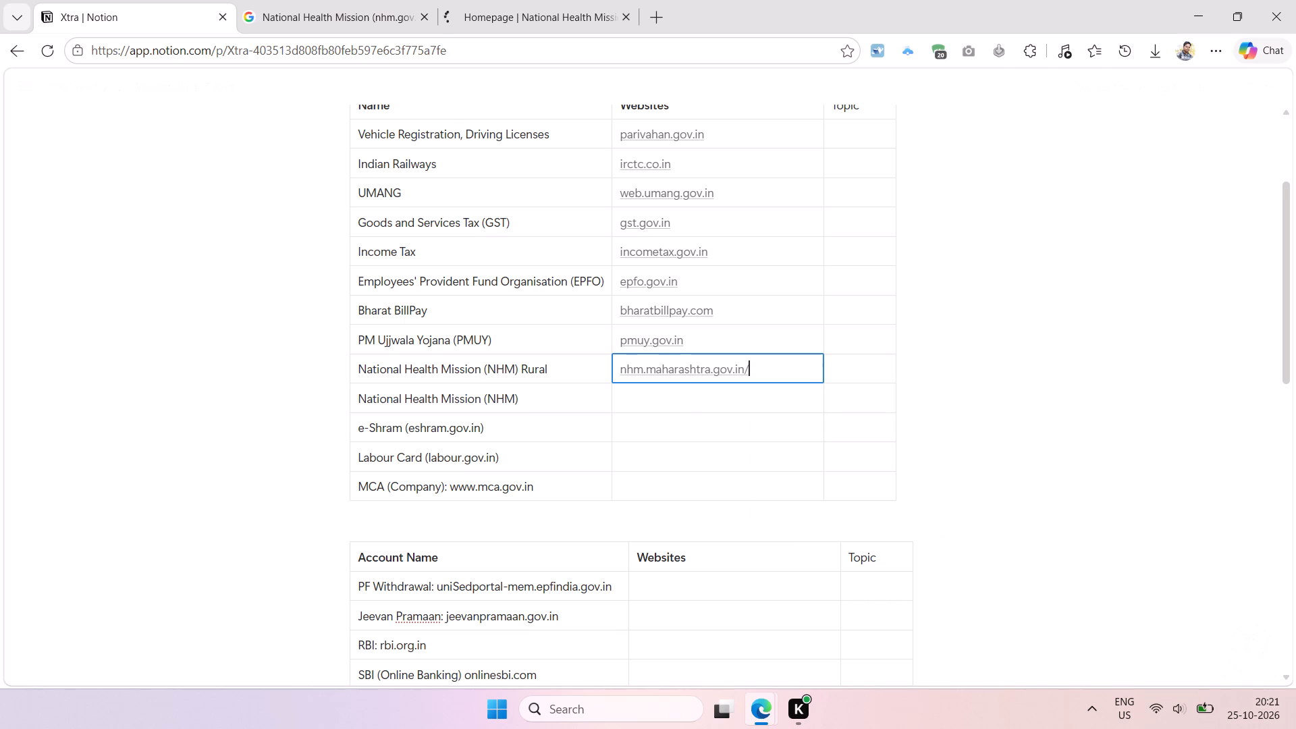
pyautogui.press('BackSpace')
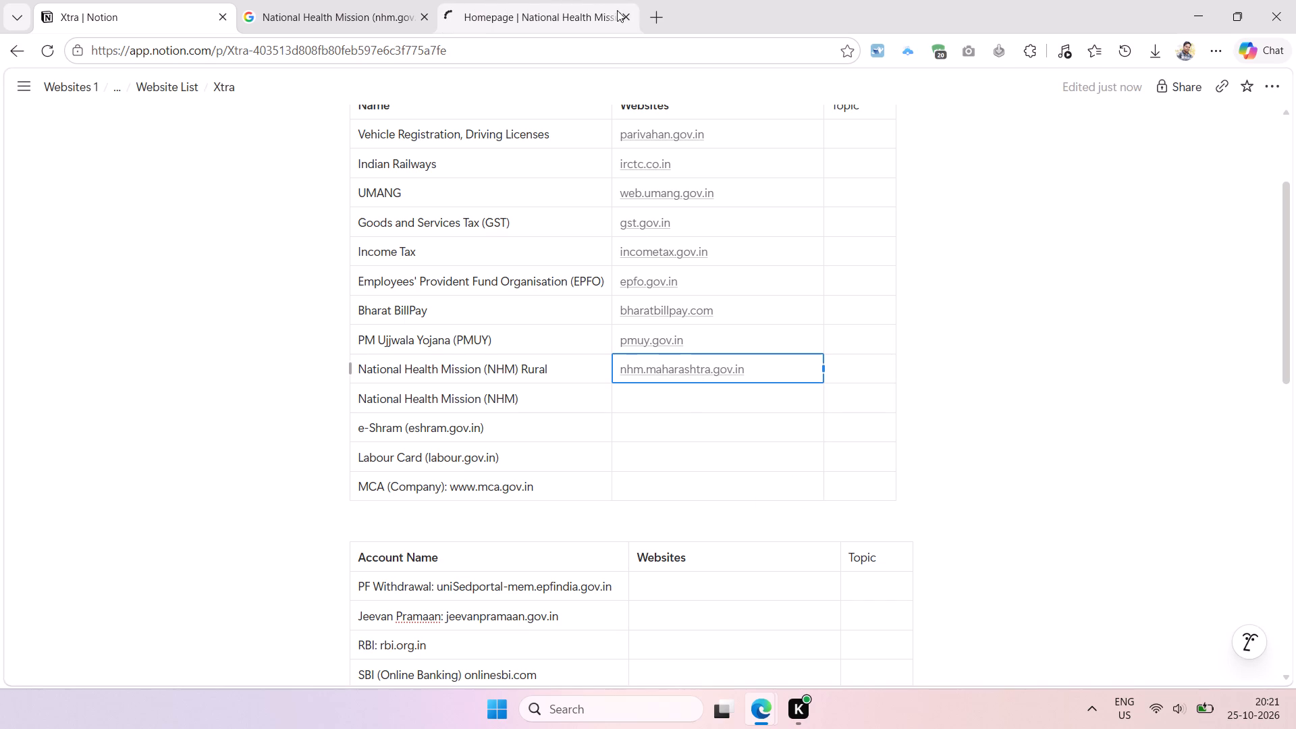
pyautogui.click(622, 17)
pyautogui.click(369, 10)
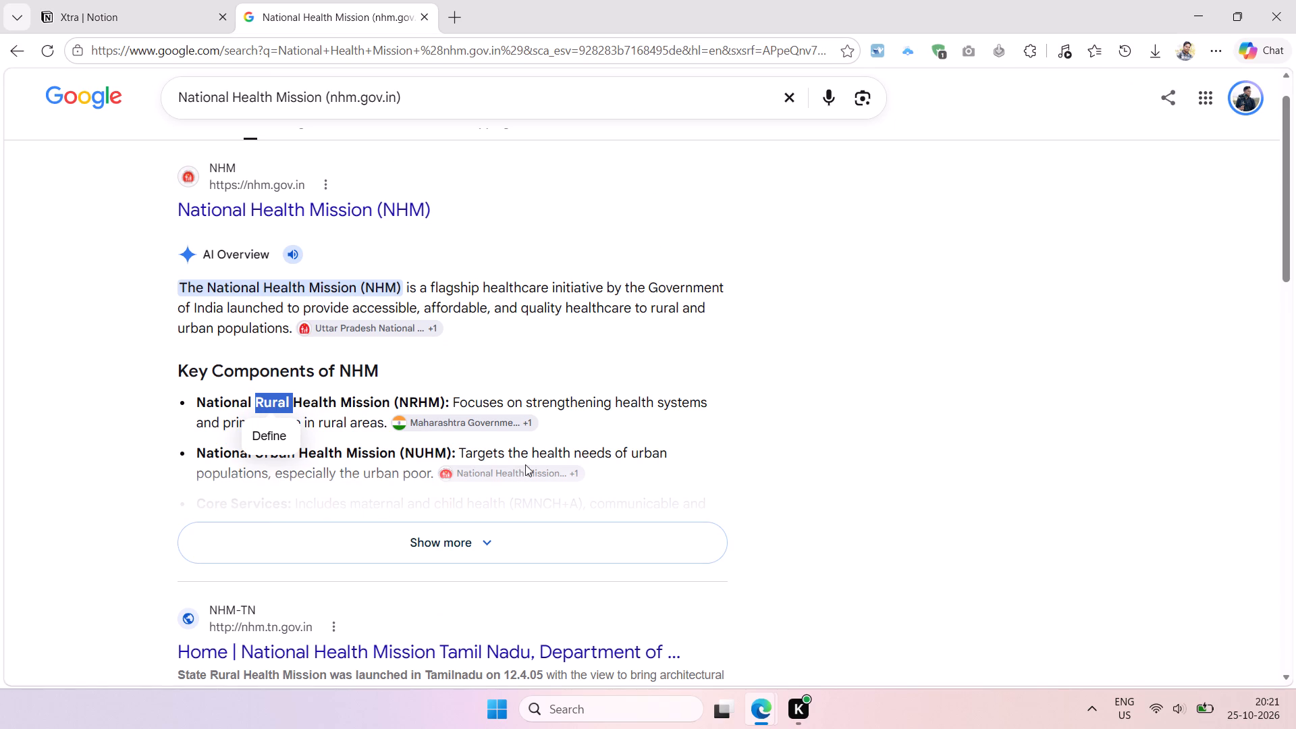
# Open the source site of the National Urban Health Mission entry in the AI Overview, check it, and close it.
pyautogui.click(513, 472)
pyautogui.click(507, 472)
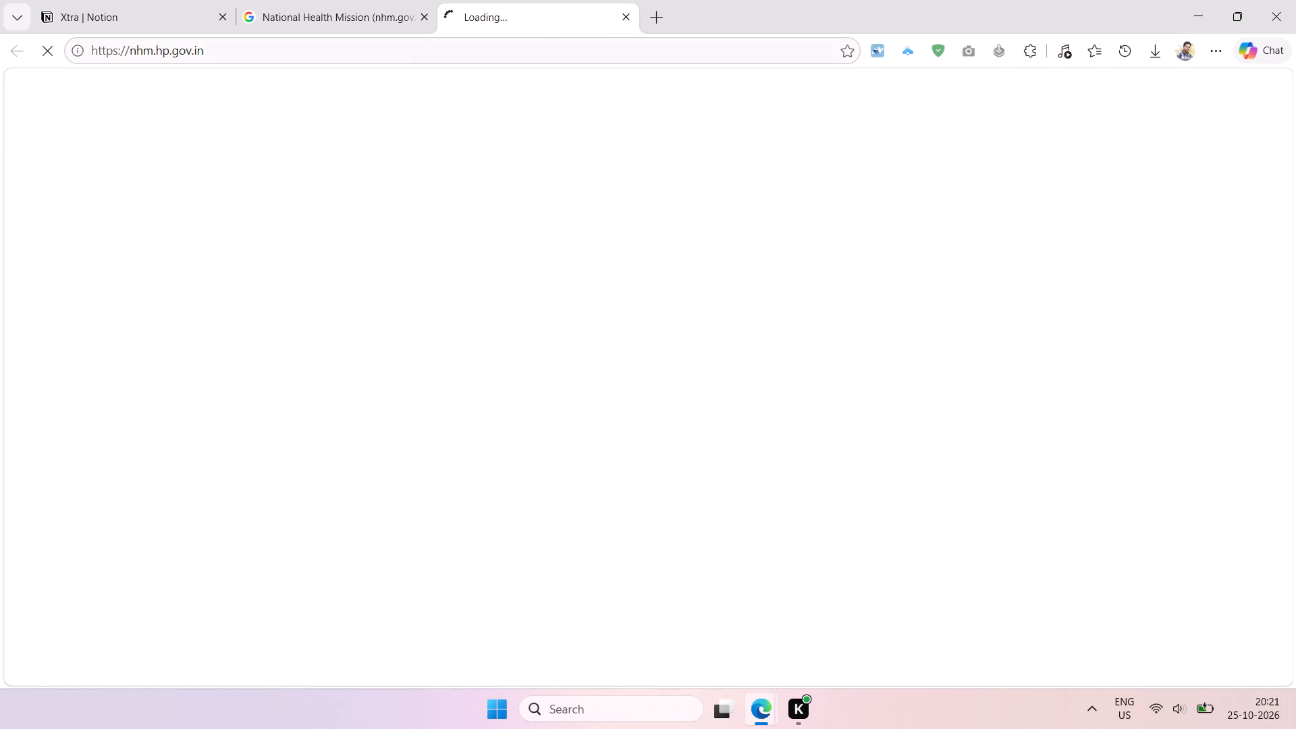
pyautogui.click(253, 54)
pyautogui.click(954, 123)
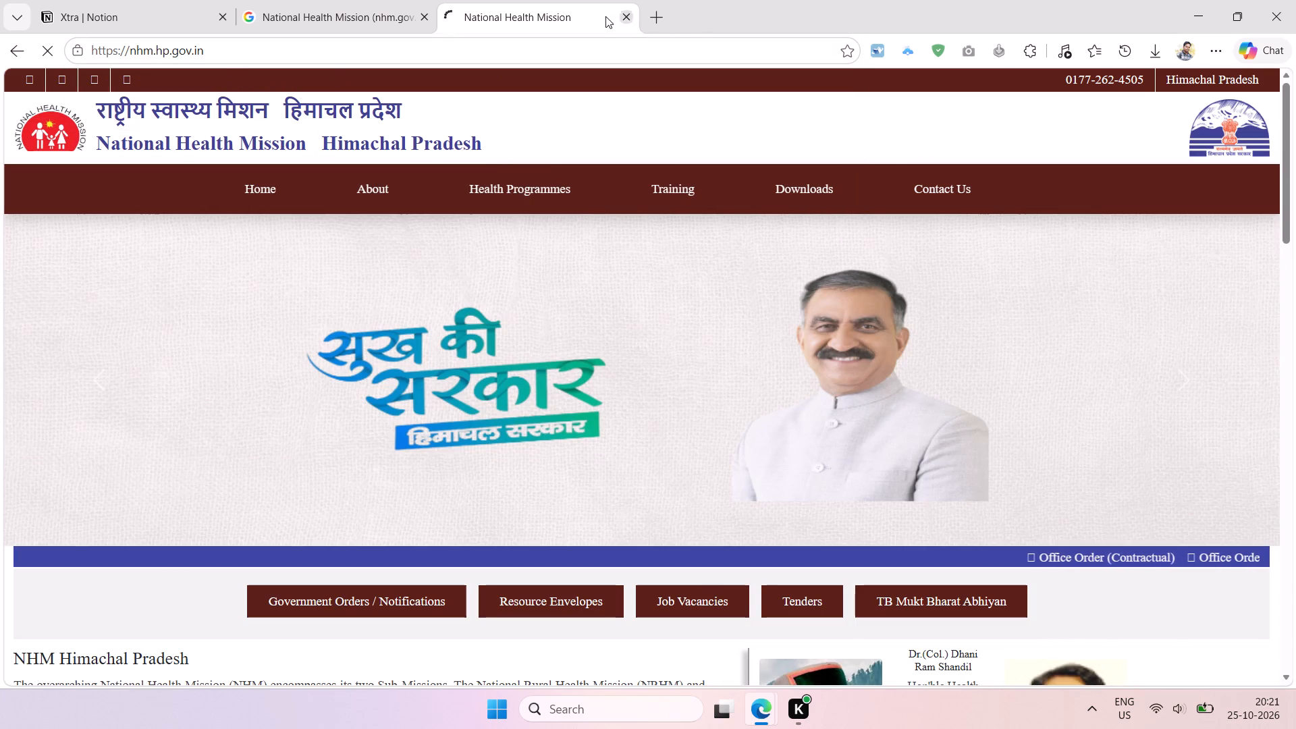
pyautogui.click(625, 14)
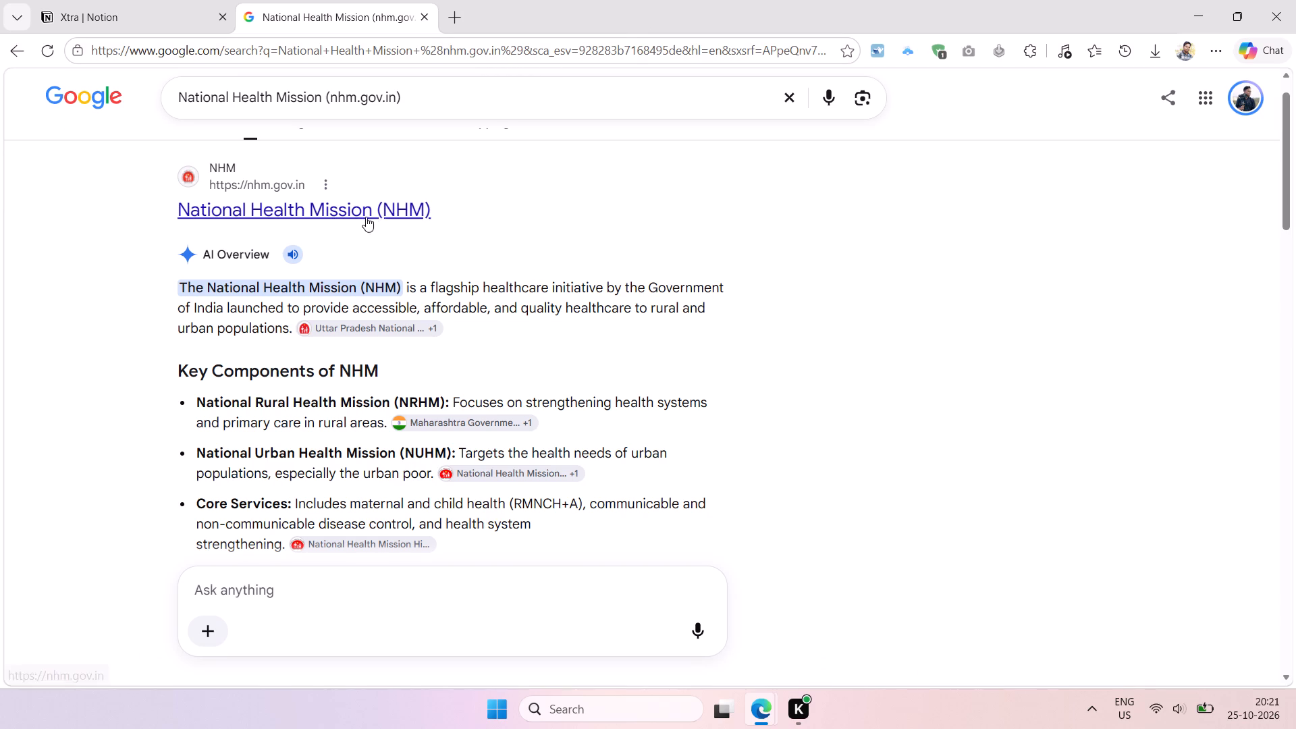
# Open the National Health Mission (NHM) search result for nhm.gov.in.
pyautogui.click(365, 207)
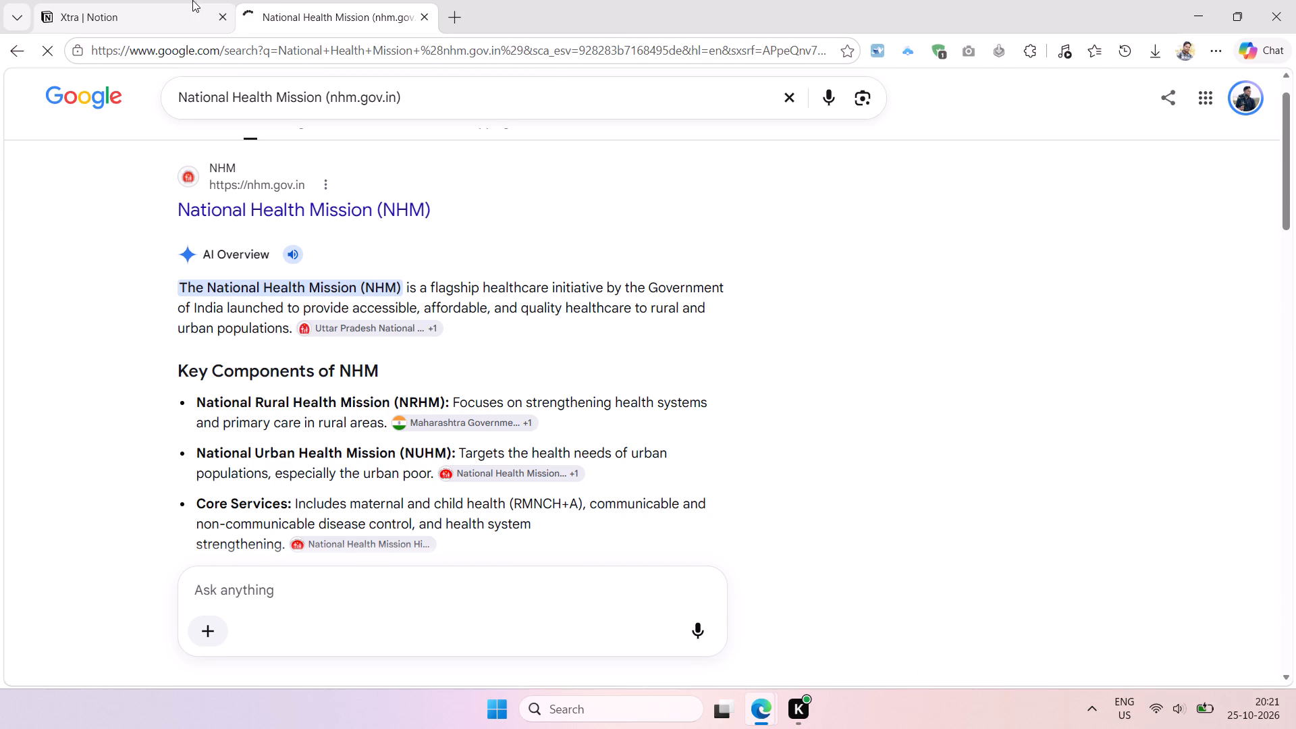
pyautogui.click(765, 723)
# In the Notion table, clear the NHM Rural row's Websites cell and remove Rural from its name.
pyautogui.click(145, 0)
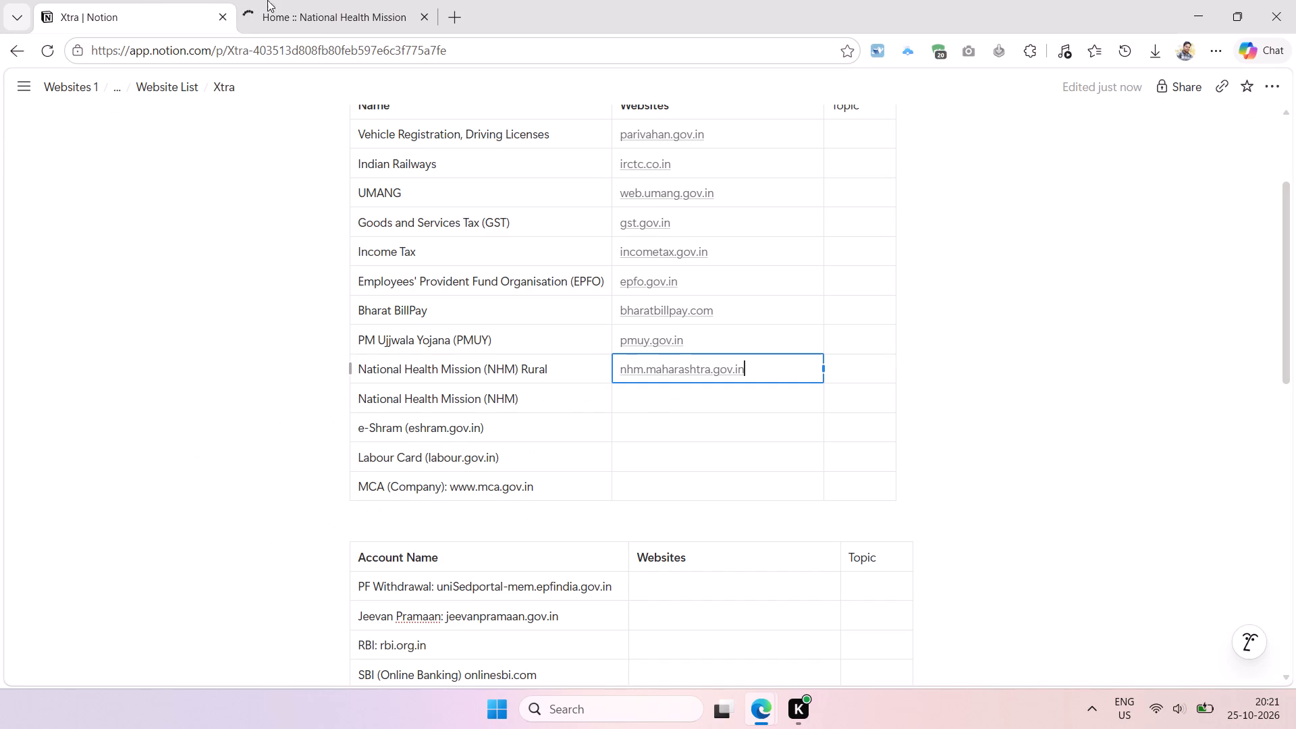
pyautogui.click(751, 369)
pyautogui.hotkey('ctrl', 'a')
pyautogui.press('BackSpace')
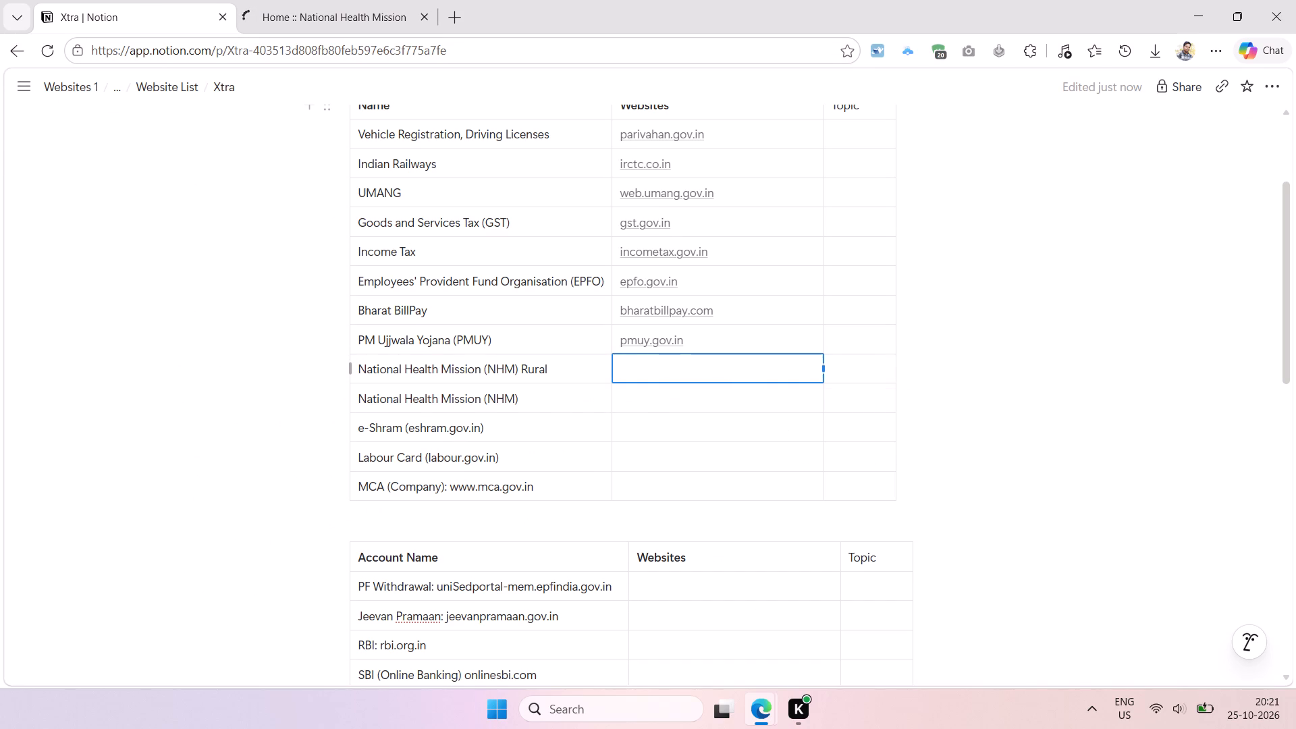
pyautogui.click(547, 376)
pyautogui.doubleClick(537, 369)
pyautogui.press('BackSpace')
pyautogui.press('BackSpace')
# Delete the second National Health Mission (NHM) row, directly above e-Shram.
pyautogui.moveTo(548, 403); pyautogui.dragTo(351, 399)
pyautogui.press('BackSpace')
pyautogui.click(346, 400)
pyautogui.click(346, 400)
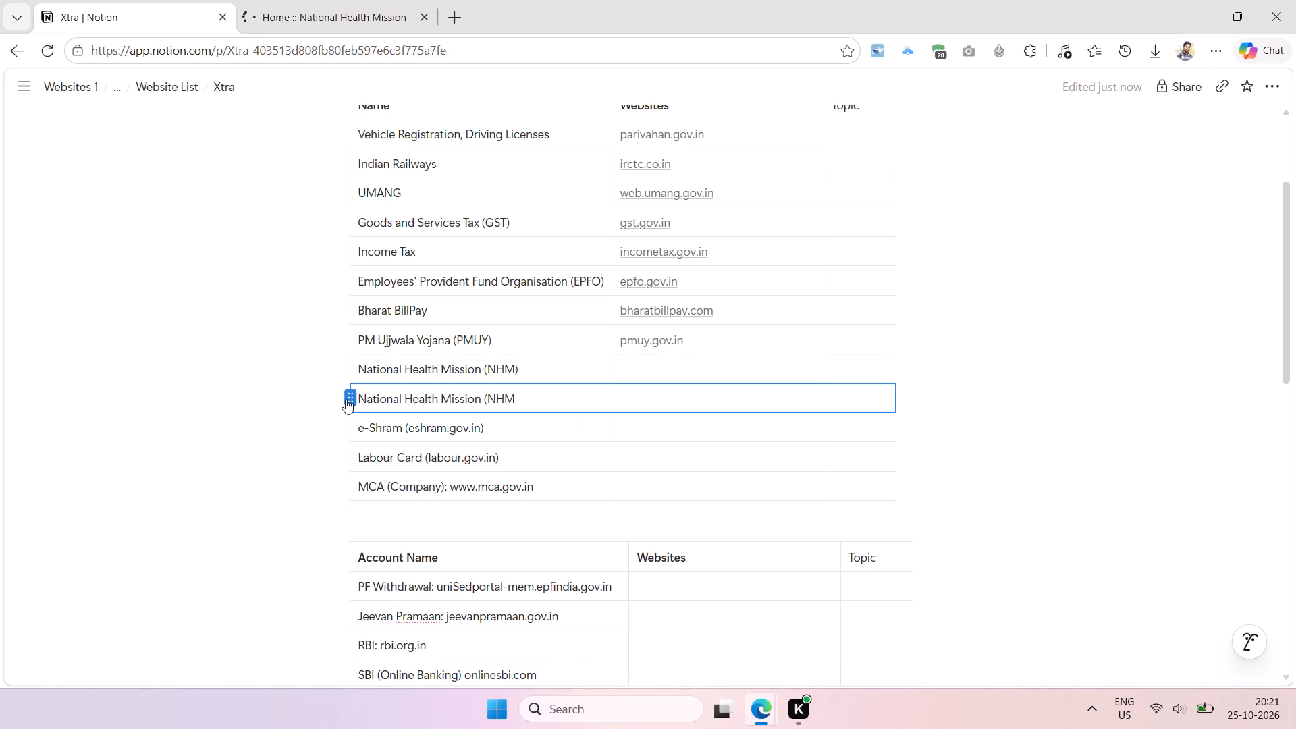
pyautogui.press('Delete')
# Copy nhm.gov.in from the National Health Mission site's address and paste it into the NHM row's Websites cell.
pyautogui.click(340, 0)
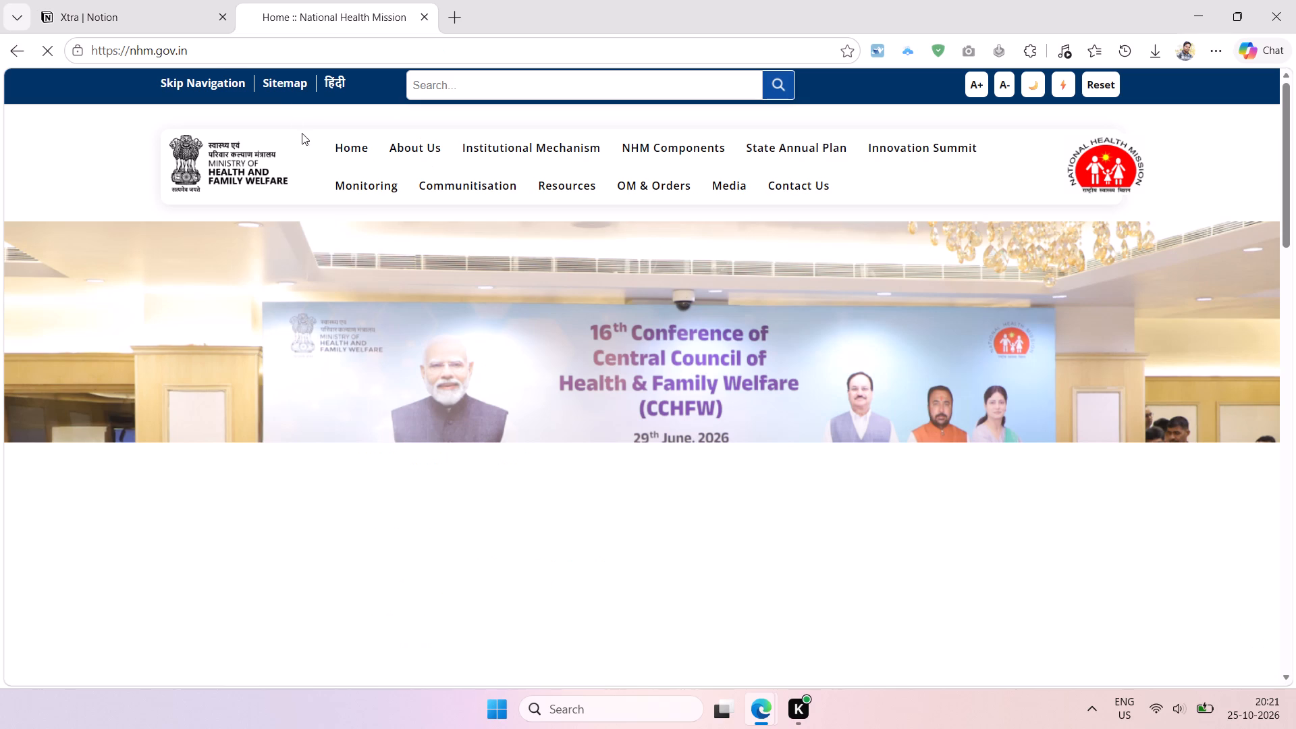
pyautogui.click(196, 42)
pyautogui.click(207, 47)
pyautogui.moveTo(218, 46); pyautogui.dragTo(146, 63)
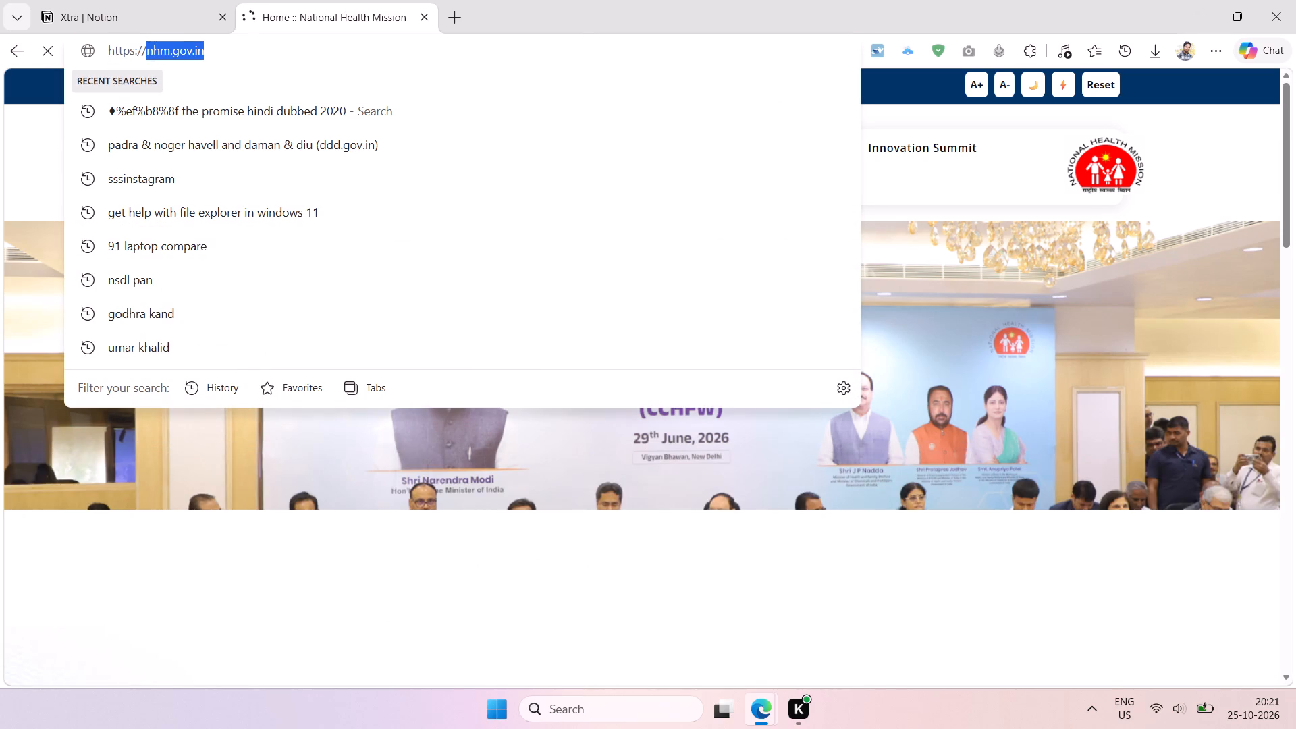
pyautogui.moveTo(146, 63); pyautogui.dragTo(146, 63)
pyautogui.hotkey('ctrl', 'c')
pyautogui.click(139, 2)
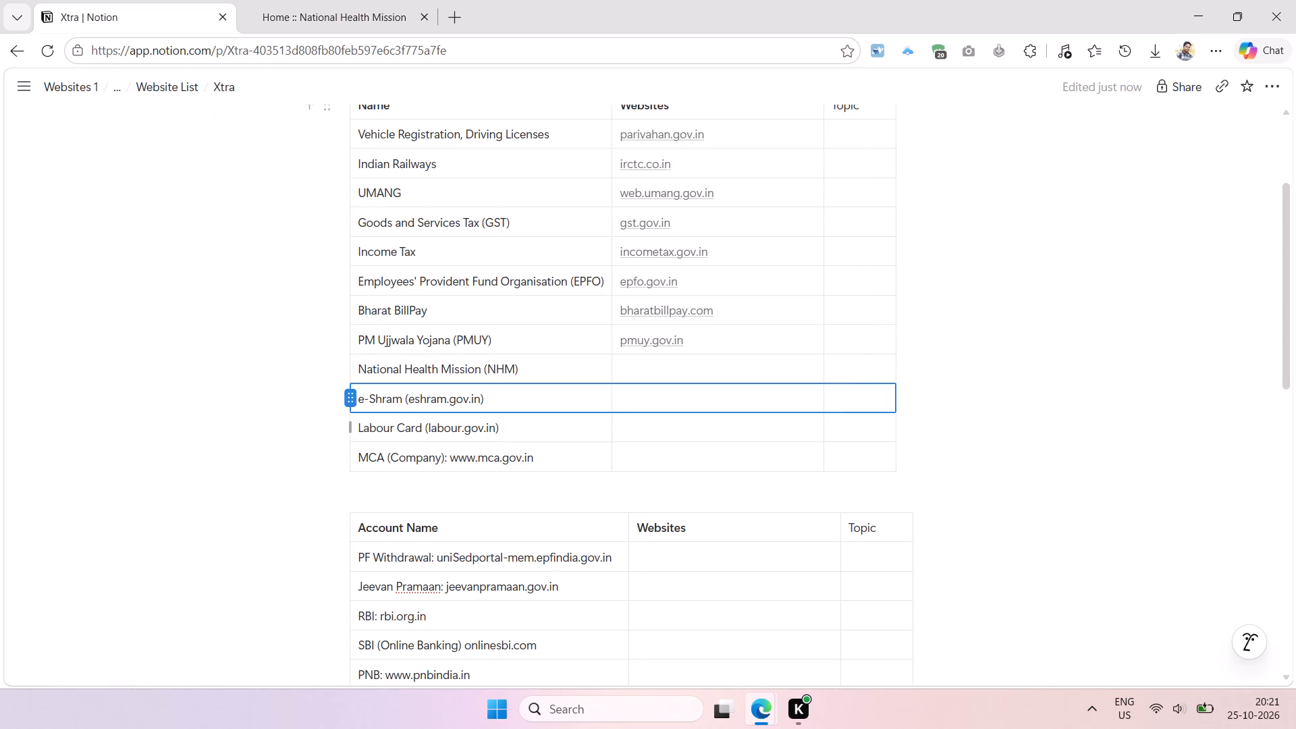
pyautogui.click(672, 403)
pyautogui.click(665, 357)
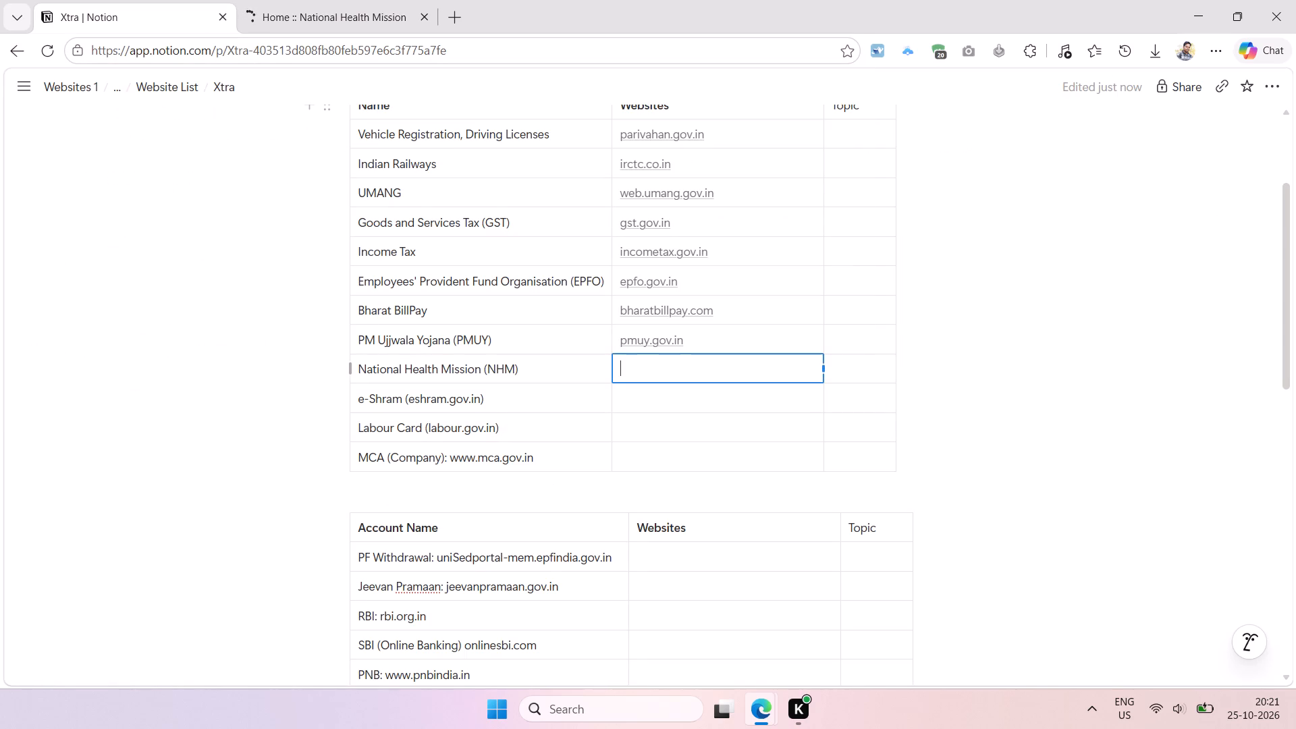
pyautogui.hotkey('ctrl', 'v')
# Copy the name e-Shram (eshram.gov.in) from the table and search Google for it.
pyautogui.click(516, 395)
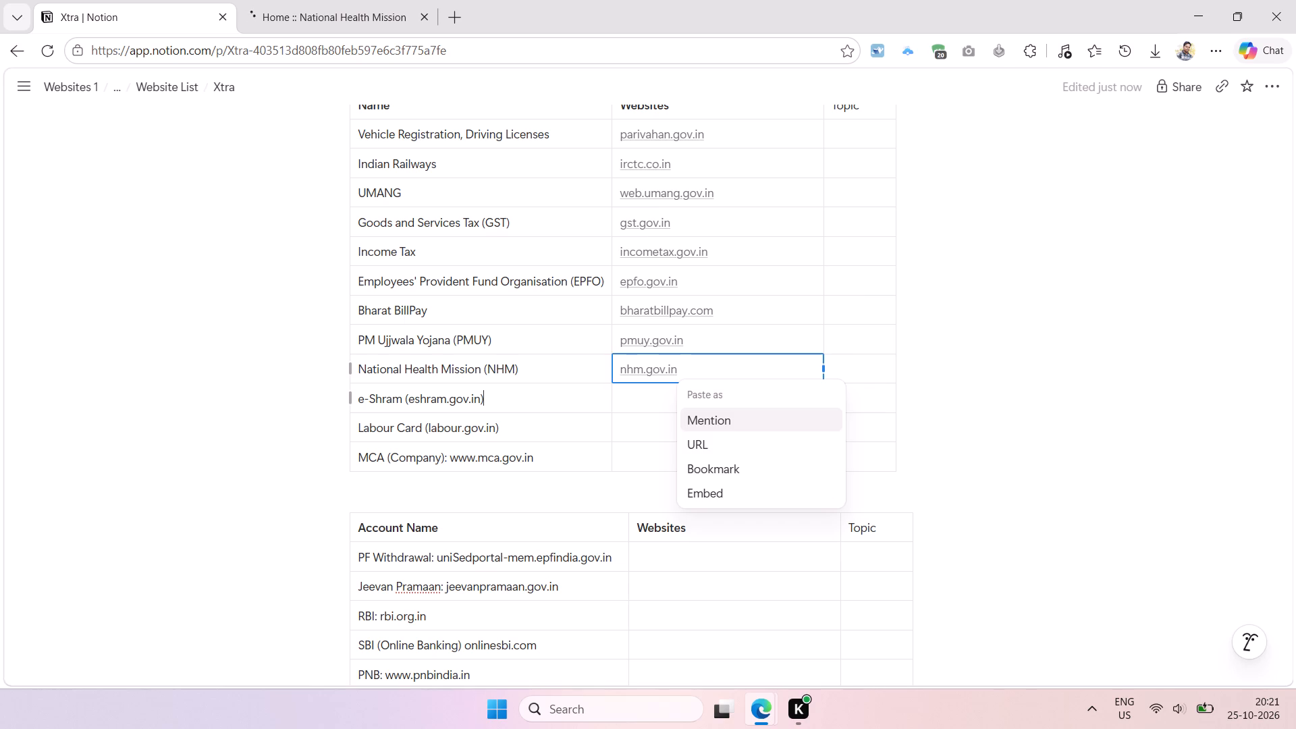
pyautogui.hotkey('ctrl', 'a')
pyautogui.hotkey('ctrl', 'c')
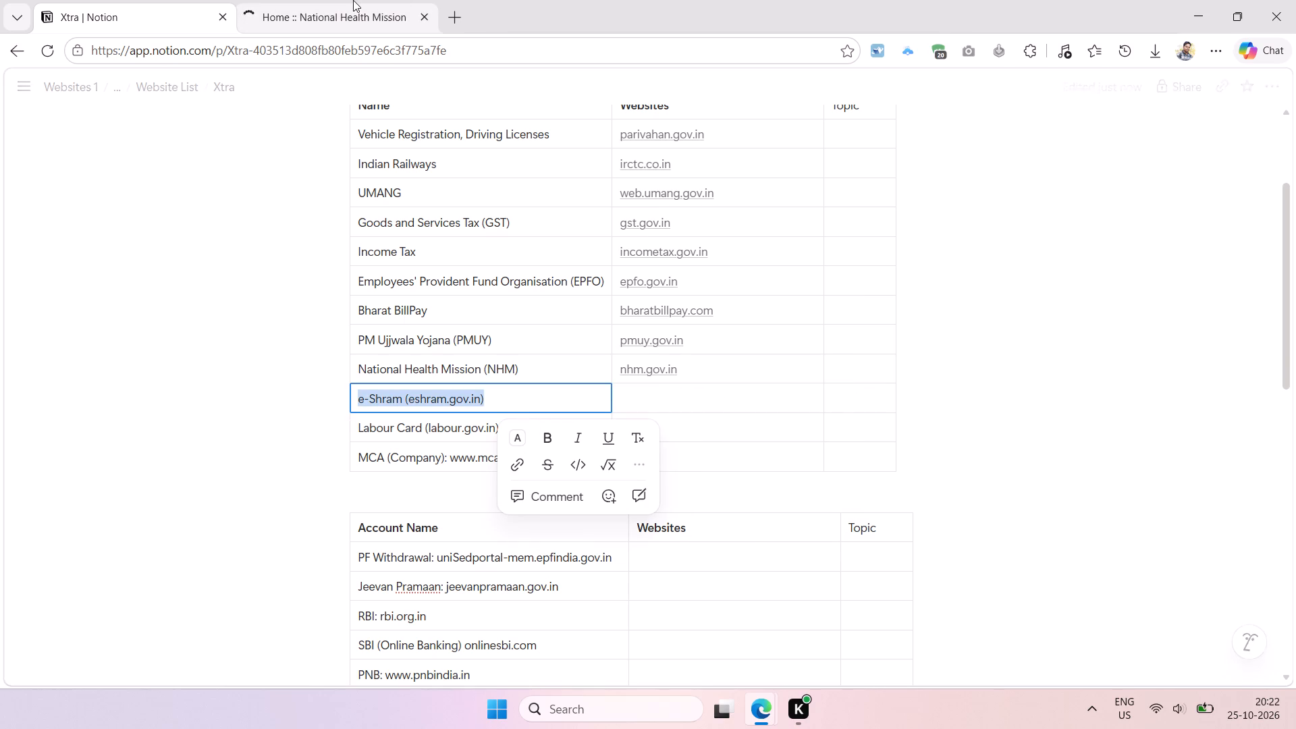
pyautogui.click(355, 0)
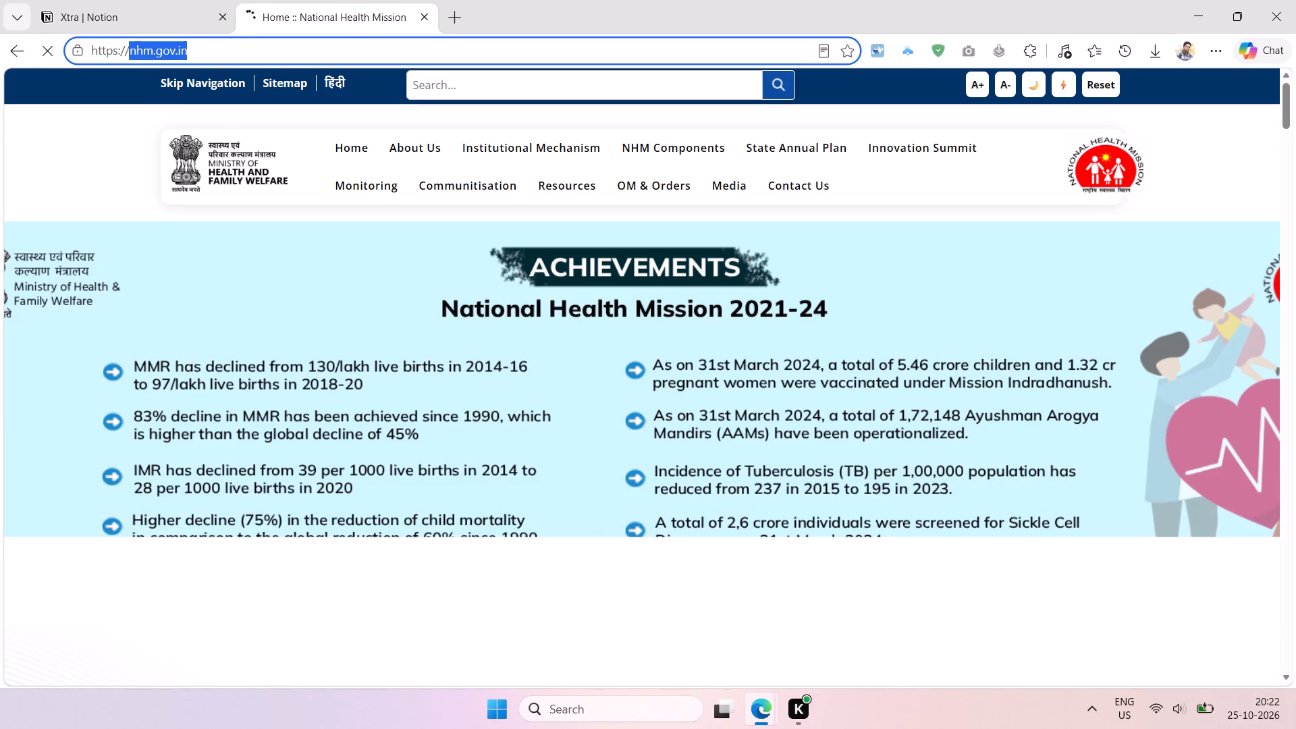
pyautogui.write('go')
pyautogui.hotkey('ctrl', 'a')
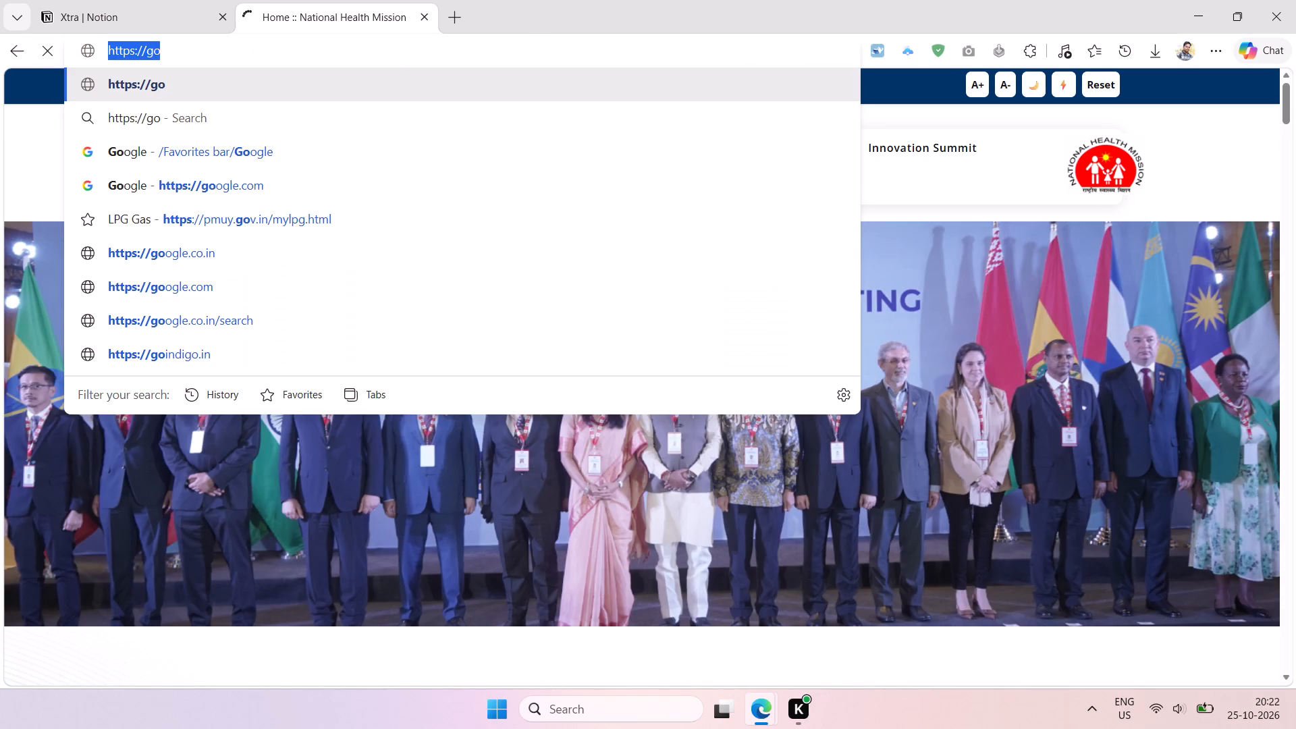
pyautogui.write('go')
pyautogui.press('Return')
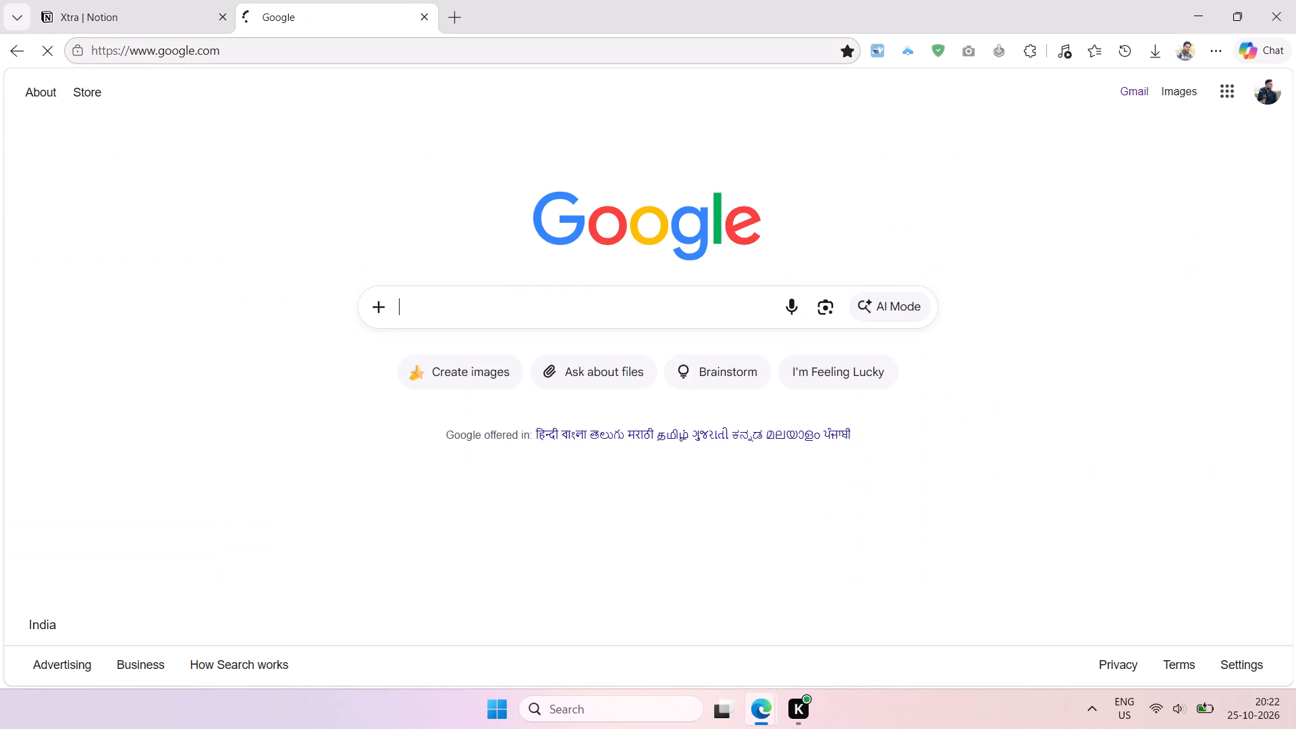
pyautogui.hotkey('ctrl', 'v')
pyautogui.press('Return')
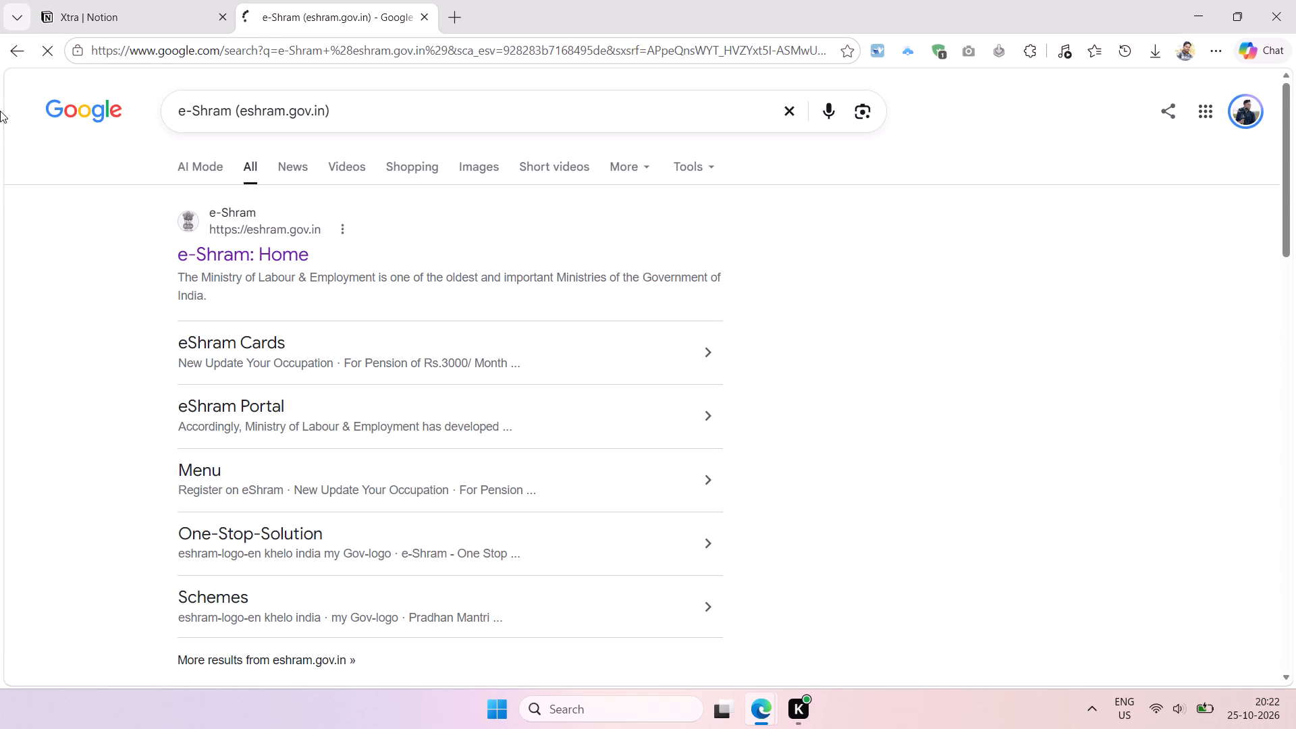
pyautogui.rightClick(264, 252)
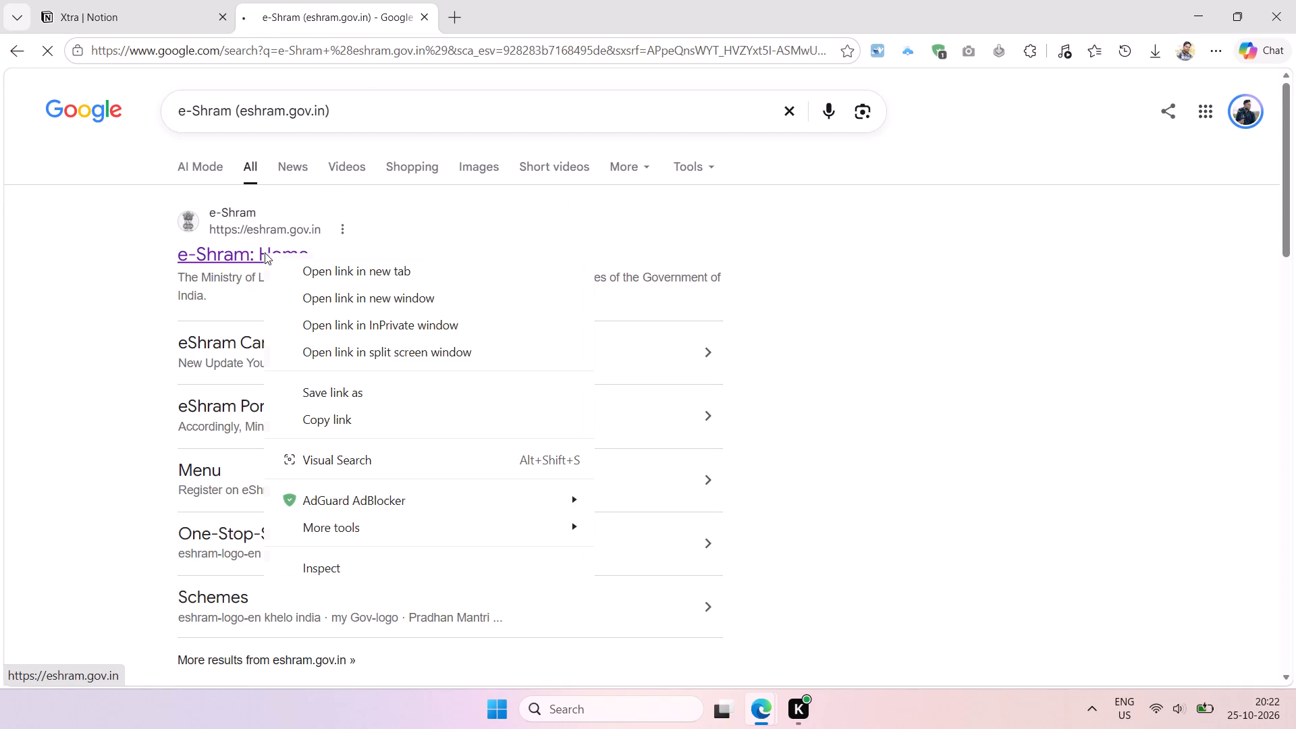
# Delete the e-Shram (eshram.gov.in) row from the Notion table.
pyautogui.click(161, 26)
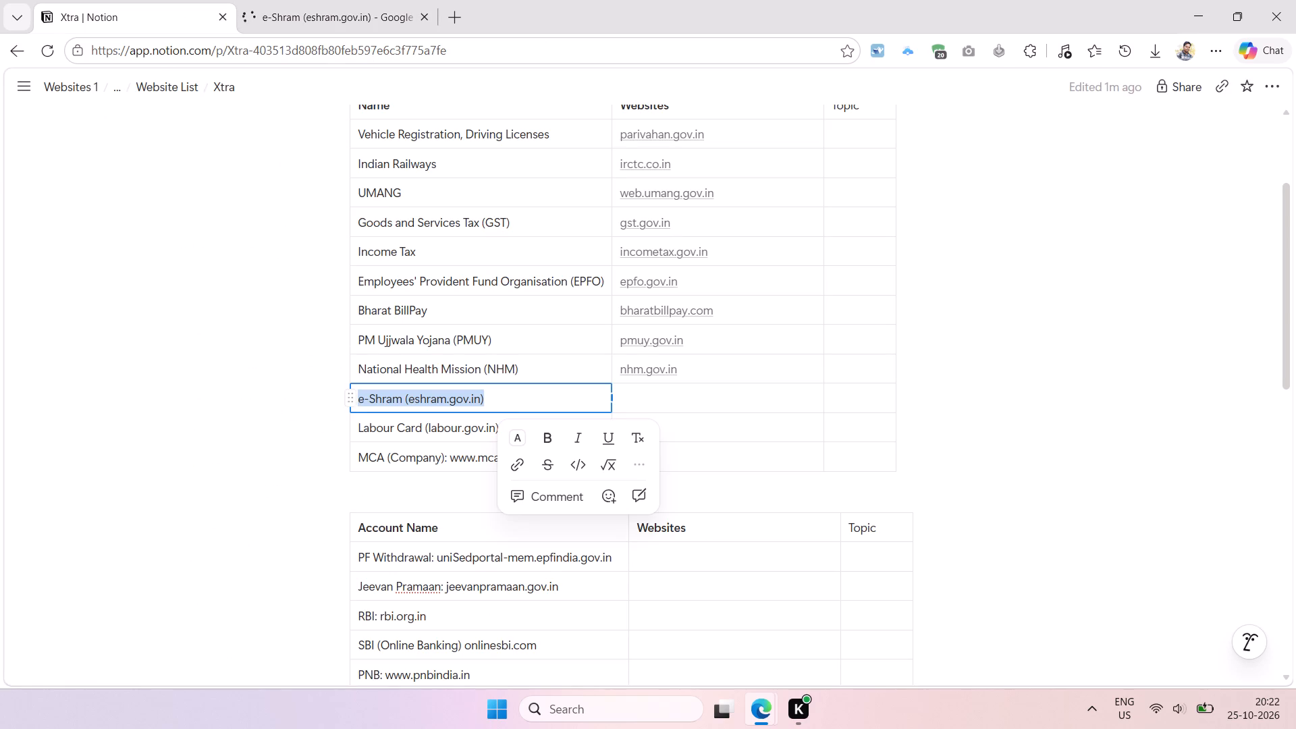
pyautogui.click(326, 400)
pyautogui.click(349, 400)
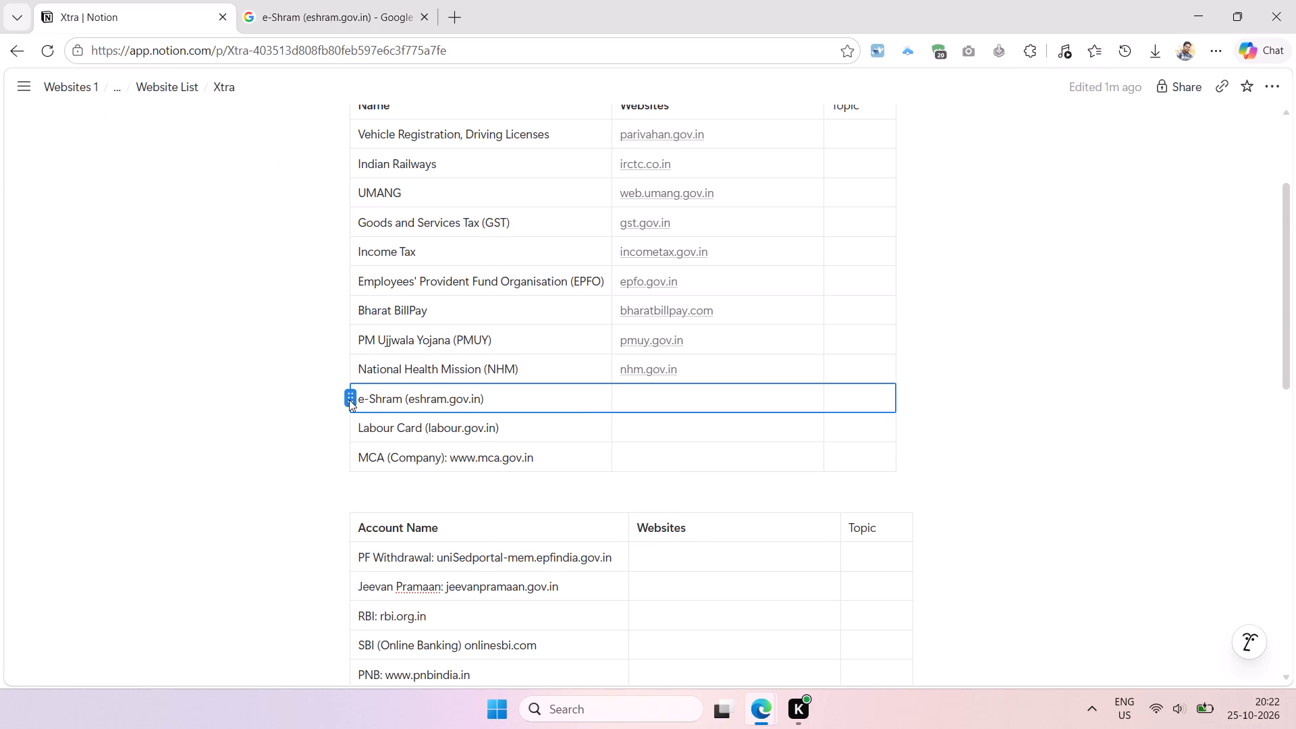
pyautogui.click(349, 400)
pyautogui.press('Delete')
# Copy the name Labour Card (labour.gov.in) from the table and search Google for it.
pyautogui.click(518, 395)
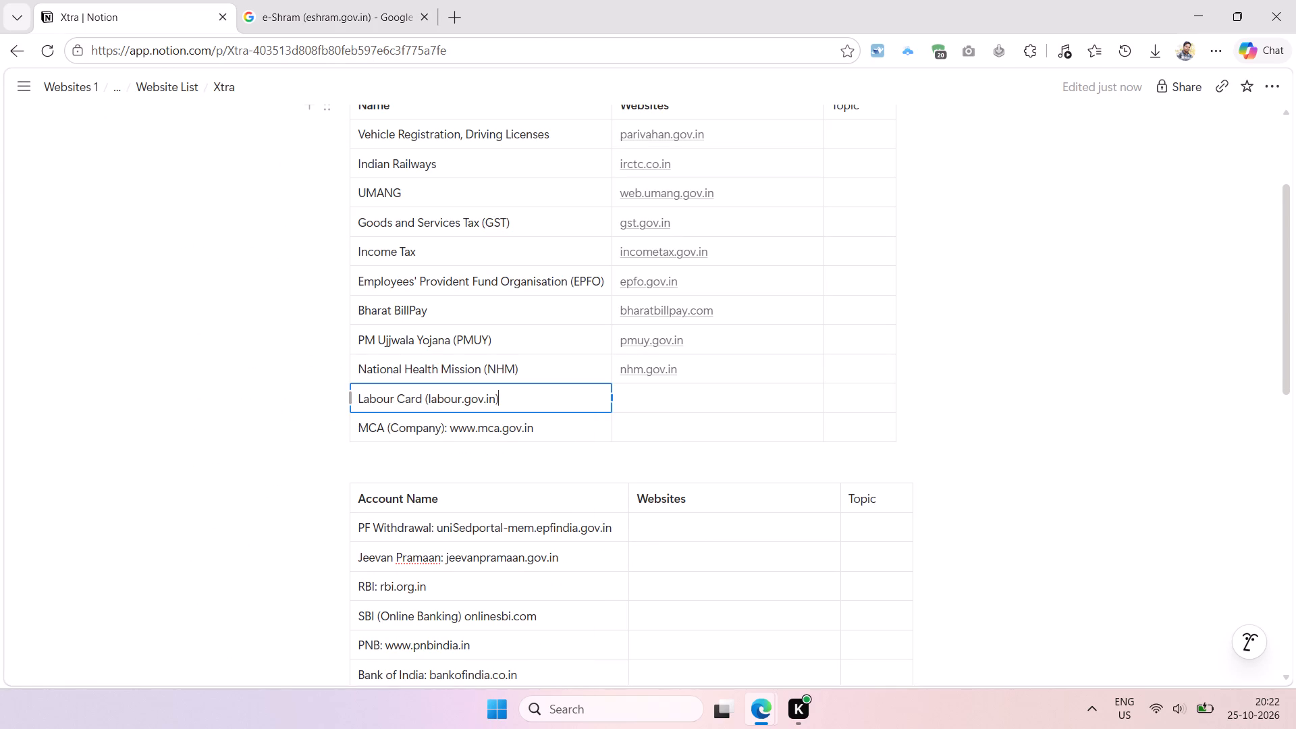
pyautogui.hotkey('ctrl', 'a')
pyautogui.hotkey('ctrl', 'c')
pyautogui.click(301, 1)
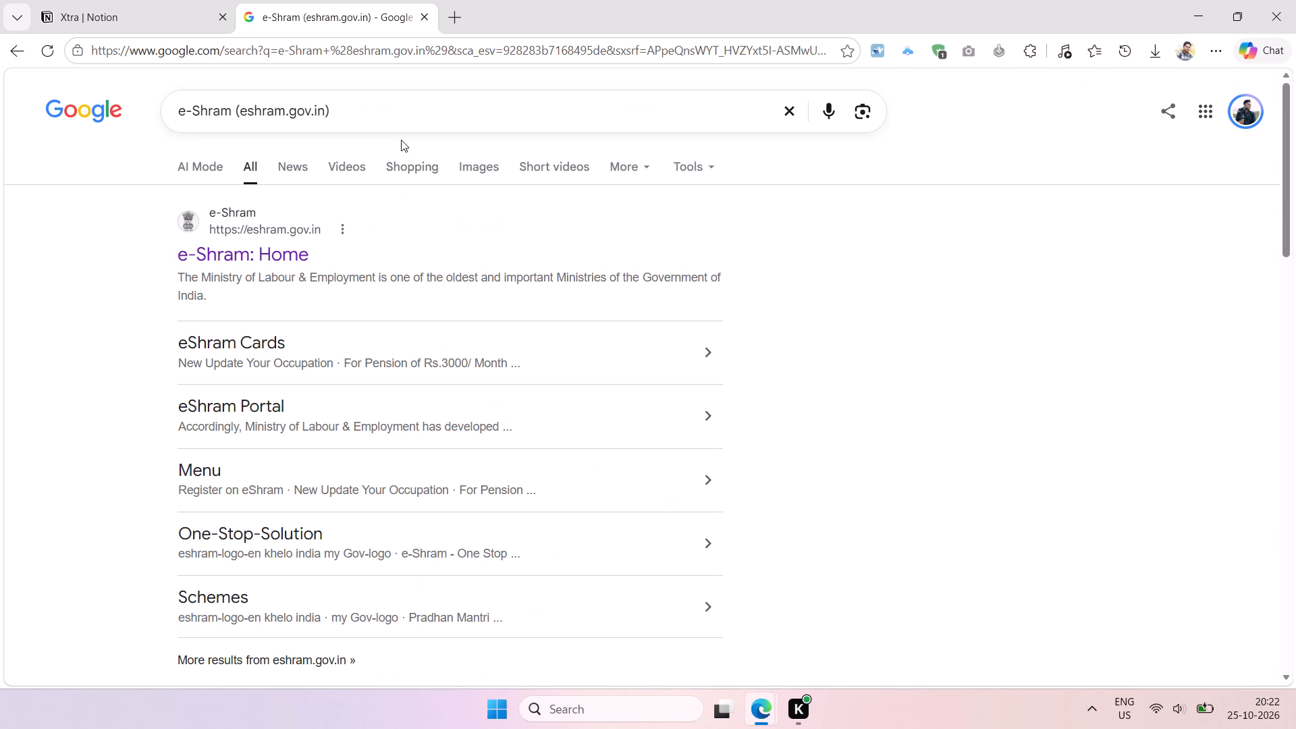
pyautogui.click(395, 111)
pyautogui.hotkey('ctrl', 'a')
pyautogui.hotkey('ctrl', 'v')
pyautogui.press('Return')
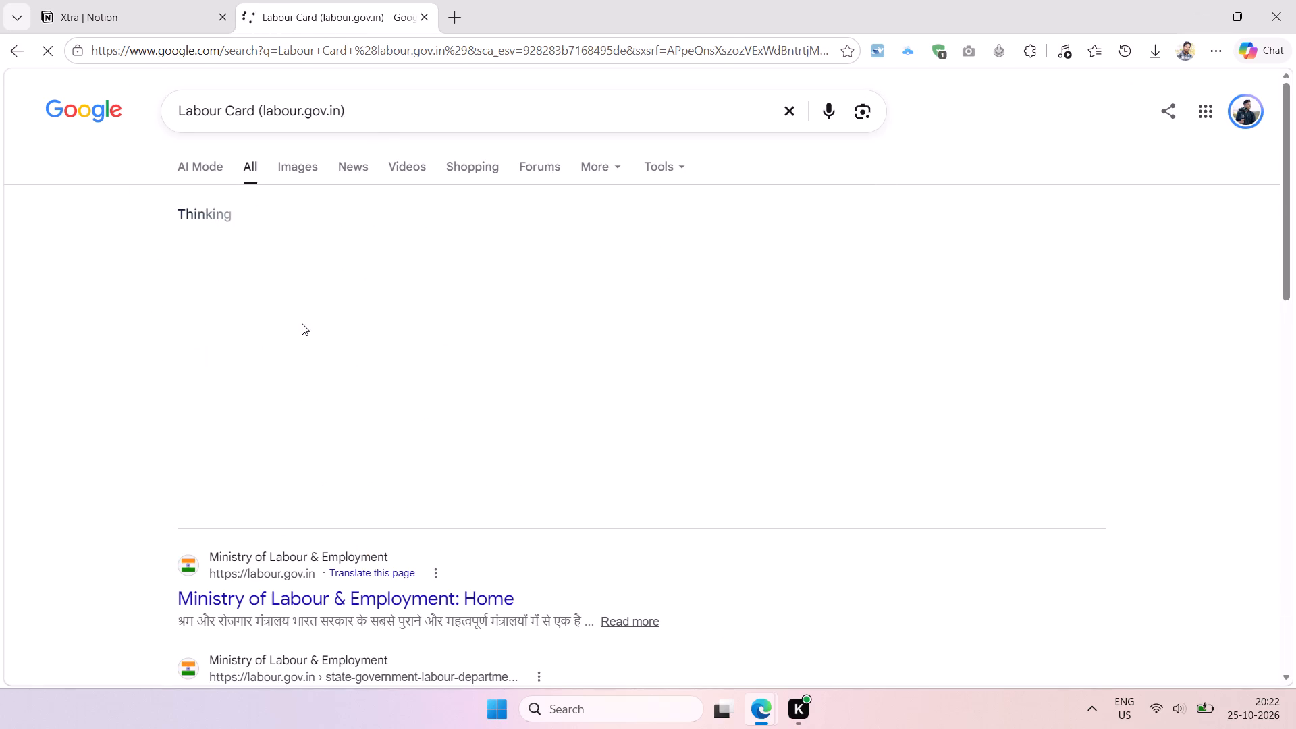
# Open the Ministry of Labour & Employment: Home and Odisha Building and Other Construction Workers results in new tabs.
pyautogui.scroll(-4, 302, 323)
pyautogui.rightClick(323, 336)
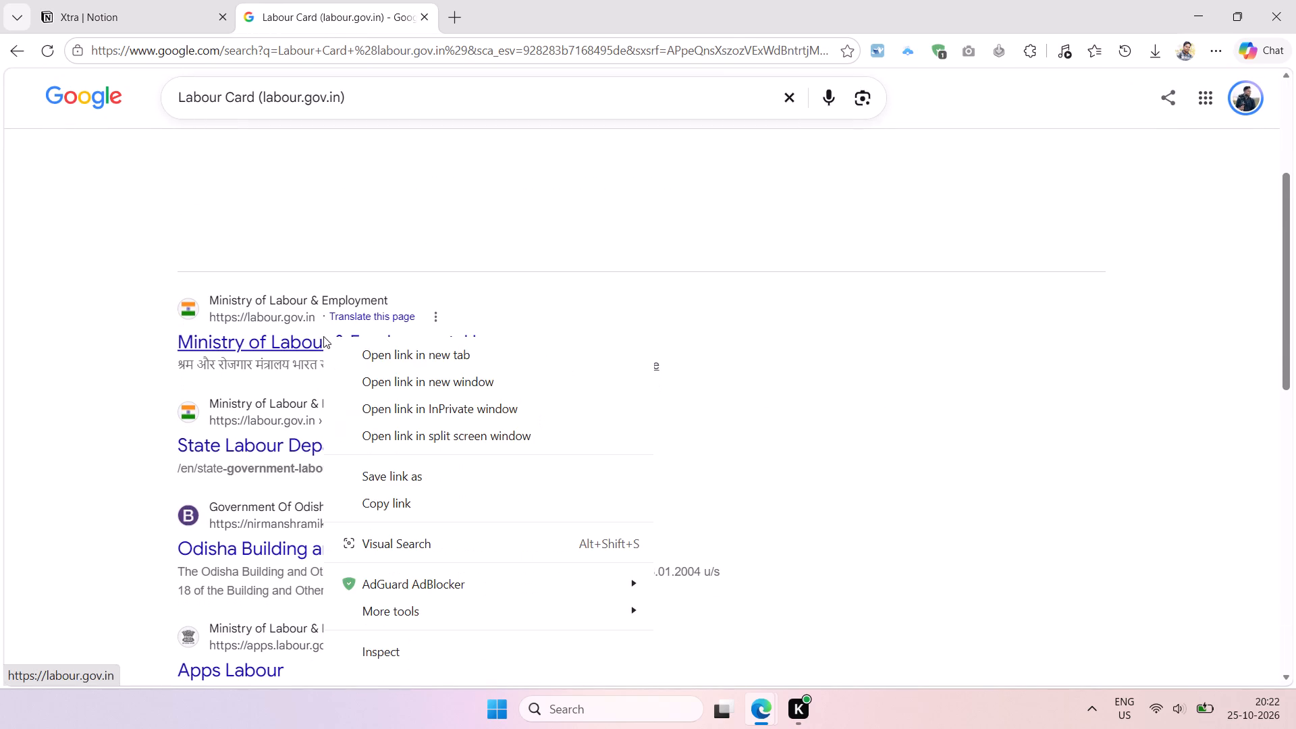
pyautogui.click(387, 346)
pyautogui.scroll(-1, 396, 244)
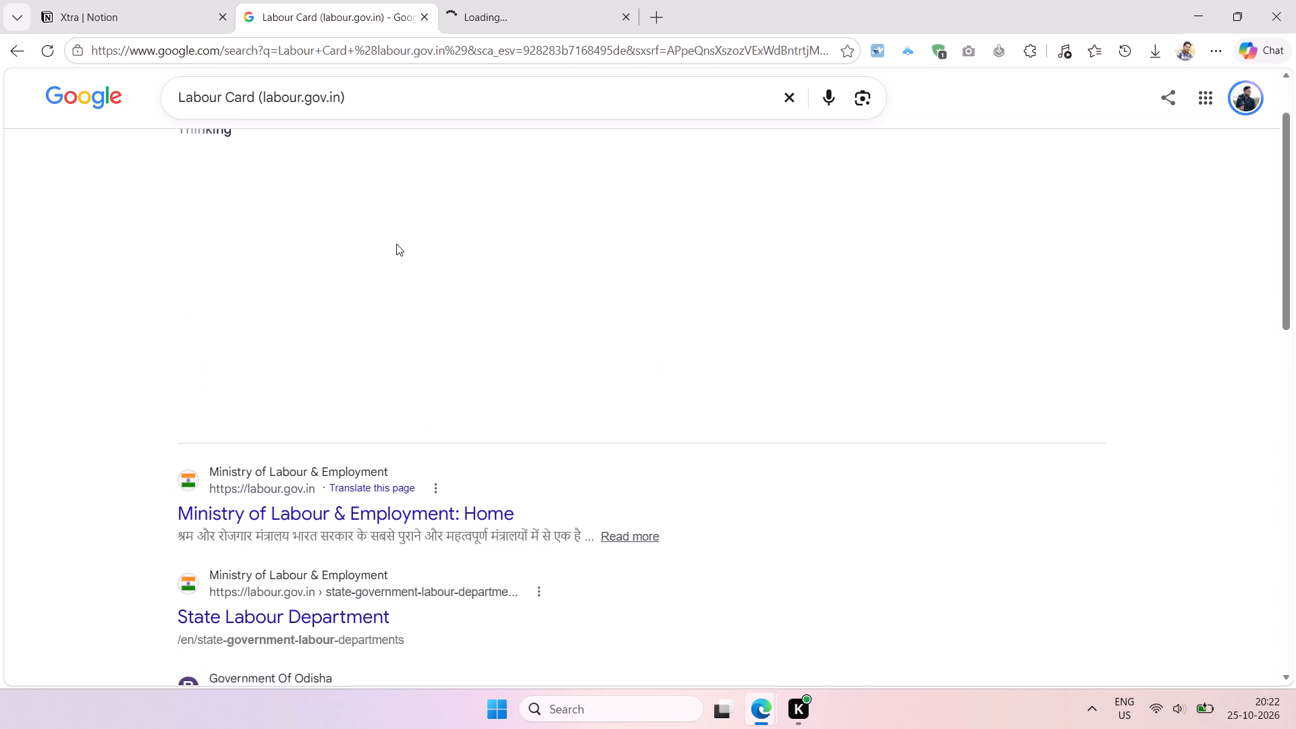
pyautogui.scroll(-1, 396, 244)
pyautogui.rightClick(335, 436)
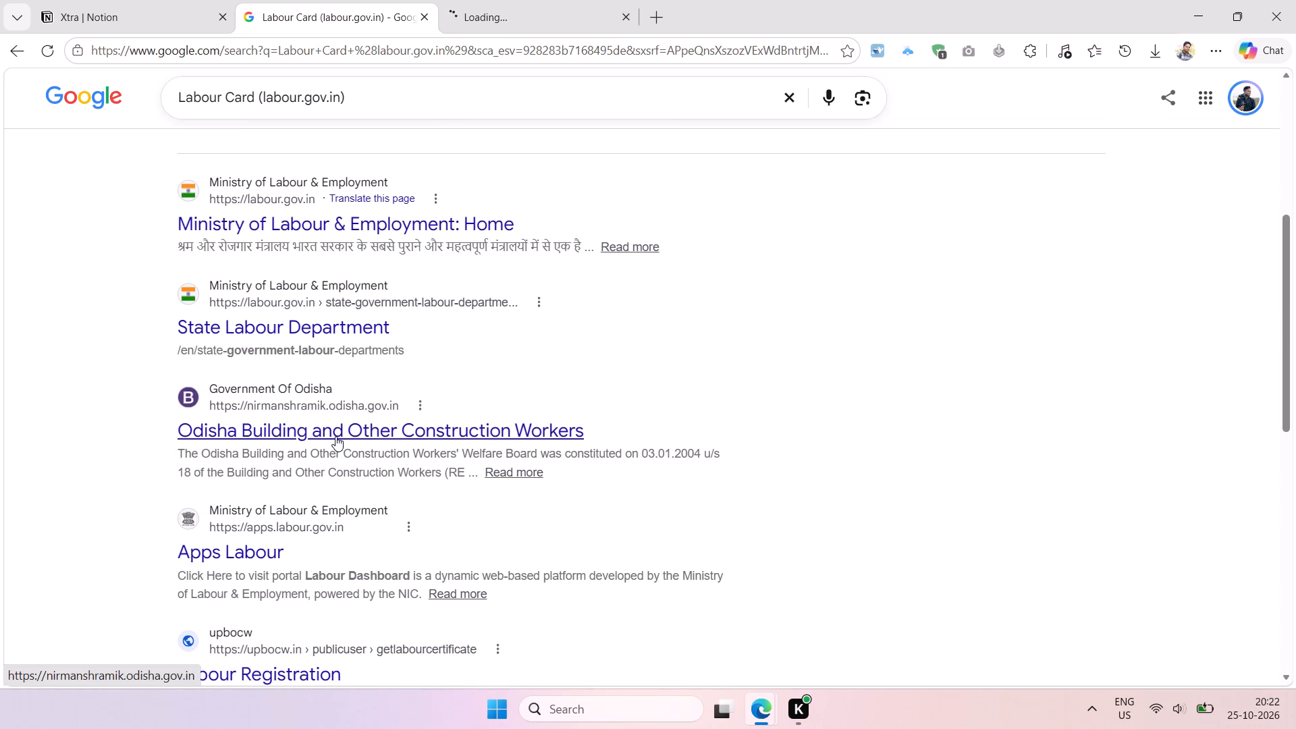
pyautogui.click(456, 131)
pyautogui.scroll(7, 457, 142)
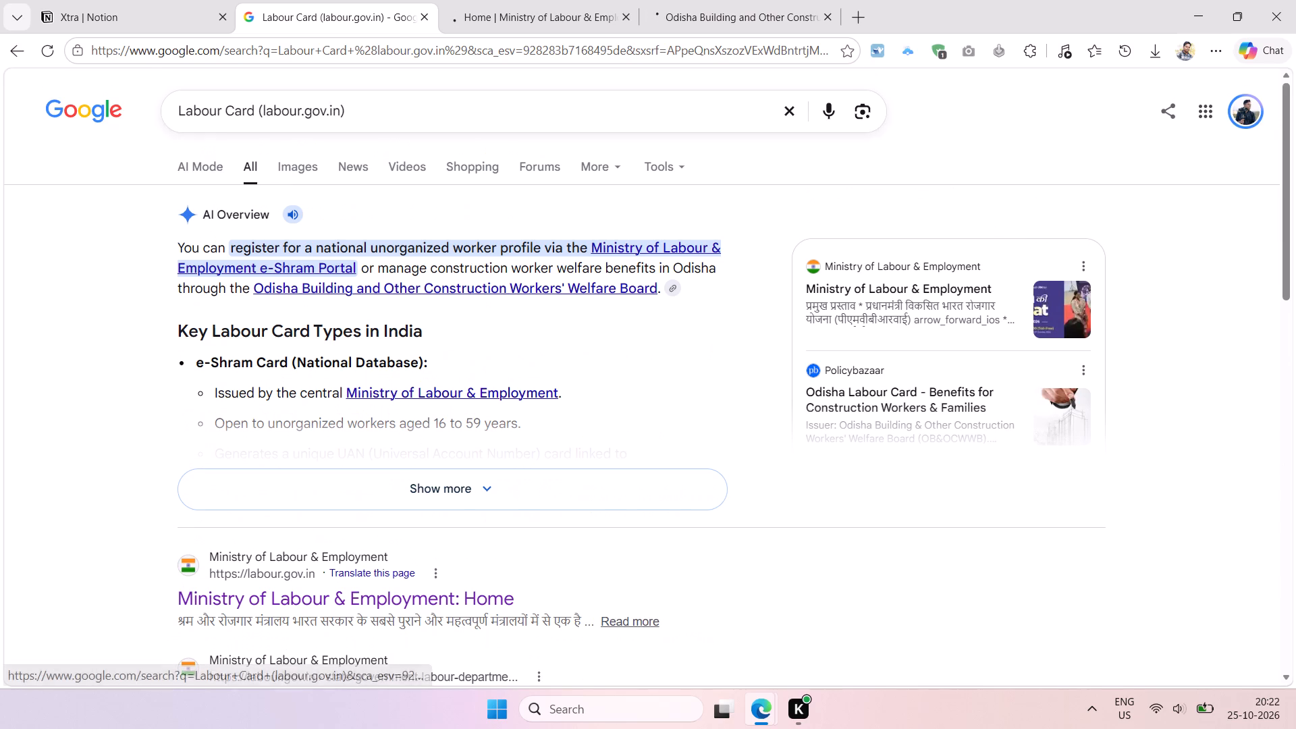
# Remove (labour.gov.in) from the Labour Card row's name in the Notion table.
pyautogui.click(134, 0)
pyautogui.click(544, 406)
pyautogui.moveTo(541, 402); pyautogui.dragTo(429, 404)
pyautogui.moveTo(528, 402); pyautogui.dragTo(456, 404)
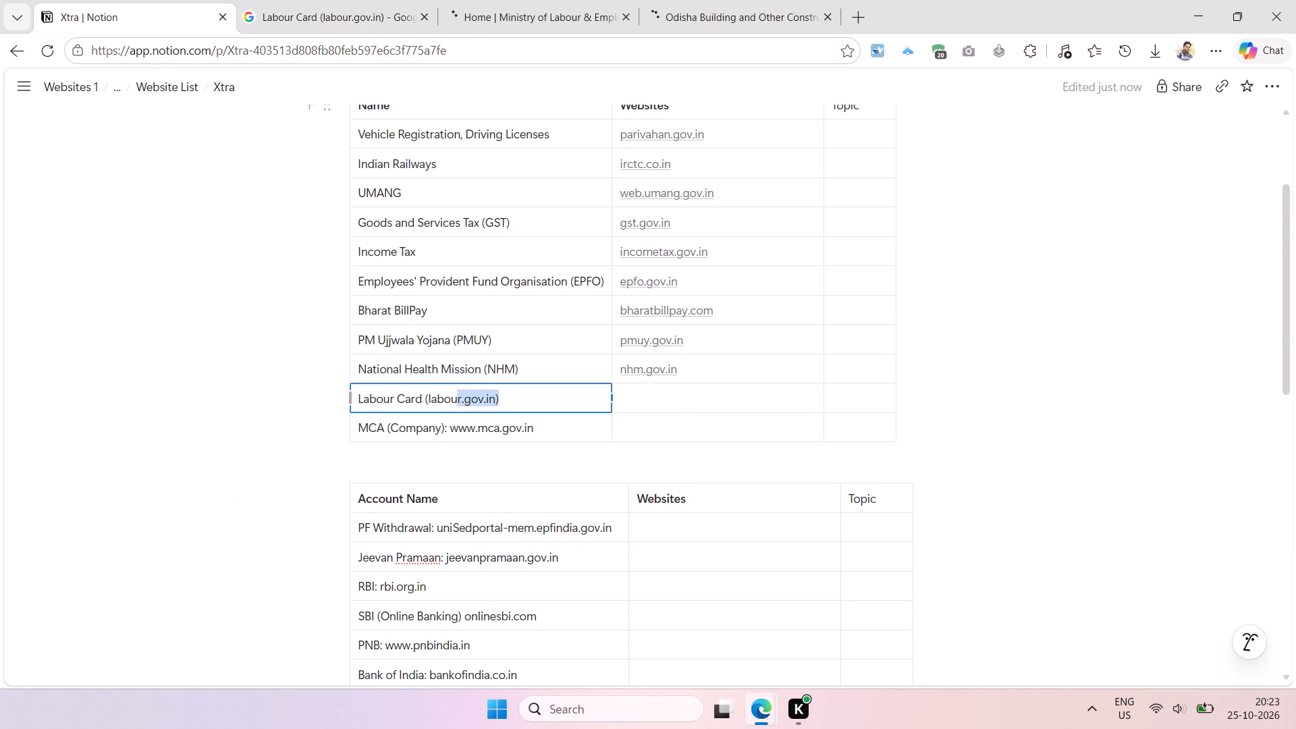
pyautogui.moveTo(456, 404); pyautogui.dragTo(422, 404)
pyautogui.press('BackSpace')
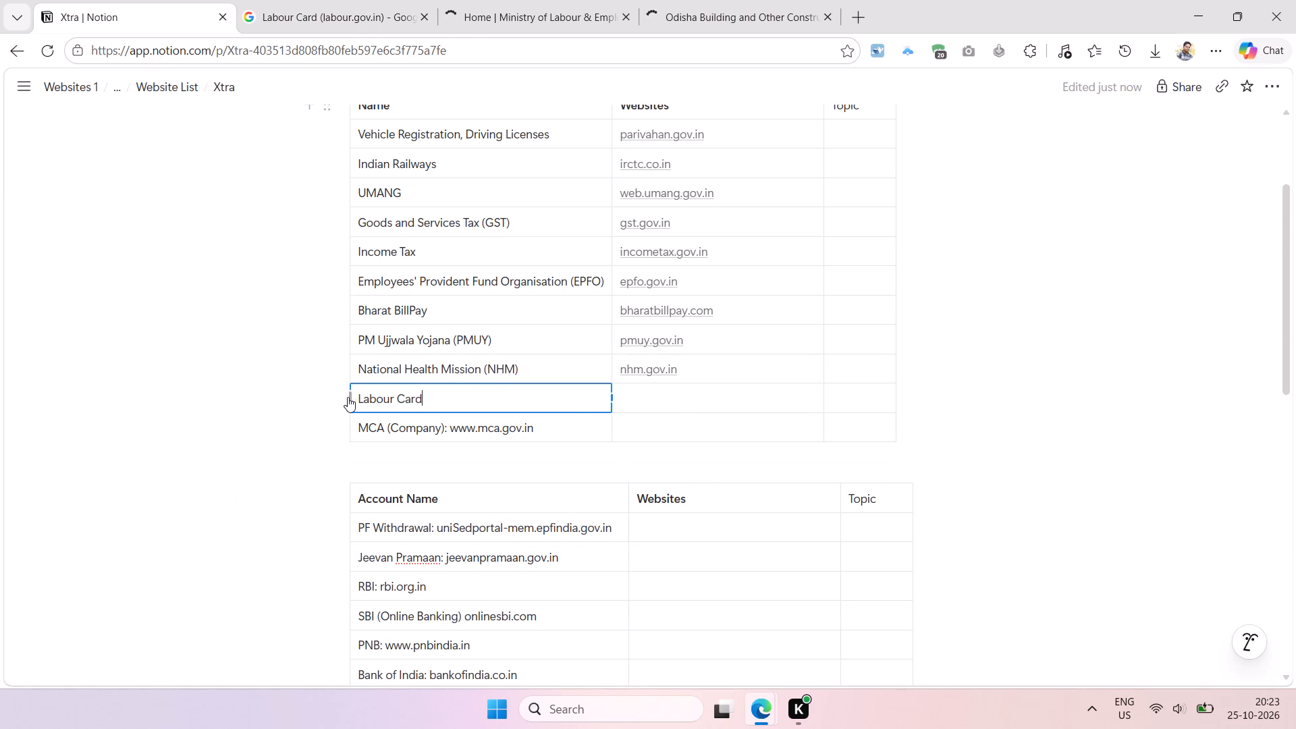
# Insert a row above Labour Card and copy the name Labour Card into it.
pyautogui.click(351, 399)
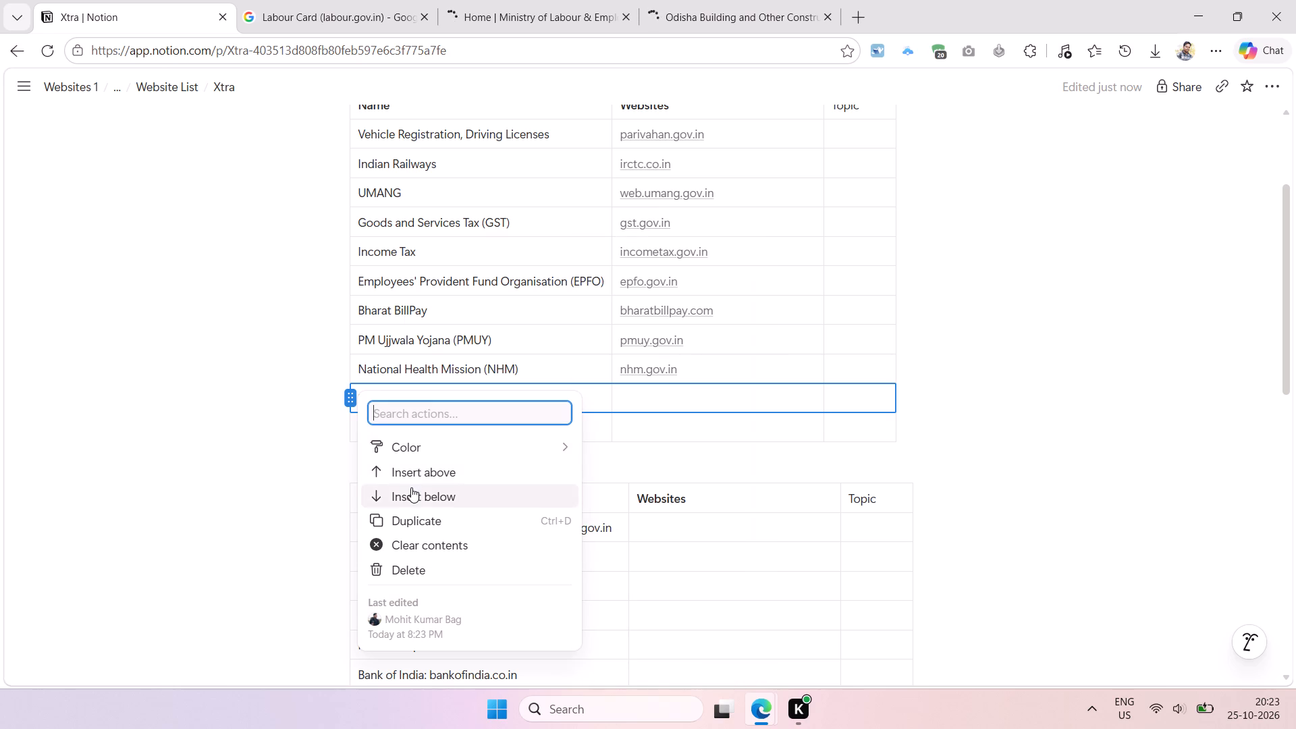
pyautogui.click(411, 481)
pyautogui.click(445, 434)
pyautogui.hotkey('ctrl', 'a')
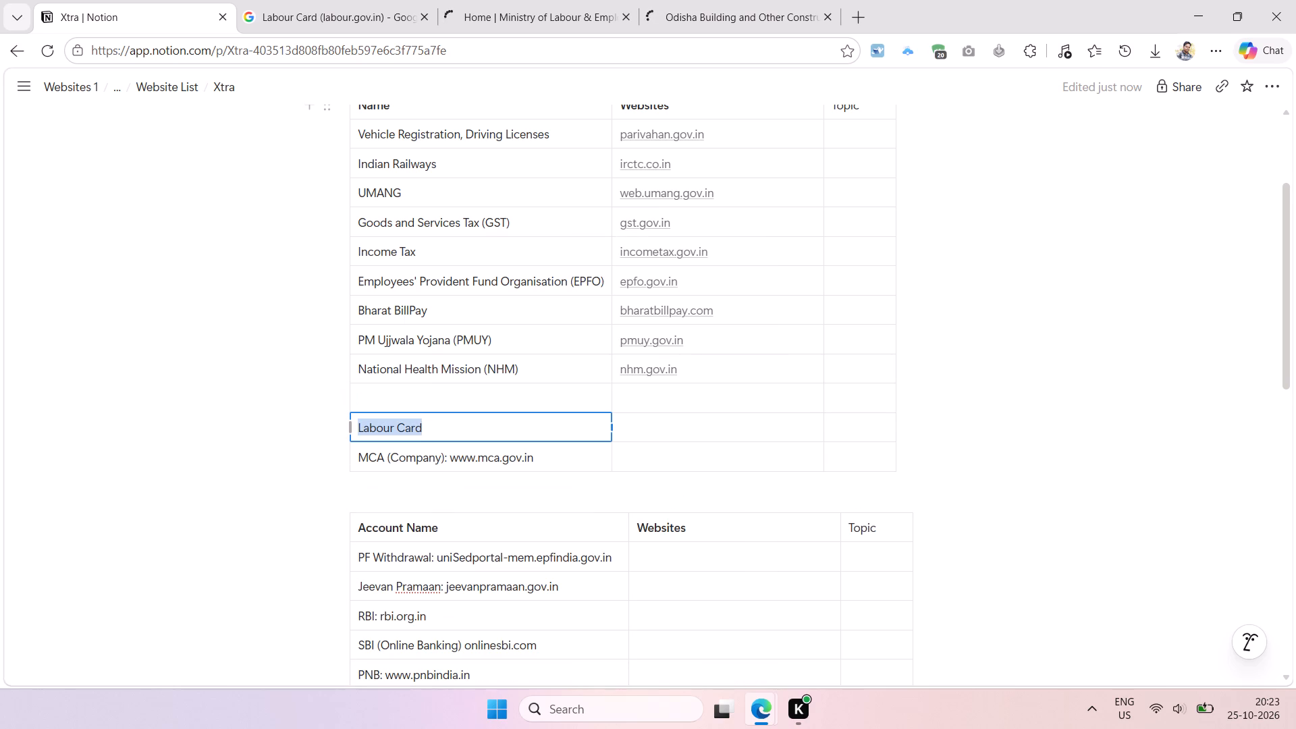
pyautogui.hotkey('ctrl', 'c')
pyautogui.click(448, 394)
pyautogui.hotkey('ctrl', 'v')
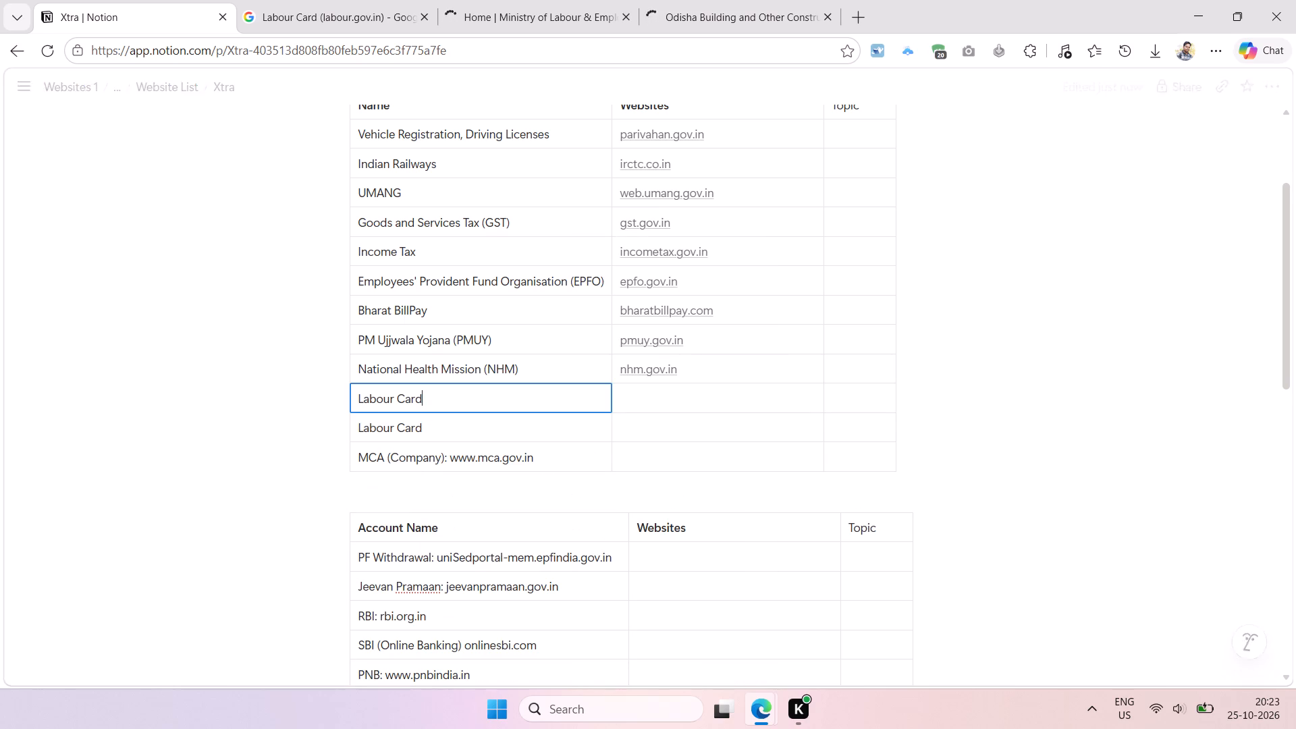
pyautogui.press('Tab')
# Rename the second Labour Card row as Labour Card (Odisha).
pyautogui.click(517, 430)
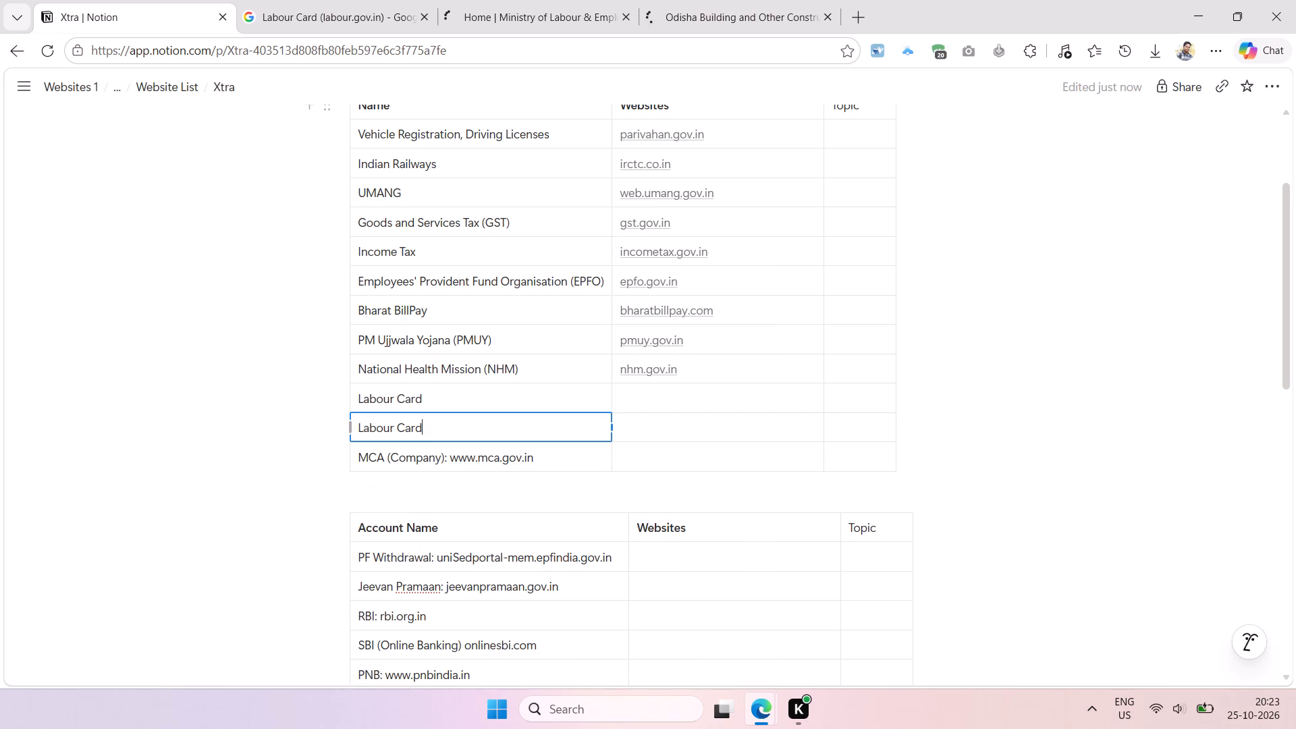
pyautogui.press('space')
pyautogui.write('(')
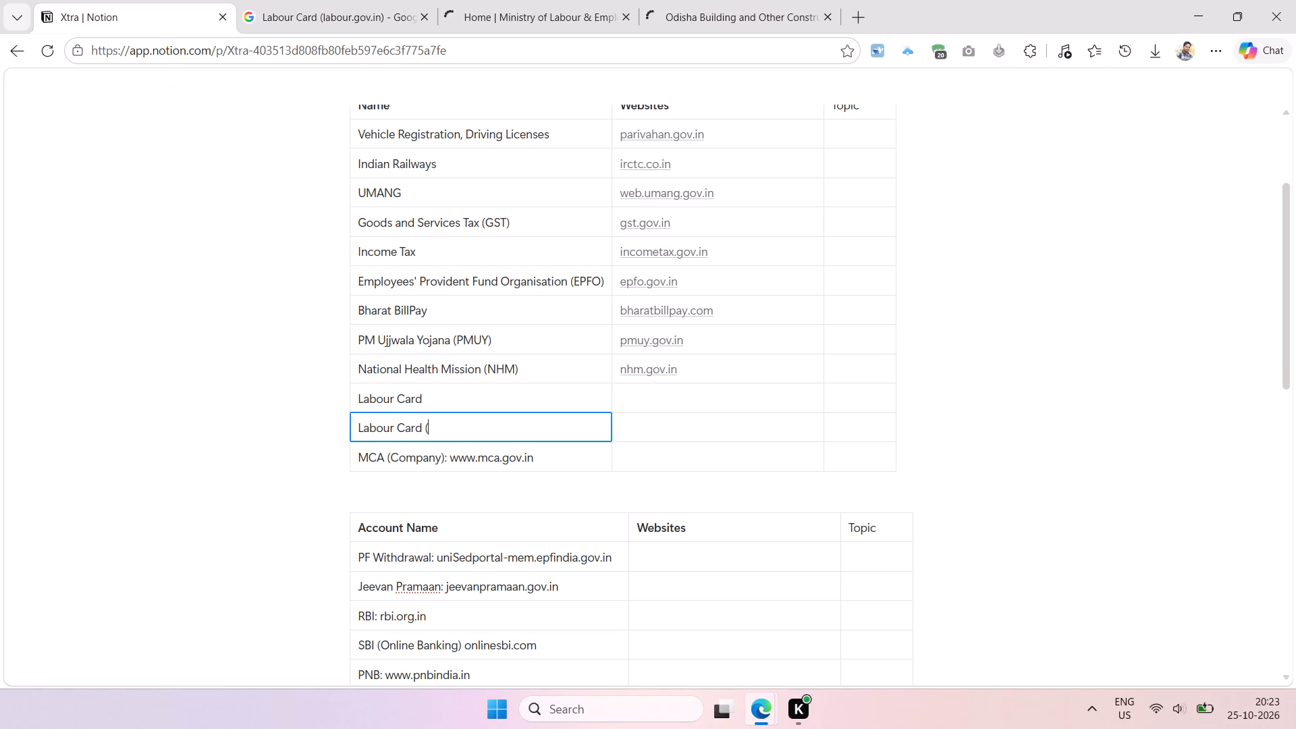
pyautogui.write('Odisha')
pyautogui.hotkey('shift', ')')
pyautogui.press('Tab')
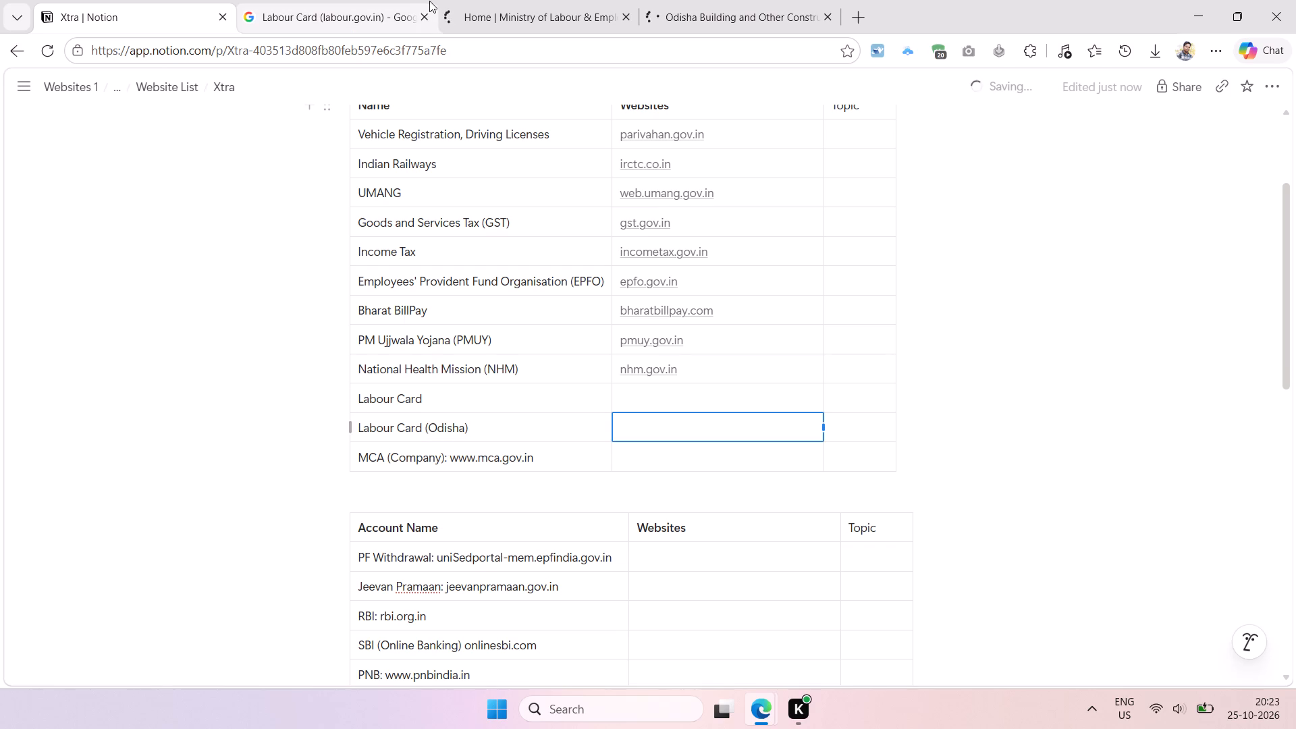
# Copy nirmanshramik.odisha.gov.in/website/welcome from the Odisha welfare board site into the Websites cell of Labour Card (Odisha).
pyautogui.click(670, 0)
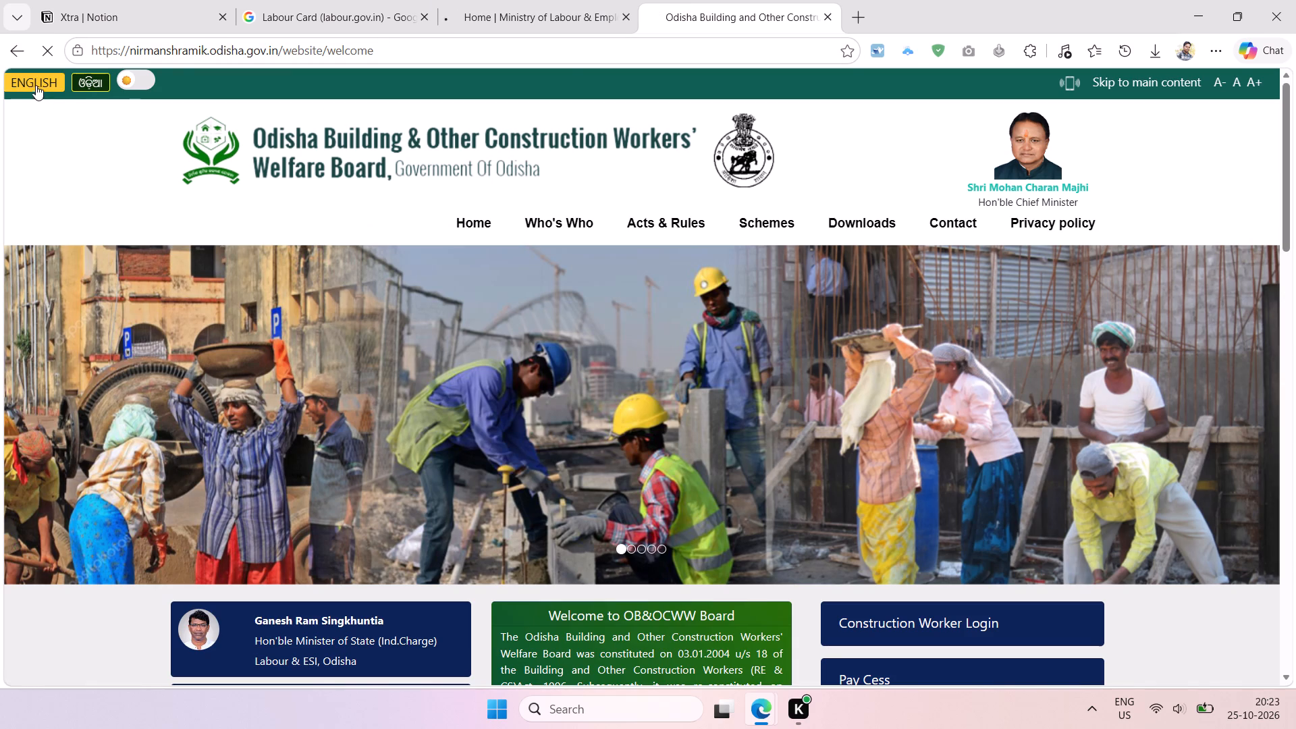
pyautogui.click(33, 86)
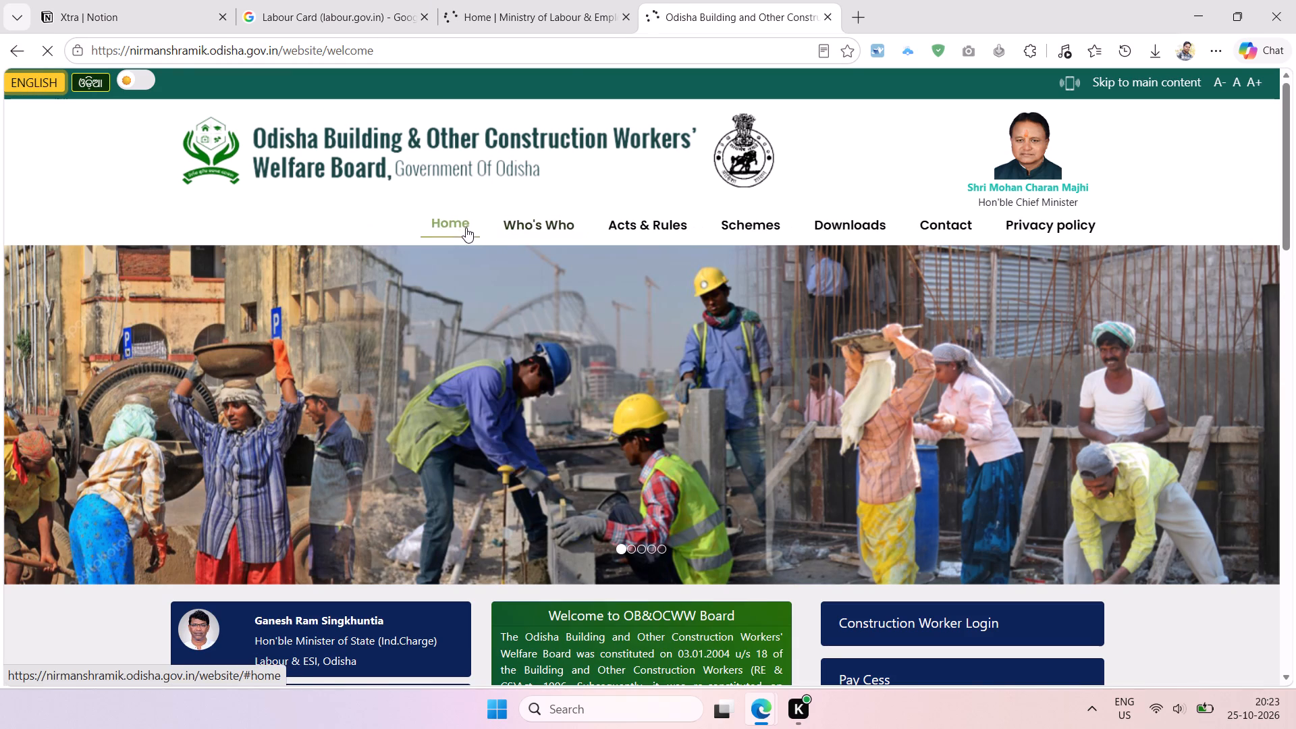
pyautogui.click(465, 227)
pyautogui.click(391, 57)
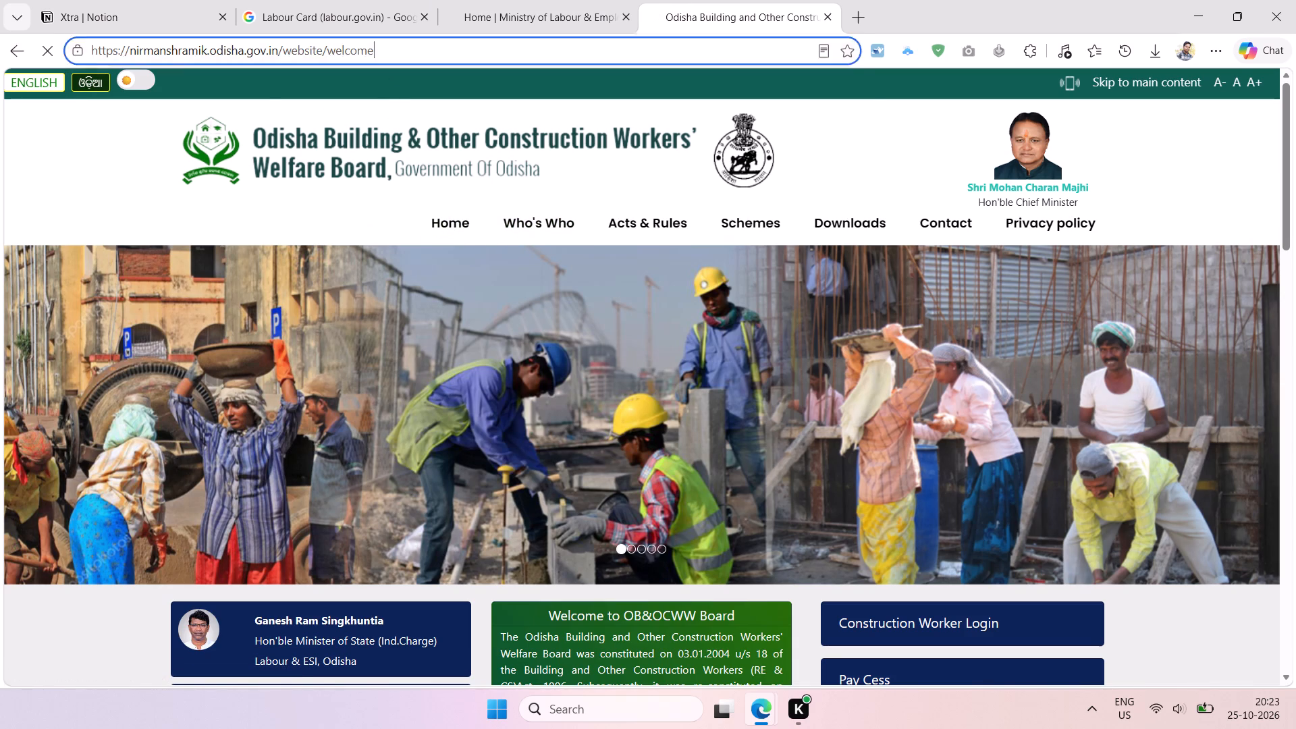
pyautogui.click(399, 51)
pyautogui.moveTo(420, 49); pyautogui.dragTo(146, 77)
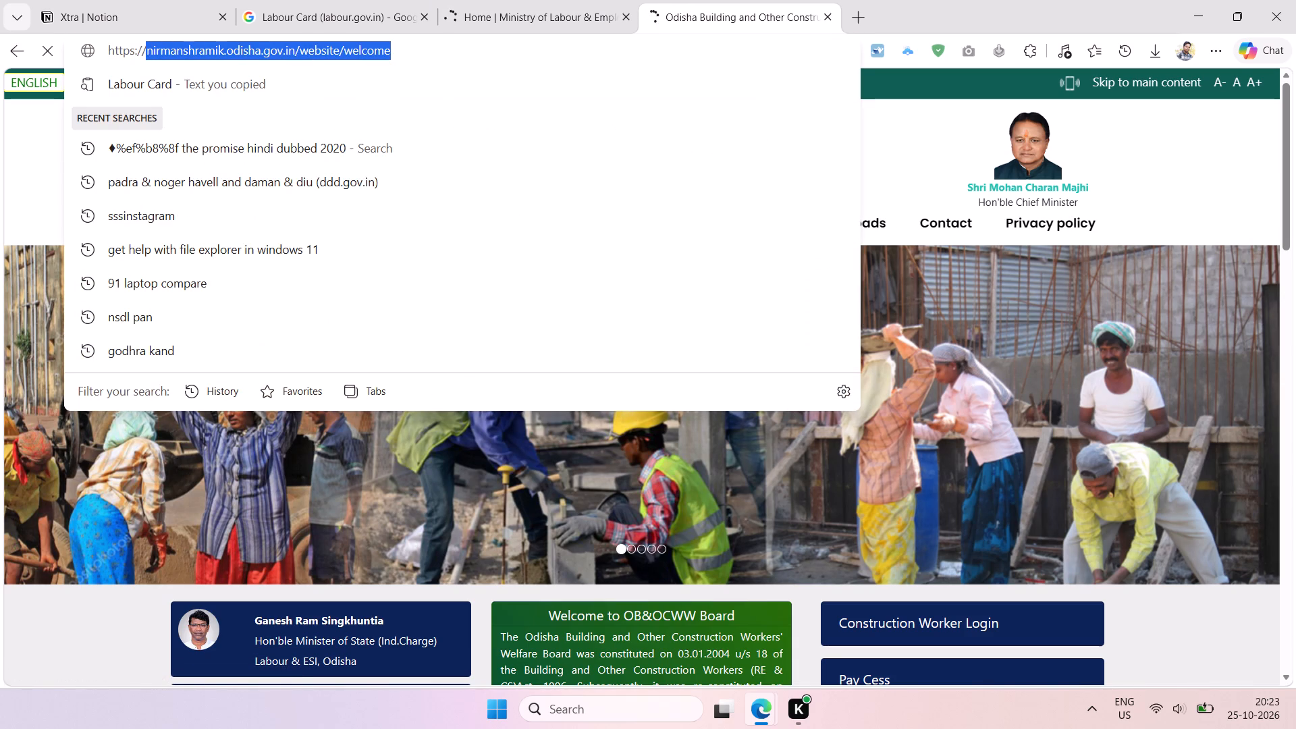
pyautogui.moveTo(146, 77); pyautogui.dragTo(146, 78)
pyautogui.hotkey('ctrl', 'c')
pyautogui.click(163, 16)
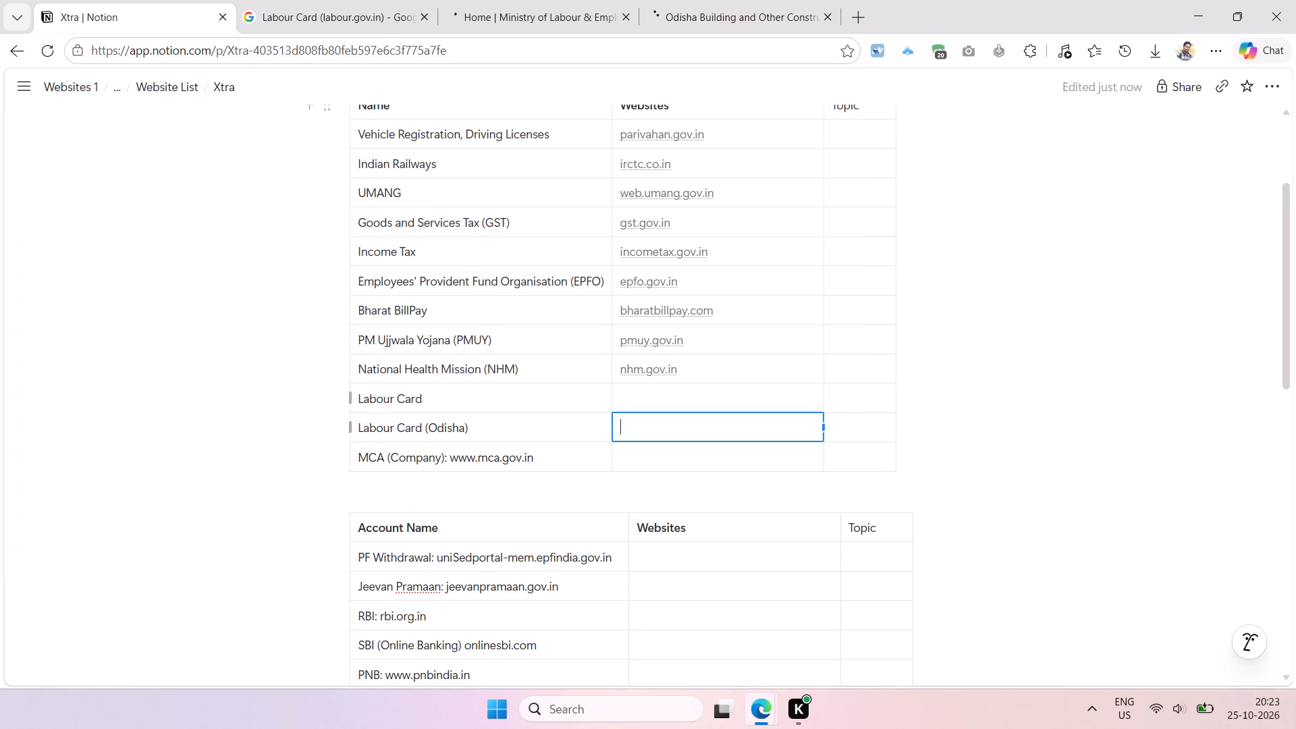
pyautogui.click(695, 431)
pyautogui.hotkey('ctrl', 'v')
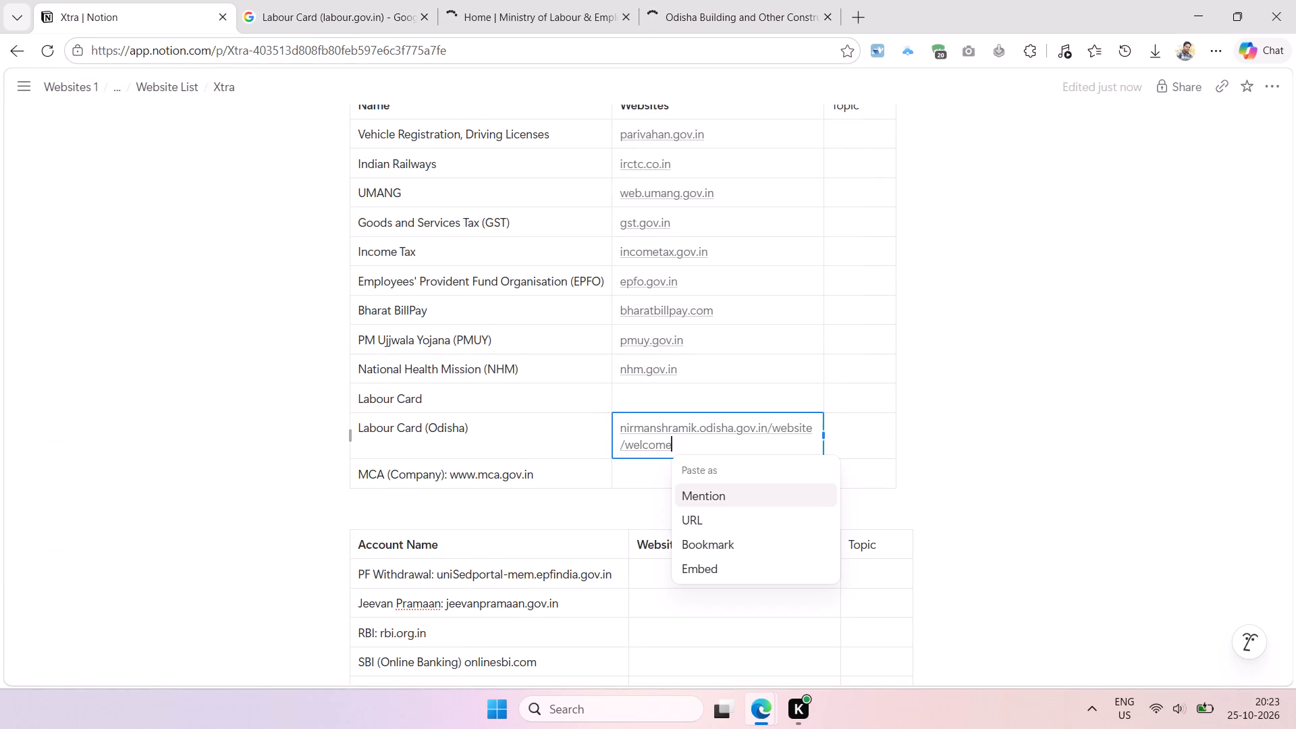
# Delete /website/welcome from the pasted address so the cell reads nirmanshramik.odisha.gov.in.
pyautogui.press('BackSpace')
pyautogui.press('BackSpace')
pyautogui.press('BackSpace')
pyautogui.press('BackSpace')
pyautogui.press('BackSpace')
pyautogui.press('BackSpace')
pyautogui.press('BackSpace')
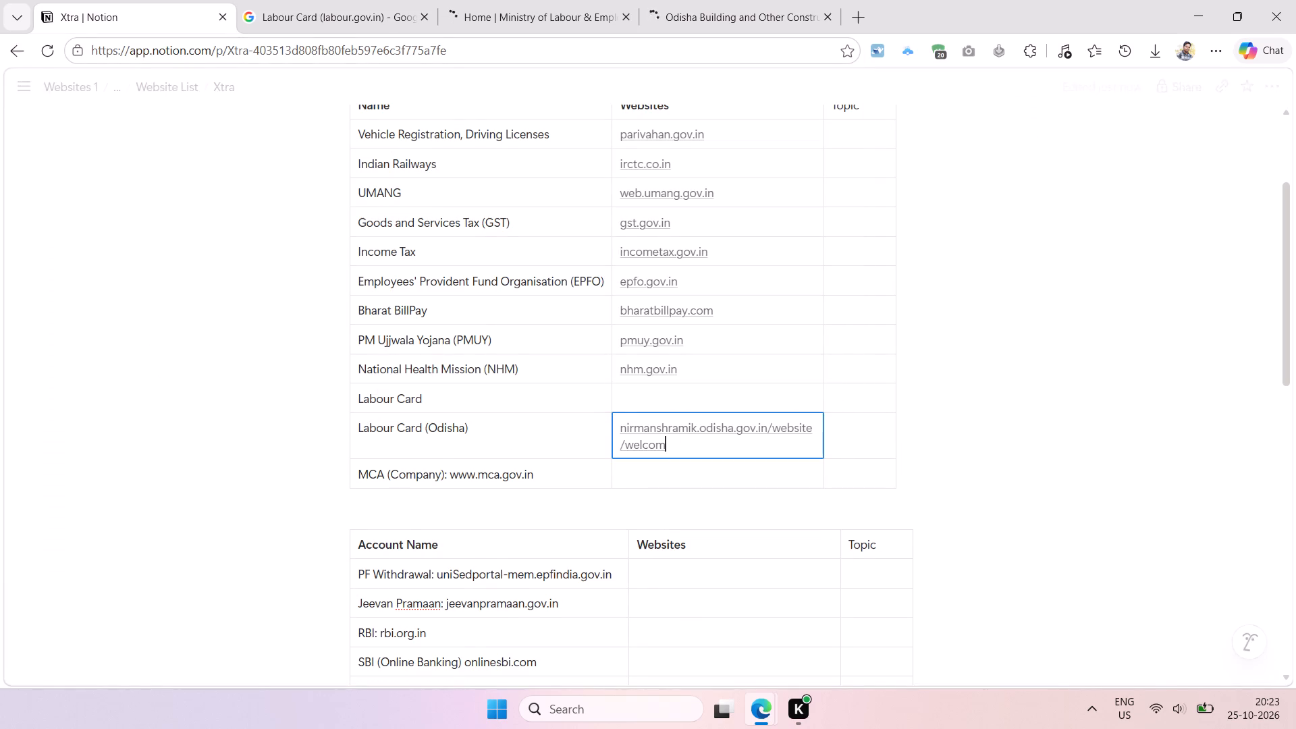
pyautogui.press('BackSpace')
pyautogui.press('BackSpace')
pyautogui.press('BackSpace')
pyautogui.press('BackSpace')
pyautogui.press('BackSpace')
pyautogui.press('BackSpace')
pyautogui.press('BackSpace')
pyautogui.press('BackSpace')
pyautogui.press('BackSpace')
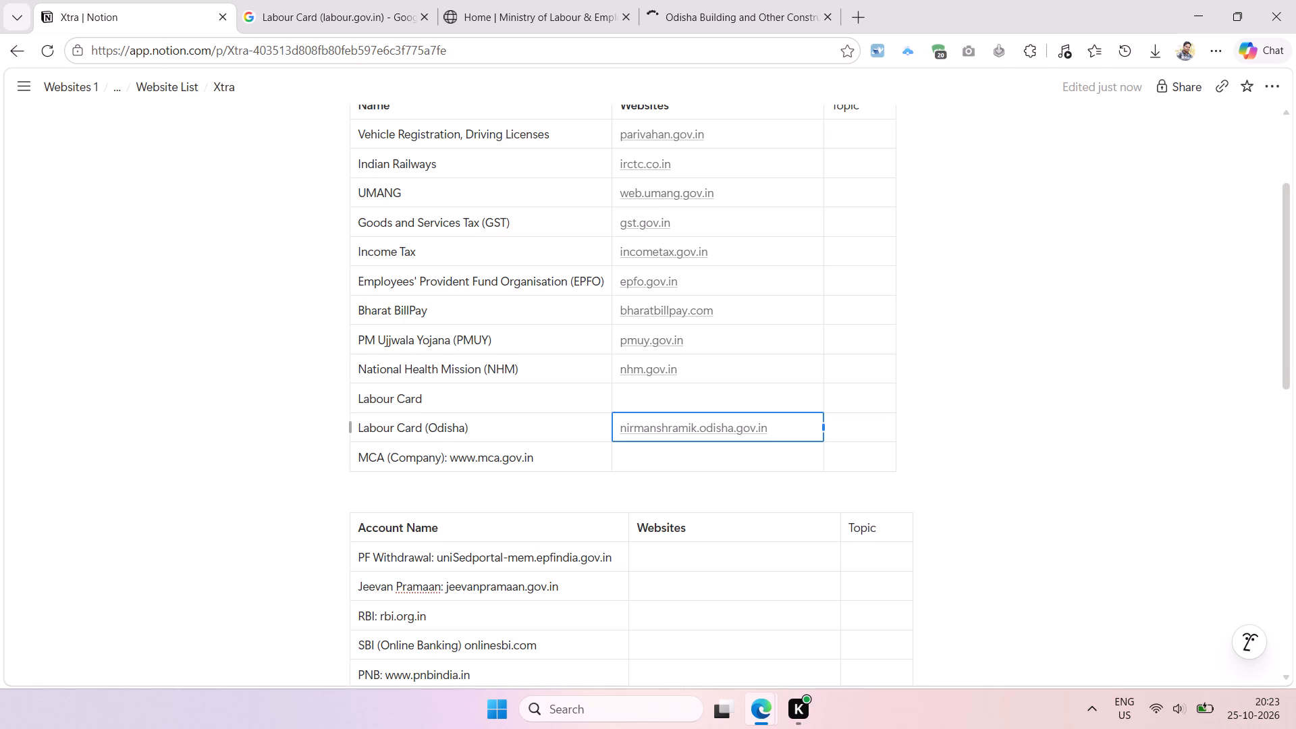
pyautogui.click(859, 451)
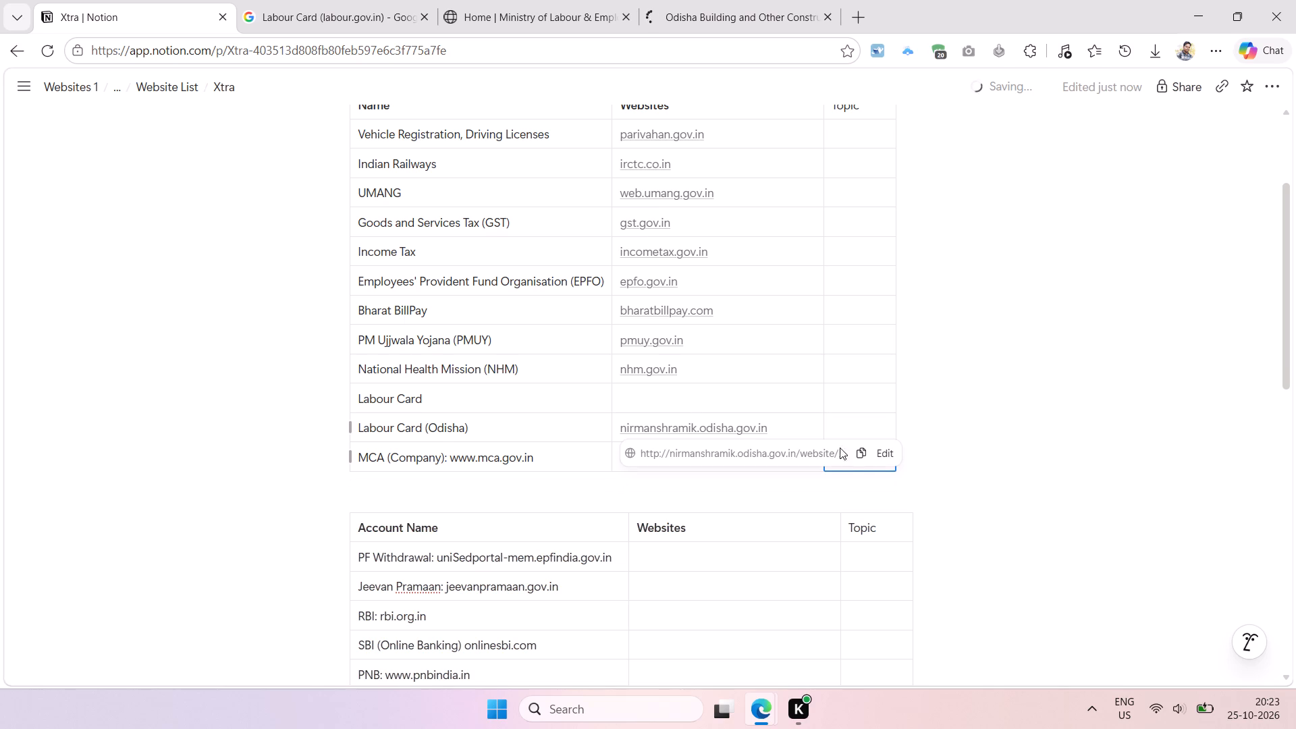
pyautogui.click(883, 459)
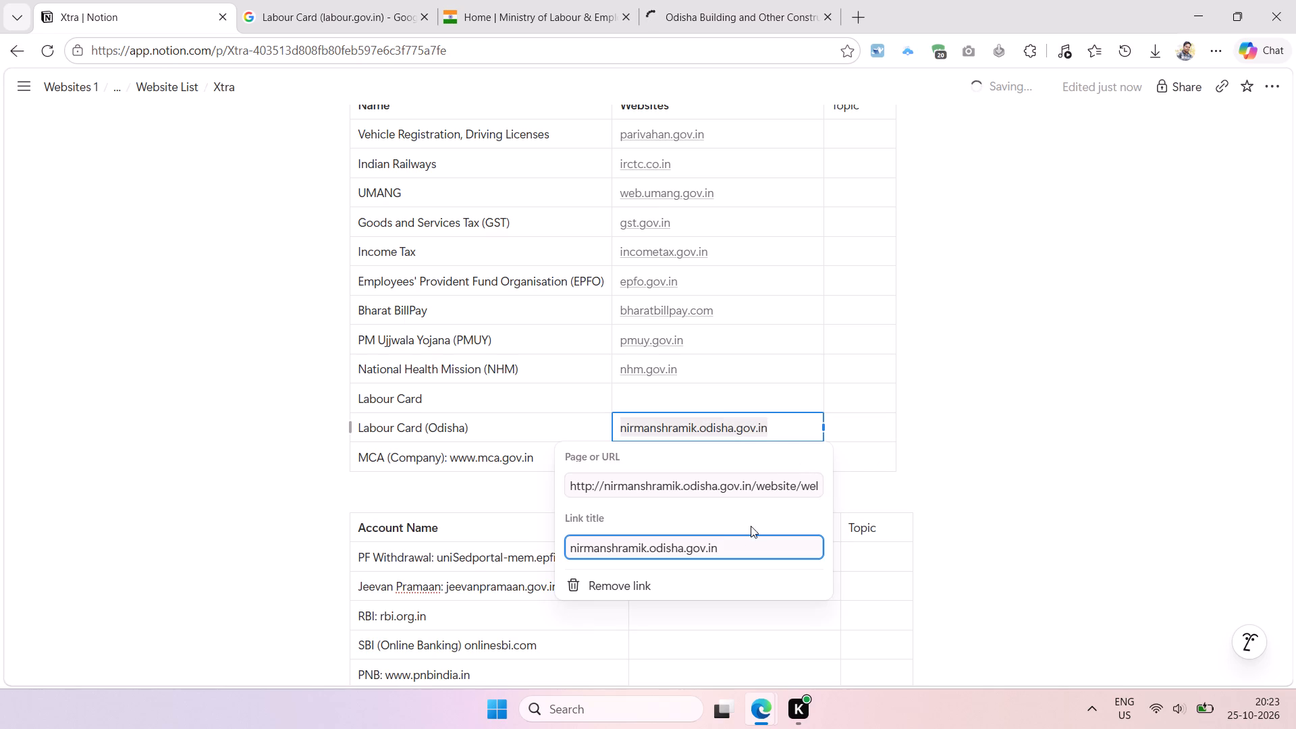
pyautogui.click(811, 485)
pyautogui.press('BackSpace')
pyautogui.press('BackSpace')
pyautogui.press('BackSpace')
pyautogui.press('BackSpace')
pyautogui.press('BackSpace')
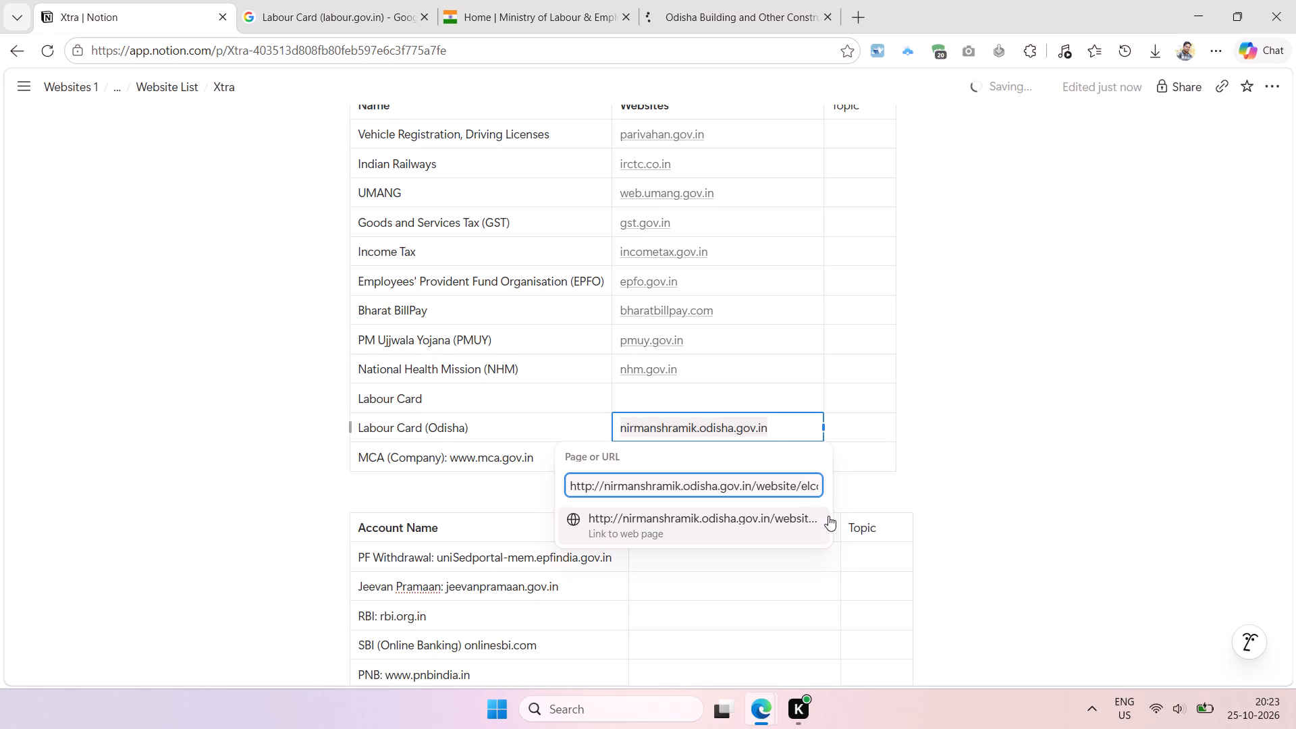
pyautogui.moveTo(768, 487); pyautogui.dragTo(859, 491)
pyautogui.press('BackSpace')
pyautogui.press('BackSpace')
pyautogui.press('BackSpace')
pyautogui.press('BackSpace')
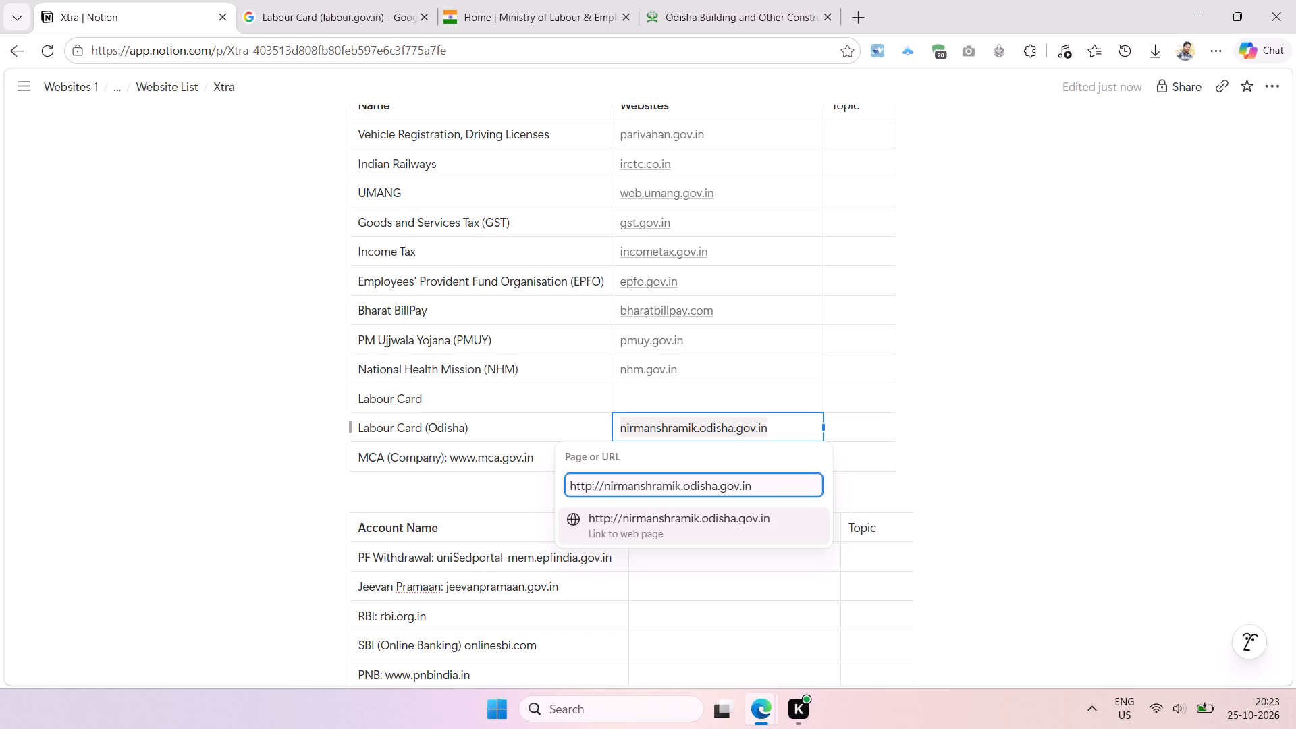
pyautogui.click(921, 405)
pyautogui.click(965, 388)
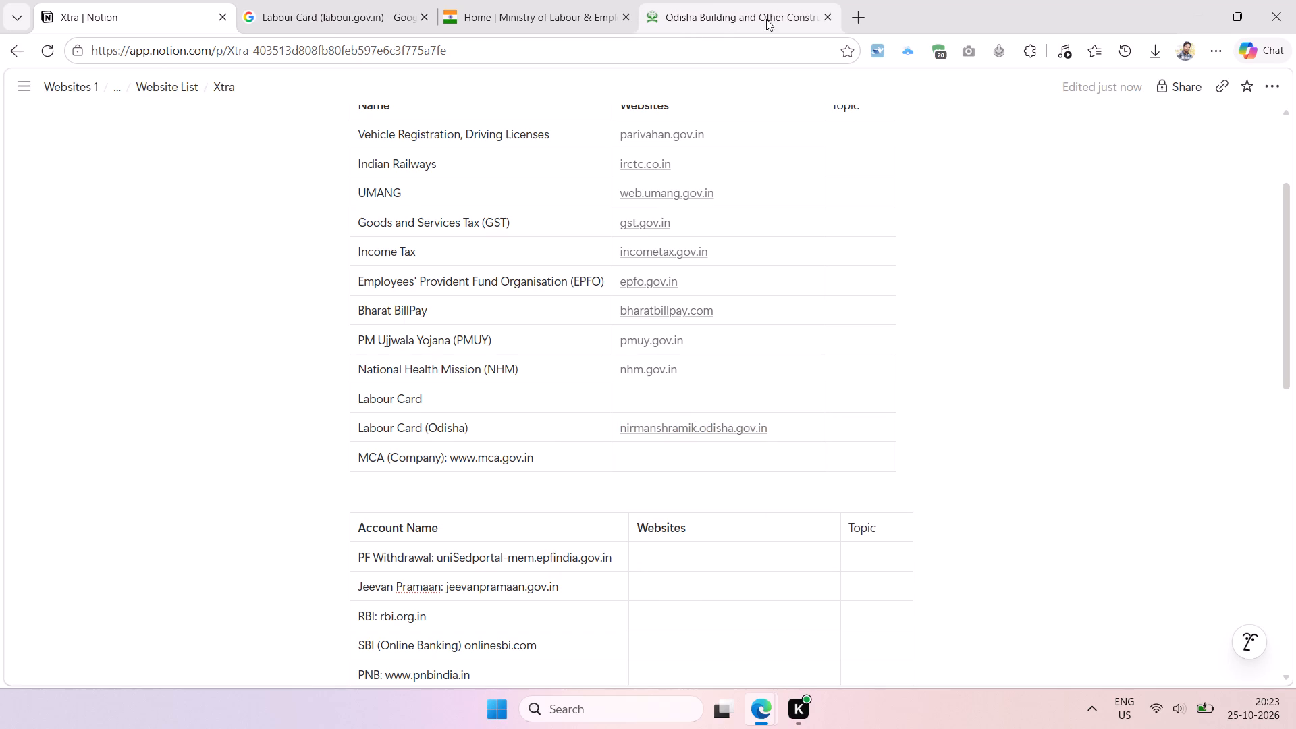
pyautogui.click(823, 16)
pyautogui.click(533, 15)
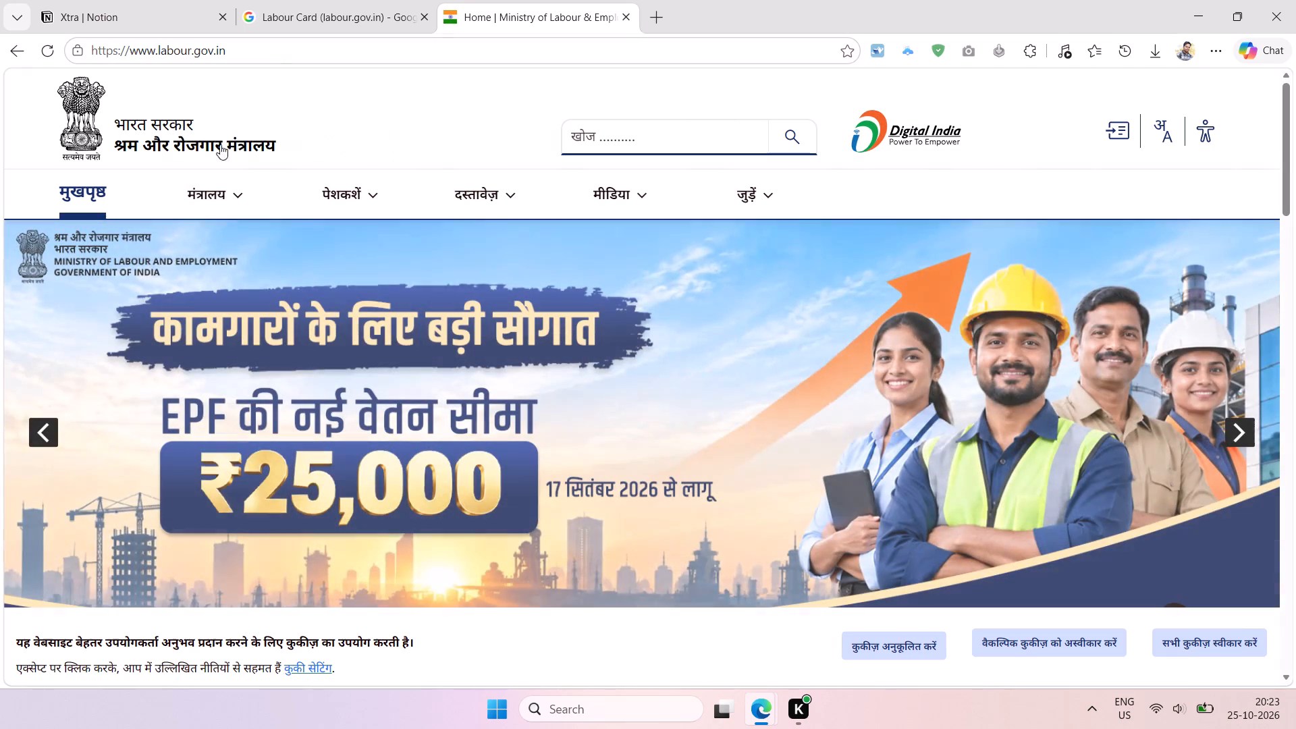
pyautogui.click(252, 48)
pyautogui.click(258, 52)
pyautogui.moveTo(275, 49); pyautogui.dragTo(148, 59)
pyautogui.hotkey('ctrl', 'c')
pyautogui.click(111, 1)
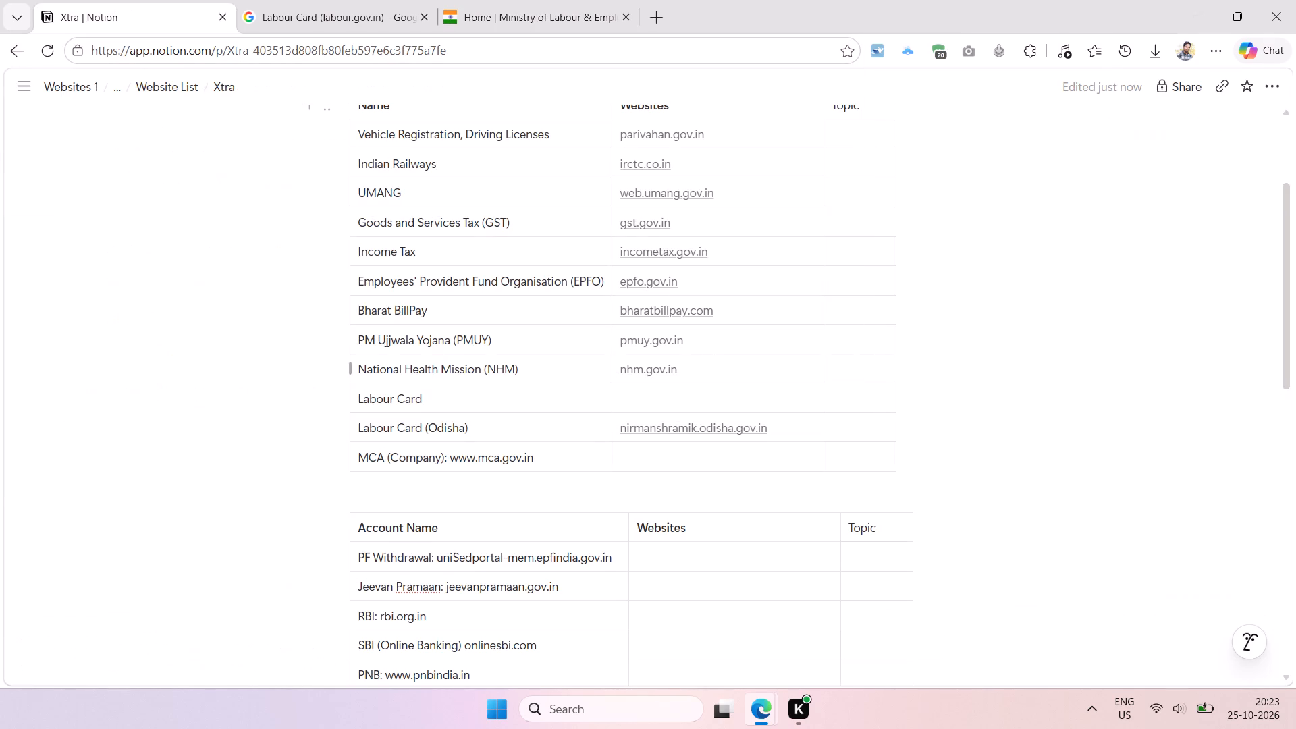
pyautogui.click(655, 393)
pyautogui.hotkey('ctrl', 'v')
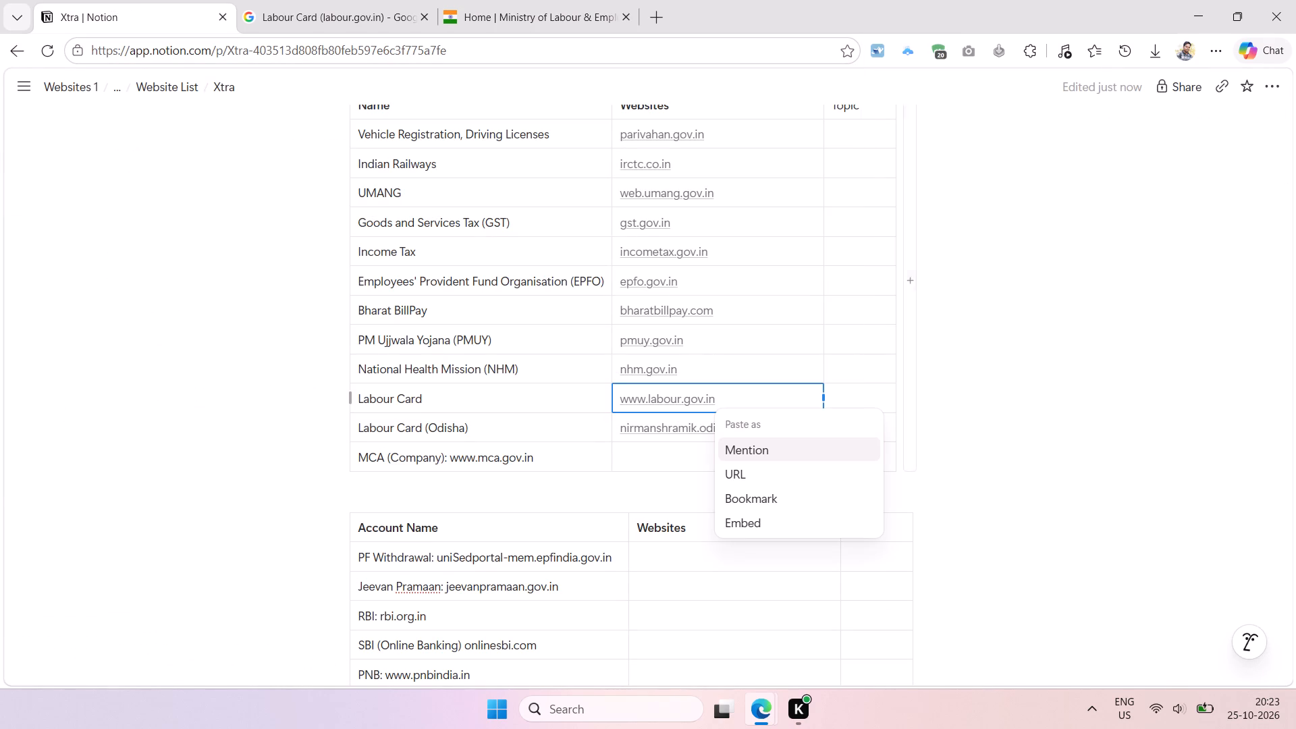
pyautogui.click(1000, 432)
pyautogui.click(623, 18)
pyautogui.click(358, 11)
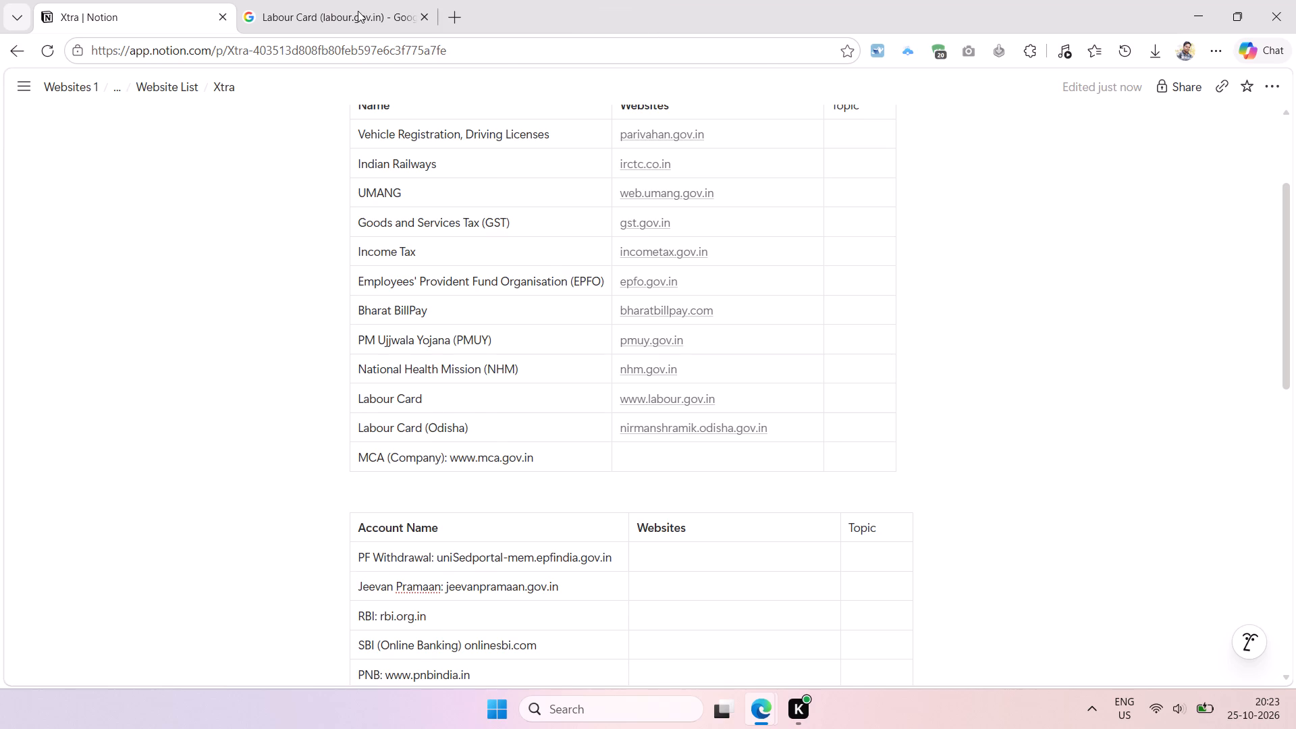
pyautogui.click(83, 111)
pyautogui.click(89, 0)
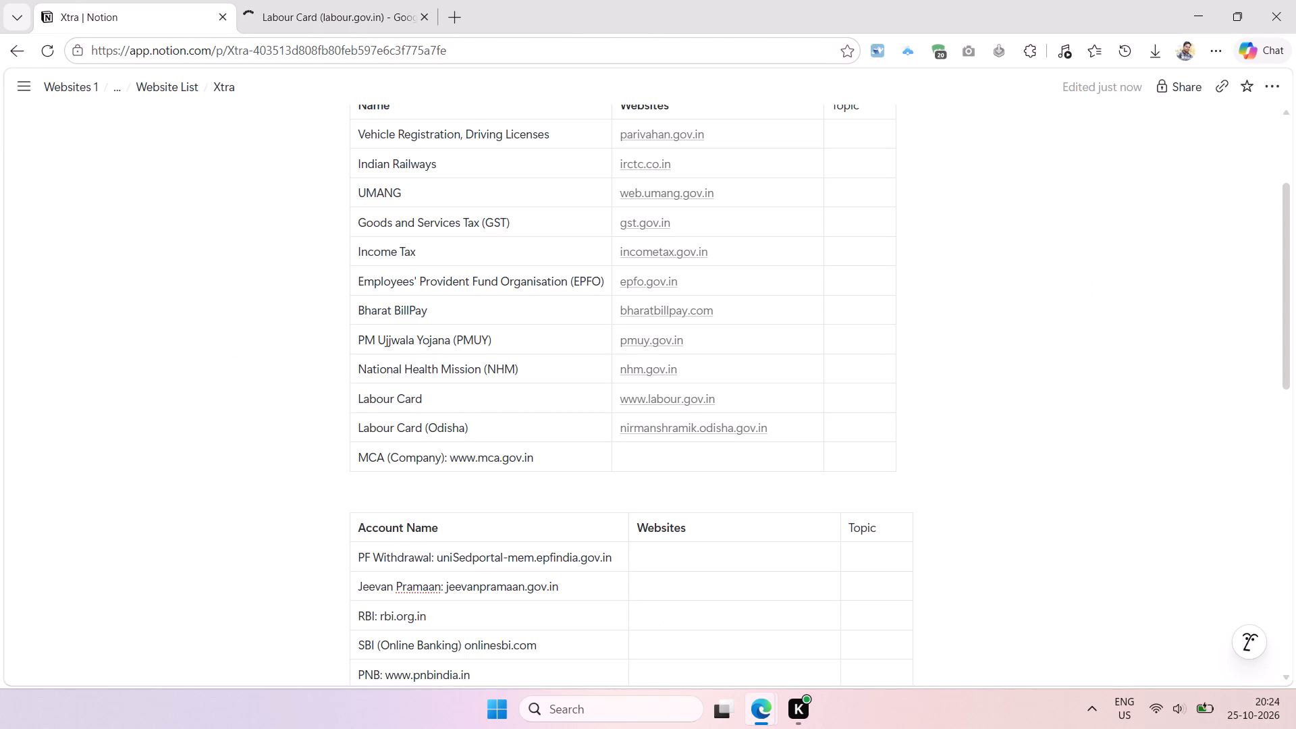
pyautogui.click(1092, 387)
pyautogui.click(556, 453)
pyautogui.hotkey('ctrl', 'a')
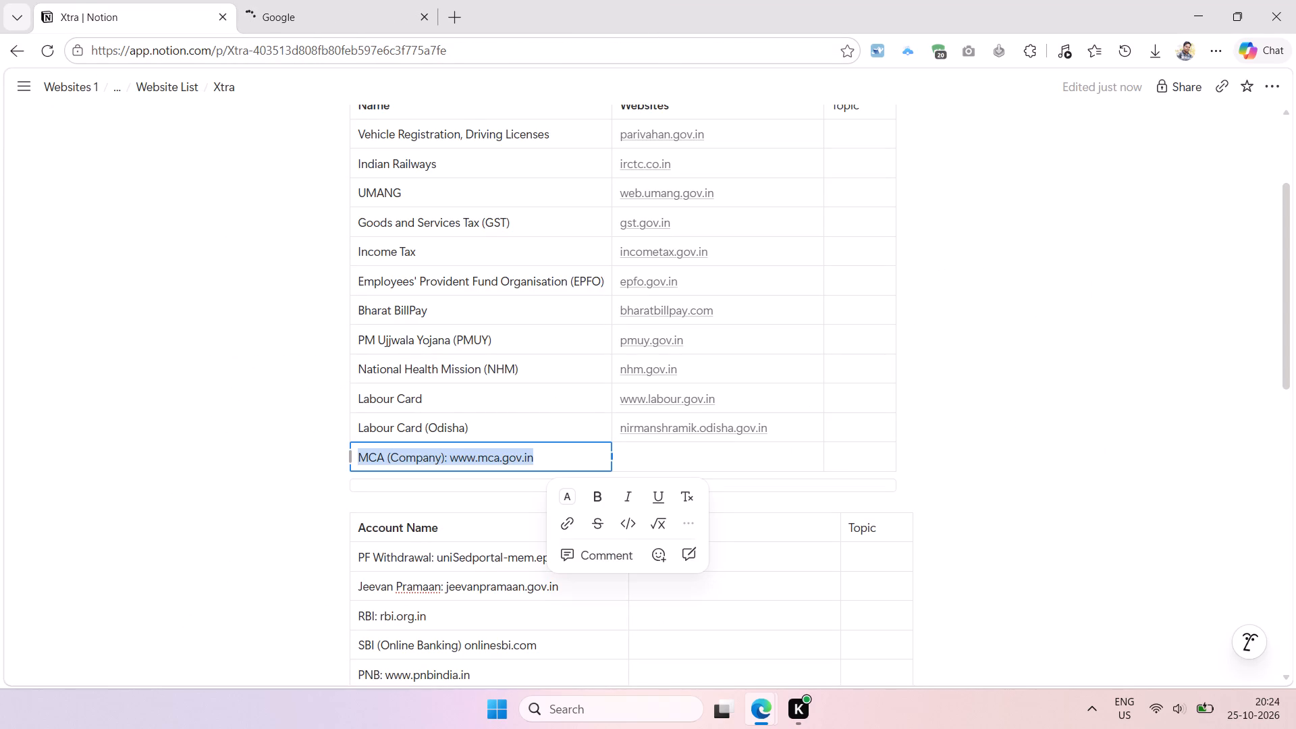
pyautogui.hotkey('ctrl', 'c')
pyautogui.click(310, 17)
pyautogui.click(443, 320)
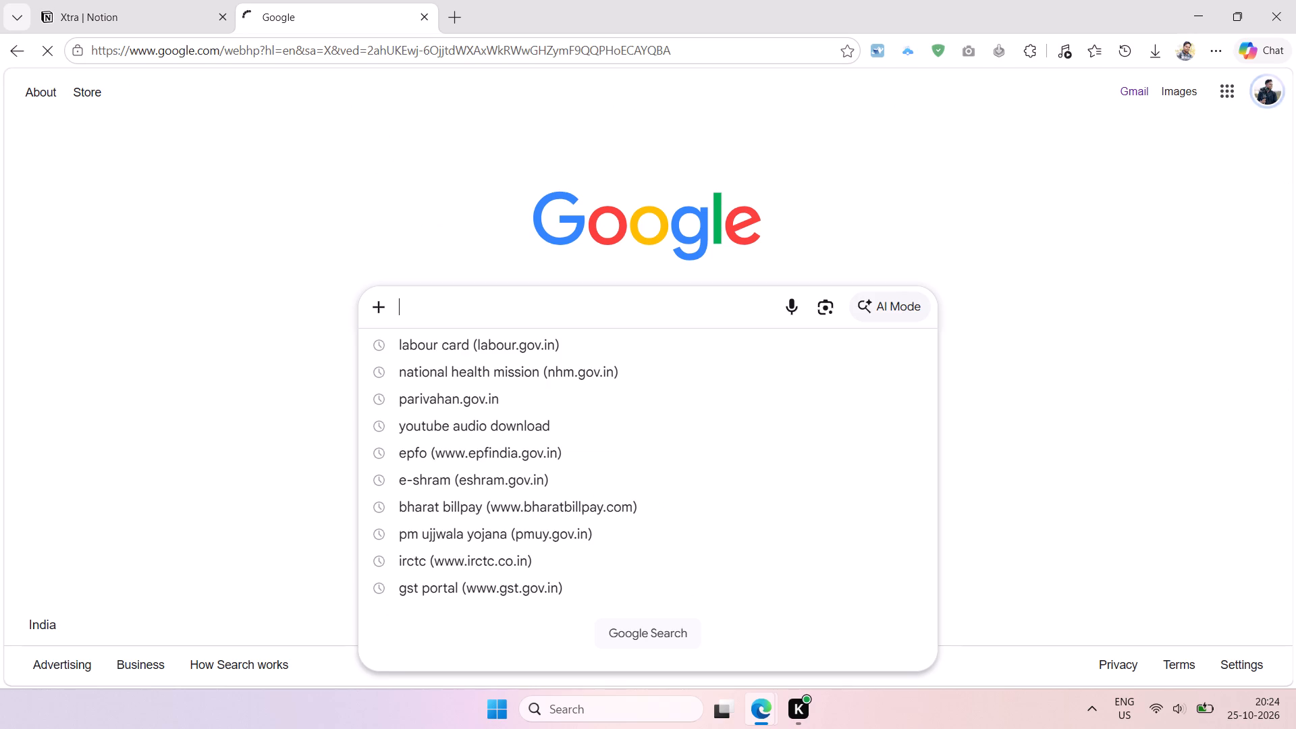
pyautogui.hotkey('ctrl', 'v')
pyautogui.press('Return')
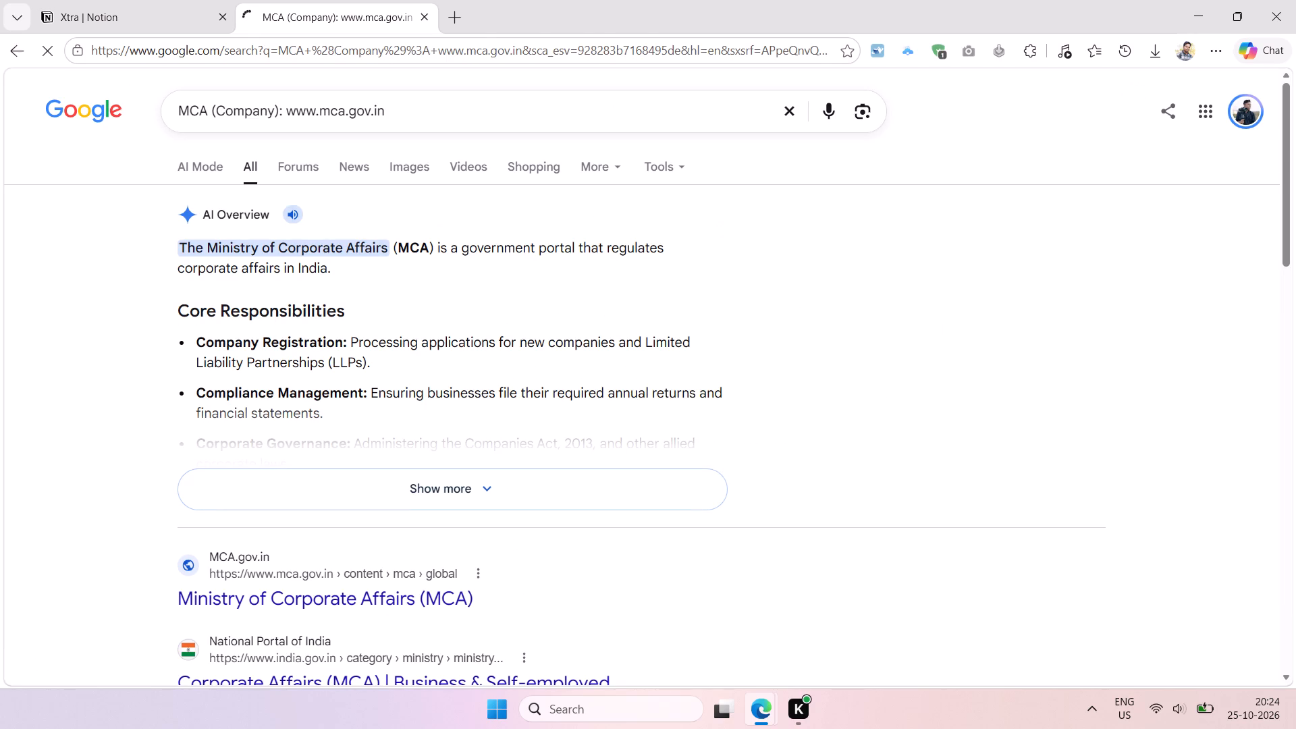
# Replace the MCA (Company) row's name with Ministry of Corporate Affairs (MCA), copied from the Google overview, in non-bold text.
pyautogui.moveTo(207, 244); pyautogui.dragTo(432, 255)
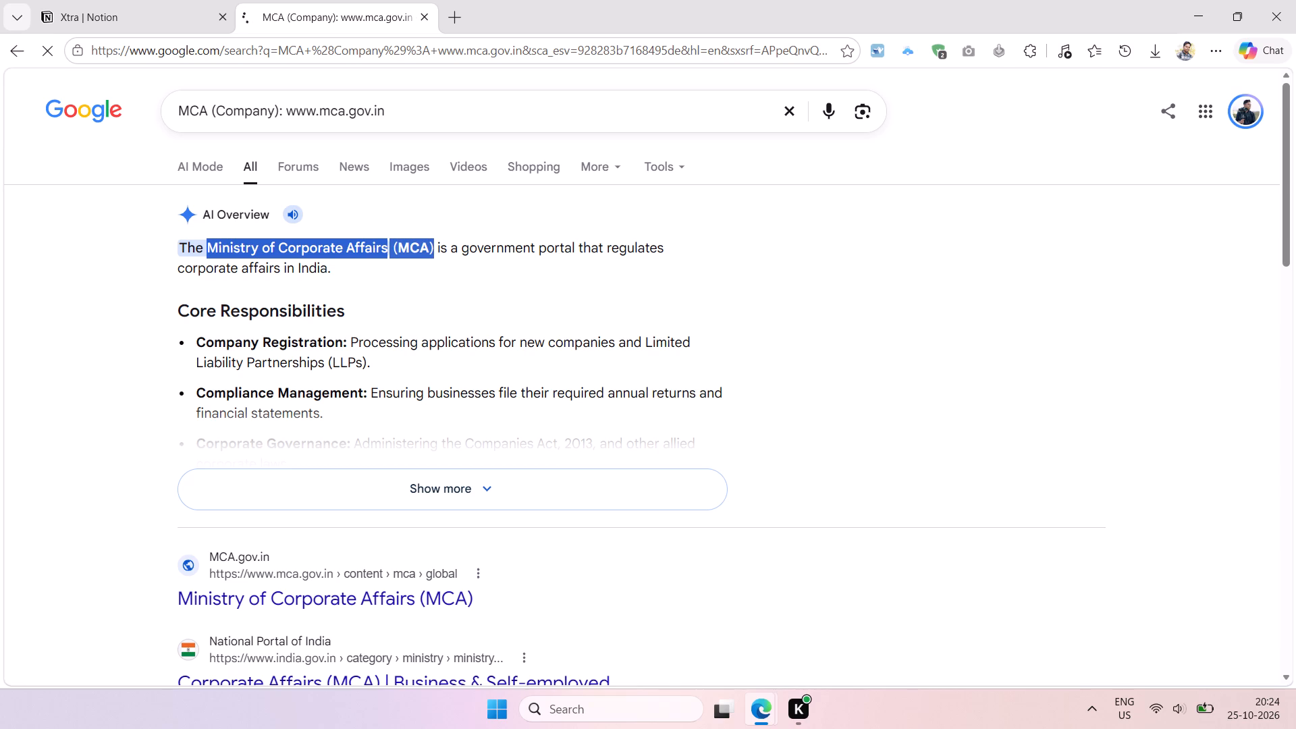
pyautogui.moveTo(432, 255); pyautogui.dragTo(433, 255)
pyautogui.hotkey('ctrl', 'c')
pyautogui.click(167, 8)
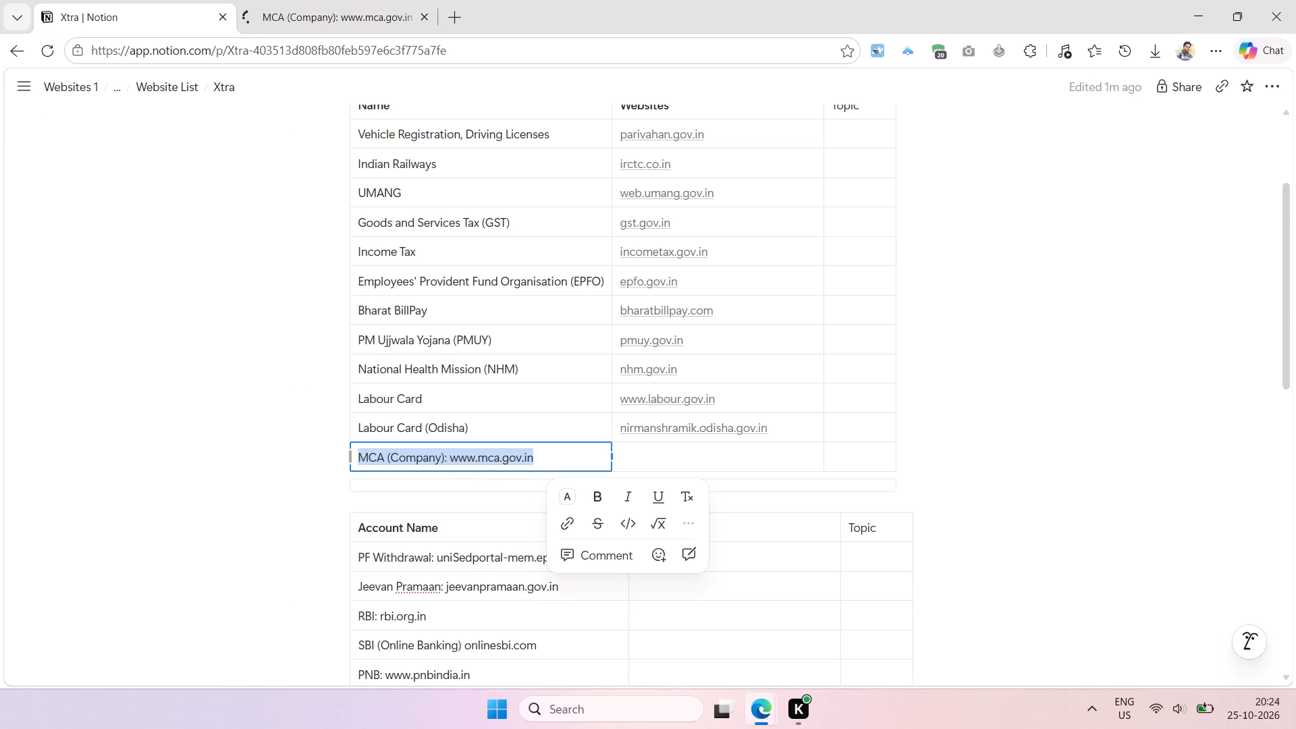
pyautogui.click(550, 454)
pyautogui.hotkey('ctrl', 'a')
pyautogui.hotkey('ctrl', 'v')
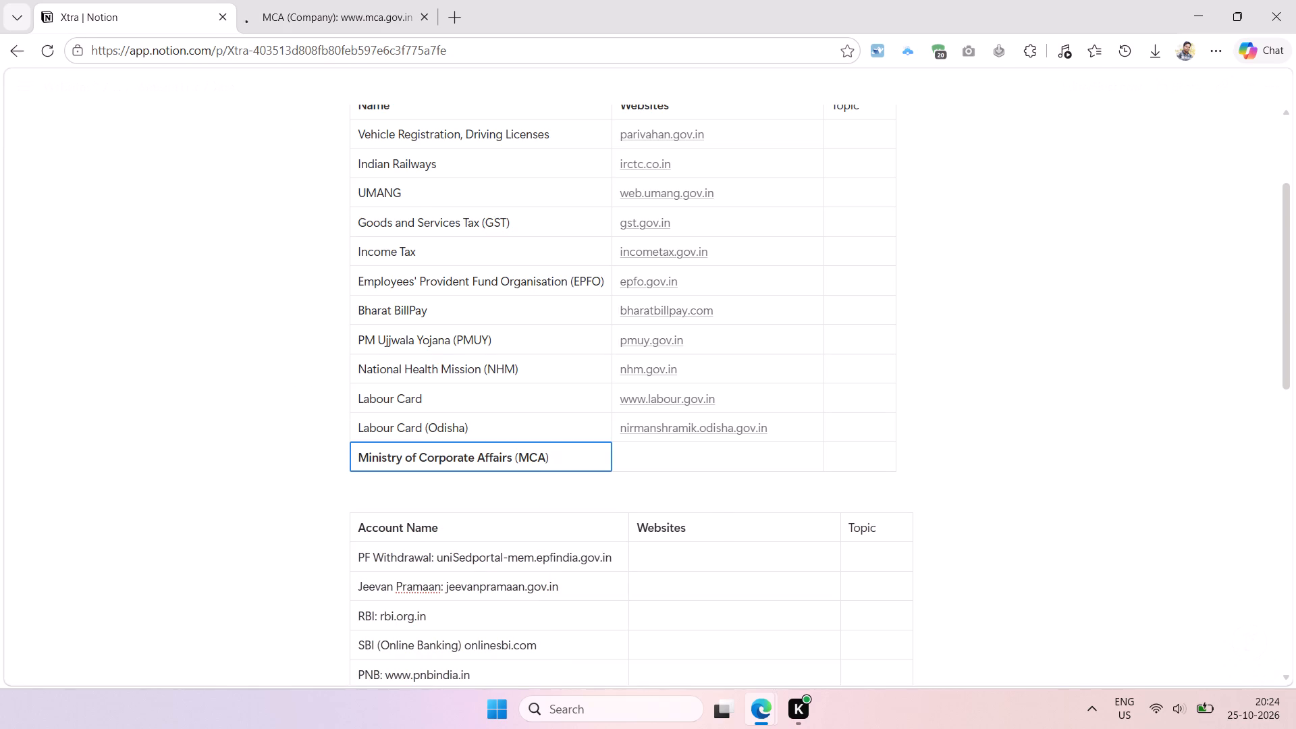
pyautogui.hotkey('ctrl', 'a')
pyautogui.hotkey('ctrl', 'b')
pyautogui.hotkey('ctrl', 'b')
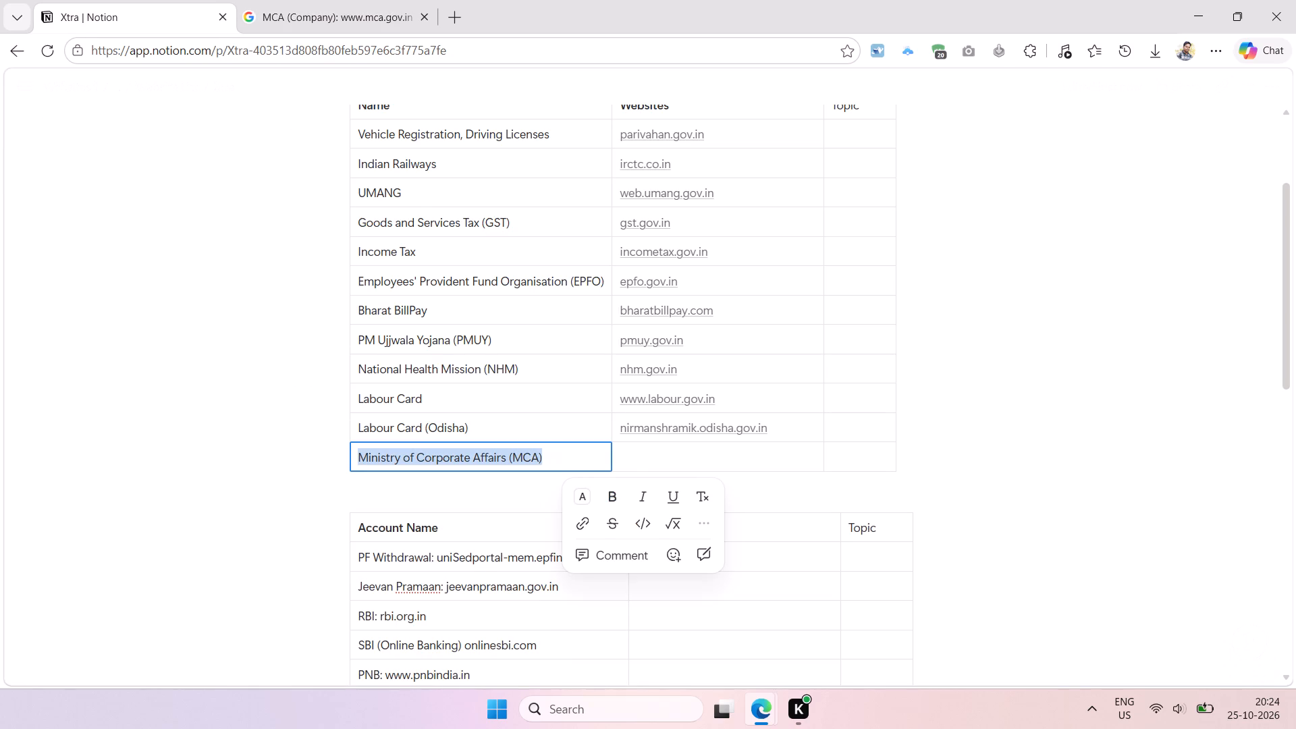
pyautogui.click(551, 456)
pyautogui.press('Tab')
# Open the Ministry of Corporate Affairs (MCA) result in a new tab and send the search tab back to Google's home page.
pyautogui.click(298, 9)
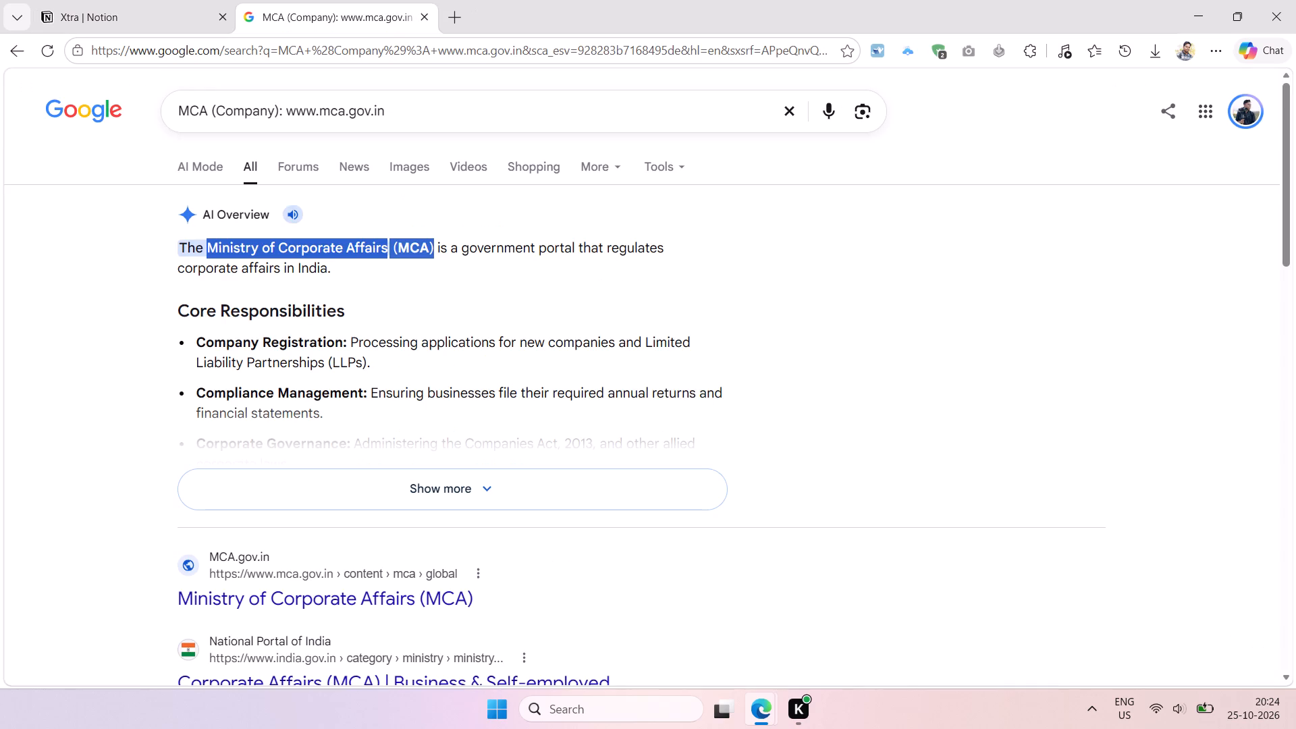
pyautogui.rightClick(327, 602)
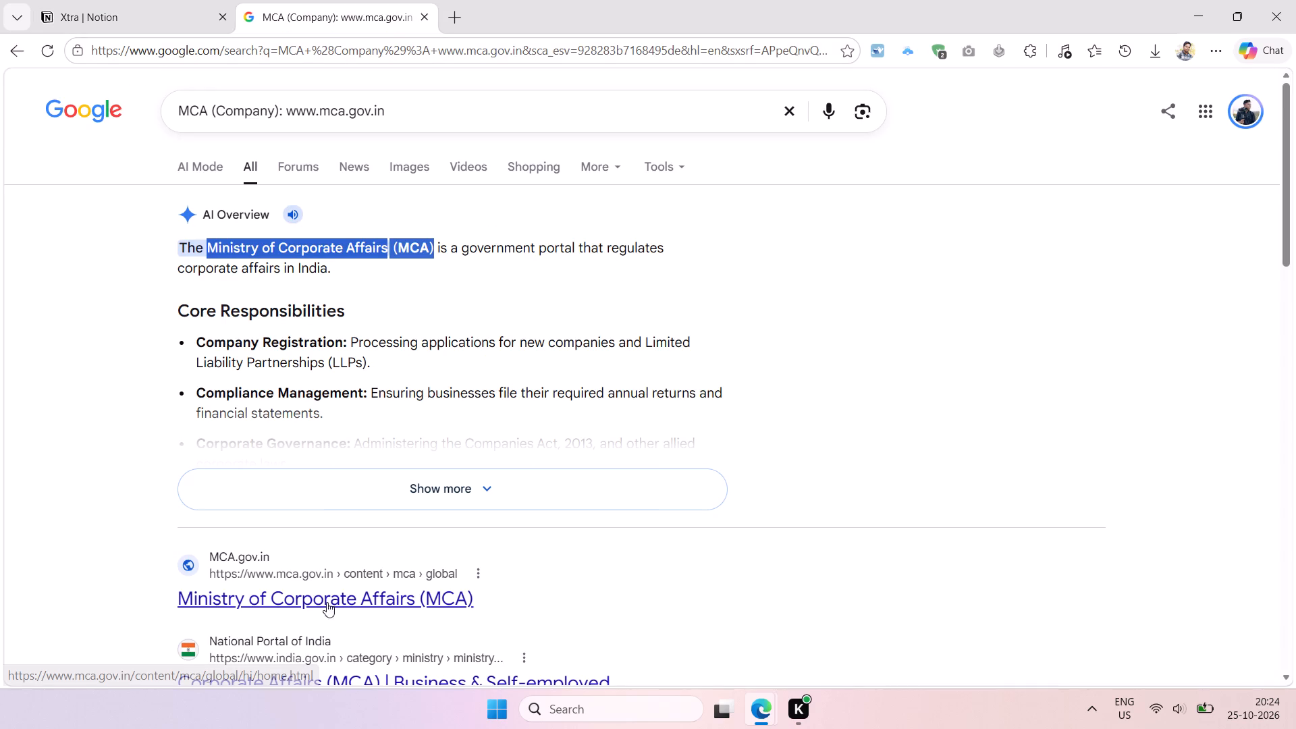
pyautogui.click(438, 282)
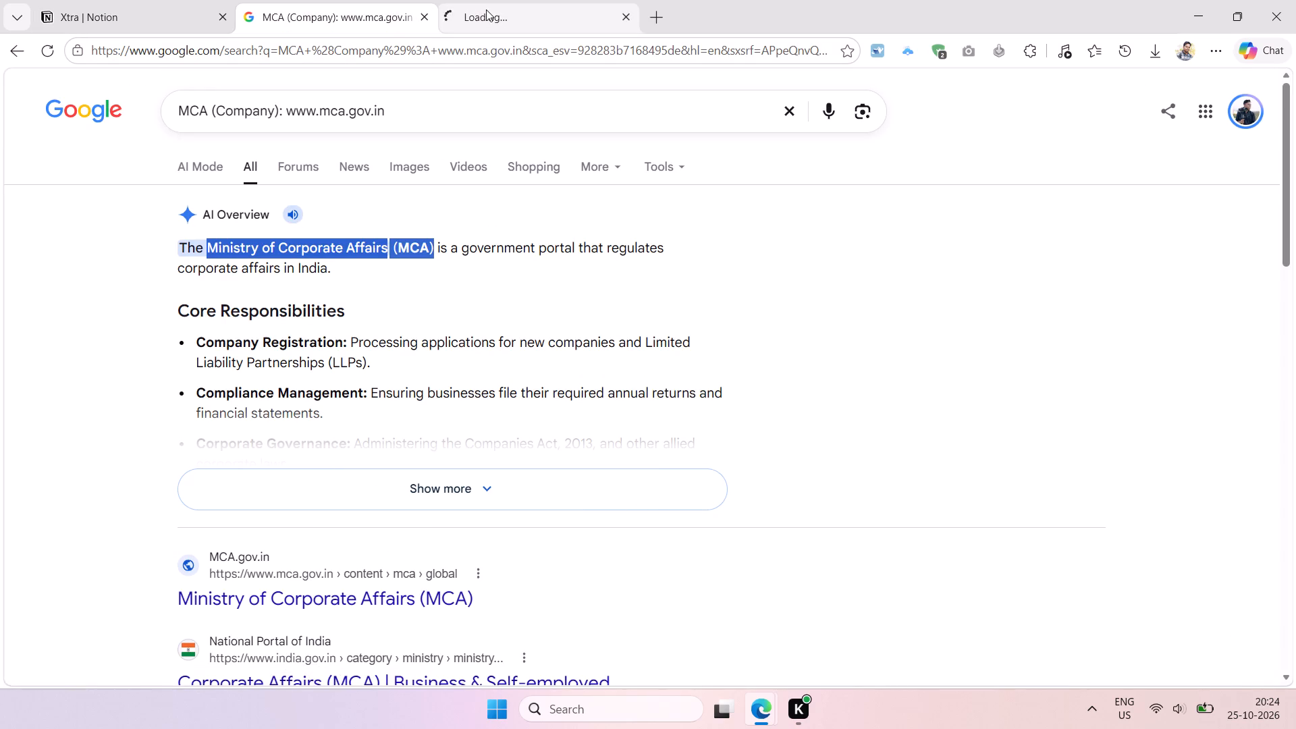
pyautogui.click(86, 111)
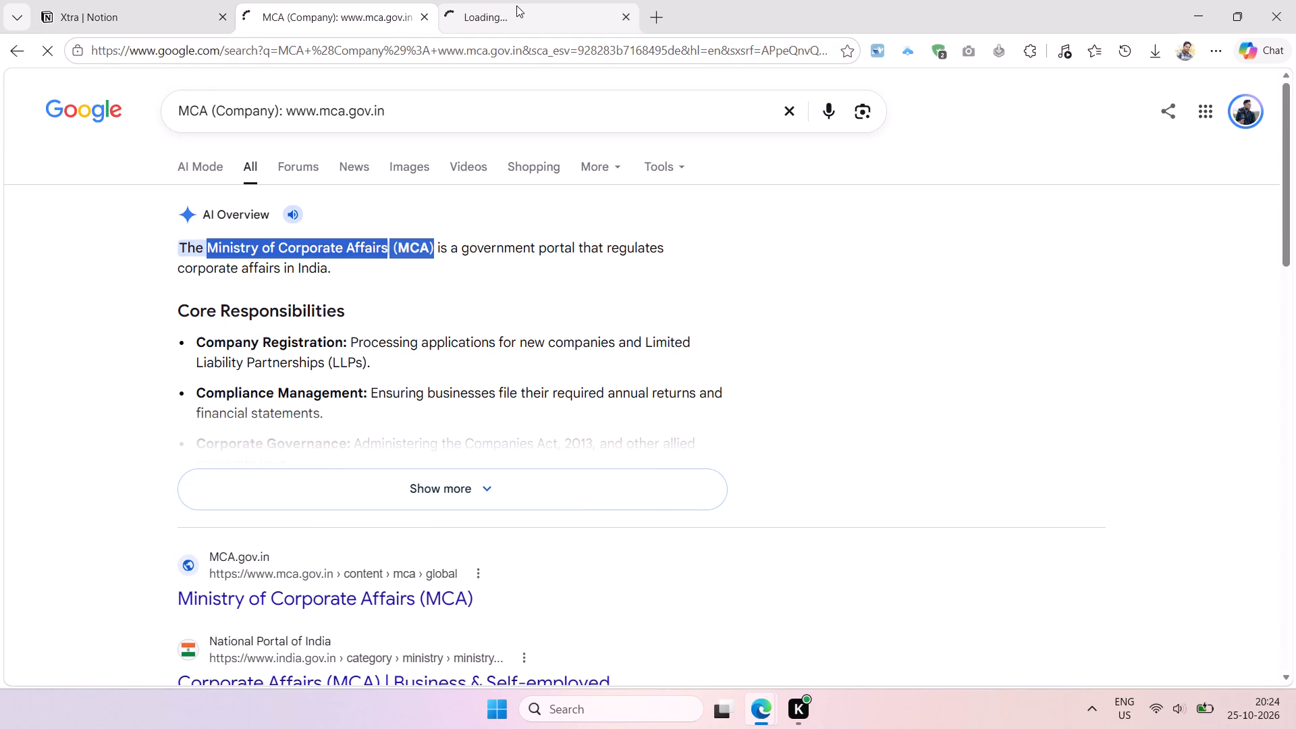
# Choose English on the Ministry of Corporate Affairs site and go to its home page.
pyautogui.click(516, 5)
pyautogui.click(404, 50)
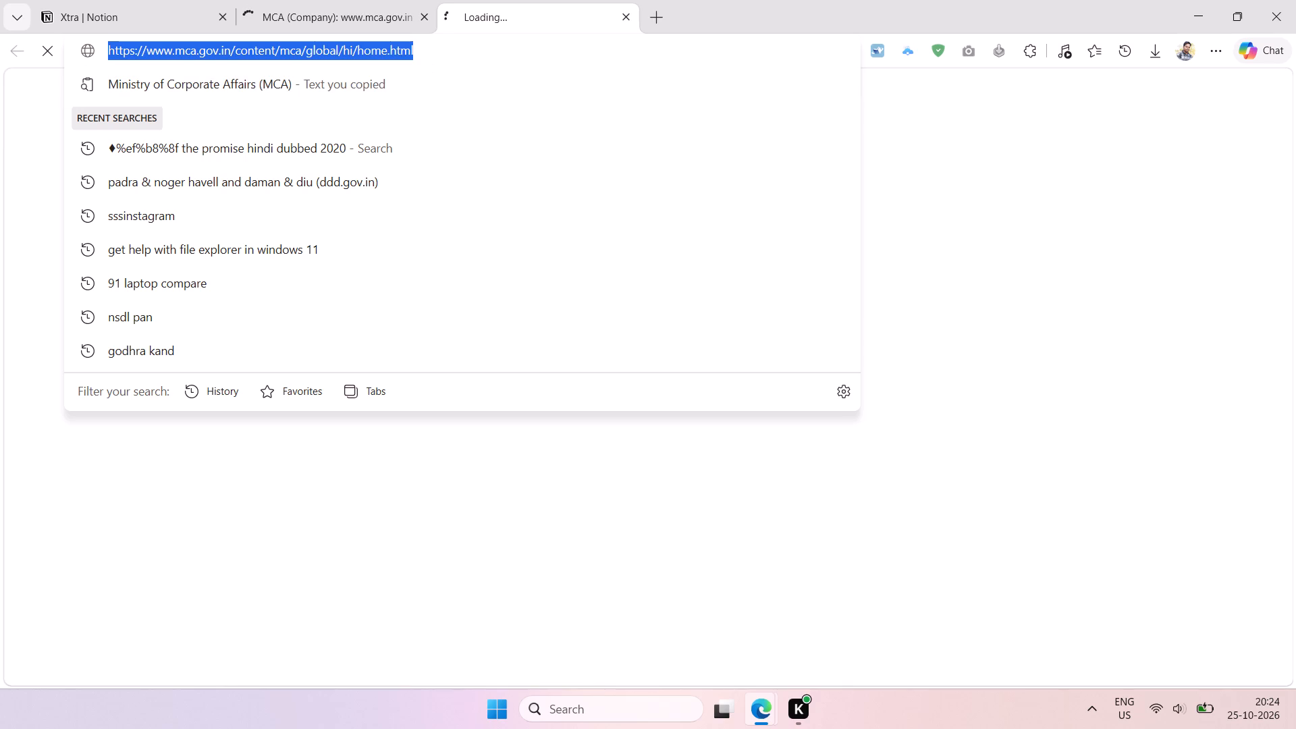
pyautogui.click(439, 62)
pyautogui.click(324, 15)
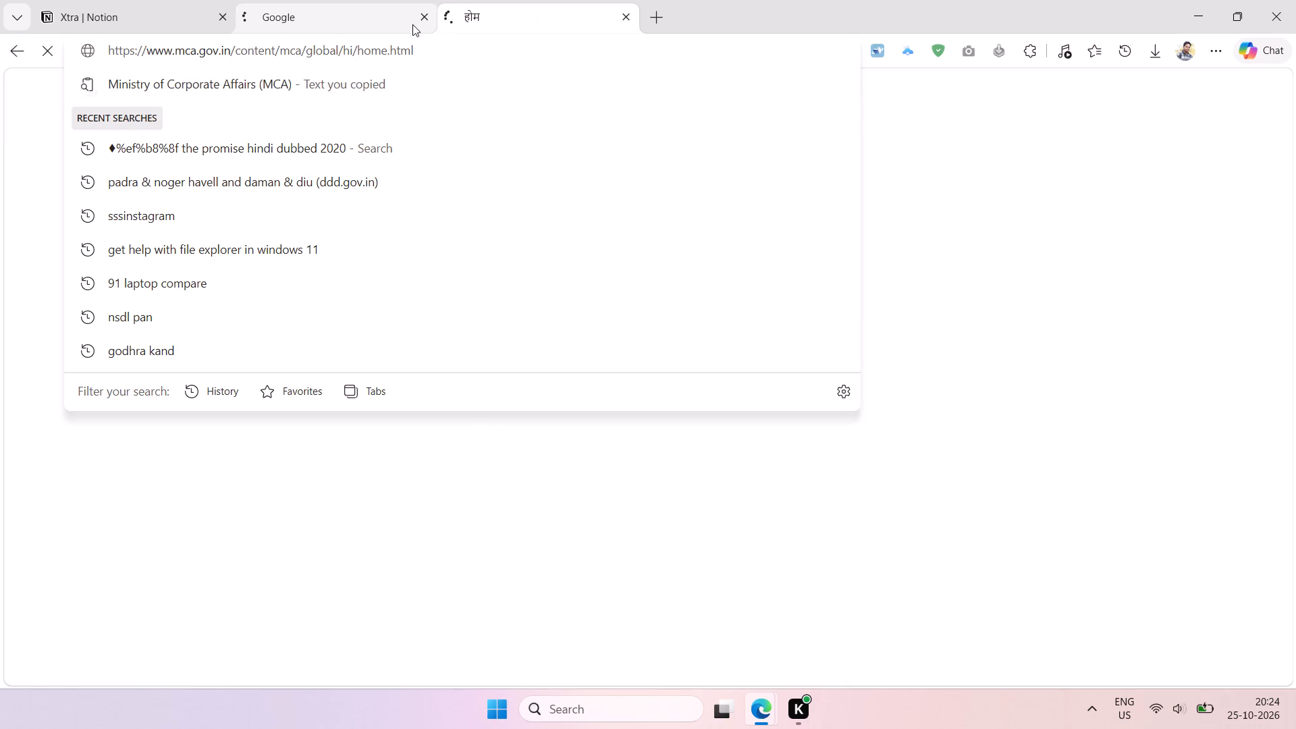
pyautogui.click(485, 15)
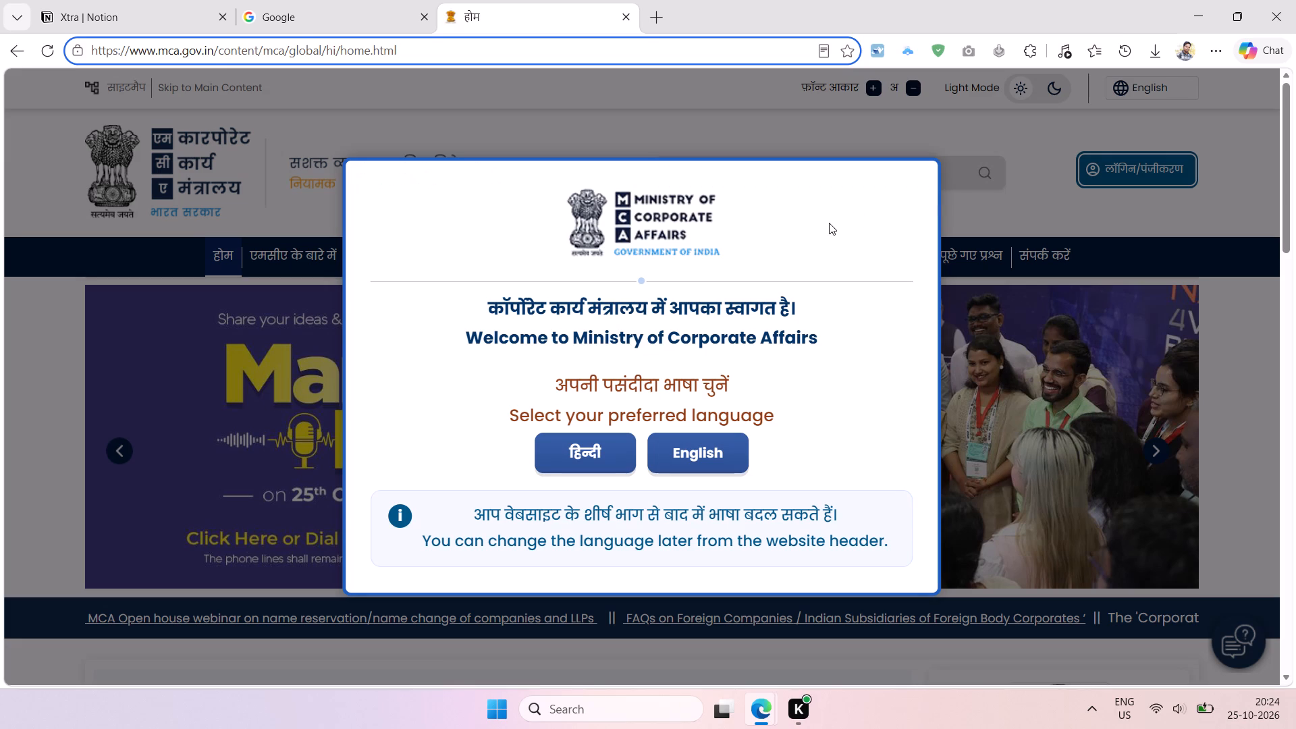
pyautogui.click(707, 451)
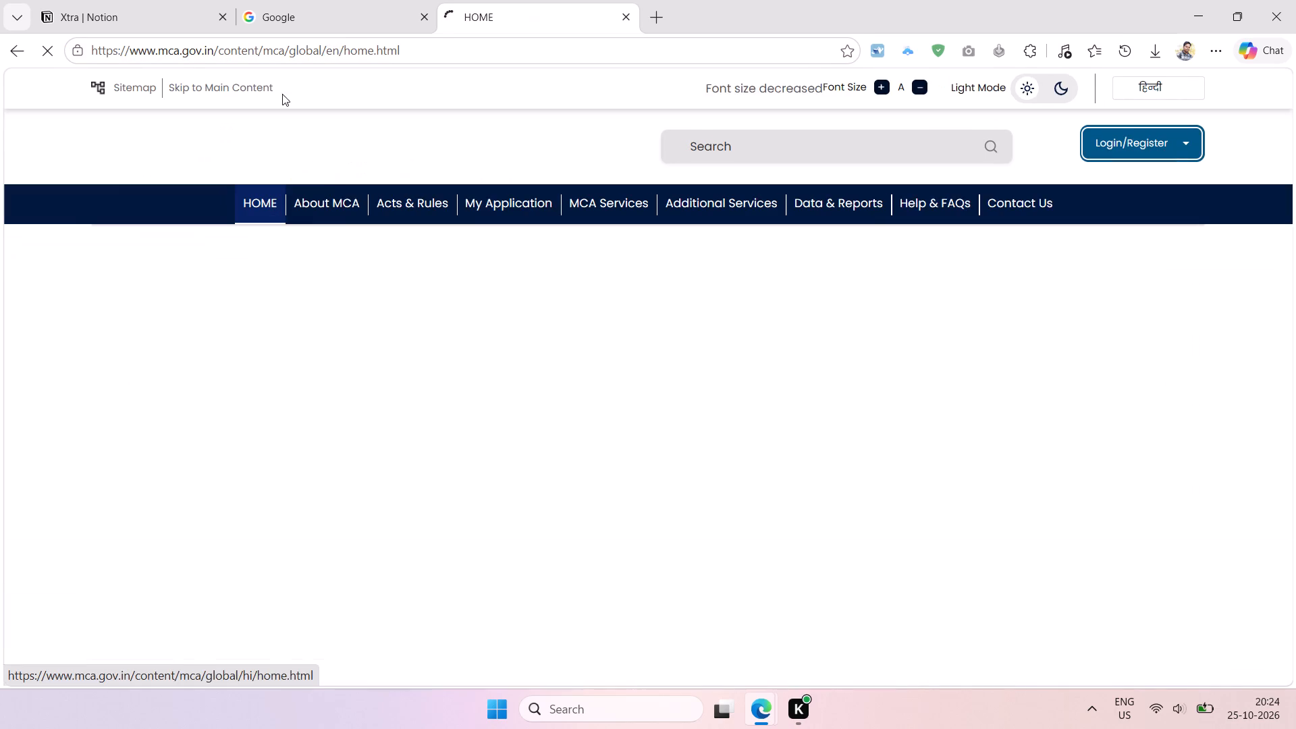
pyautogui.click(260, 209)
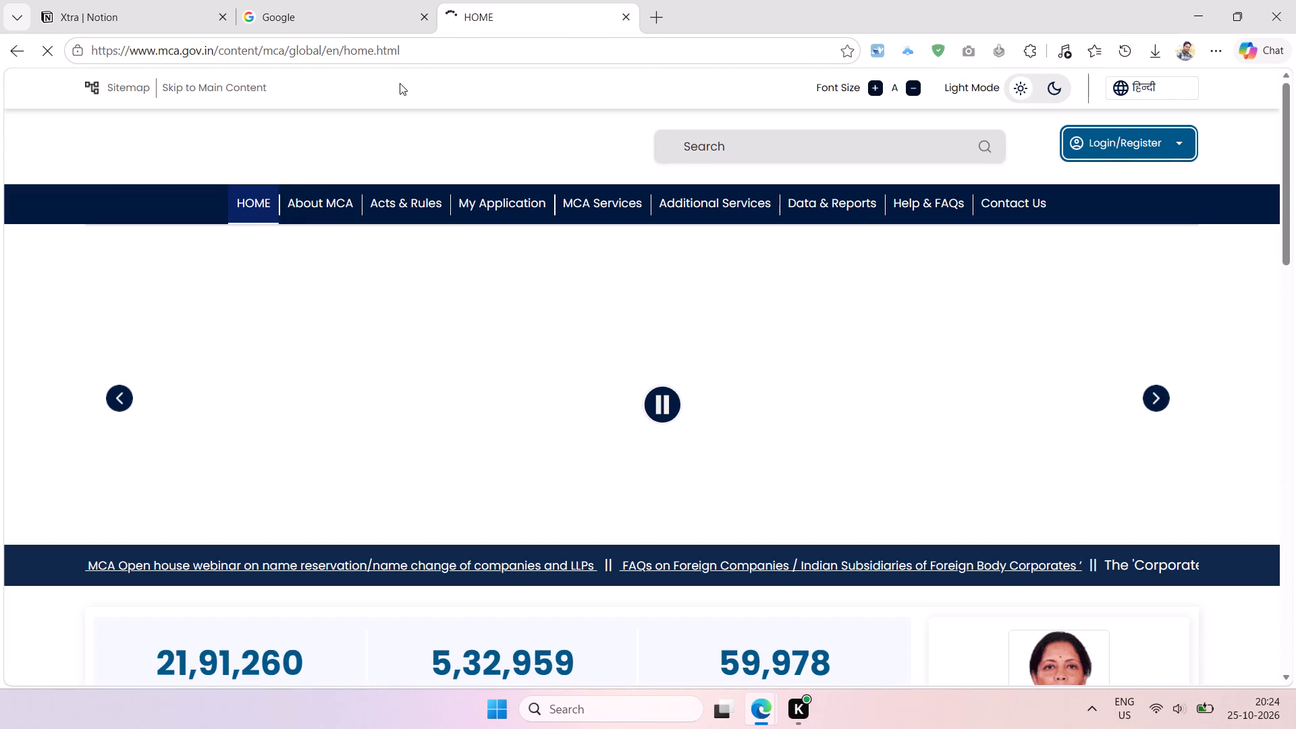
pyautogui.click(420, 47)
pyautogui.click(450, 49)
pyautogui.moveTo(452, 52); pyautogui.dragTo(162, 77)
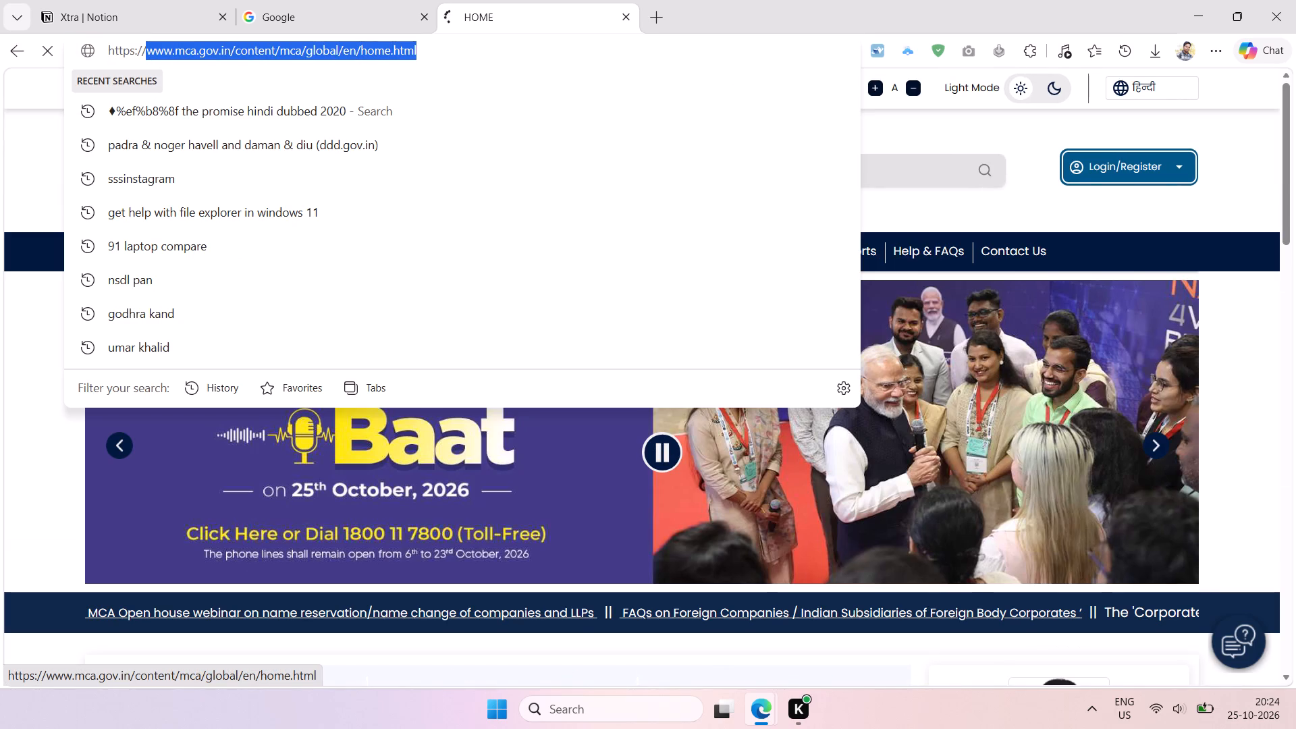
pyautogui.moveTo(162, 77); pyautogui.dragTo(148, 79)
pyautogui.hotkey('ctrl', 'c')
pyautogui.click(130, 8)
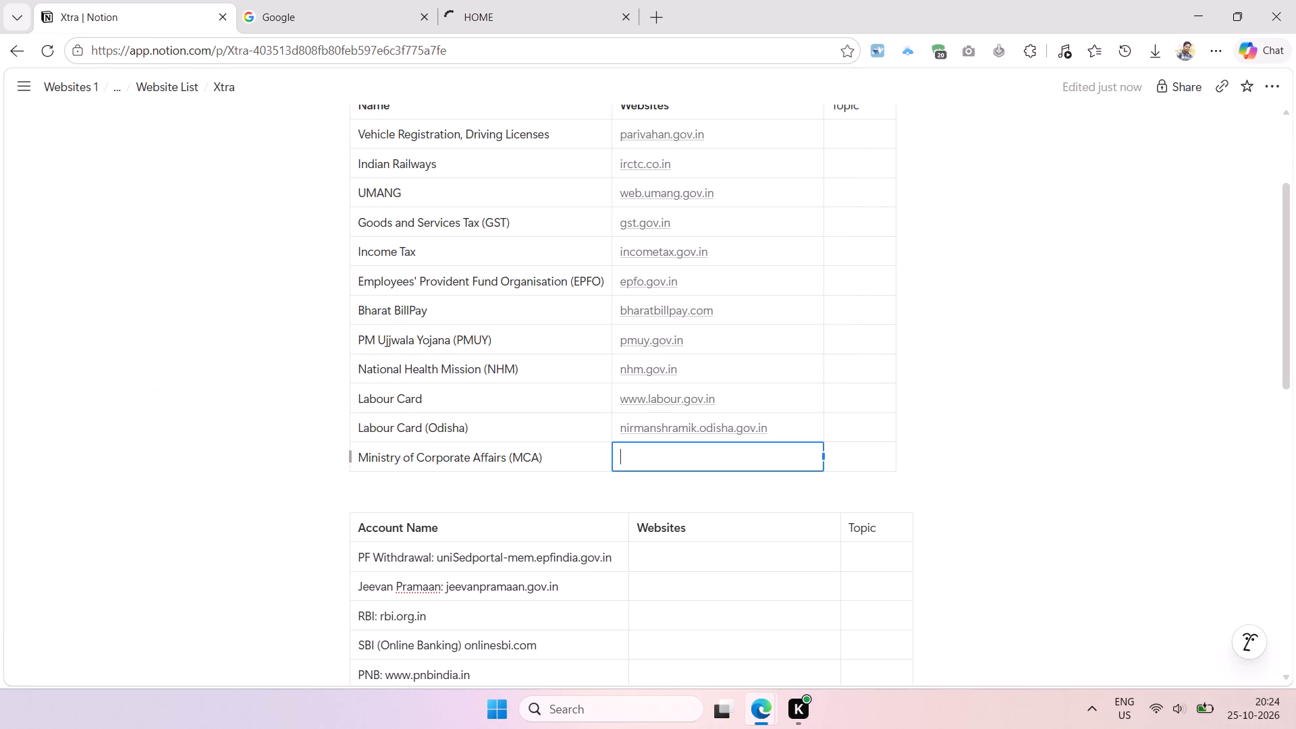
pyautogui.click(664, 455)
pyautogui.hotkey('ctrl', 'v')
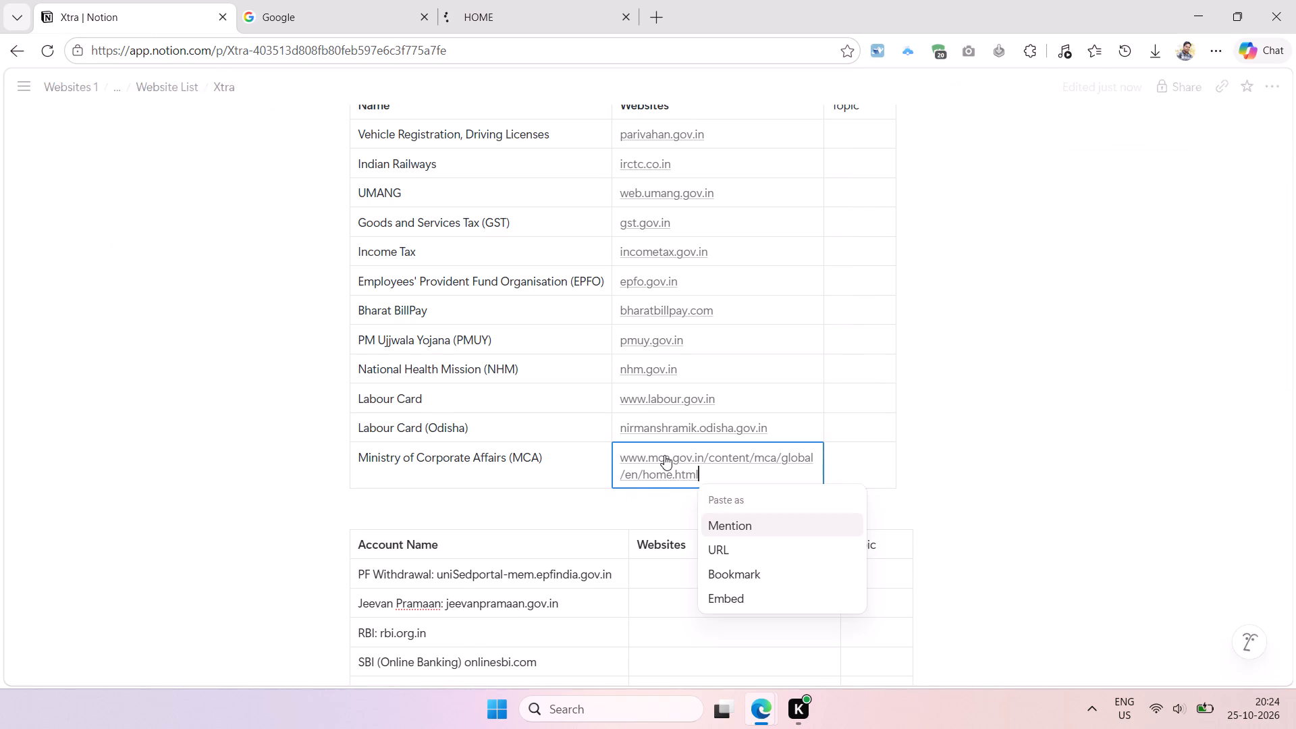
pyautogui.press('BackSpace')
pyautogui.press('BackSpace')
pyautogui.press('BackSpace')
pyautogui.press('BackSpace')
pyautogui.press('BackSpace')
pyautogui.press('BackSpace')
pyautogui.press('BackSpace')
pyautogui.press('BackSpace')
pyautogui.press('BackSpace')
pyautogui.press('BackSpace')
pyautogui.press('BackSpace')
pyautogui.press('BackSpace')
pyautogui.press('BackSpace')
pyautogui.press('BackSpace')
pyautogui.press('BackSpace')
pyautogui.press('BackSpace')
pyautogui.press('BackSpace')
pyautogui.press('BackSpace')
pyautogui.press('BackSpace')
pyautogui.press('BackSpace')
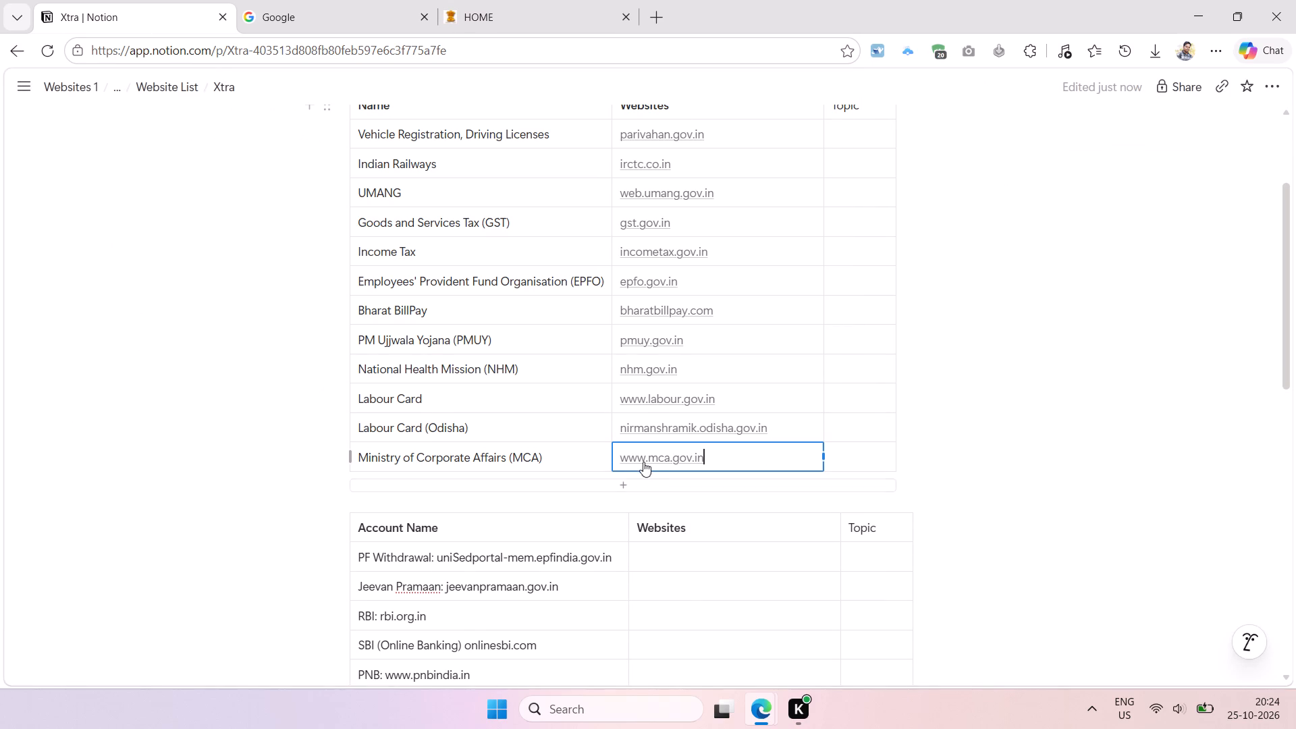
pyautogui.press('Left')
pyautogui.press('Left')
pyautogui.press('Left')
pyautogui.press('Left')
pyautogui.press('Left')
pyautogui.press('Left')
pyautogui.press('Left')
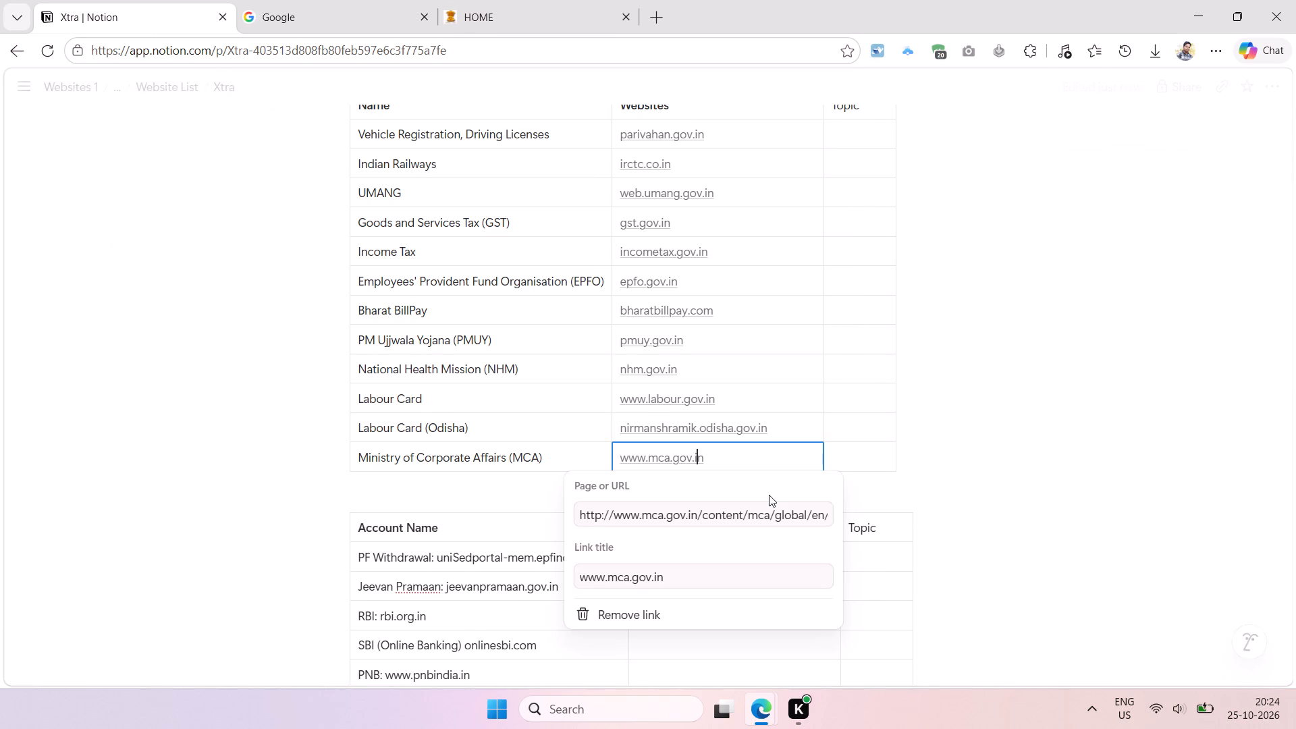
pyautogui.press('Left')
pyautogui.press('Left')
pyautogui.press('Left')
pyautogui.press('Left')
pyautogui.press('BackSpace')
pyautogui.press('BackSpace')
pyautogui.press('BackSpace')
pyautogui.press('BackSpace')
pyautogui.press('BackSpace')
pyautogui.press('BackSpace')
pyautogui.press('BackSpace')
pyautogui.press('BackSpace')
pyautogui.press('BackSpace')
pyautogui.press('BackSpace')
pyautogui.press('BackSpace')
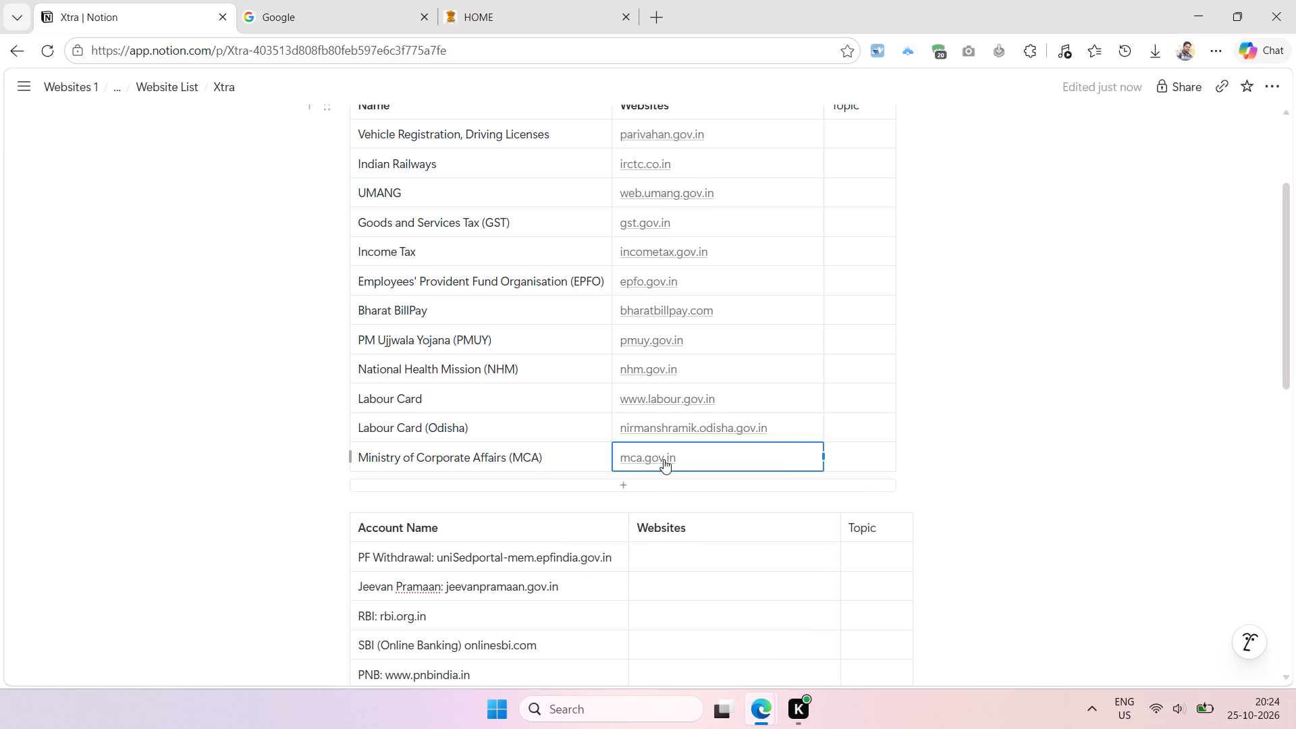
pyautogui.click(882, 481)
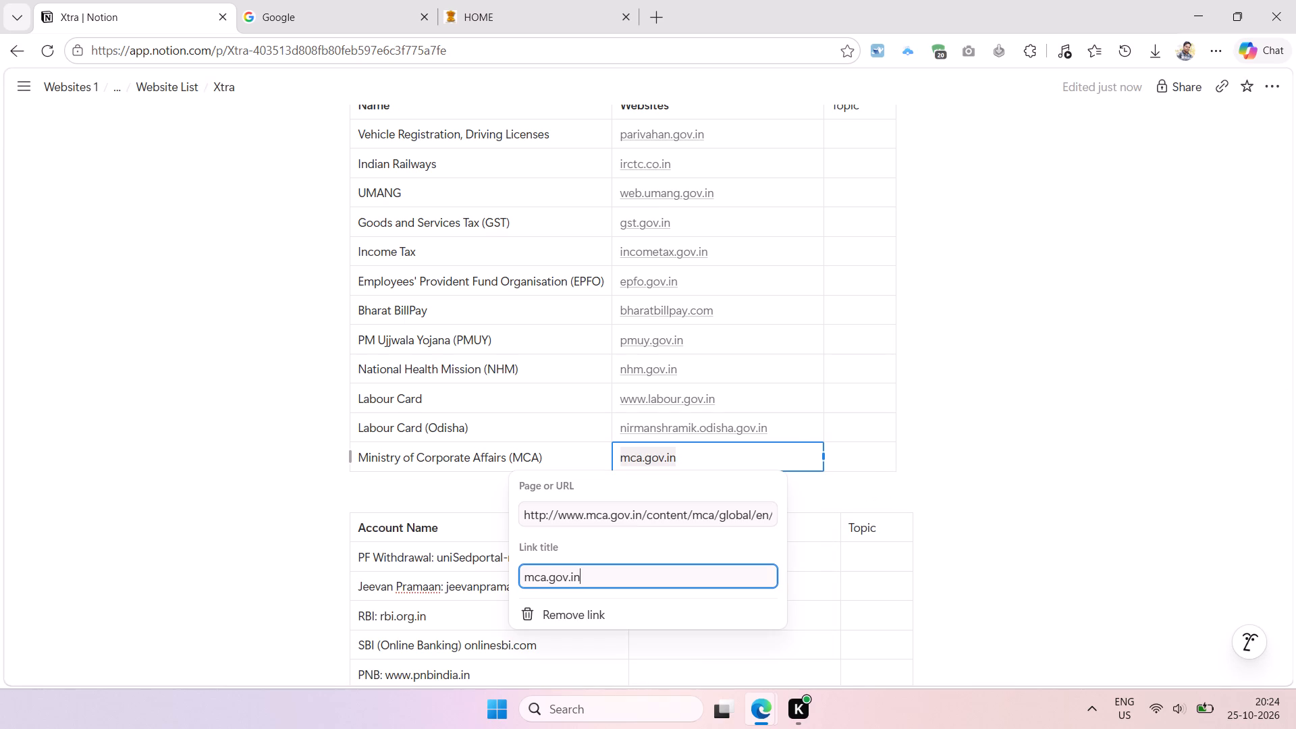
pyautogui.moveTo(703, 514); pyautogui.dragTo(889, 529)
pyautogui.press('BackSpace')
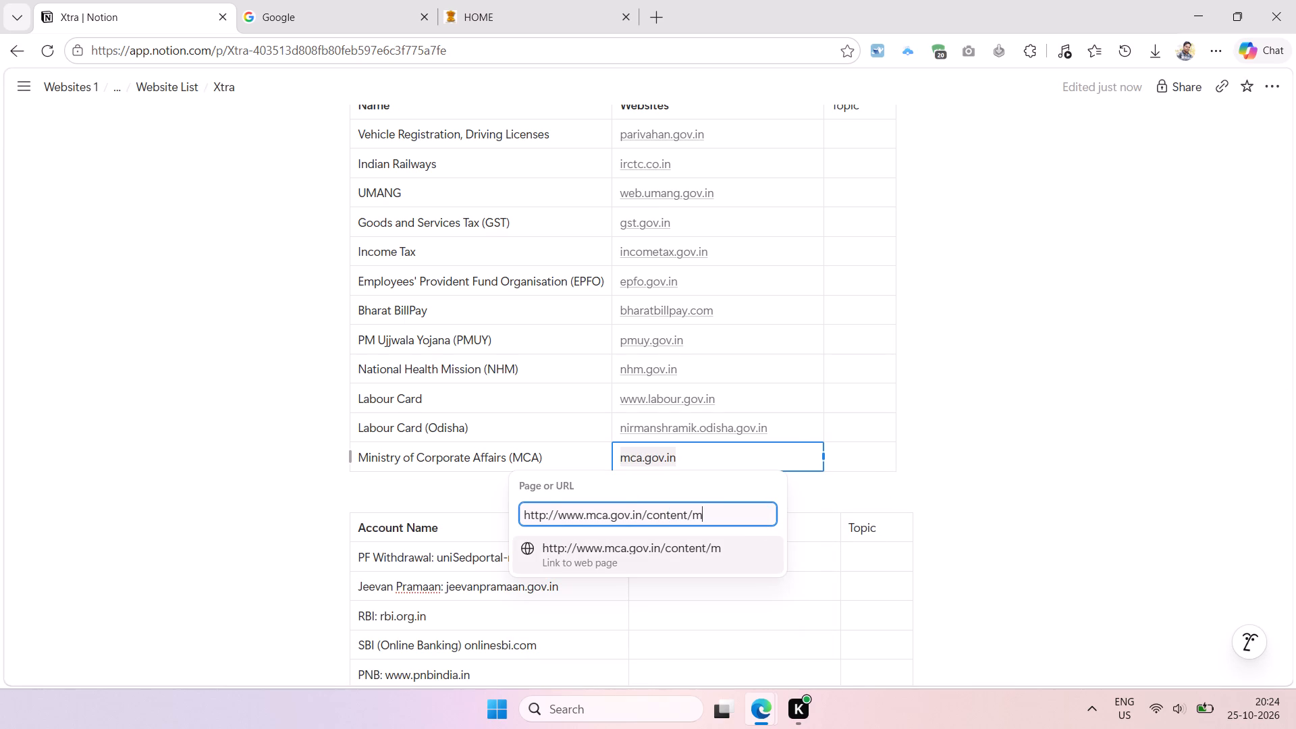
pyautogui.moveTo(649, 515); pyautogui.dragTo(855, 526)
pyautogui.press('BackSpace')
pyautogui.press('BackSpace')
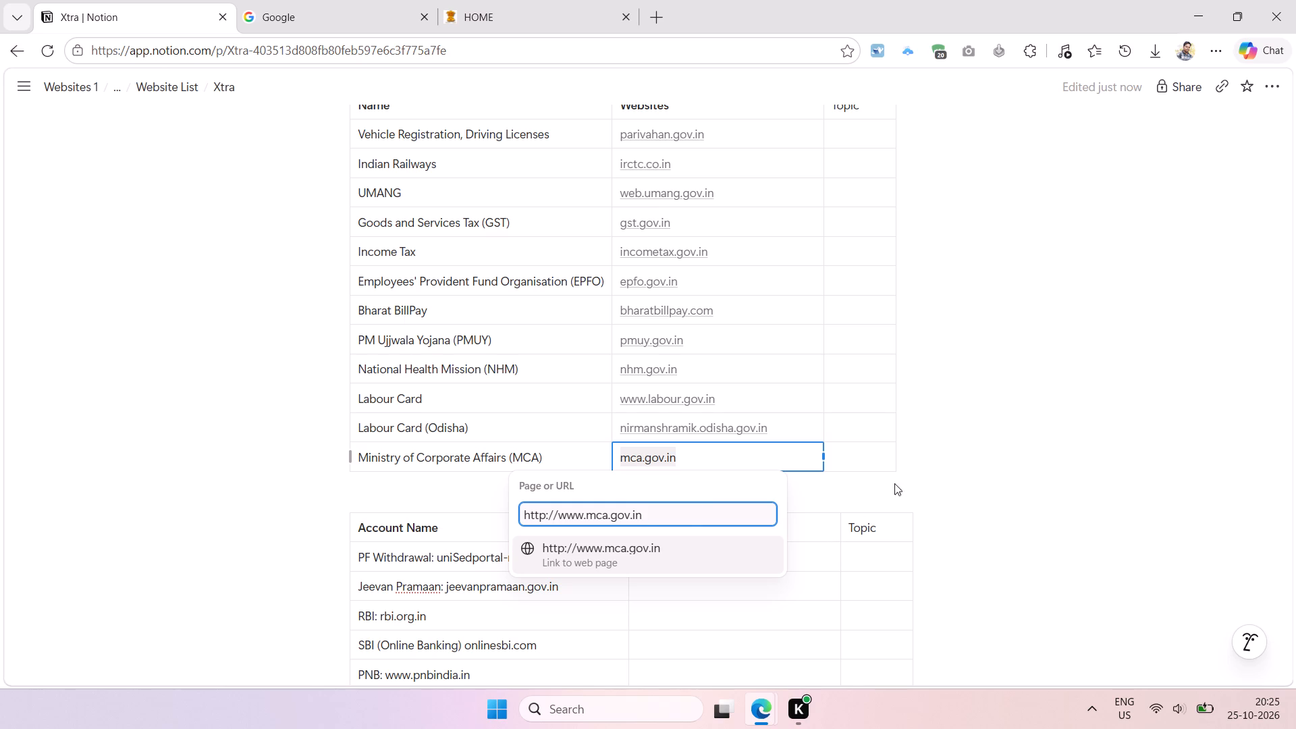
pyautogui.click(1049, 452)
pyautogui.click(765, 399)
pyautogui.press('Left')
pyautogui.press('Left')
pyautogui.press('Left')
pyautogui.press('Left')
pyautogui.press('Left')
pyautogui.press('Left')
pyautogui.press('Left')
pyautogui.press('Left')
pyautogui.press('Left')
pyautogui.press('Left')
pyautogui.press('Left')
pyautogui.press('Left')
pyautogui.press('Left')
pyautogui.press('Left')
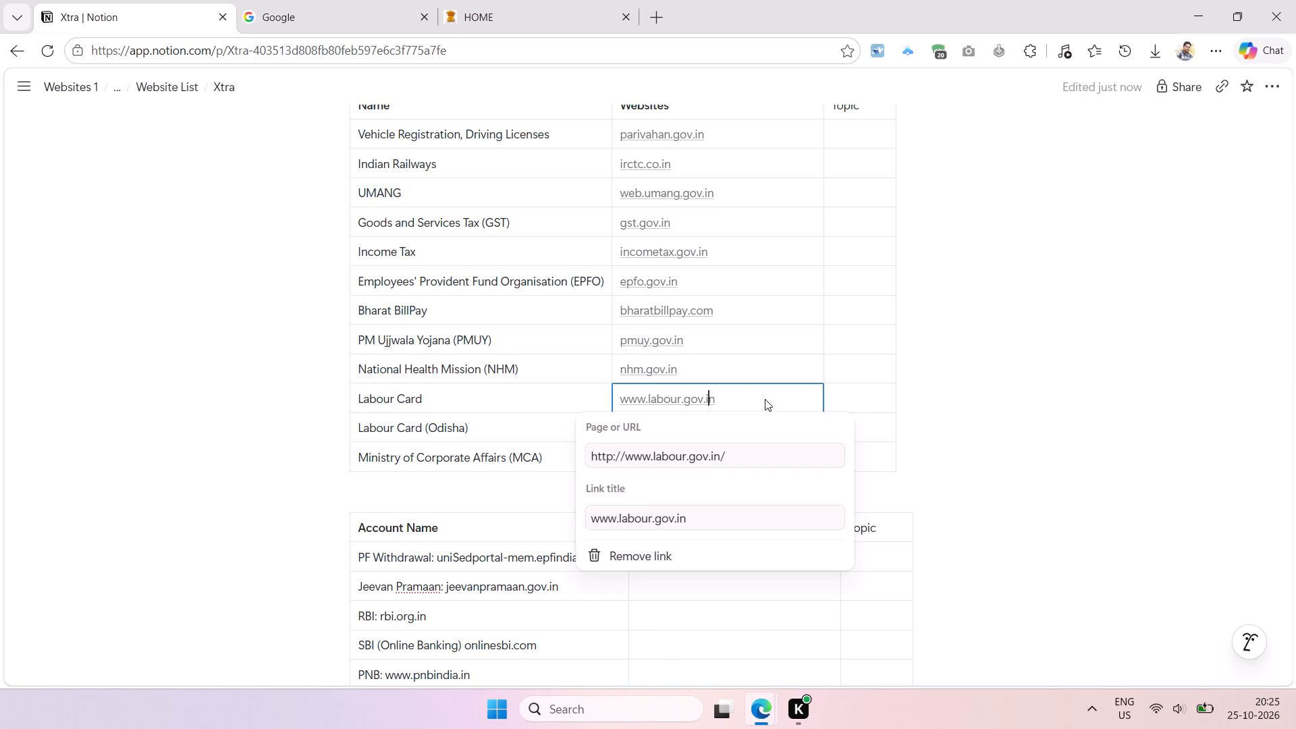
pyautogui.press('BackSpace')
pyautogui.press('BackSpace')
pyautogui.press('BackSpace')
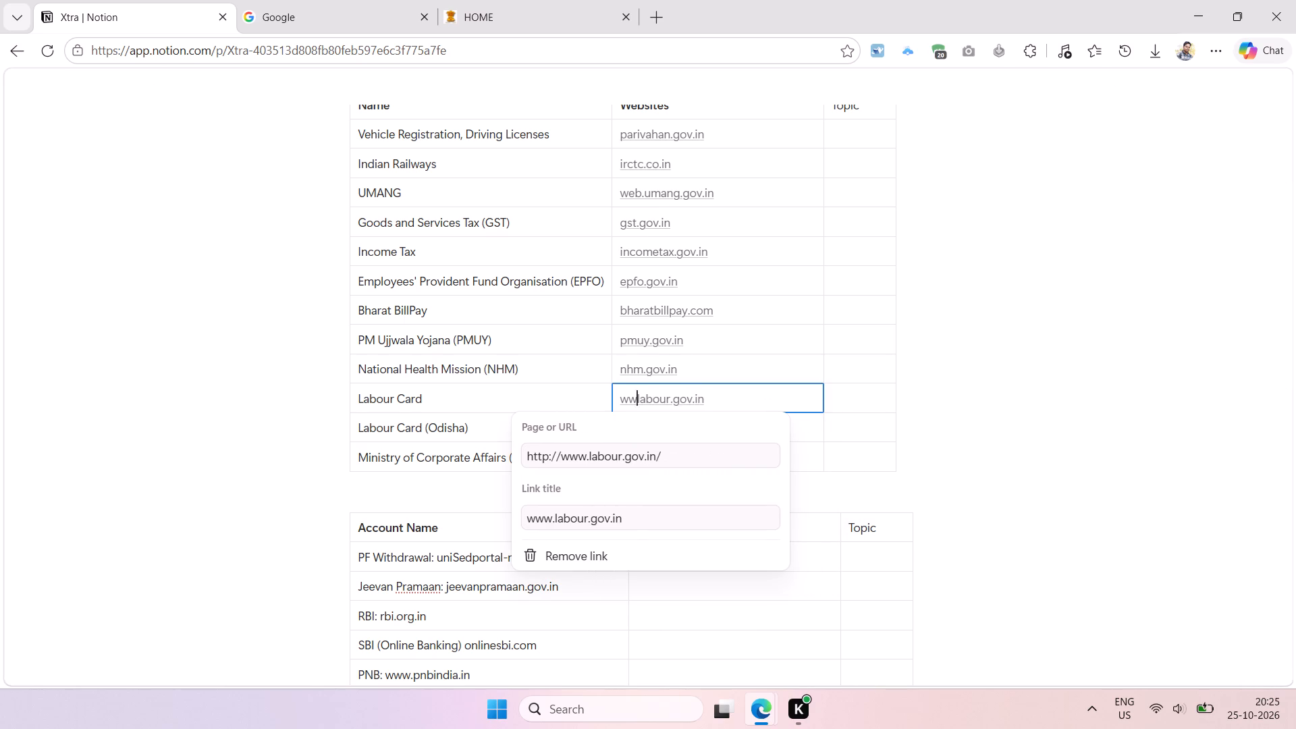
pyautogui.press('BackSpace')
pyautogui.press('BackSpace')
pyautogui.click(1023, 385)
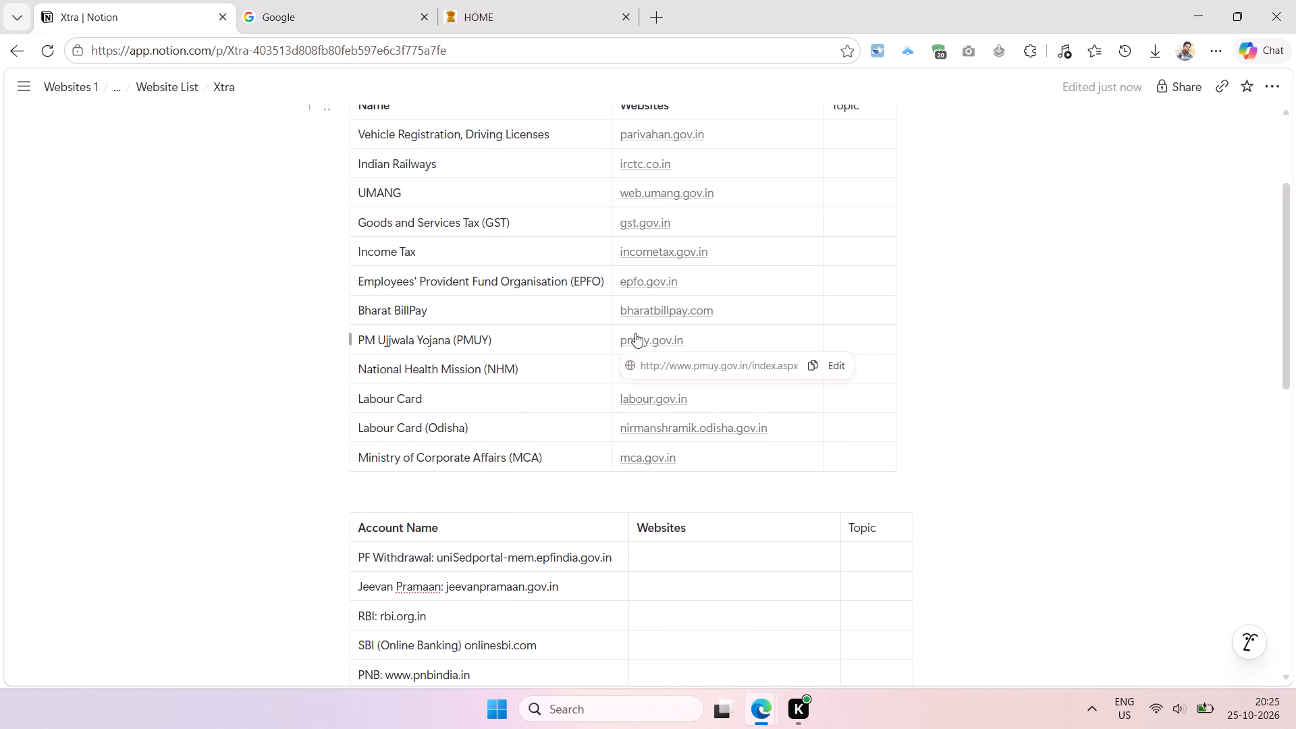
pyautogui.hotkey('ctrl', 's')
# Copy PF Withdrawal: uniSedportal-mem.epfindia.gov.in from the Account Name table, close the MCA site, and search Google for the copied text.
pyautogui.scroll(-3, 635, 333)
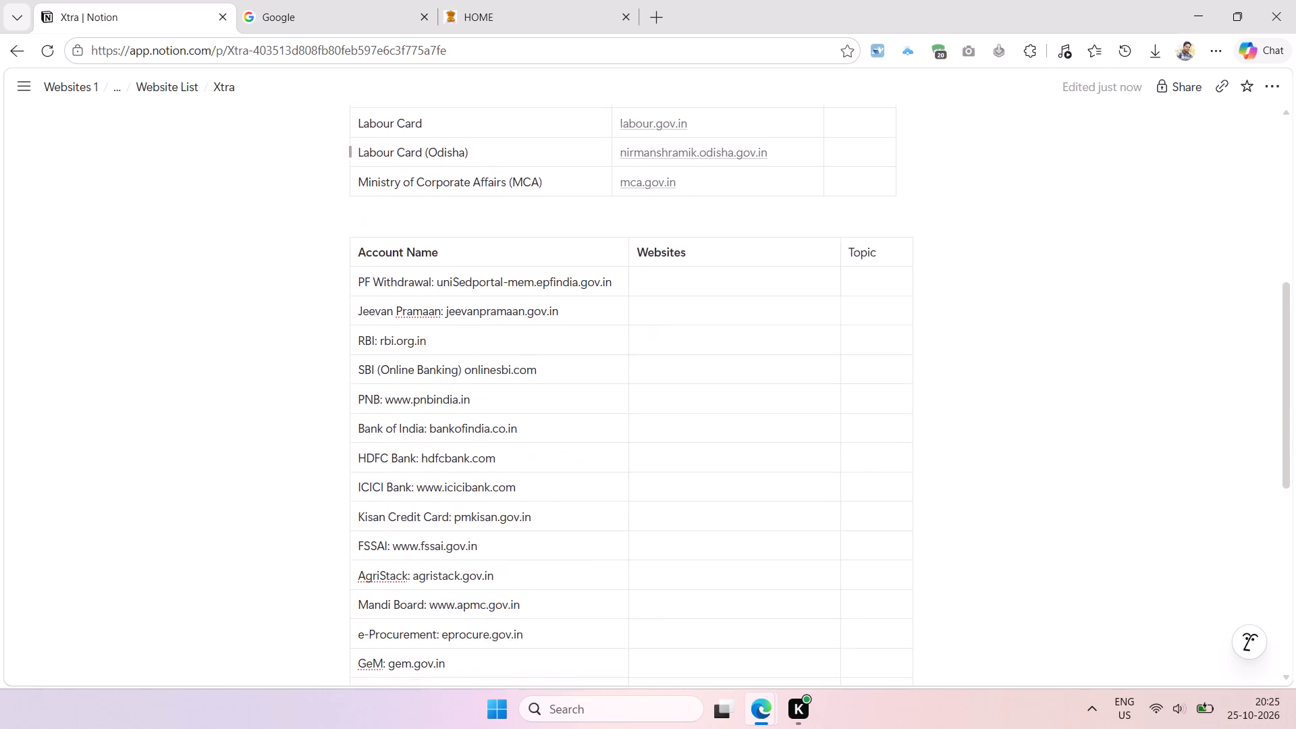
pyautogui.scroll(-2, 635, 333)
pyautogui.scroll(-1, 592, 281)
pyautogui.click(625, 213)
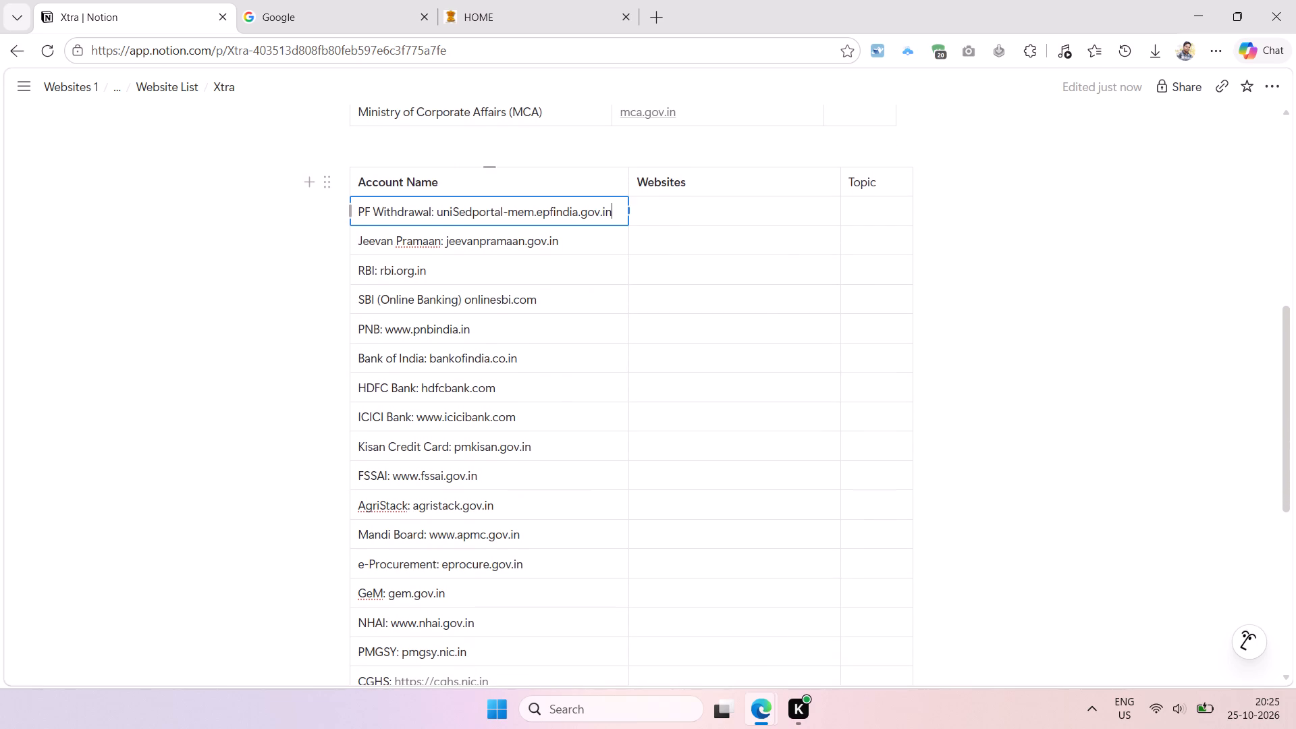
pyautogui.hotkey('ctrl', 'a')
pyautogui.hotkey('ctrl', 'c')
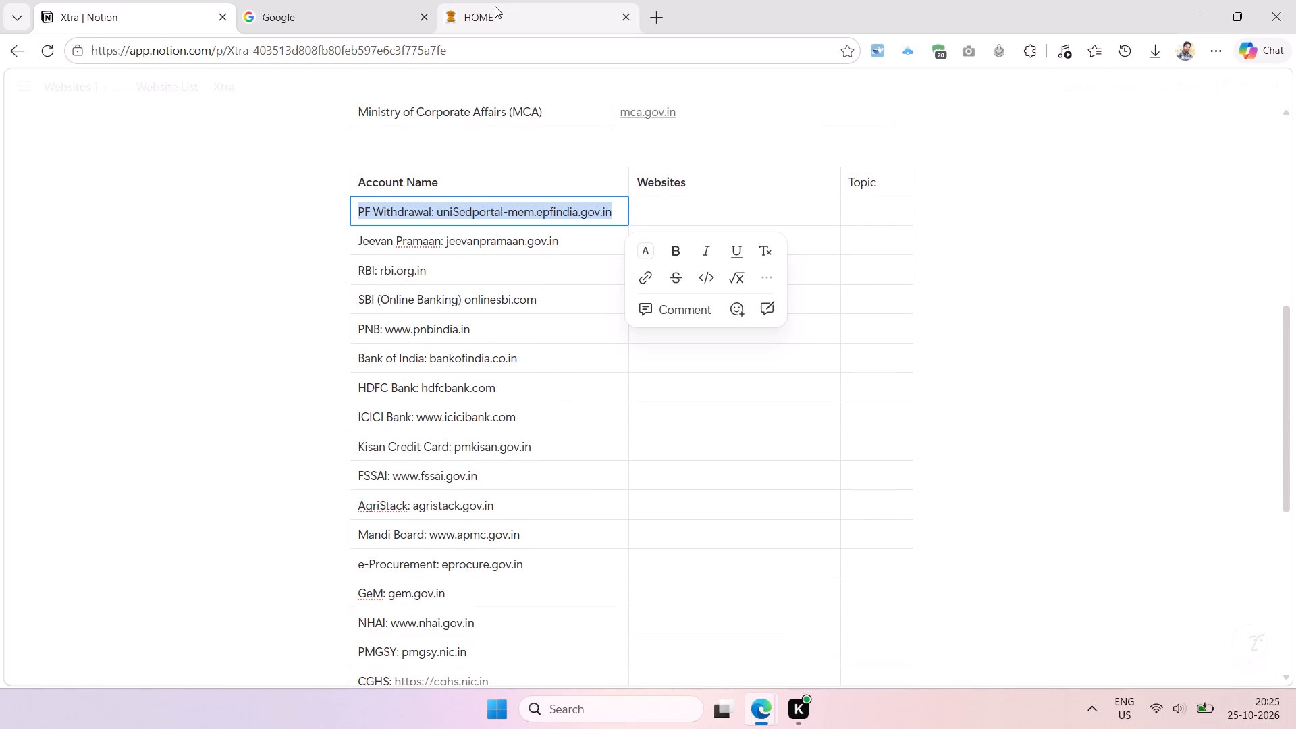
pyautogui.click(628, 22)
pyautogui.click(377, 5)
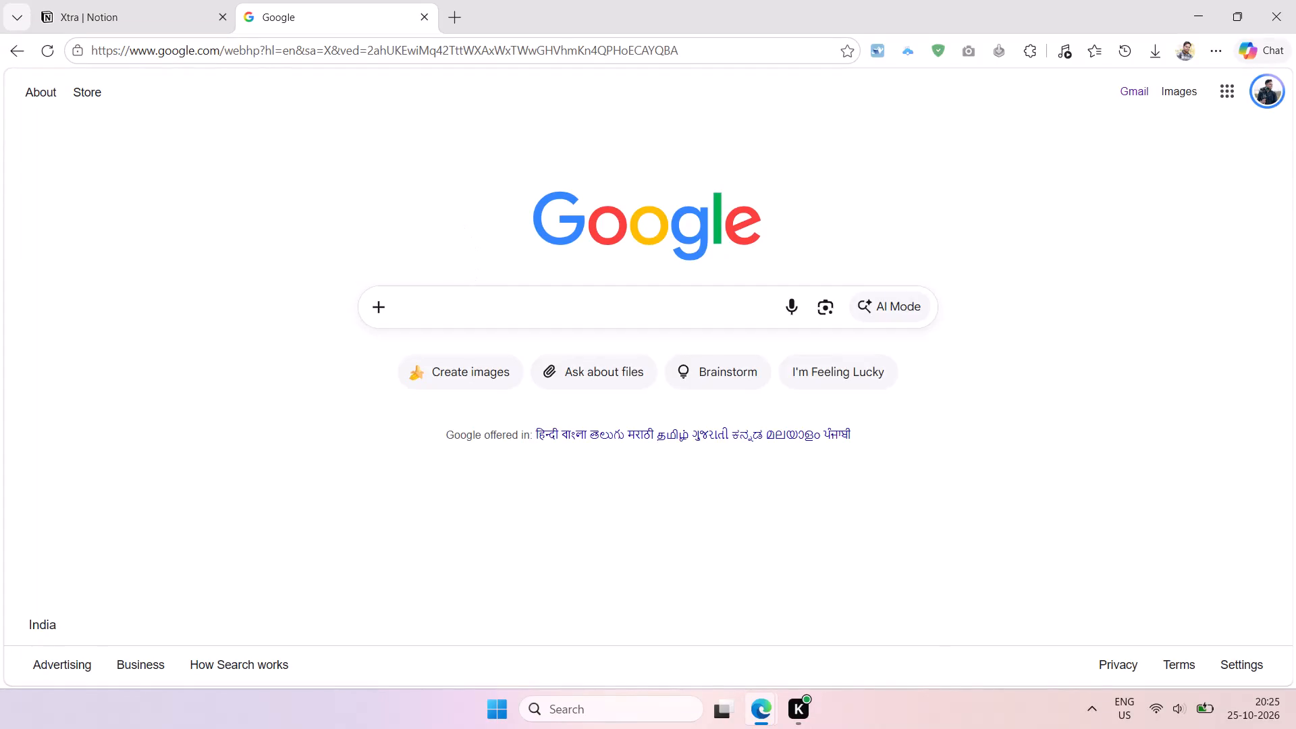
pyautogui.click(466, 317)
pyautogui.hotkey('ctrl', 'v')
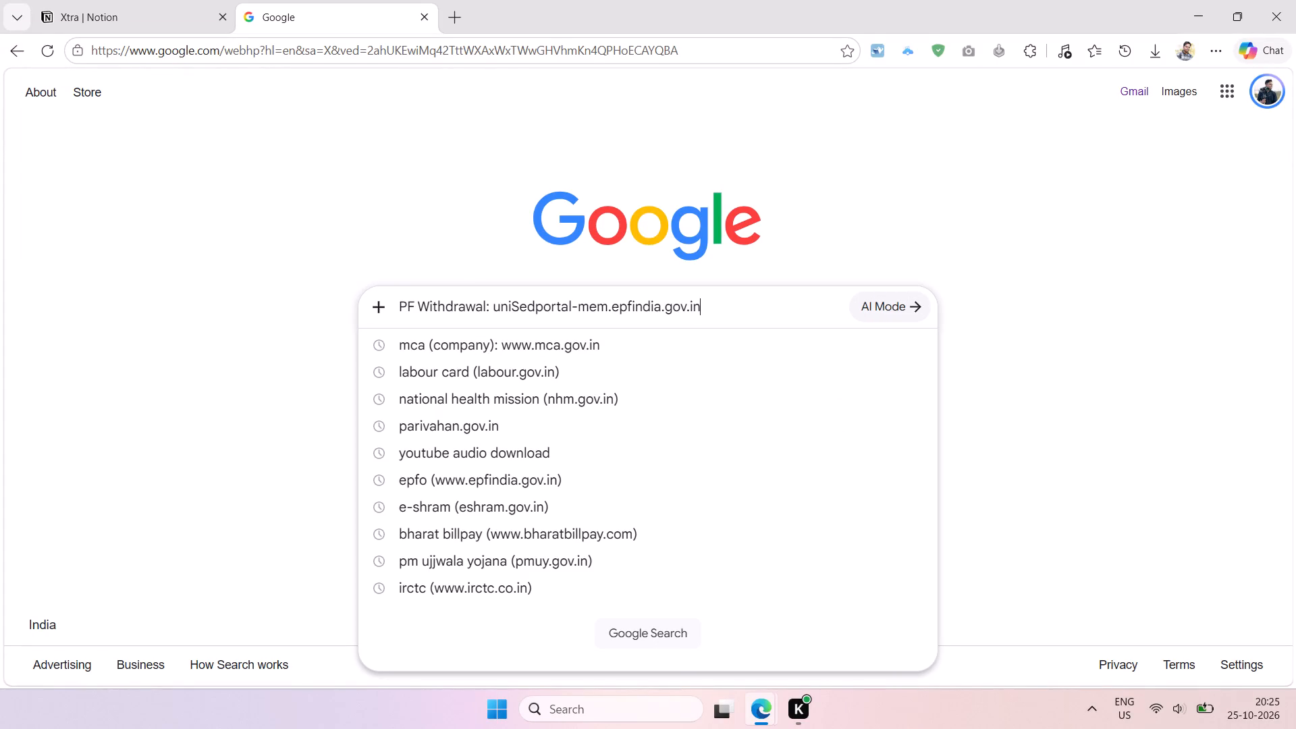
pyautogui.press('Return')
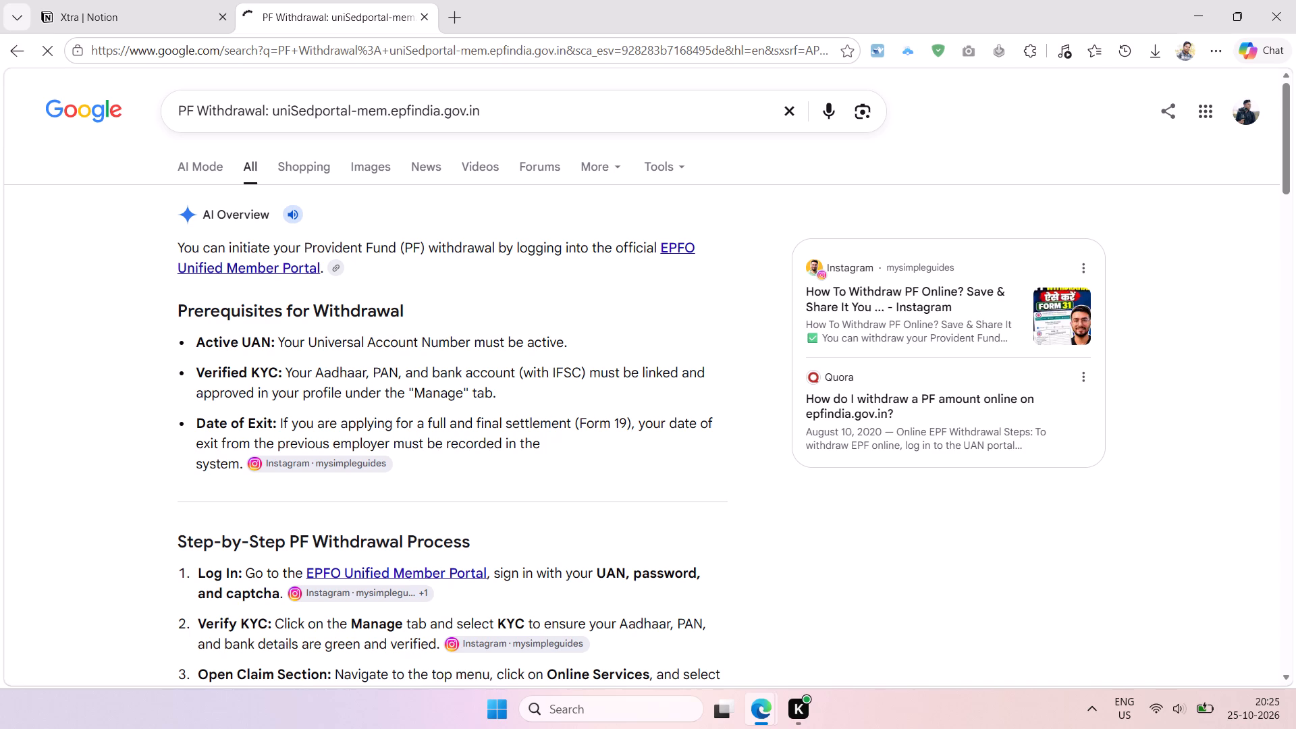
# Rename the PF Withdrawal row Provident Fund (PF) withdrawal, using Google's overview wording, and open the EPFO Unified Member Portal in a new tab.
pyautogui.moveTo(305, 243); pyautogui.dragTo(424, 253)
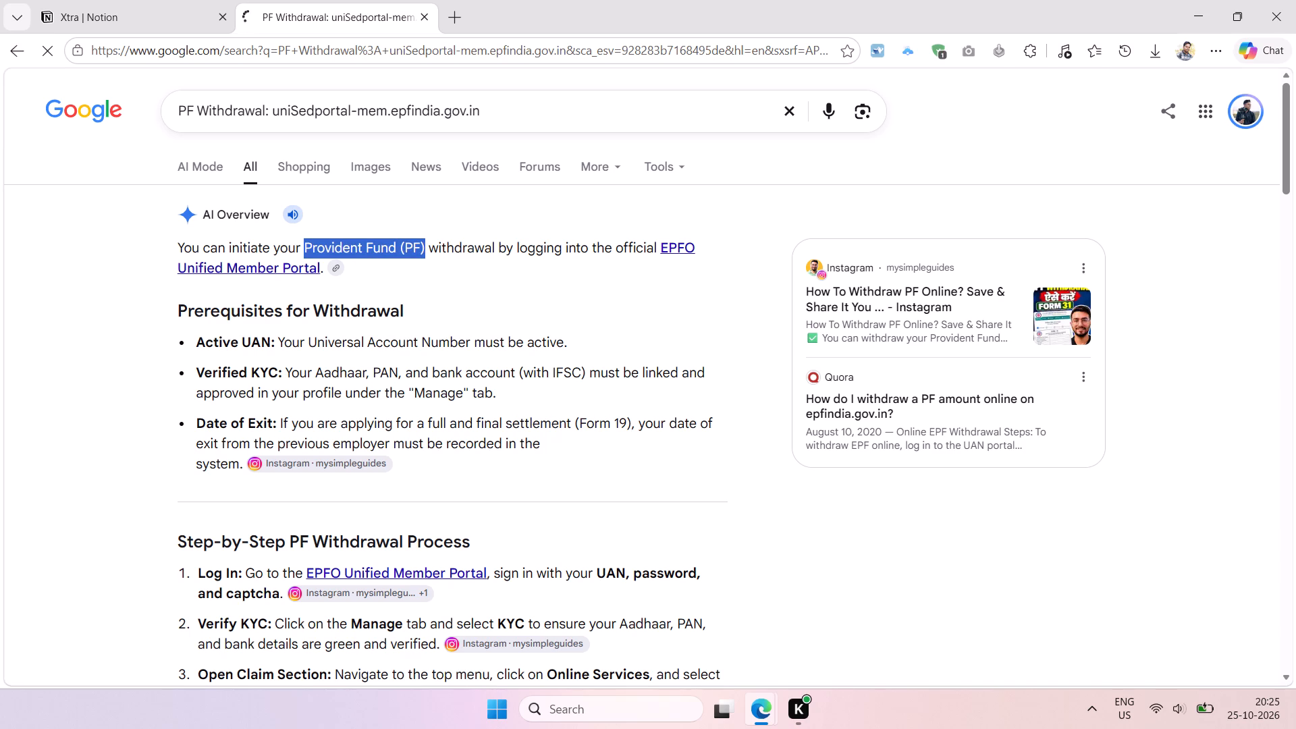
pyautogui.moveTo(424, 253); pyautogui.dragTo(425, 253)
pyautogui.hotkey('ctrl', 'c')
pyautogui.click(680, 242)
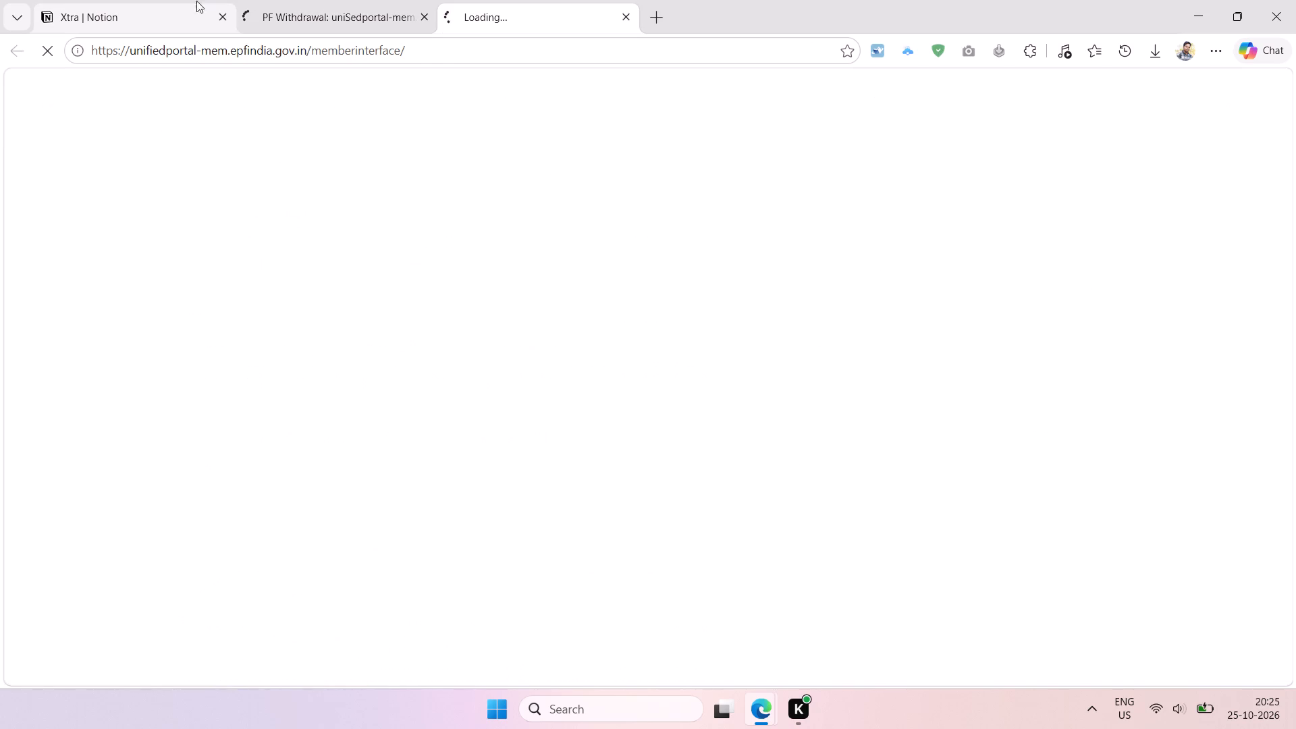
pyautogui.click(149, 0)
pyautogui.click(621, 217)
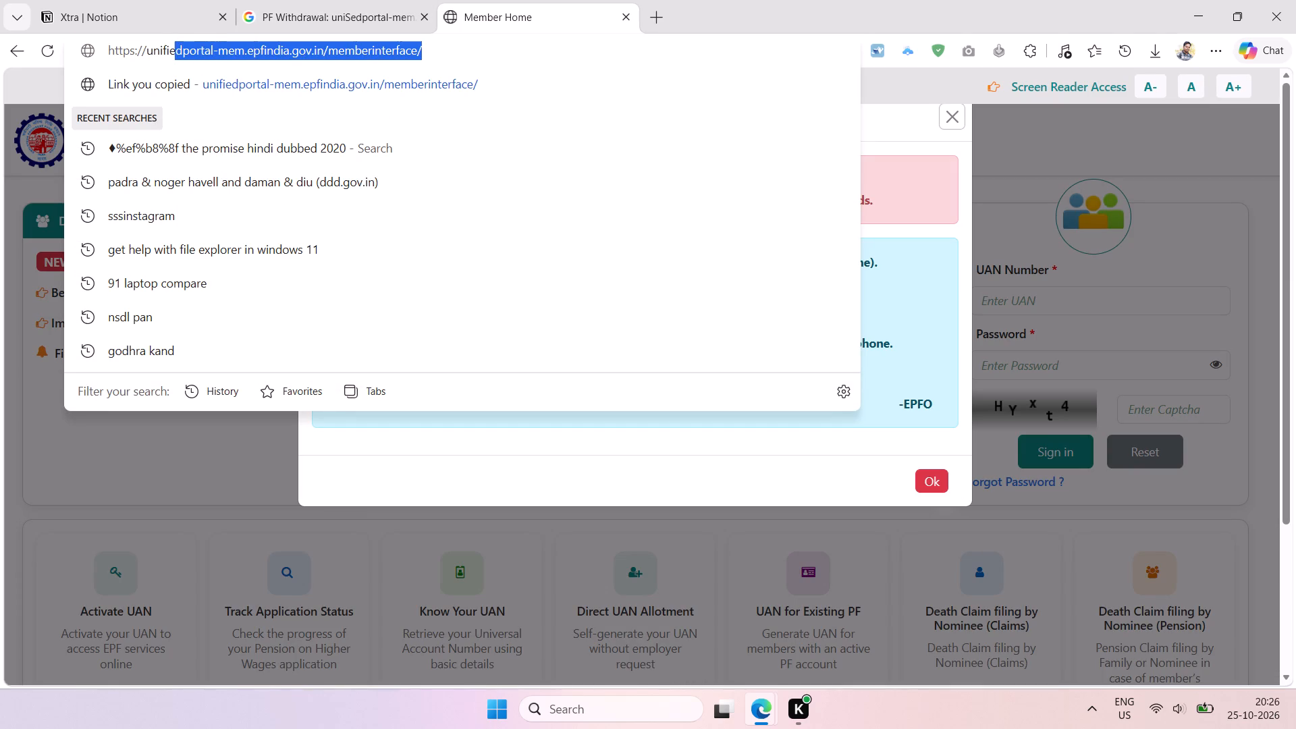
# Copy unifiedportal-mem.epfindia.gov.in/memberinterface/ from the EPFO portal's address into the Provident Fund (PF) withdrawal row's Websites cell.
pyautogui.moveTo(174, 77); pyautogui.dragTo(148, 76)
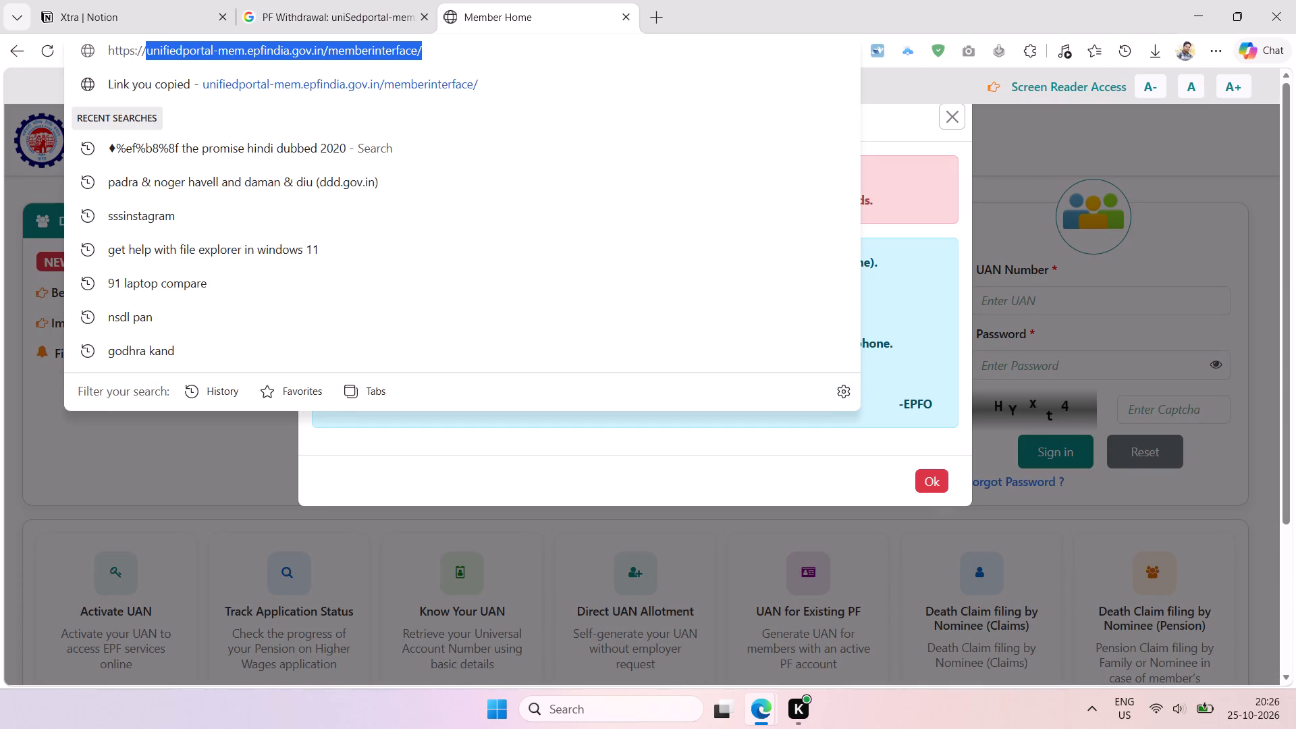
pyautogui.moveTo(148, 76); pyautogui.dragTo(148, 76)
pyautogui.hotkey('ctrl', 'c')
pyautogui.click(108, 0)
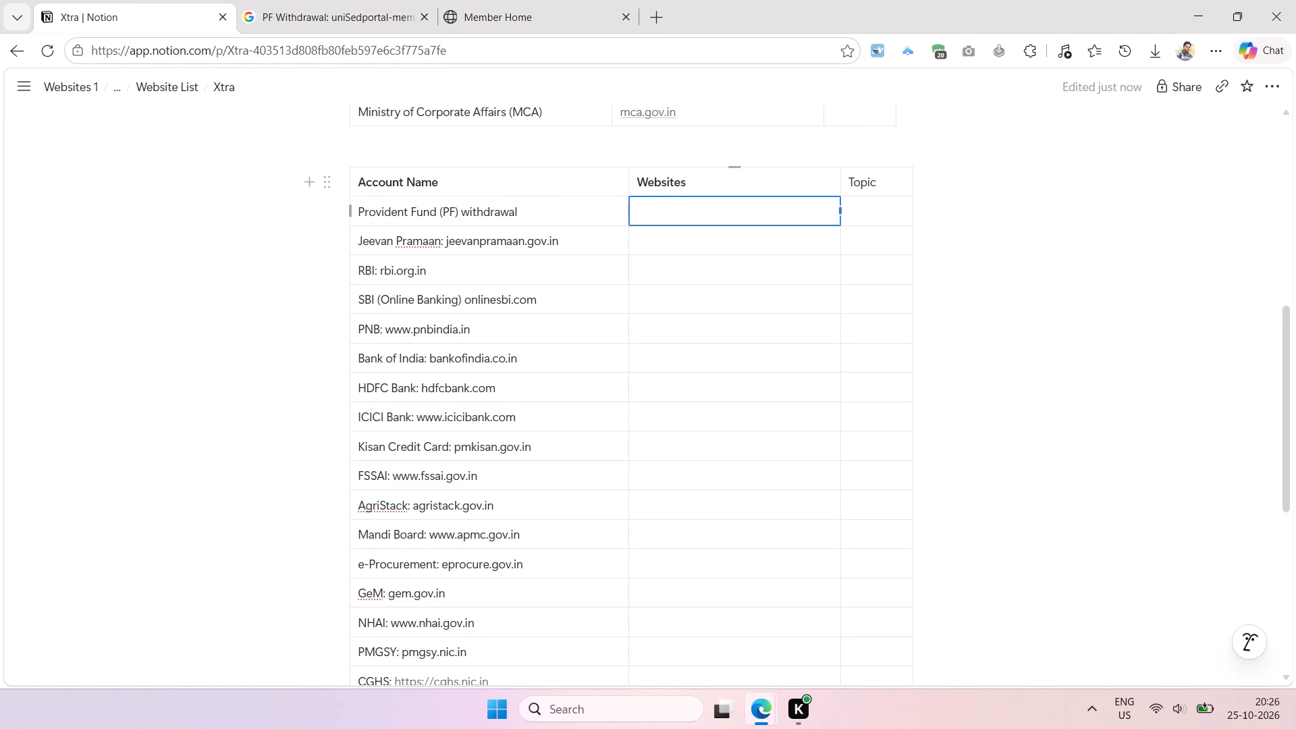
pyautogui.click(680, 209)
pyautogui.hotkey('ctrl', 'v')
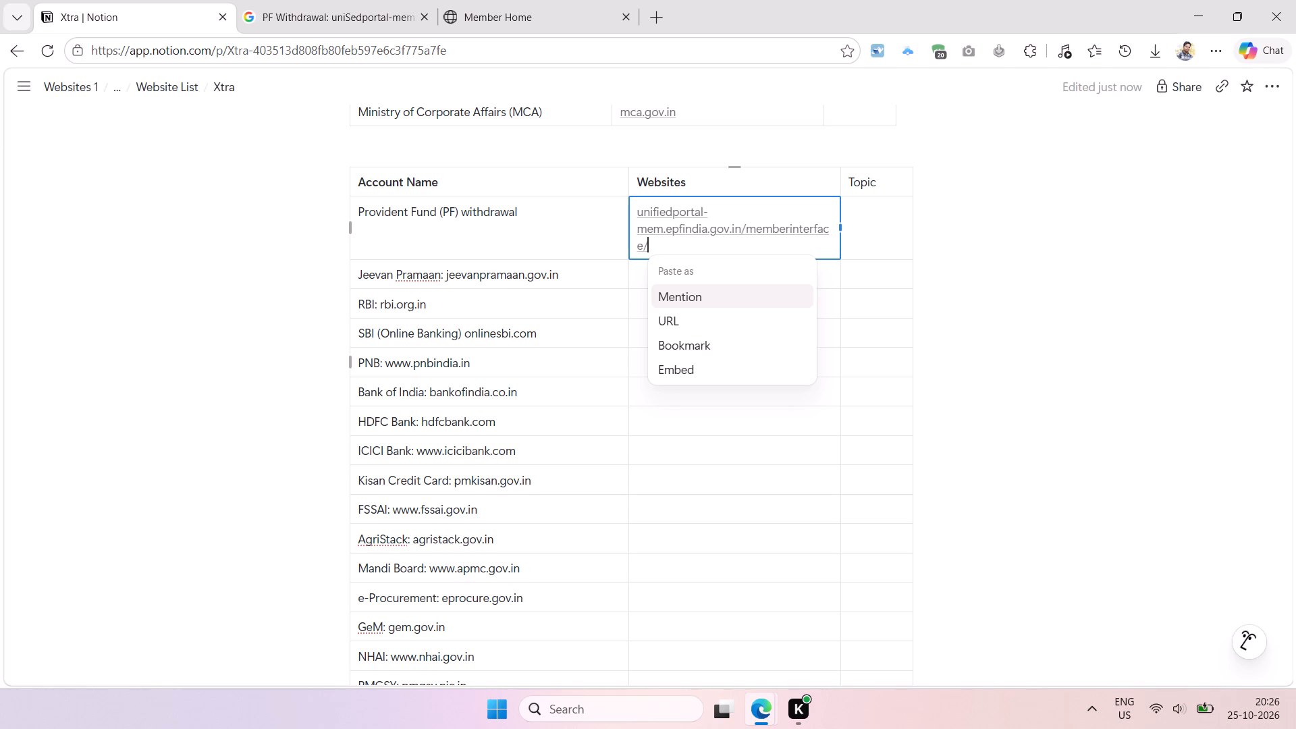
# Trim the Provident Fund row's link text to unifiedportal-mem.epfindia.gov.in.
pyautogui.press('BackSpace')
pyautogui.press('BackSpace')
pyautogui.press('BackSpace')
pyautogui.press('BackSpace')
pyautogui.press('BackSpace')
pyautogui.press('BackSpace')
pyautogui.press('BackSpace')
pyautogui.press('BackSpace')
pyautogui.press('BackSpace')
pyautogui.press('BackSpace')
pyautogui.press('BackSpace')
pyautogui.press('BackSpace')
pyautogui.press('BackSpace')
pyautogui.press('BackSpace')
pyautogui.press('BackSpace')
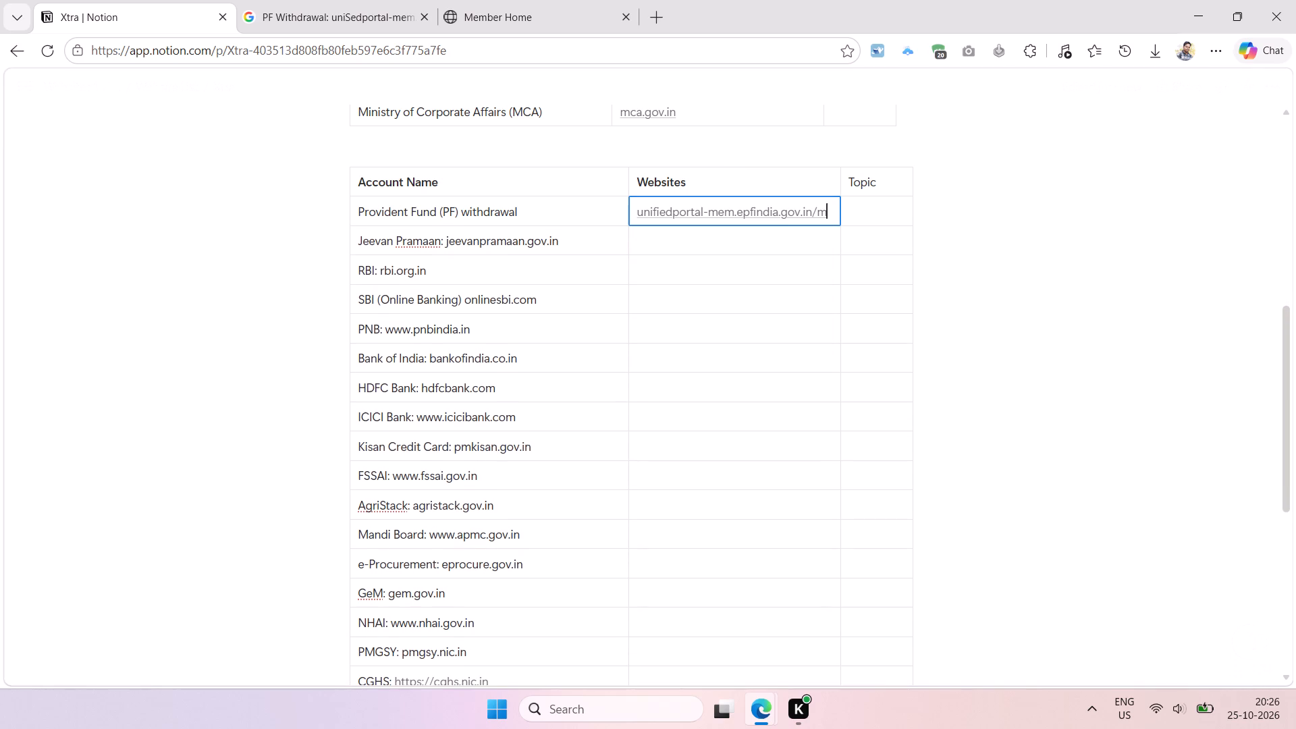
pyautogui.press('BackSpace')
pyautogui.press('BackSpace')
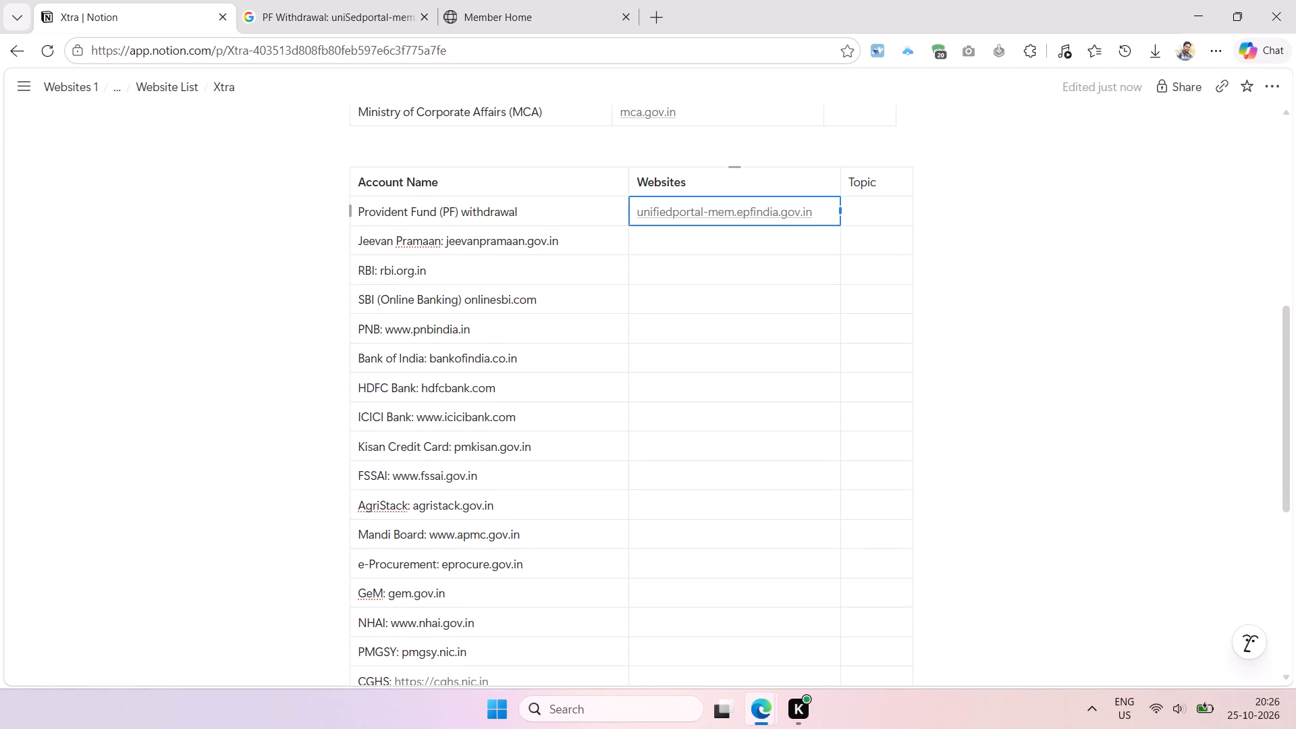
# Remove memberinterface/ from the URL behind the unifiedportal-mem.epfindia.gov.in link.
pyautogui.click(897, 240)
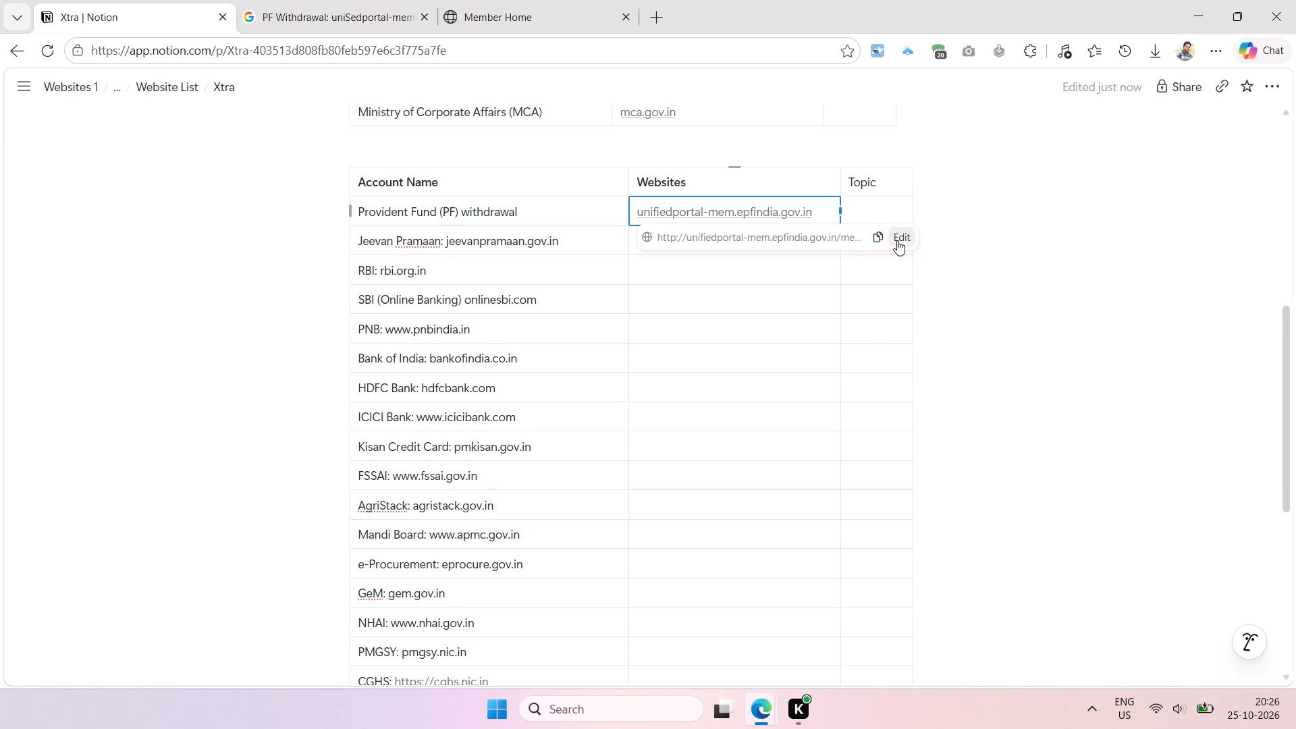
pyautogui.moveTo(817, 265); pyautogui.dragTo(1001, 335)
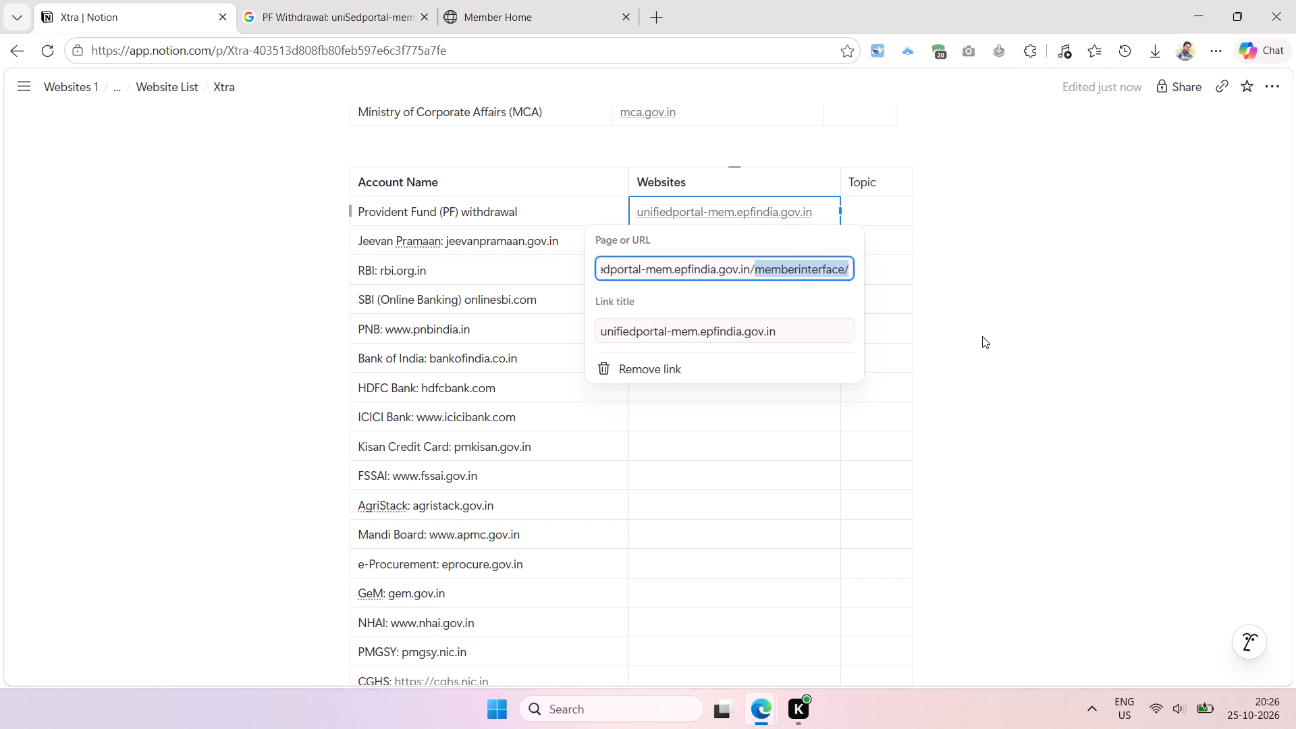
pyautogui.press('BackSpace')
pyautogui.click(1043, 263)
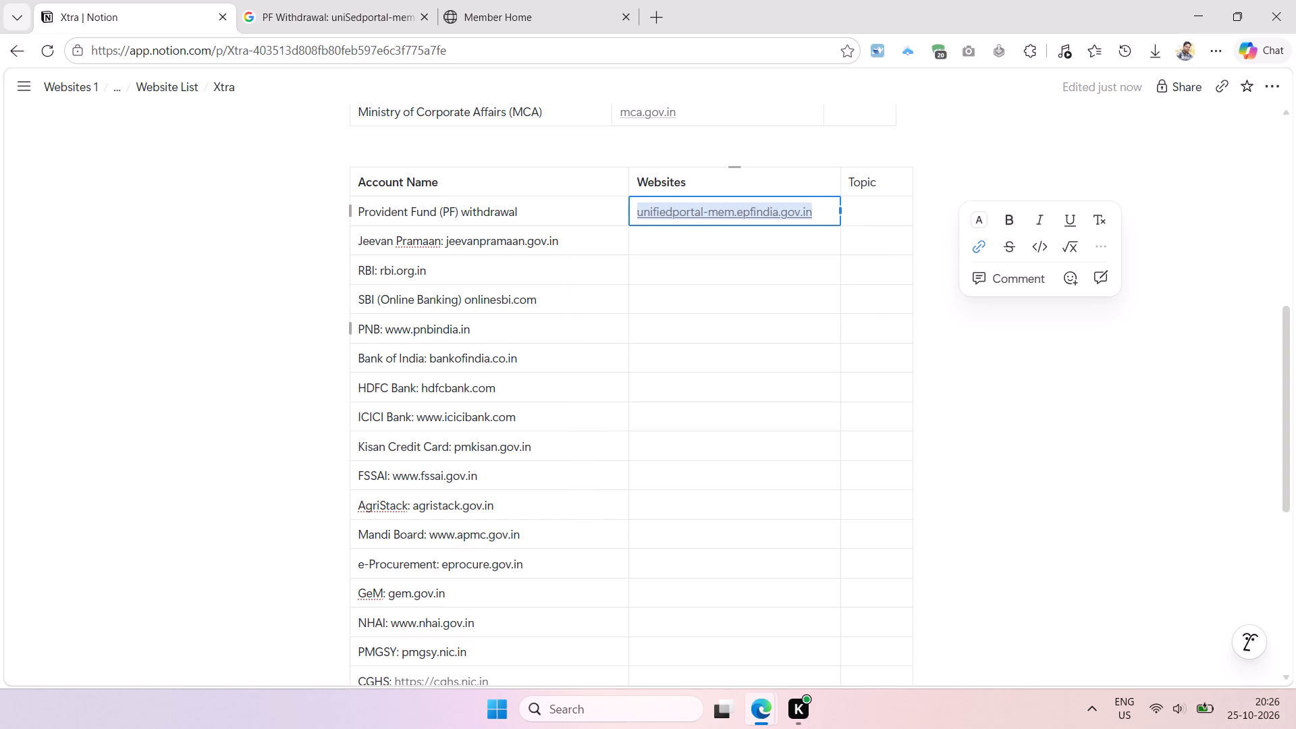
# Search Google for the Jeevan Pramaan row's text, Jeevan Pramaan: jeevanpramaan.gov.in, and close the EPFO Member Home tab.
pyautogui.click(1020, 182)
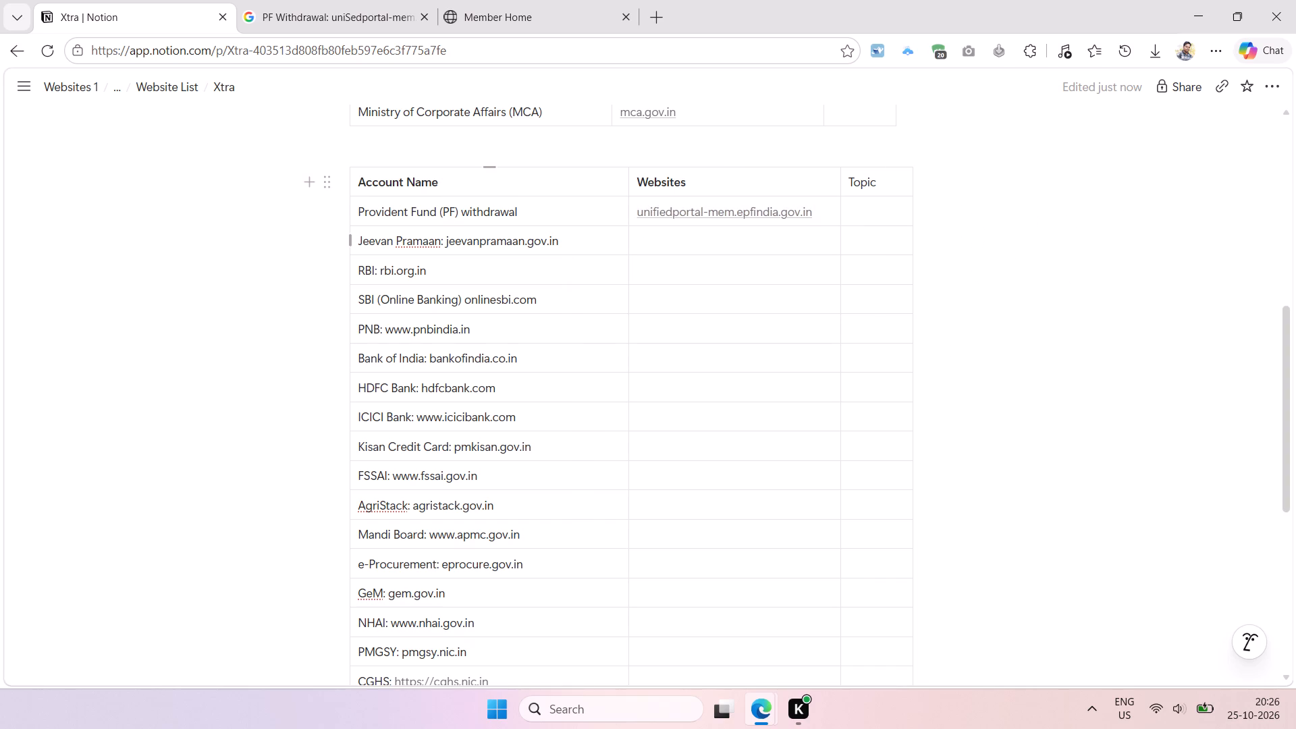
pyautogui.click(599, 240)
pyautogui.hotkey('ctrl', 'a')
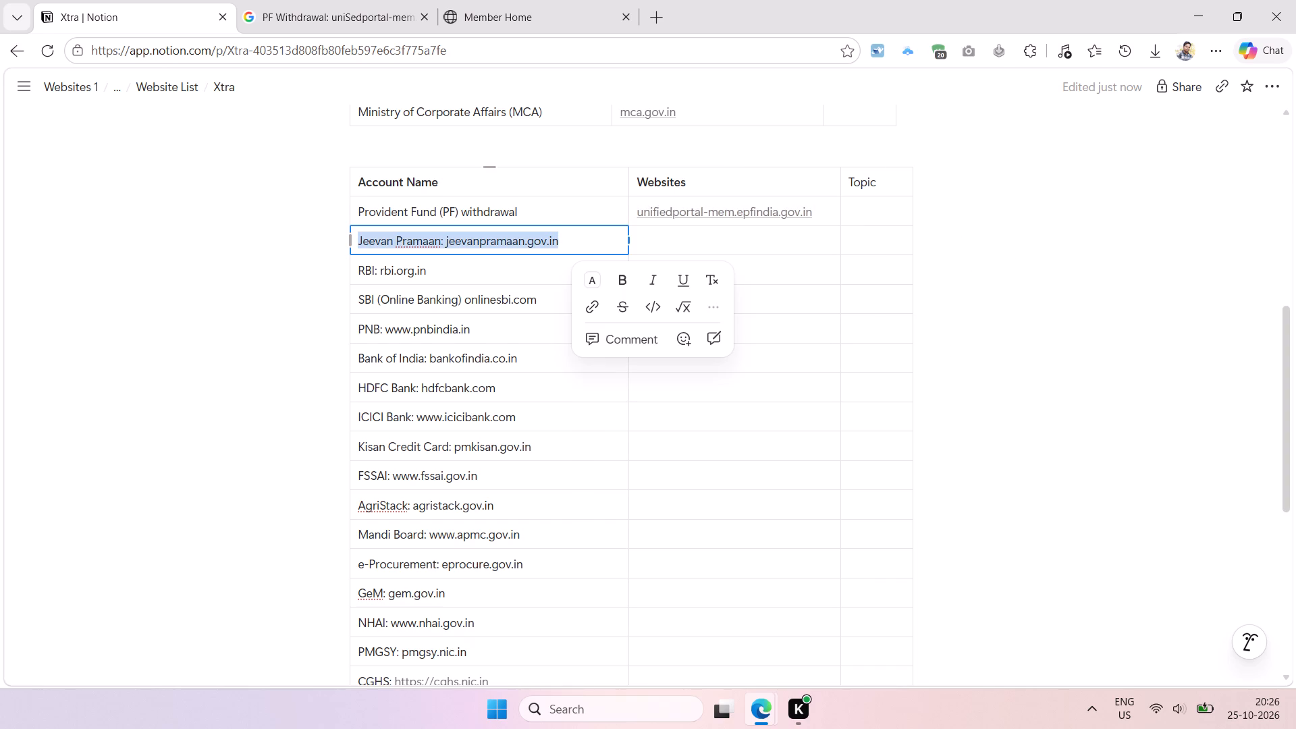
pyautogui.hotkey('ctrl', 'c')
pyautogui.click(367, 11)
pyautogui.click(452, 108)
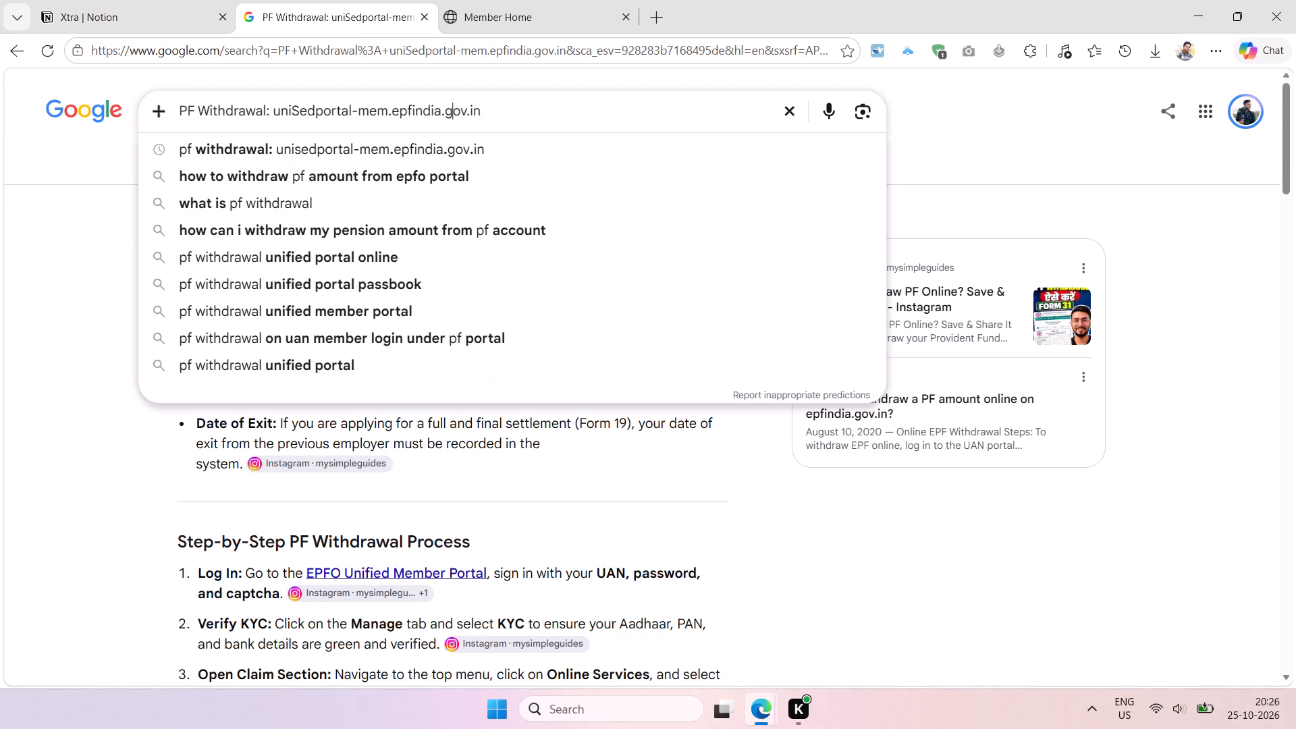
pyautogui.hotkey('ctrl', 'a')
pyautogui.hotkey('ctrl', 'v')
pyautogui.press('Return')
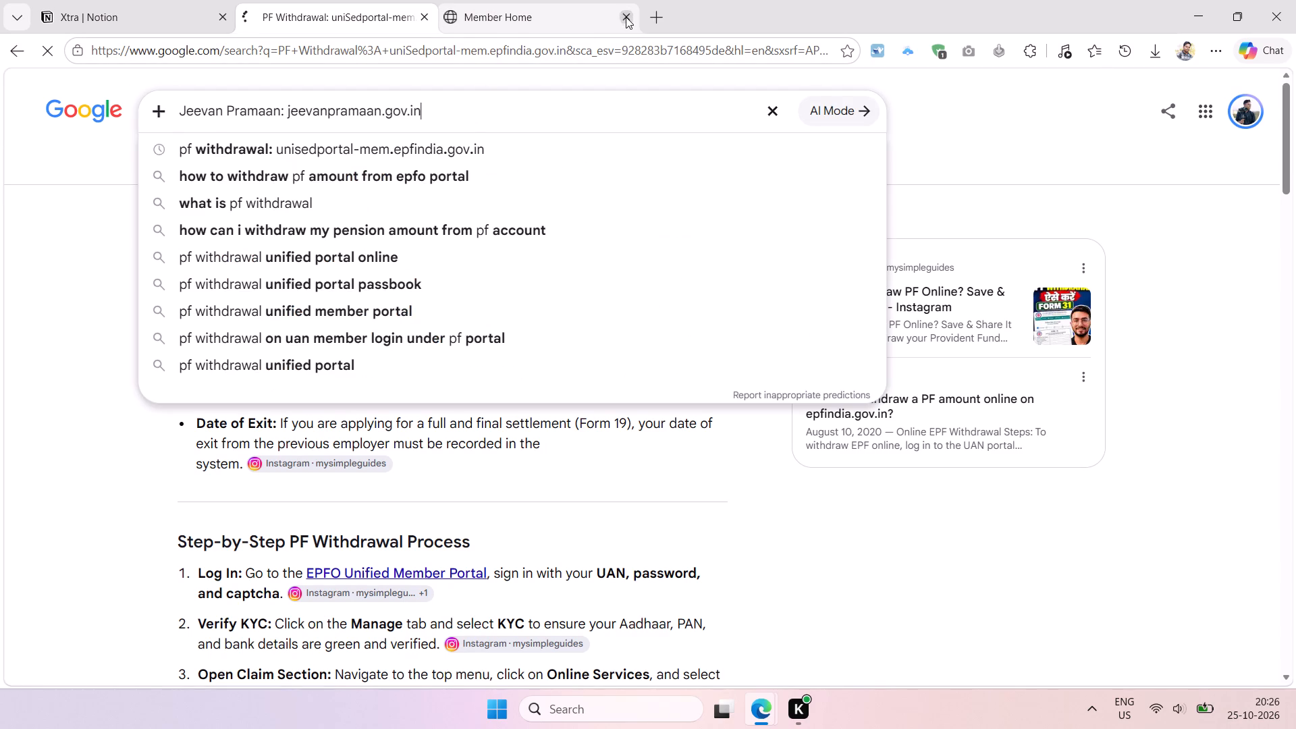
pyautogui.click(625, 17)
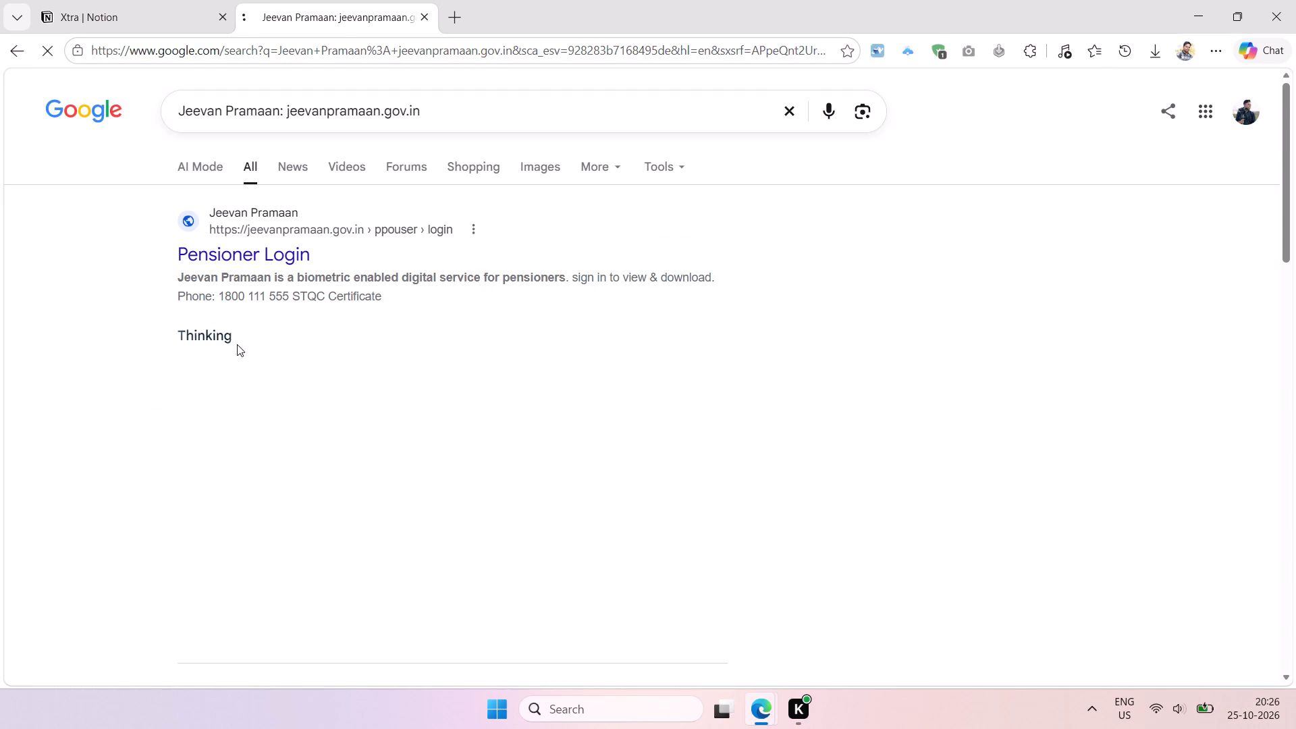
# Copy the name Jeevan Pramaan from the first result's description and open its Pensioner Login page in a new tab.
pyautogui.moveTo(174, 276); pyautogui.dragTo(193, 276)
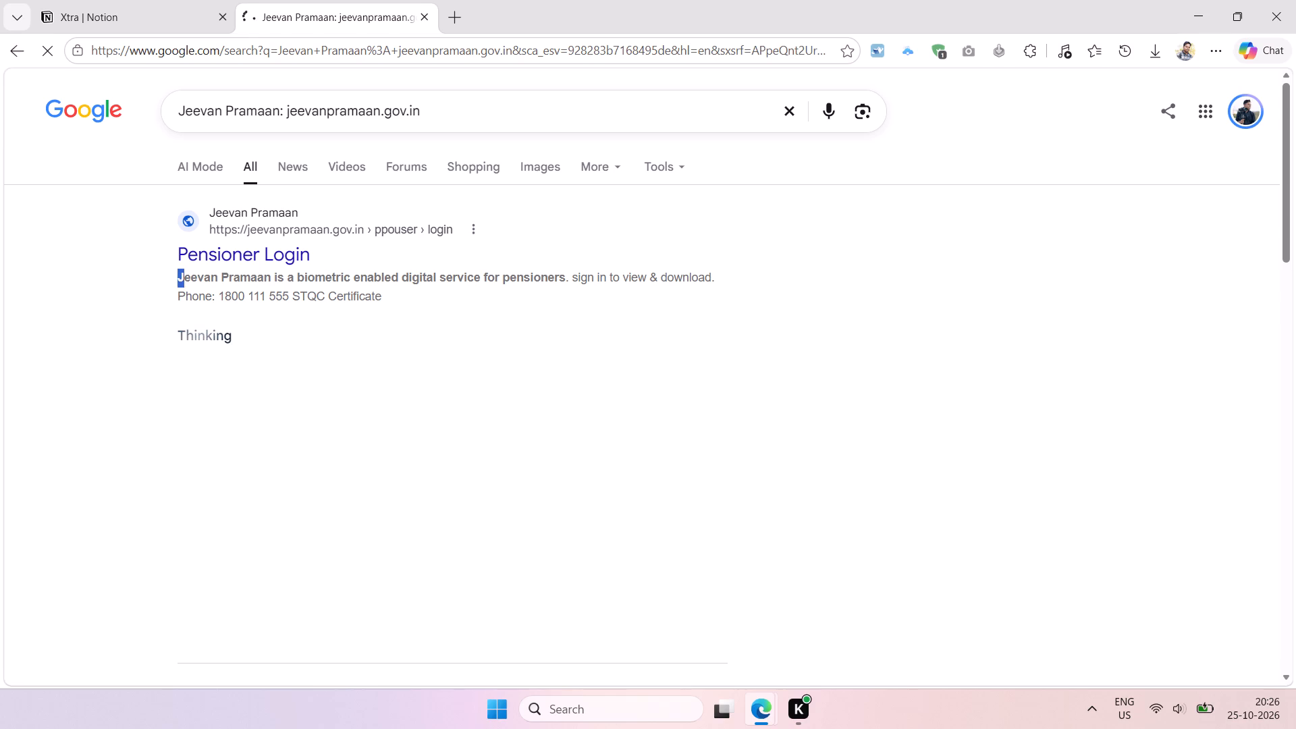
pyautogui.moveTo(193, 276); pyautogui.dragTo(269, 279)
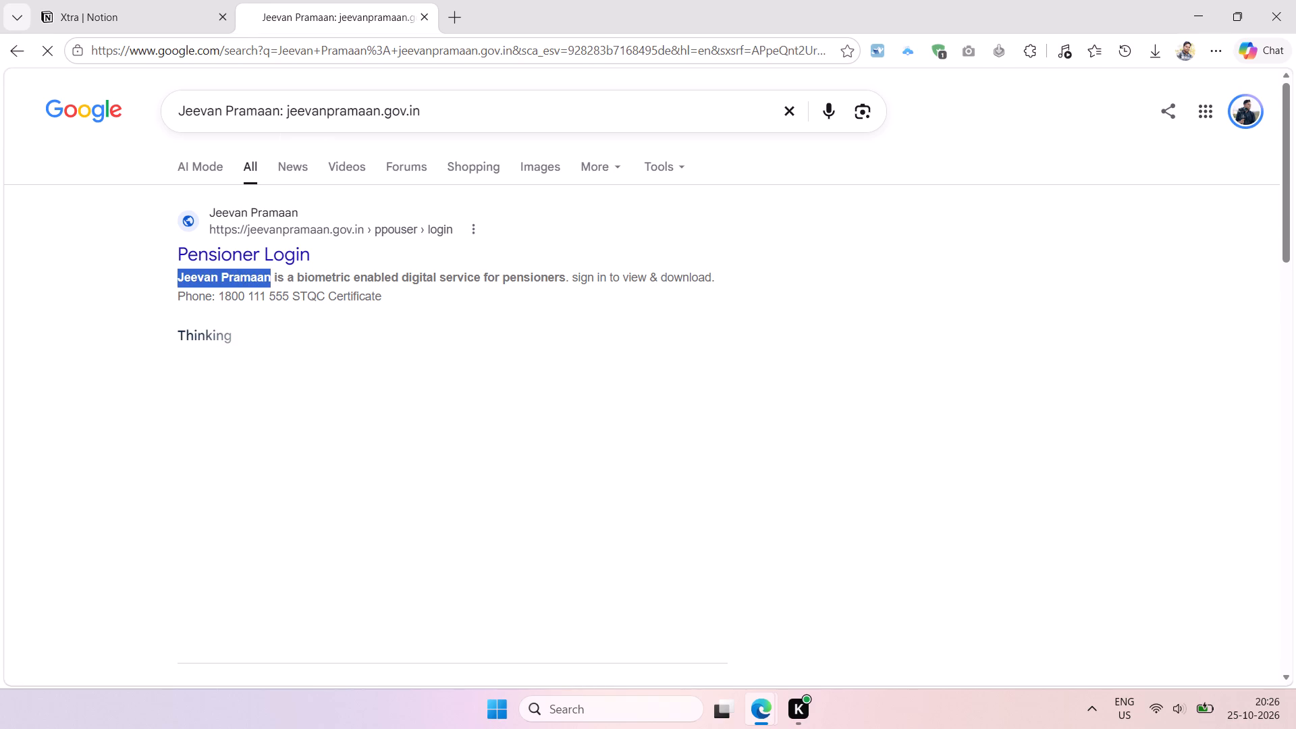
pyautogui.hotkey('ctrl', 'c')
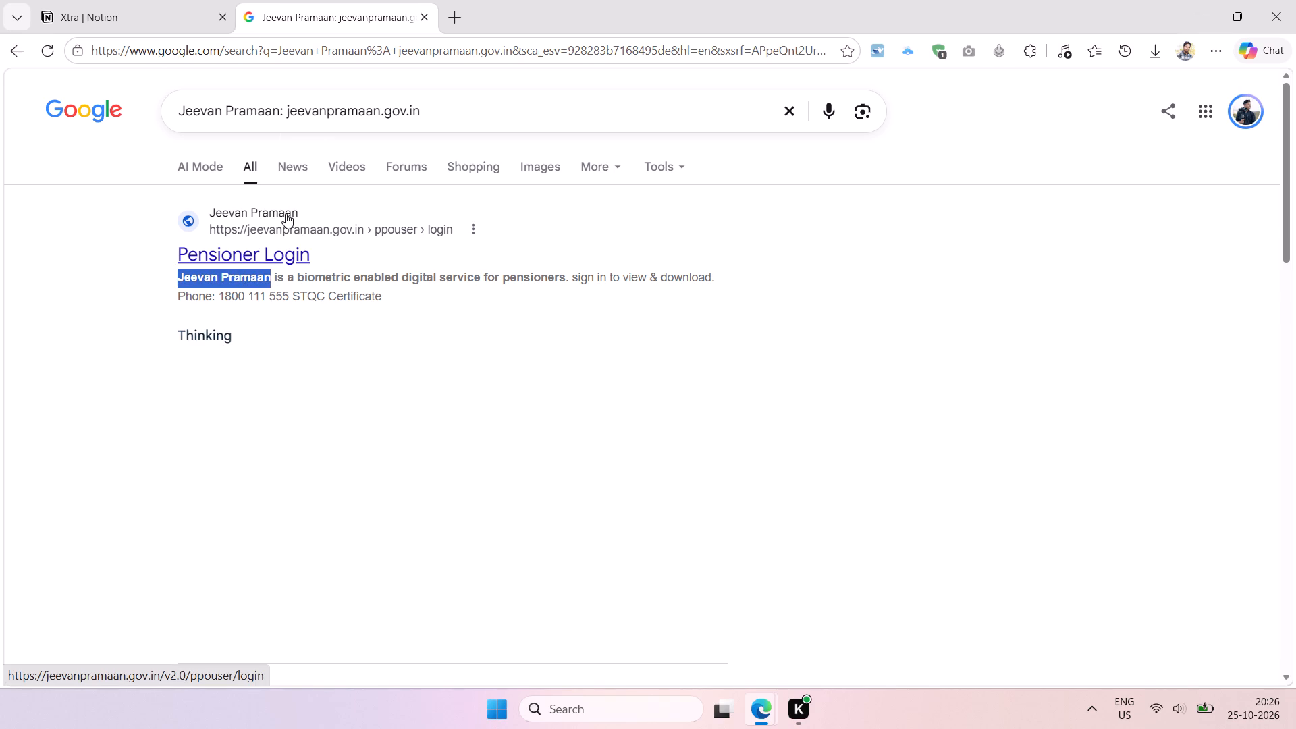
pyautogui.rightClick(277, 258)
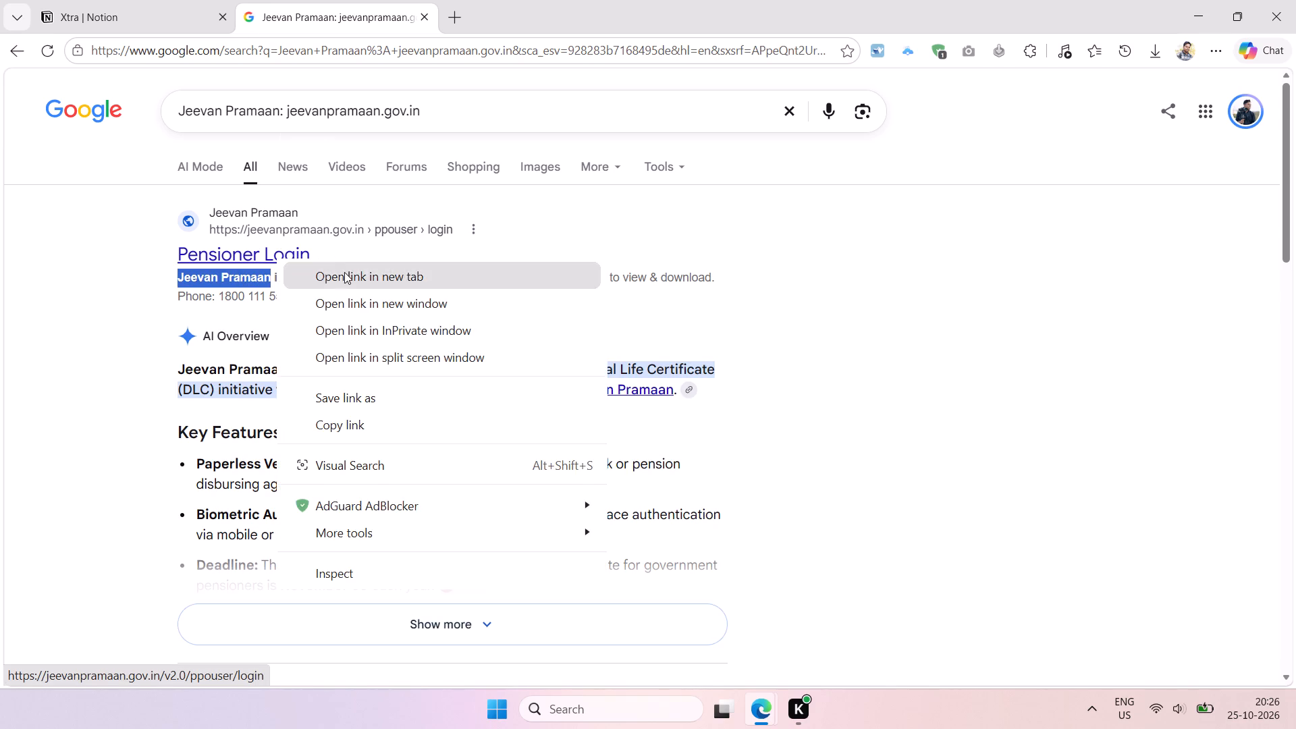
pyautogui.click(344, 272)
pyautogui.click(543, 319)
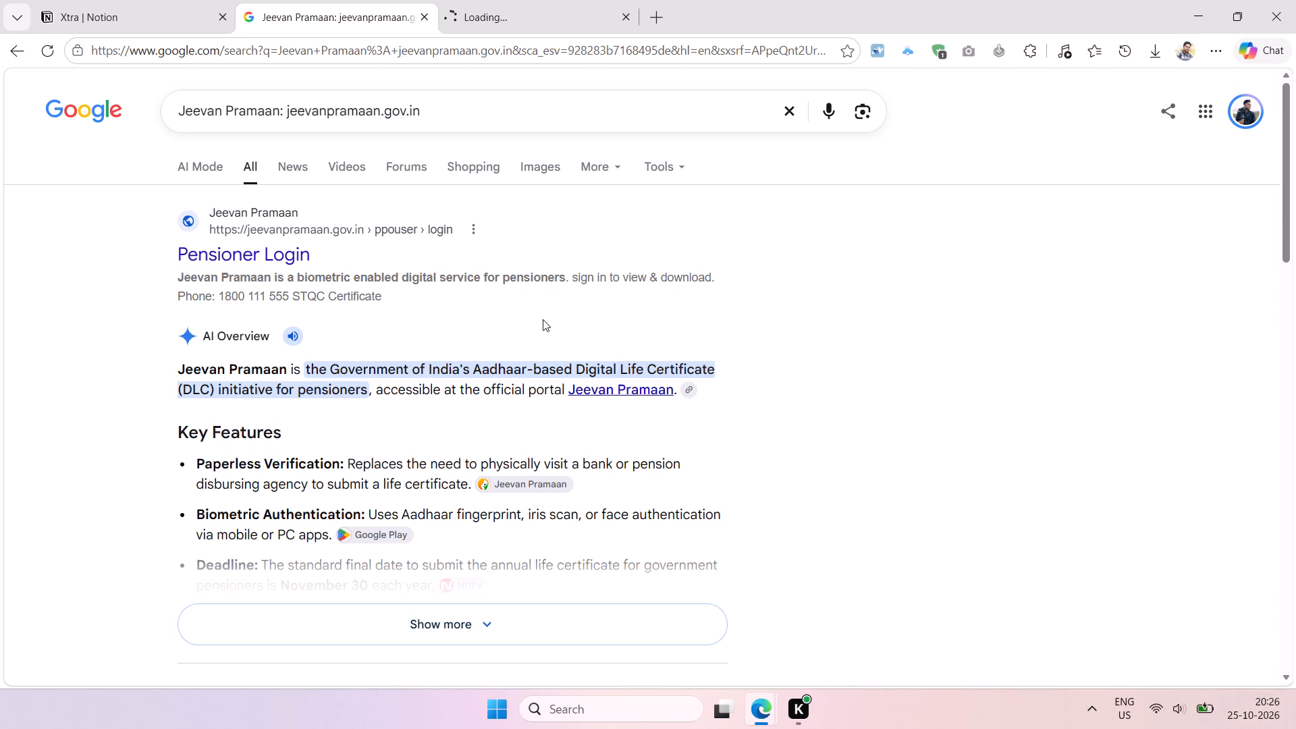
# Rename the Jeevan Pramaan: jeevanpramaan.gov.in row Jeevan Pramaan, using the name copied from Google's overview.
pyautogui.moveTo(170, 361); pyautogui.dragTo(285, 366)
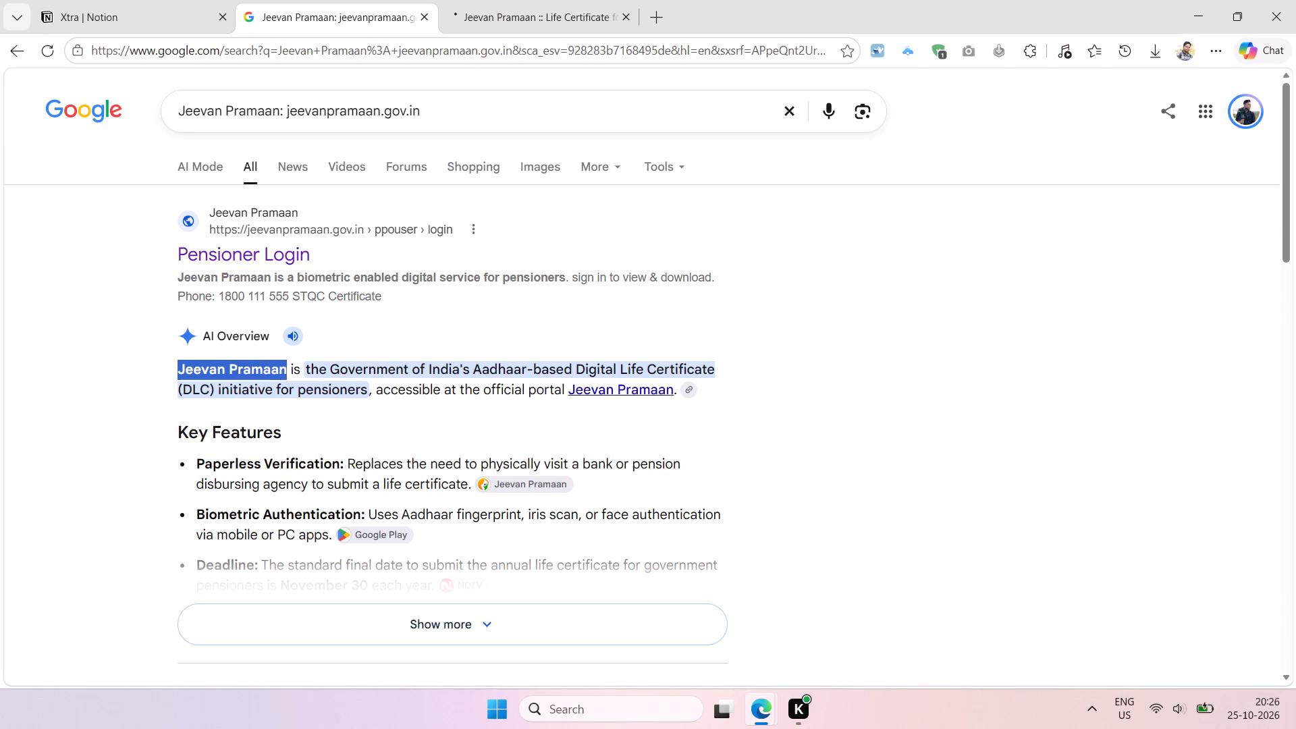
pyautogui.moveTo(285, 366); pyautogui.dragTo(286, 366)
pyautogui.hotkey('ctrl', 'c')
pyautogui.click(84, 7)
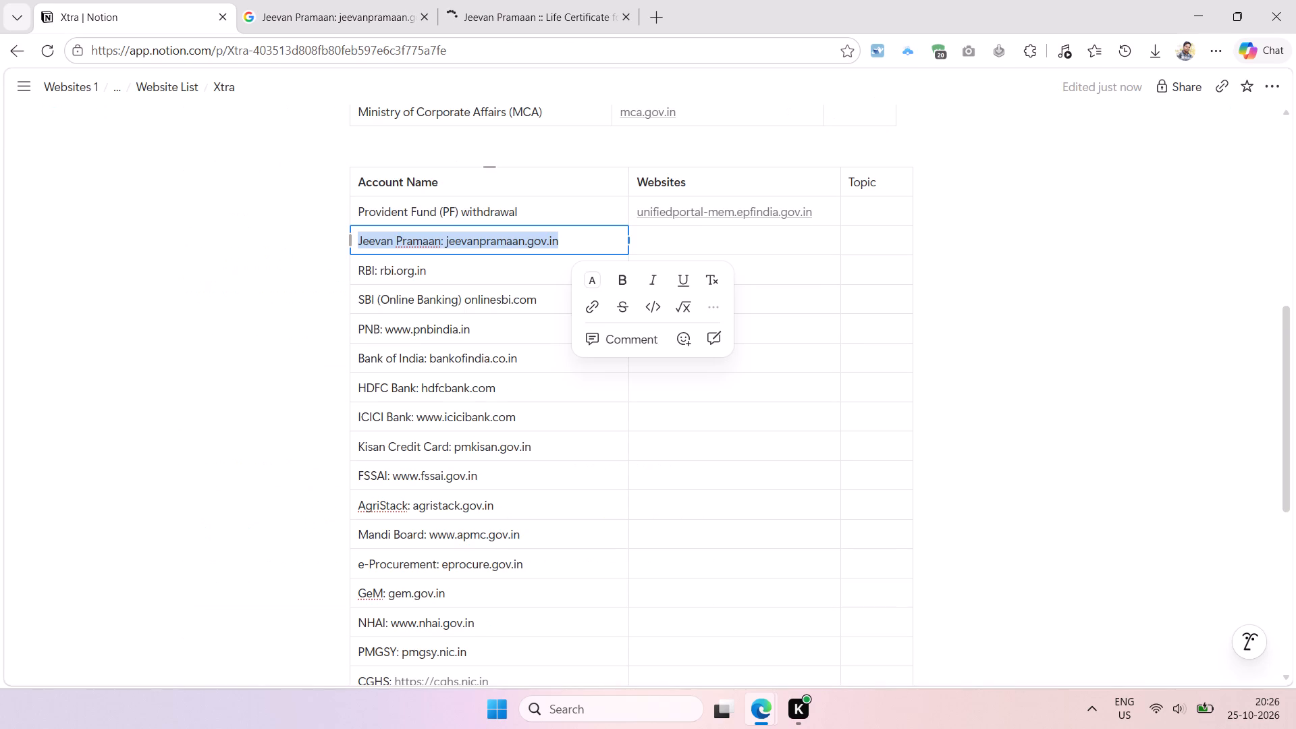
pyautogui.click(573, 237)
pyautogui.hotkey('ctrl', 'a')
pyautogui.click(576, 238)
pyautogui.hotkey('ctrl', 'a')
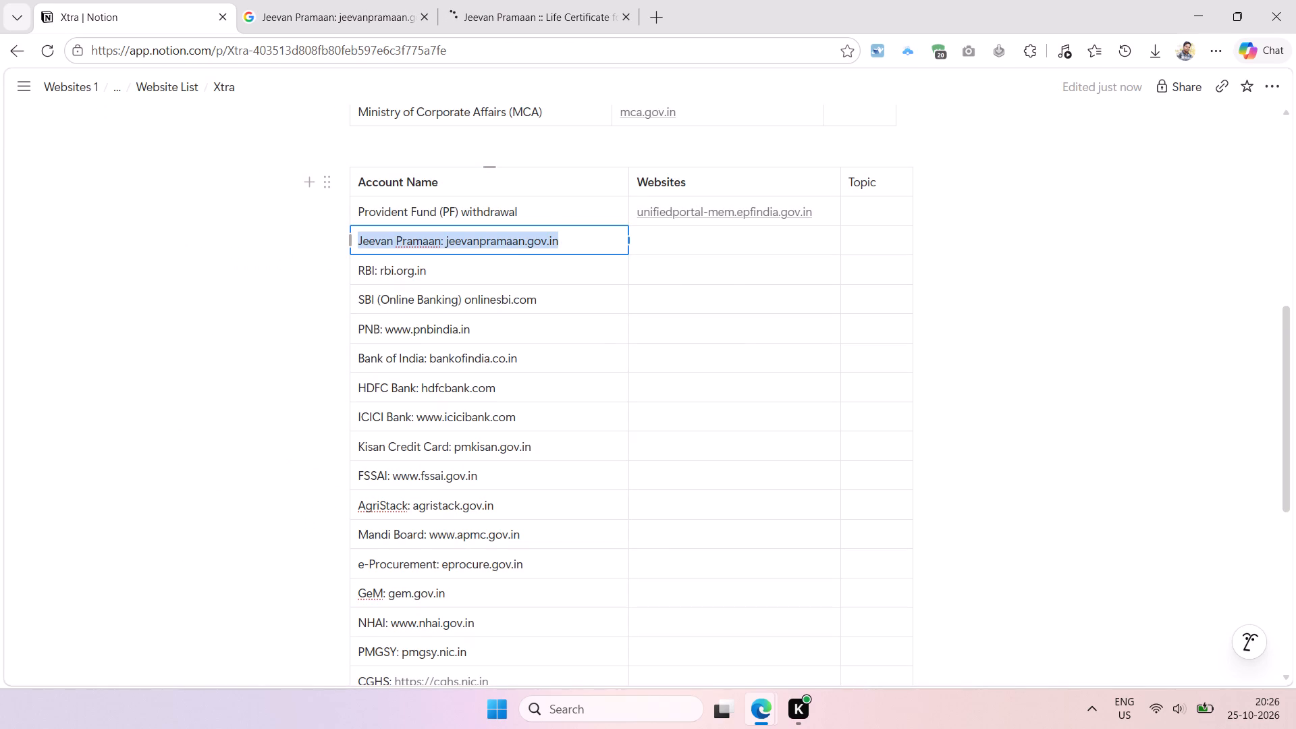
pyautogui.hotkey('ctrl', 'v')
pyautogui.press('Tab')
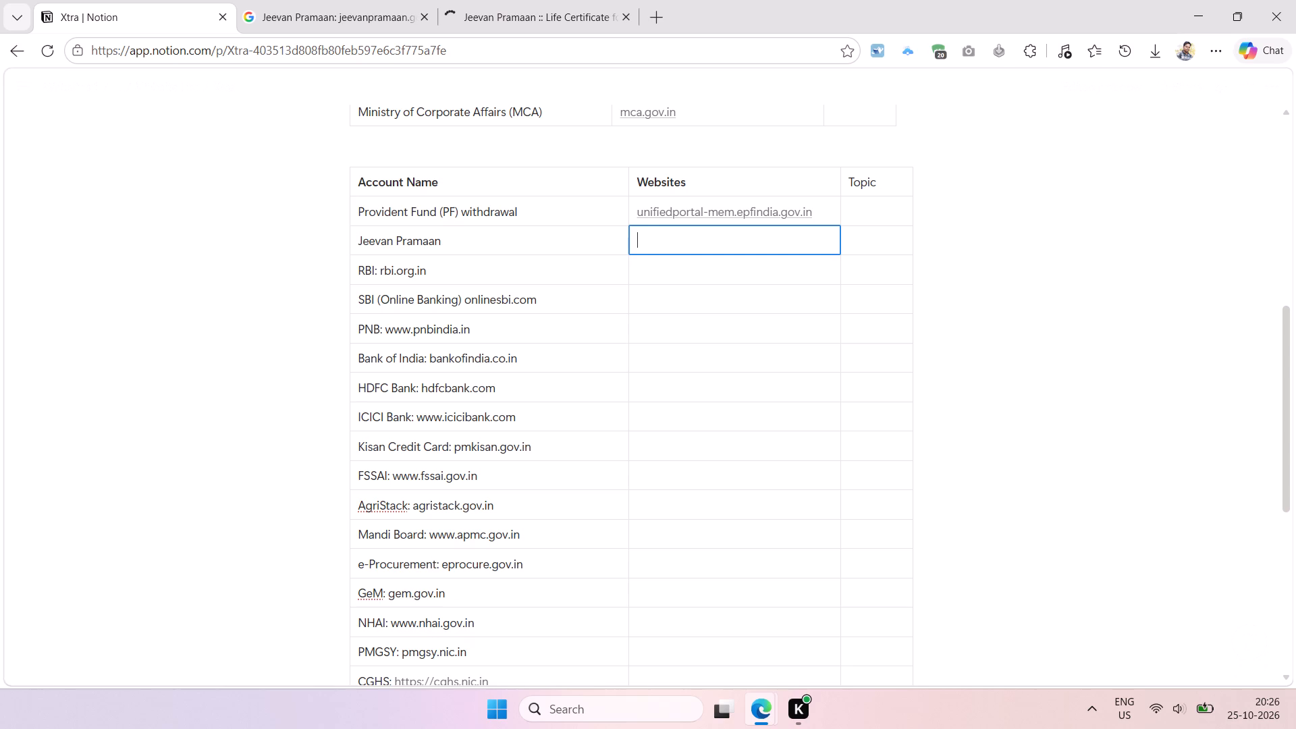
# Open the Jeevan Pramaan site's home page and copy jeevanpramaan.gov.in/v2.0/#home from its address into the Jeevan Pramaan row's Websites cell.
pyautogui.click(347, 0)
pyautogui.click(537, 0)
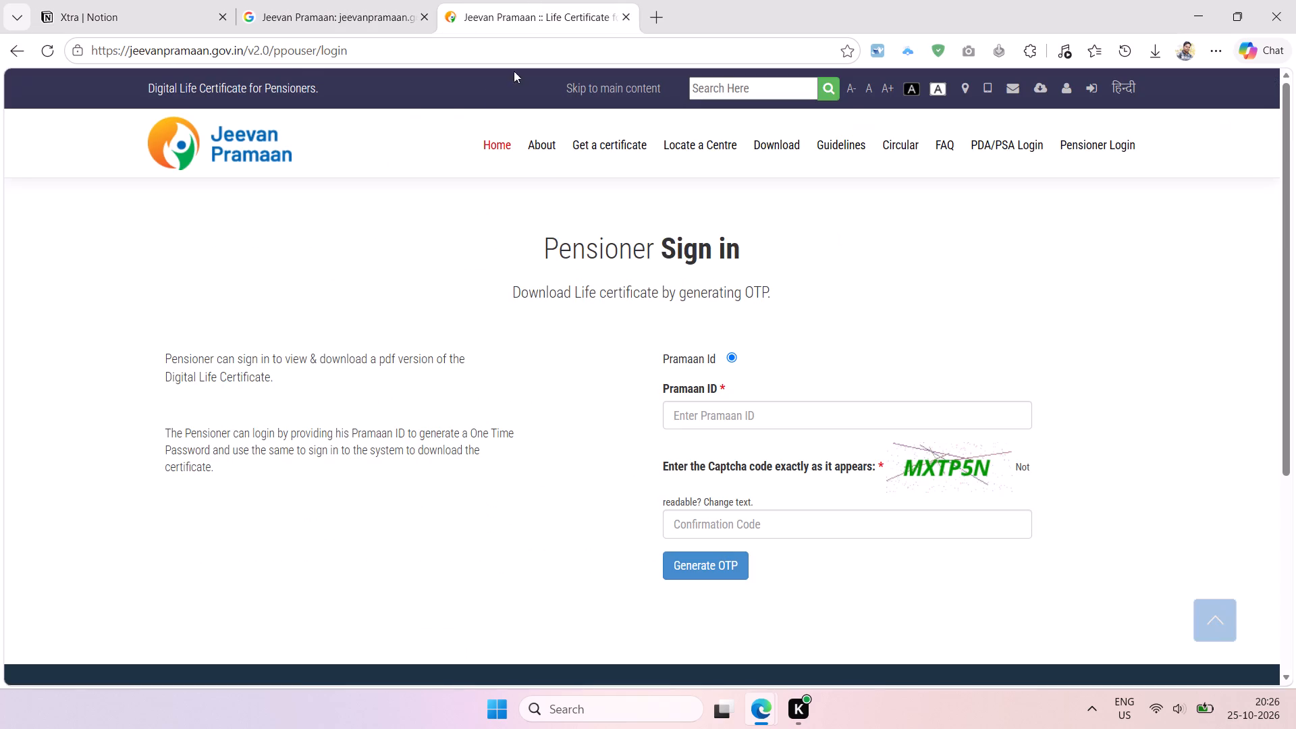
pyautogui.click(505, 153)
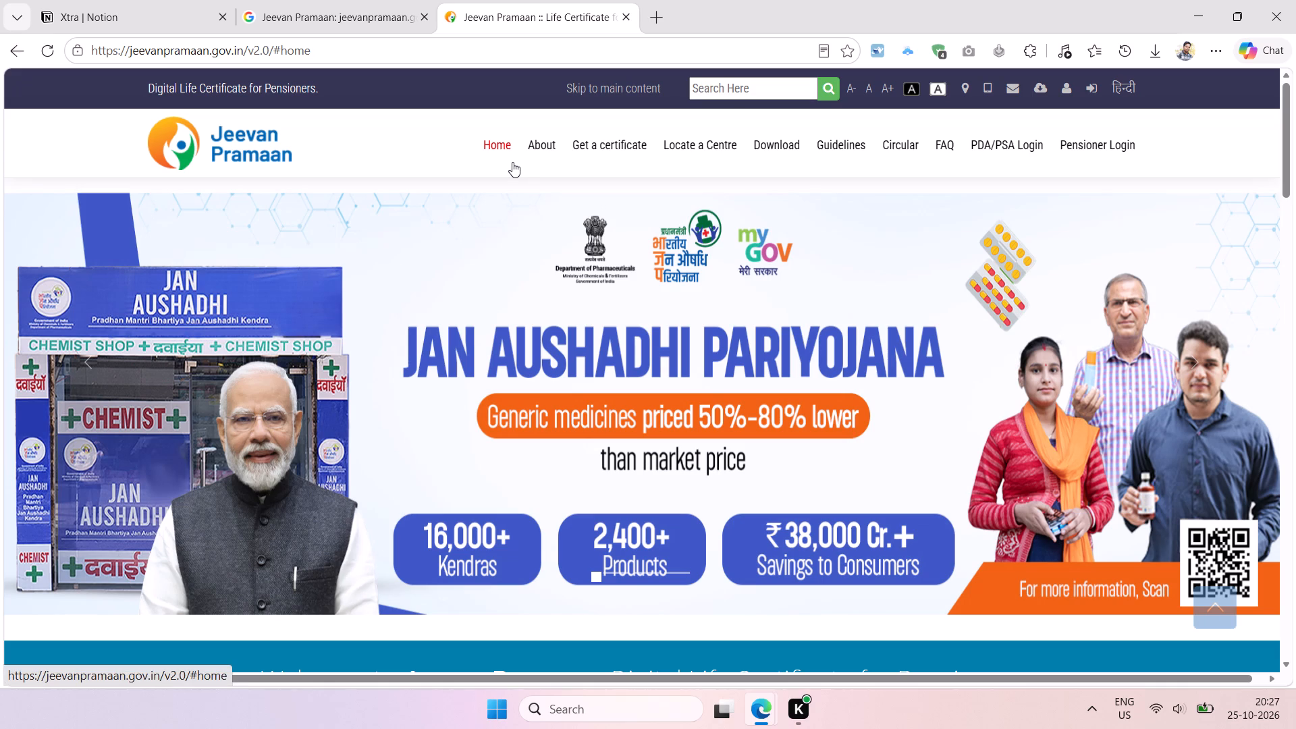
pyautogui.click(244, 50)
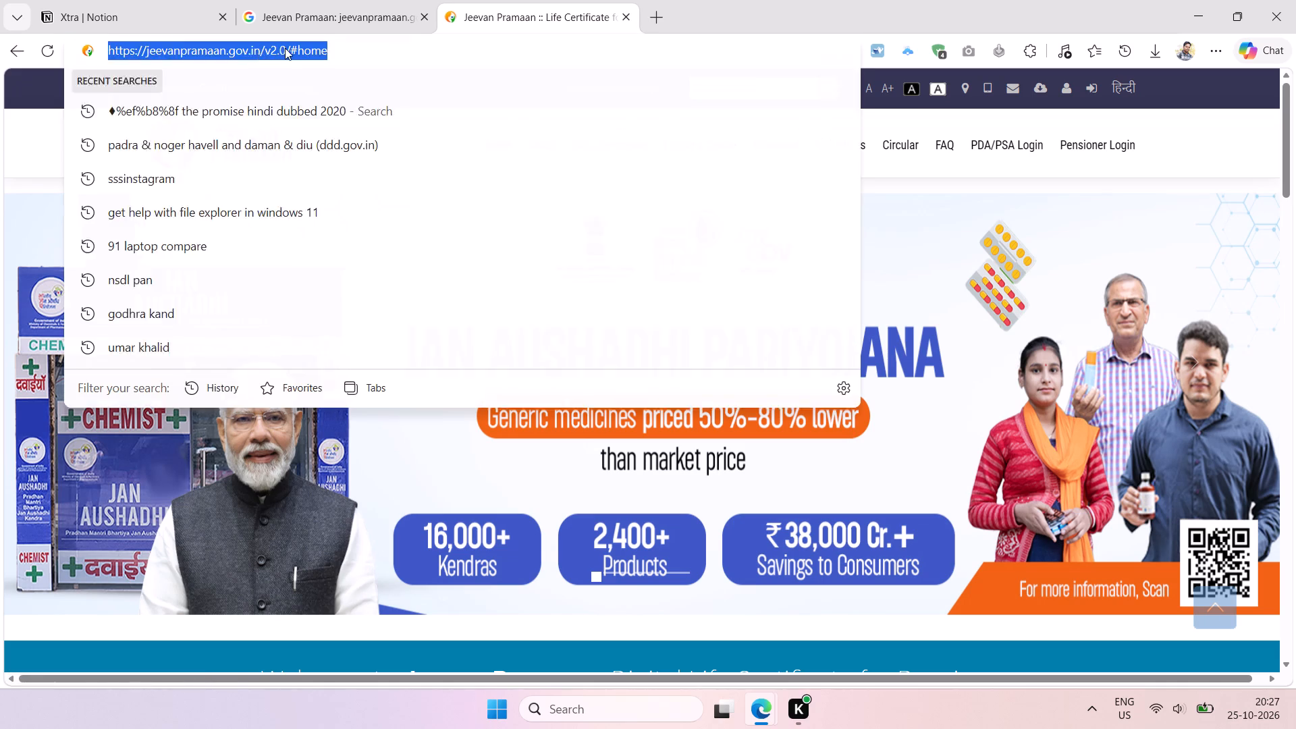
pyautogui.click(286, 47)
pyautogui.moveTo(352, 47); pyautogui.dragTo(144, 62)
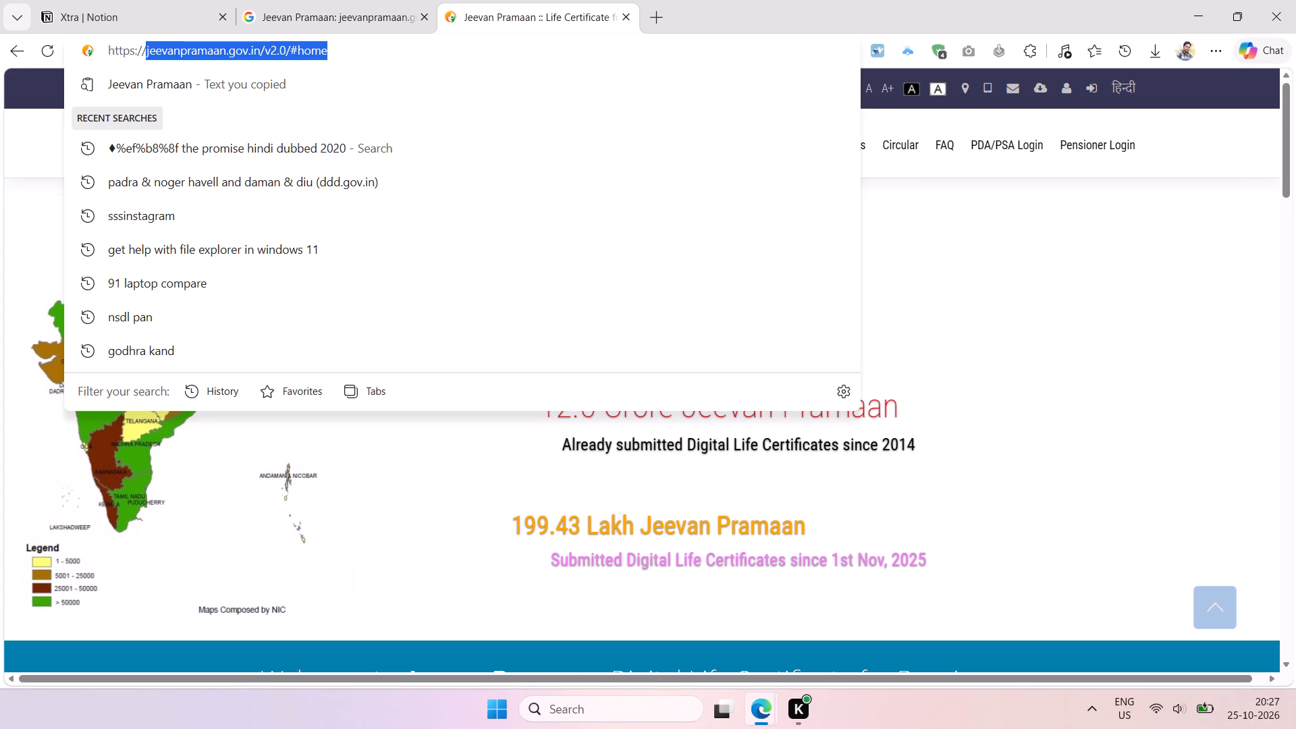
pyautogui.moveTo(144, 62); pyautogui.dragTo(146, 62)
pyautogui.hotkey('ctrl', 'c')
pyautogui.click(108, 0)
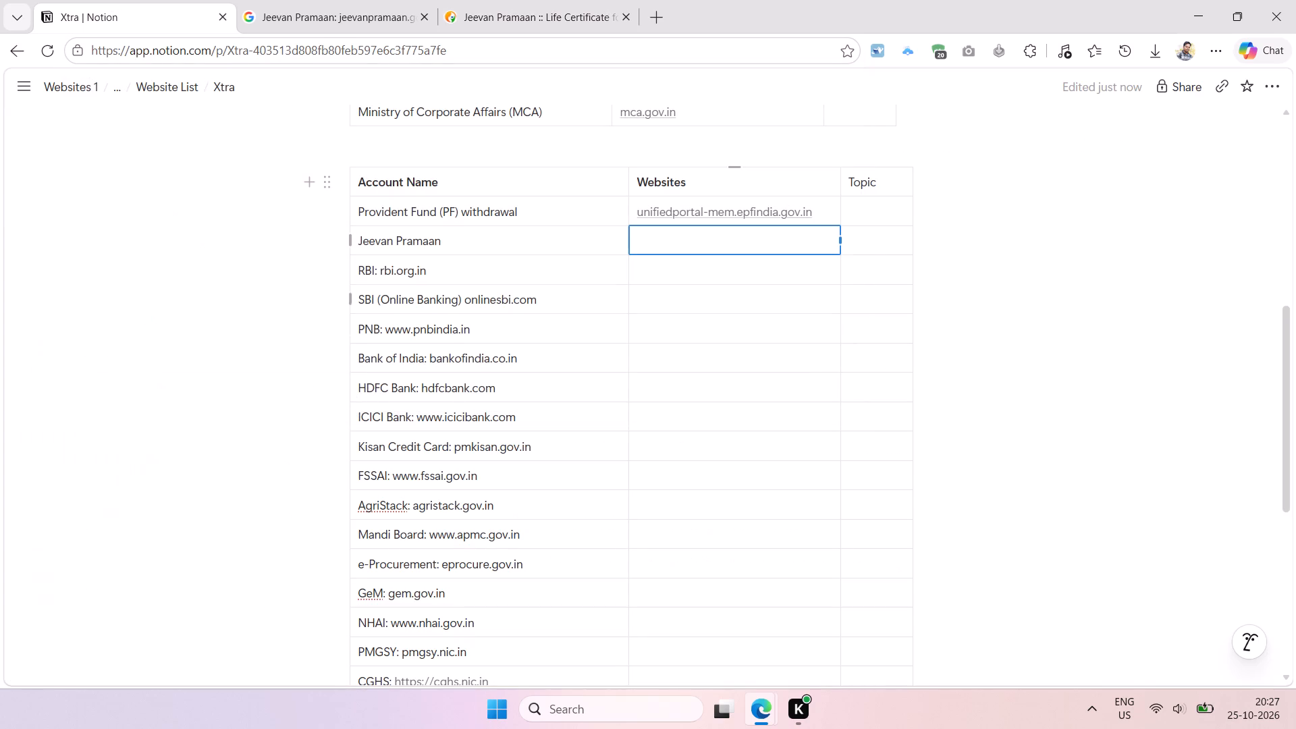
pyautogui.hotkey('ctrl', 'v')
# Trim the Jeevan Pramaan row's link text to jeevanpramaan.gov.in.
pyautogui.press('BackSpace')
pyautogui.press('BackSpace')
pyautogui.press('BackSpace')
pyautogui.press('BackSpace')
pyautogui.press('BackSpace')
pyautogui.press('BackSpace')
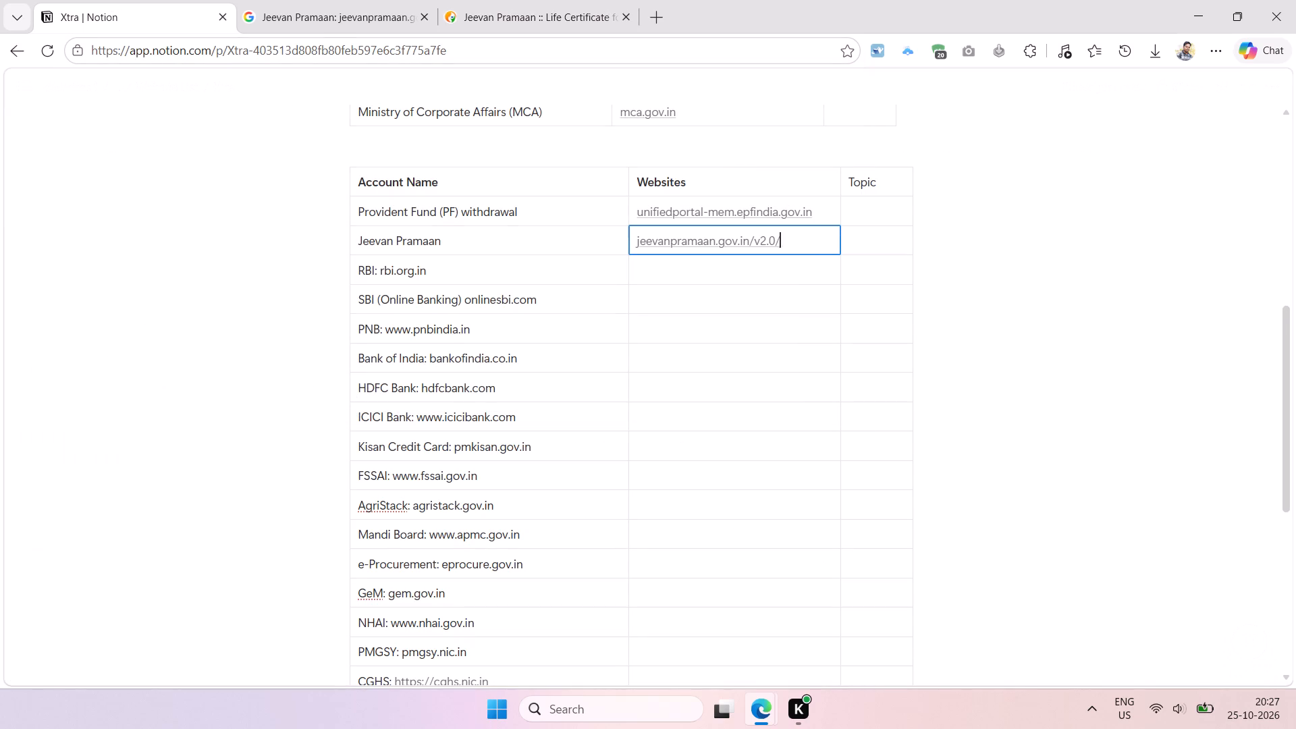
pyautogui.press('BackSpace')
pyautogui.press('BackSpace')
pyautogui.press('BackSpace')
pyautogui.press('BackSpace')
pyautogui.press('BackSpace')
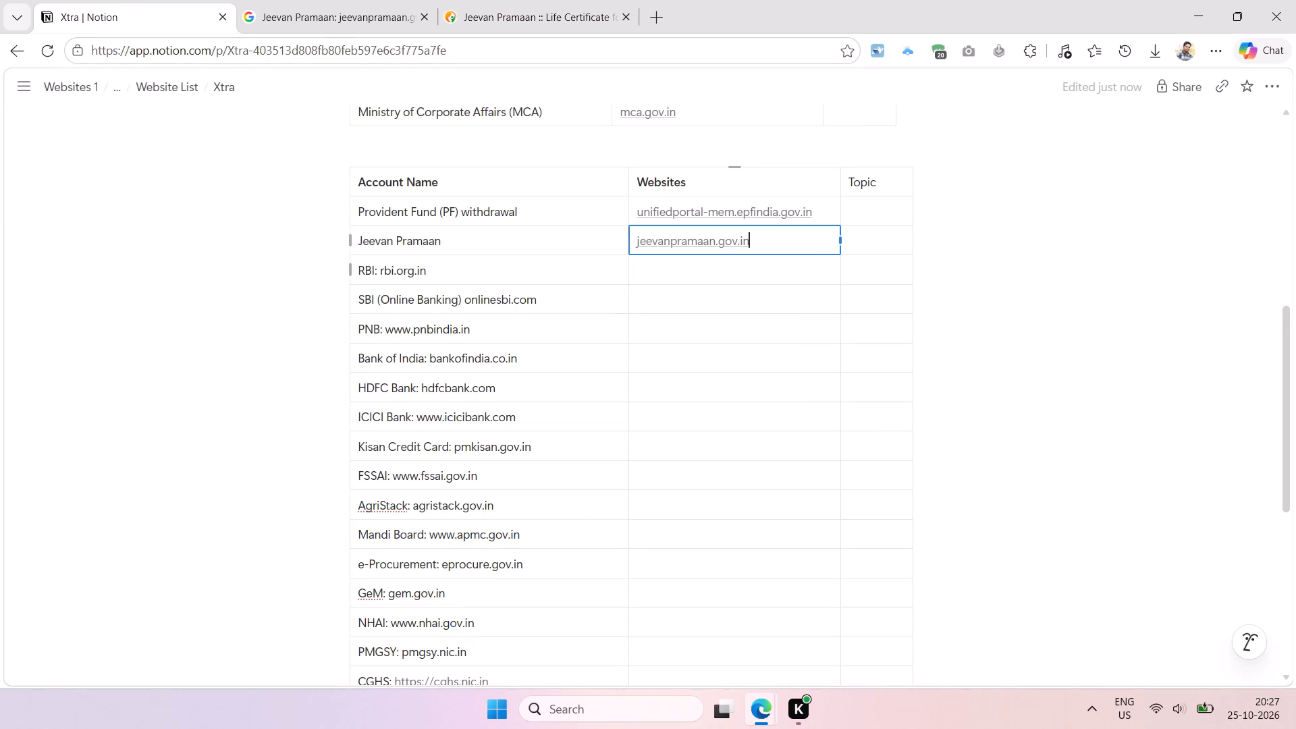
# Remove v2.0/#home from the URL behind the jeevanpramaan.gov.in link.
pyautogui.click(868, 270)
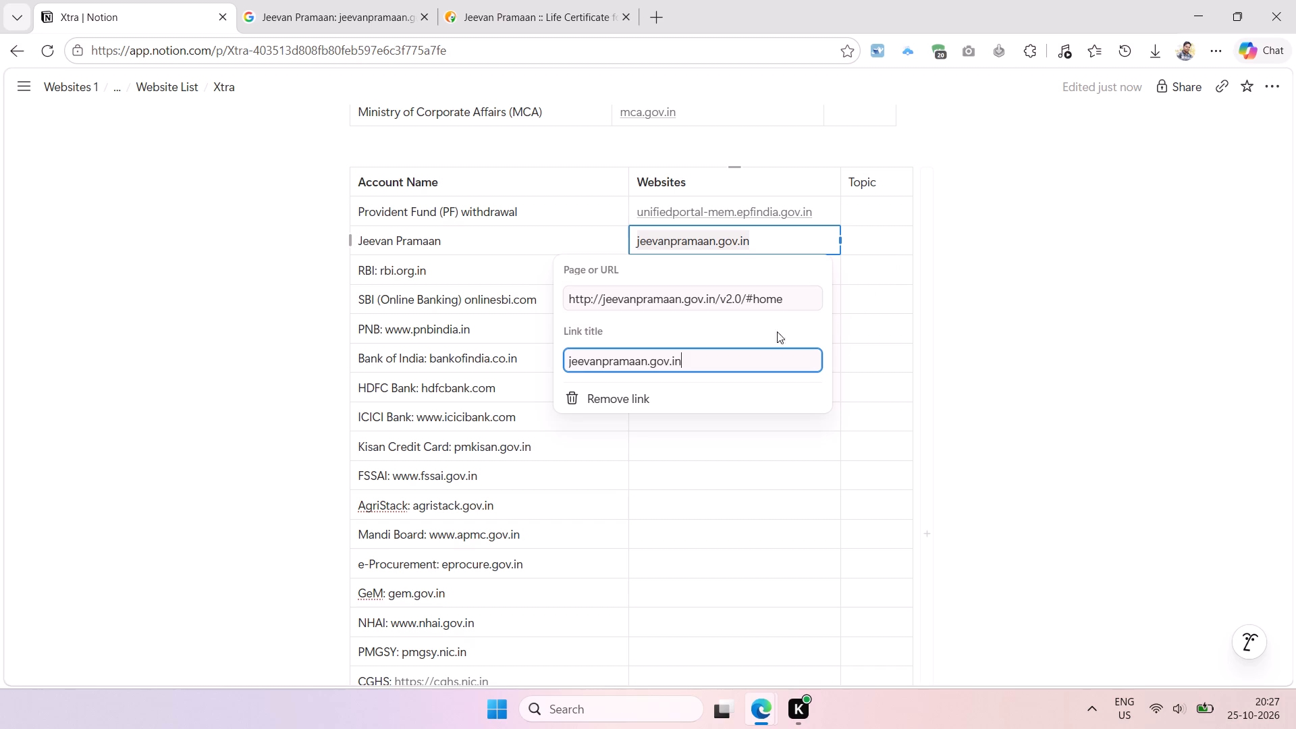
pyautogui.moveTo(724, 298); pyautogui.dragTo(878, 305)
pyautogui.press('BackSpace')
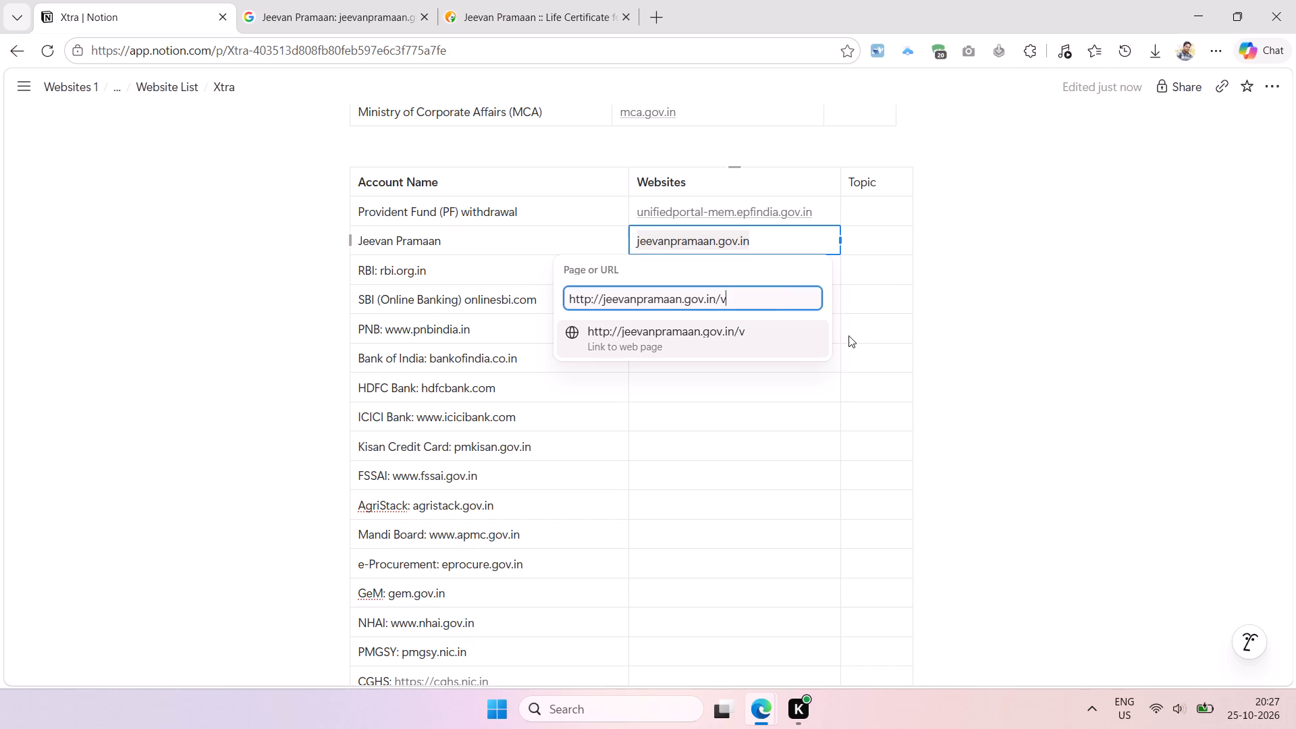
pyautogui.press('BackSpace')
pyautogui.click(1067, 274)
# Search Google for the RBI row's text, RBI: rbi.org.in, and close the Jeevan Pramaan site's tab.
pyautogui.click(466, 265)
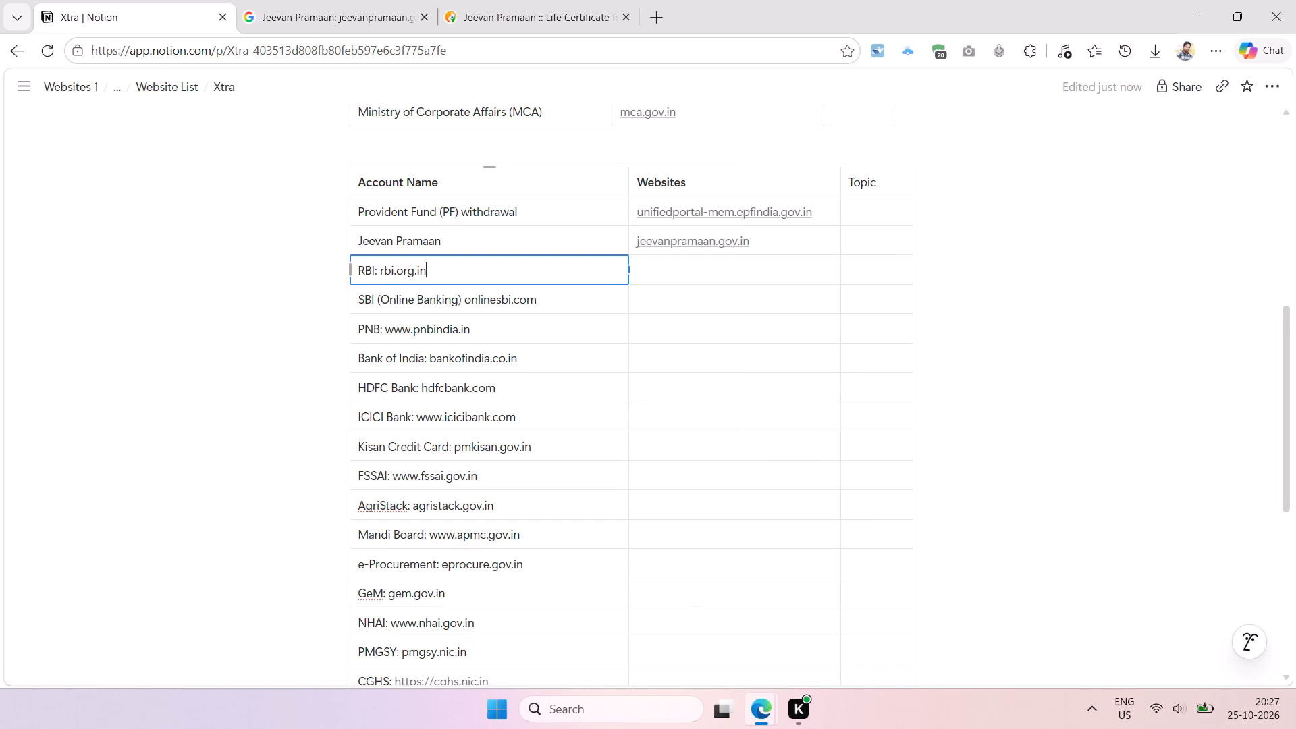
pyautogui.hotkey('ctrl', 'a')
pyautogui.hotkey('ctrl', 'c')
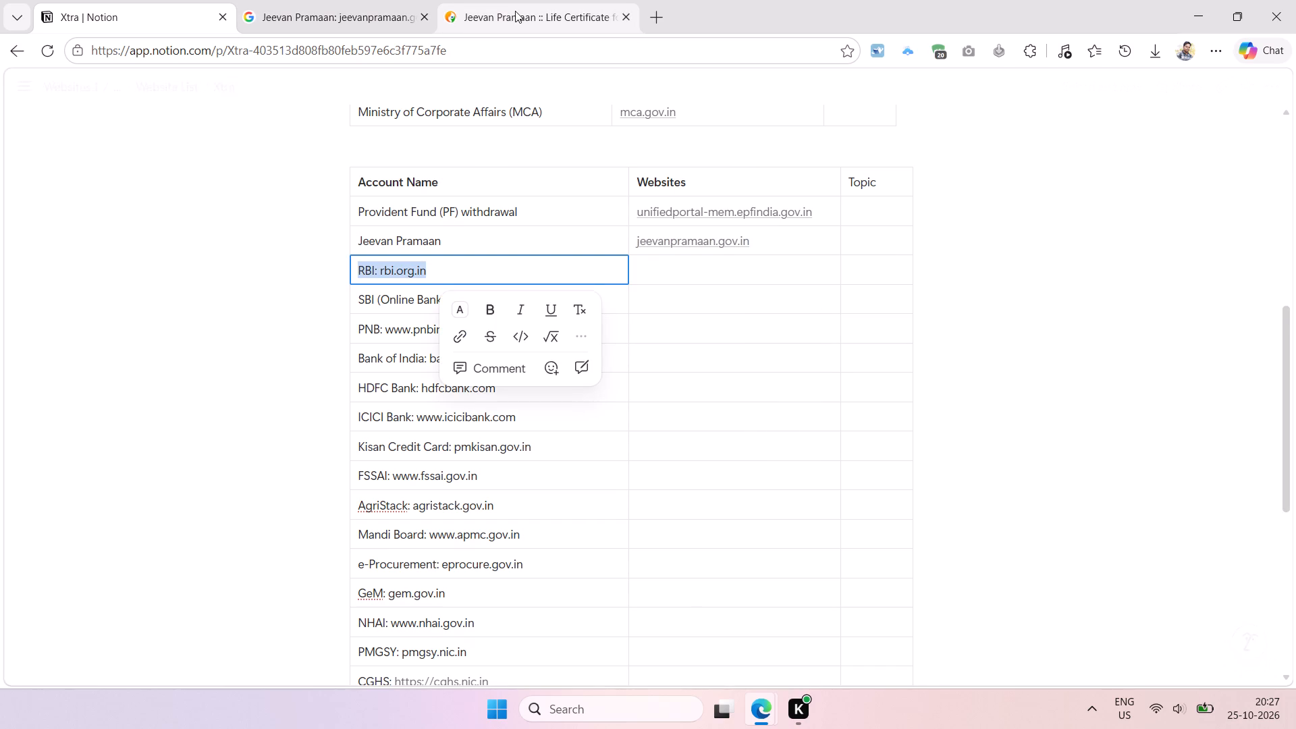
pyautogui.click(628, 16)
pyautogui.click(374, 14)
pyautogui.click(462, 103)
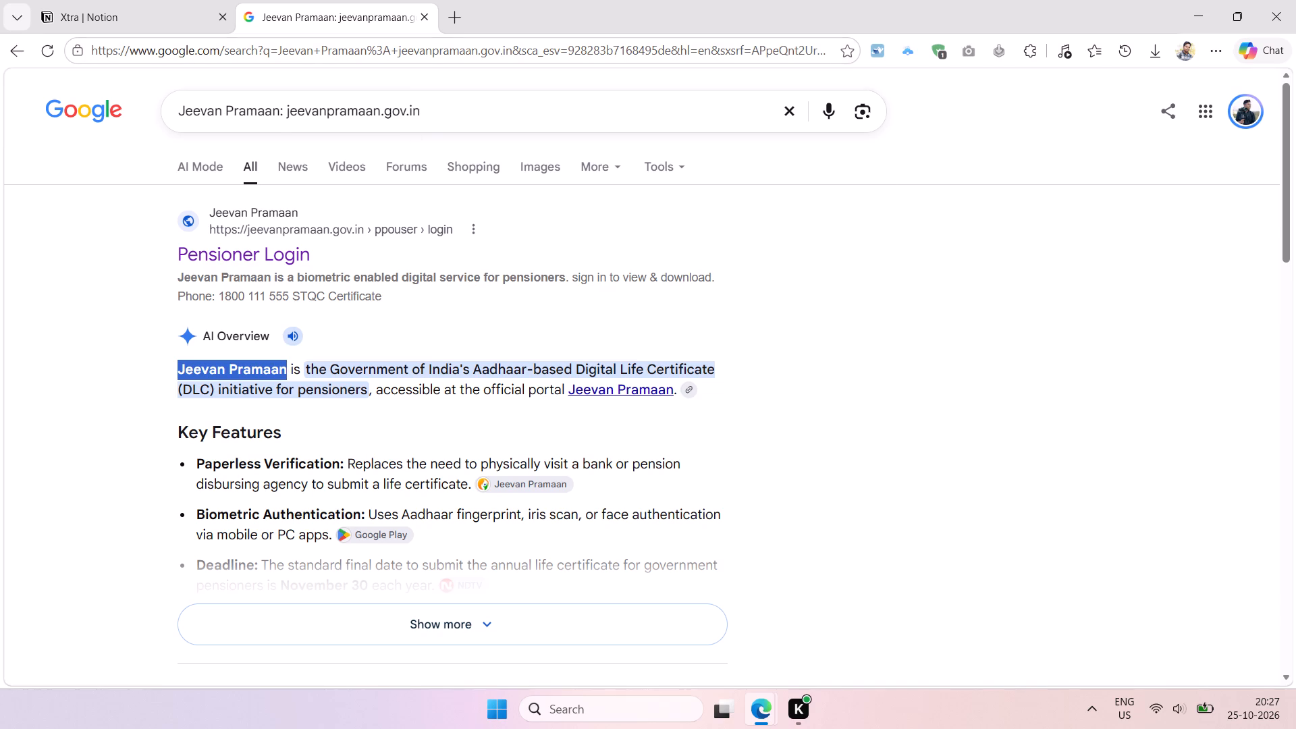
pyautogui.hotkey('ctrl', 'a')
pyautogui.hotkey('ctrl', 'v')
pyautogui.press('Return')
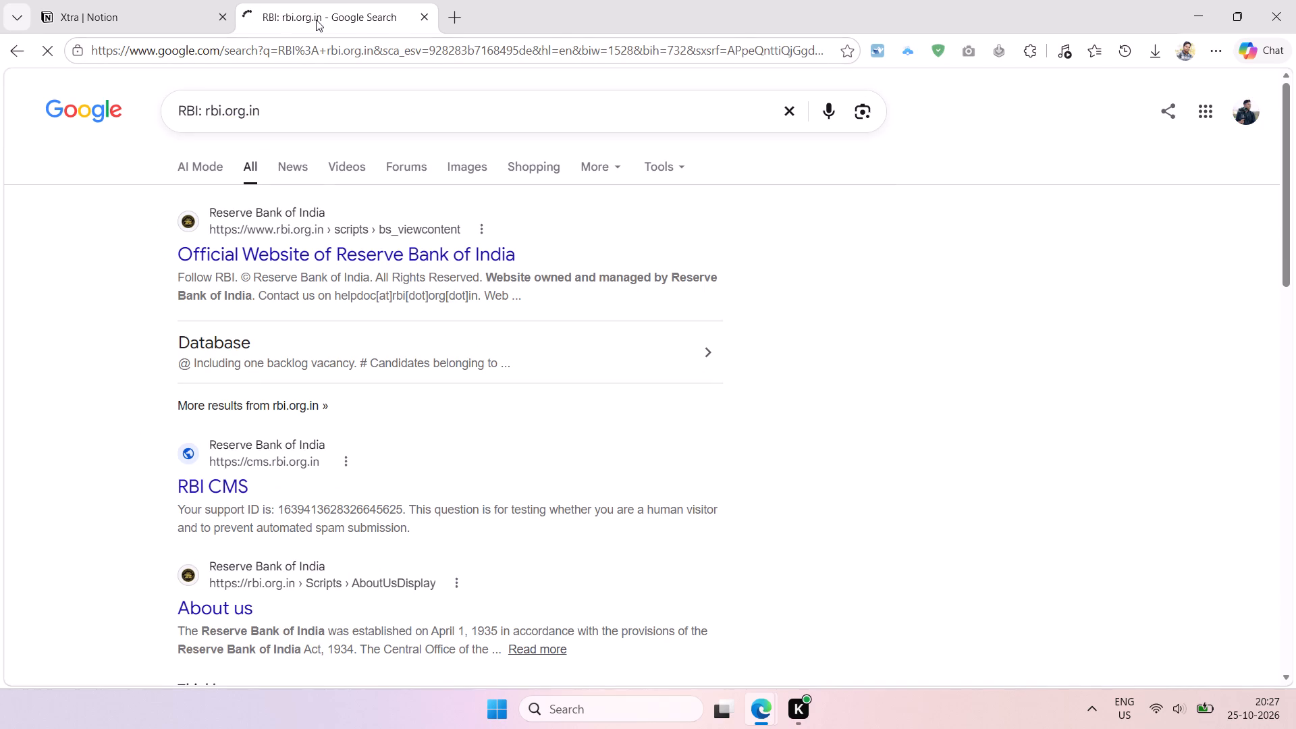
pyautogui.rightClick(294, 252)
pyautogui.click(329, 263)
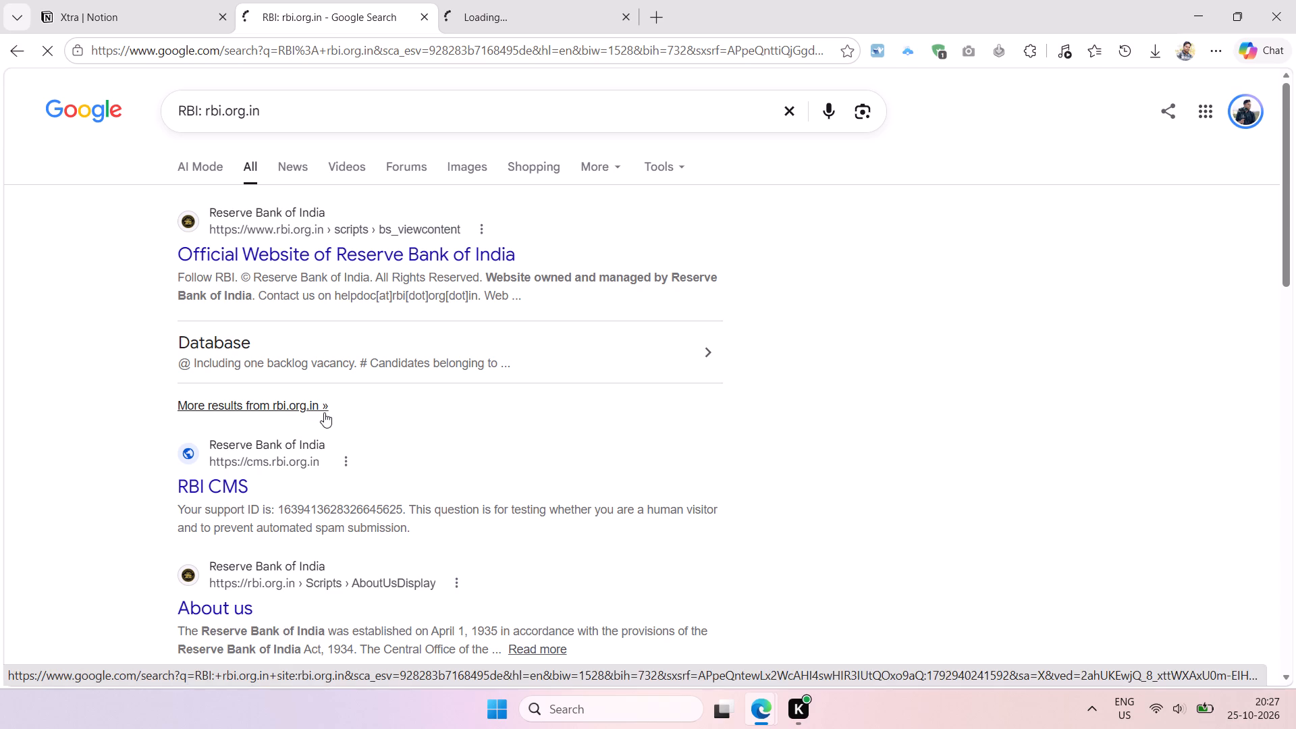
pyautogui.click(503, 7)
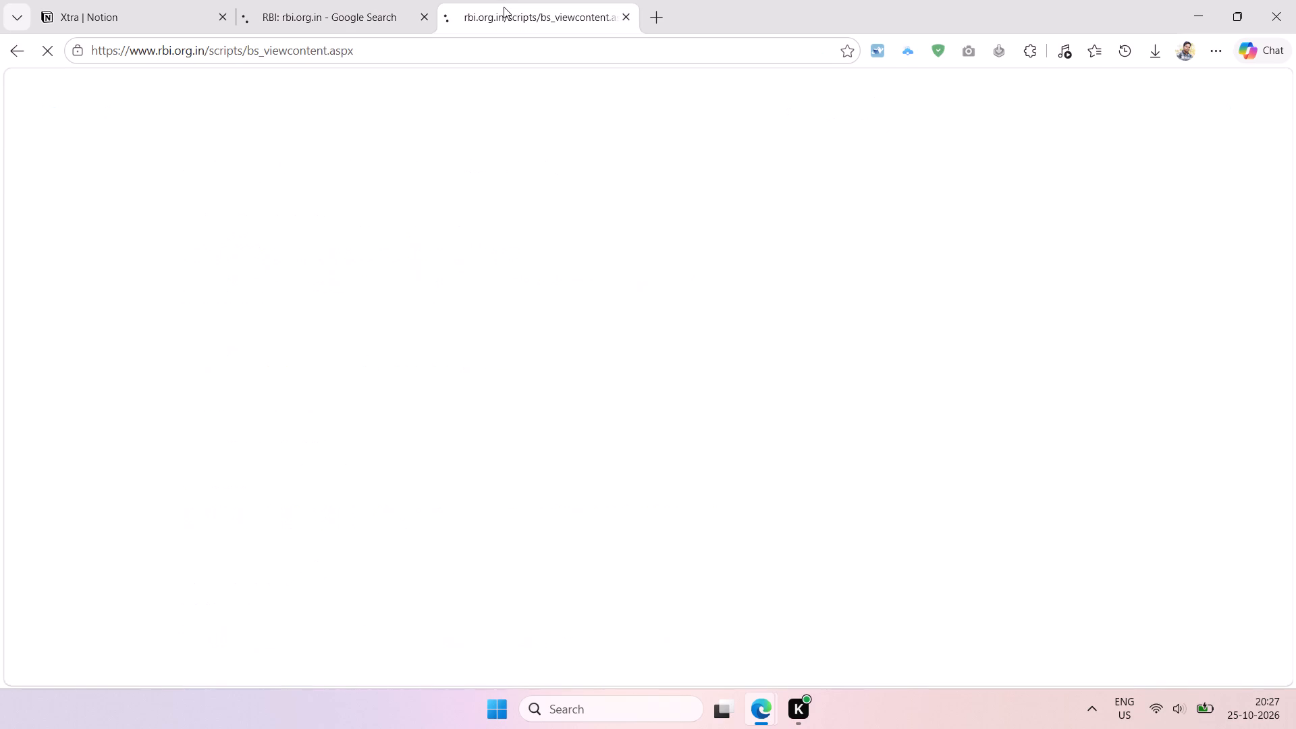
pyautogui.moveTo(381, 47); pyautogui.dragTo(258, 61)
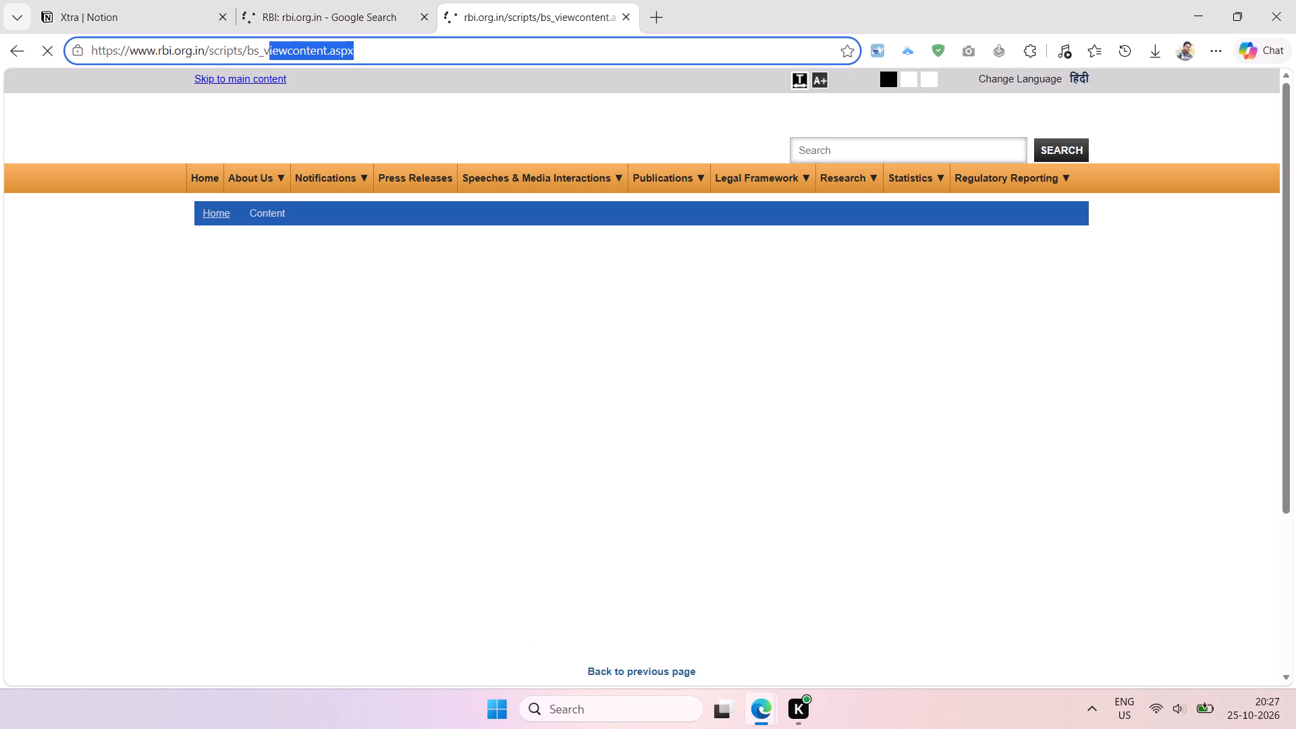
pyautogui.moveTo(258, 61); pyautogui.dragTo(209, 61)
pyautogui.press('BackSpace')
pyautogui.press('BackSpace')
pyautogui.press('Return')
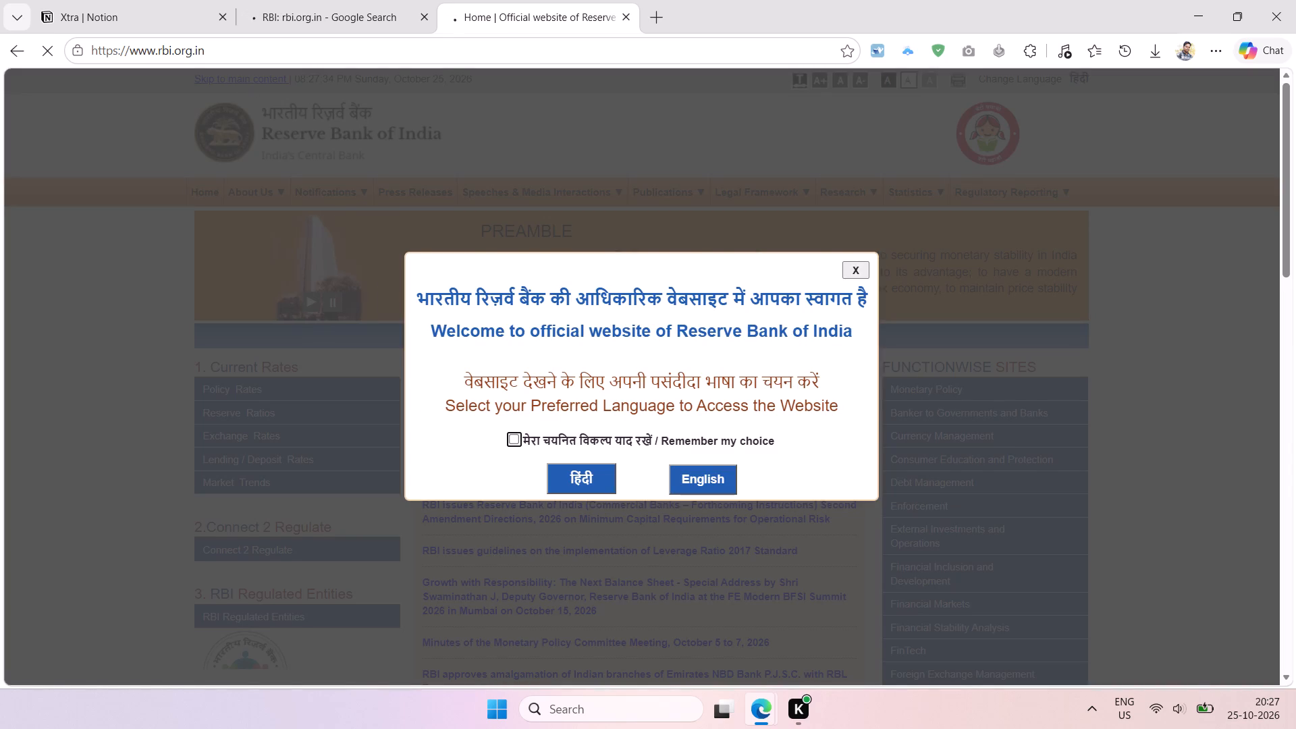
pyautogui.click(702, 484)
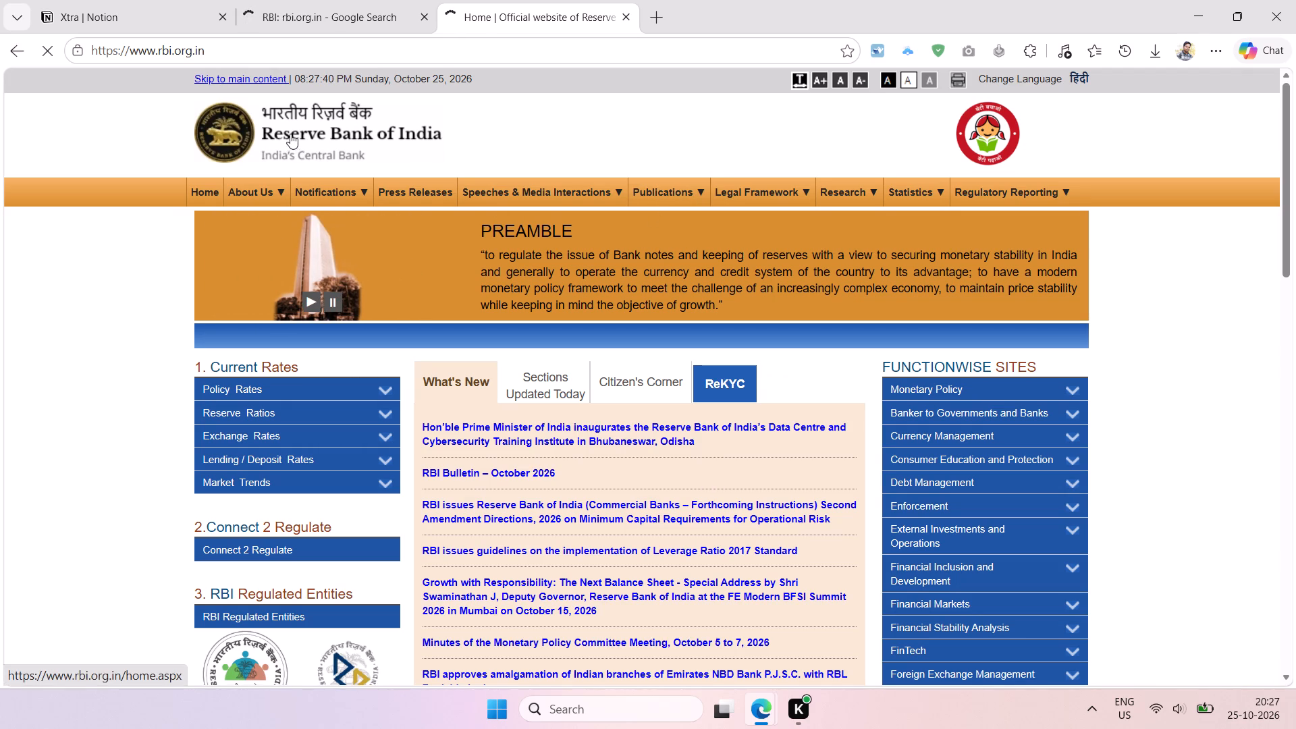
# Extract and copy the text of the Reserve Bank of India name in the site header using a screen text capture.
pyautogui.press('shift+super+t')
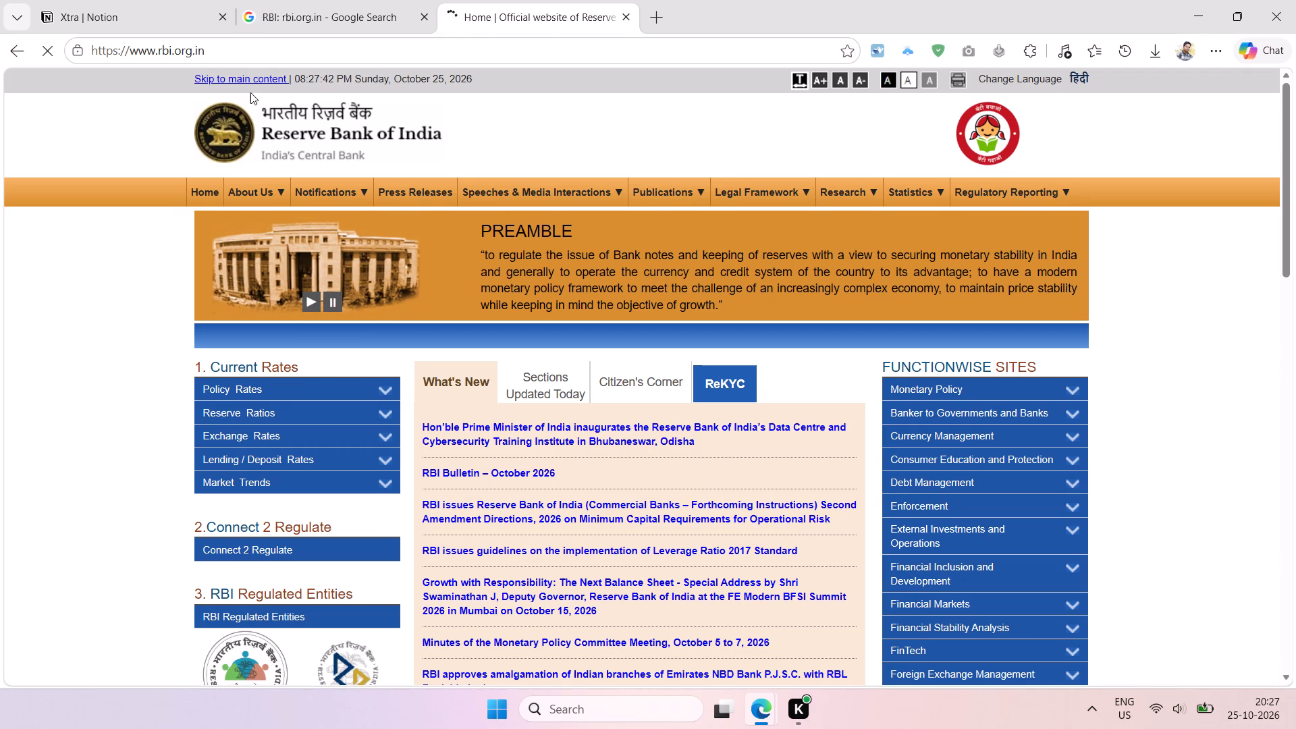
pyautogui.moveTo(245, 97); pyautogui.dragTo(476, 167)
pyautogui.moveTo(243, 101); pyautogui.dragTo(526, 178)
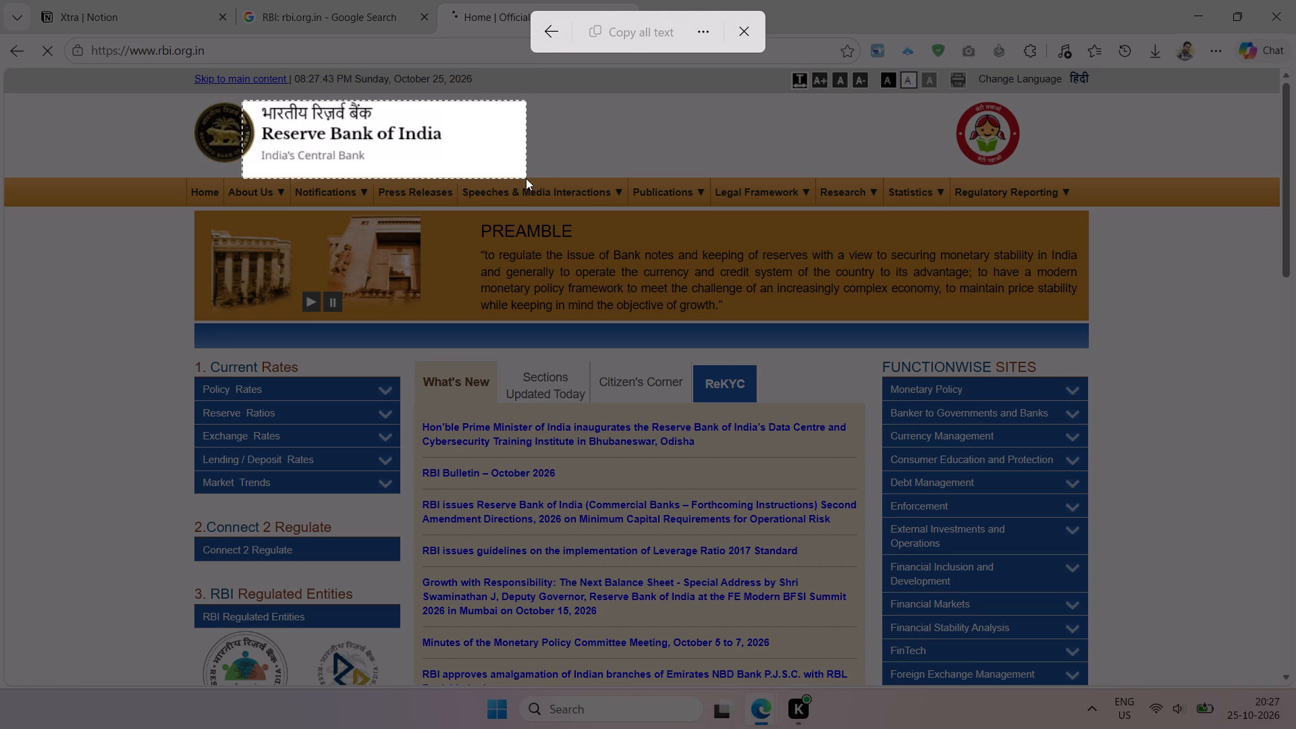
pyautogui.moveTo(526, 178); pyautogui.dragTo(526, 178)
pyautogui.click(652, 30)
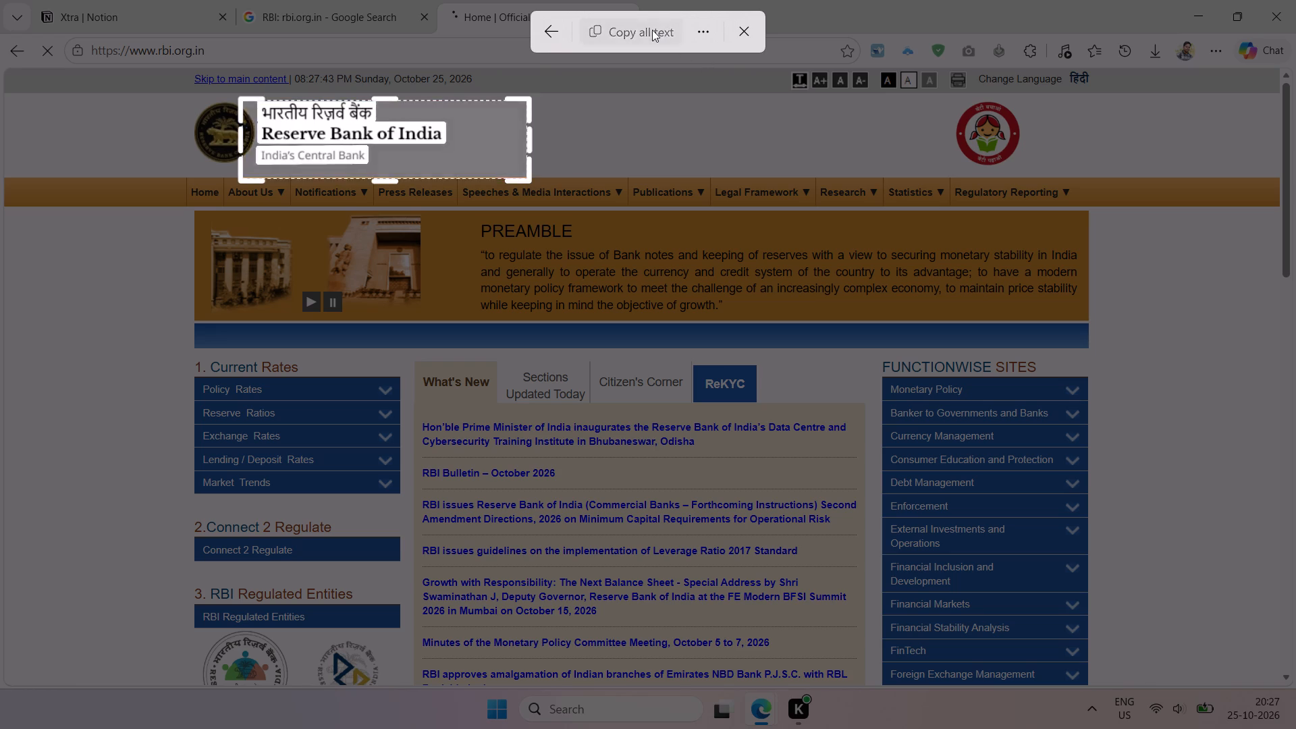
# Replace the RBI: rbi.org.in account name in the Notion table with only Reserve Bank of India from the captured text.
pyautogui.click(91, 0)
pyautogui.click(487, 273)
pyautogui.hotkey('ctrl', 'a')
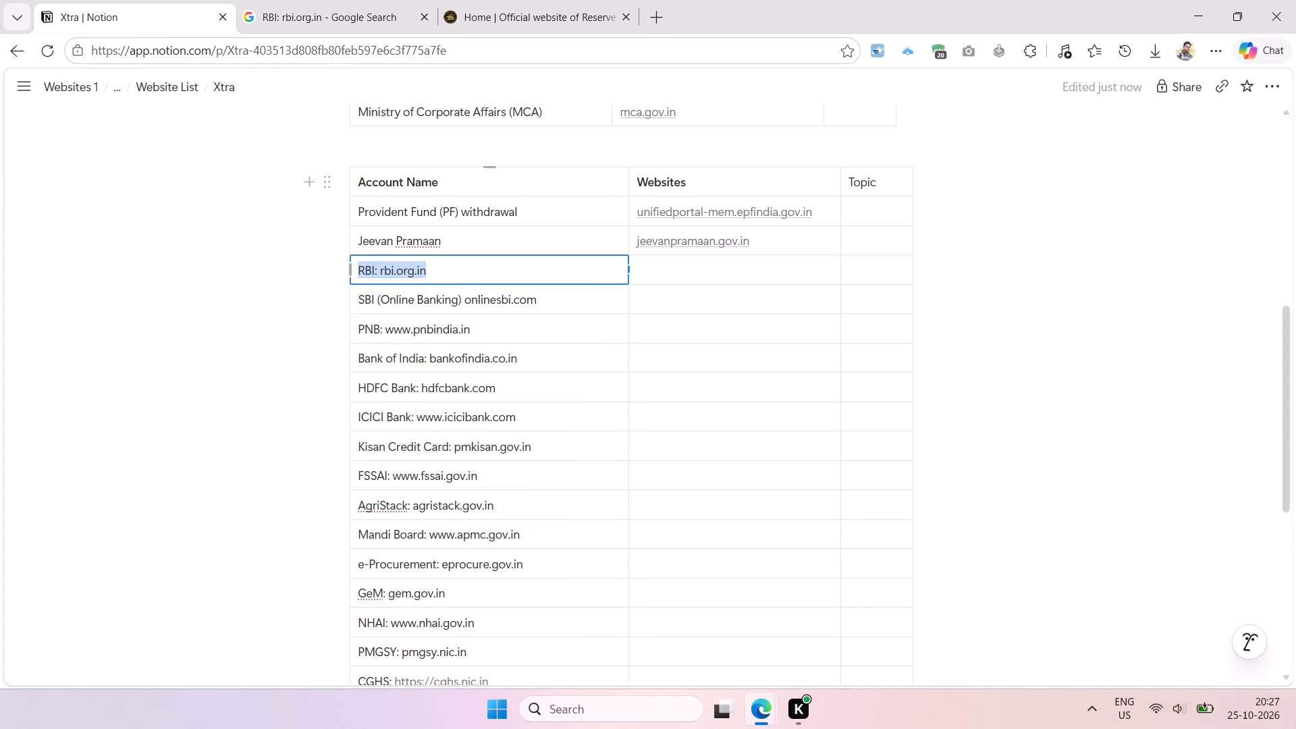
pyautogui.hotkey('ctrl', 'v')
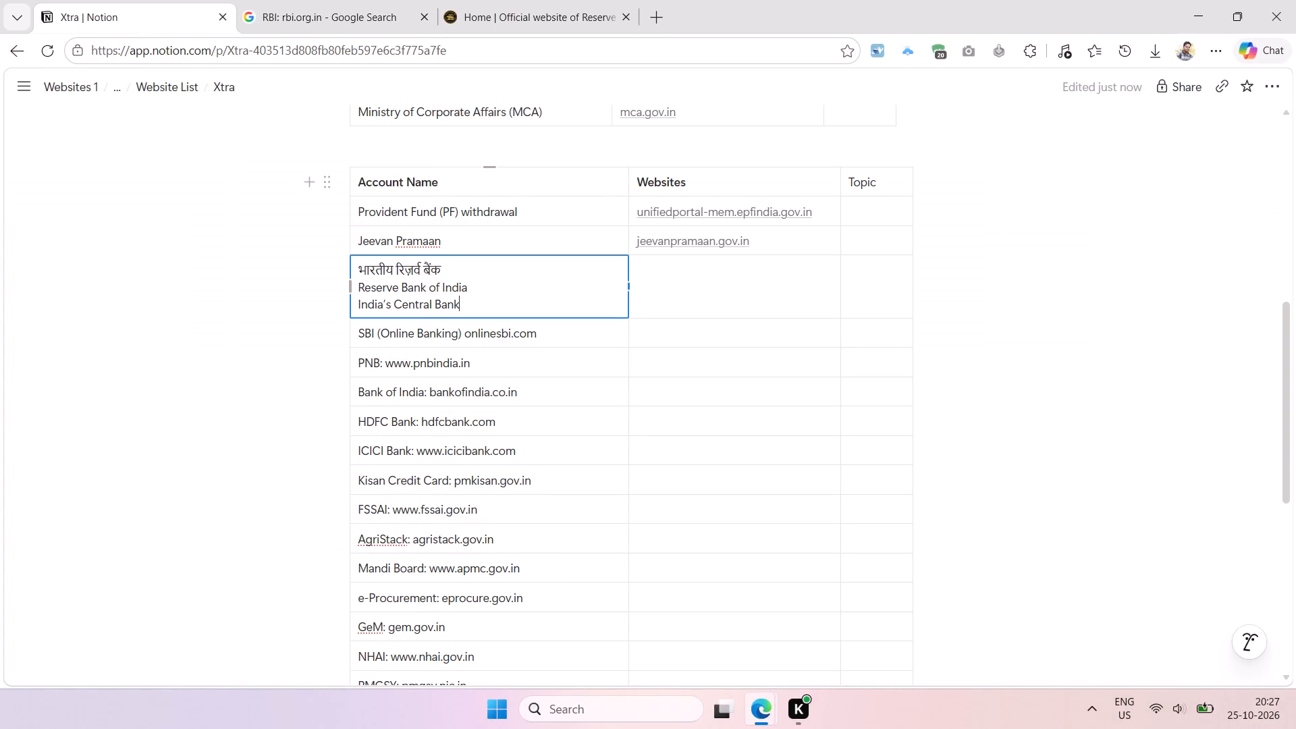
pyautogui.moveTo(477, 290); pyautogui.dragTo(357, 288)
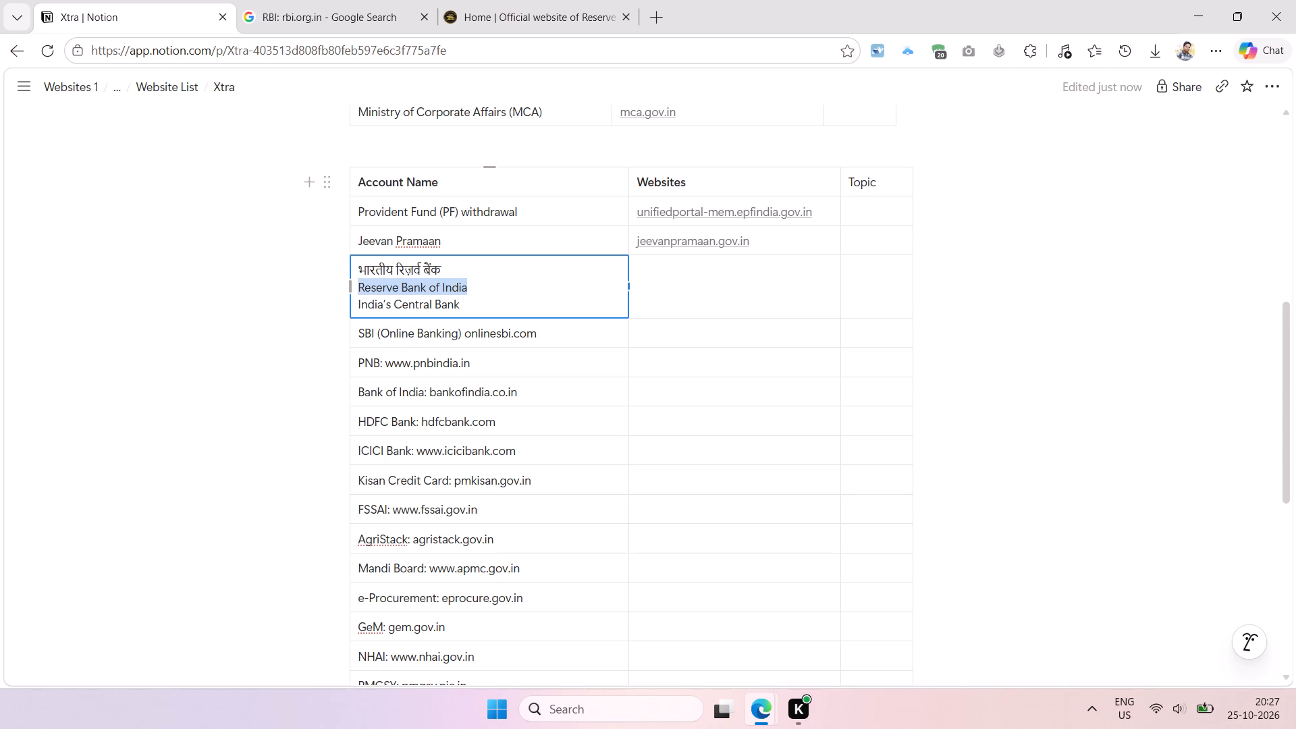
pyautogui.moveTo(357, 288); pyautogui.dragTo(358, 288)
pyautogui.hotkey('ctrl', 'x')
pyautogui.hotkey('ctrl', 'a')
pyautogui.hotkey('ctrl', 'v')
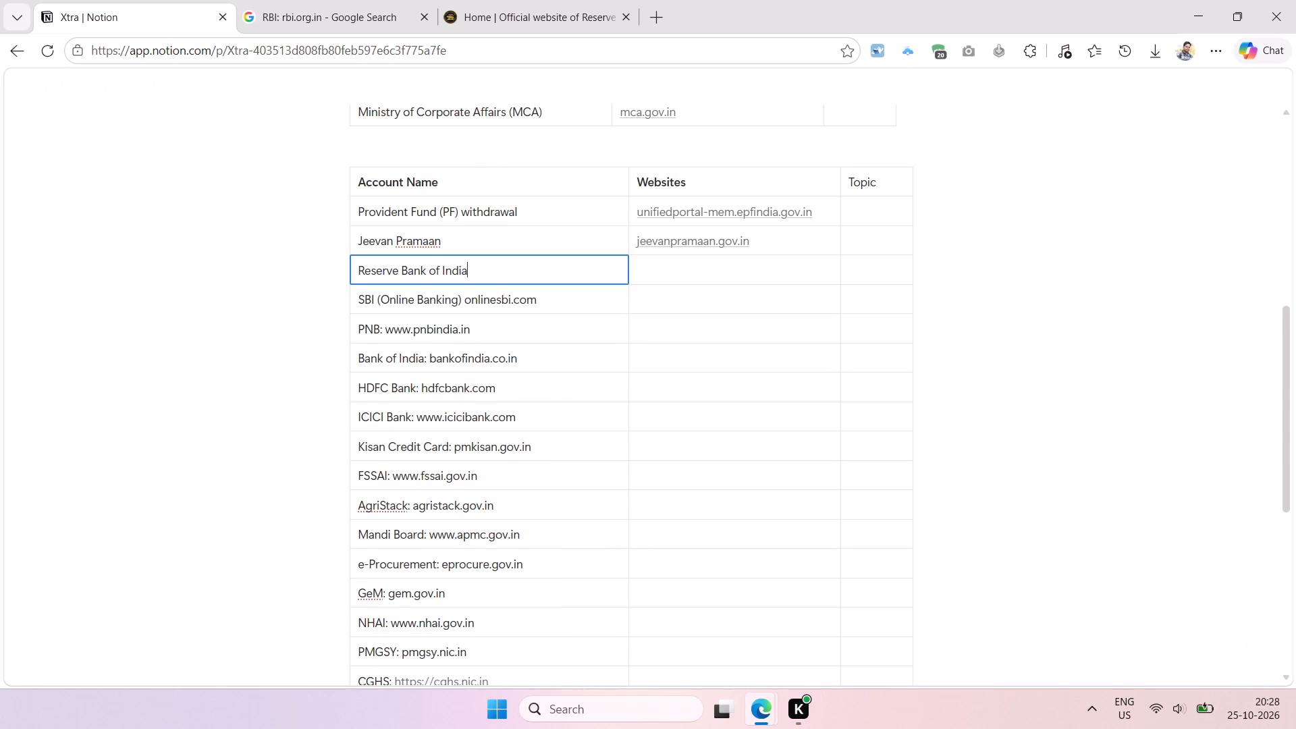
pyautogui.press('Tab')
pyautogui.click(522, 11)
pyautogui.click(213, 48)
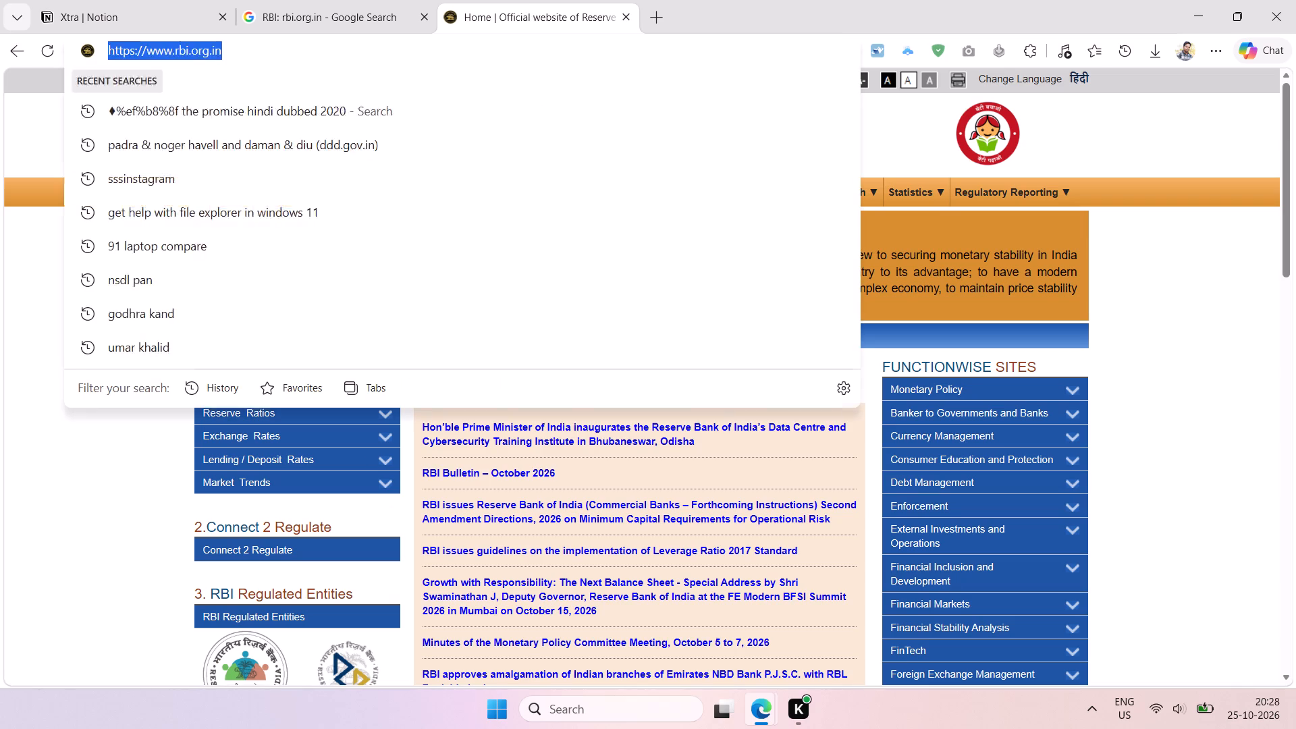
pyautogui.click(222, 49)
pyautogui.moveTo(249, 49); pyautogui.dragTo(149, 58)
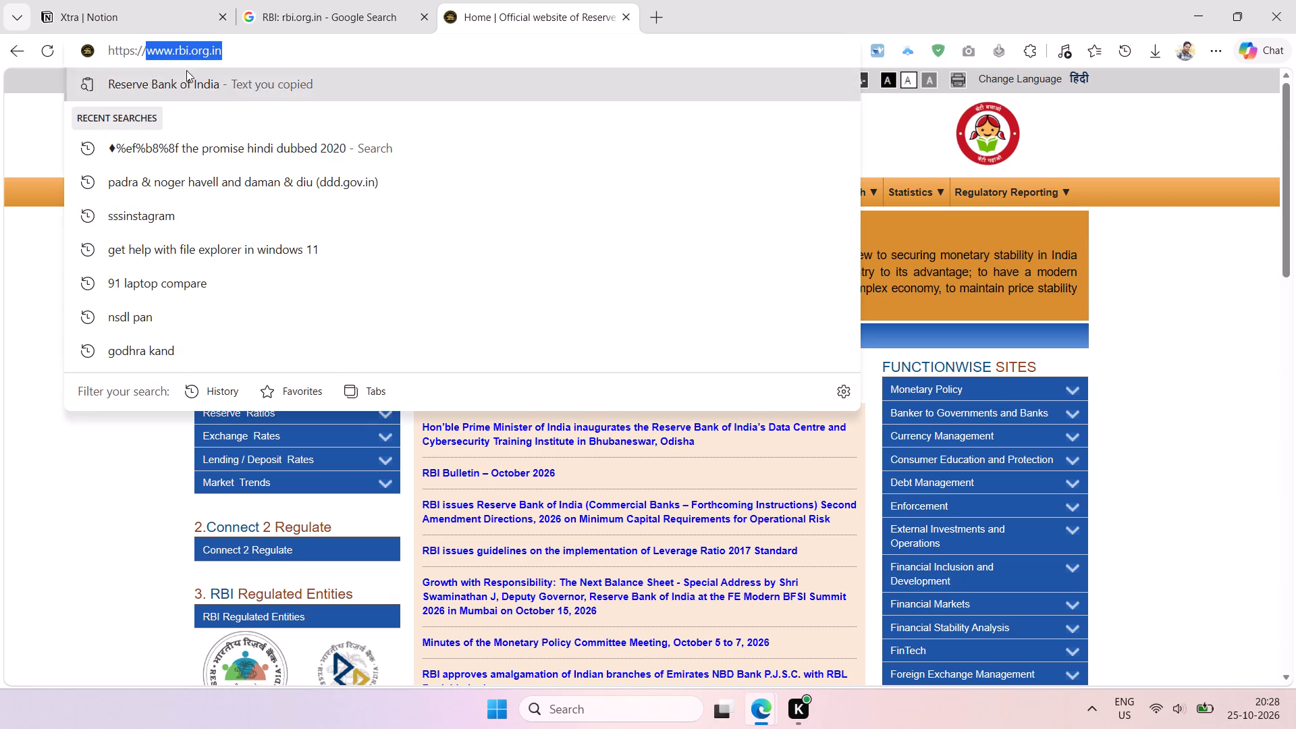
pyautogui.hotkey('ctrl', 'x')
pyautogui.click(137, 4)
pyautogui.click(656, 280)
pyautogui.hotkey('ctrl', 'v')
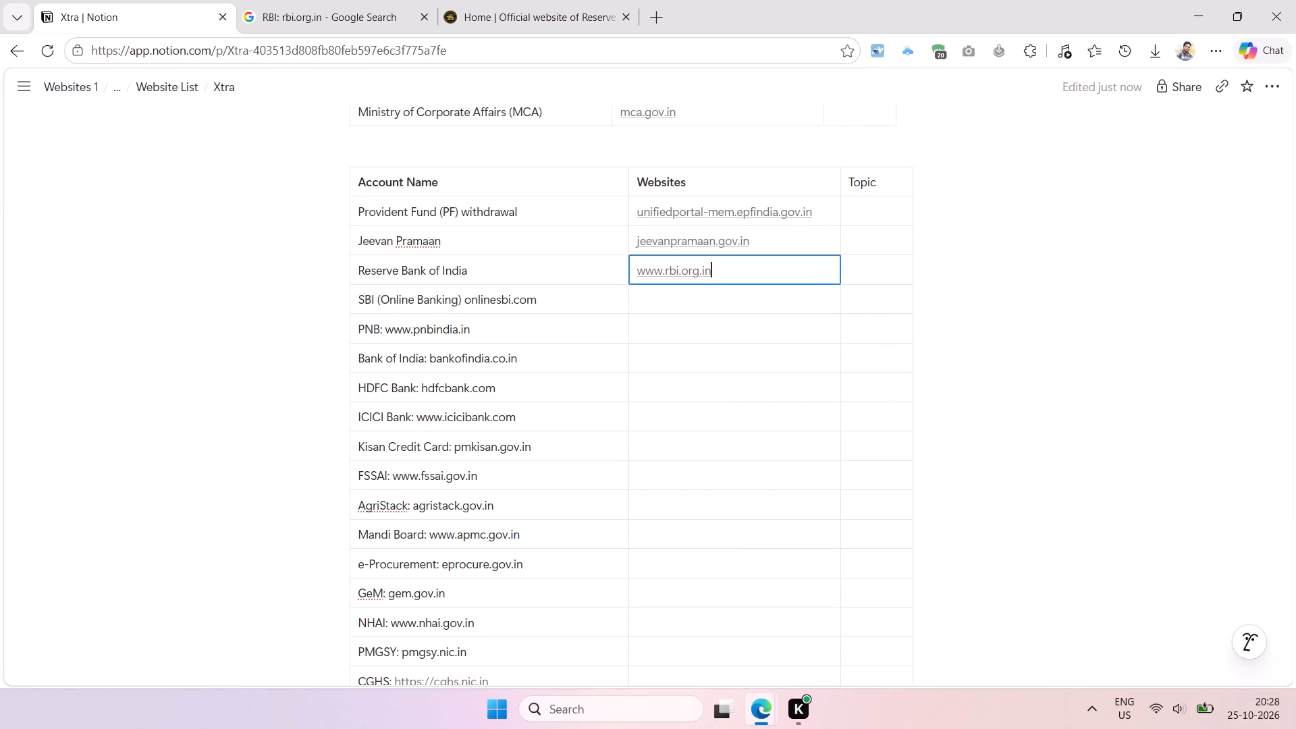
pyautogui.press('Left')
pyautogui.press('Left')
pyautogui.press('Left')
pyautogui.press('Left')
pyautogui.press('Left')
pyautogui.press('Left')
pyautogui.press('Left')
pyautogui.press('Left')
pyautogui.press('Left')
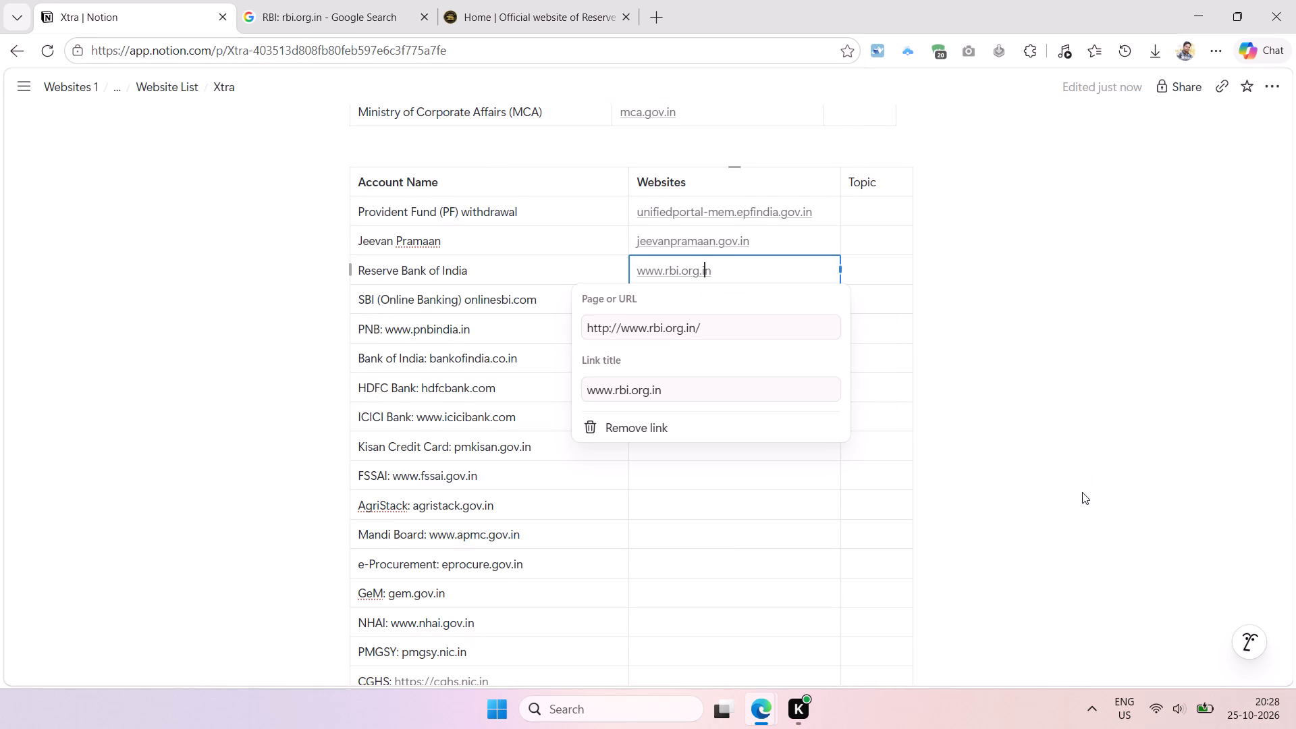
pyautogui.press('Left')
pyautogui.press('Left')
pyautogui.press('BackSpace')
pyautogui.press('BackSpace')
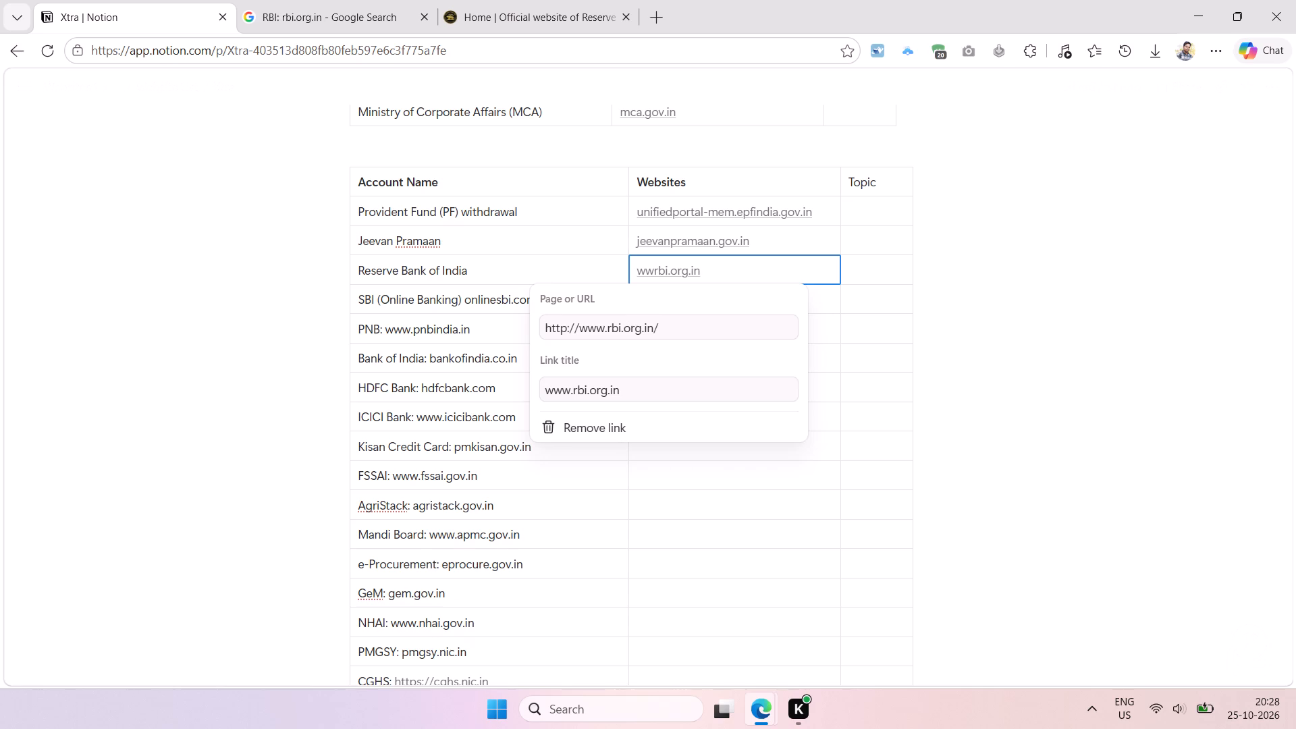
pyautogui.press('BackSpace')
pyautogui.press('BackSpace')
pyautogui.press('BackSpace')
pyautogui.click(1144, 336)
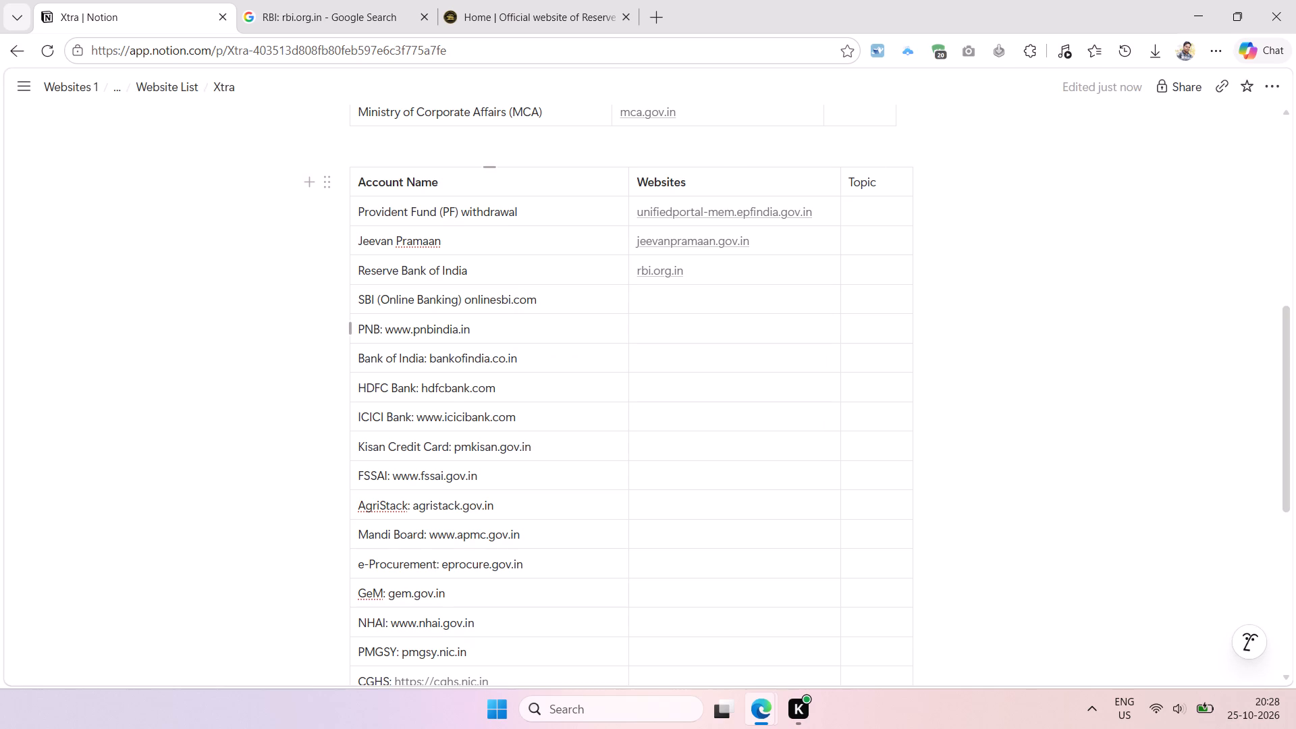
# Copy the row text SBI (Online Banking) onlinesbi.com, close the Reserve Bank site's tab, and return to the Google search.
pyautogui.click(591, 301)
pyautogui.hotkey('ctrl', 'a')
pyautogui.hotkey('ctrl', 'c')
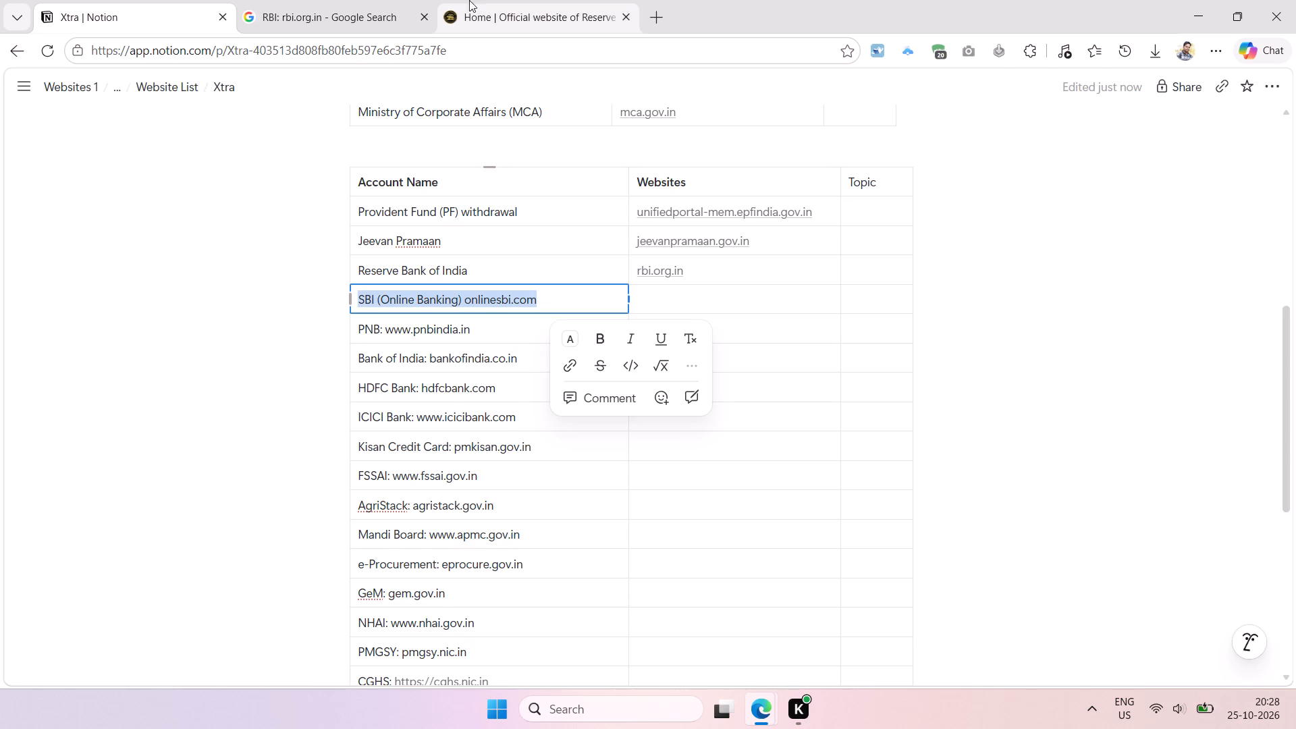
pyautogui.click(624, 18)
pyautogui.click(376, 9)
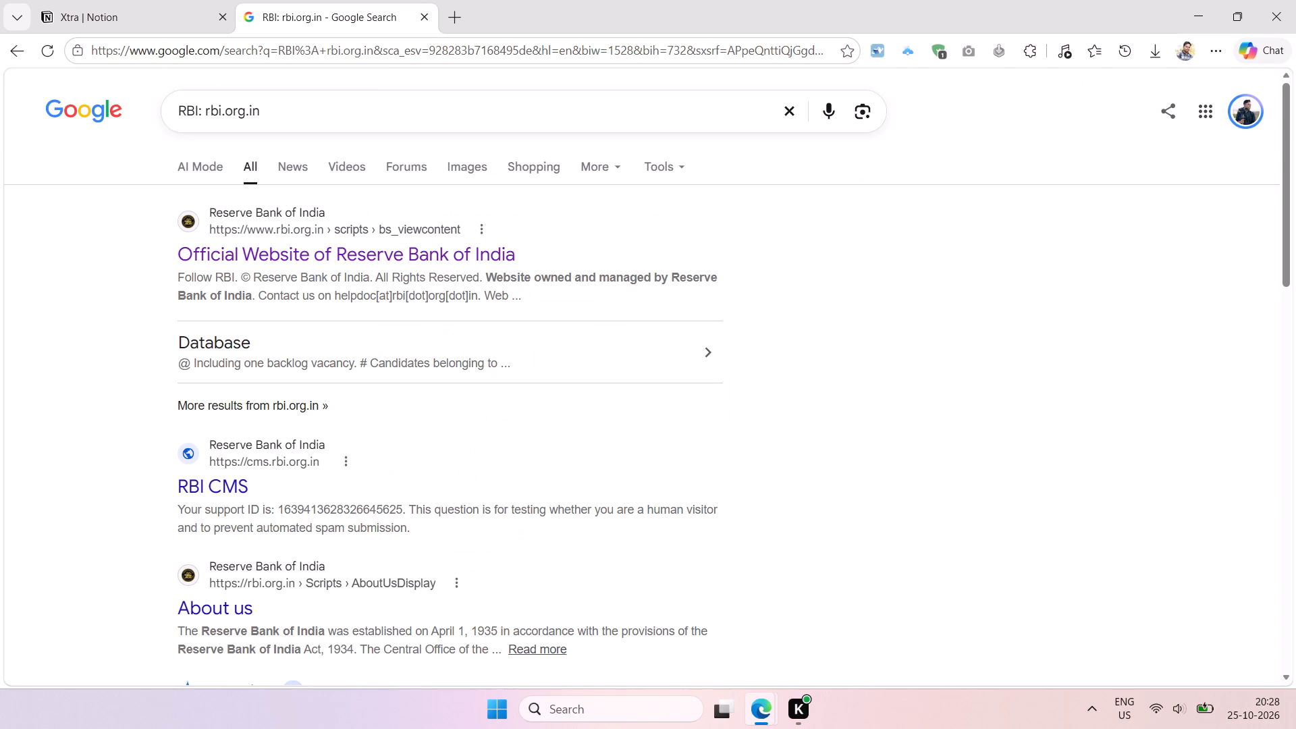
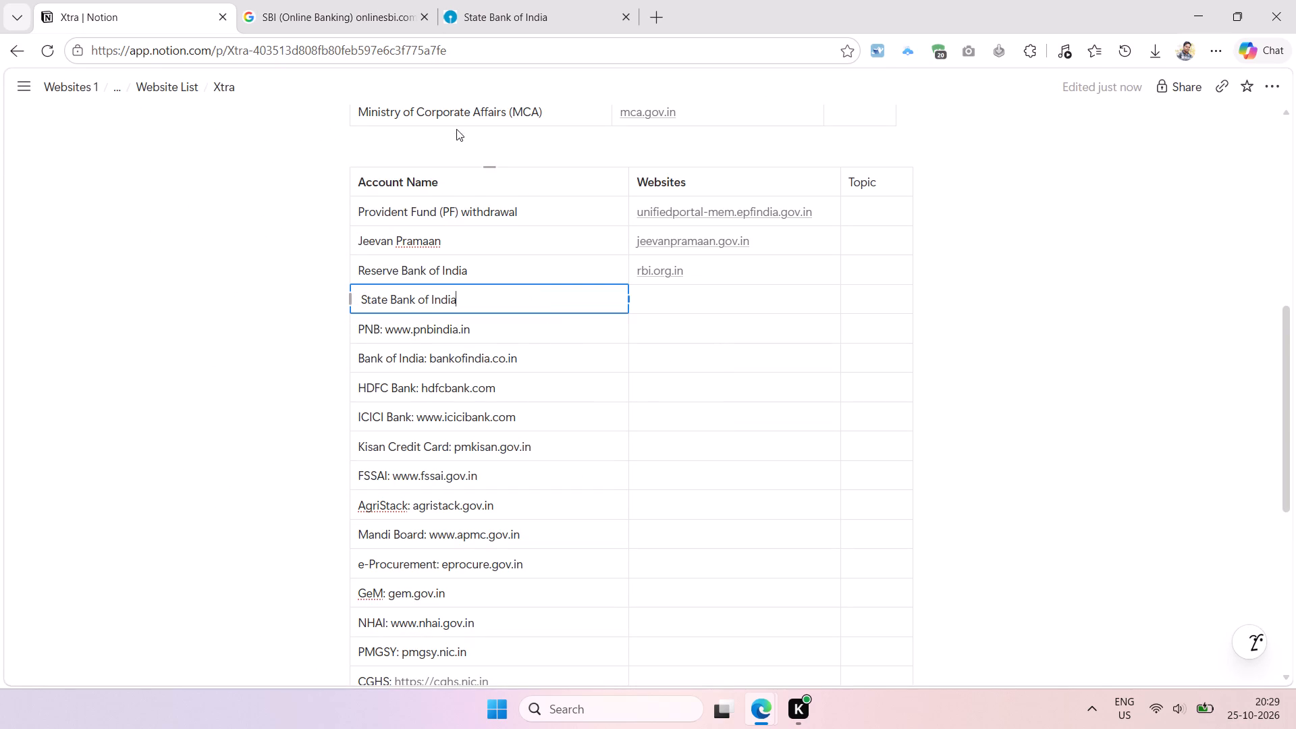
# Transfer the domain onlinesbi.sbi.bank.in from the SBI site's address into the Websites cell of the State Bank of India row.
pyautogui.press('Tab')
pyautogui.click(499, 6)
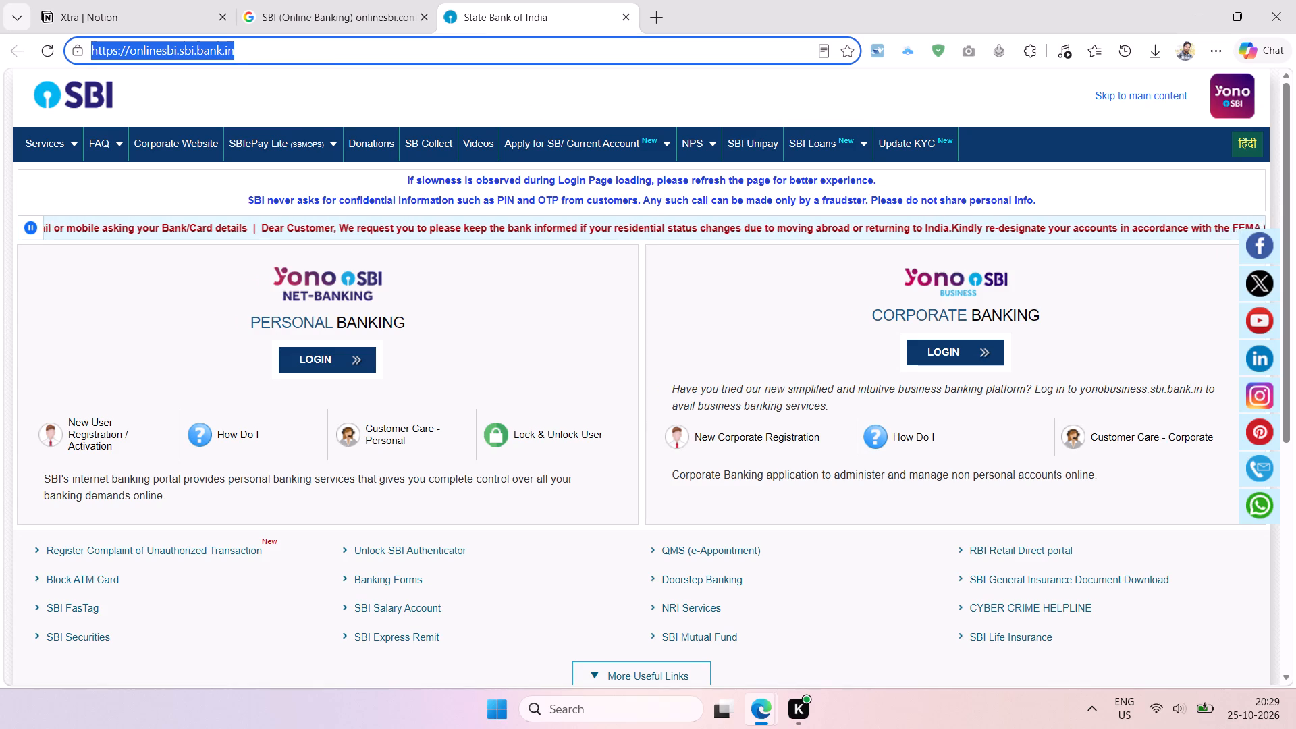
pyautogui.click(284, 50)
pyautogui.moveTo(284, 53); pyautogui.dragTo(128, 66)
pyautogui.hotkey('ctrl', 'c')
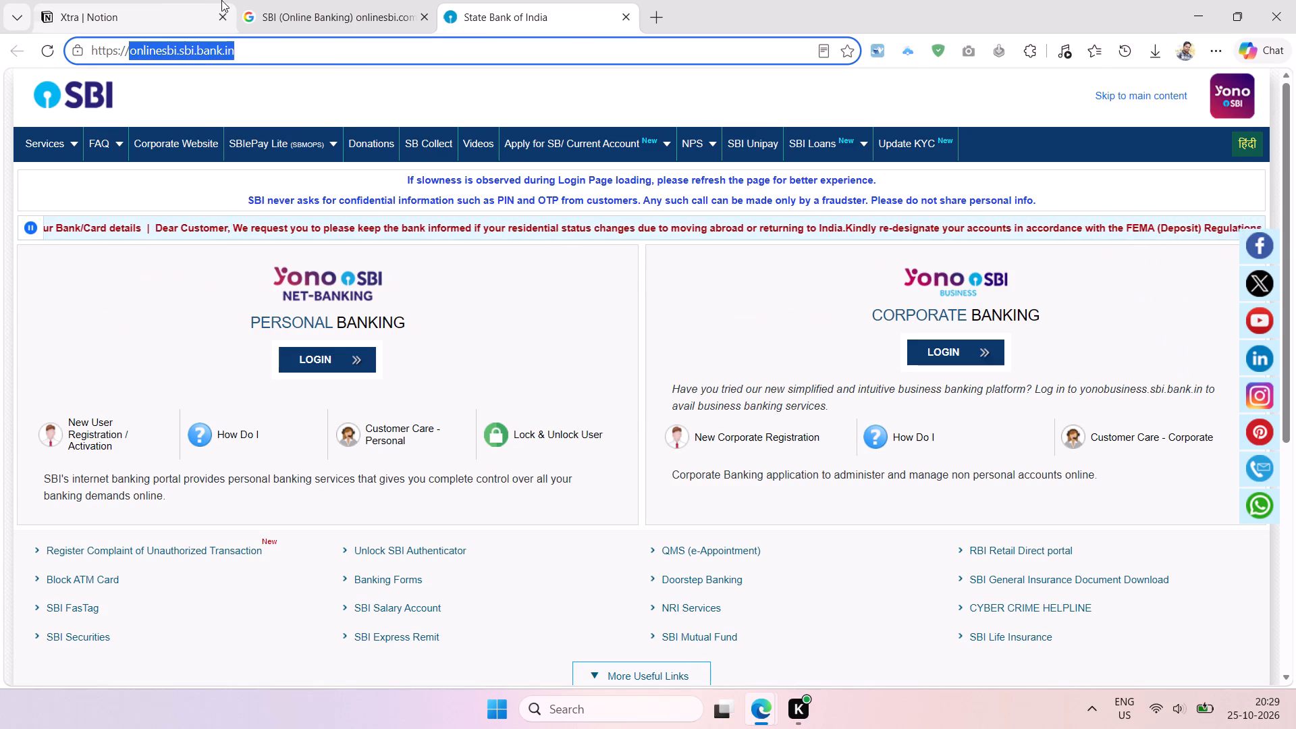
pyautogui.click(179, 0)
pyautogui.click(713, 308)
pyautogui.hotkey('ctrl', 'v')
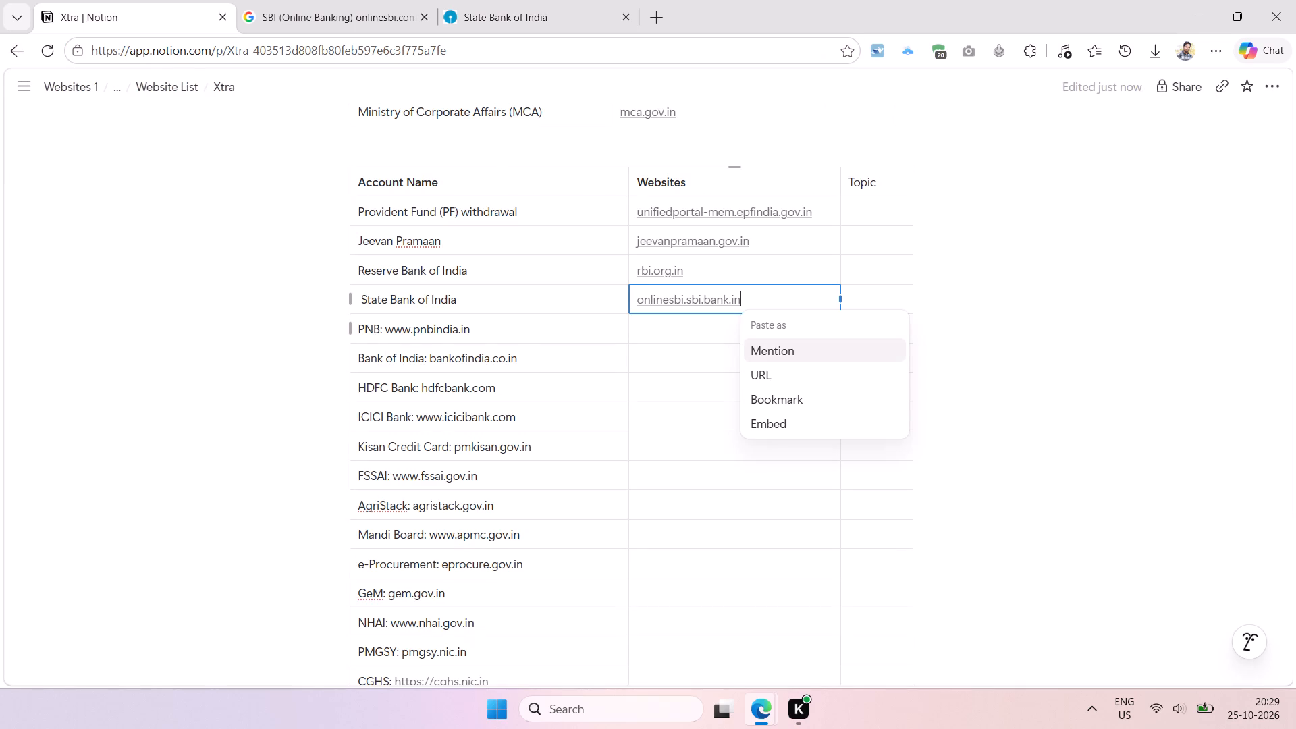
pyautogui.press('Tab')
pyautogui.click(492, 327)
pyautogui.hotkey('ctrl', 'a')
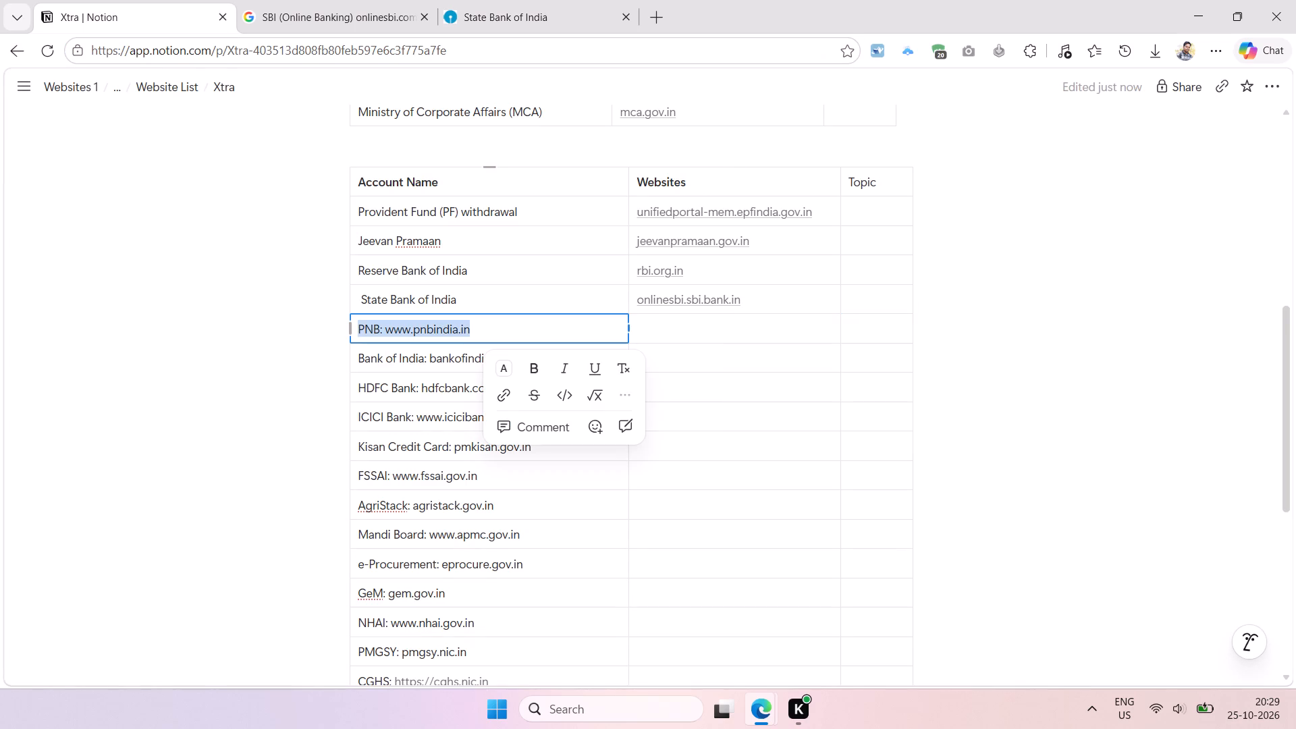
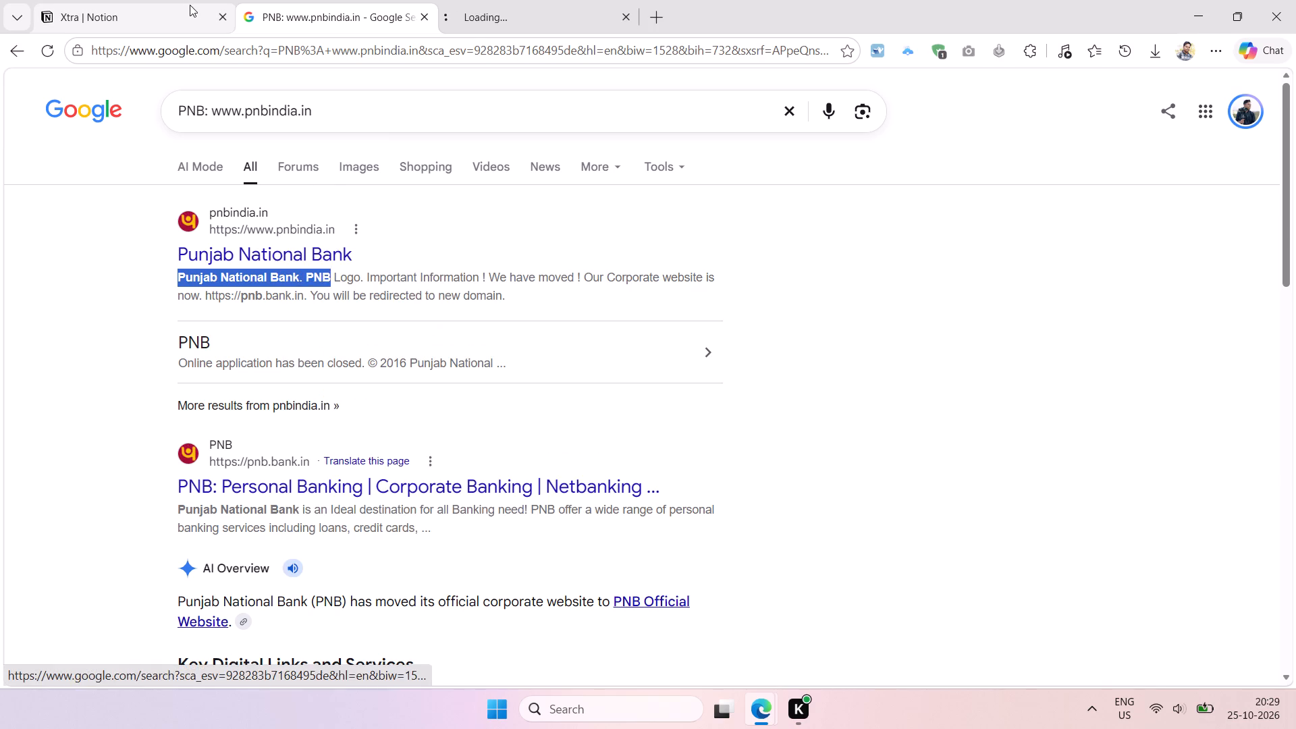
# In the Notion table, append the abbreviation (SBI) to the State Bank of India account name.
pyautogui.click(176, 5)
pyautogui.click(481, 303)
pyautogui.press('space')
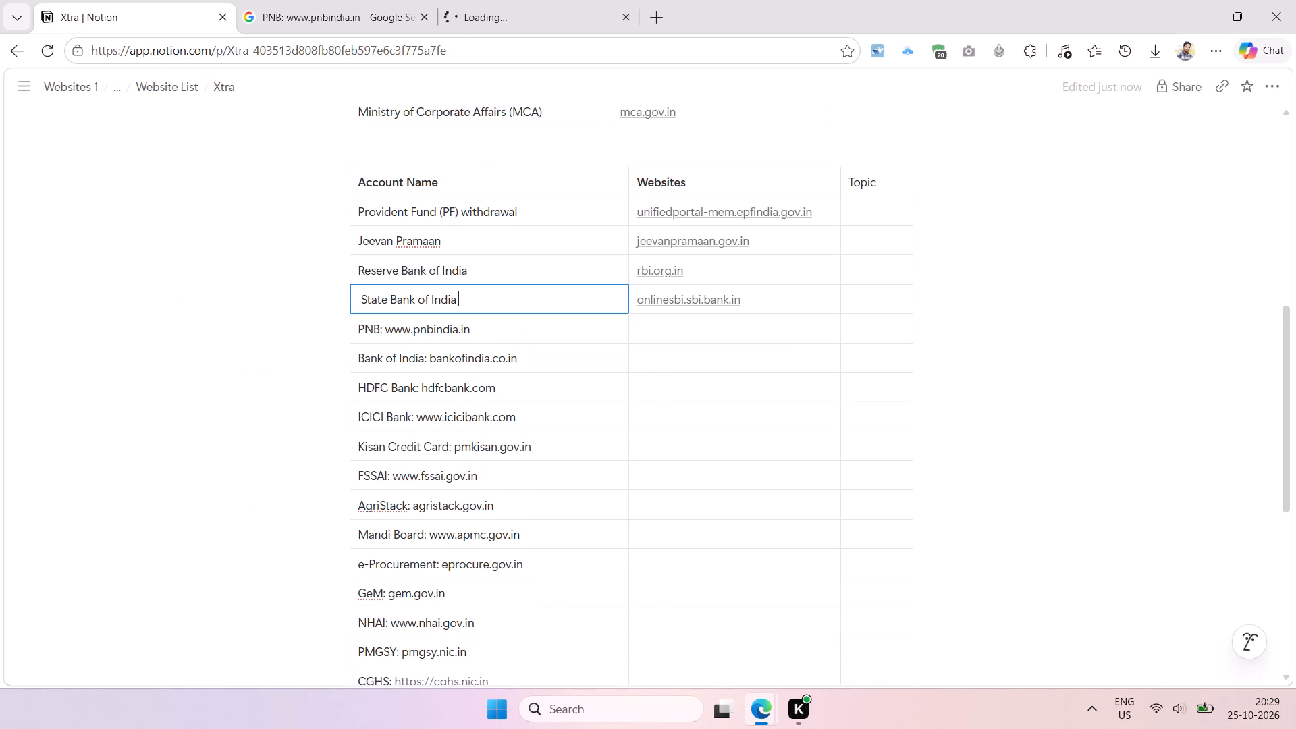
pyautogui.write('(SBI)')
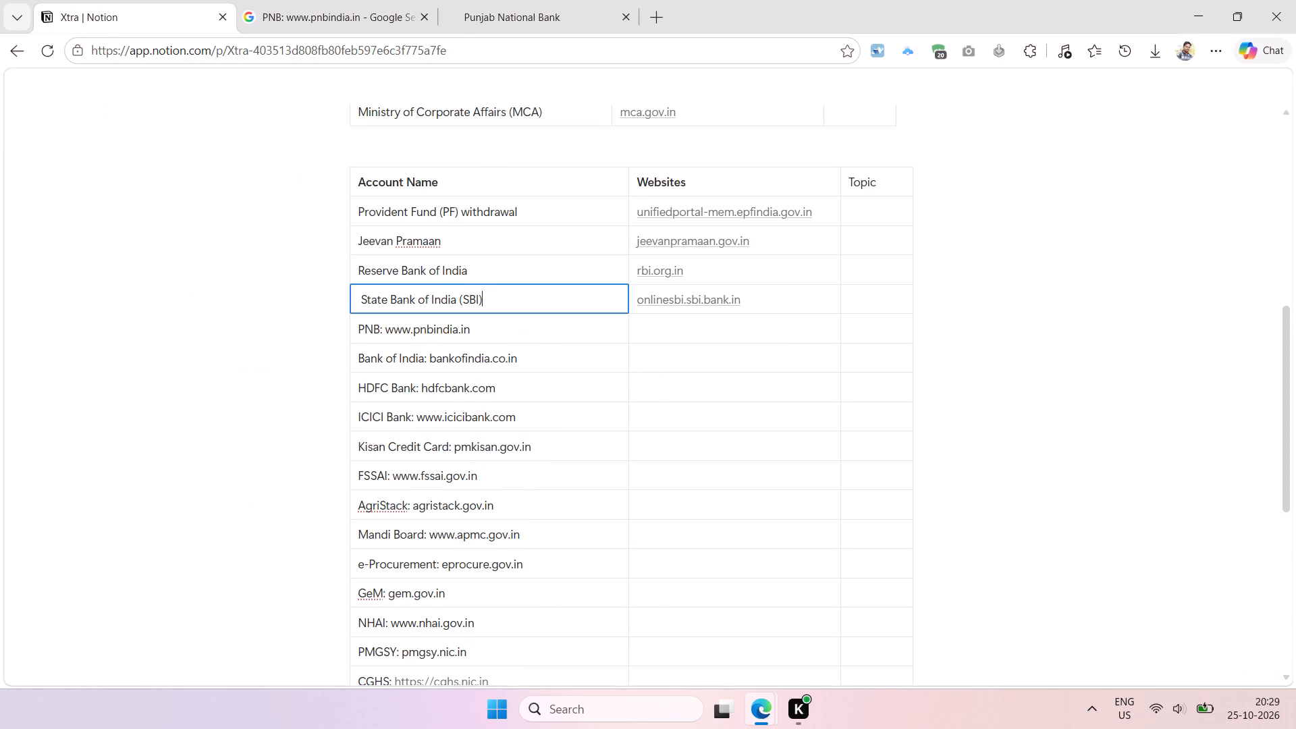
pyautogui.press('Tab')
pyautogui.press('Tab')
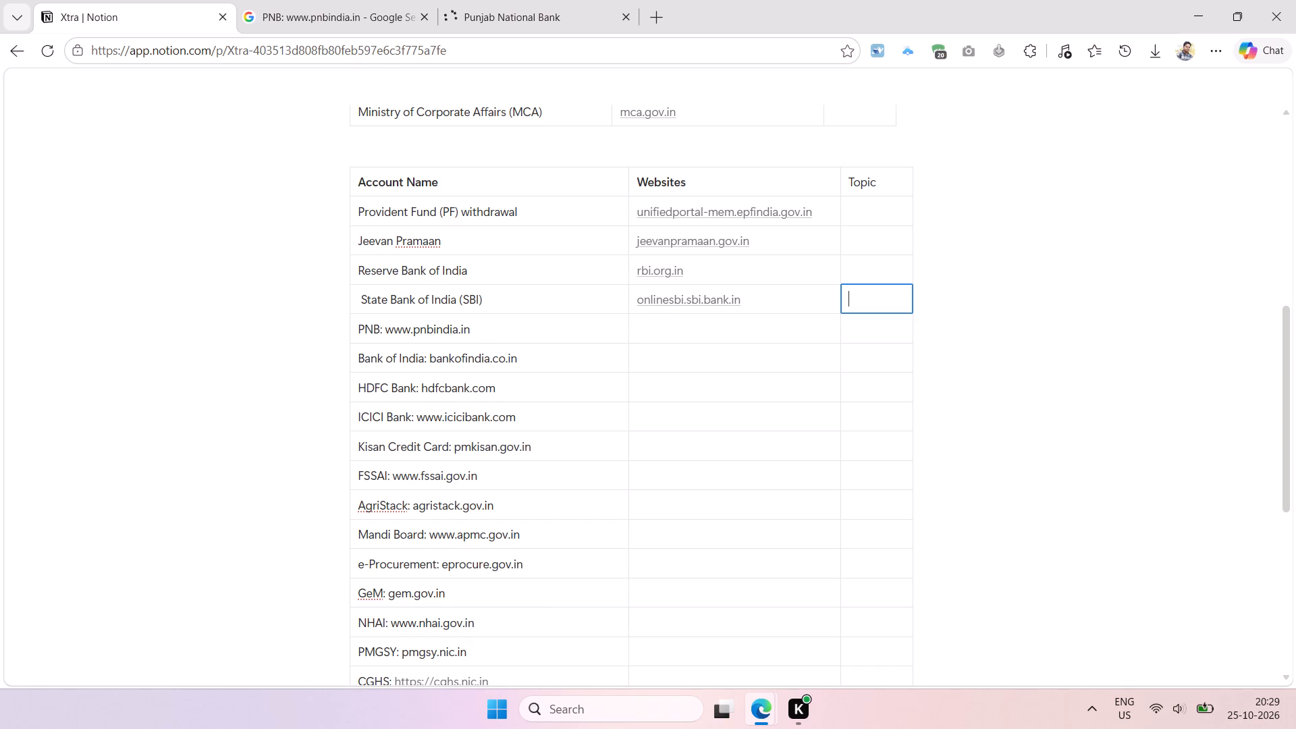
pyautogui.press('Tab')
pyautogui.hotkey('ctrl', 'a')
pyautogui.hotkey('ctrl', 'v')
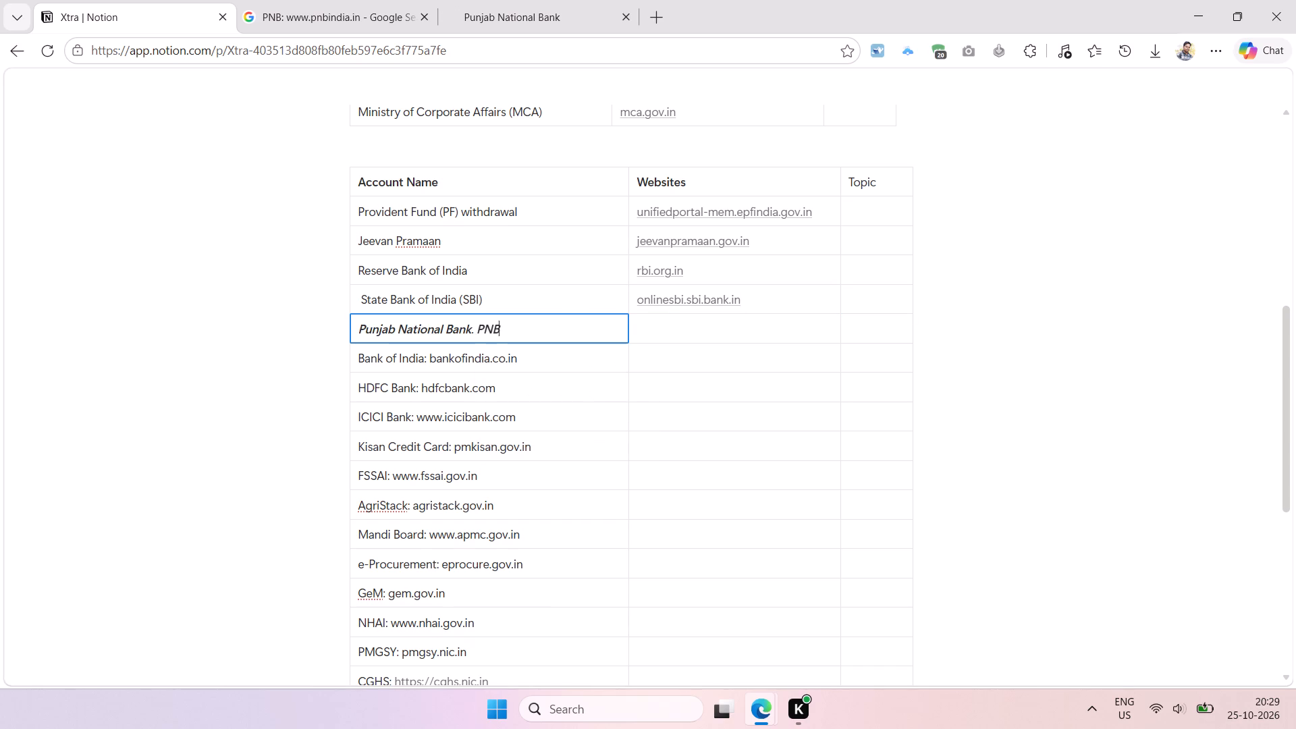
# Remove the bold and italic formatting from the whole Punjab National Bank account name.
pyautogui.hotkey('ctrl', 'a')
pyautogui.hotkey('ctrl', 'i')
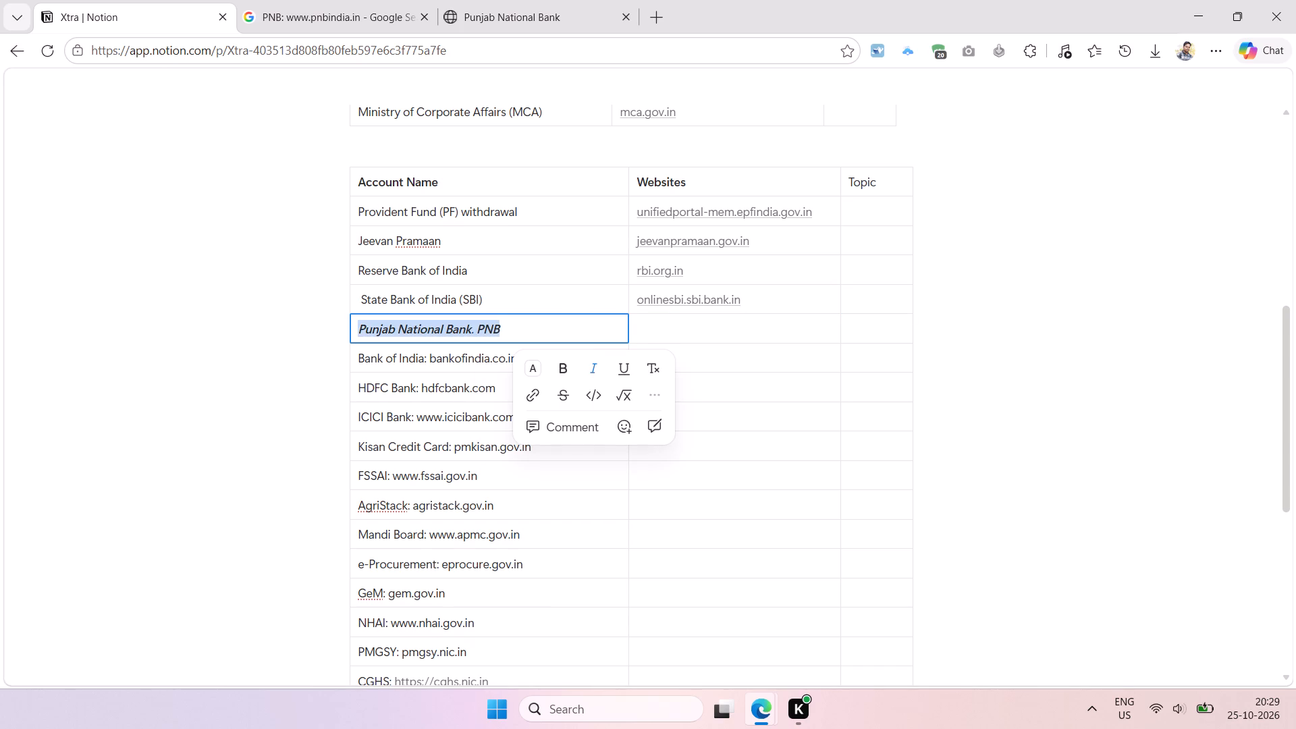
pyautogui.hotkey('ctrl', 'b')
pyautogui.hotkey('ctrl', 'b')
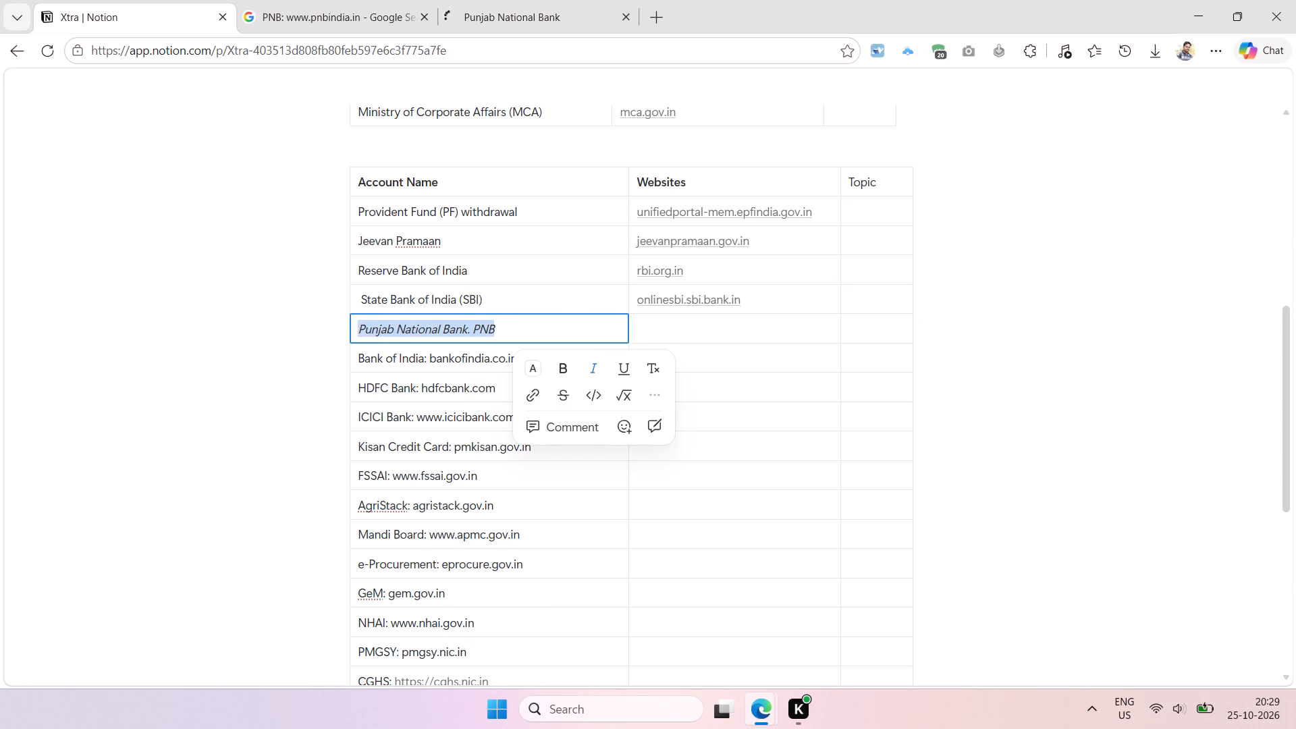
pyautogui.hotkey('ctrl', 'i')
pyautogui.hotkey('ctrl', 'i')
pyautogui.hotkey('ctrl', 'i')
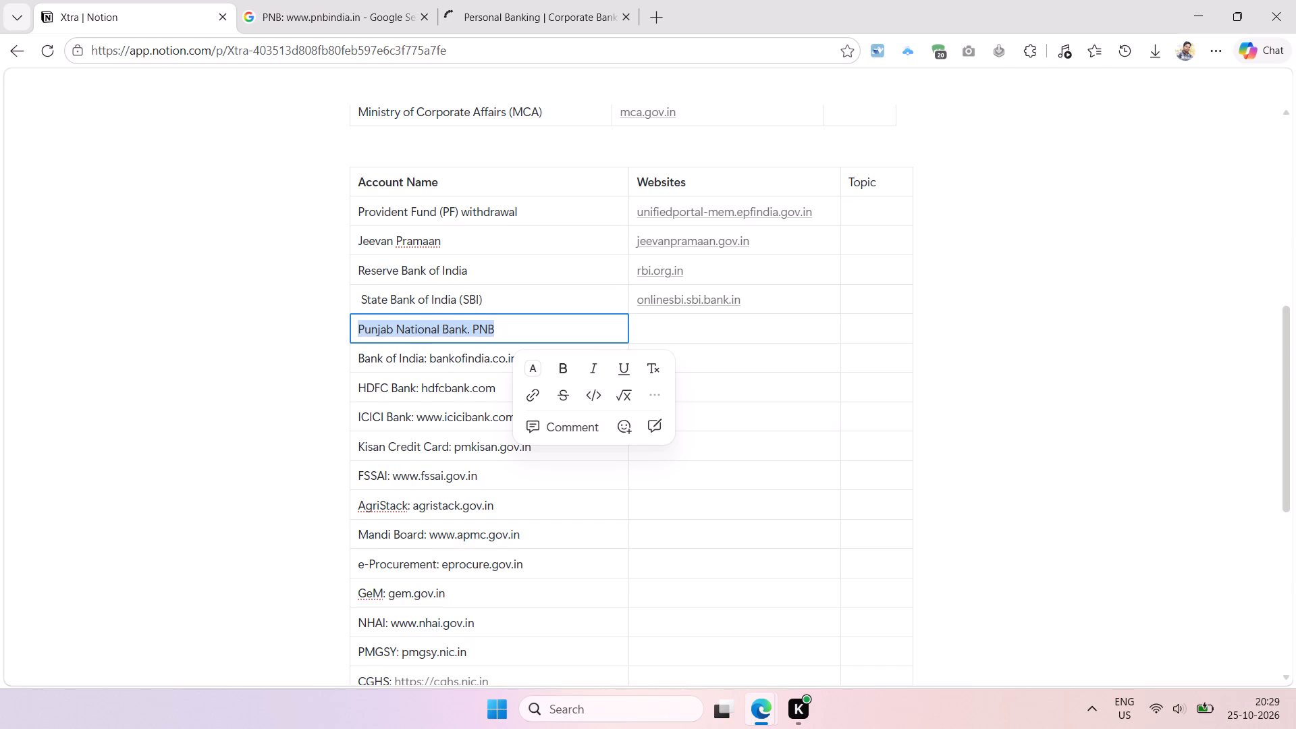
# Rewrite the account name's ending with the abbreviation in parentheses and no full stop, as Punjab National Bank (PNB).
pyautogui.press('End')
pyautogui.hotkey('shift', ')')
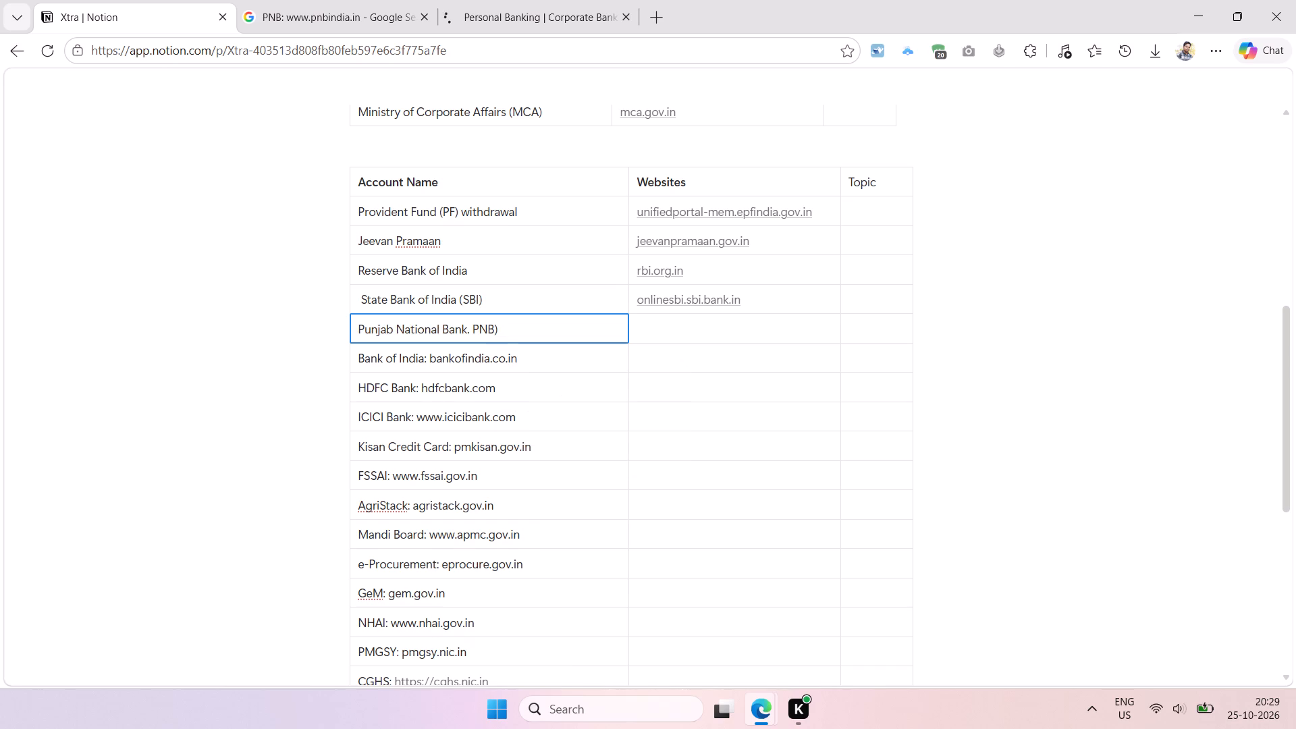
pyautogui.press('Left')
pyautogui.press('Left')
pyautogui.press('Left')
pyautogui.press('Left')
pyautogui.press('BackSpace')
pyautogui.press('BackSpace')
pyautogui.press('space')
pyautogui.write('(')
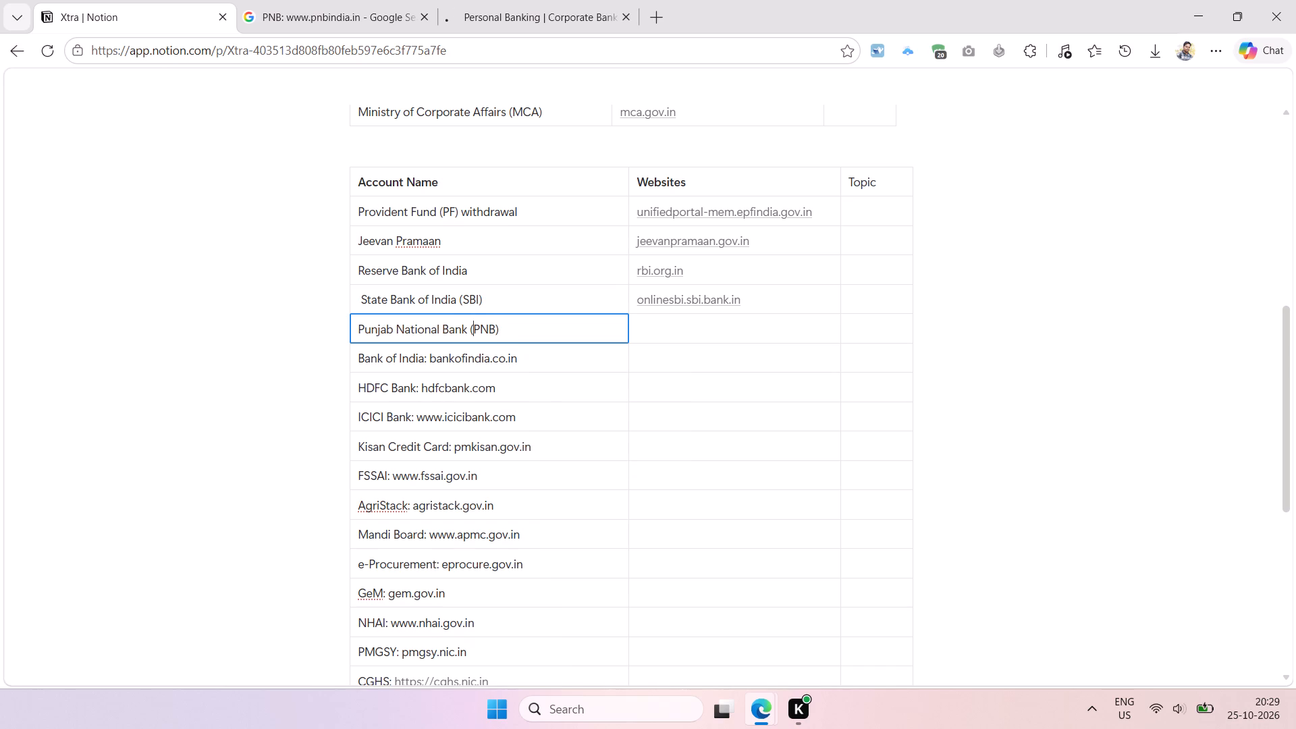
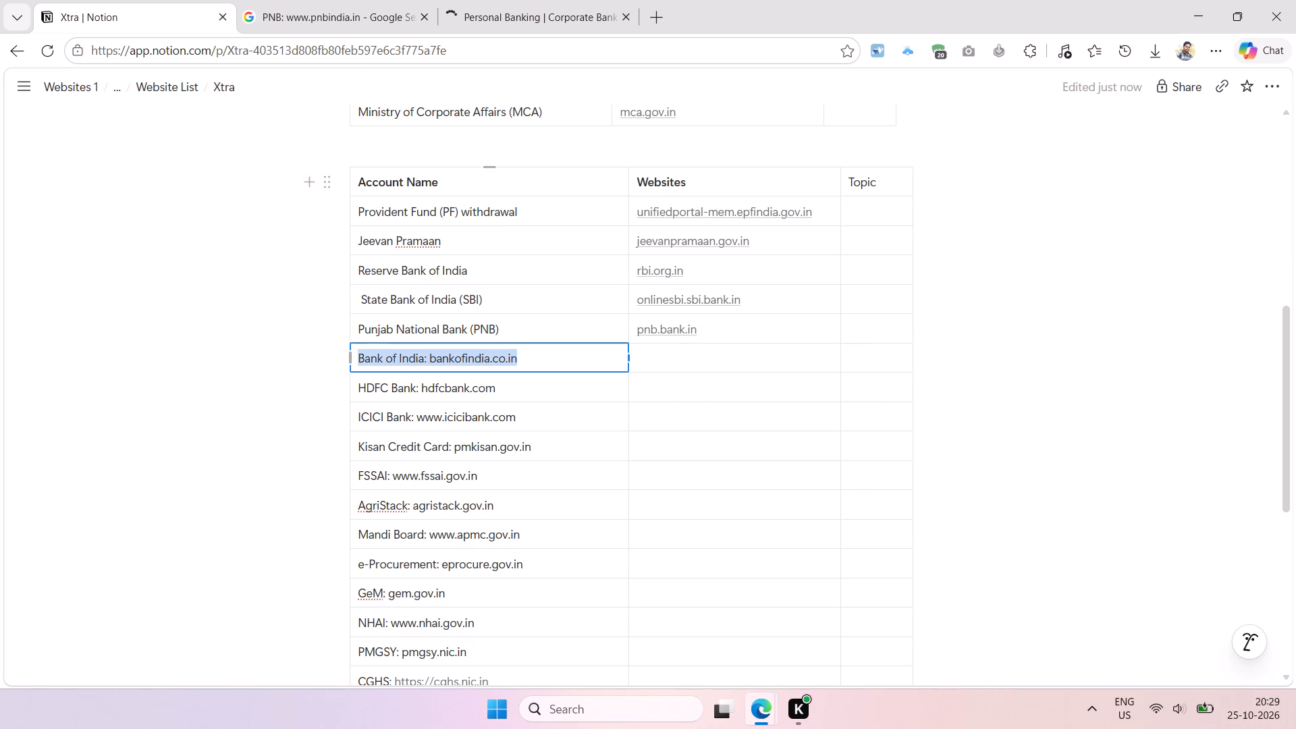
# Copy the account name Bank of India: bankofindia.co.in from the Notion table and switch to the Google search results page.
pyautogui.hotkey('ctrl', 'c')
pyautogui.click(361, 7)
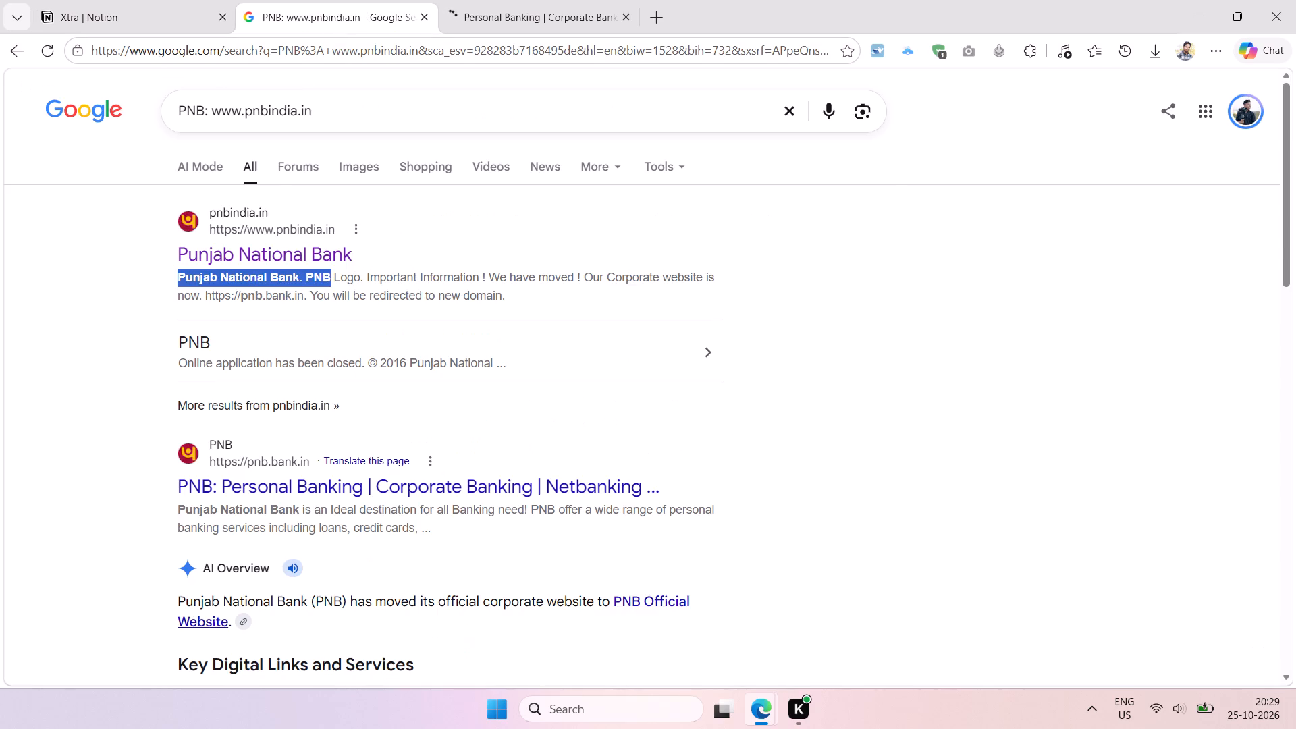
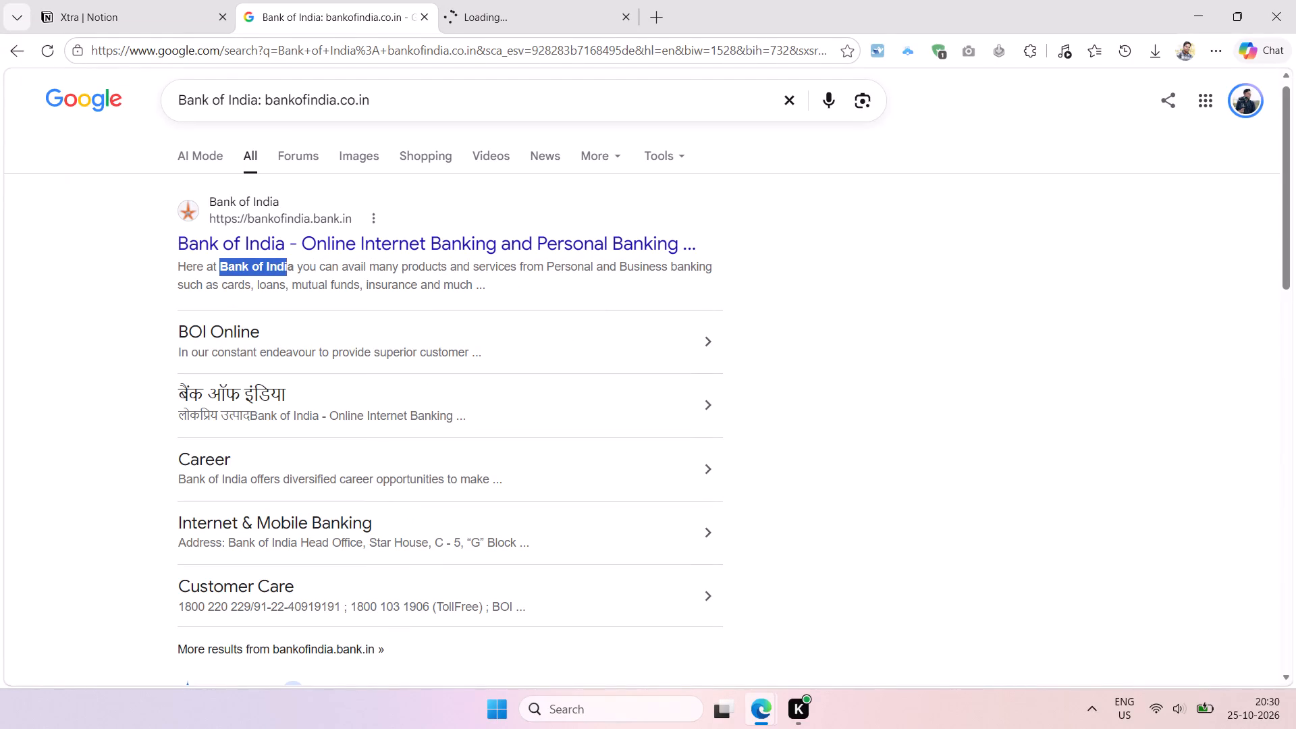
# Replace the account name Bank of India: bankofindia.co.in with the copied text Bank of India, without bold or italic formatting.
pyautogui.moveTo(290, 268); pyautogui.dragTo(294, 269)
pyautogui.hotkey('ctrl', 'c')
pyautogui.click(172, 12)
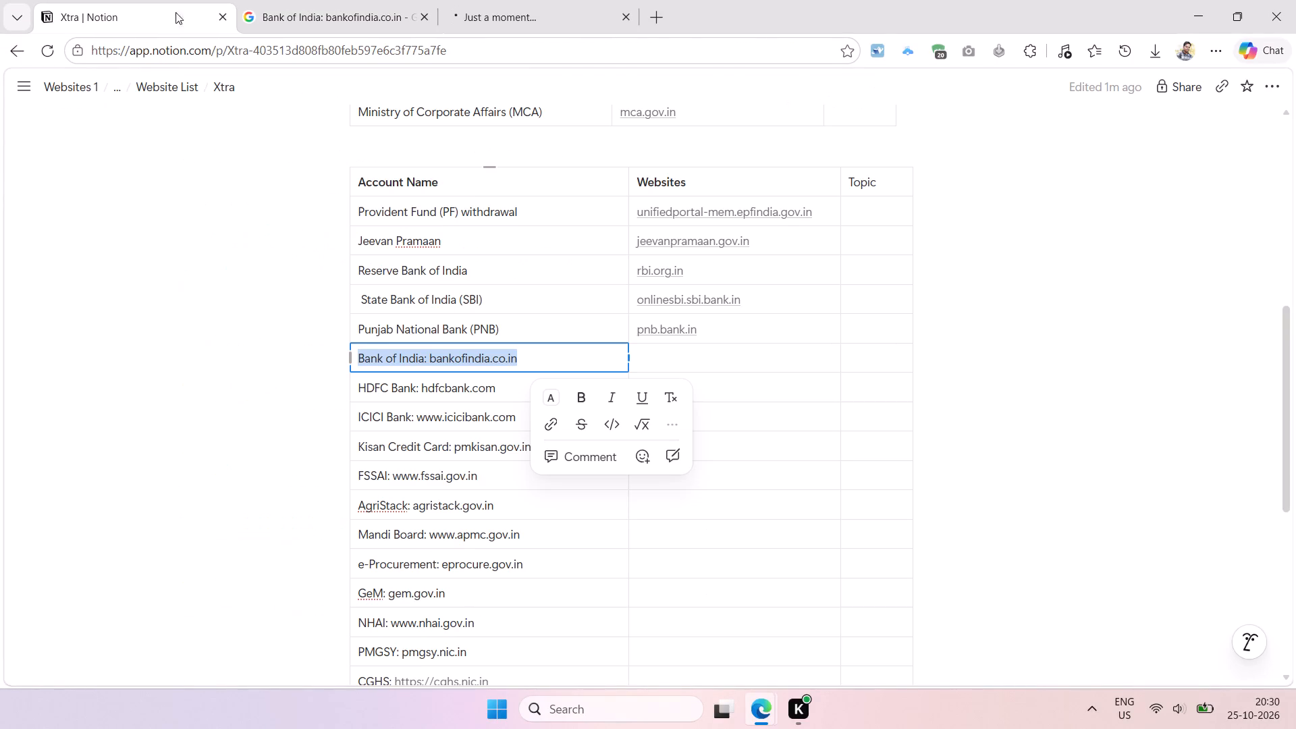
pyautogui.click(539, 359)
pyautogui.hotkey('ctrl', 'a')
pyautogui.hotkey('ctrl', 'v')
pyautogui.hotkey('ctrl', 'a')
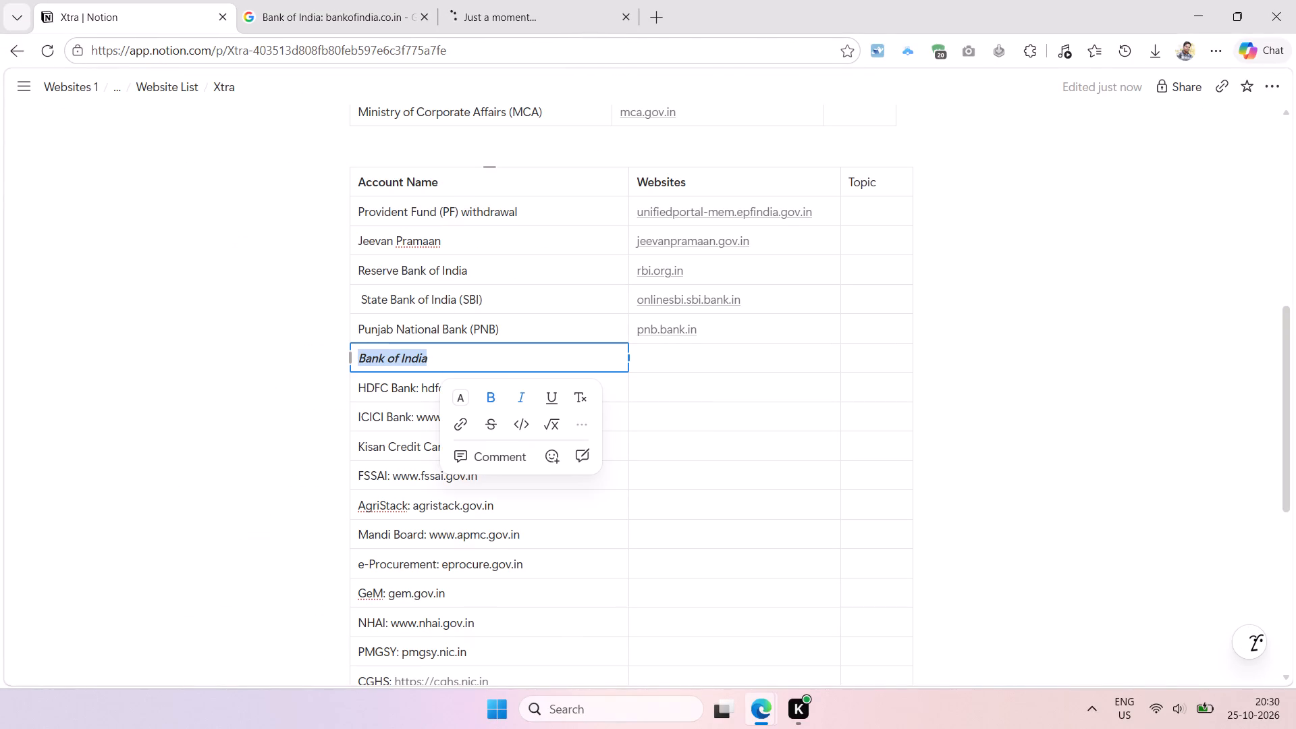
pyautogui.hotkey('ctrl', 'i')
pyautogui.hotkey('ctrl', 'b')
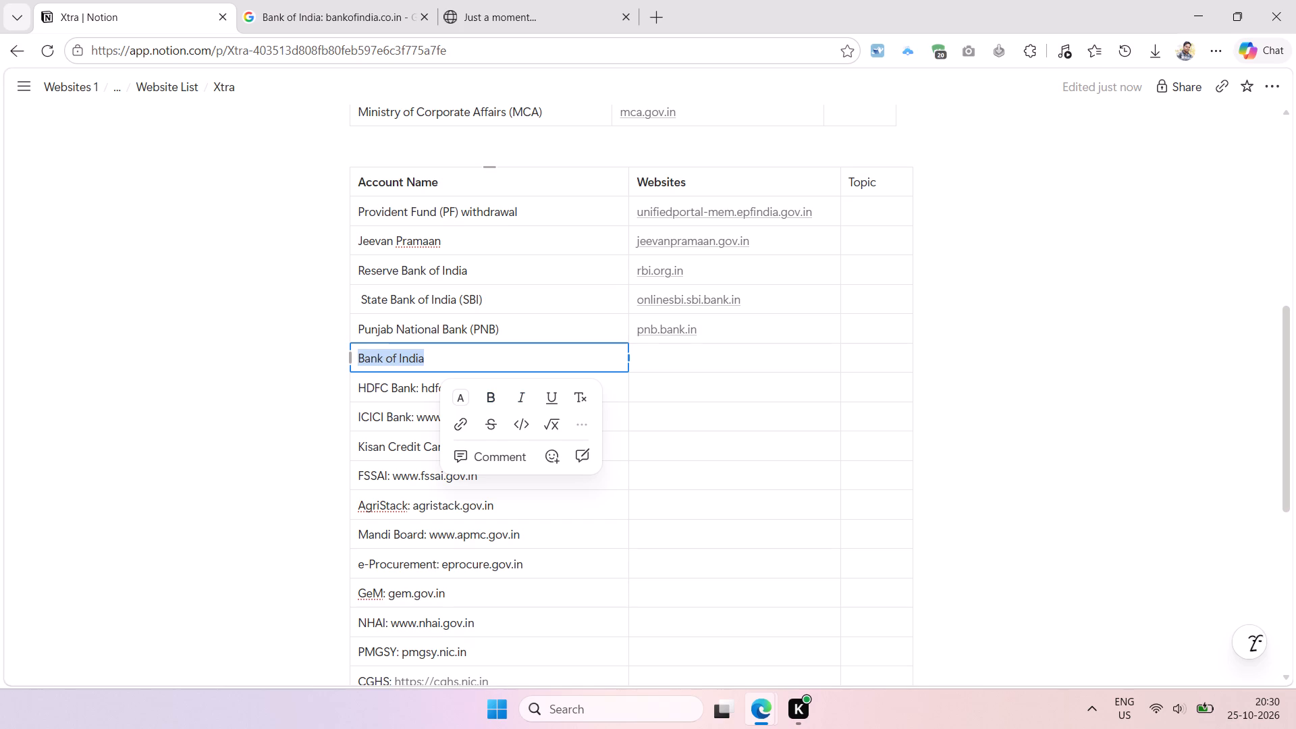
# Go to the Bank of India row's empty Websites cell, then check the bank's website in its open browser tab.
pyautogui.press('Tab')
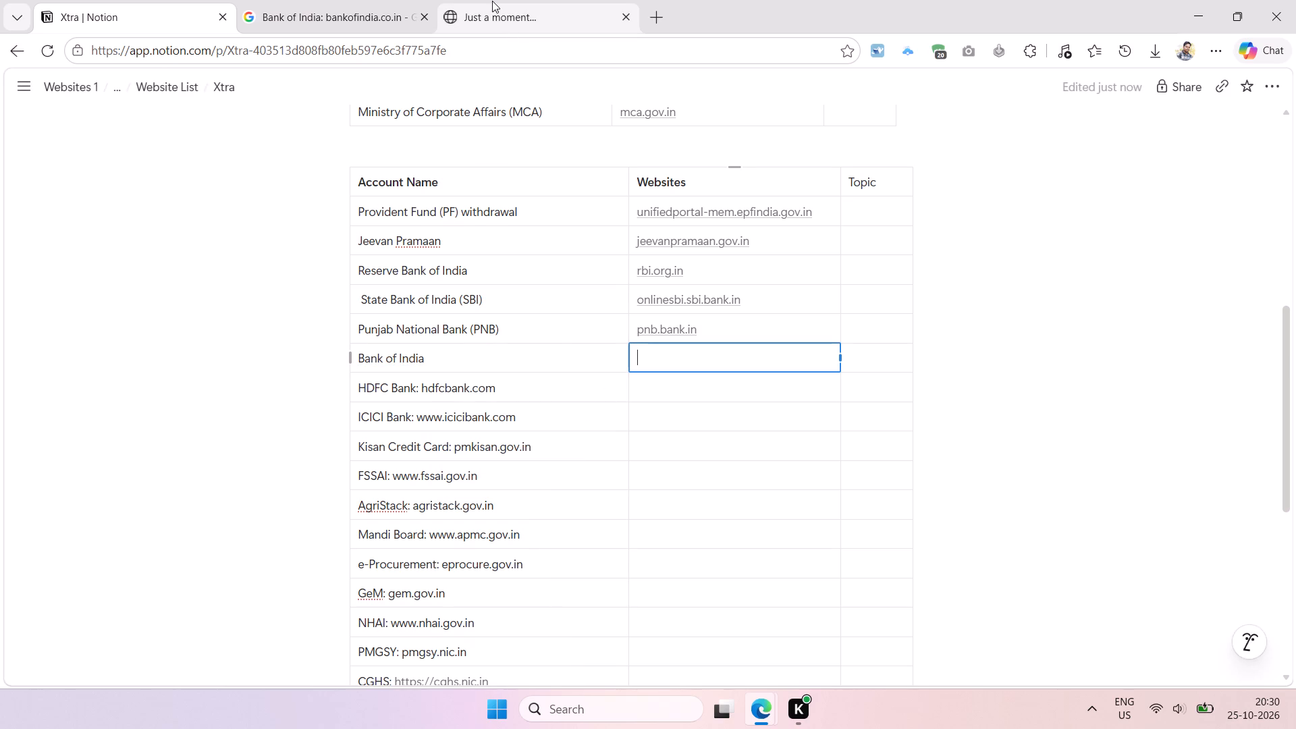
pyautogui.click(492, 1)
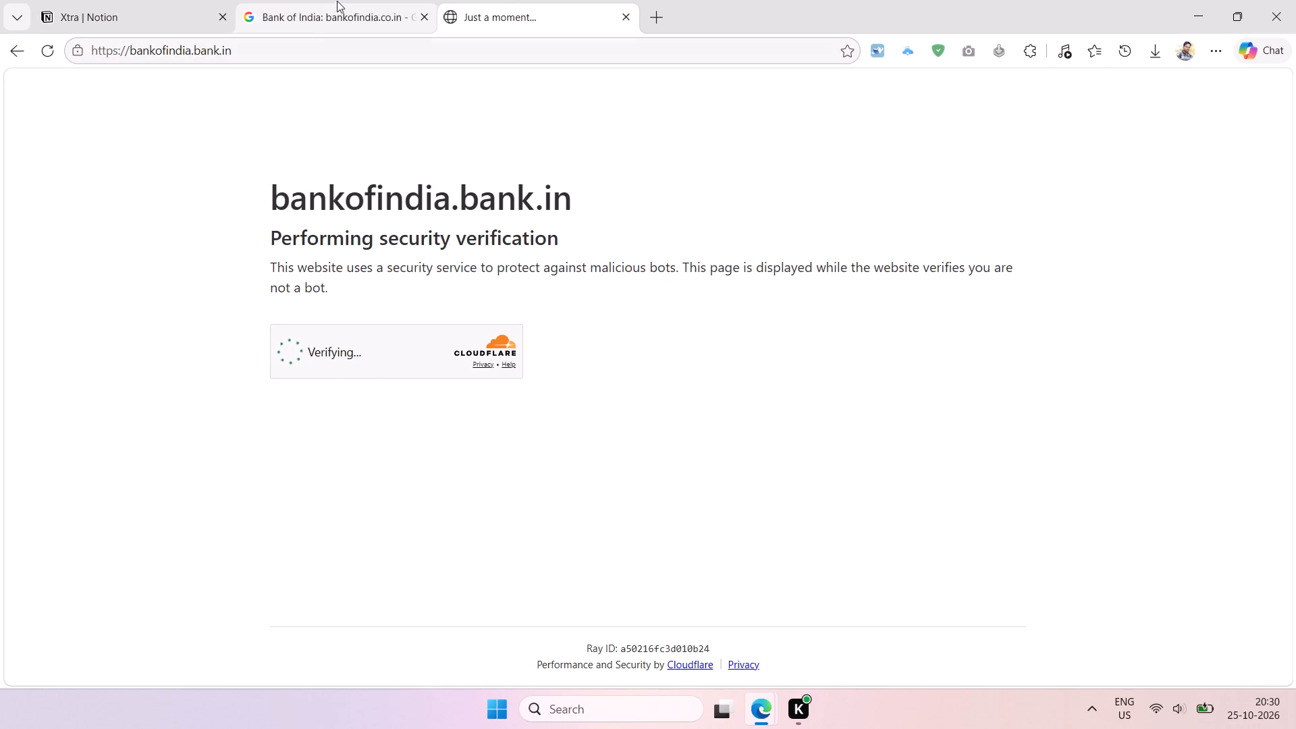
# Copy the account name HDFC Bank: hdfcbank.com from the Notion table and search Google for it.
pyautogui.click(158, 0)
pyautogui.click(518, 381)
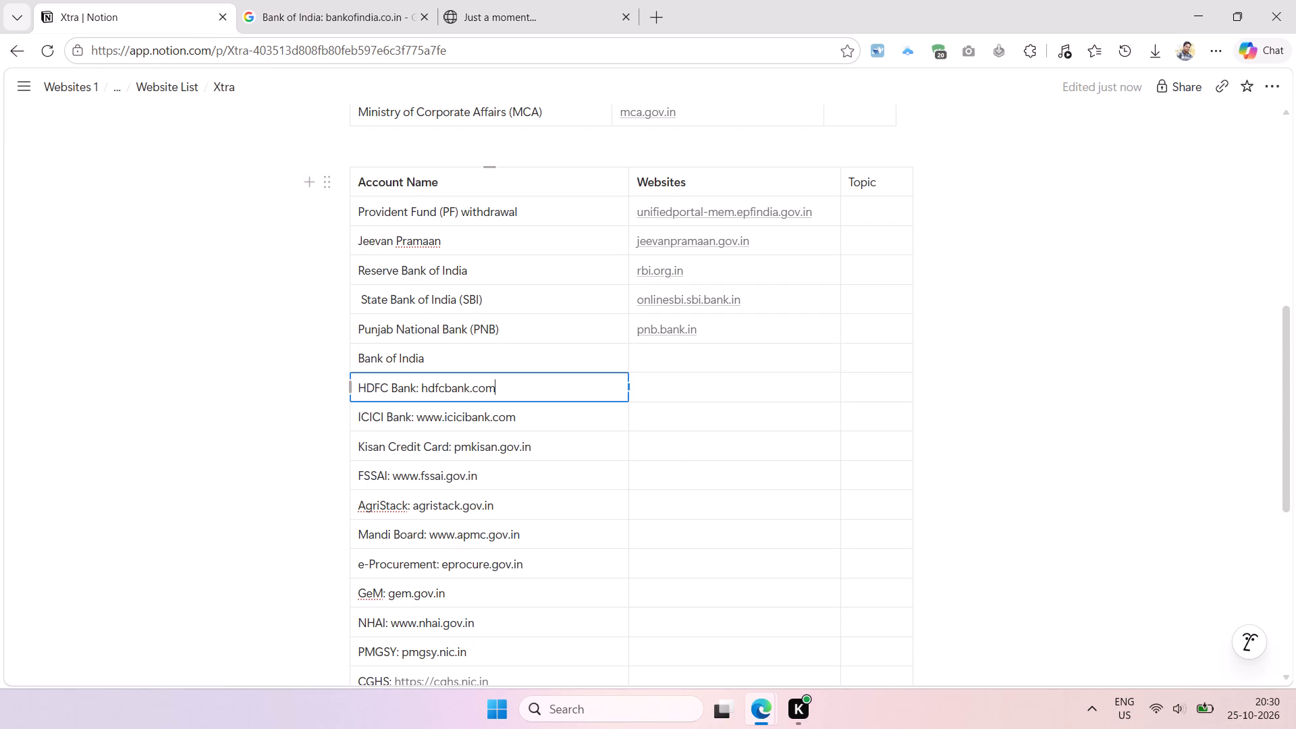
pyautogui.hotkey('ctrl', 'a')
pyautogui.hotkey('ctrl', 'c')
pyautogui.click(315, 2)
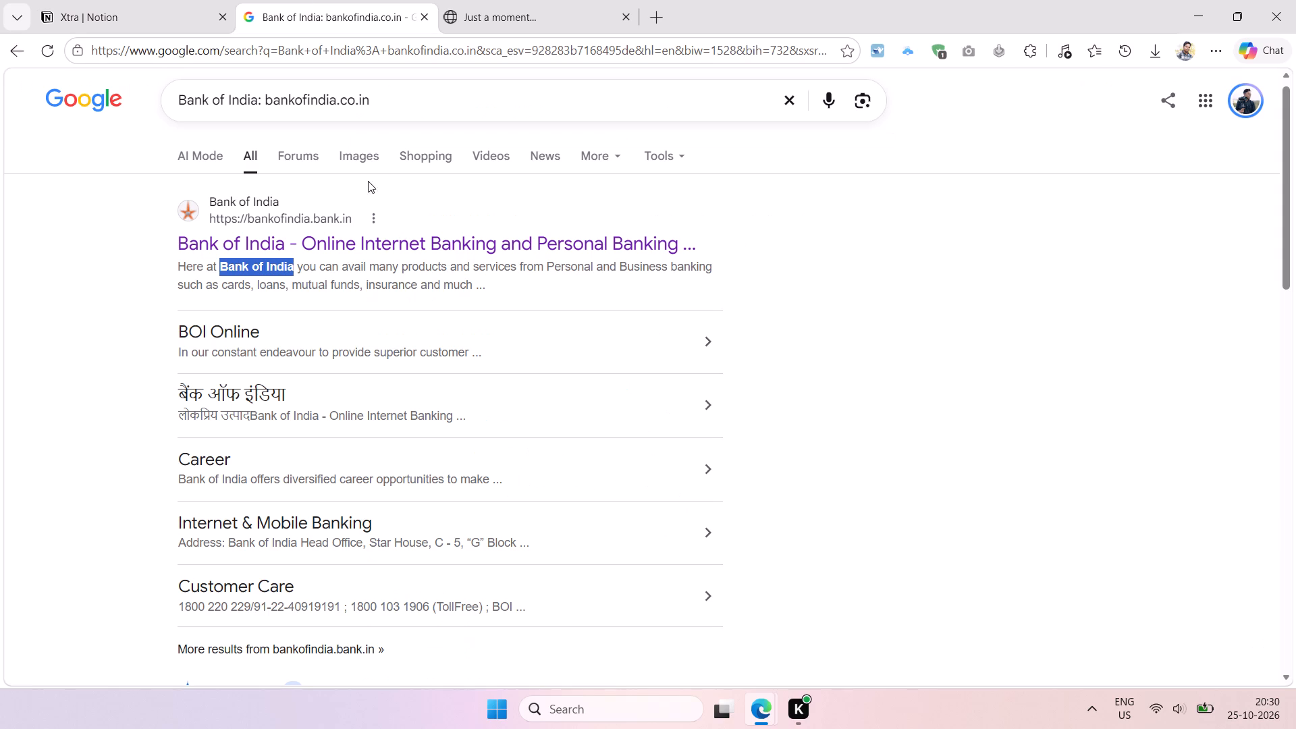
pyautogui.click(374, 99)
pyautogui.hotkey('ctrl', 'a')
pyautogui.hotkey('ctrl', 'v')
pyautogui.press('Return')
# Return to the browser tab with the Bank of India website.
pyautogui.click(495, 0)
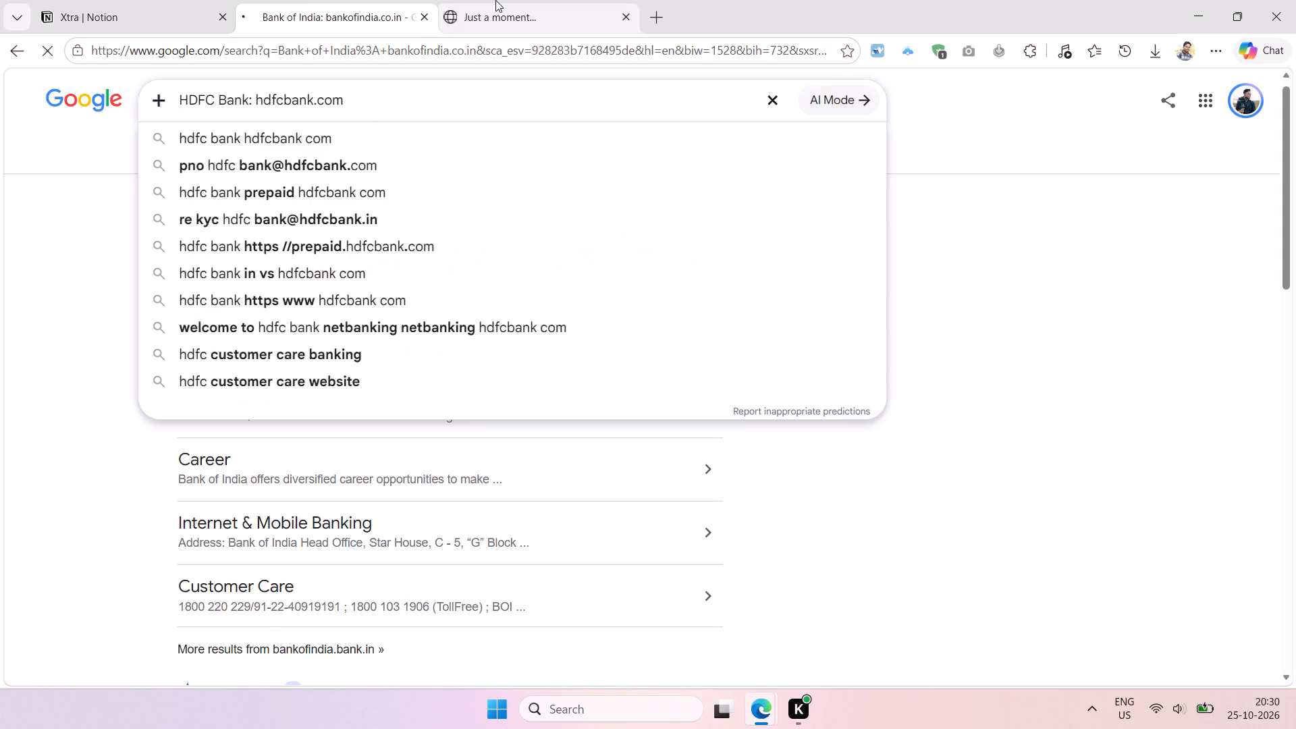
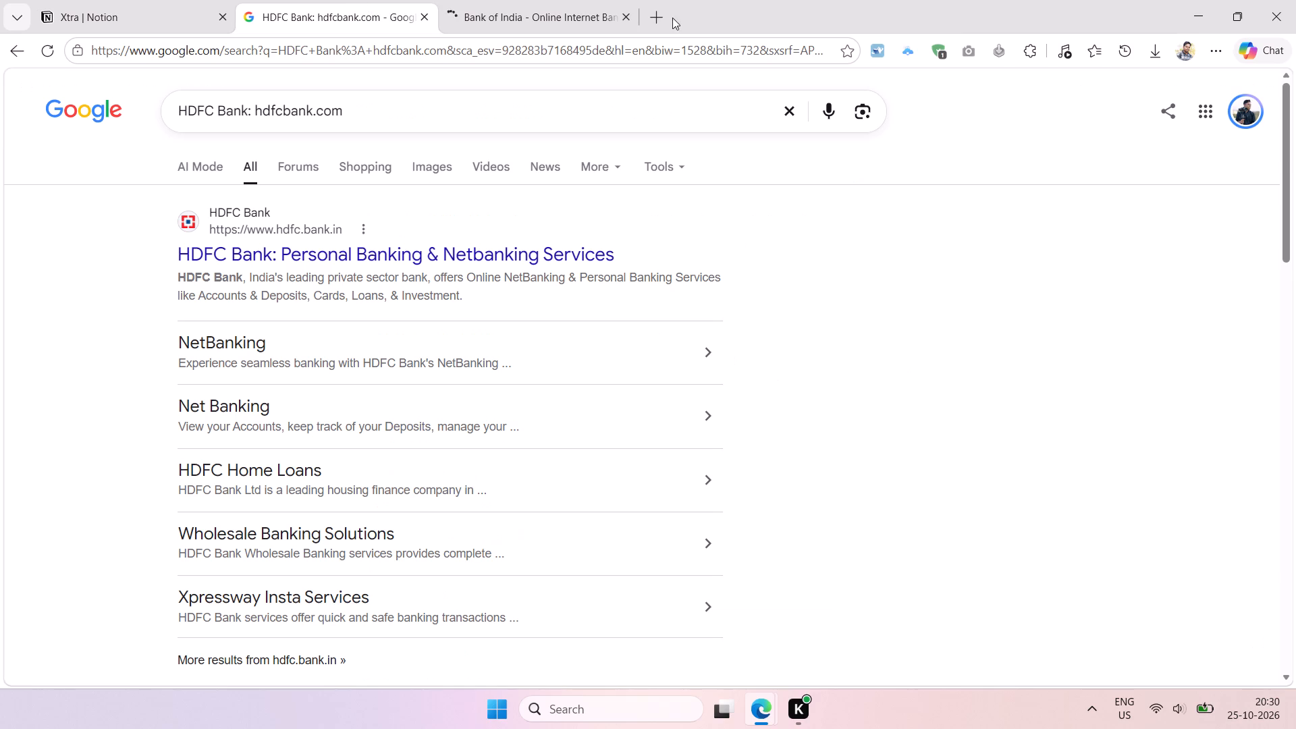
# Close the browser tab with the Bank of India website.
pyautogui.click(625, 16)
# Open the HDFC Bank: Personal Banking & Netbanking Services result in a new tab and look through the remaining search results.
pyautogui.rightClick(361, 259)
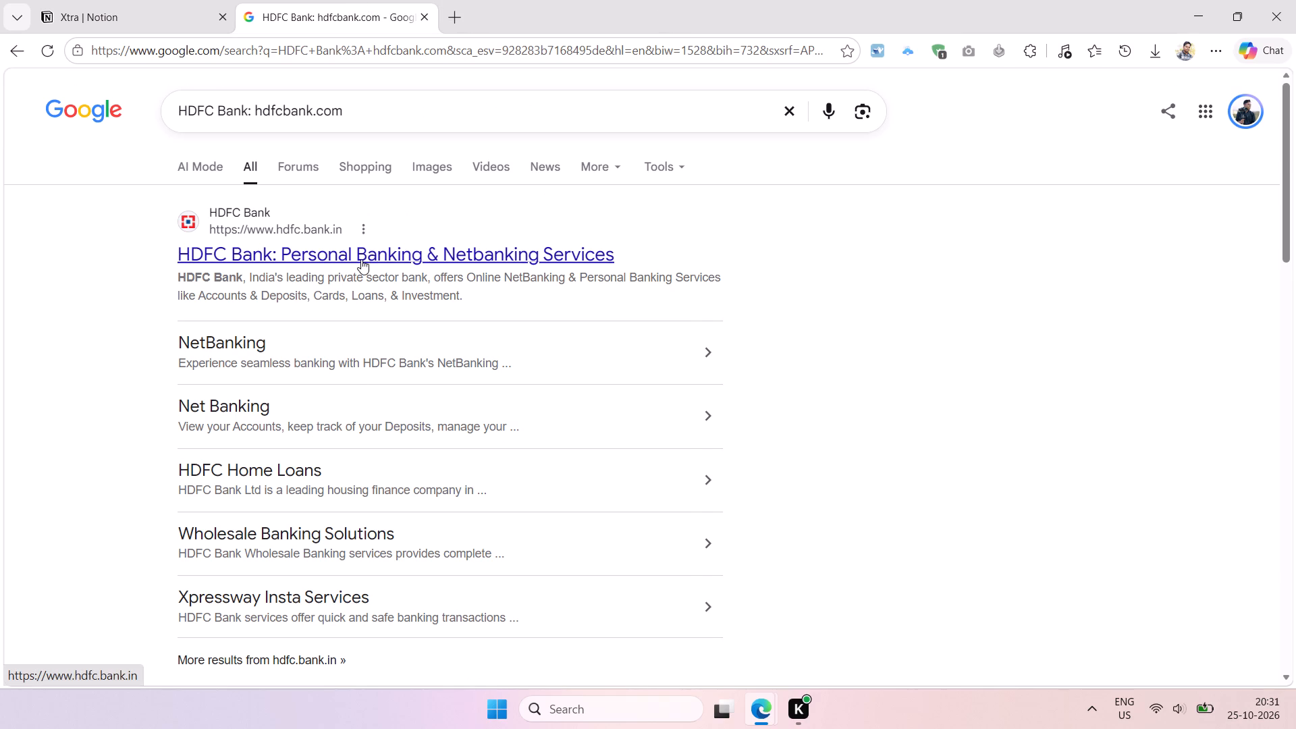
pyautogui.click(420, 273)
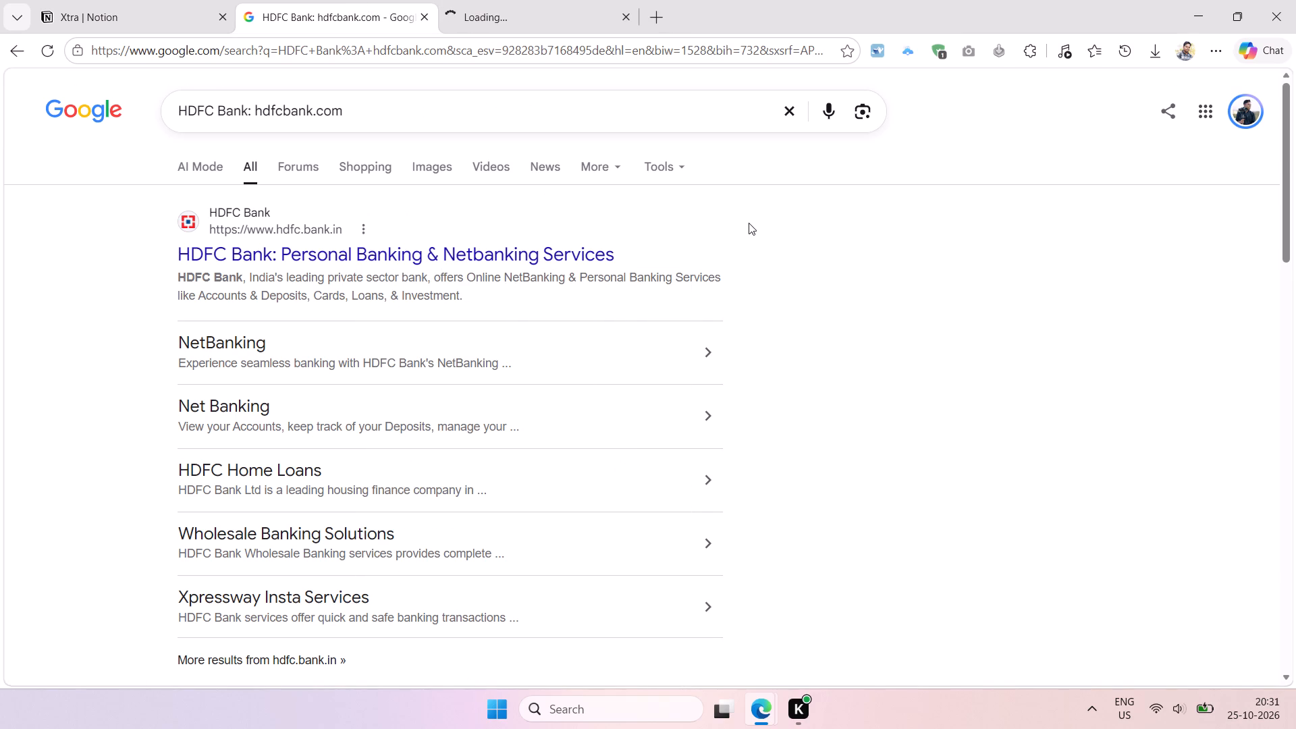
pyautogui.scroll(-5, 749, 223)
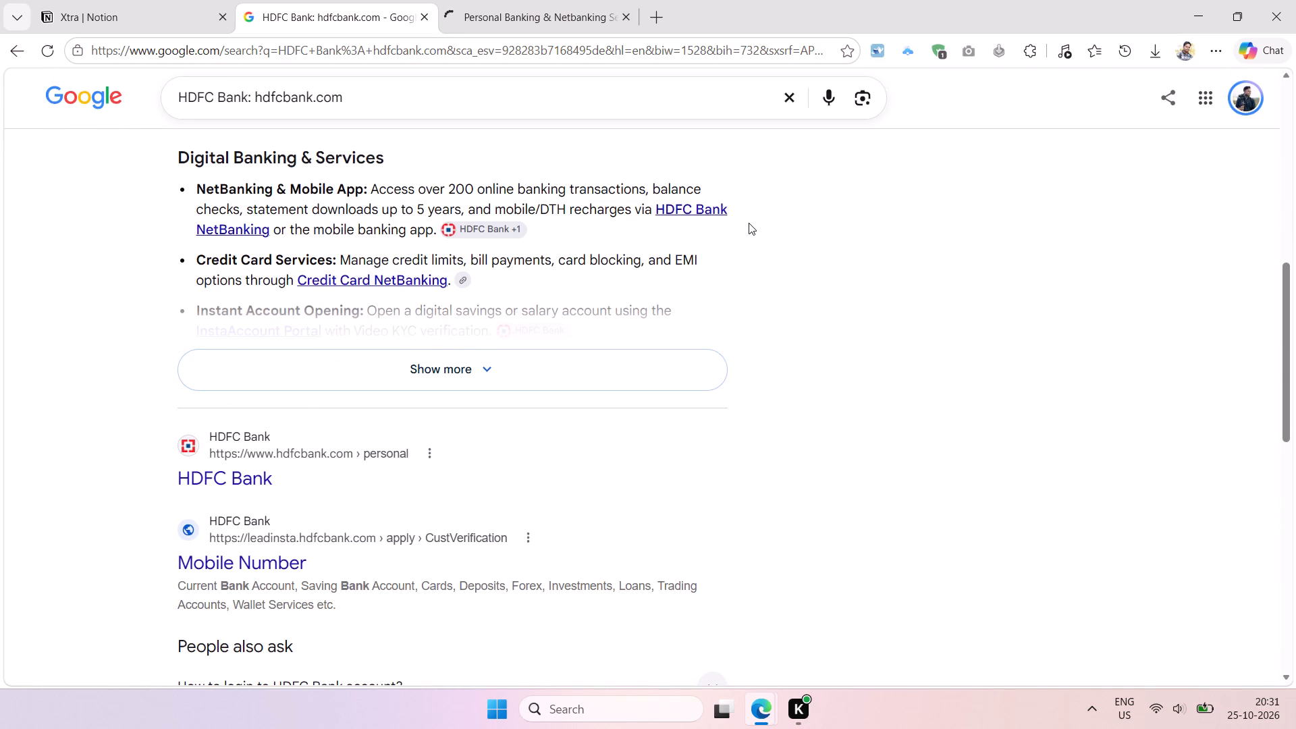
pyautogui.scroll(7, 749, 223)
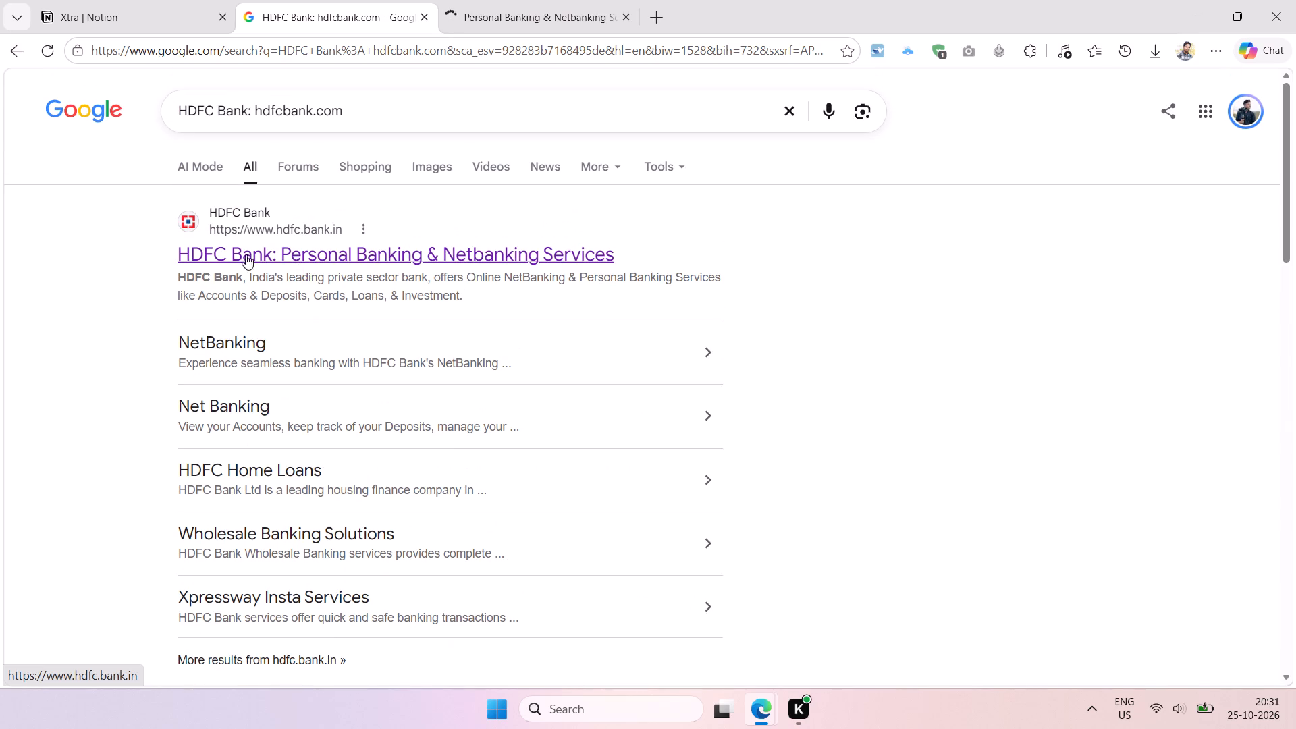
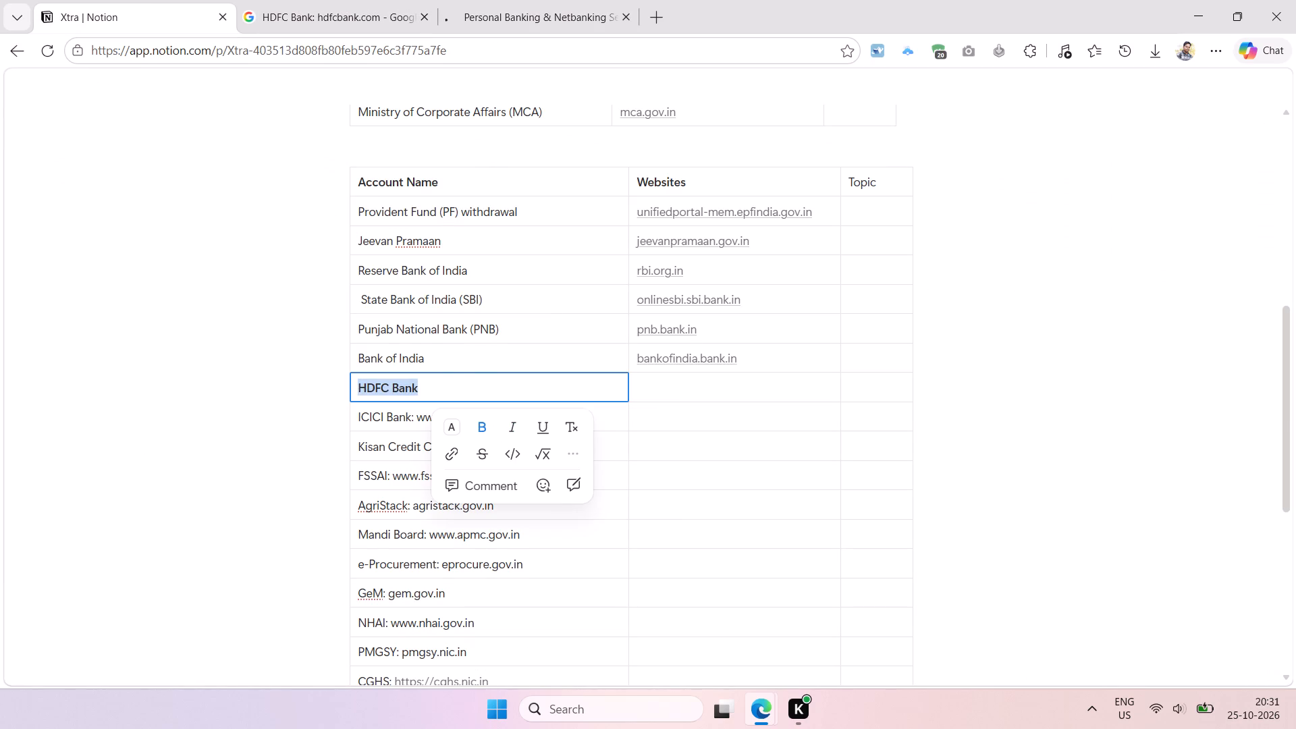
# Remove the bold formatting from the HDFC Bank account name and move to its empty Websites cell.
pyautogui.hotkey('ctrl', 'b')
pyautogui.press('Tab')
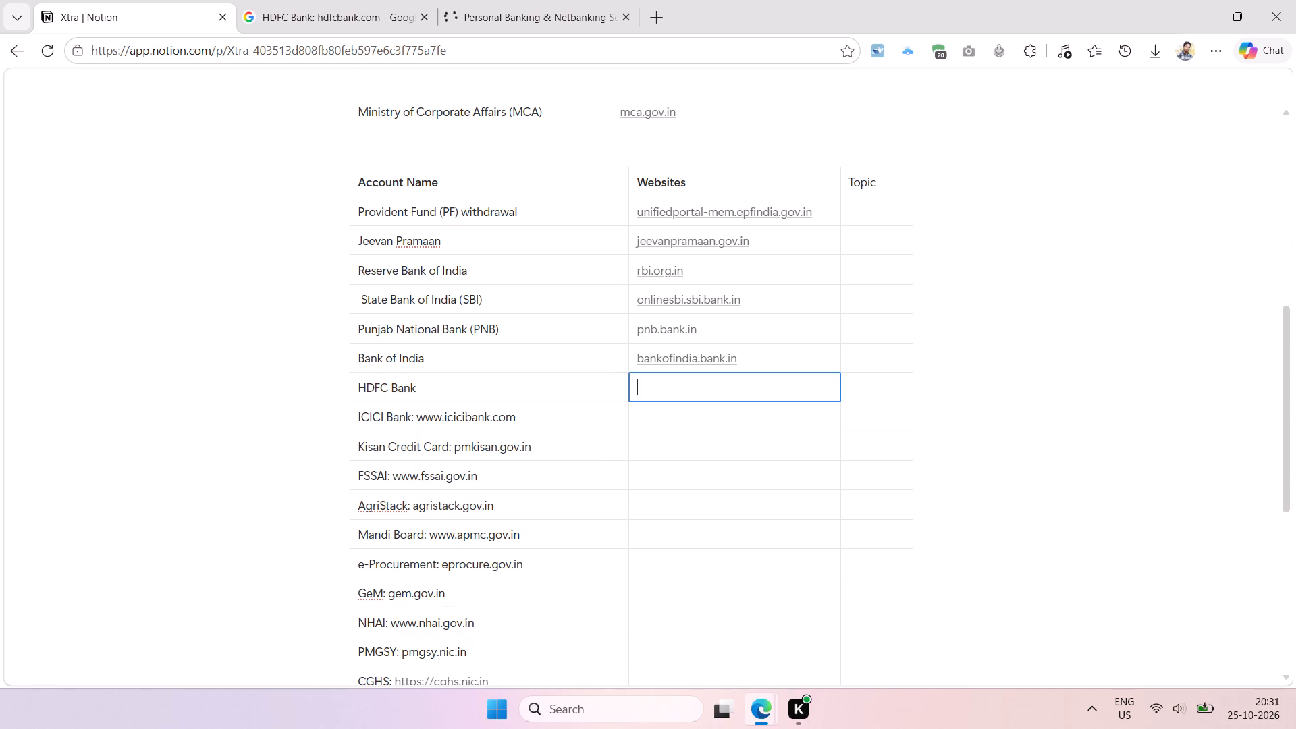
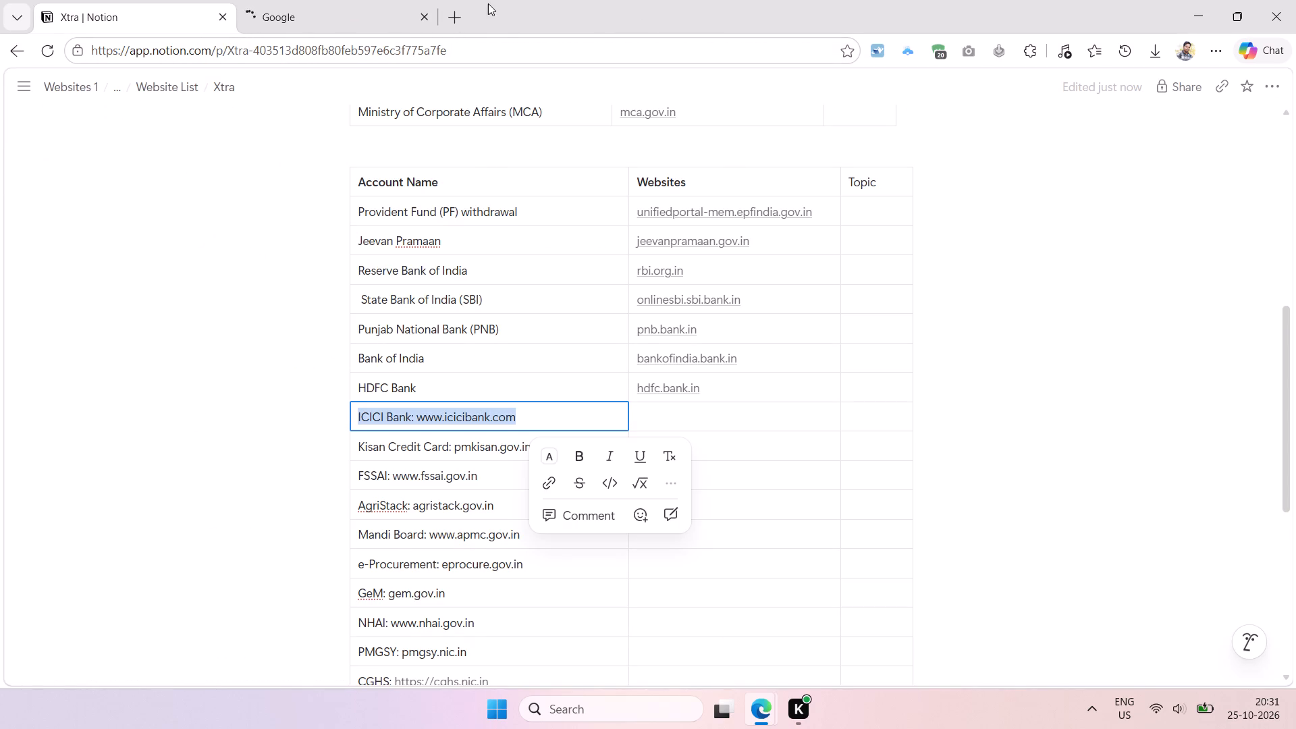
pyautogui.click(359, 11)
pyautogui.click(473, 306)
pyautogui.hotkey('ctrl', 'v')
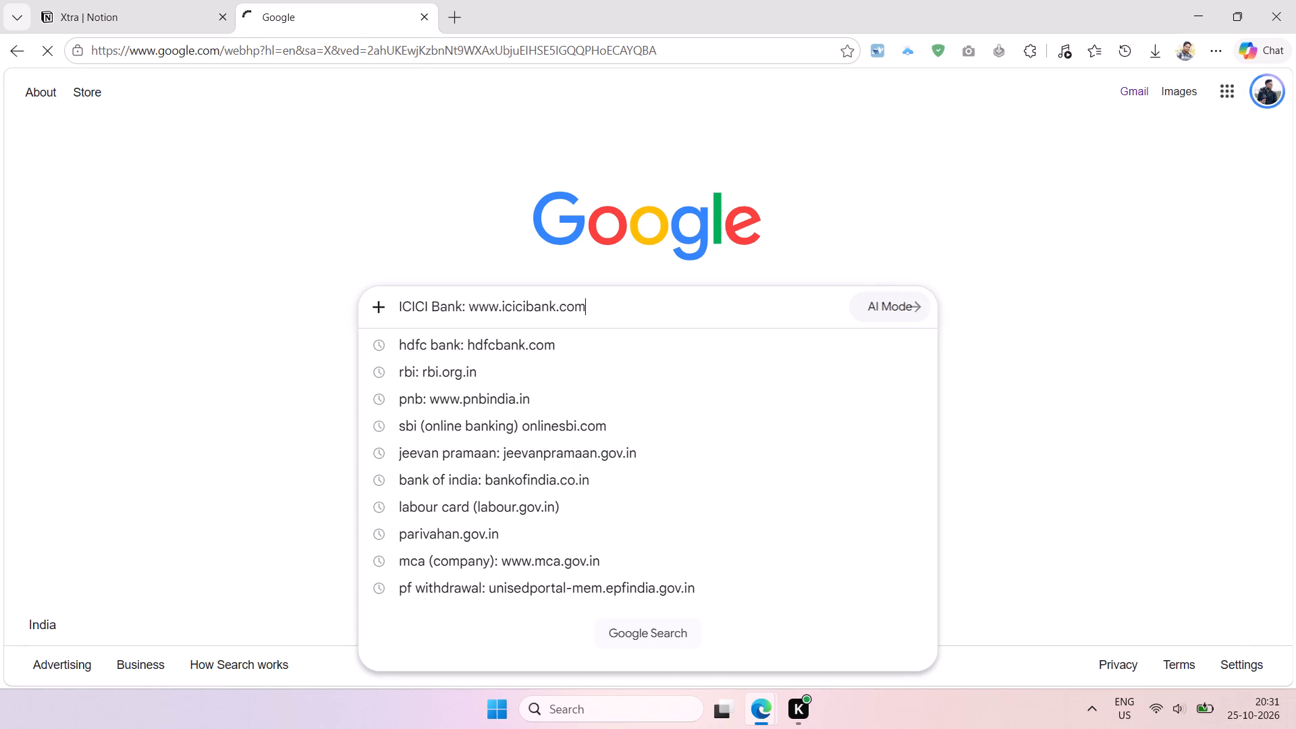
pyautogui.press('Return')
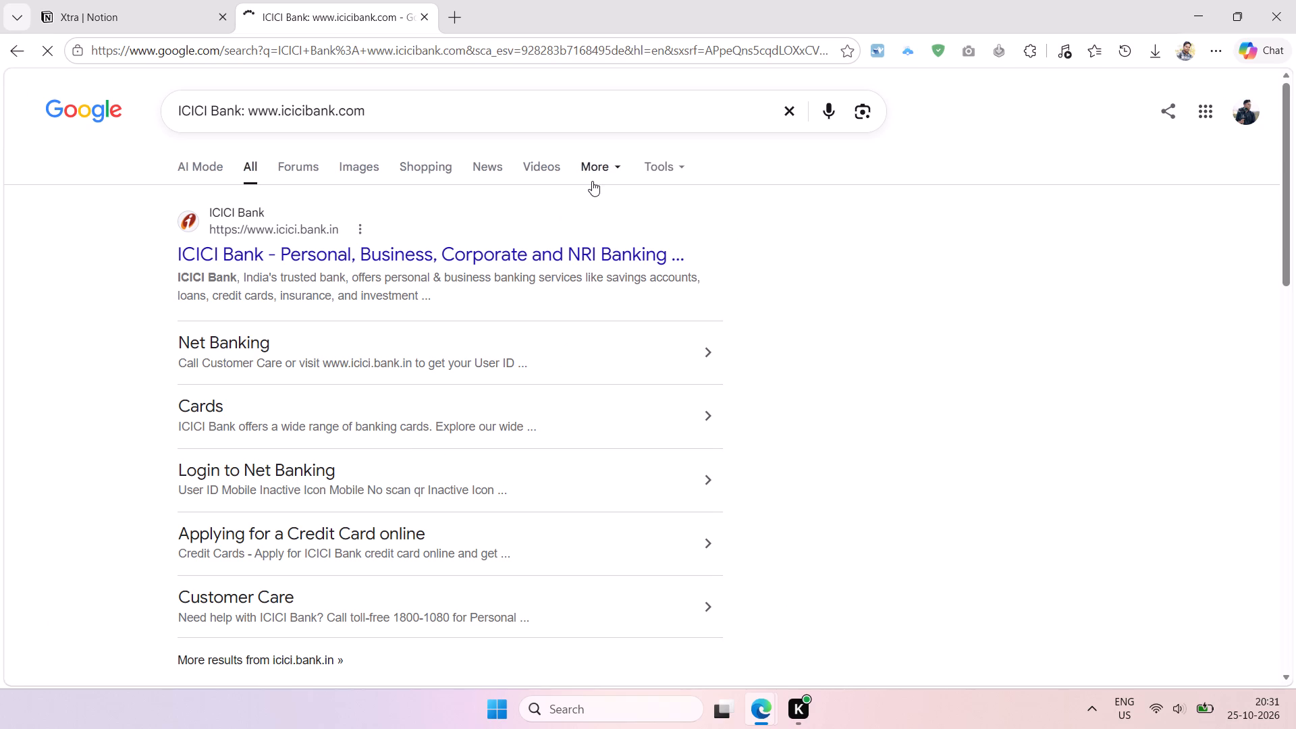
pyautogui.rightClick(296, 250)
pyautogui.click(337, 267)
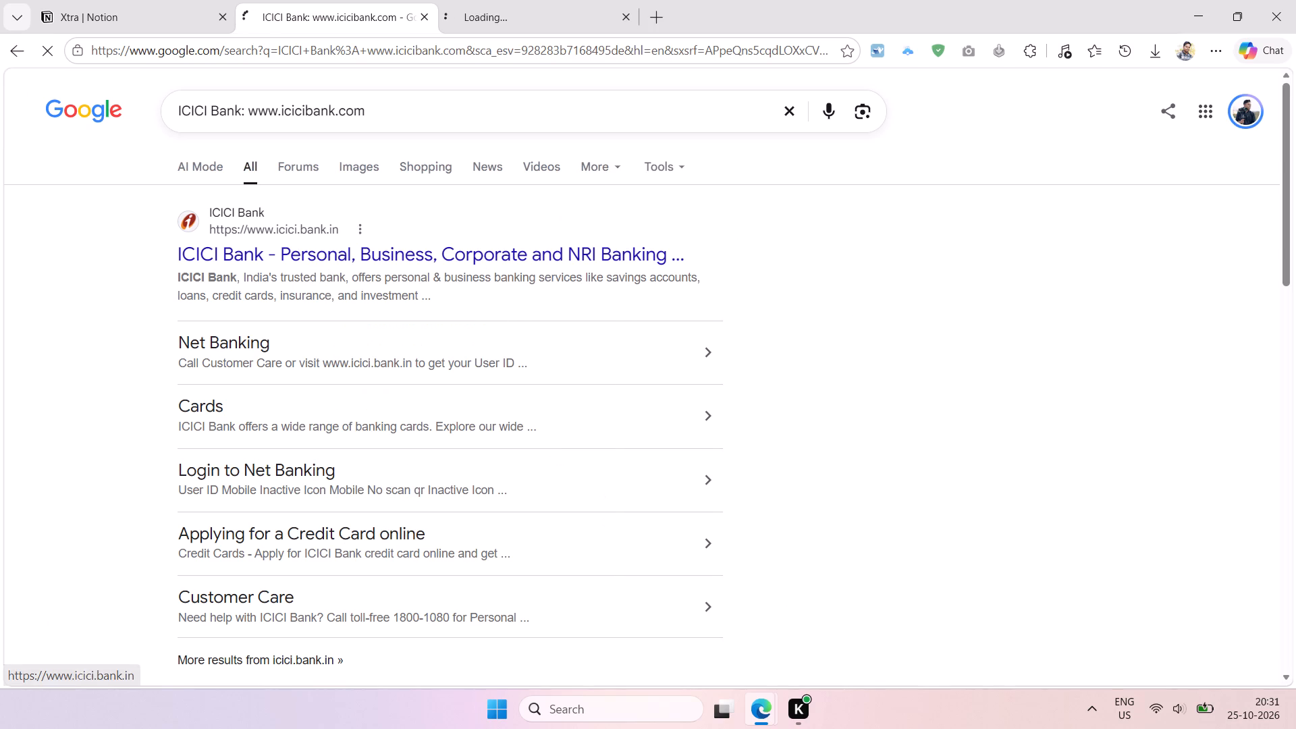
# Replace the ICICI Bank account name cell with "ICICI Bank" copied from the search result, without italic or bold formatting.
pyautogui.moveTo(168, 277); pyautogui.dragTo(237, 281)
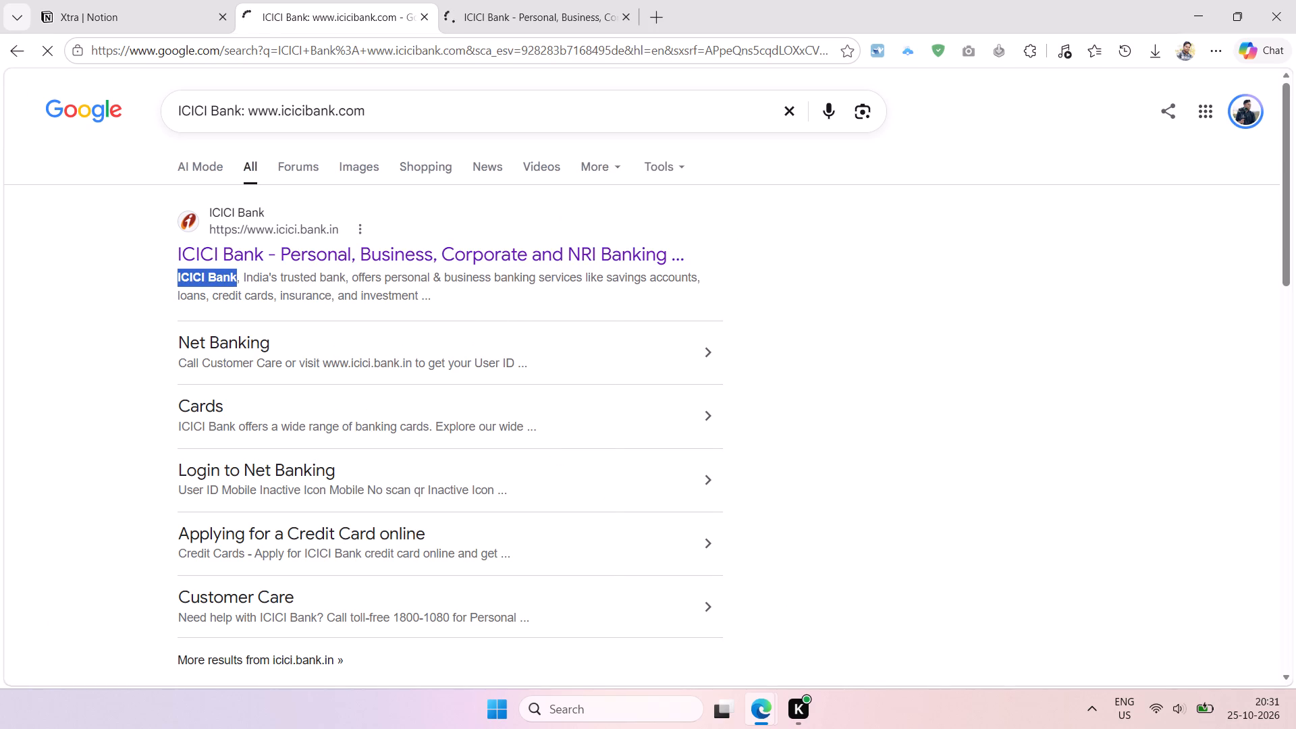
pyautogui.moveTo(237, 281); pyautogui.dragTo(235, 281)
pyautogui.hotkey('ctrl', 'c')
pyautogui.click(153, 0)
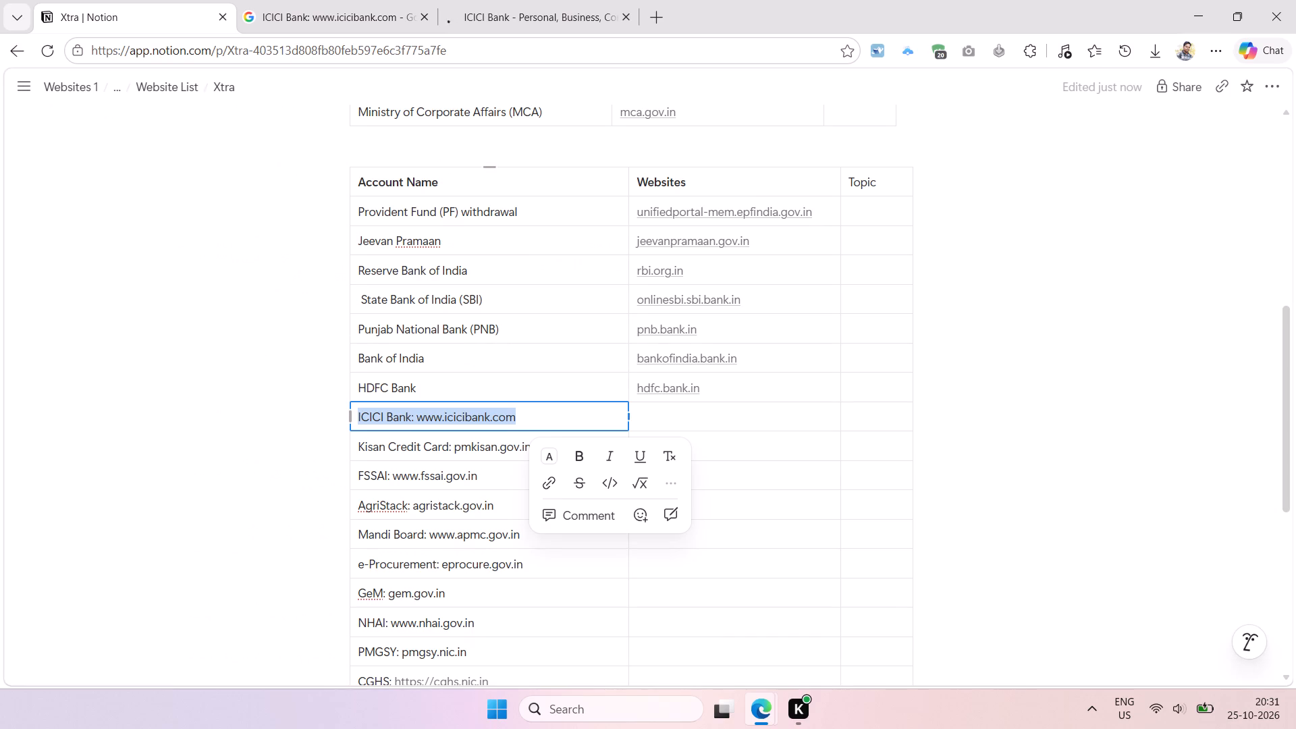
pyautogui.click(532, 421)
pyautogui.hotkey('ctrl', 'a')
pyautogui.hotkey('ctrl', 'v')
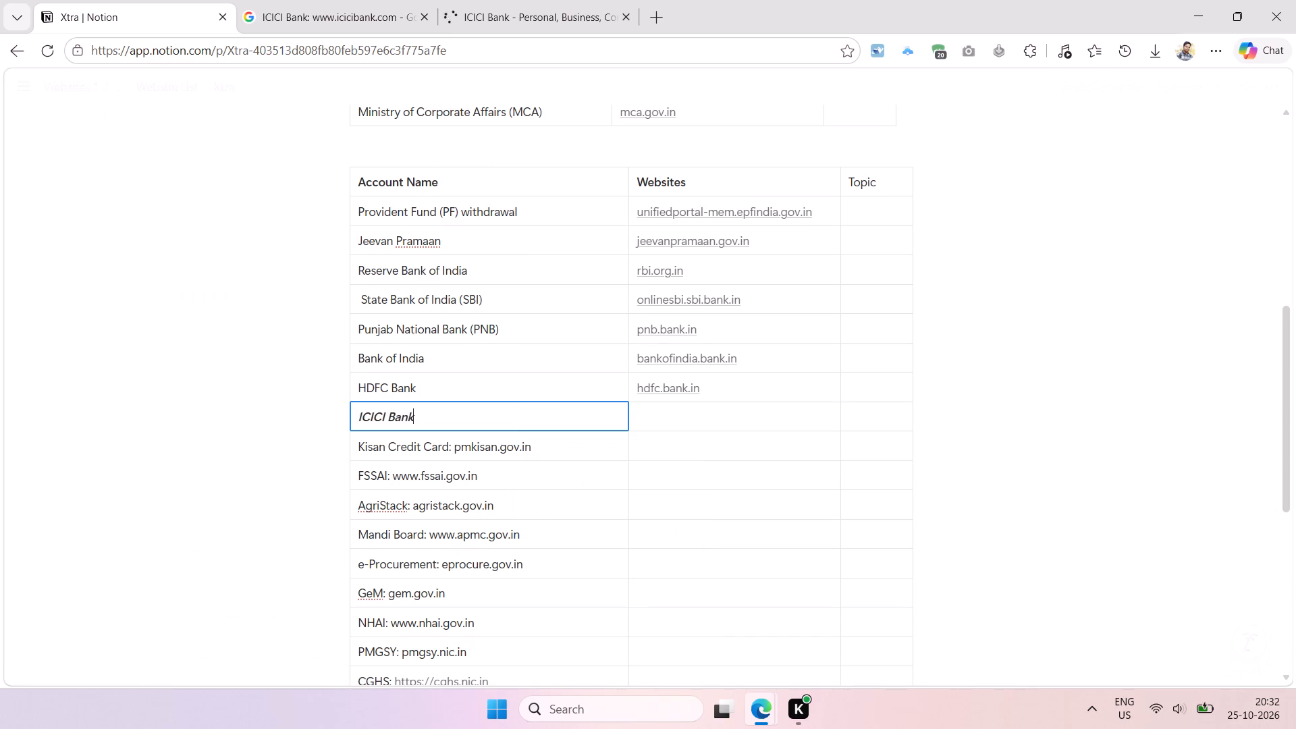
pyautogui.hotkey('ctrl', 'a')
pyautogui.hotkey('ctrl', 'i')
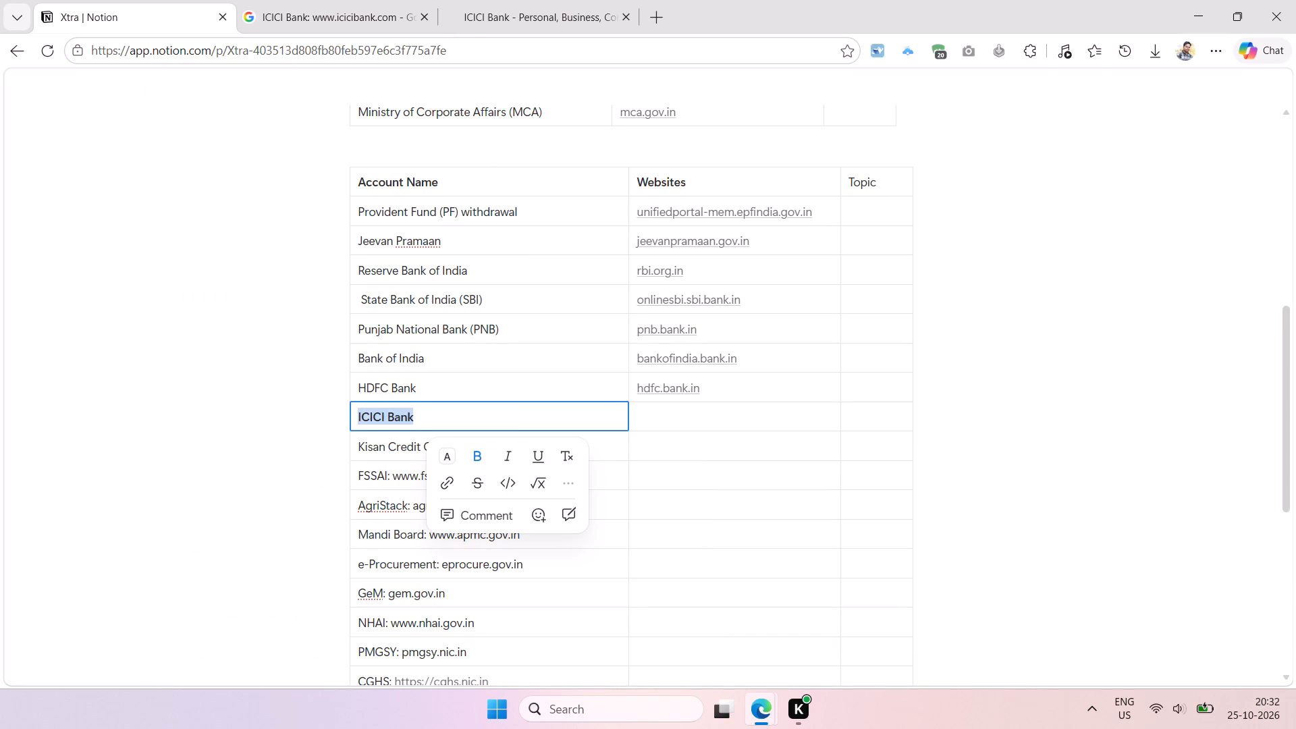
pyautogui.hotkey('ctrl', 'b')
pyautogui.press('Tab')
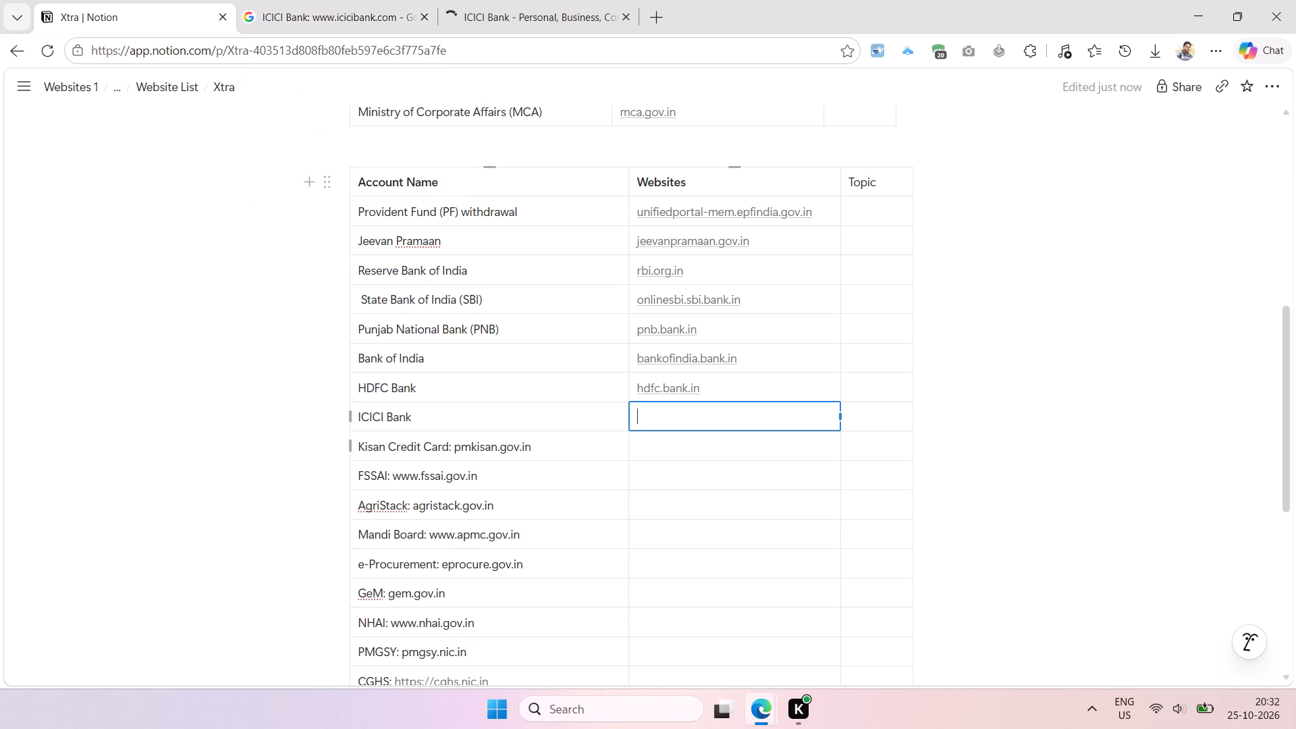
# Copy the domain icici.bank.in from the bank site's address into ICICI Bank's Websites cell.
pyautogui.click(536, 0)
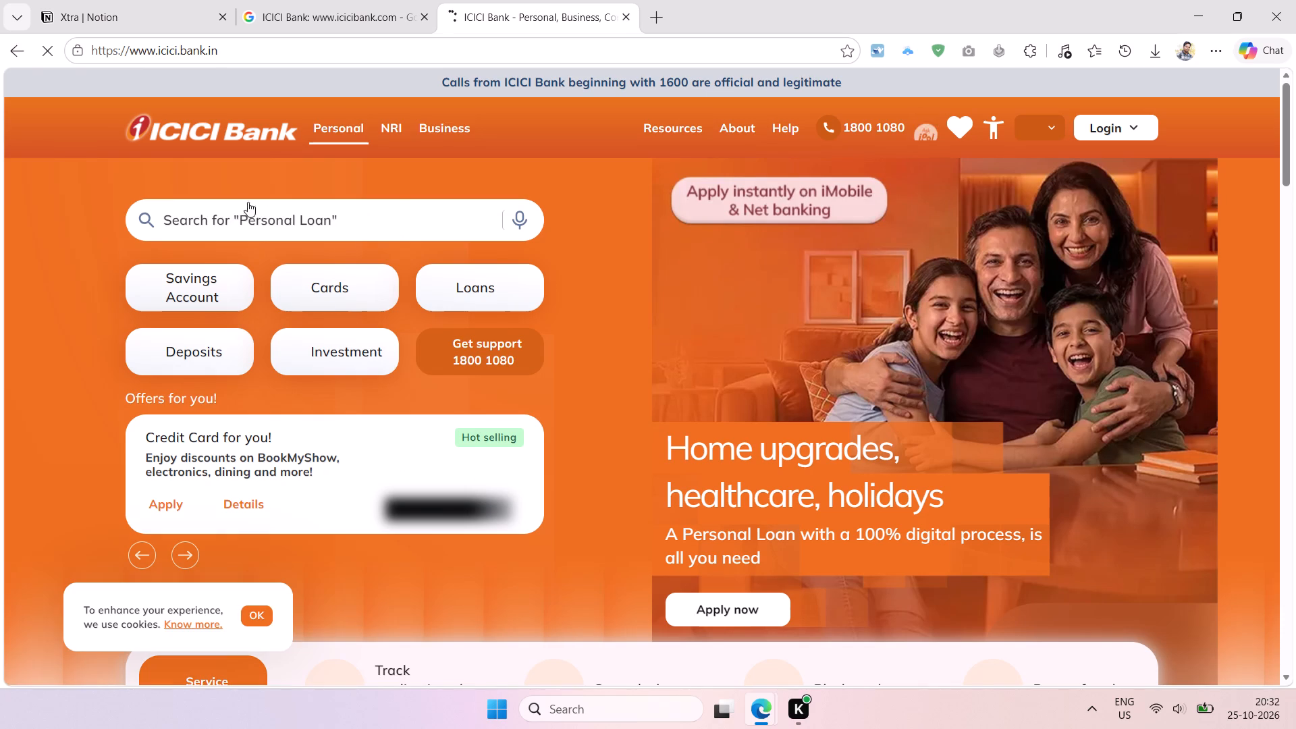
pyautogui.doubleClick(231, 49)
pyautogui.moveTo(259, 46); pyautogui.dragTo(178, 57)
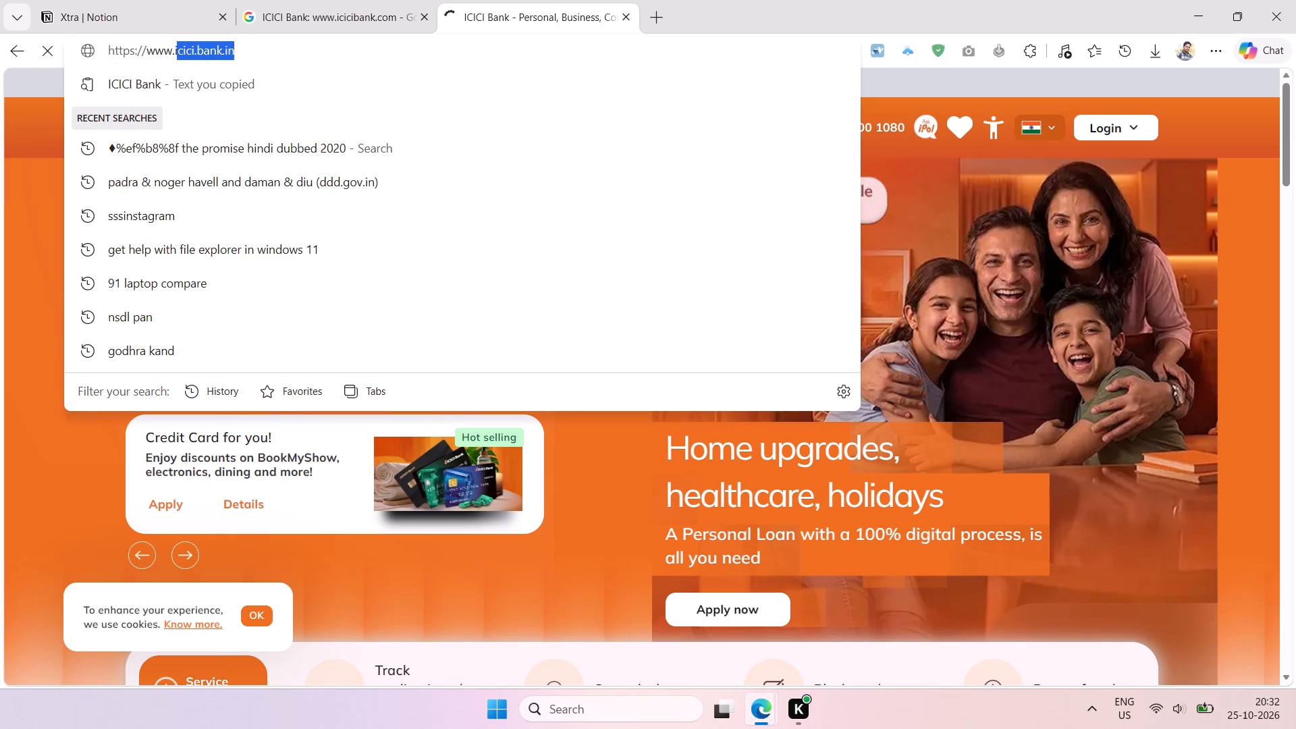
pyautogui.moveTo(178, 57); pyautogui.dragTo(175, 80)
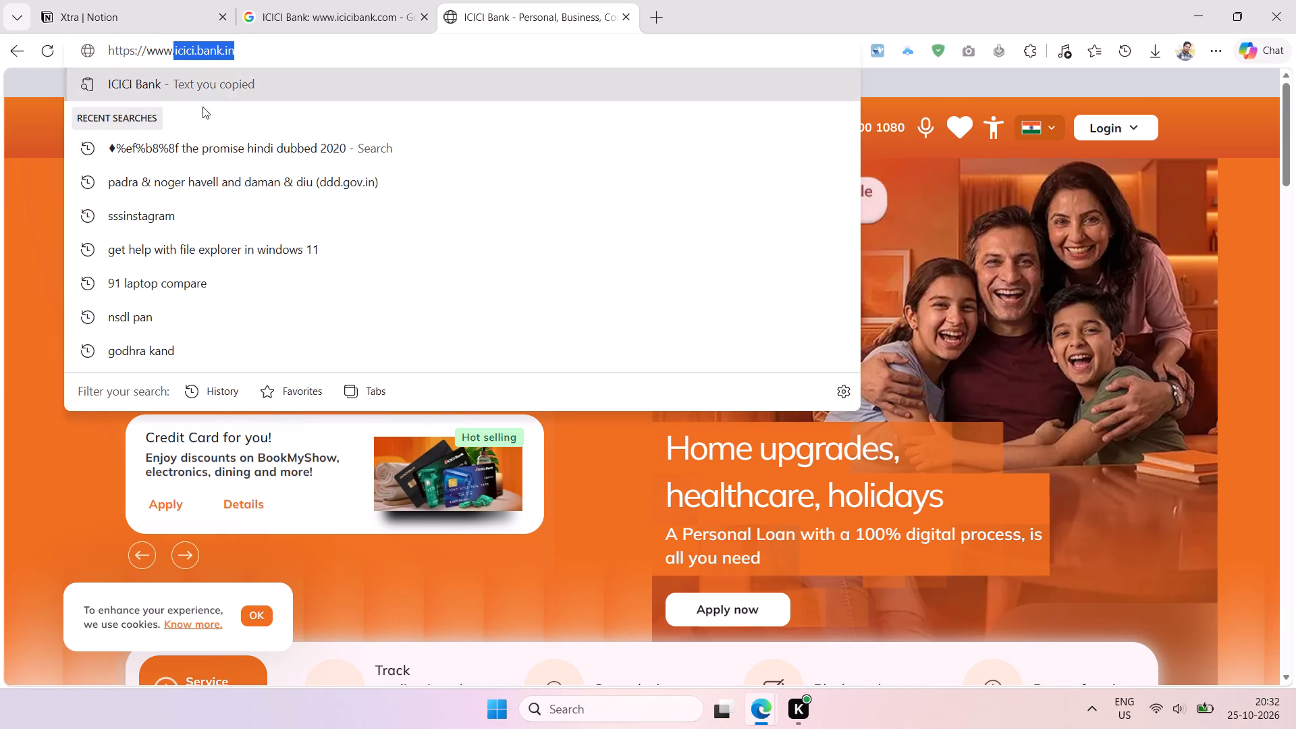
pyautogui.hotkey('ctrl', 'c')
pyautogui.click(136, 4)
pyautogui.click(688, 417)
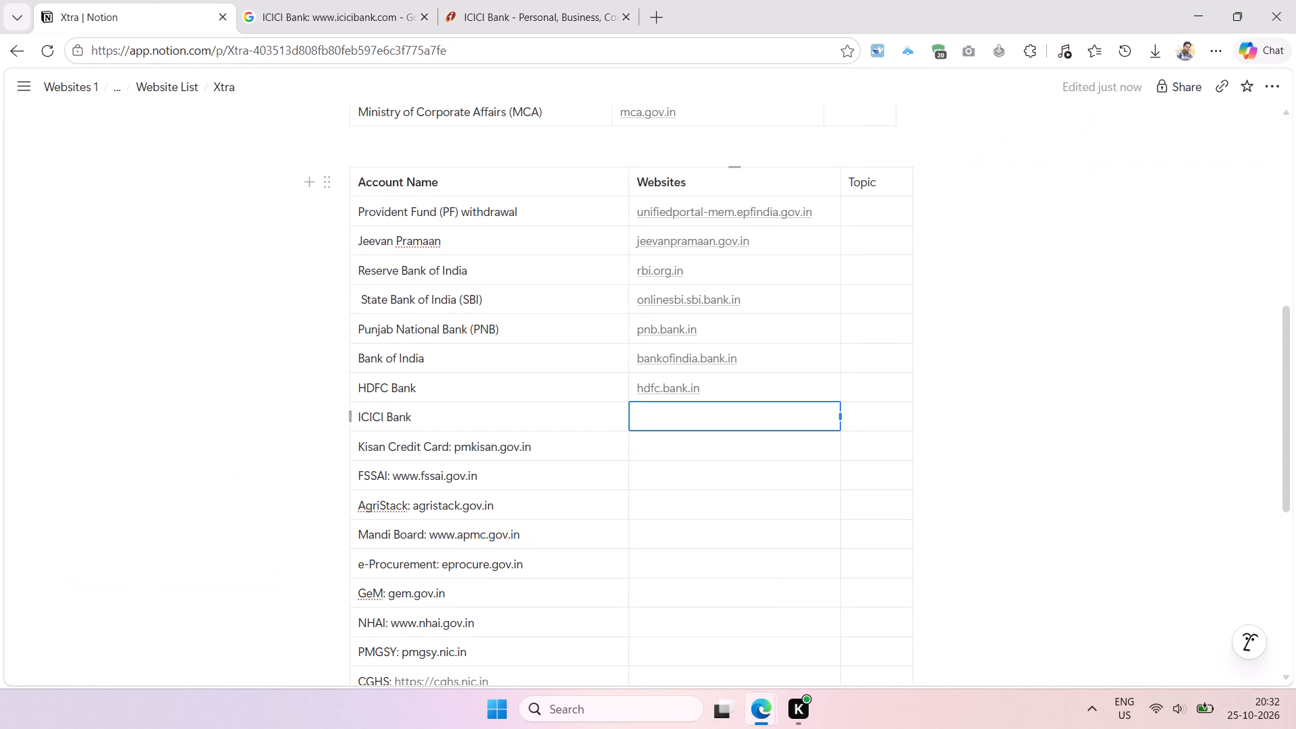
pyautogui.hotkey('ctrl', 'v')
pyautogui.hotkey('ctrl', 'v')
pyautogui.hotkey('ctrl', 'a')
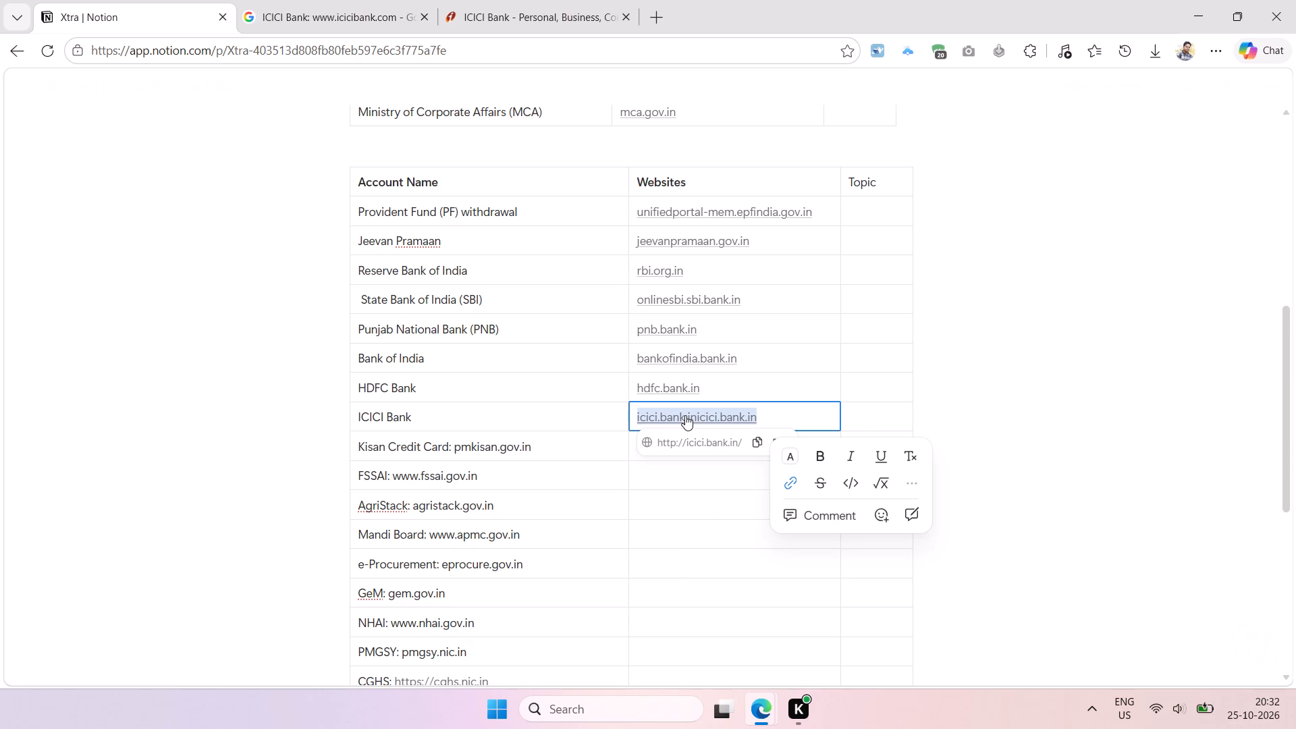
pyautogui.hotkey('ctrl', 'v')
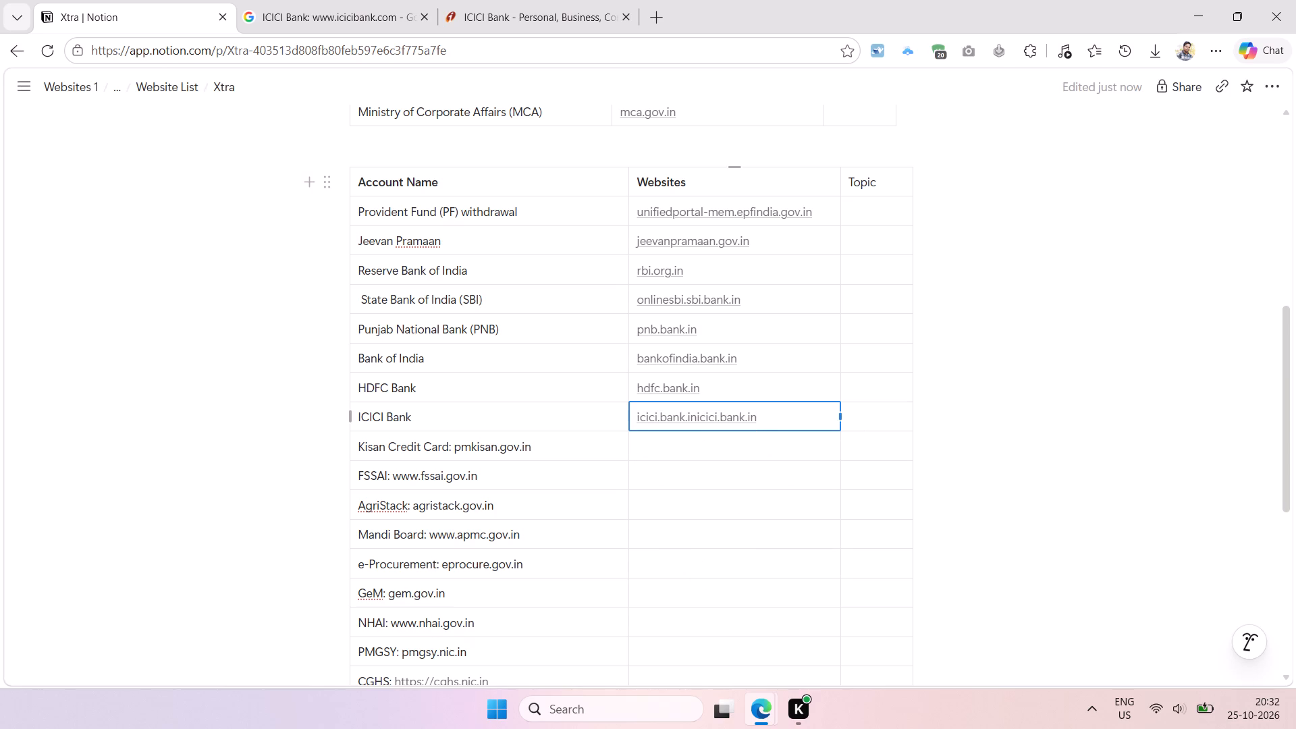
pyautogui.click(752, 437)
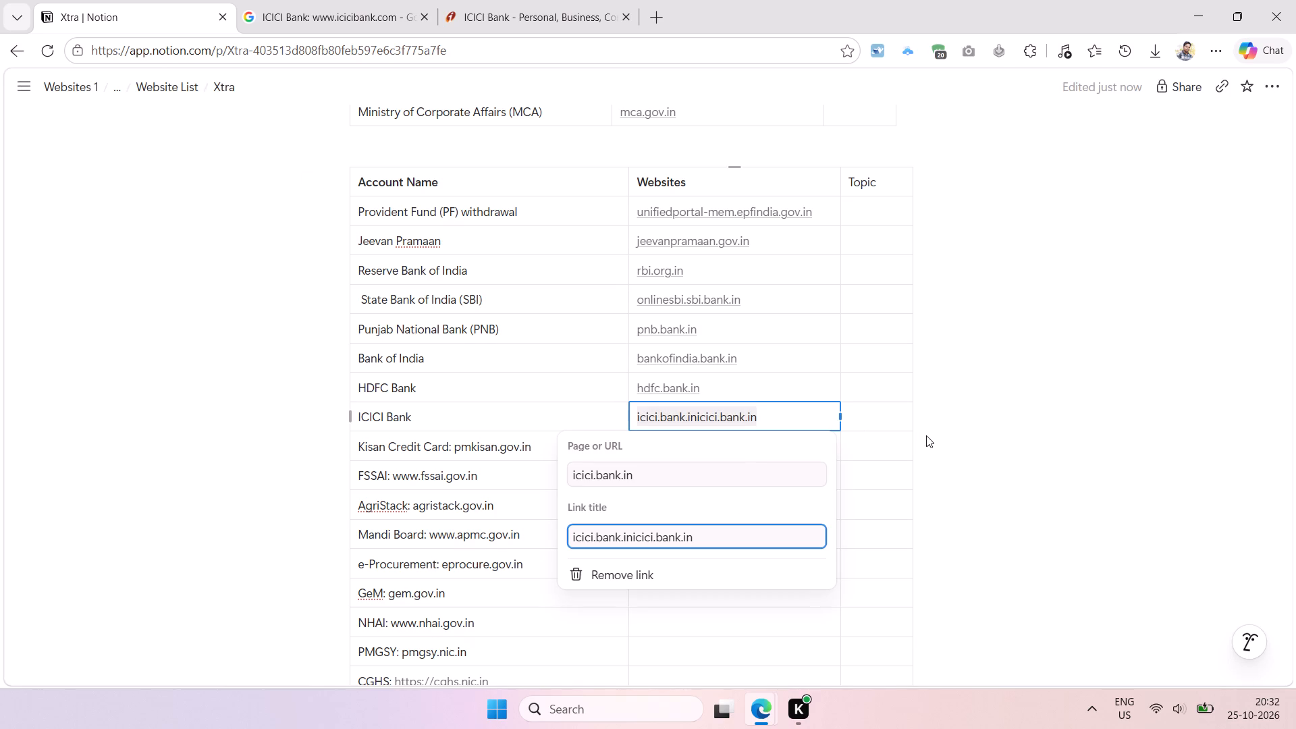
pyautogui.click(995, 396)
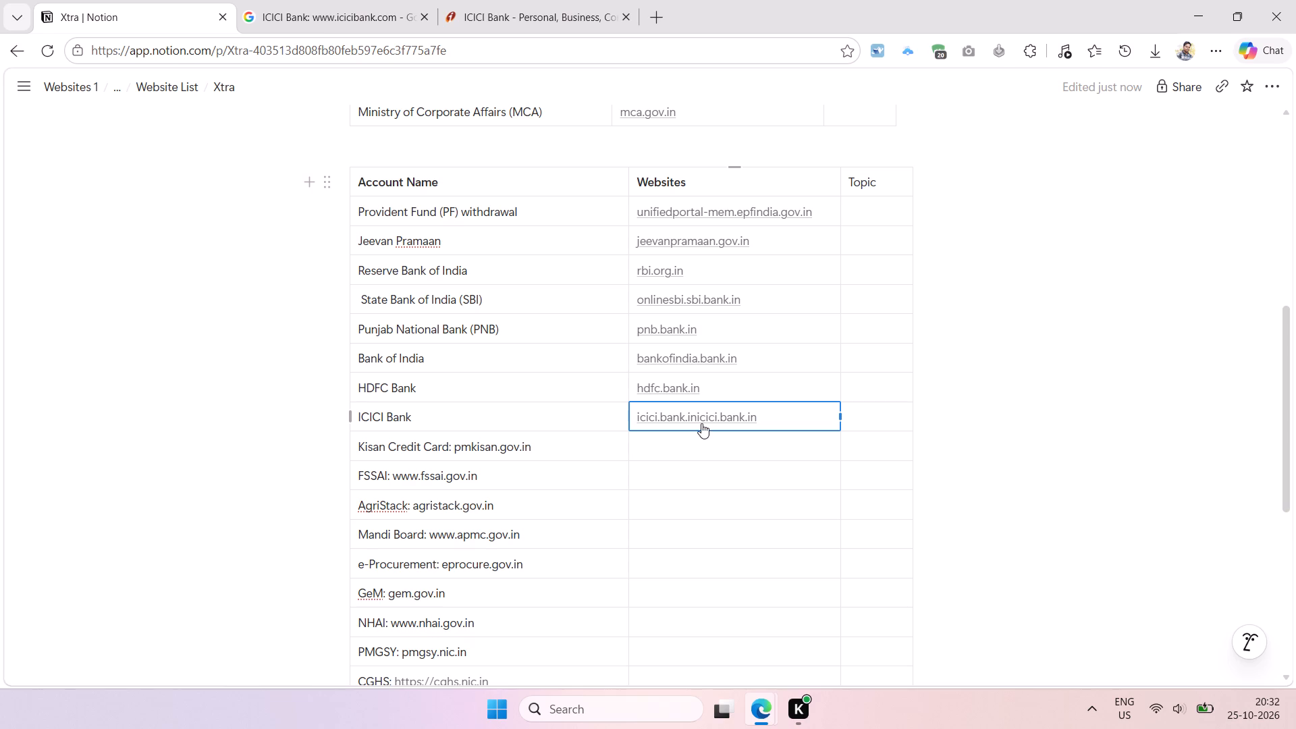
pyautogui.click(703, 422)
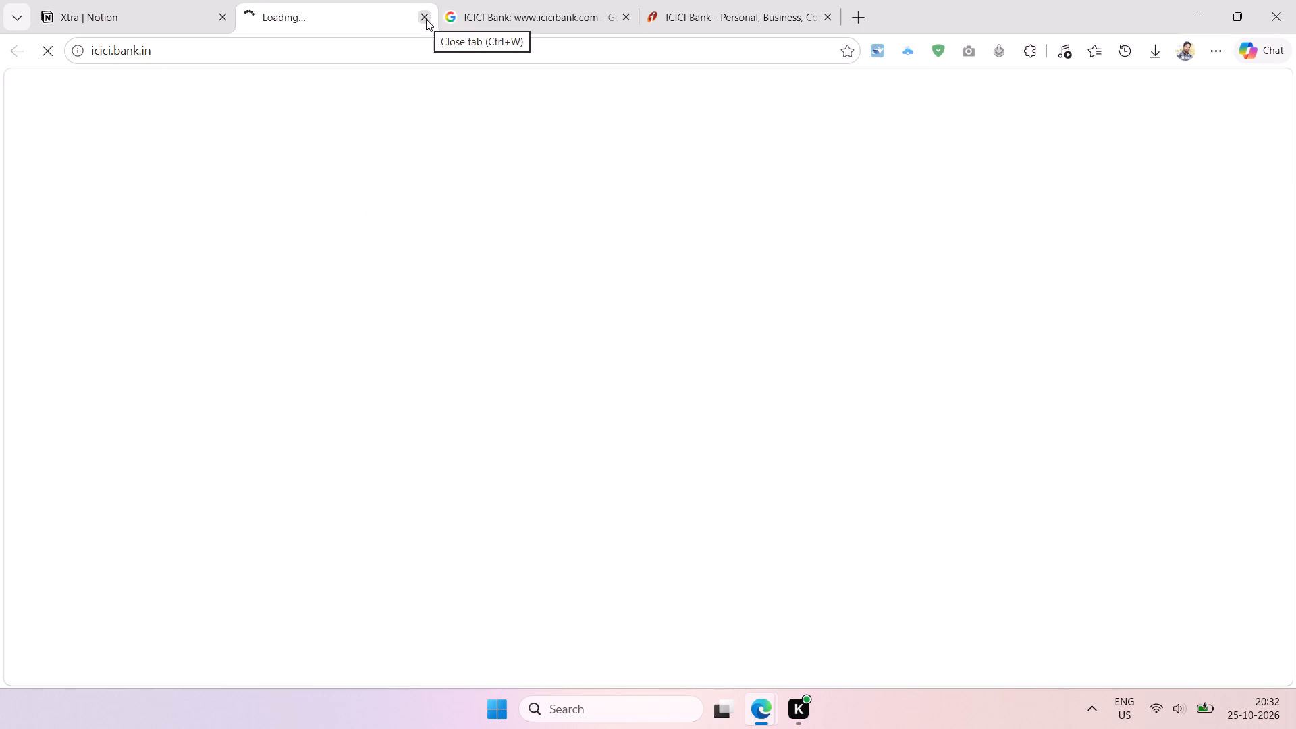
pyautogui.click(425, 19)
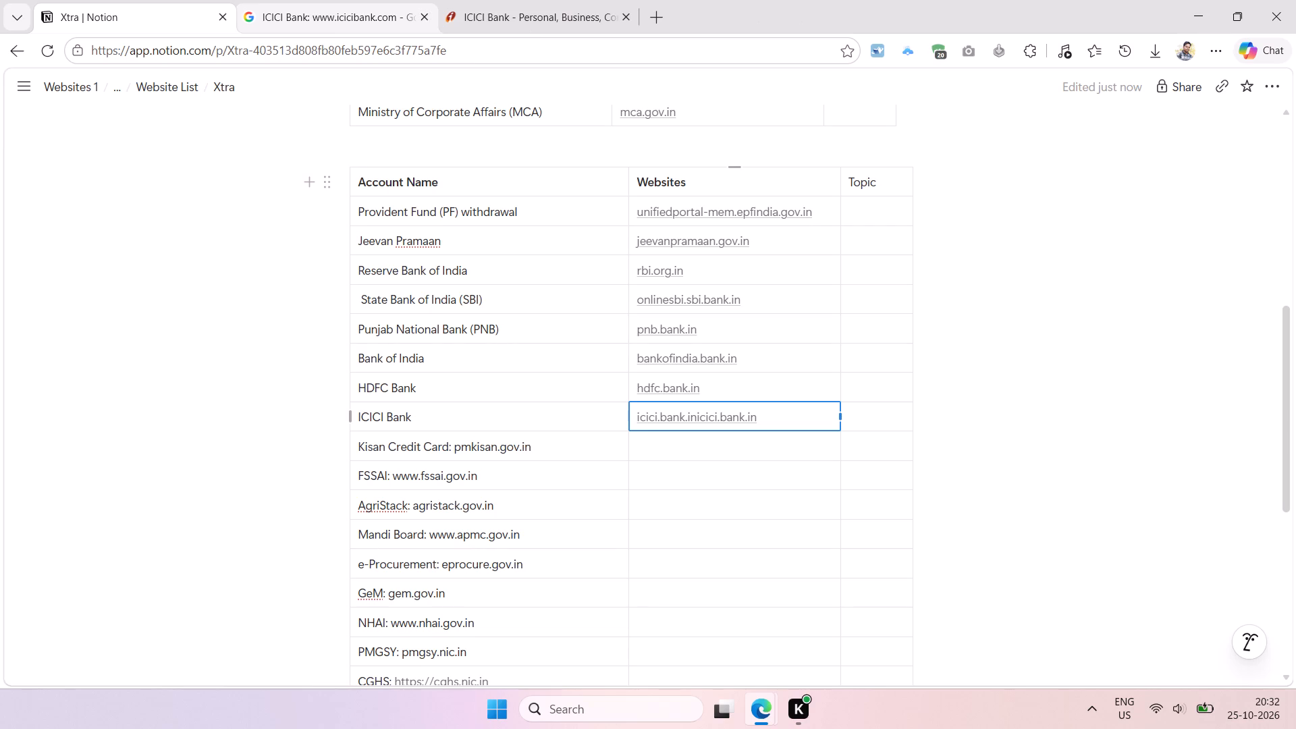
# Return the search tab to the Google home page, look through the ICICI Bank site and close it.
pyautogui.click(364, 12)
pyautogui.click(98, 111)
pyautogui.click(556, 0)
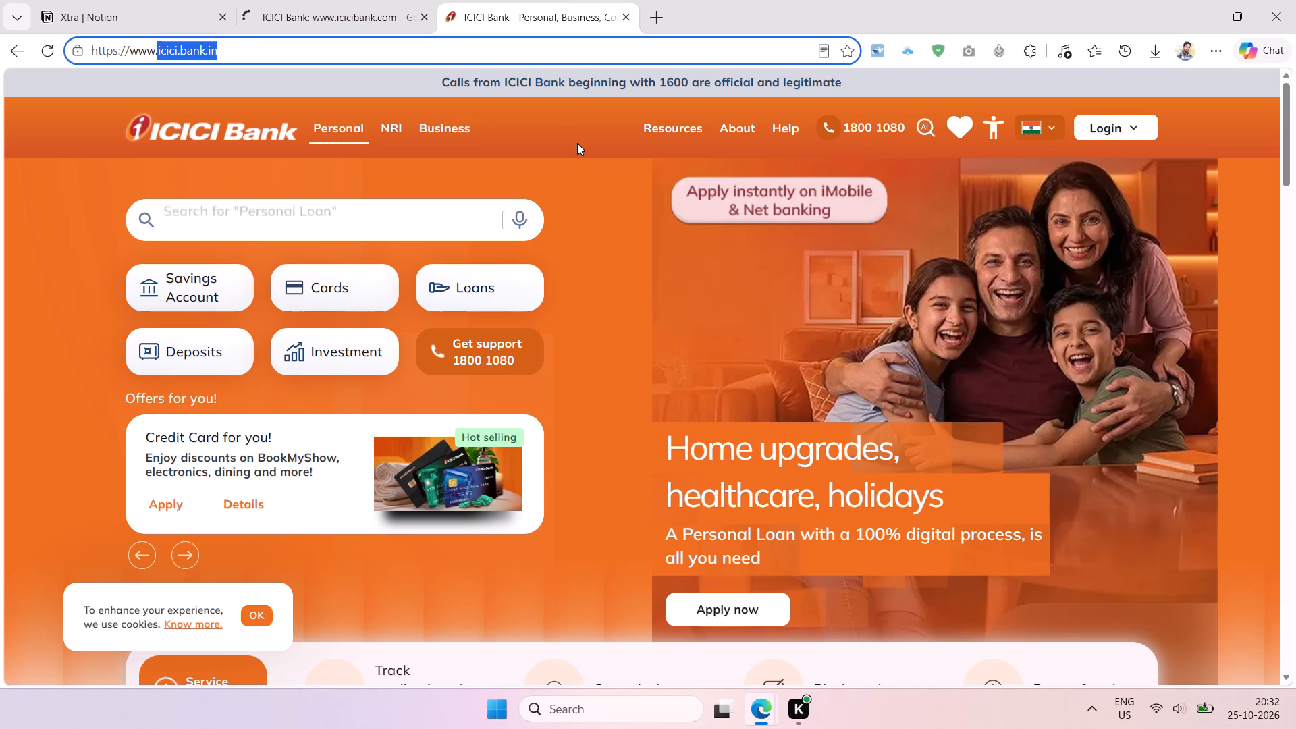
pyautogui.scroll(-9, 688, 371)
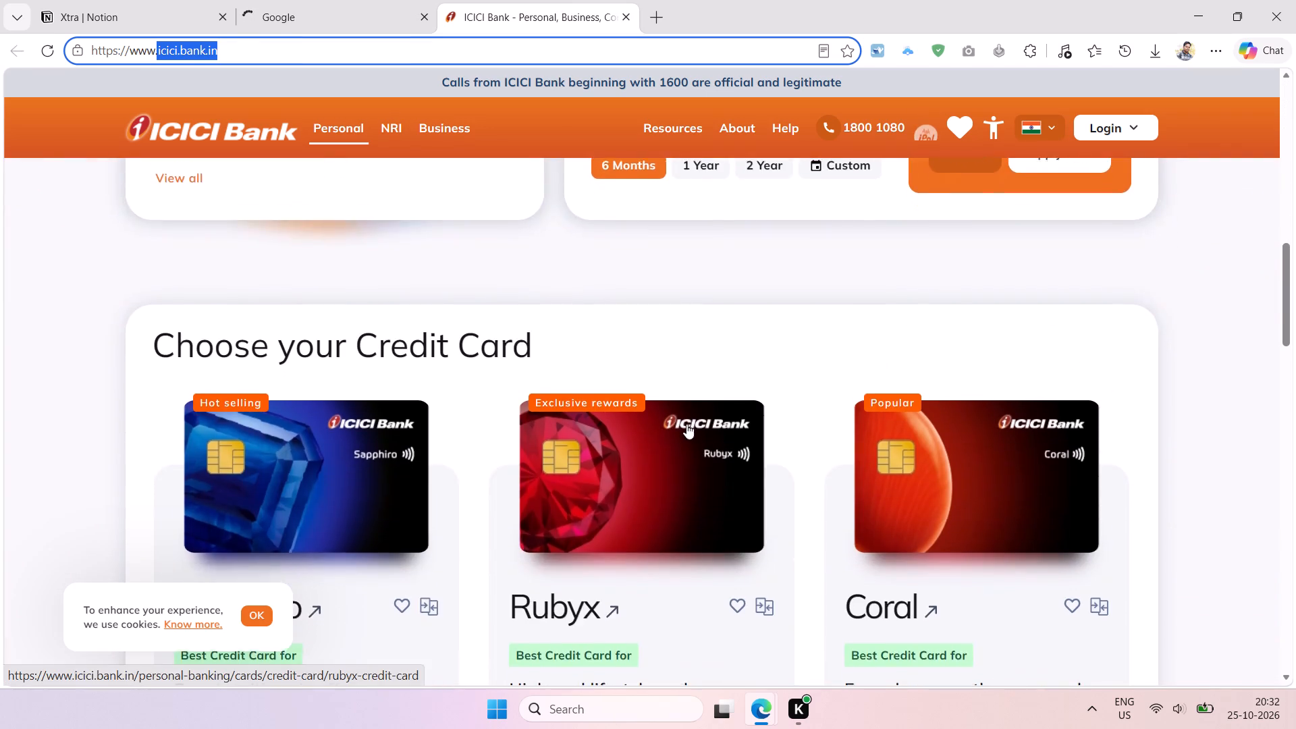
pyautogui.scroll(-2, 686, 424)
pyautogui.scroll(-5, 599, 396)
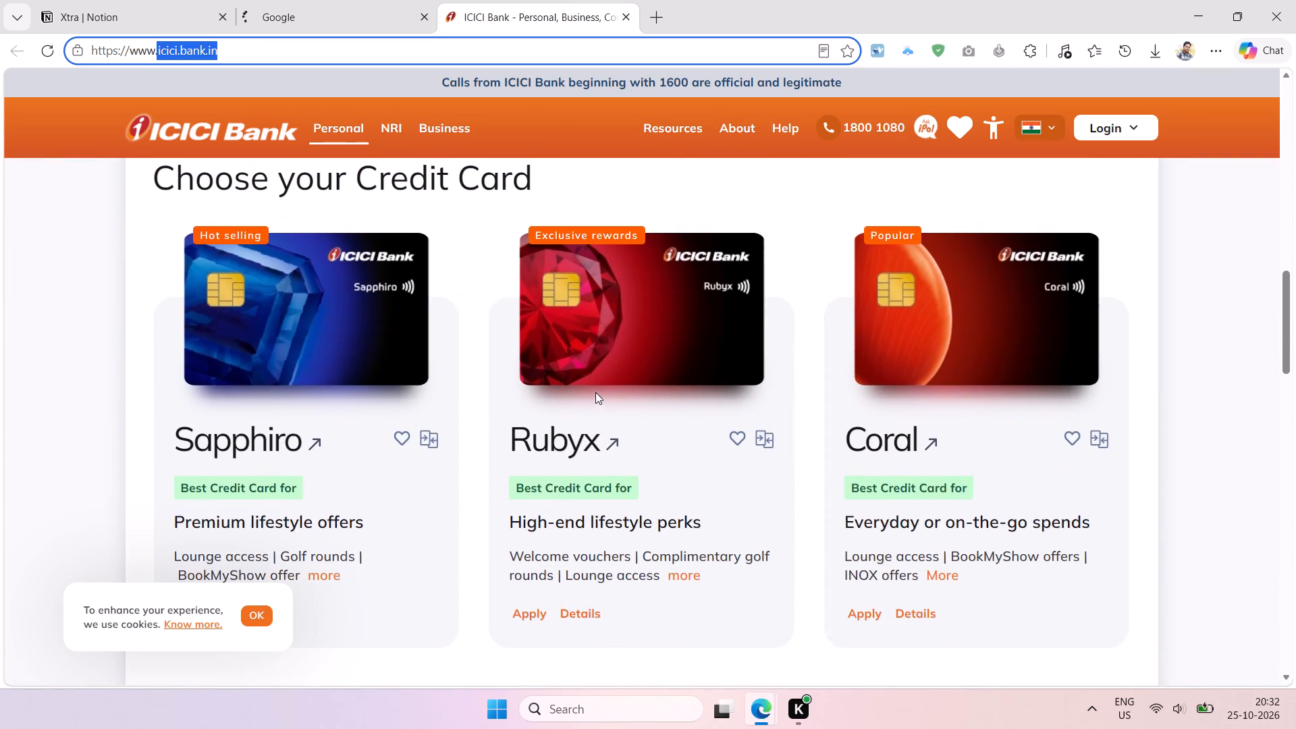
pyautogui.scroll(-9, 595, 392)
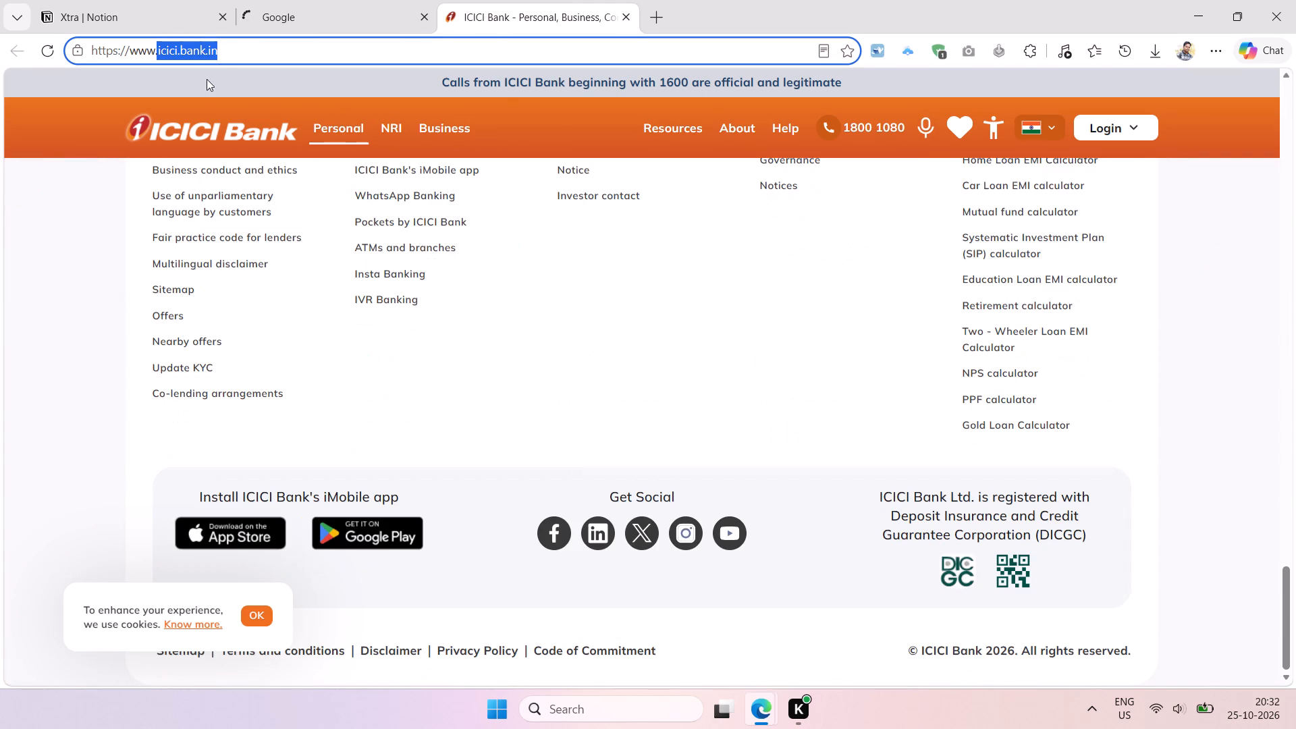
pyautogui.click(628, 18)
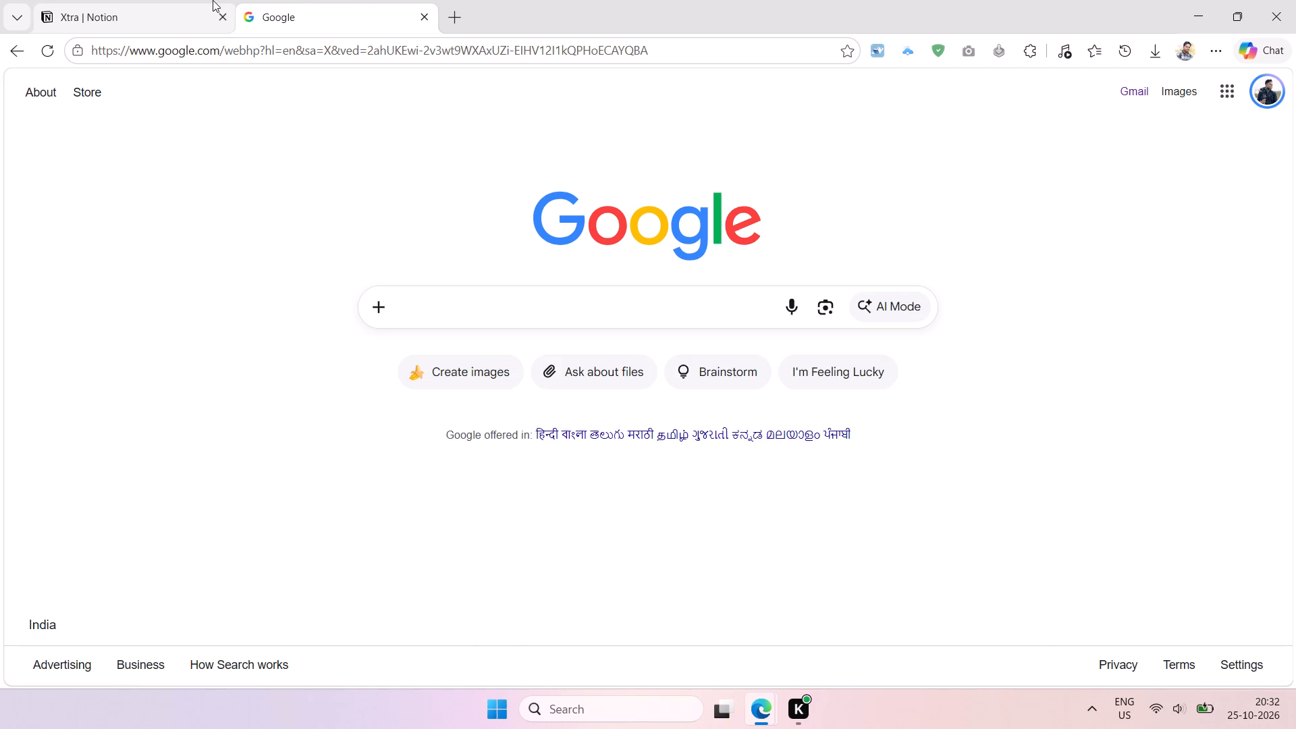
# Search Google for the table's next account entry, "Kisan Credit Card: pmkisan.gov.in".
pyautogui.click(180, 3)
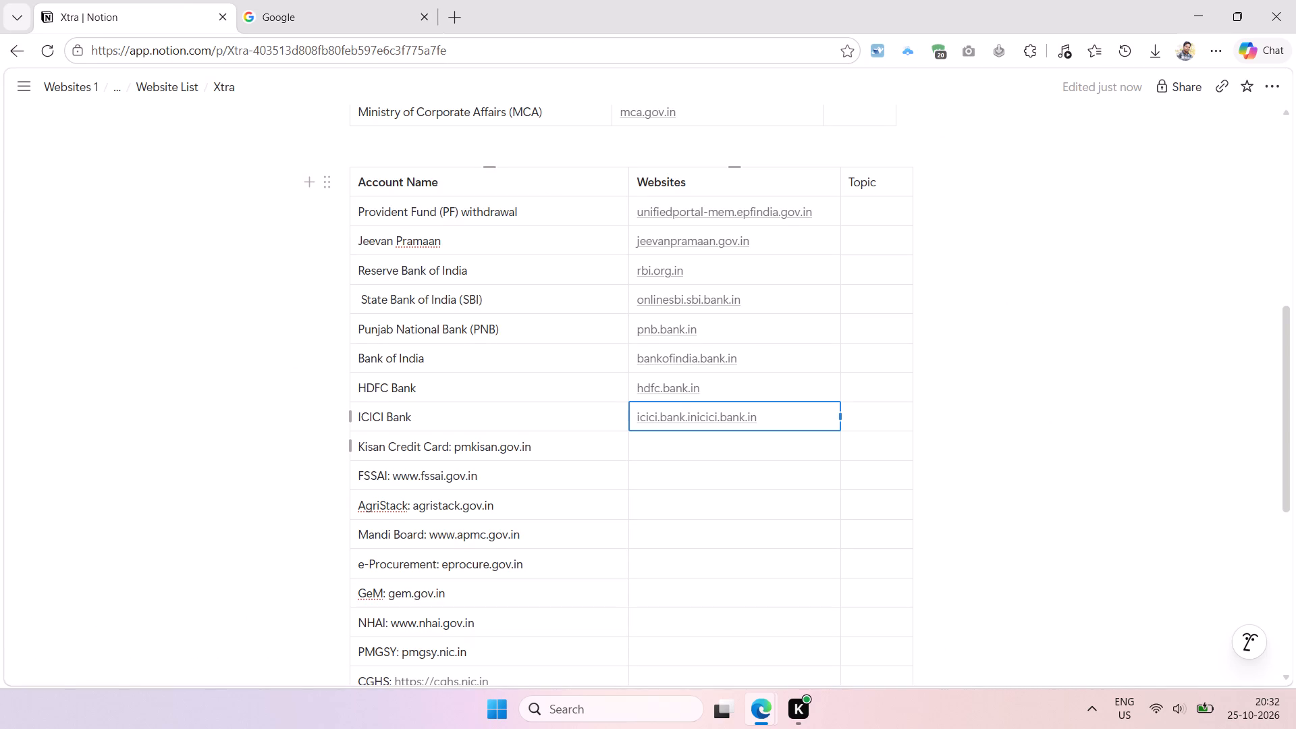
pyautogui.click(564, 442)
pyautogui.hotkey('ctrl', 'a')
pyautogui.hotkey('ctrl', 'c')
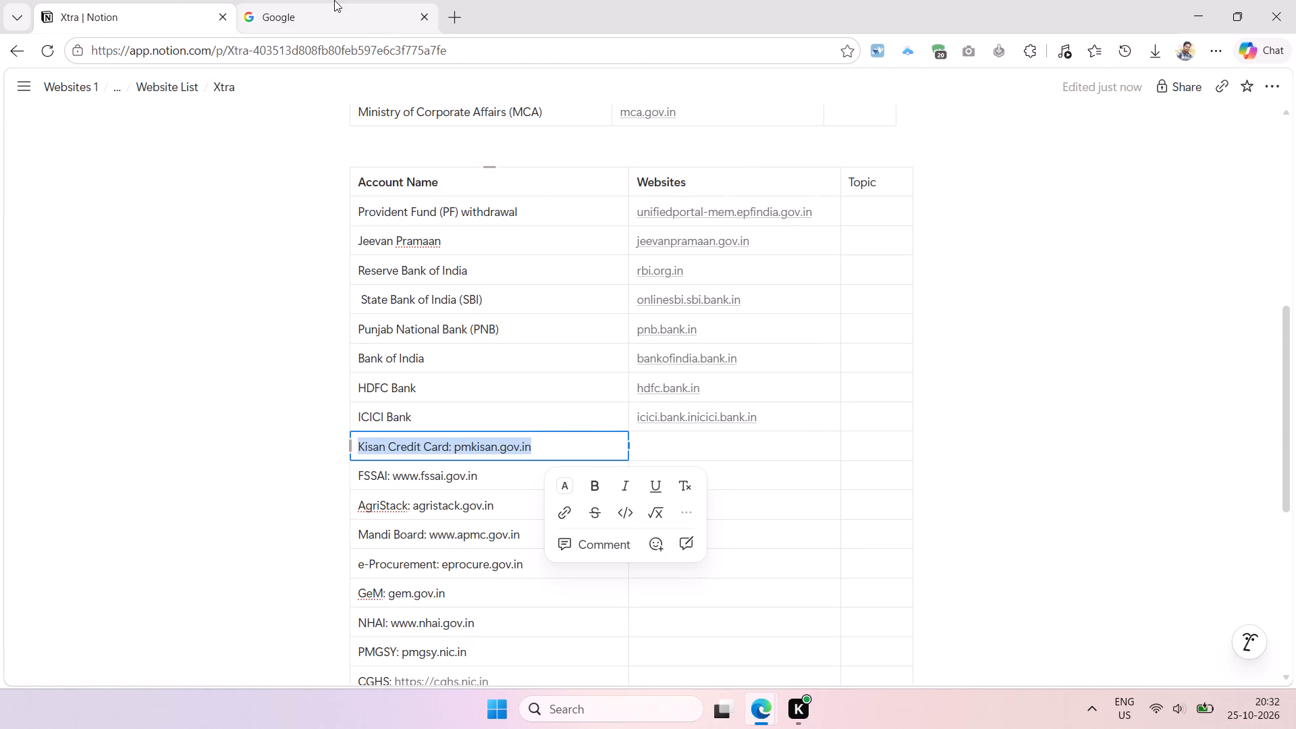
pyautogui.click(334, 0)
pyautogui.click(436, 314)
pyautogui.hotkey('ctrl', 'a')
pyautogui.hotkey('ctrl', 'v')
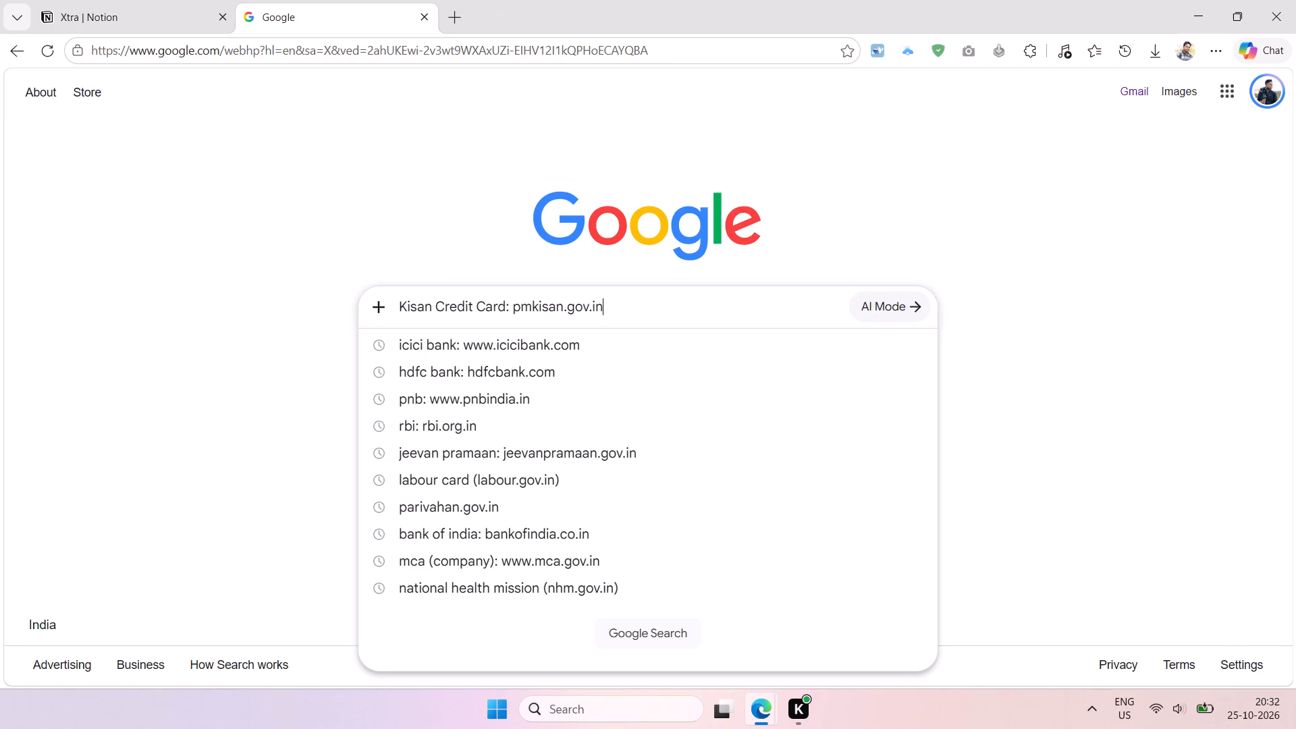
pyautogui.press('Return')
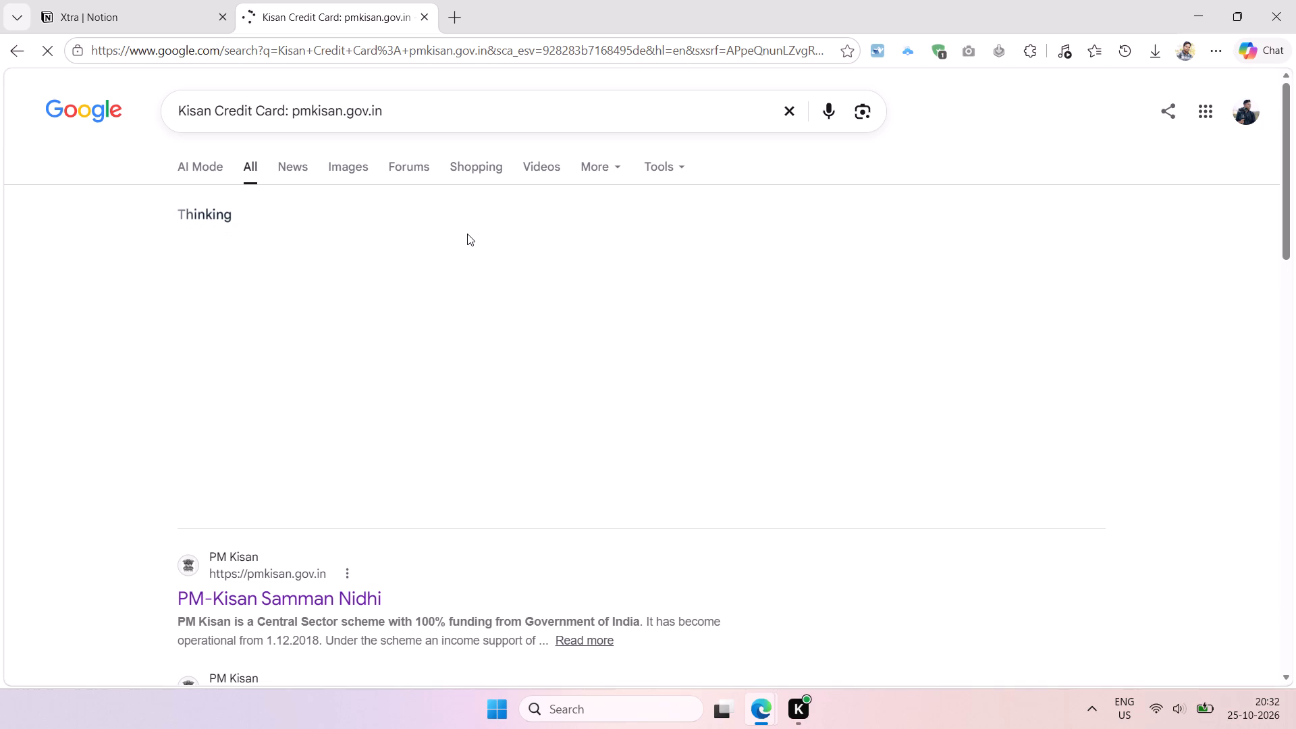
# Delete the Kisan Credit Card row from the account table in Notion.
pyautogui.click(130, 0)
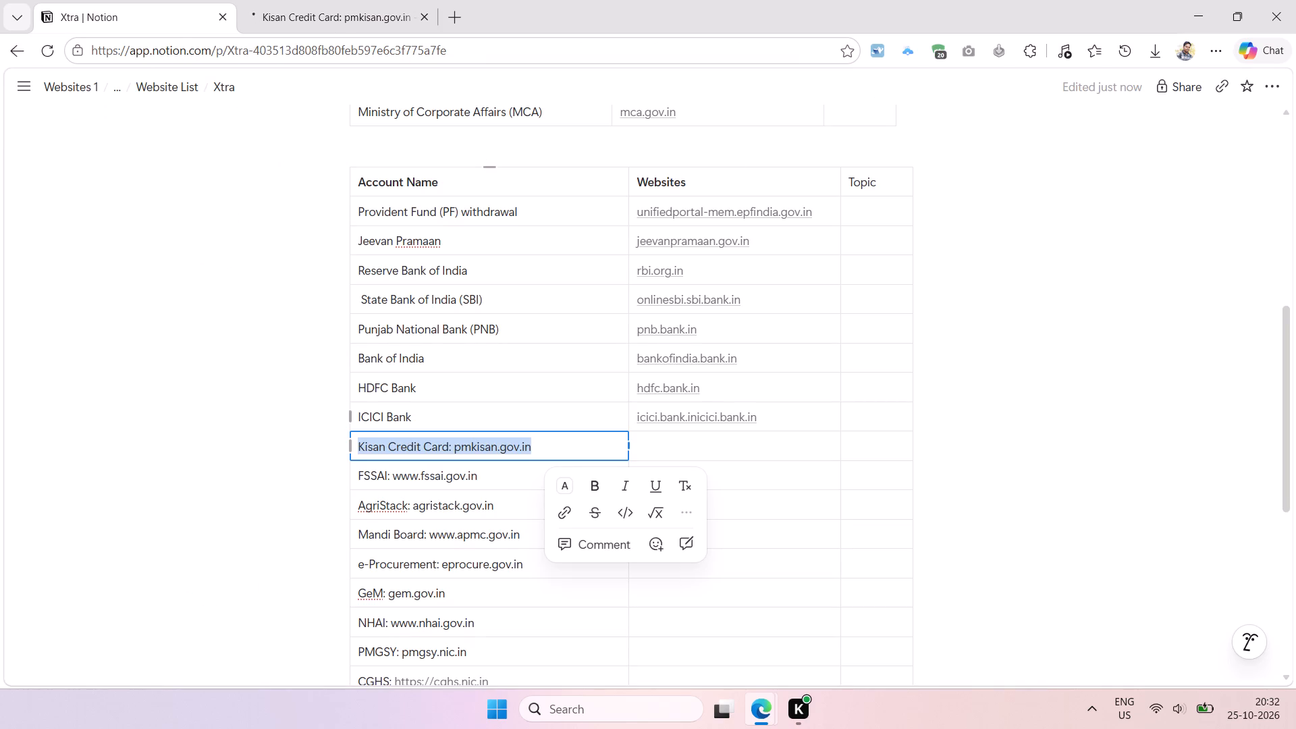
pyautogui.click(350, 446)
pyautogui.click(350, 446)
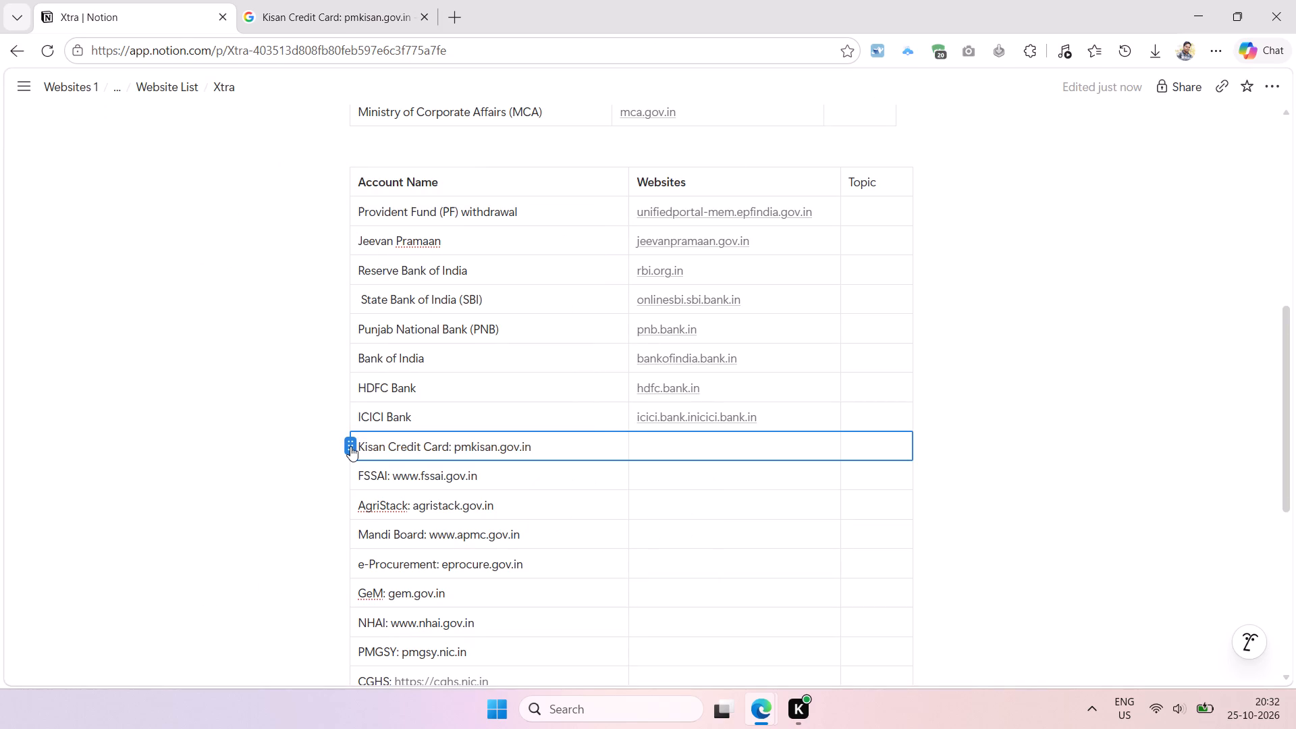
pyautogui.press('Delete')
pyautogui.click(516, 448)
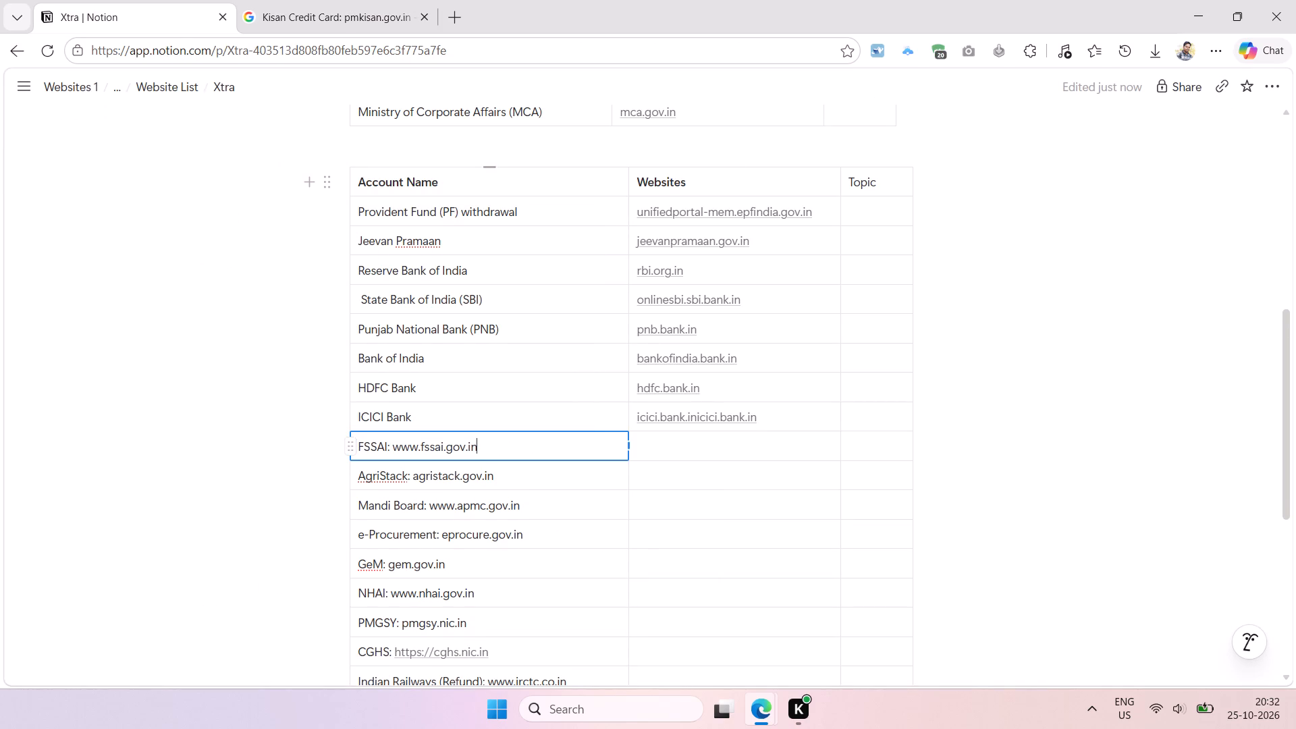
pyautogui.hotkey('ctrl', 'a')
pyautogui.hotkey('ctrl', 'c')
pyautogui.click(363, 1)
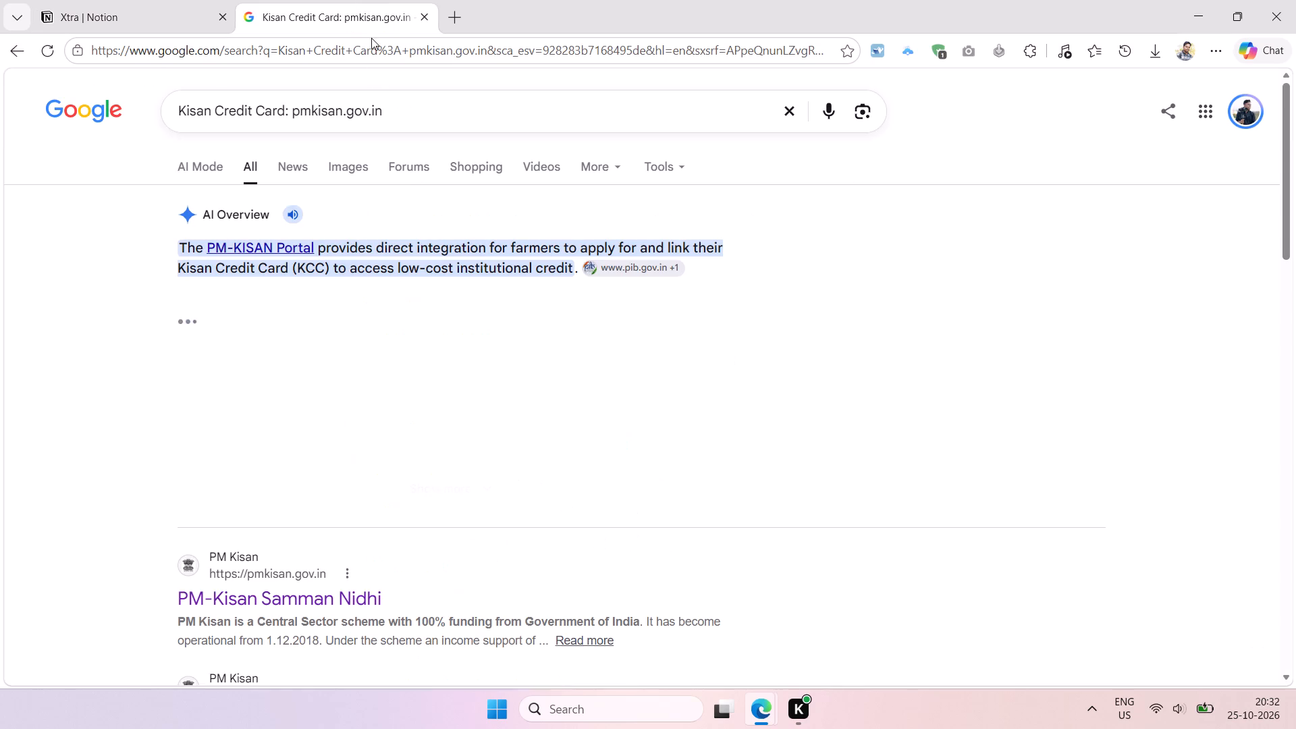
pyautogui.click(387, 117)
pyautogui.hotkey('ctrl', 'a')
pyautogui.hotkey('ctrl', 'v')
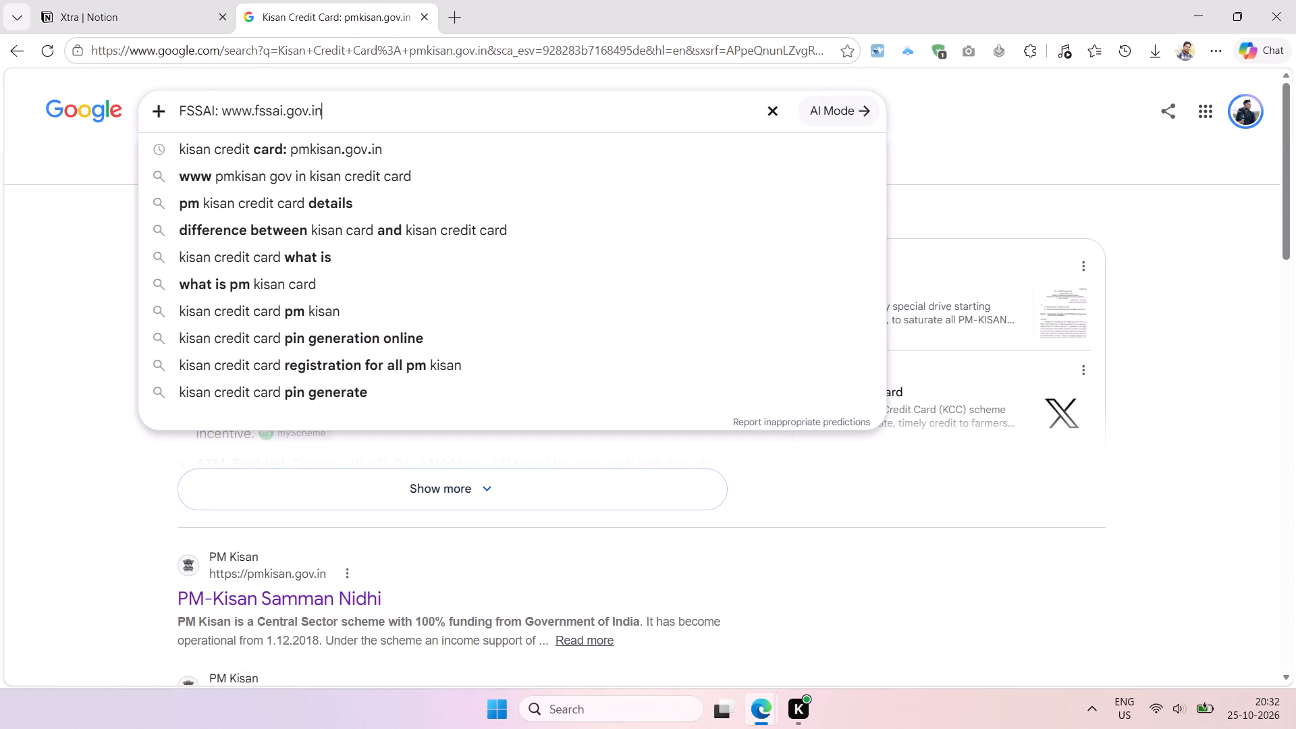
pyautogui.press('Return')
# Insert an empty row above the FSSAI row in the Notion account table.
pyautogui.click(149, 0)
pyautogui.scroll(-1, 401, 437)
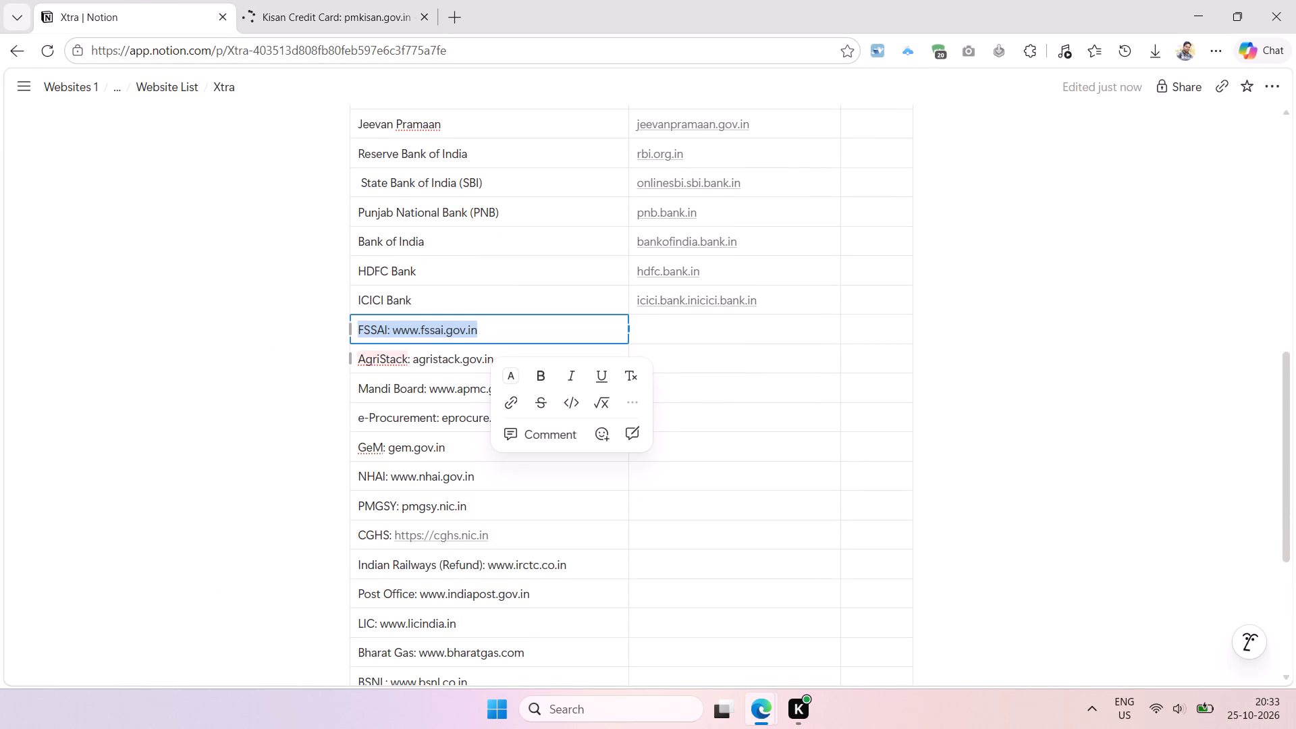
pyautogui.click(486, 462)
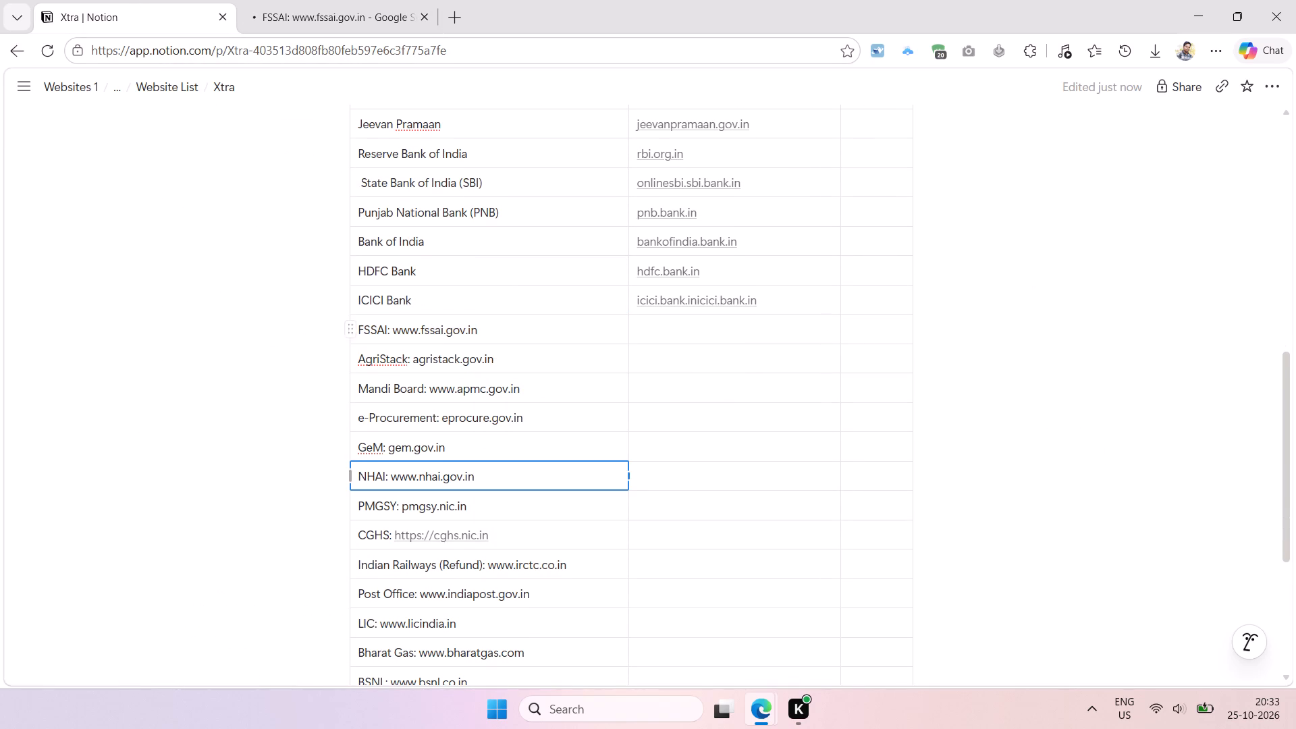
pyautogui.click(346, 325)
pyautogui.click(454, 407)
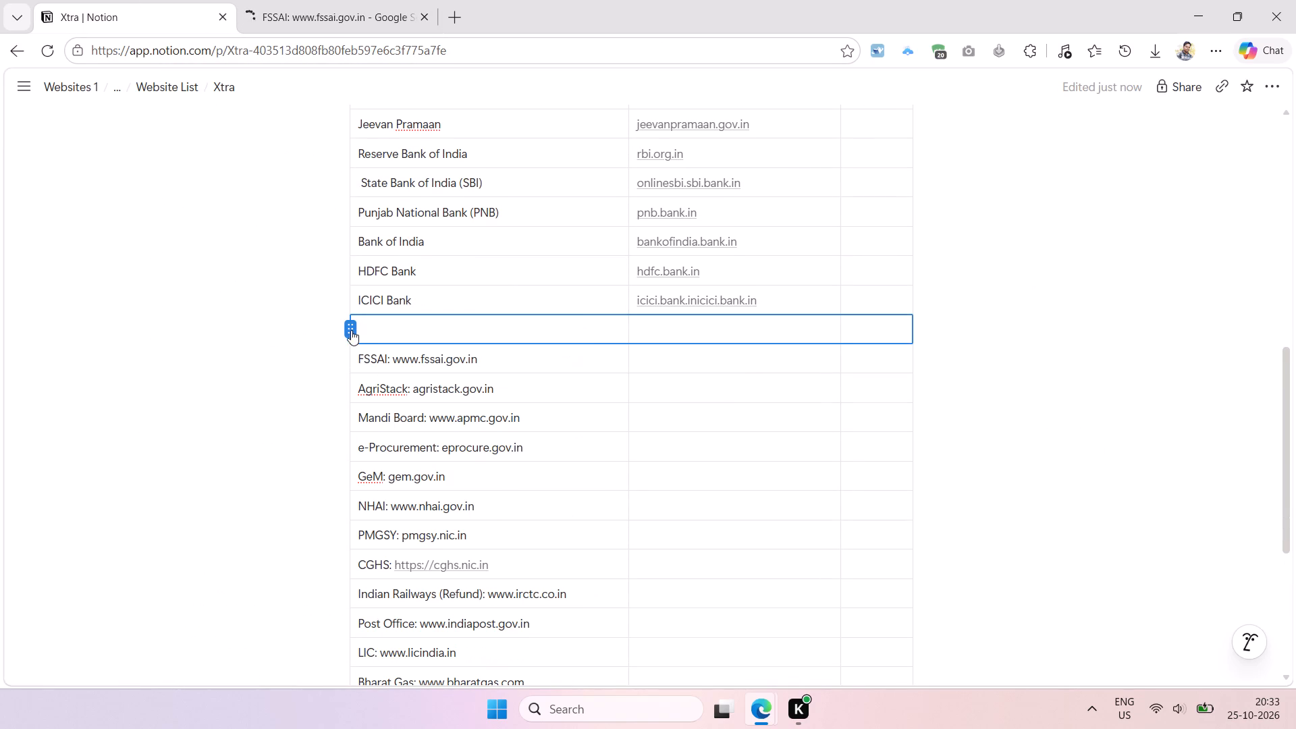
# Insert a second empty row between the ICICI Bank row and the FSSAI row.
pyautogui.click(351, 330)
pyautogui.click(452, 404)
# Open the "FSSAI - Food Safety and Standards Authority of India" search result in a new tab.
pyautogui.scroll(-2, 535, 410)
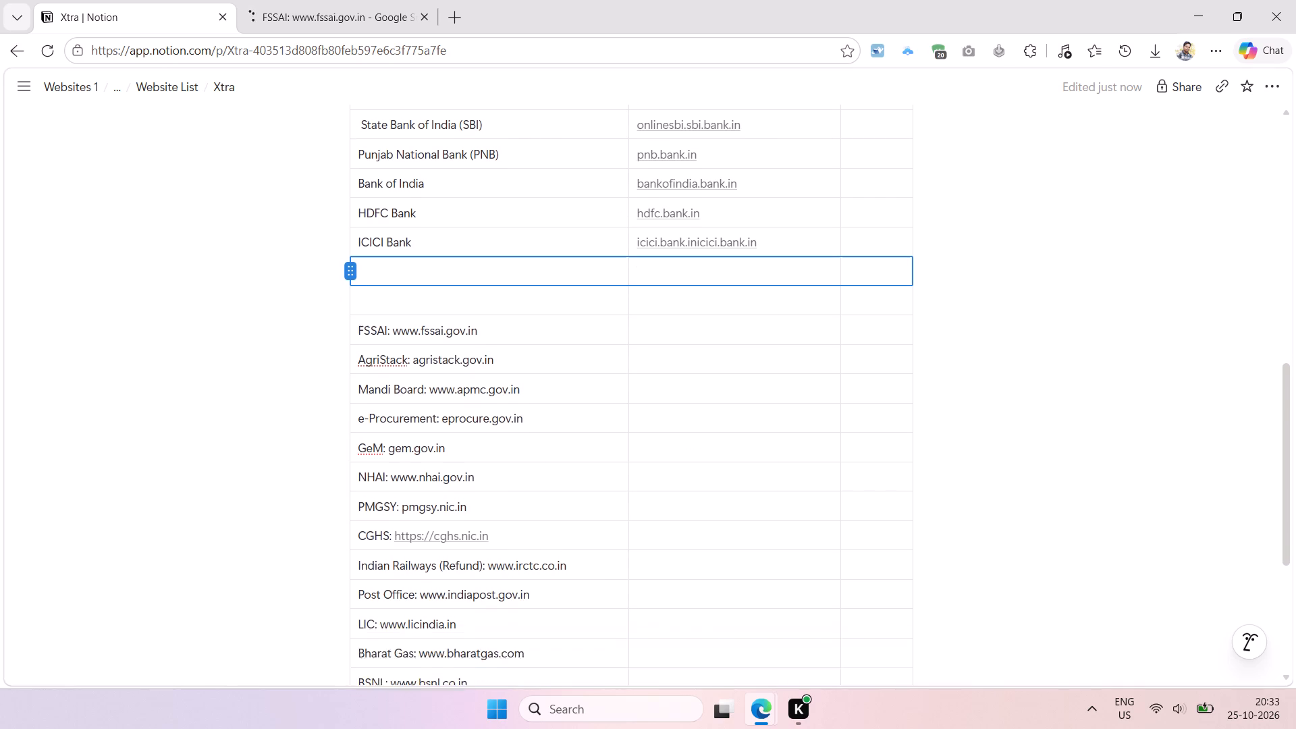
pyautogui.scroll(-3, 535, 410)
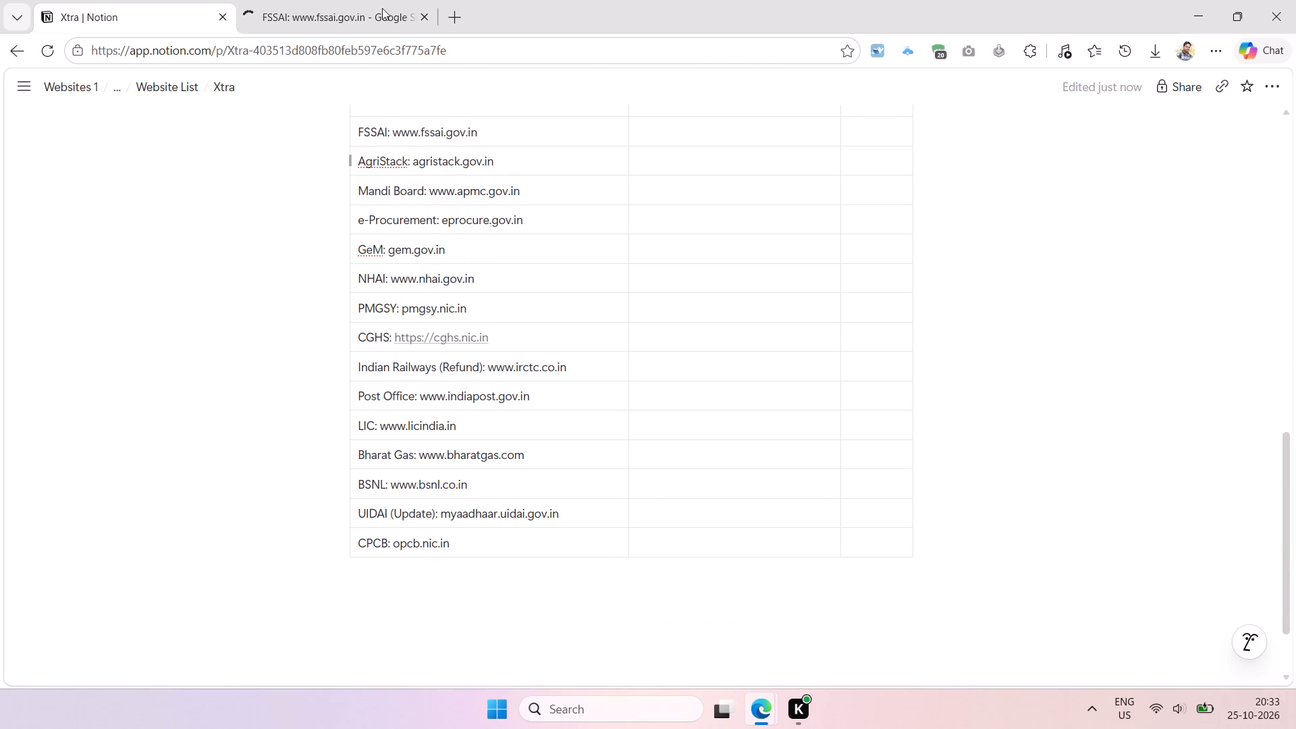
pyautogui.click(323, 0)
pyautogui.rightClick(253, 252)
pyautogui.click(356, 265)
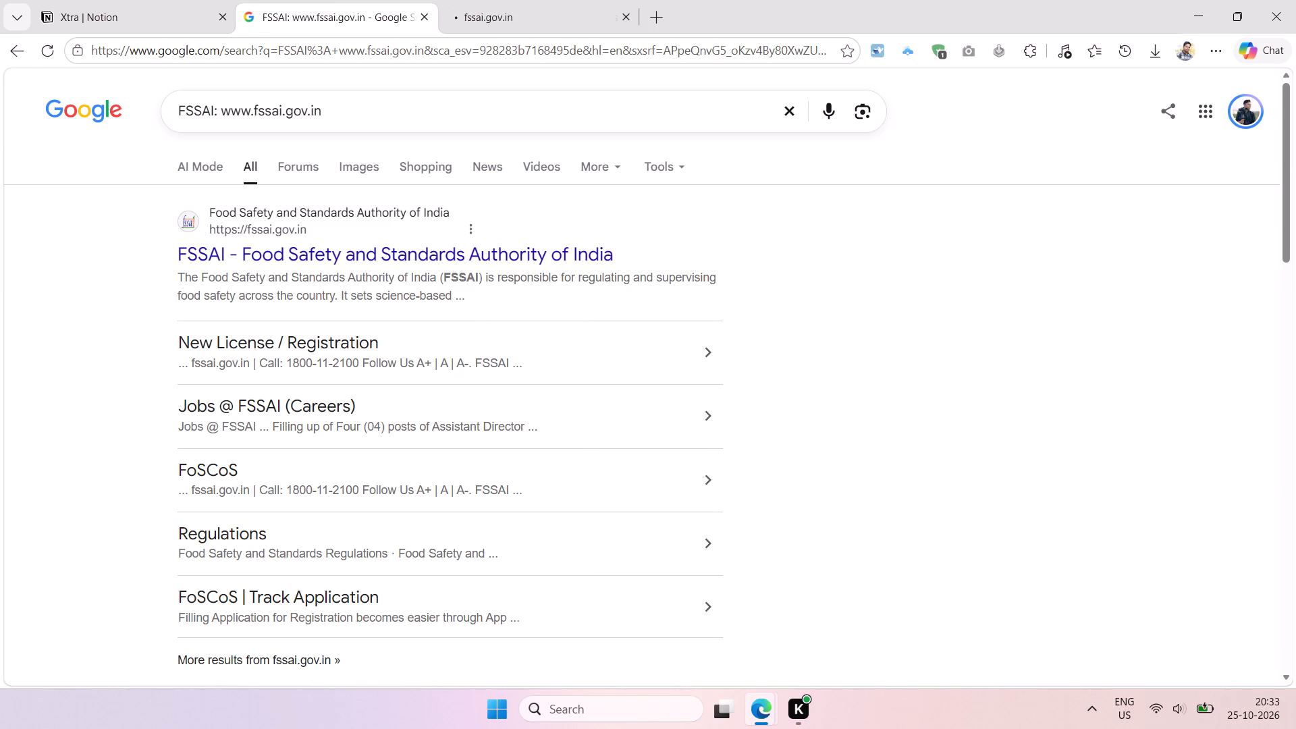
# Replace the FSSAI entry in the Notion table with "Food Safety and Standards Authority of India (FSSAI)" copied from the Google result.
pyautogui.moveTo(203, 275); pyautogui.dragTo(479, 280)
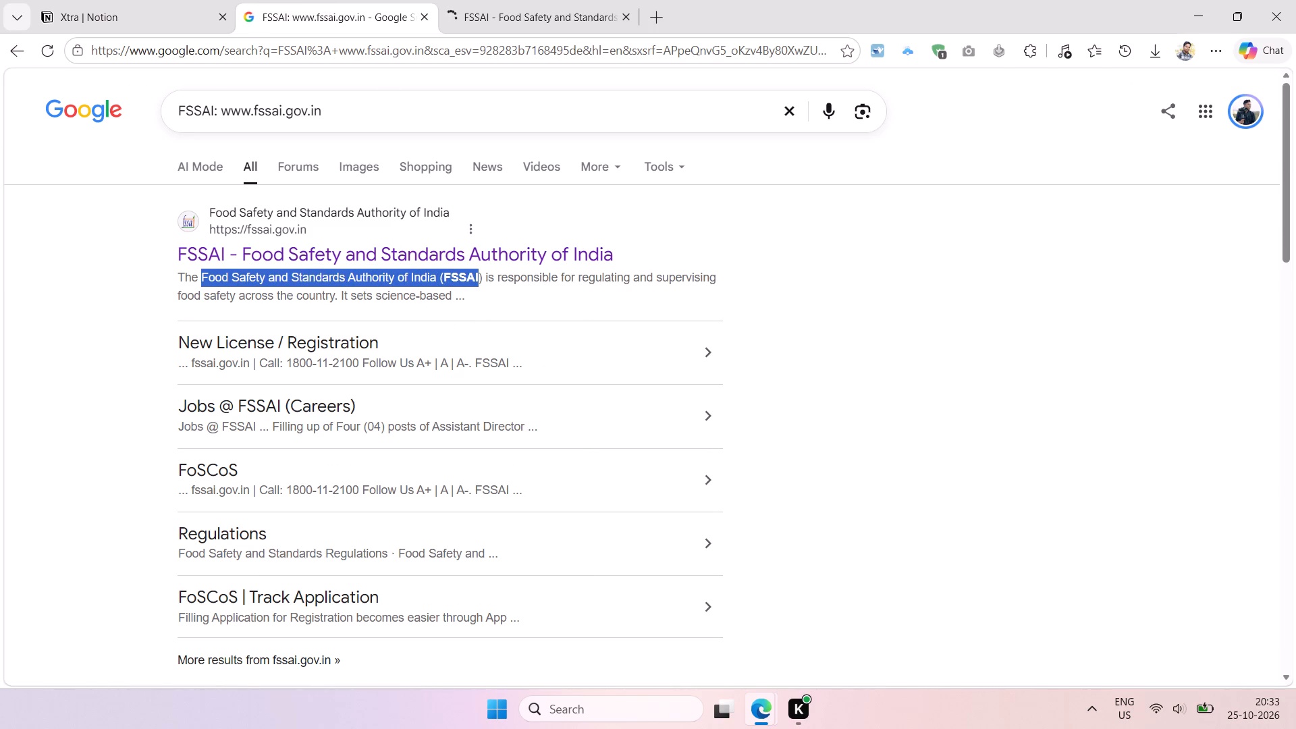
pyautogui.moveTo(479, 280); pyautogui.dragTo(481, 280)
pyautogui.hotkey('ctrl', 'c')
pyautogui.click(142, 3)
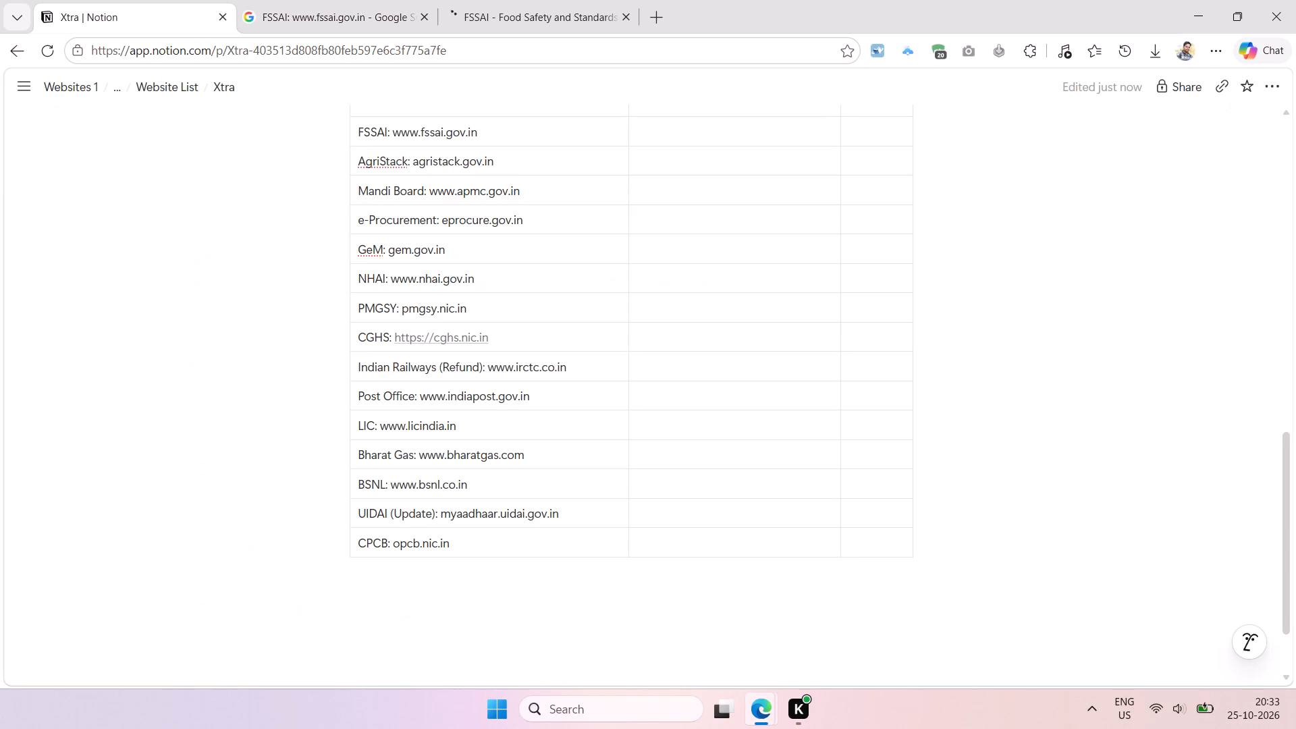
pyautogui.click(499, 134)
pyautogui.hotkey('ctrl', 'a')
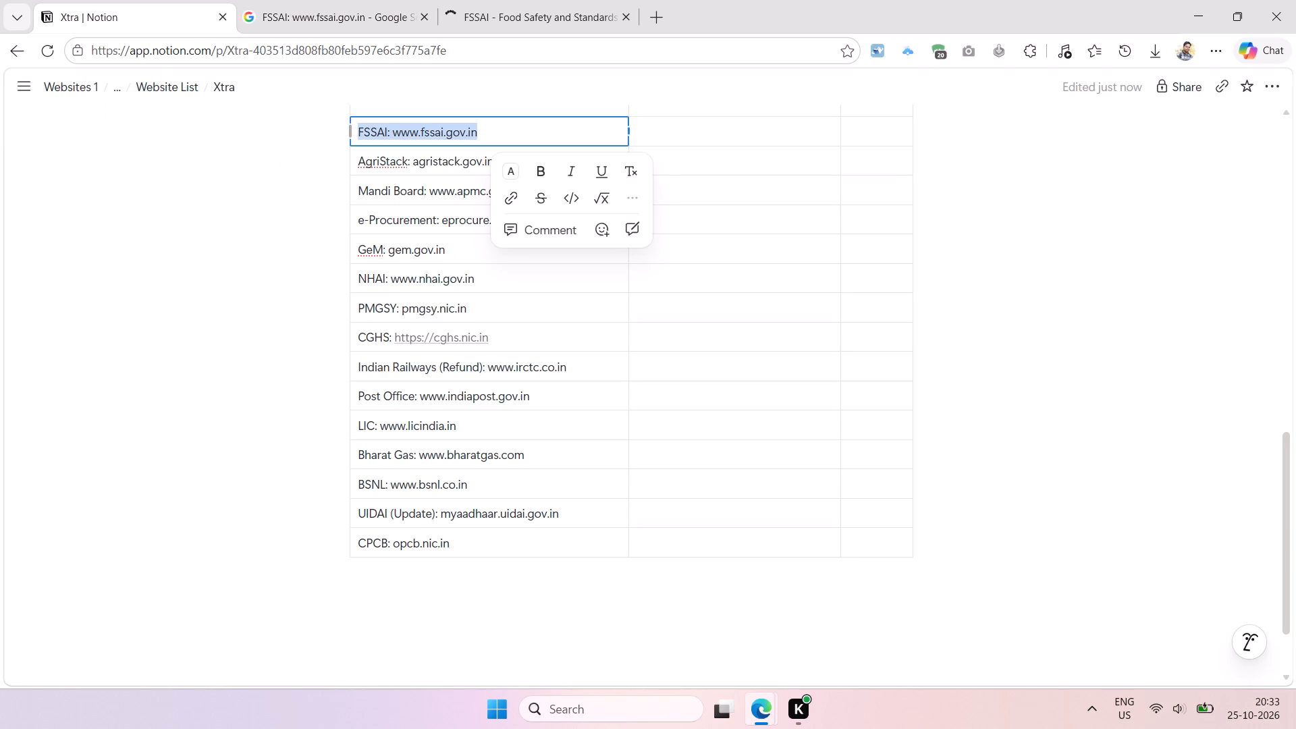
pyautogui.hotkey('ctrl', 'v')
# Remove the italic and bold formatting from the Food Safety and Standards Authority of India (FSSAI) cell.
pyautogui.hotkey('ctrl', 'a')
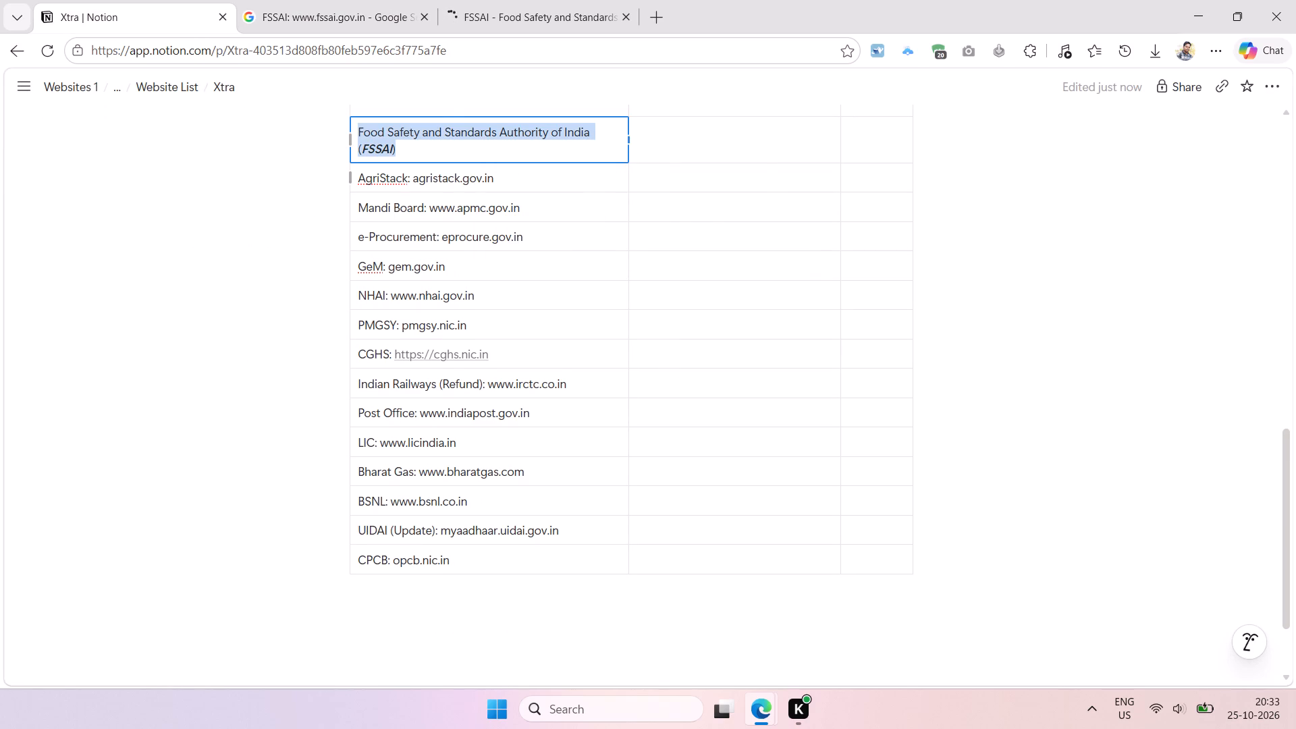
pyautogui.hotkey('ctrl', 'i')
pyautogui.hotkey('ctrl', 'i')
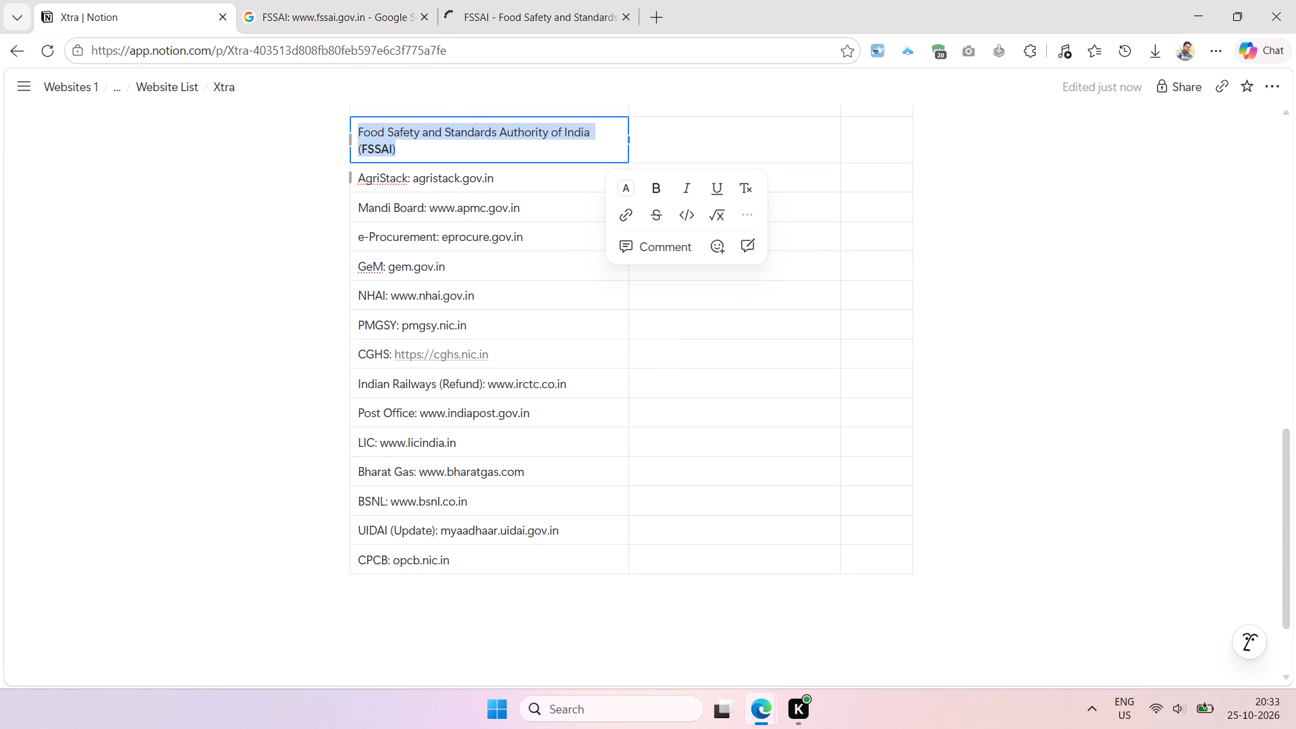
pyautogui.hotkey('ctrl', 'b')
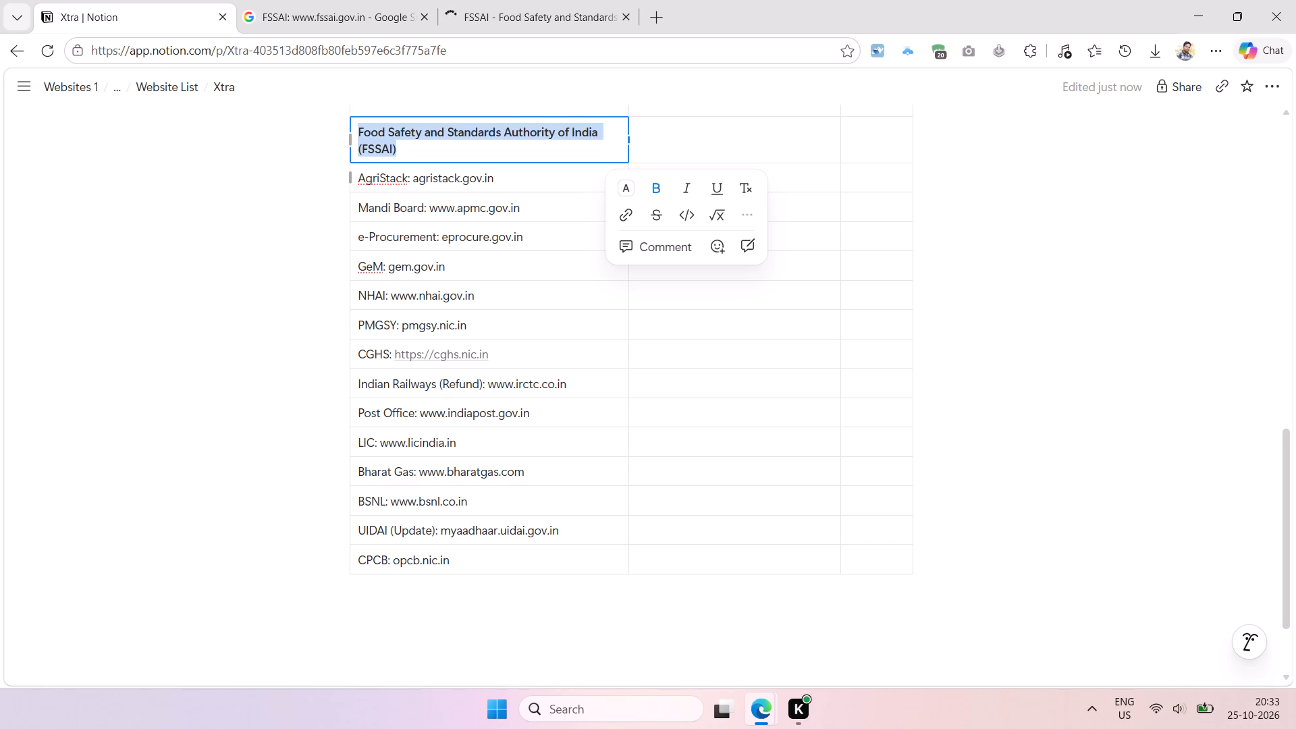
pyautogui.hotkey('ctrl', 'b')
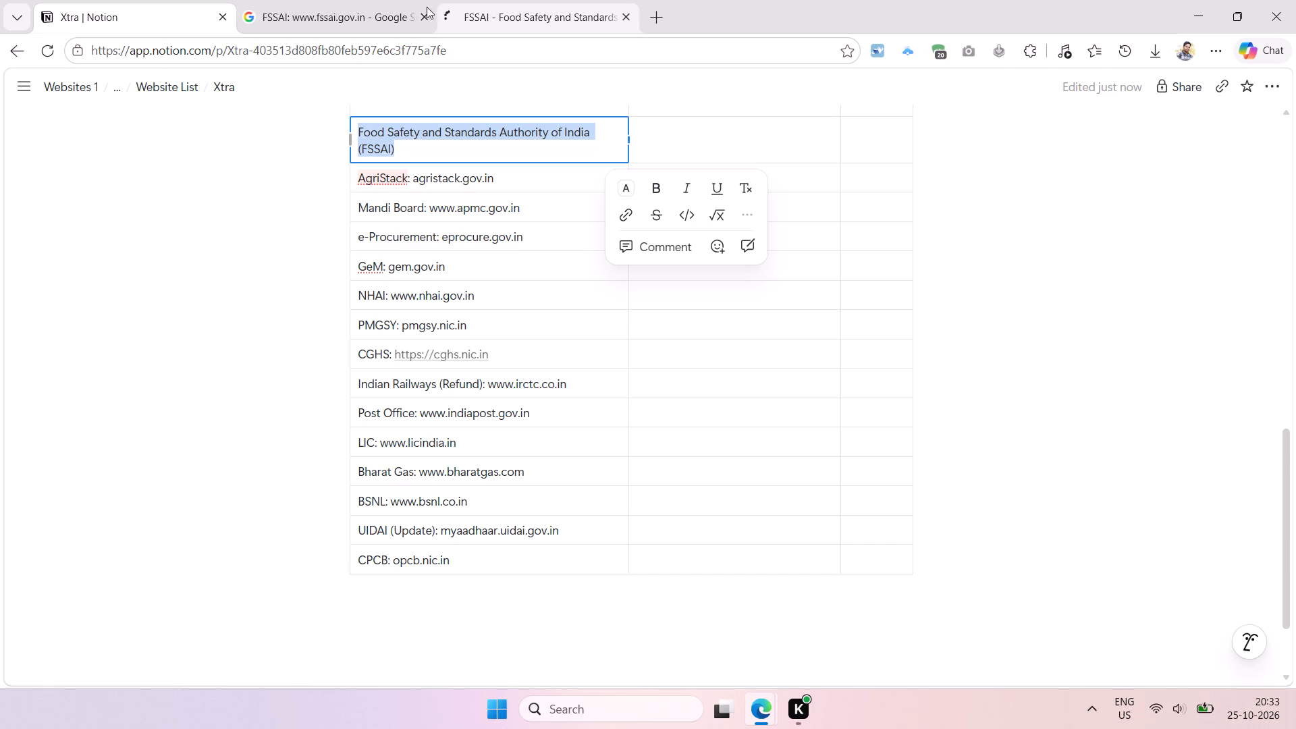
# Widen the table's name column so the full FSSAI name fits on one line.
pyautogui.scroll(2, 636, 201)
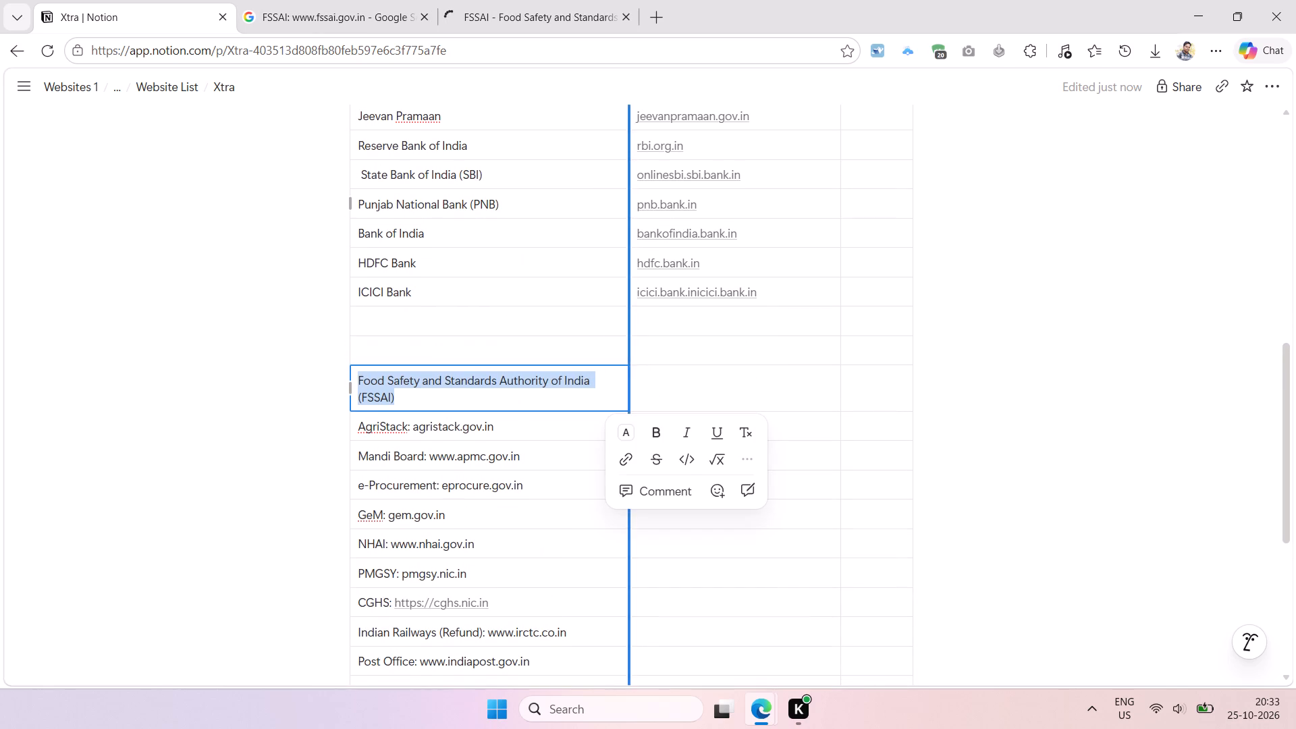
pyautogui.moveTo(630, 209); pyautogui.dragTo(696, 204)
pyautogui.click(626, 190)
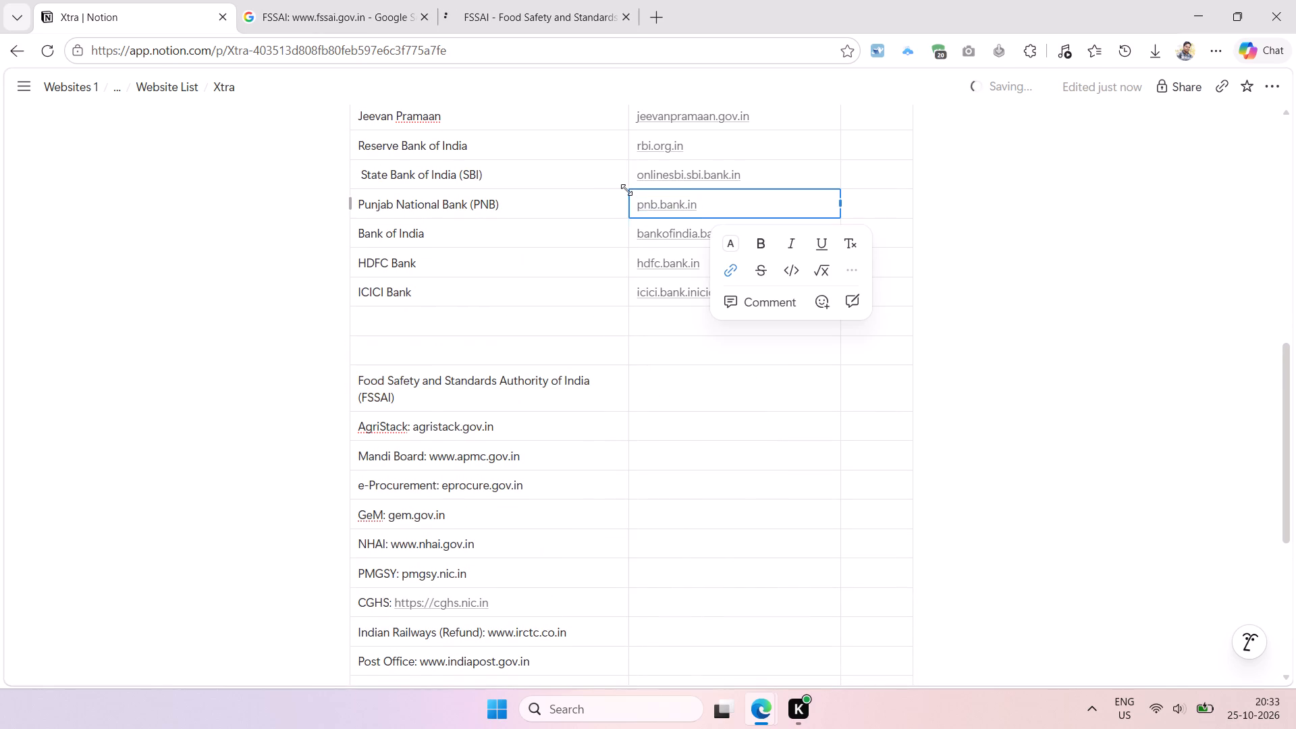
pyautogui.moveTo(628, 341); pyautogui.dragTo(647, 332)
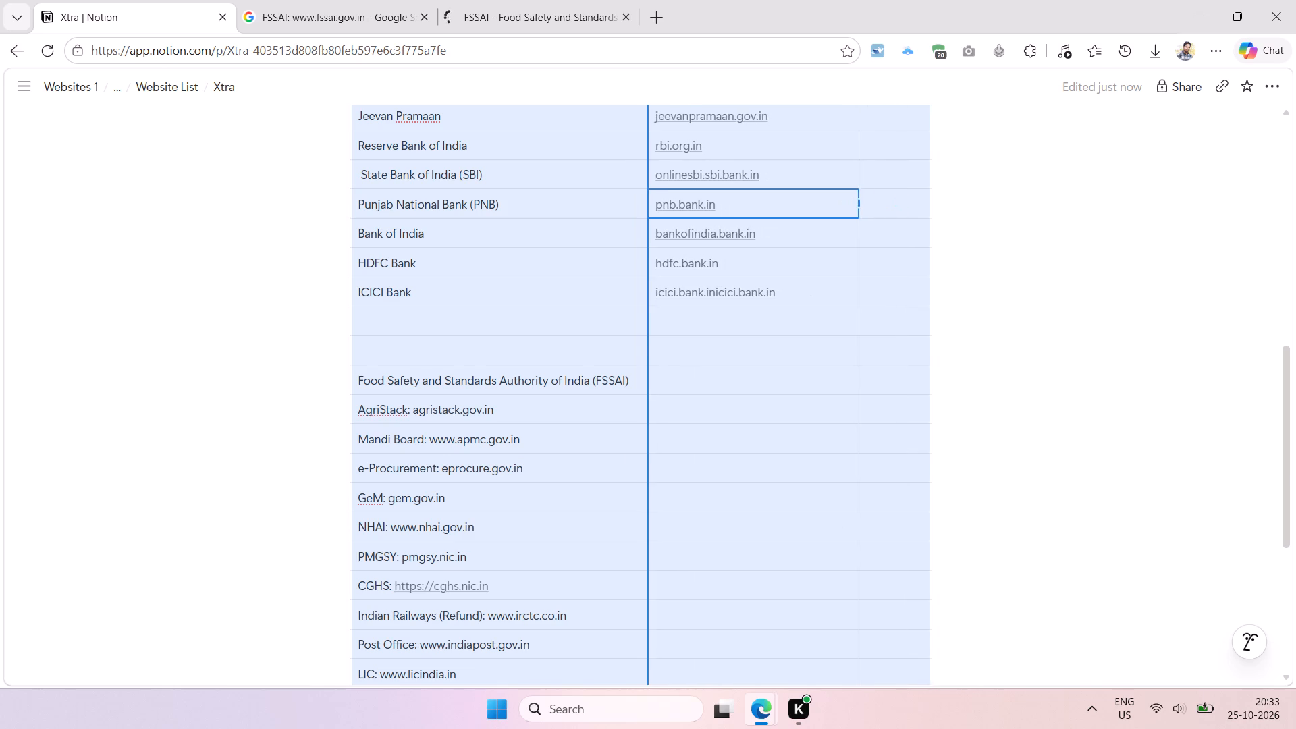
pyautogui.moveTo(647, 332); pyautogui.dragTo(652, 332)
pyautogui.click(690, 401)
# Enter the domain fssai.gov.in, taken from the opened site's address, in the FSSAI row's website cell.
pyautogui.scroll(-2, 690, 391)
pyautogui.click(685, 263)
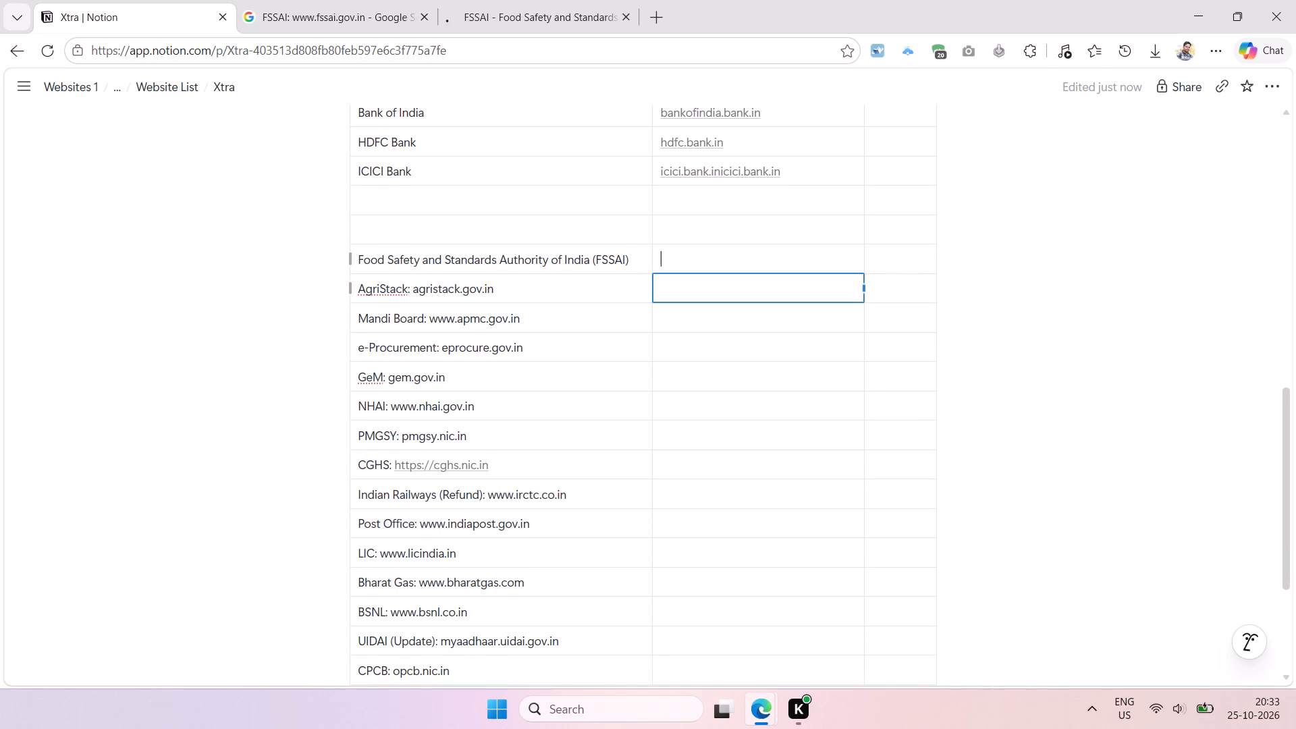
pyautogui.click(470, 0)
pyautogui.click(223, 36)
pyautogui.click(204, 42)
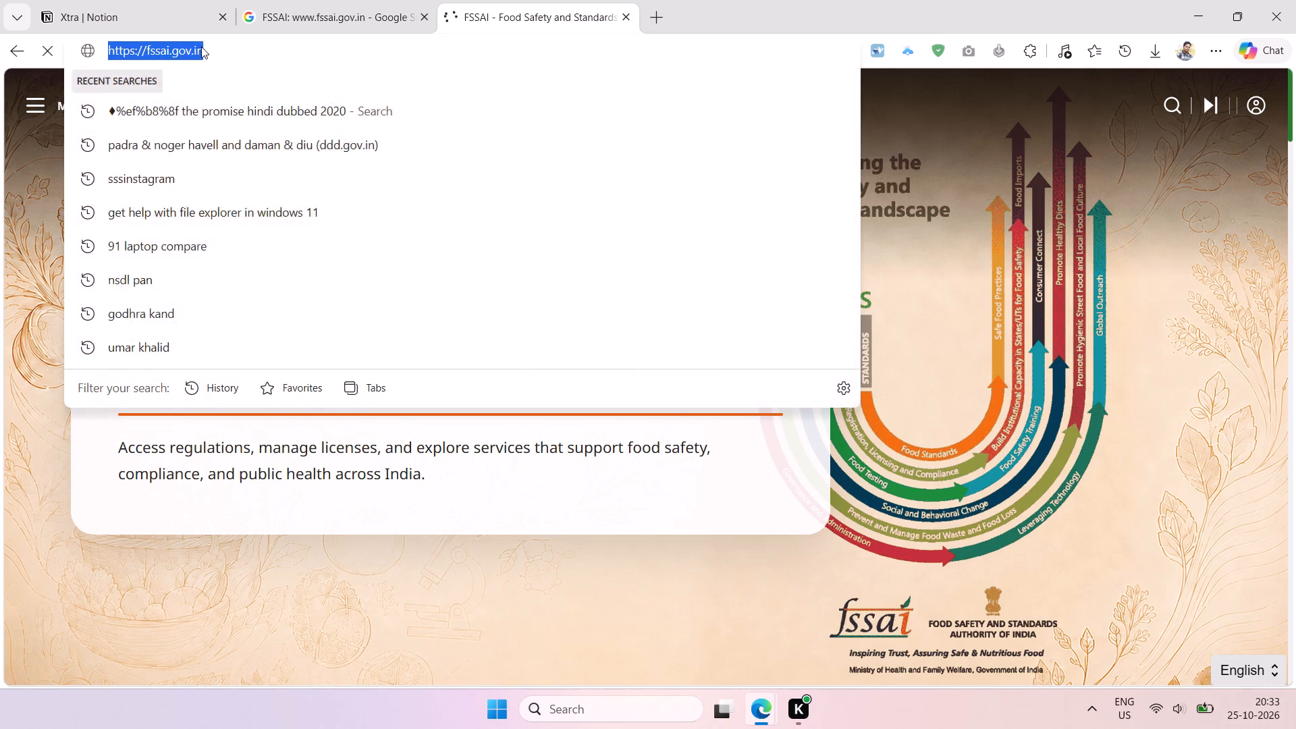
pyautogui.click(205, 45)
pyautogui.moveTo(227, 45); pyautogui.dragTo(147, 65)
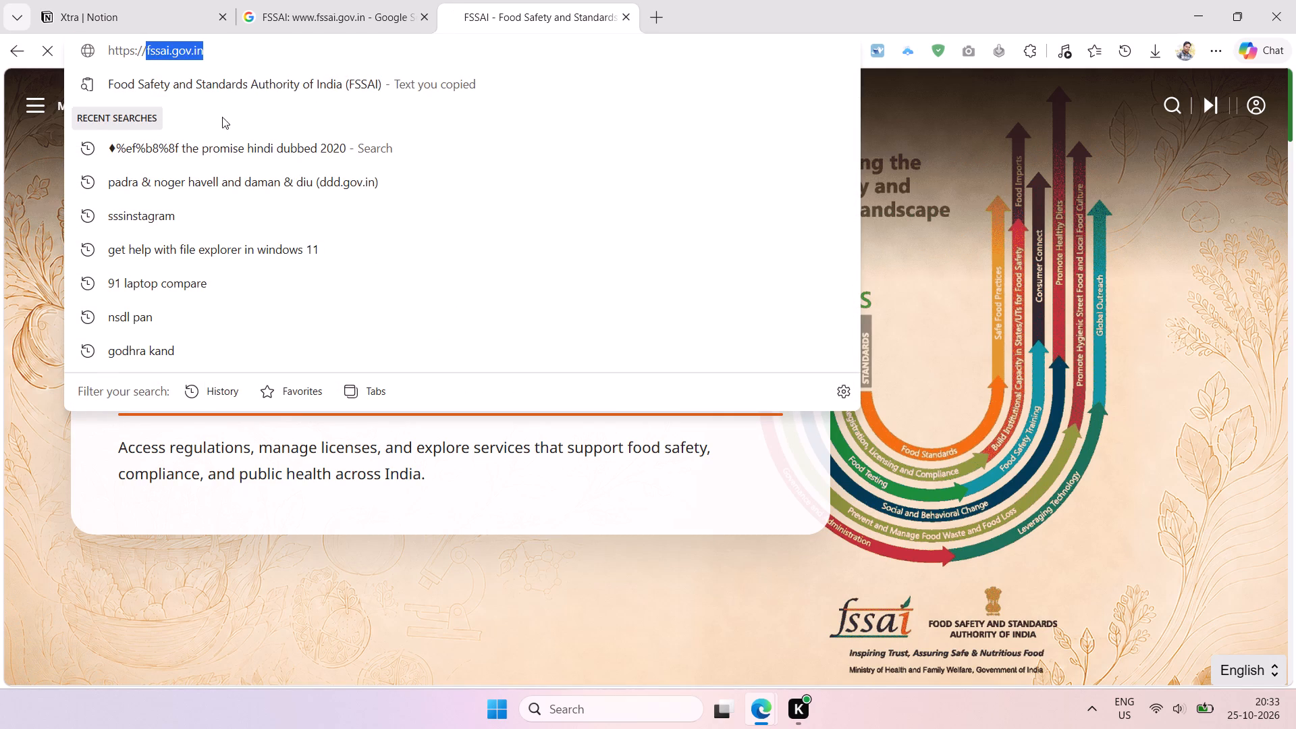
pyautogui.hotkey('ctrl', 'x')
pyautogui.click(171, 9)
pyautogui.click(756, 262)
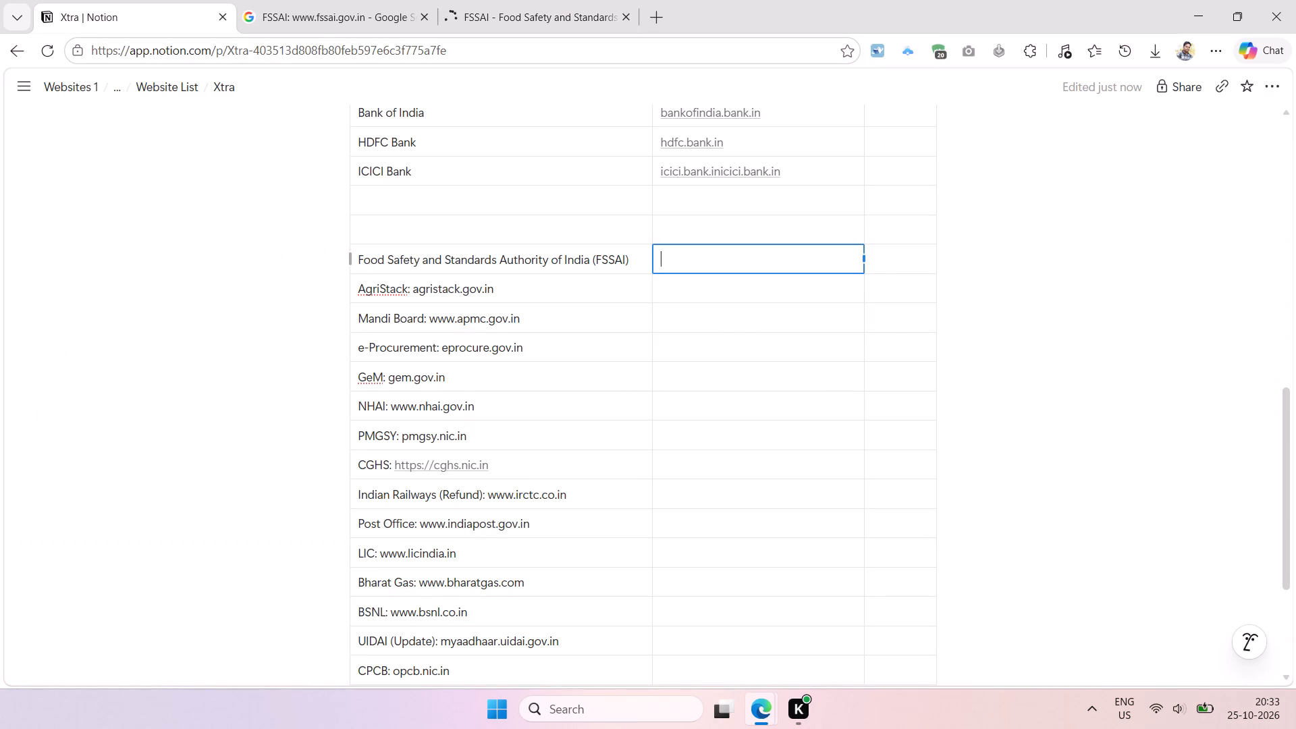
pyautogui.hotkey('ctrl', 'v')
# Search Google for the table's next entry, "AgriStack: agristack.gov.in", and close the FSSAI site.
pyautogui.click(516, 286)
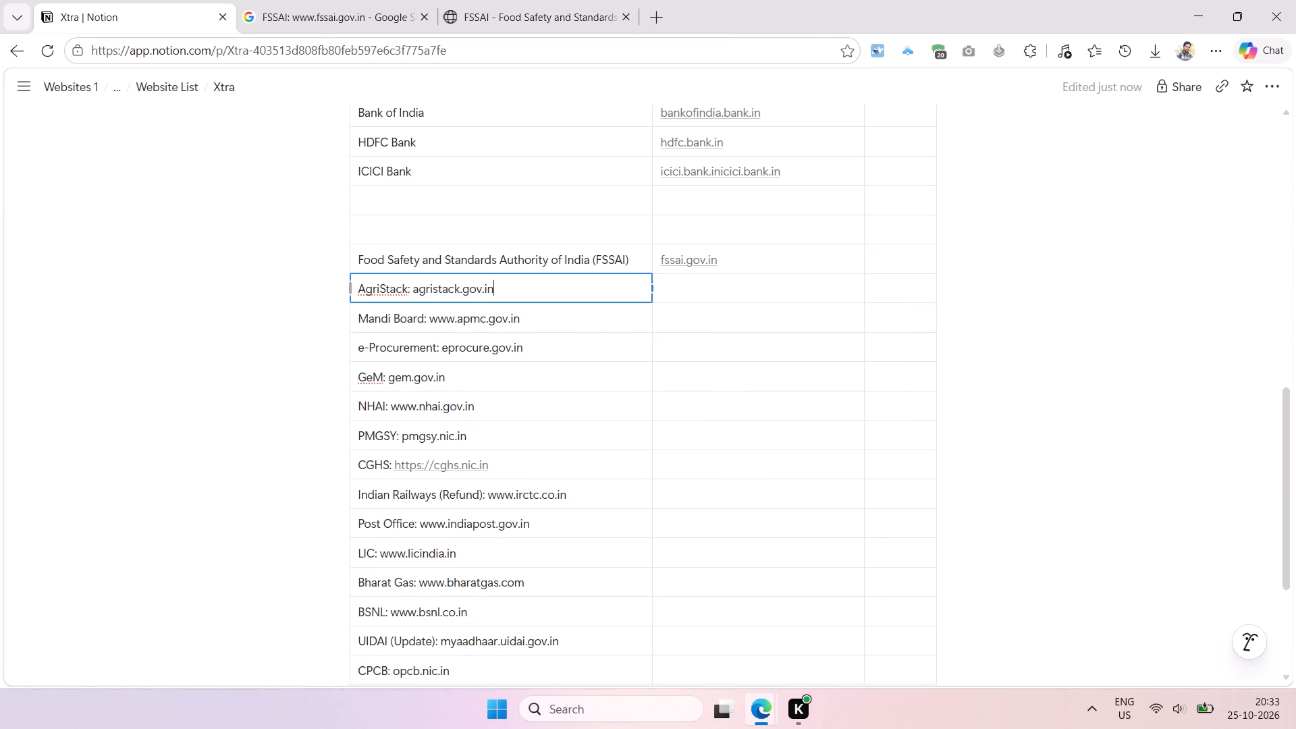
pyautogui.hotkey('ctrl', 'a')
pyautogui.hotkey('ctrl', 'c')
pyautogui.click(356, 1)
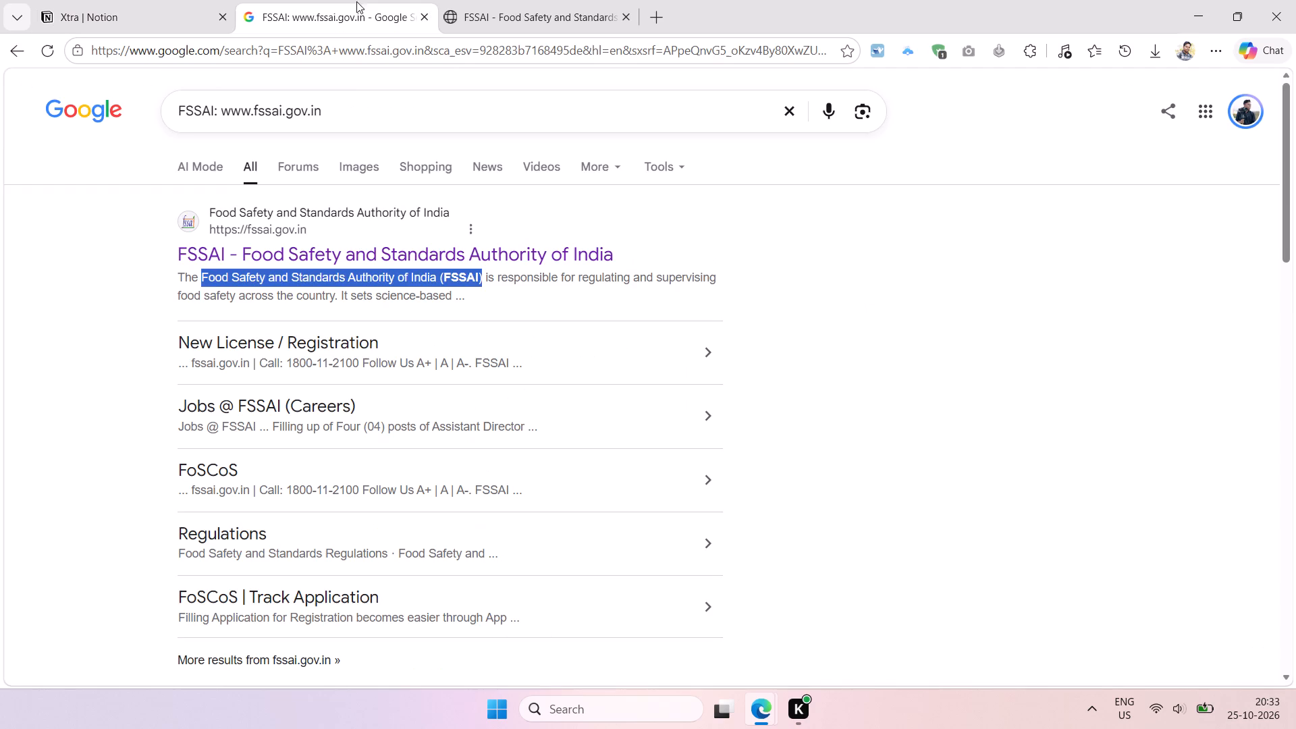
pyautogui.click(362, 107)
pyautogui.hotkey('ctrl', 'a')
pyautogui.hotkey('ctrl', 'v')
pyautogui.press('Return')
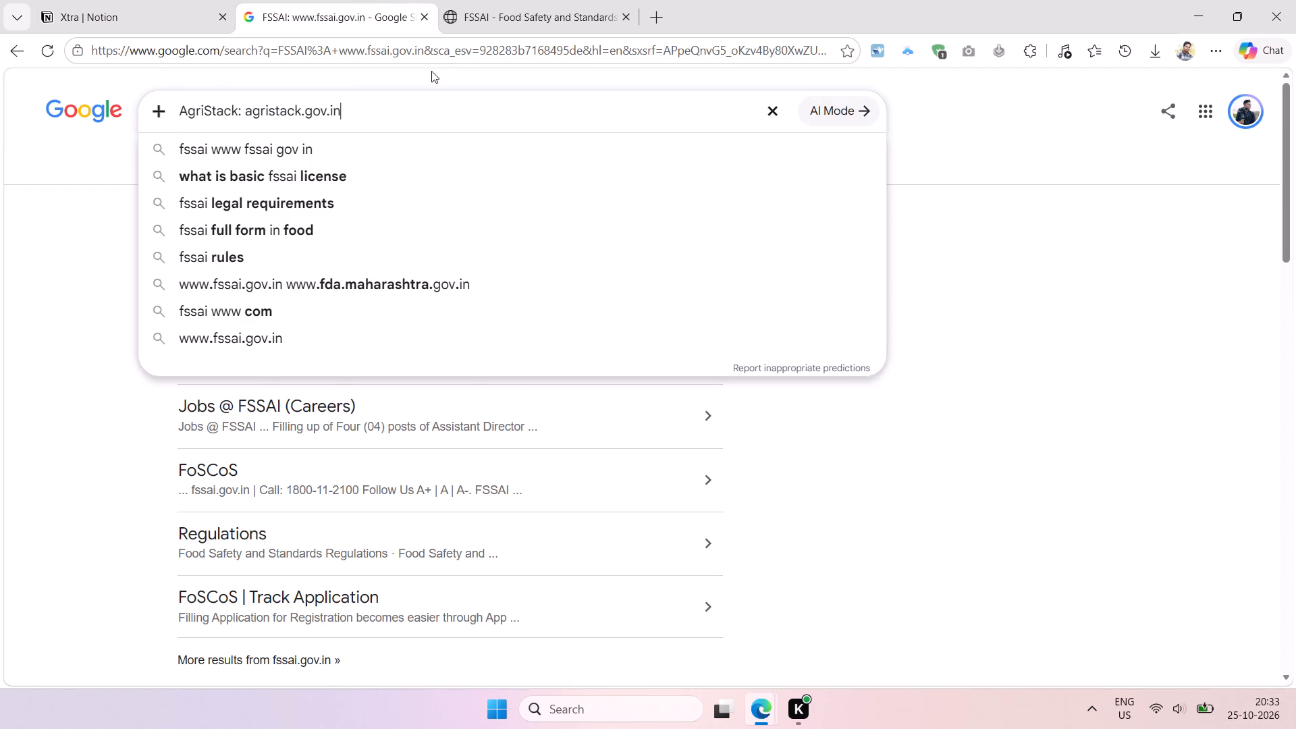
pyautogui.click(622, 17)
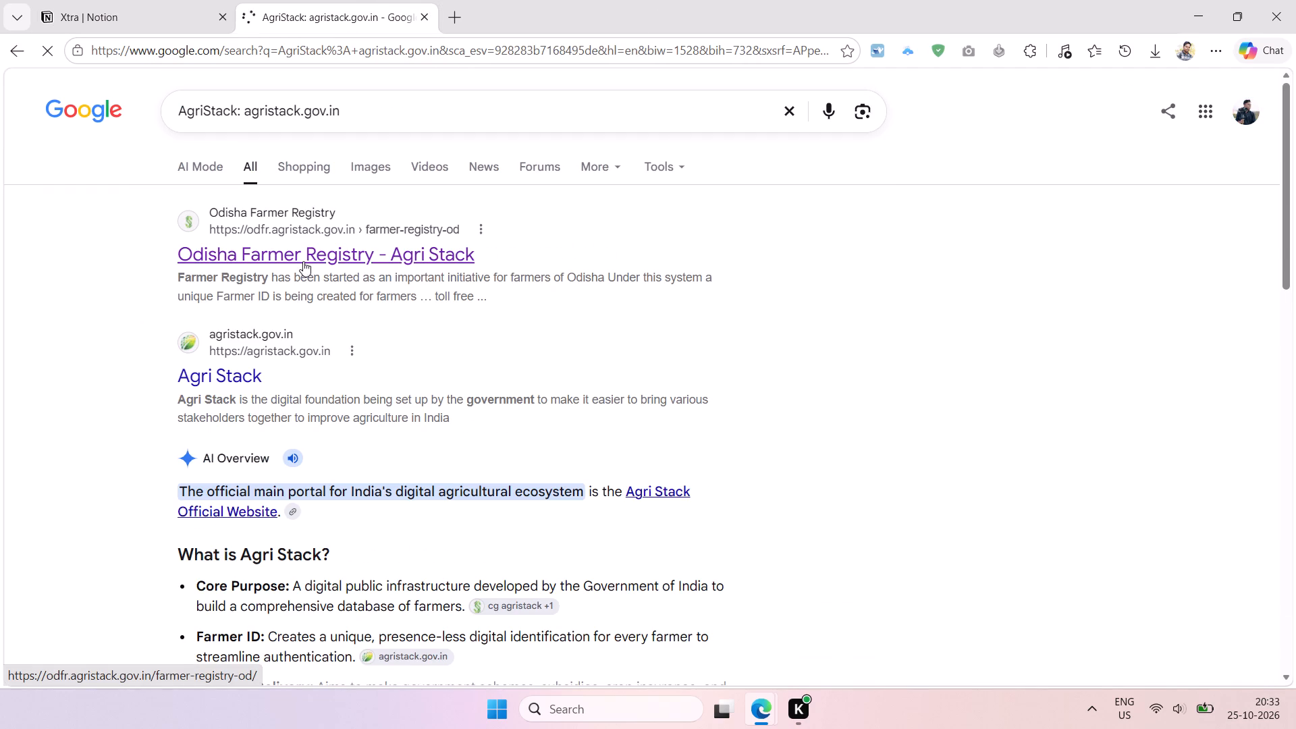
# Open the Odisha Farmer Registry and Agri Stack search results in separate new tabs.
pyautogui.rightClick(302, 259)
pyautogui.click(346, 274)
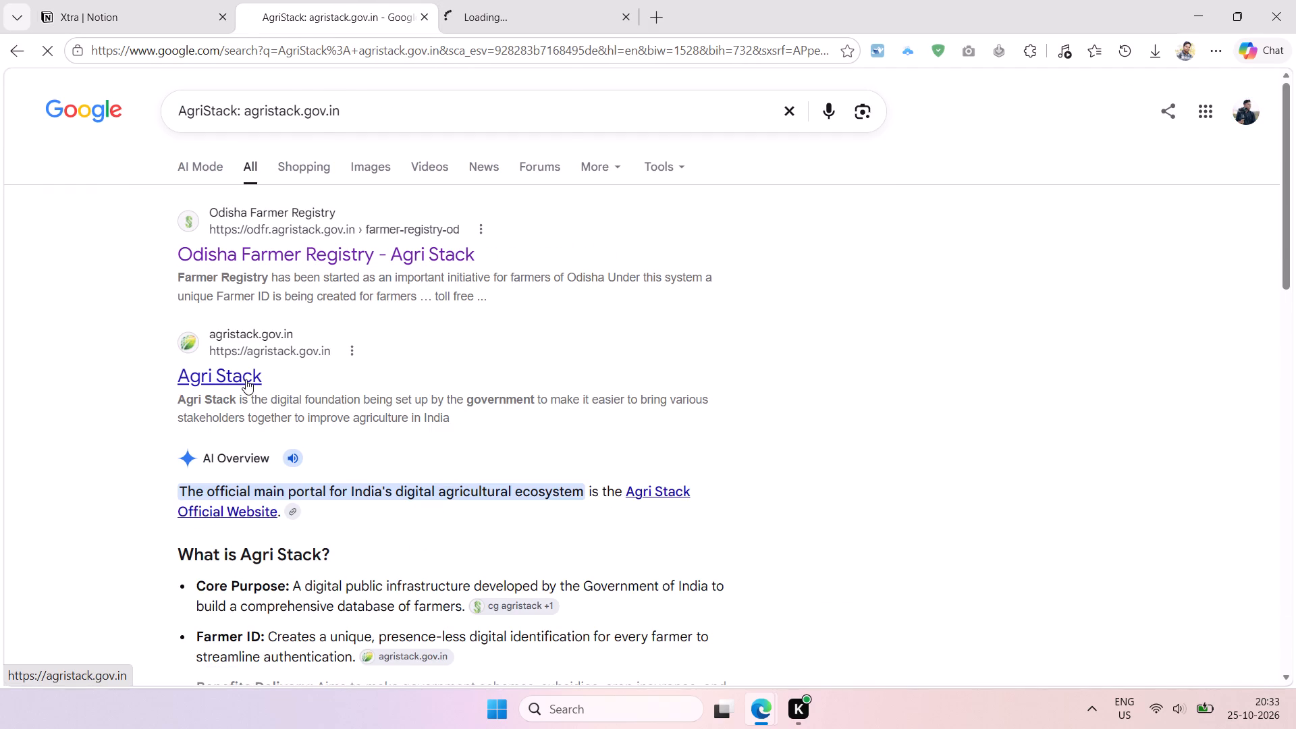
pyautogui.rightClick(246, 379)
pyautogui.click(381, 63)
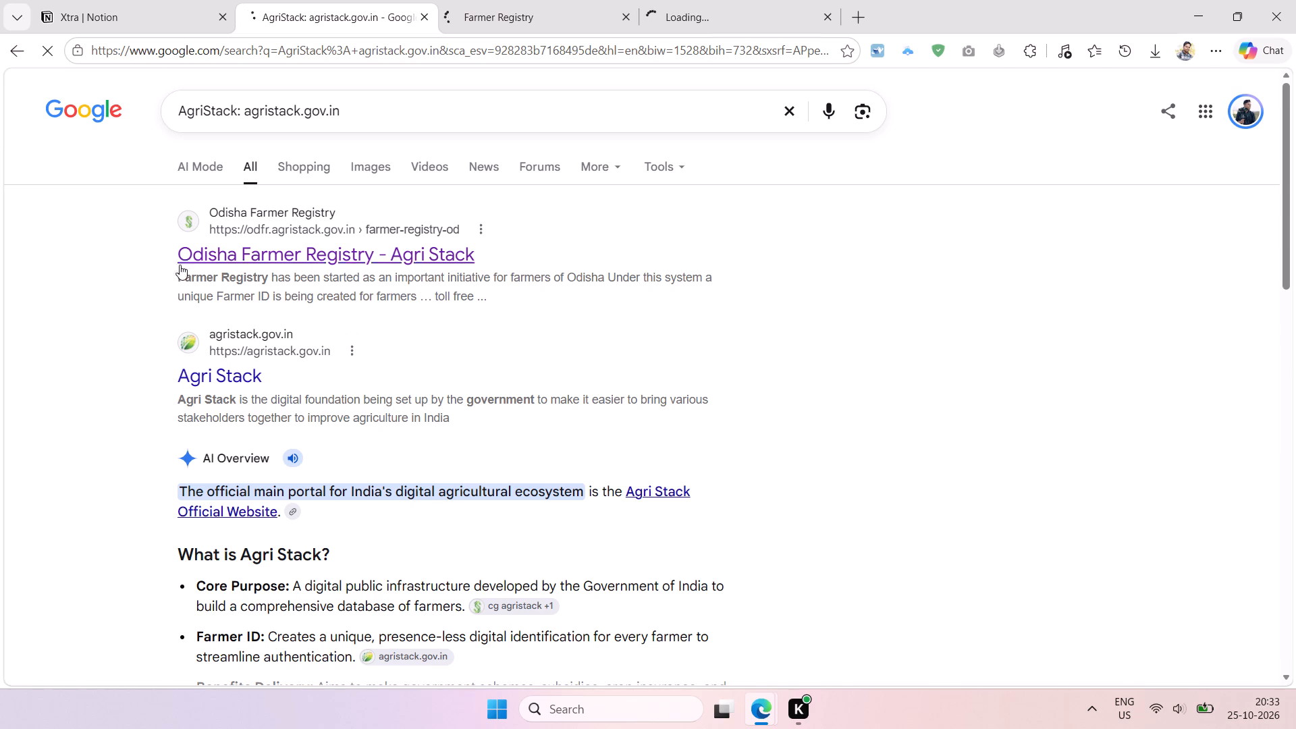
# Change the AgriStack entry in the Notion table to "Agri Stack (Farmer Registry)", using "Farmer Registry" copied from the Google result.
pyautogui.moveTo(178, 274); pyautogui.dragTo(267, 280)
pyautogui.hotkey('ctrl', 'c')
pyautogui.click(165, 1)
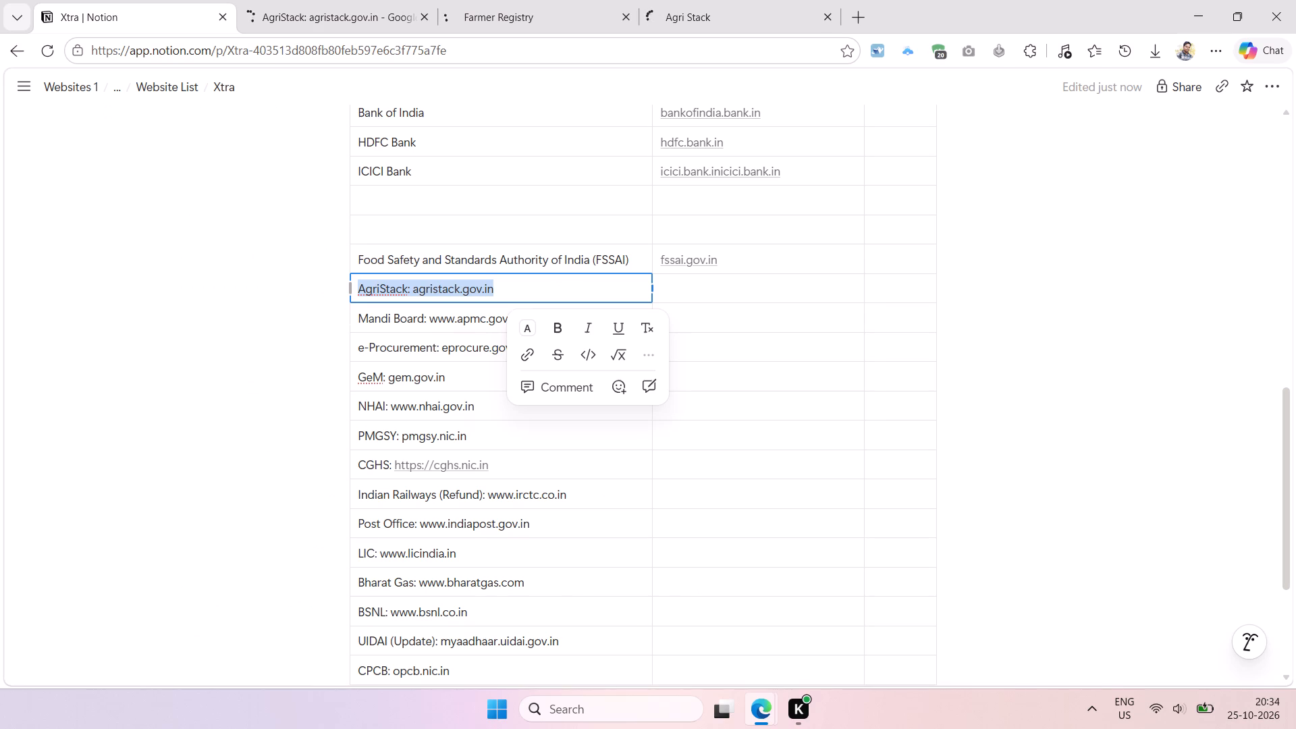
pyautogui.click(444, 293)
pyautogui.moveTo(504, 283); pyautogui.dragTo(408, 301)
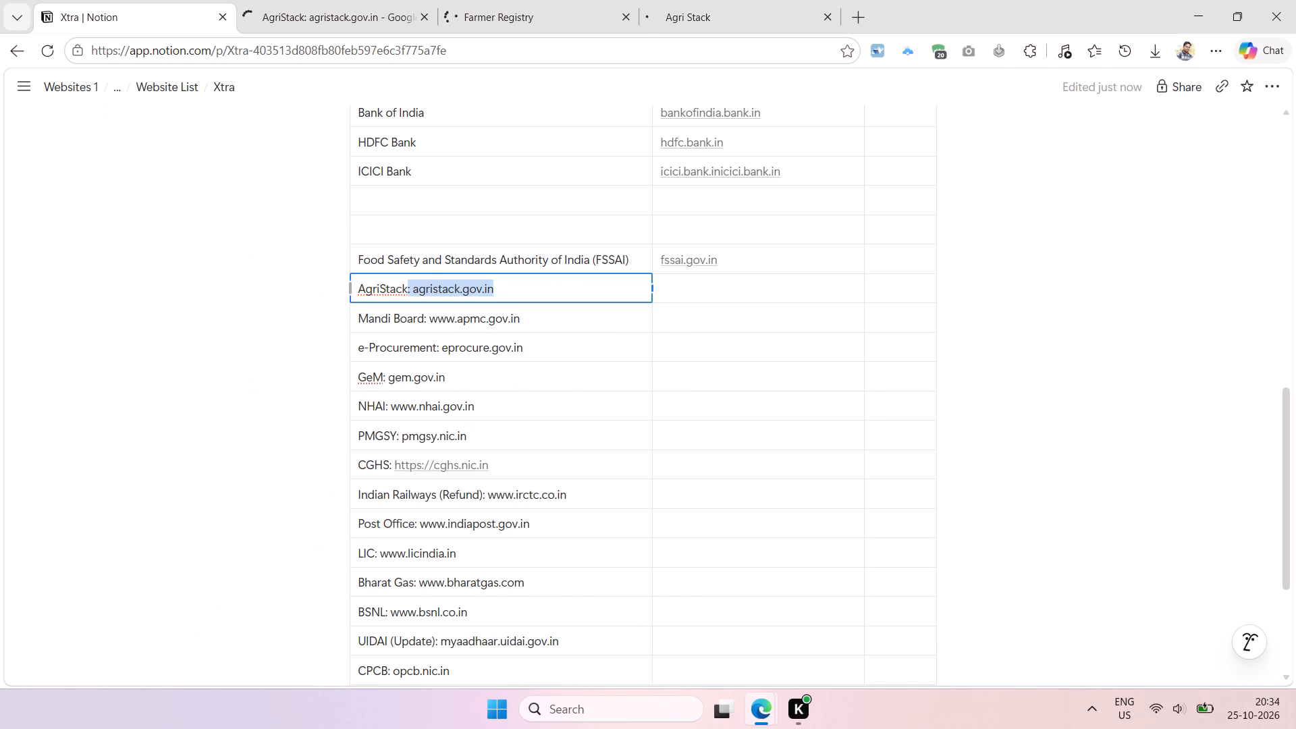
pyautogui.press('space')
pyautogui.write('(')
pyautogui.hotkey('ctrl', 'v')
pyautogui.hotkey('shift', ')')
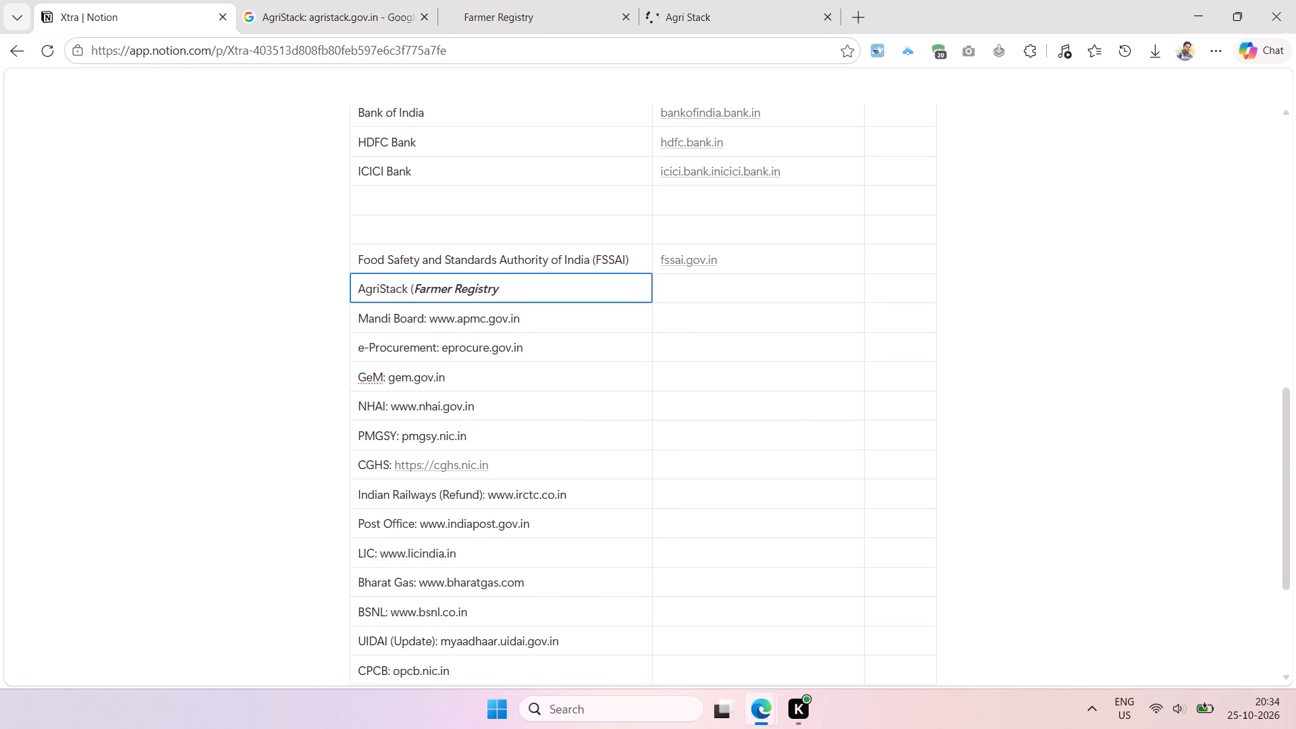
pyautogui.click(381, 289)
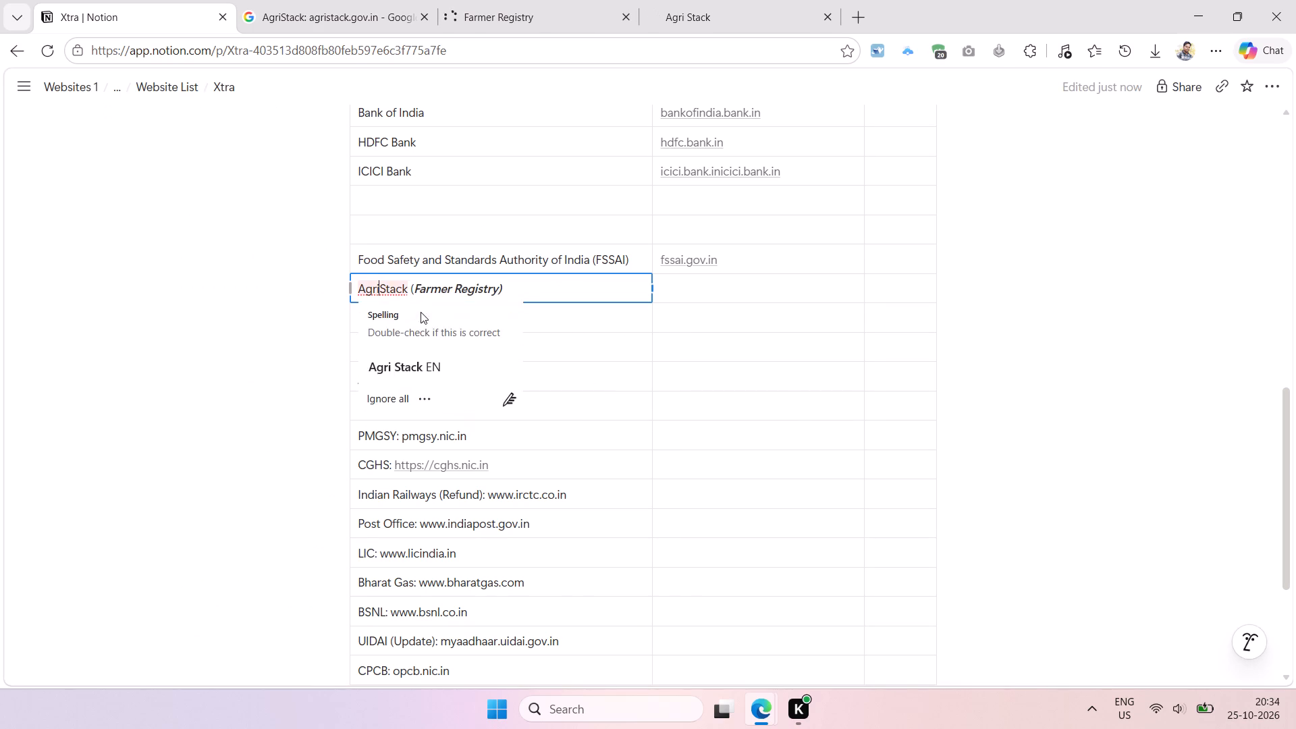
pyautogui.press('space')
# Remove the italic and bold formatting from the Agri Stack (Farmer Registry) cell.
pyautogui.click(462, 295)
pyautogui.hotkey('ctrl', 'a')
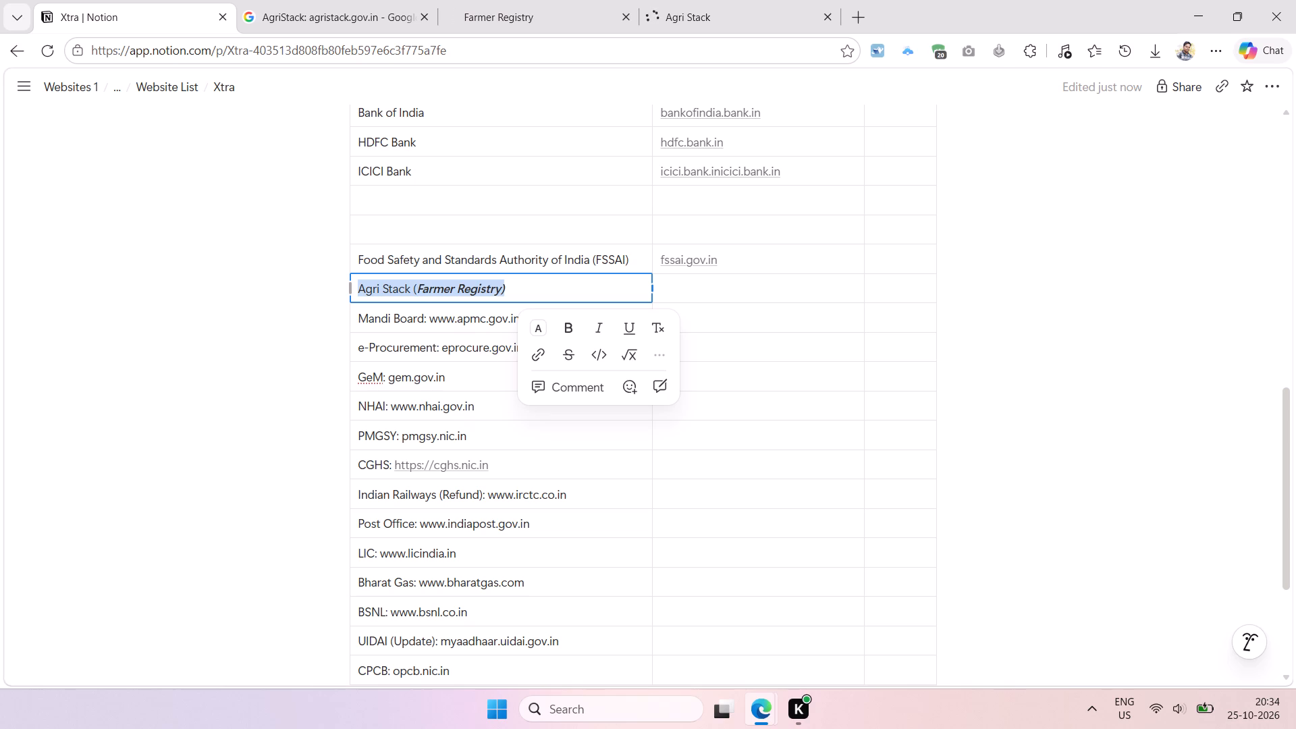
pyautogui.hotkey('ctrl', 'i')
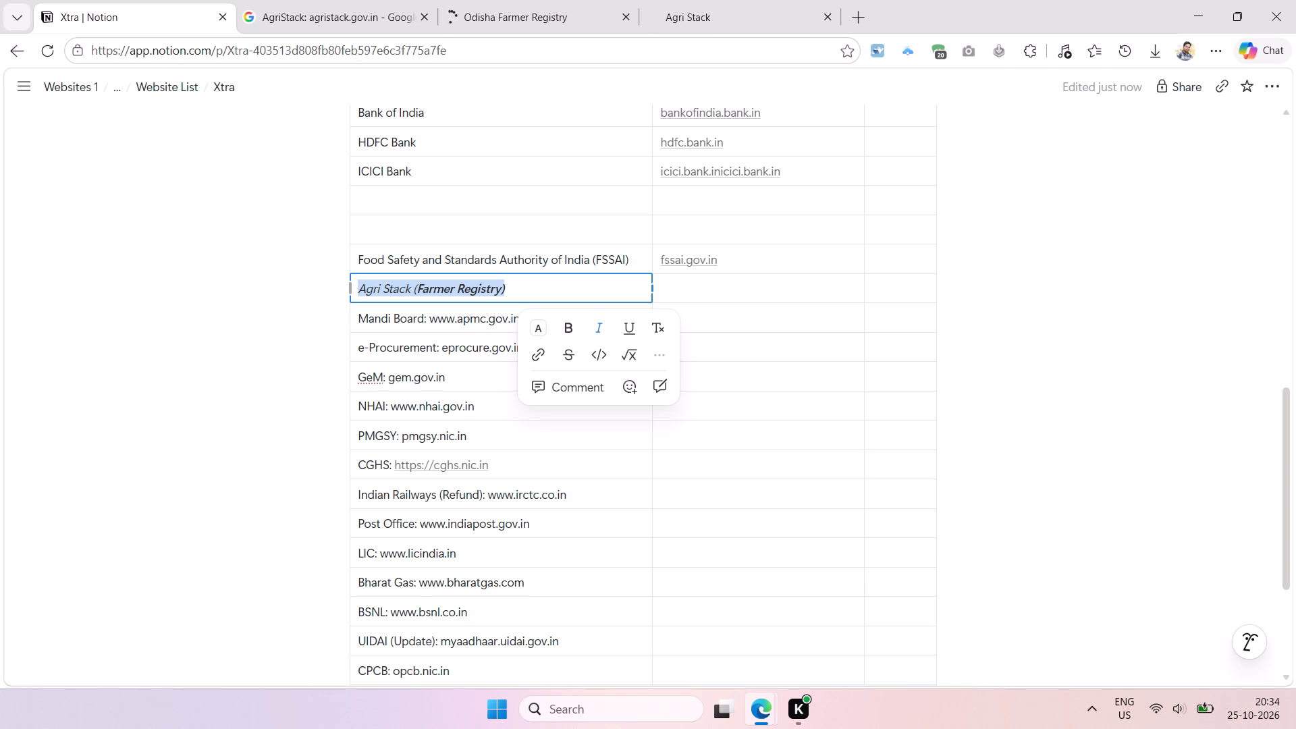
pyautogui.hotkey('ctrl', 'i')
pyautogui.click(476, 266)
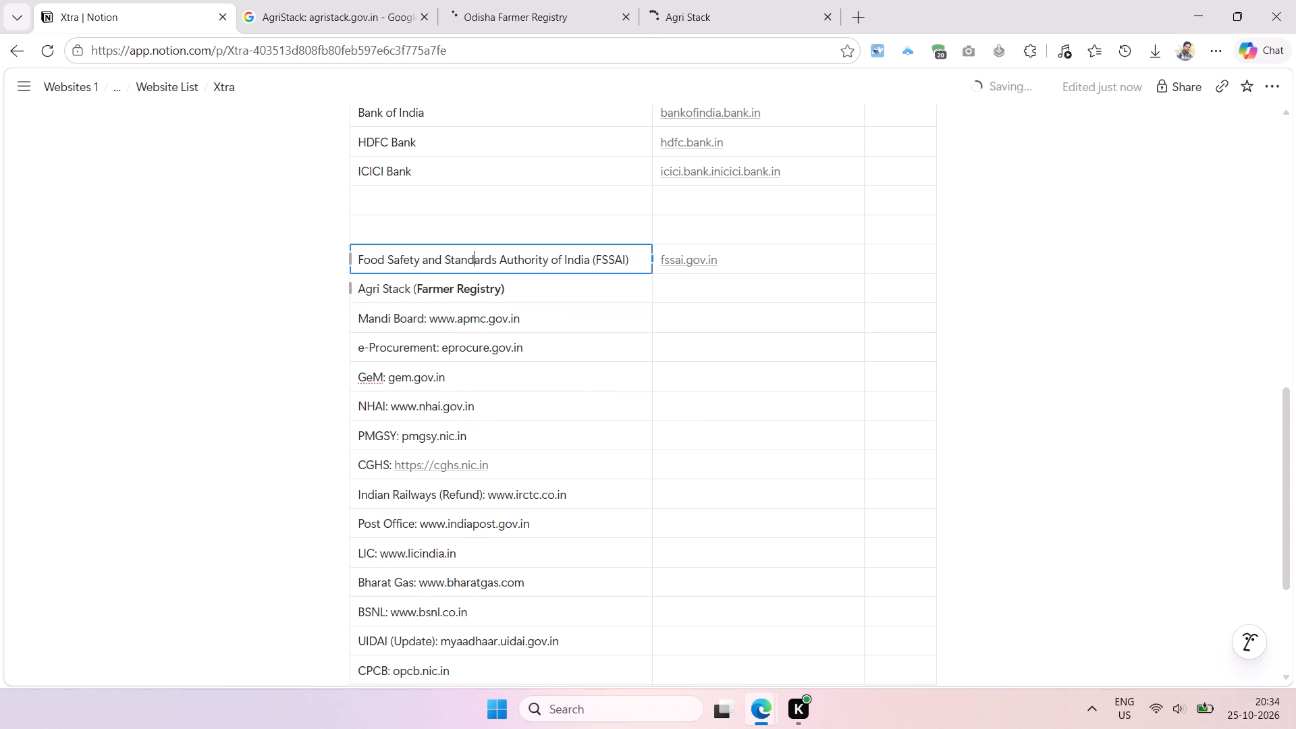
pyautogui.click(488, 282)
pyautogui.hotkey('ctrl', 'a')
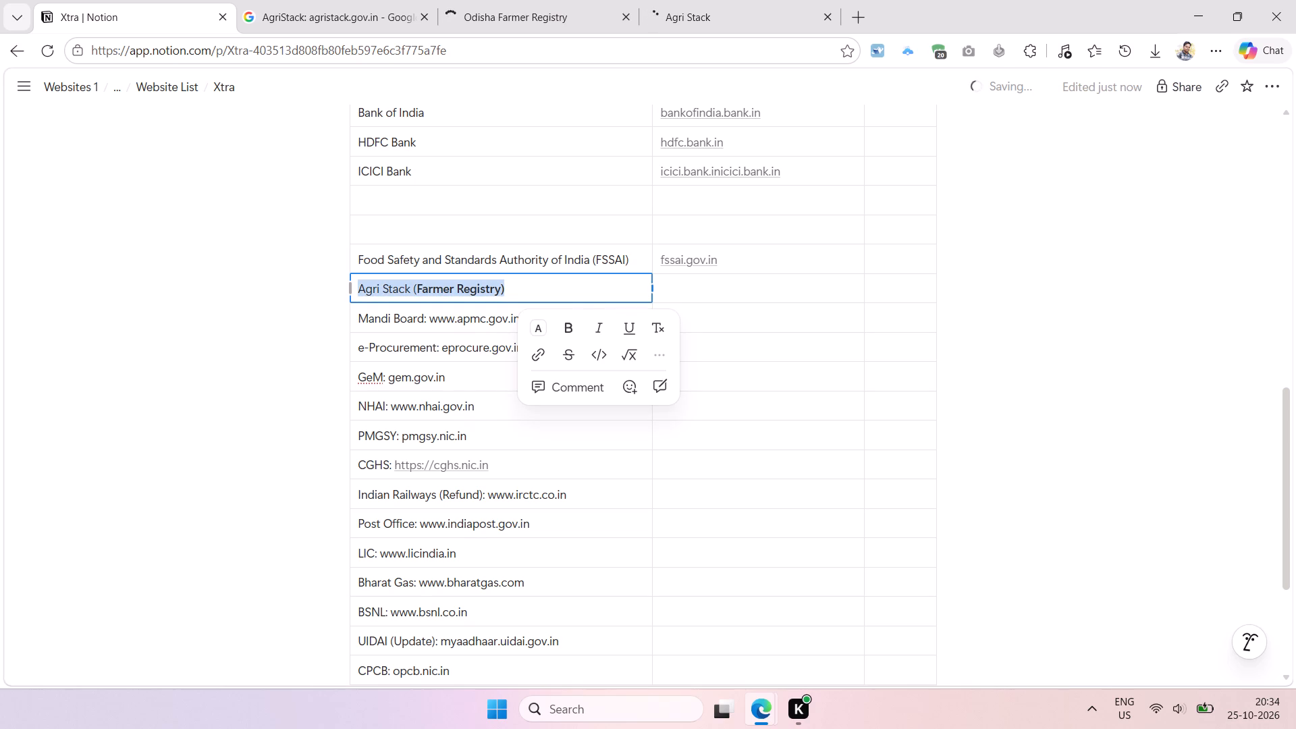
pyautogui.hotkey('ctrl', 'i')
pyautogui.hotkey('ctrl', 'i')
pyautogui.hotkey('ctrl', 'b')
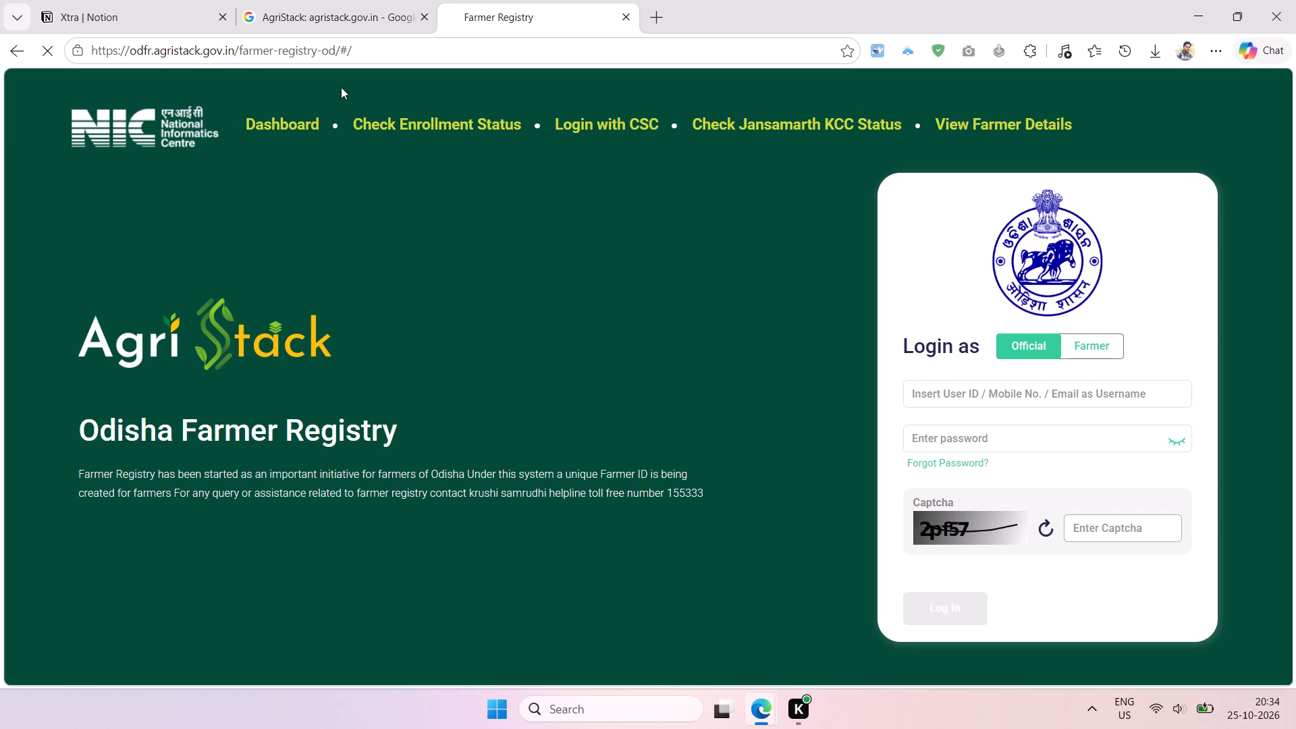
# Copy the Farmer Registry site's address into the Agri Stack row's website cell and shorten it to odfr.agristack.gov.in.
pyautogui.scroll(-2, 343, 88)
pyautogui.doubleClick(370, 57)
pyautogui.moveTo(395, 52); pyautogui.dragTo(387, 57)
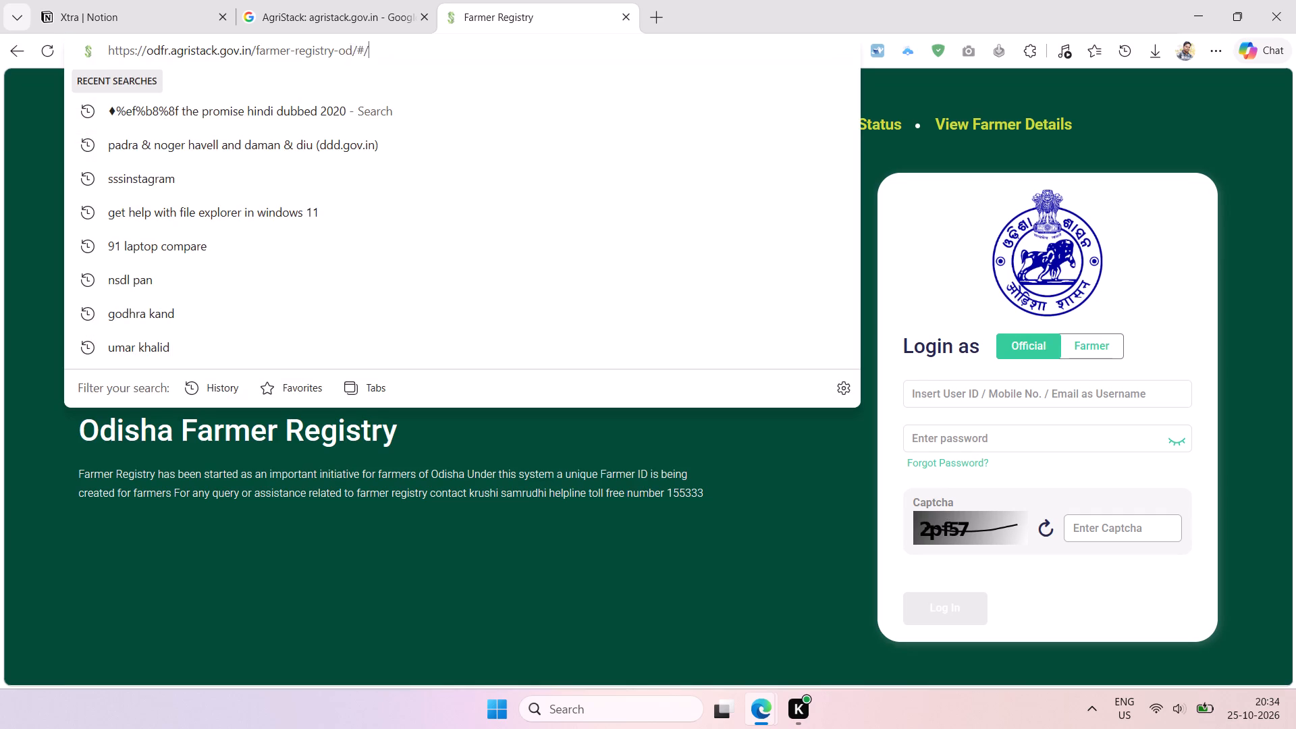
pyautogui.moveTo(387, 57); pyautogui.dragTo(148, 86)
pyautogui.hotkey('ctrl', 'c')
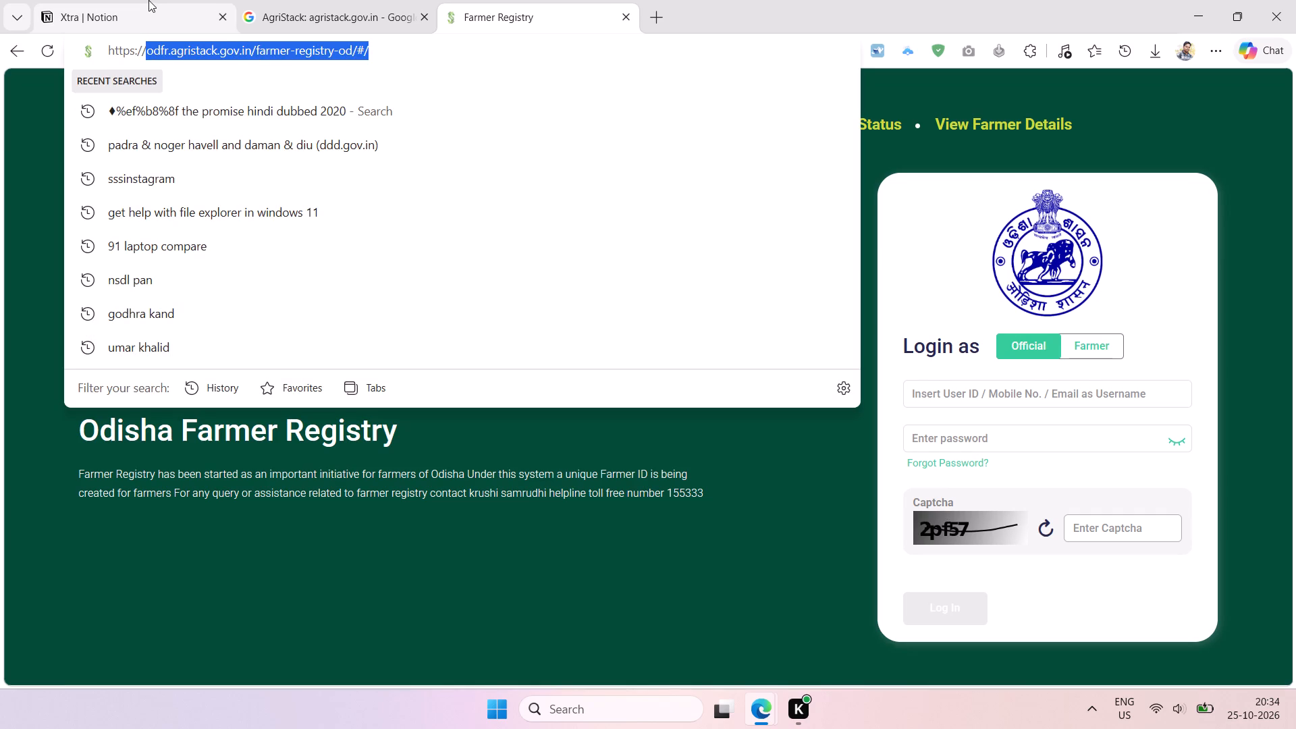
pyautogui.click(144, 1)
pyautogui.click(684, 288)
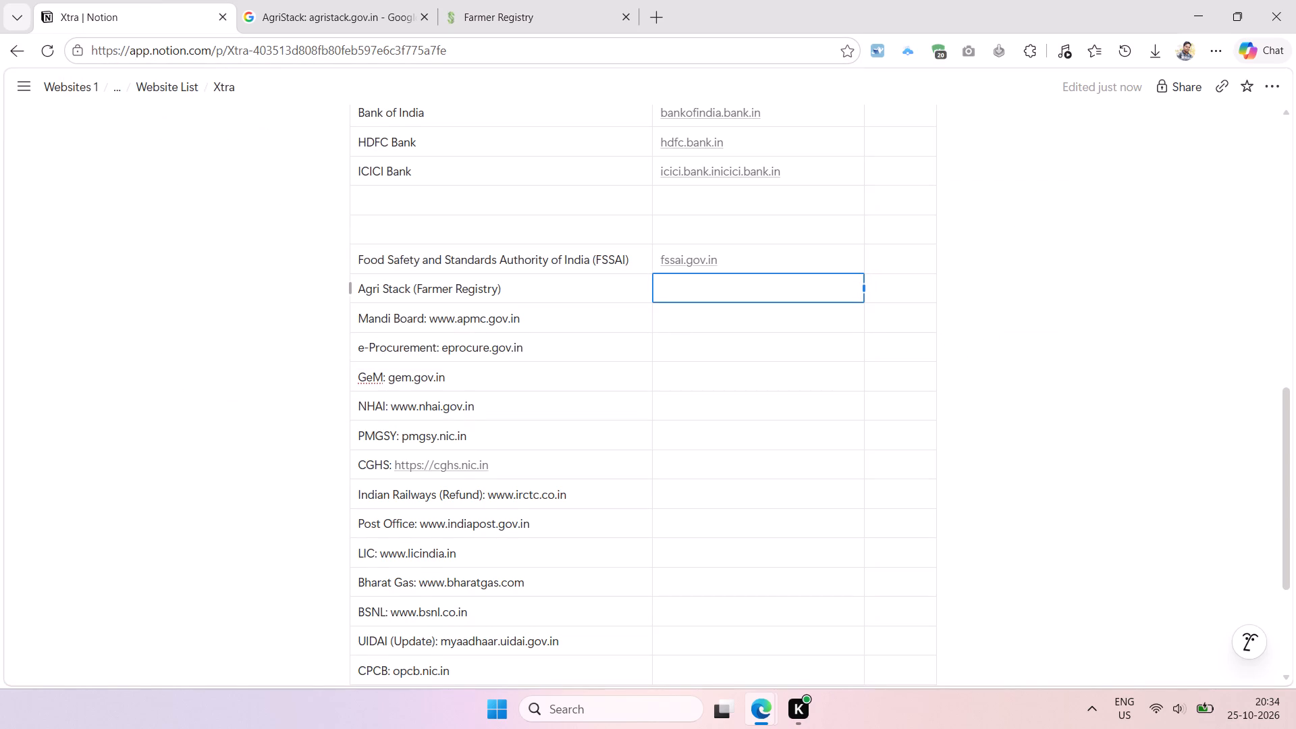
pyautogui.hotkey('ctrl', 'v')
pyautogui.moveTo(704, 300); pyautogui.dragTo(751, 289)
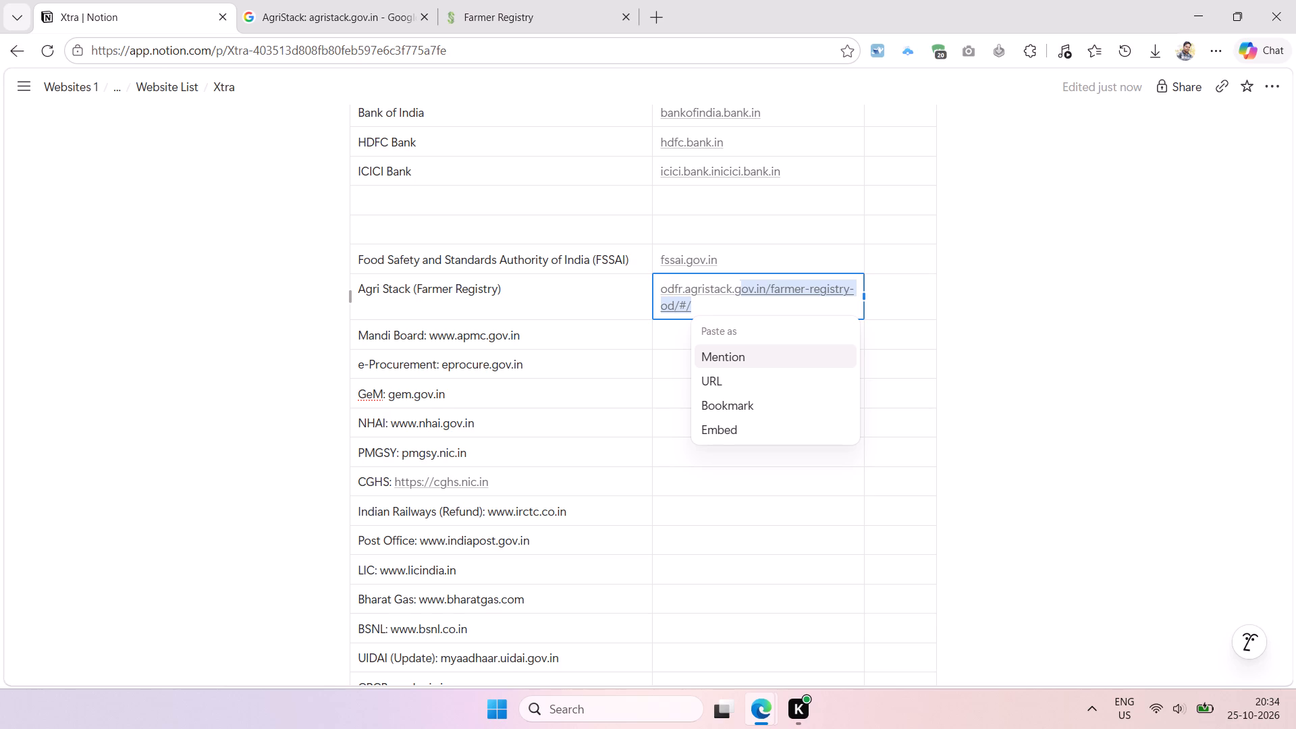
pyautogui.moveTo(751, 289); pyautogui.dragTo(772, 296)
pyautogui.press('BackSpace')
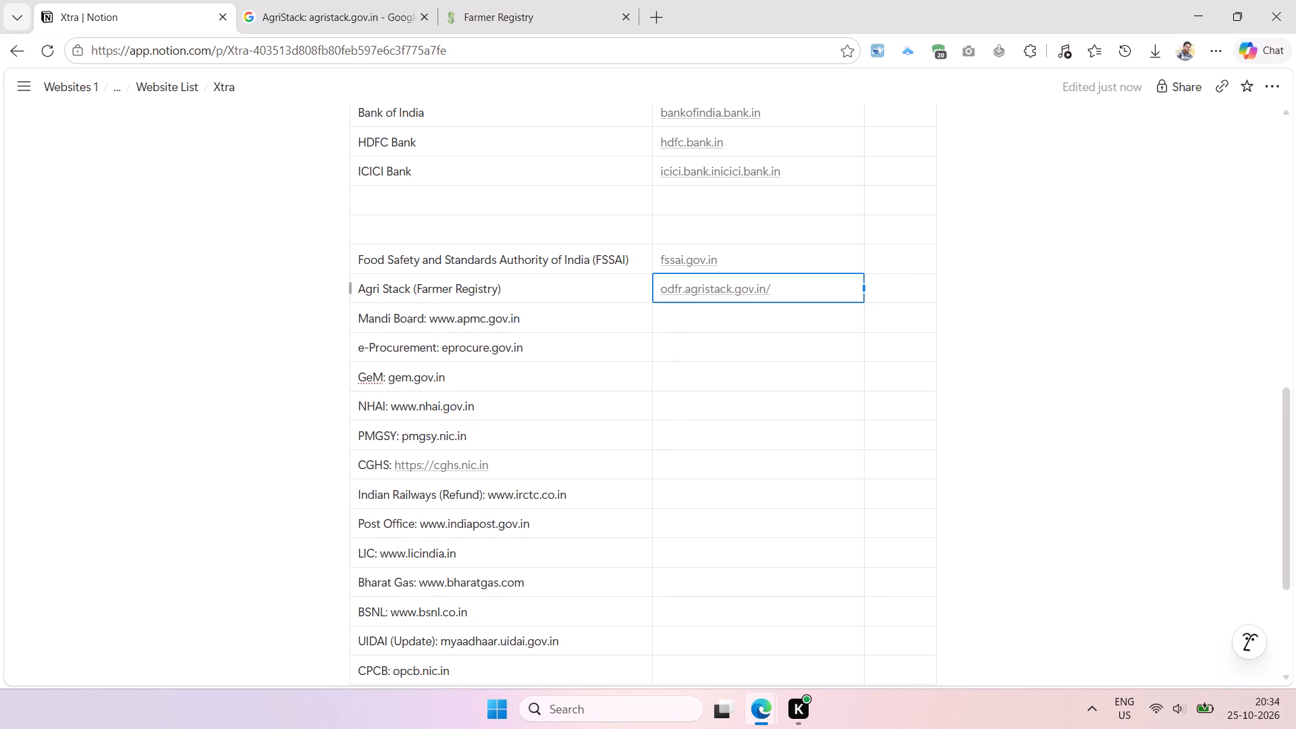
pyautogui.press('BackSpace')
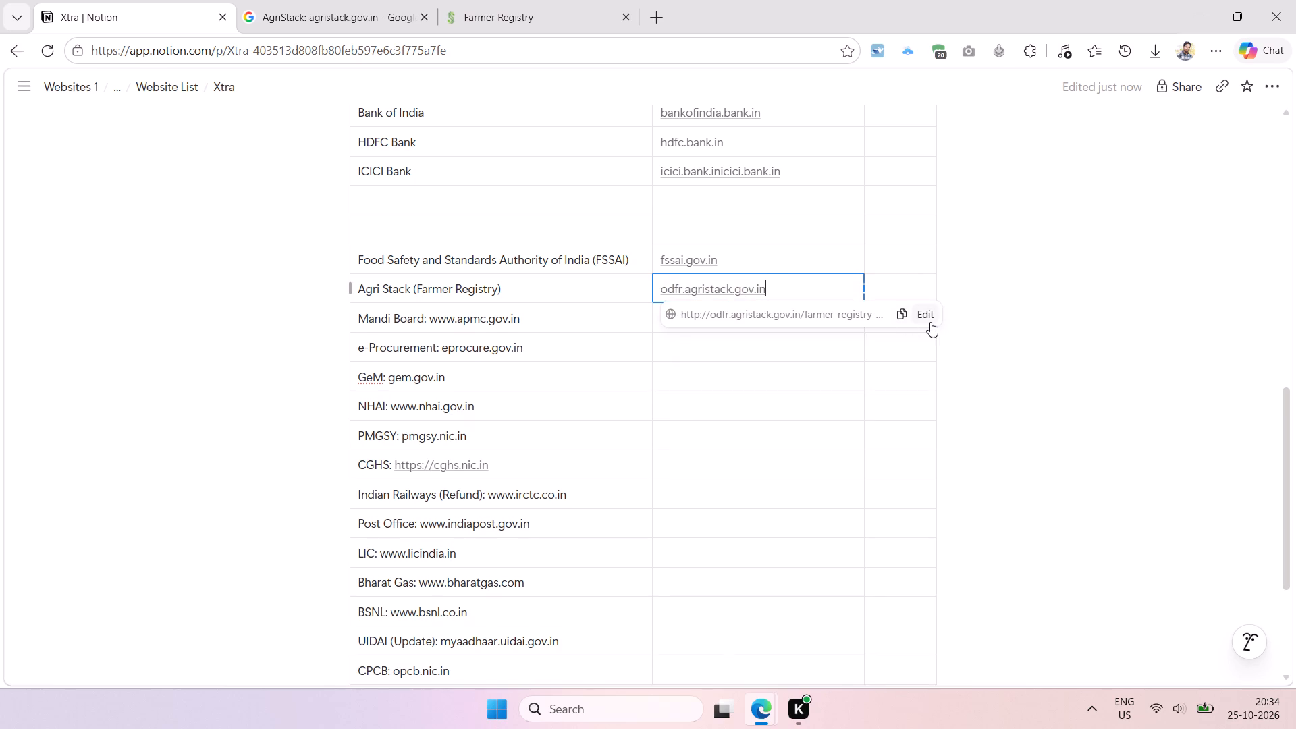
pyautogui.click(929, 319)
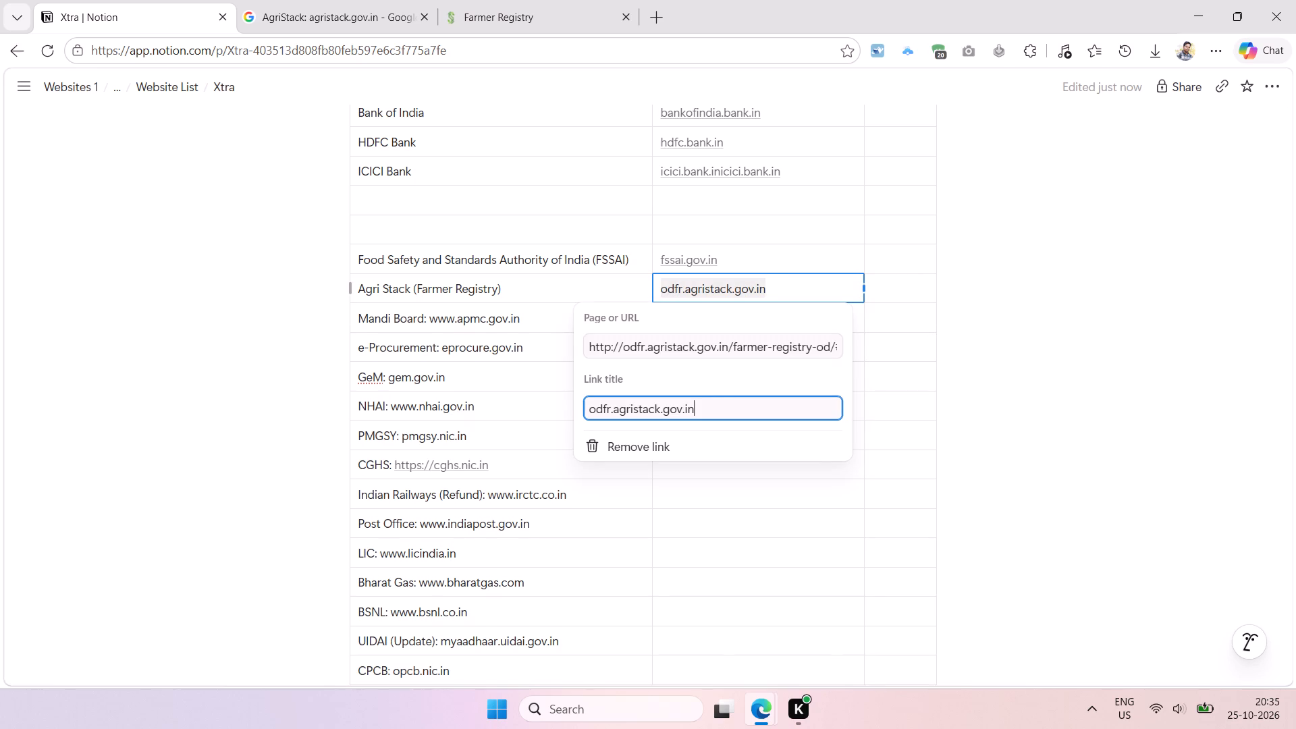
pyautogui.moveTo(732, 346); pyautogui.dragTo(993, 367)
pyautogui.press('BackSpace')
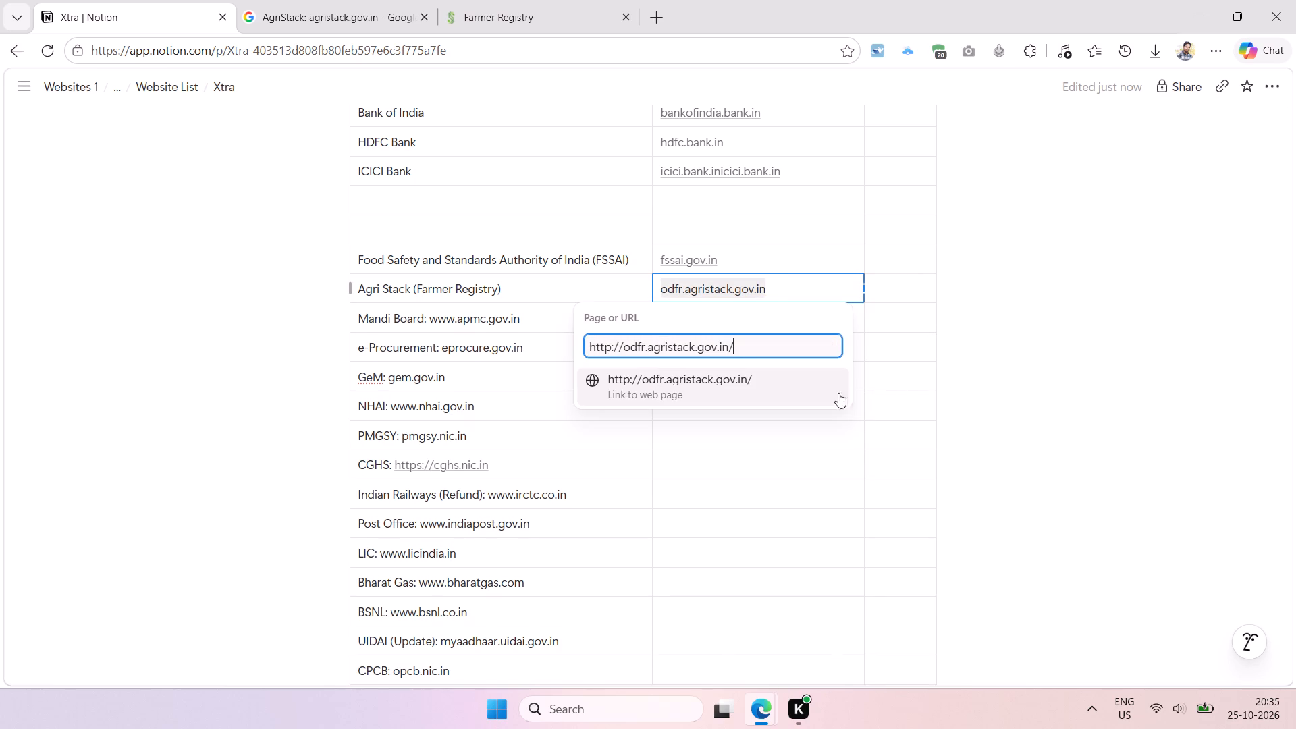
pyautogui.click(516, 292)
# Replace "(Farmer Registry)" in the Agri Stack name cell with "Odisha".
pyautogui.click(516, 292)
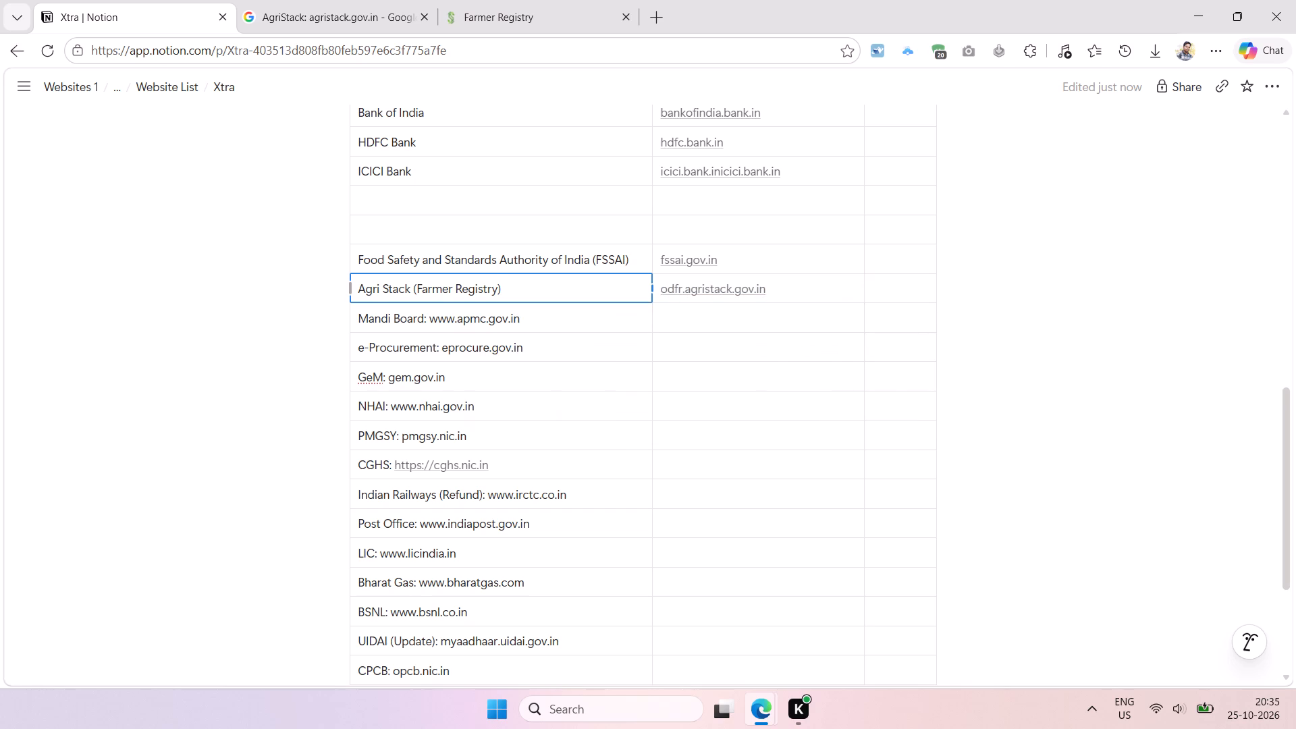
pyautogui.moveTo(516, 291); pyautogui.dragTo(414, 298)
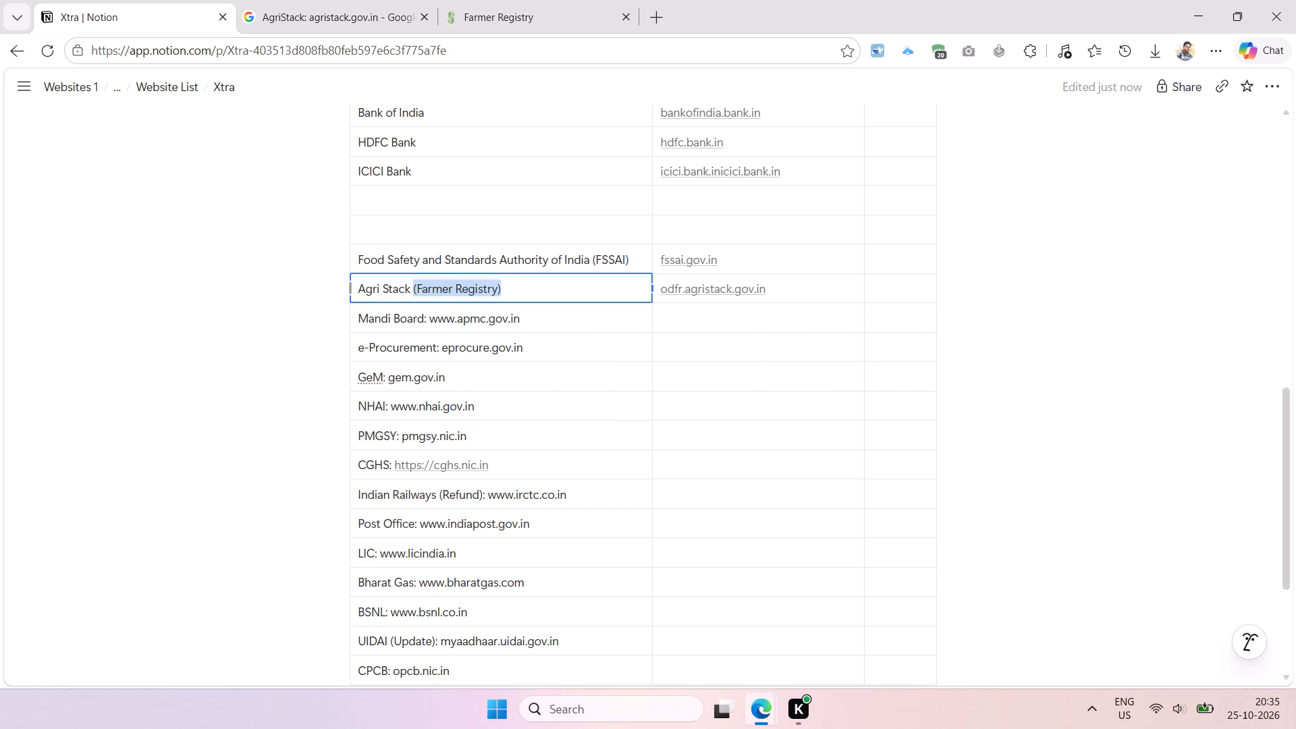
pyautogui.write('Odisha')
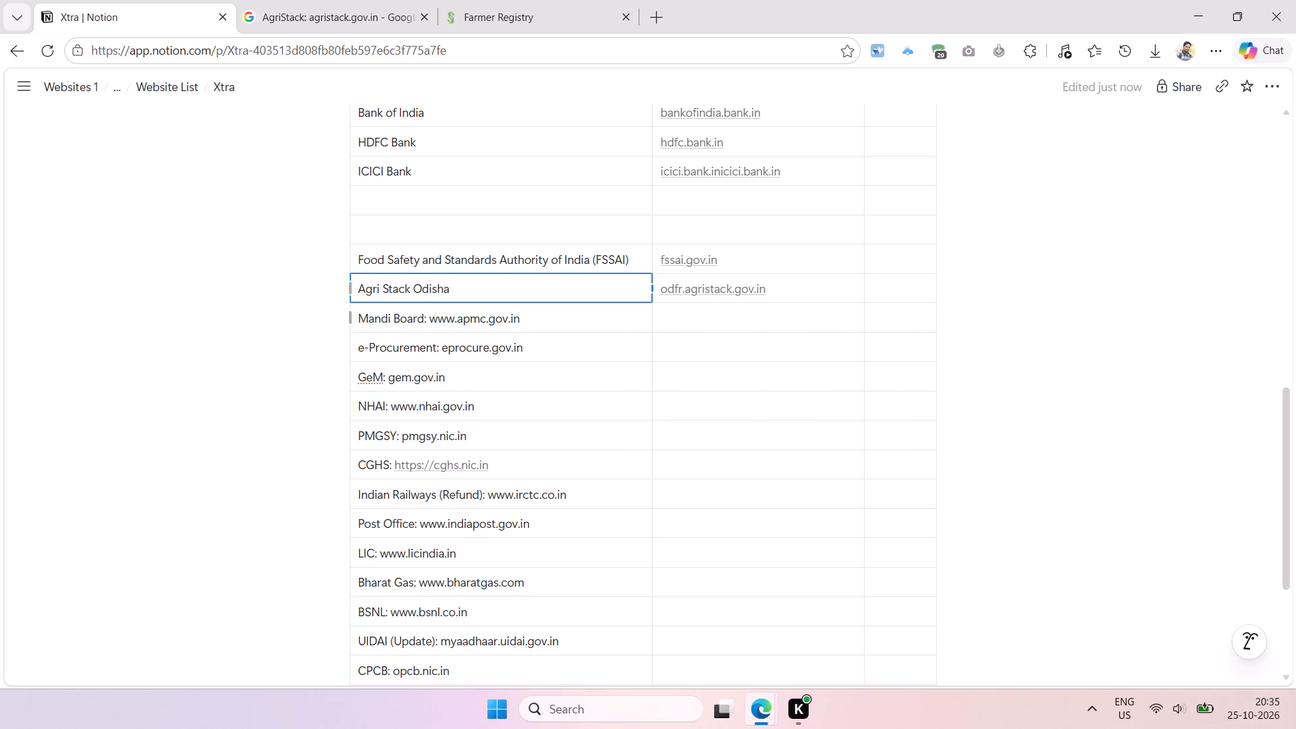
pyautogui.click(515, 316)
pyautogui.hotkey('ctrl', 'a')
pyautogui.hotkey('ctrl', 'c')
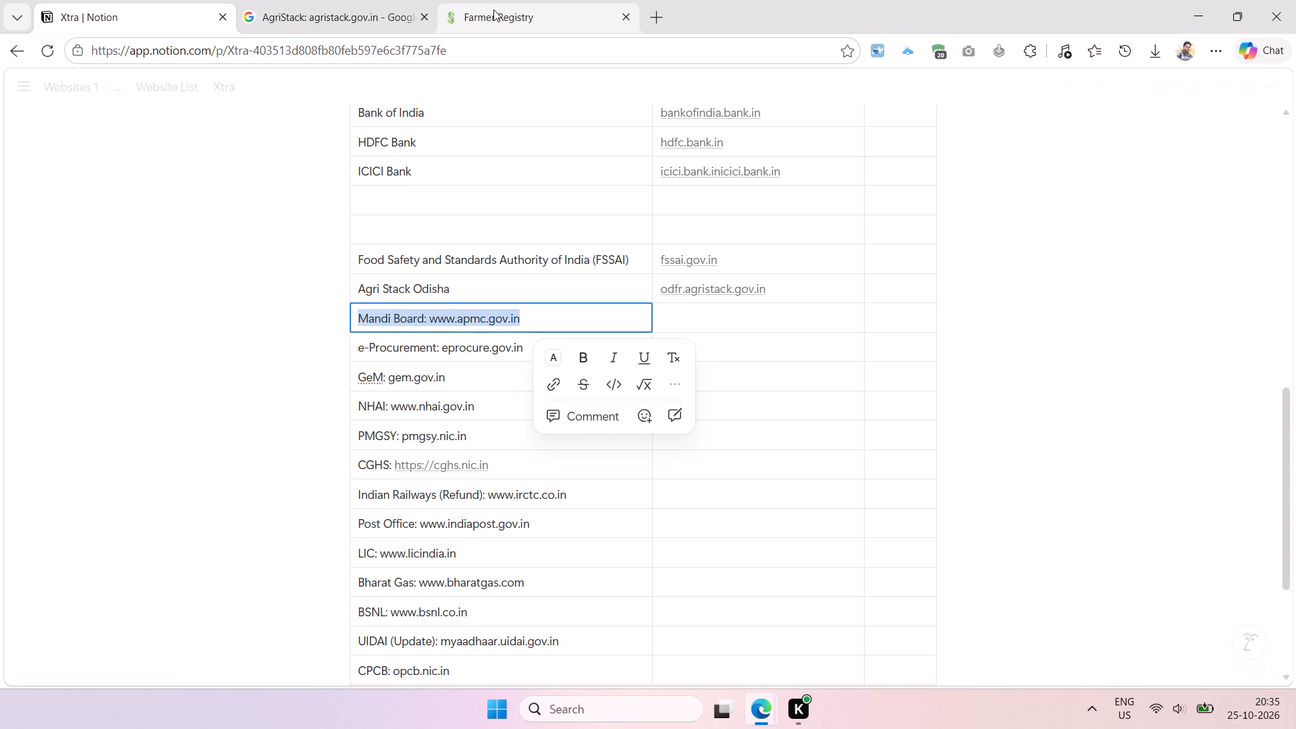
pyautogui.click(630, 15)
pyautogui.click(323, 19)
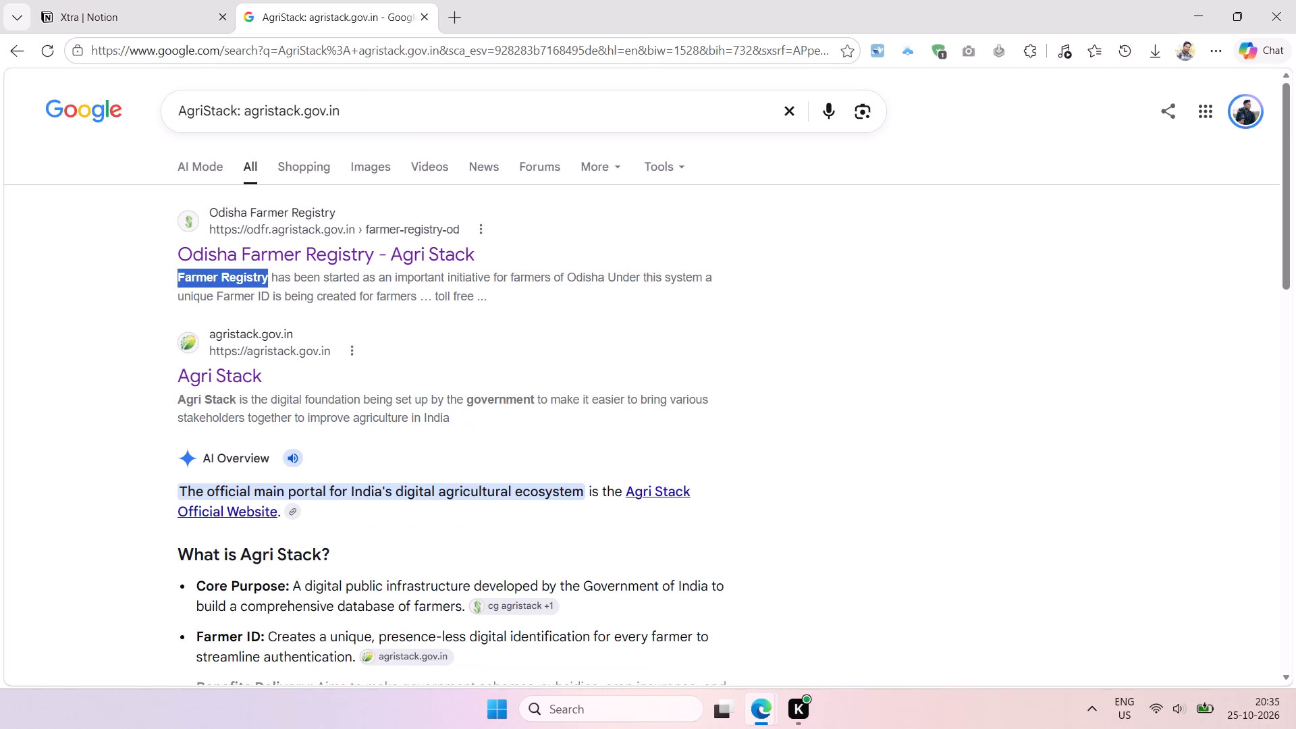
pyautogui.click(368, 113)
pyautogui.hotkey('ctrl', 'a')
pyautogui.hotkey('ctrl', 'v')
pyautogui.press('Return')
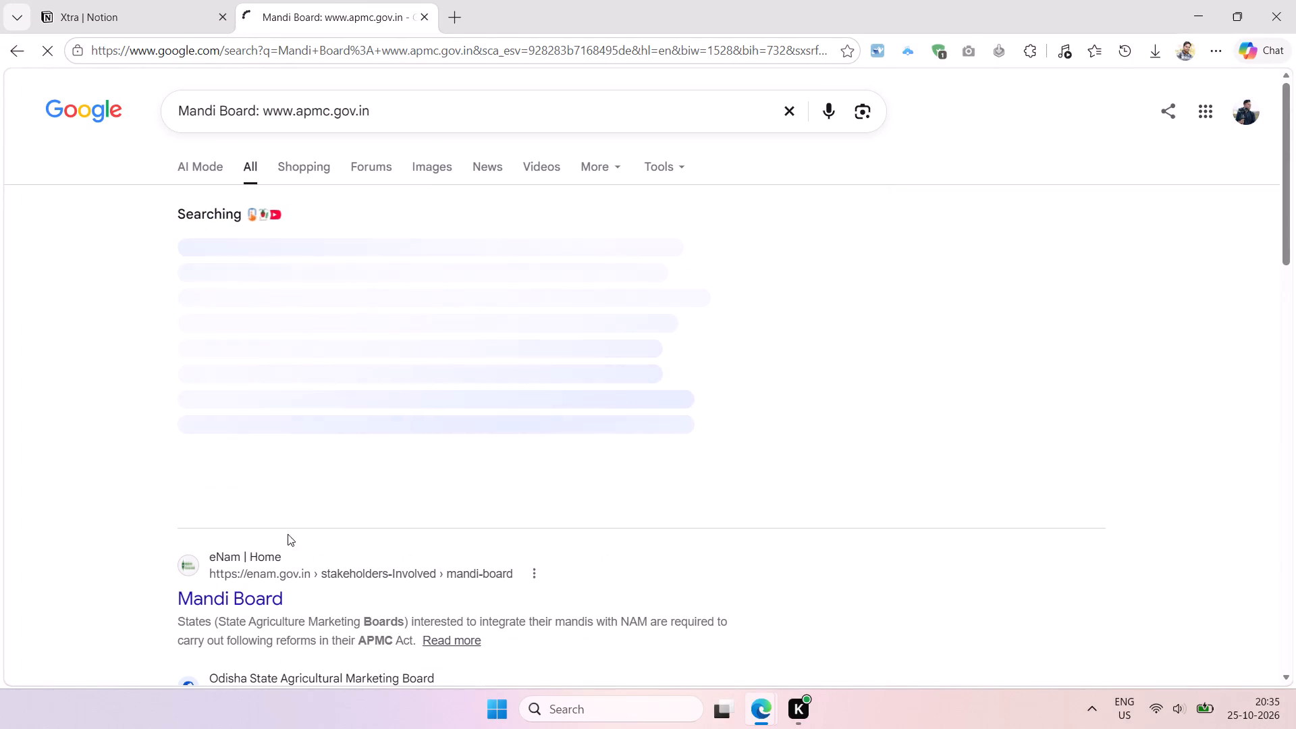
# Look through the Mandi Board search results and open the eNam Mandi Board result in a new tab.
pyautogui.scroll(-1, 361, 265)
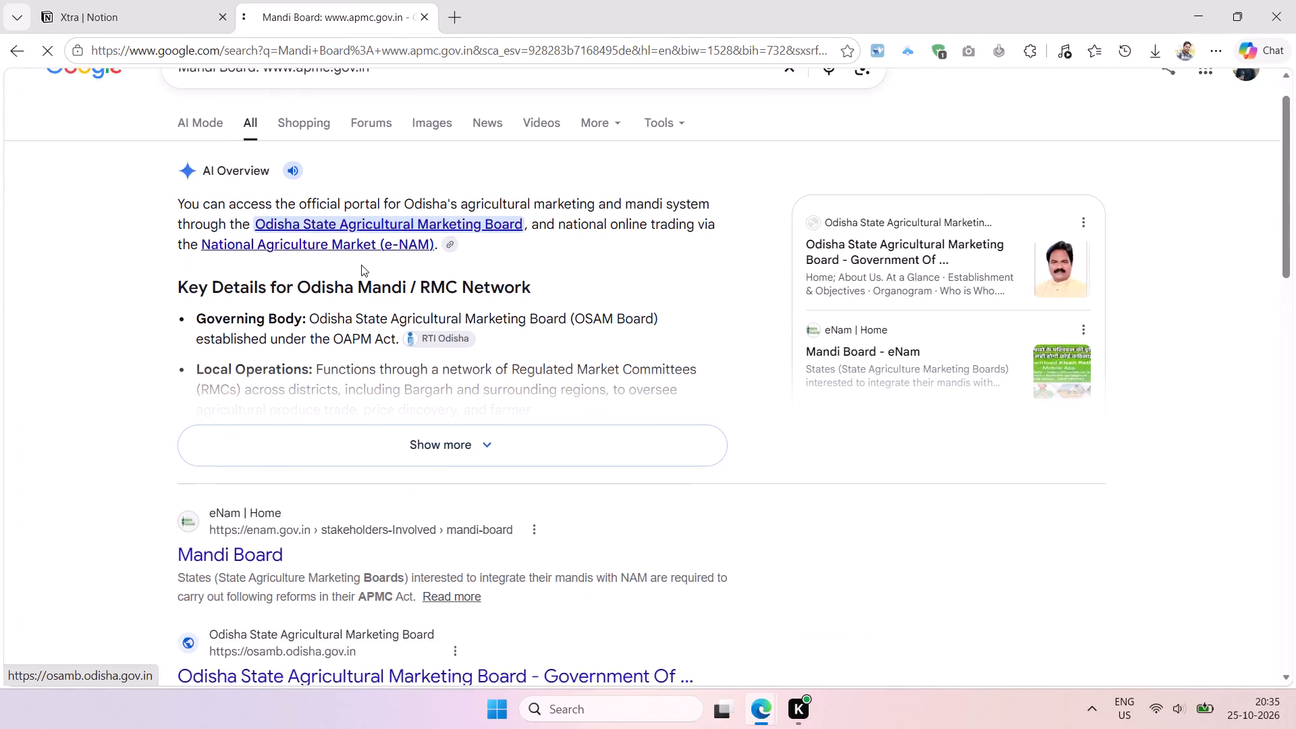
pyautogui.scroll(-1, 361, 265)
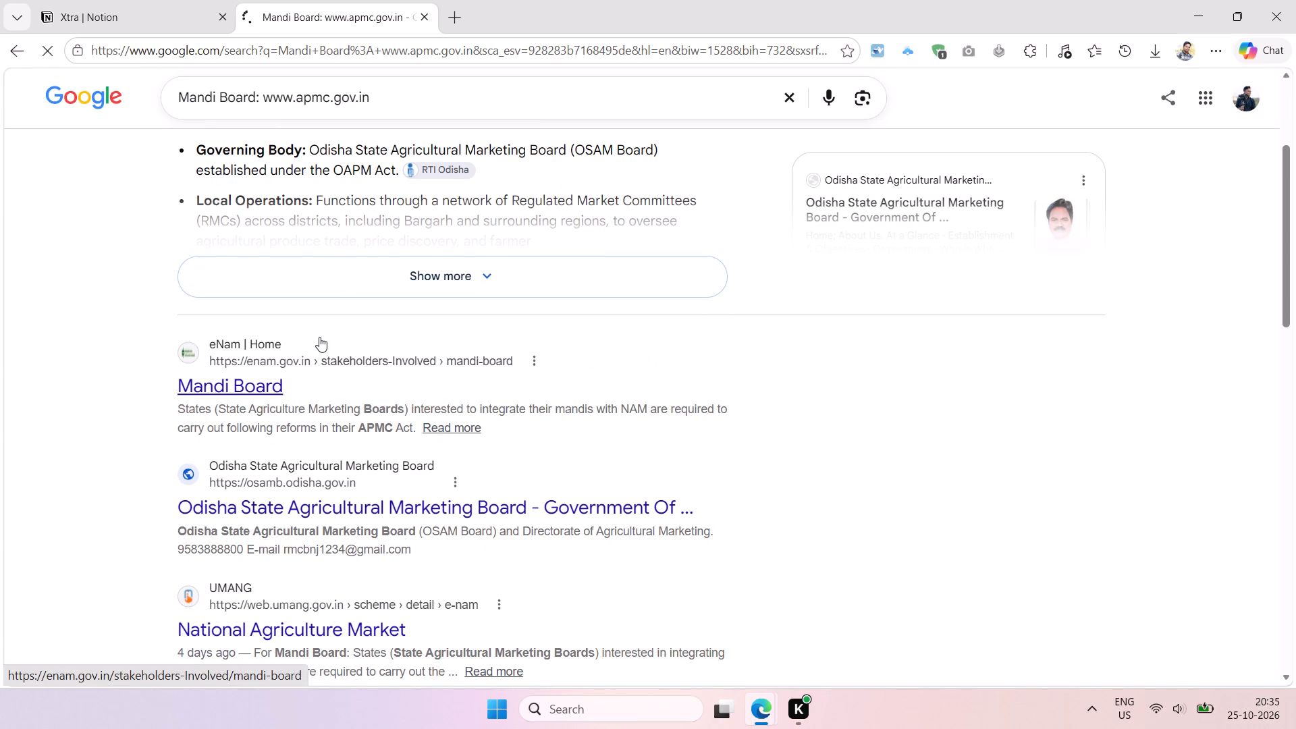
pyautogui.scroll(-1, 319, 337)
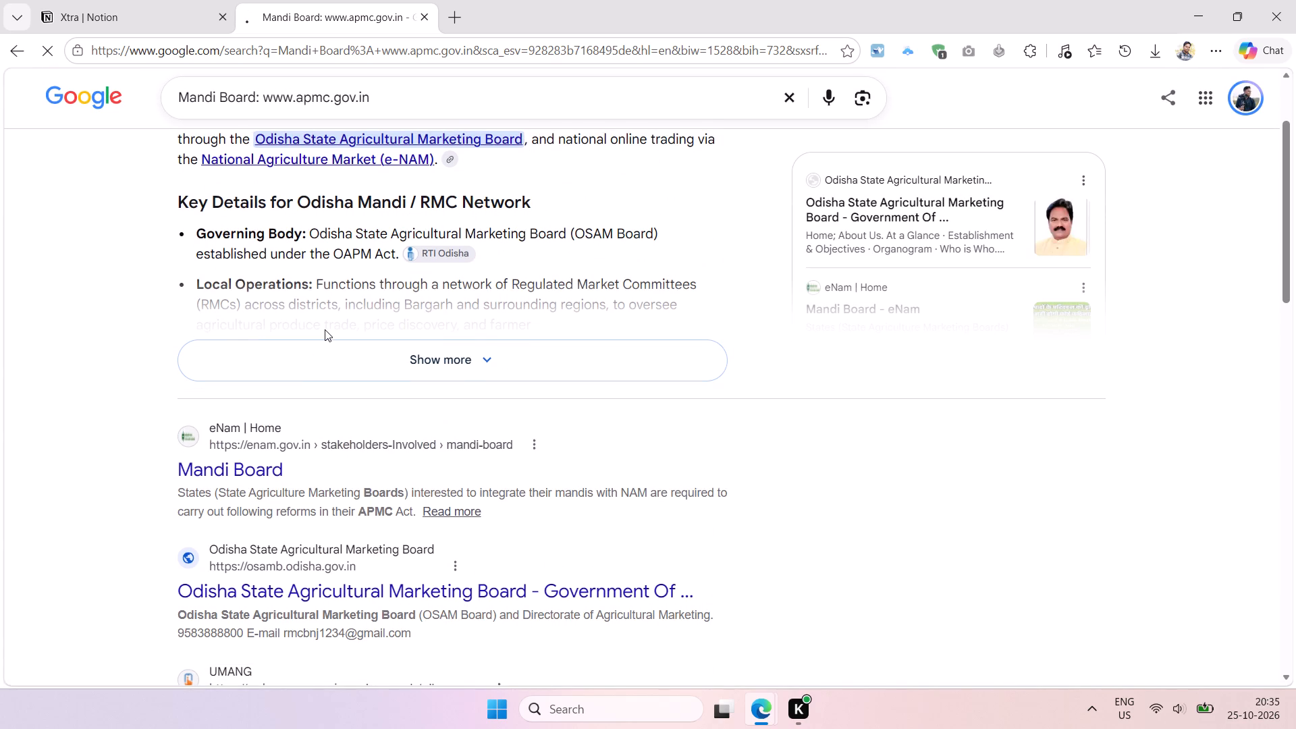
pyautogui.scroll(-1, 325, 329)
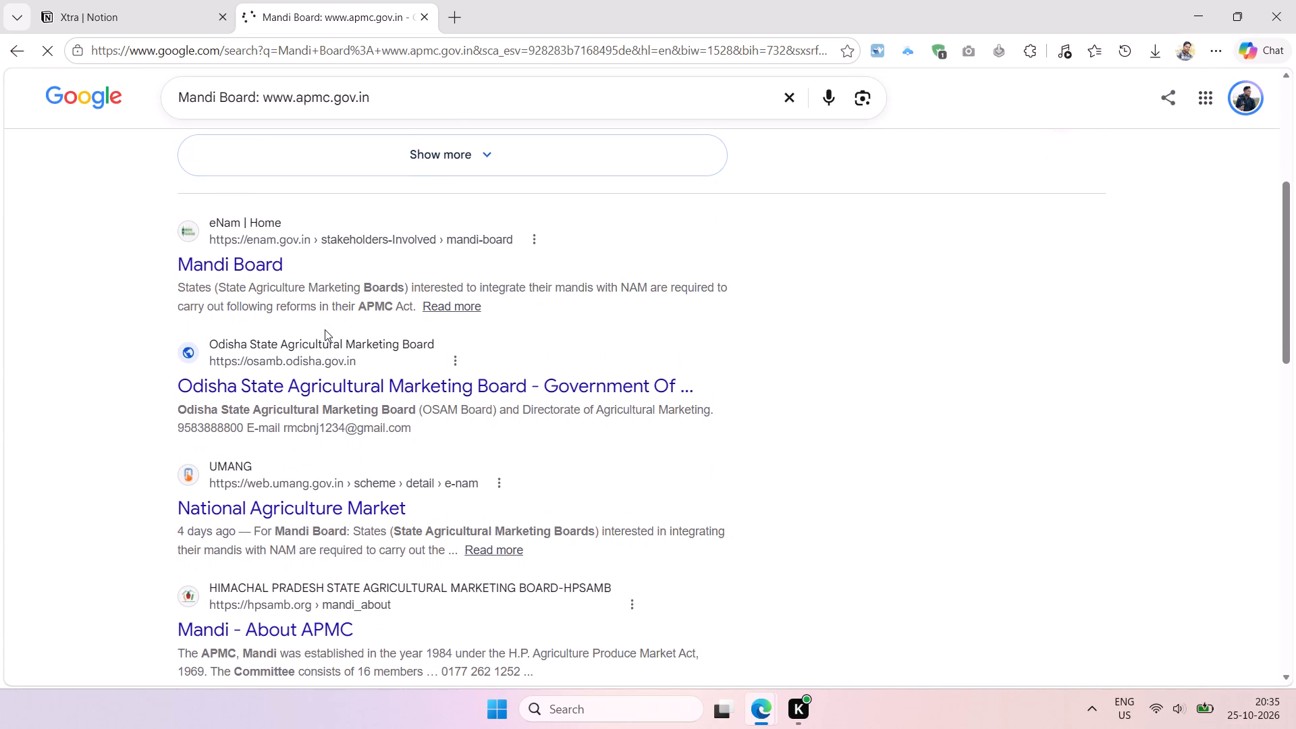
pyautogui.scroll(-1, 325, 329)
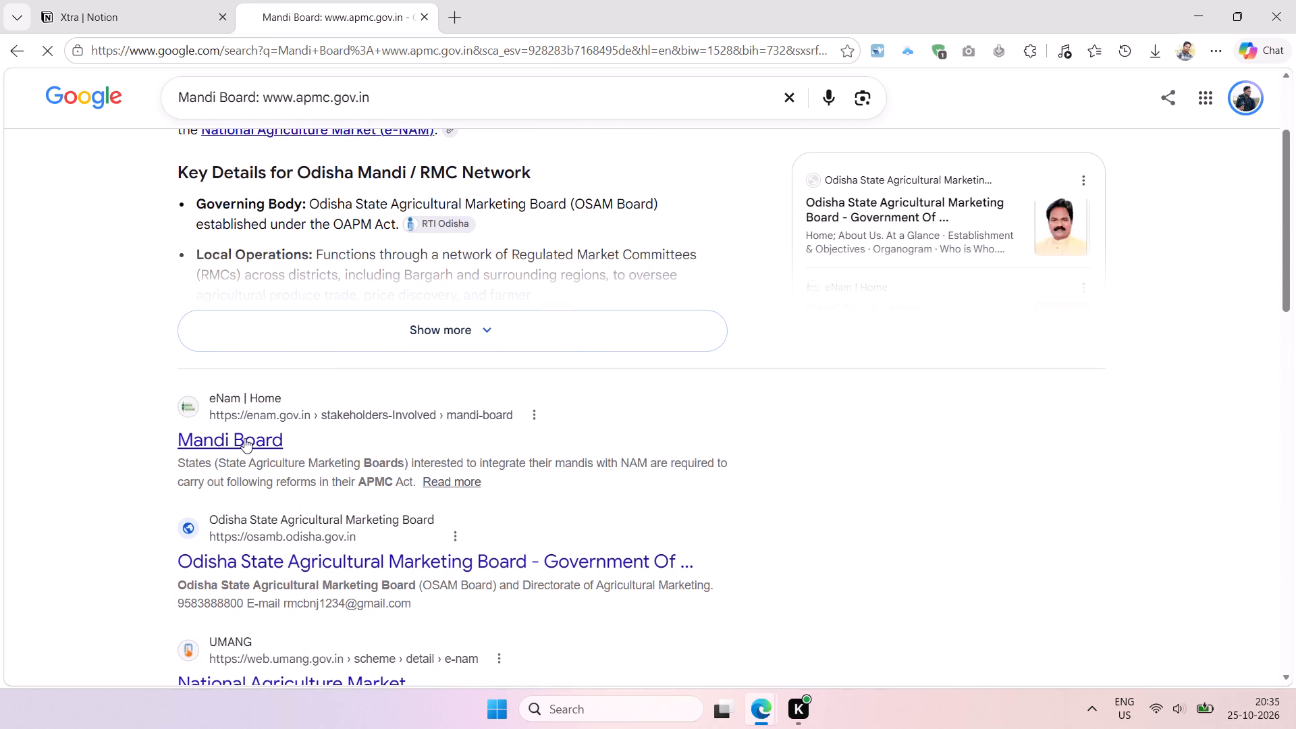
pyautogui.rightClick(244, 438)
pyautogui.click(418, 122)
# Search Google for "Odisha State Agricultural Marketing Board (OSAM Board)", copied from the AI Overview's governing body entry.
pyautogui.scroll(2, 468, 207)
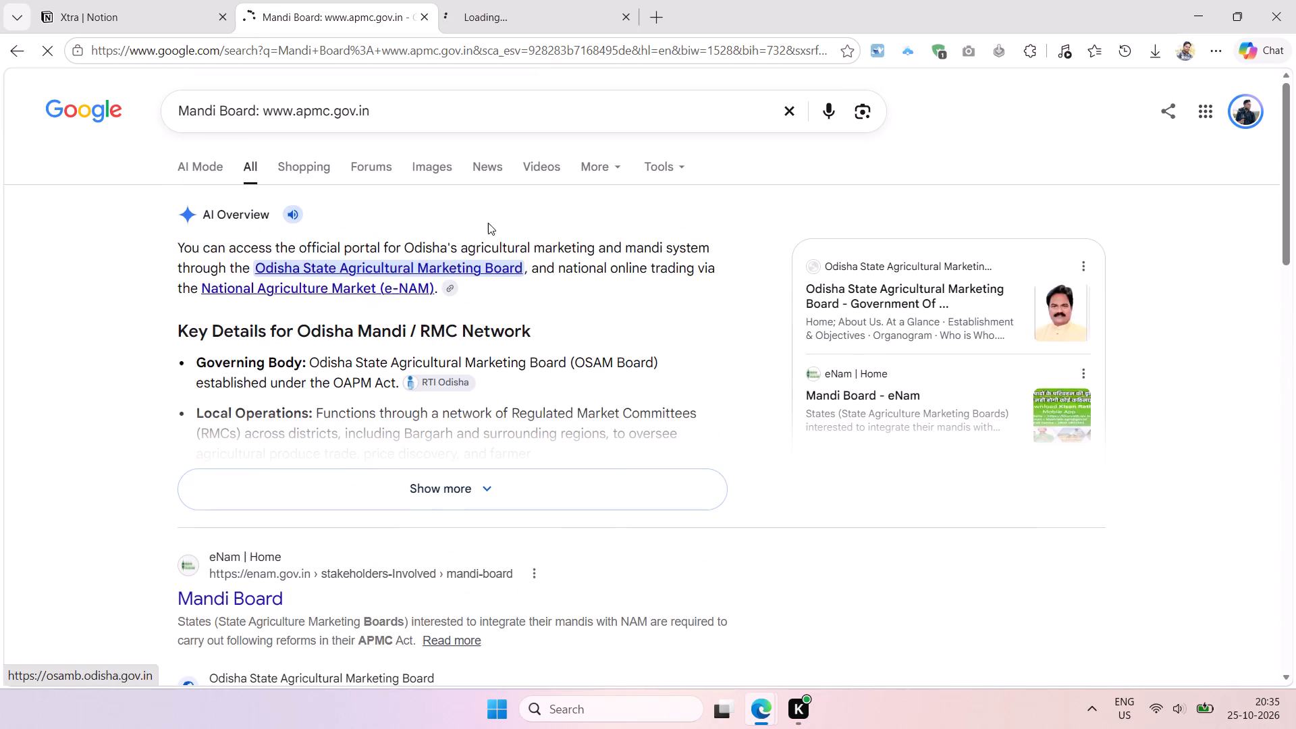
pyautogui.scroll(1, 488, 223)
pyautogui.moveTo(310, 357); pyautogui.dragTo(355, 358)
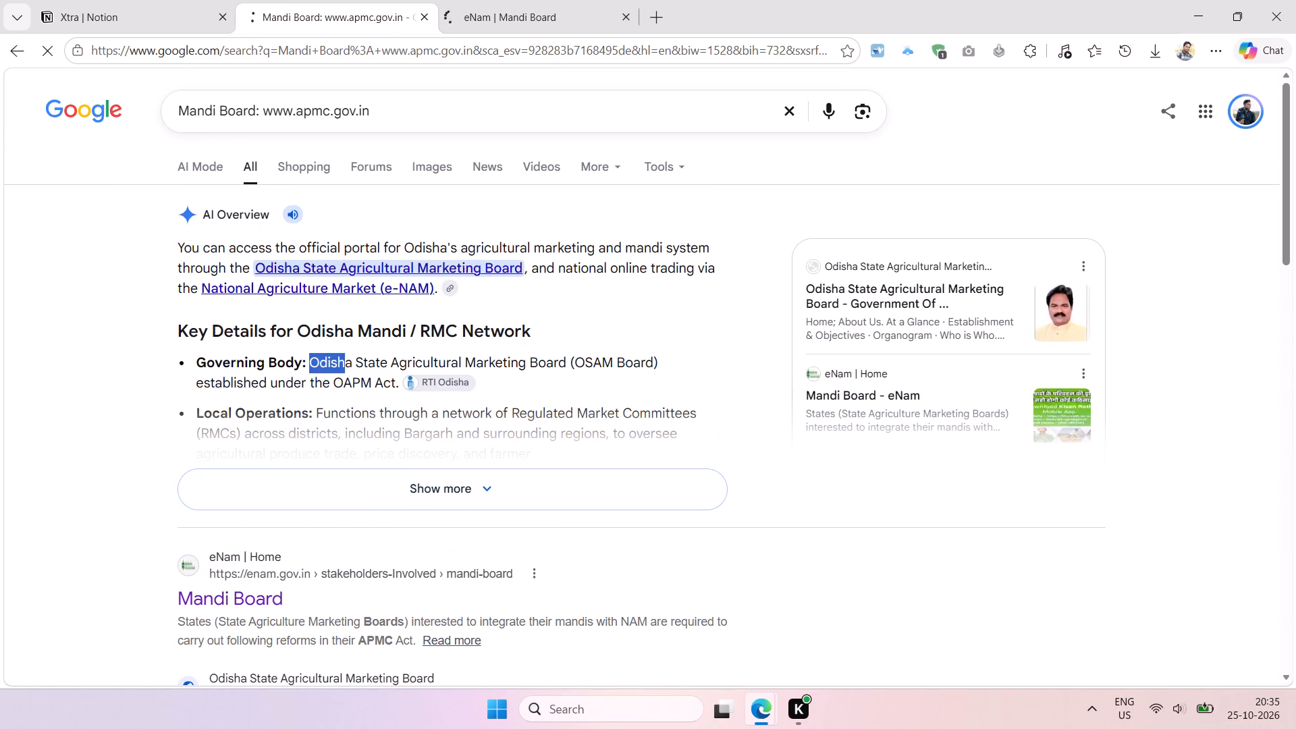
pyautogui.moveTo(355, 358); pyautogui.dragTo(656, 358)
pyautogui.hotkey('ctrl', 'c')
pyautogui.click(493, 106)
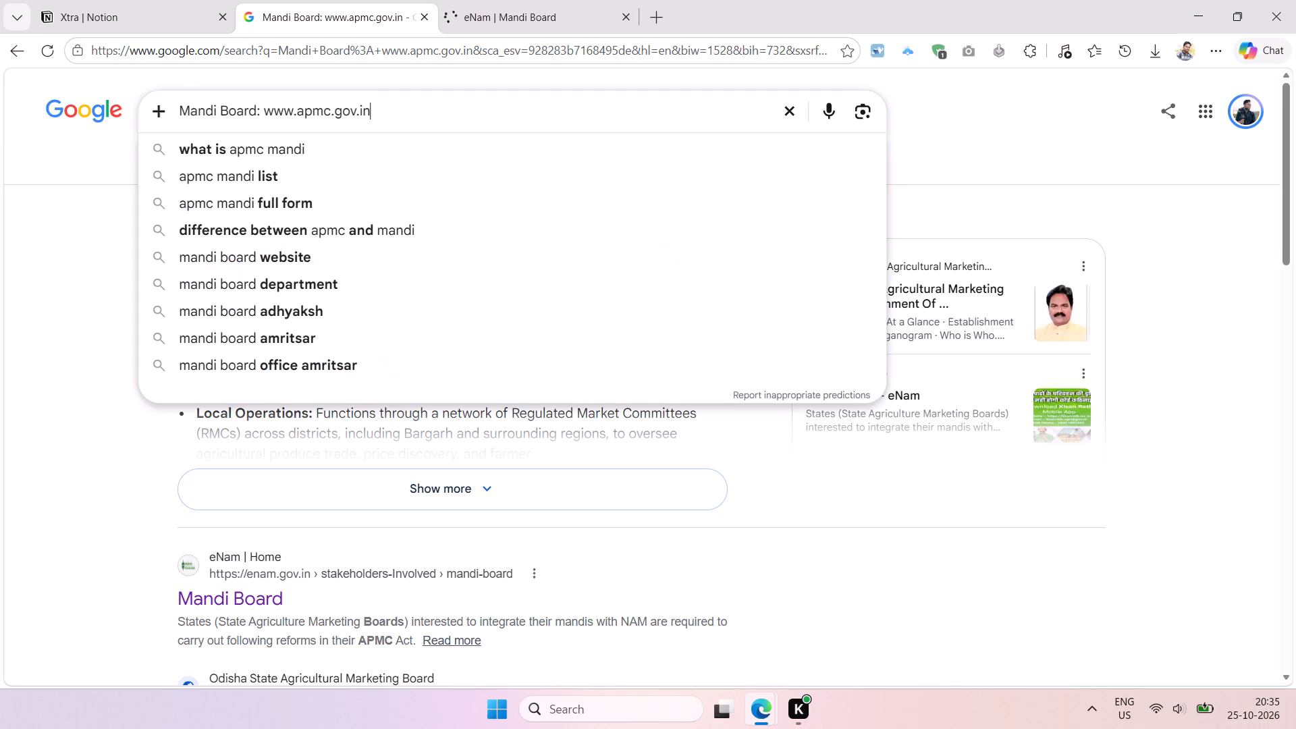
pyautogui.hotkey('ctrl', 'a')
pyautogui.hotkey('ctrl', 'v')
pyautogui.press('Return')
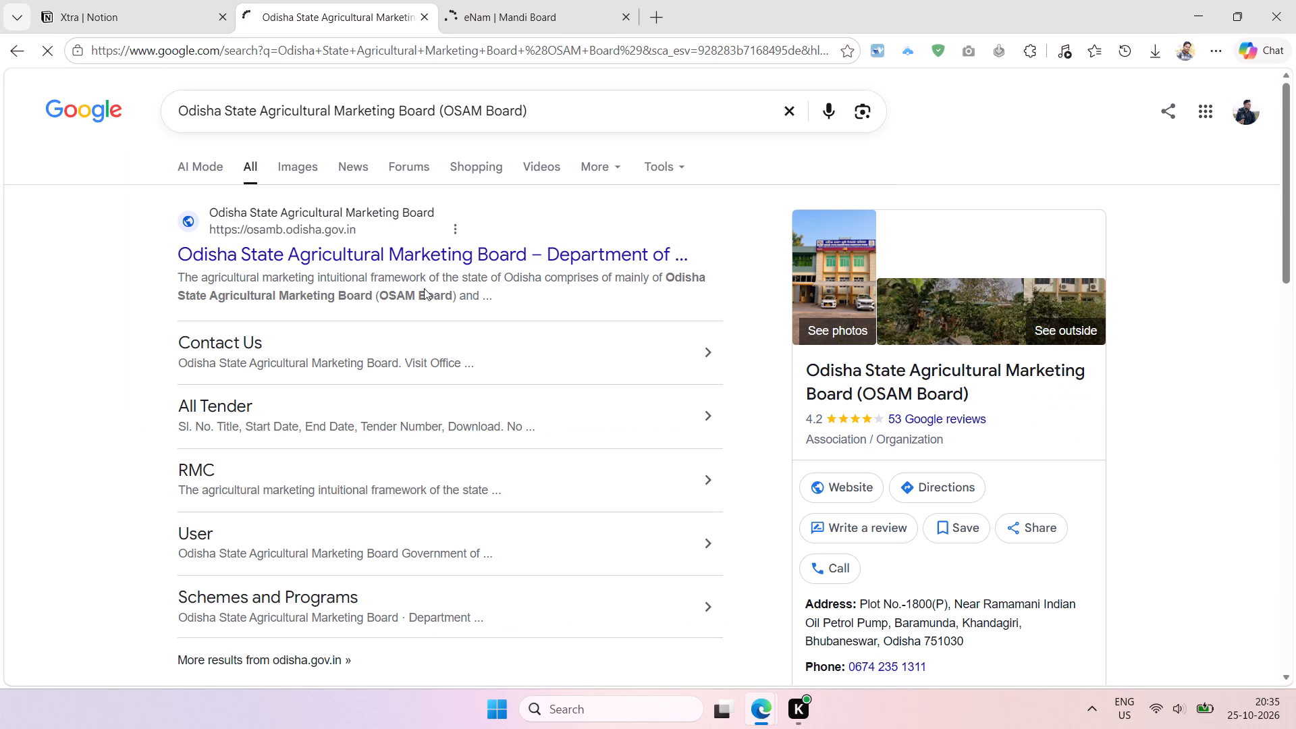
# Open the Odisha State Agricultural Marketing Board search result in a new tab and close the eNam site.
pyautogui.rightClick(407, 259)
pyautogui.click(476, 271)
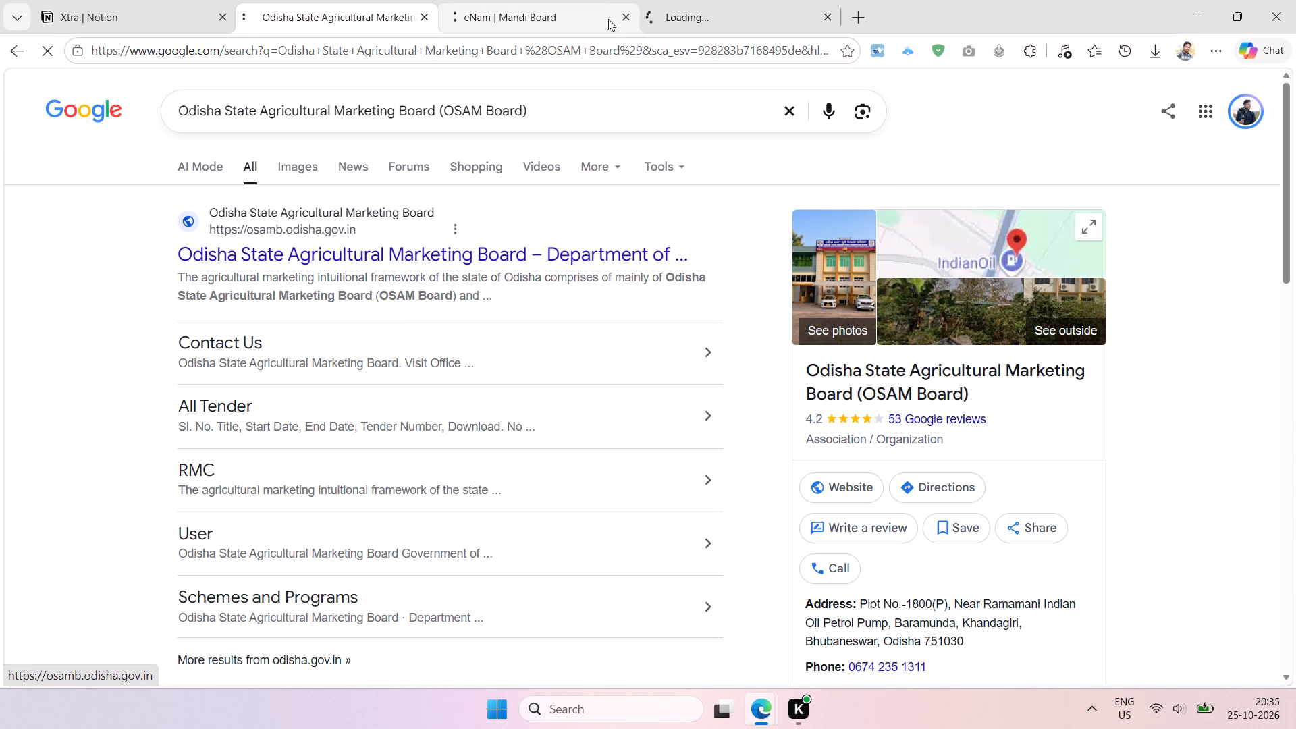
pyautogui.click(625, 13)
# Replace the Mandi Board entry in the Notion table with "Odisha State Agricultural Marketing Board (OSAM Board)".
pyautogui.click(96, 5)
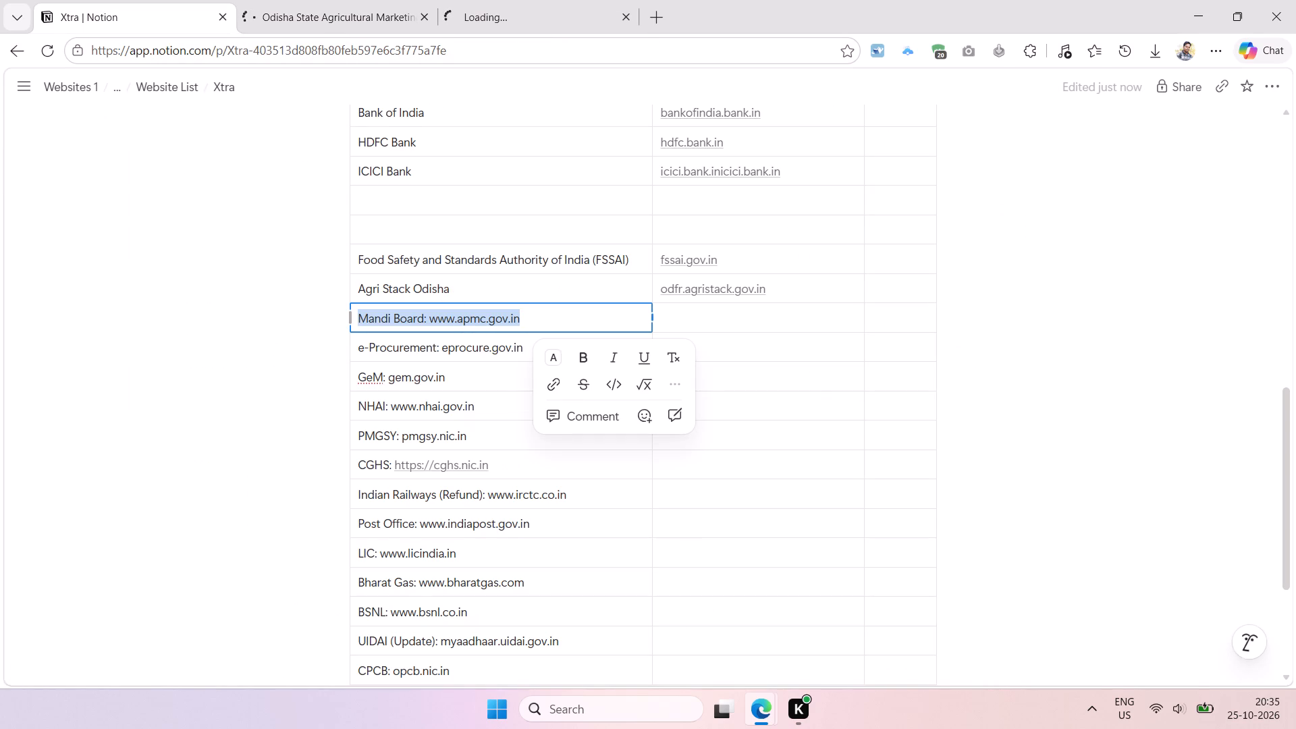
pyautogui.click(543, 322)
pyautogui.hotkey('ctrl', 'a')
pyautogui.hotkey('ctrl', 'v')
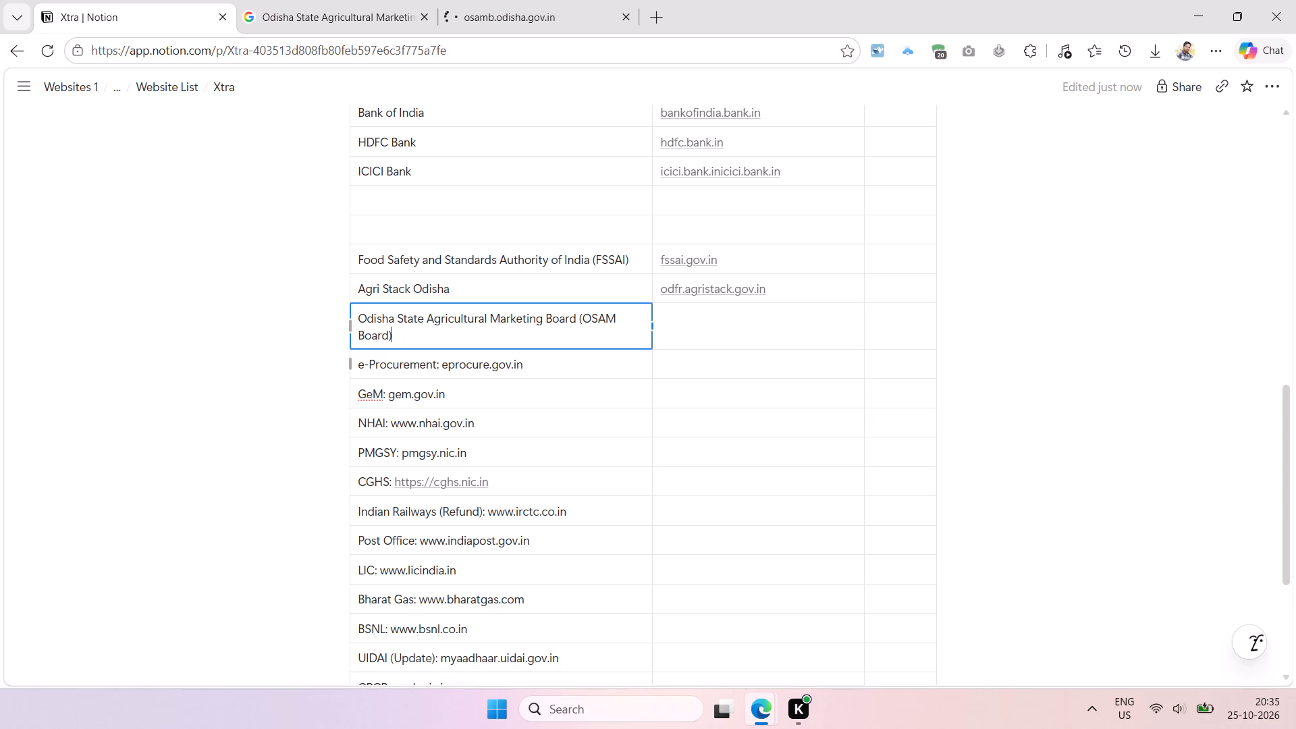
pyautogui.press('Tab')
# Return the Google search results tab to the Google home page and go back to the Notion table.
pyautogui.click(484, 3)
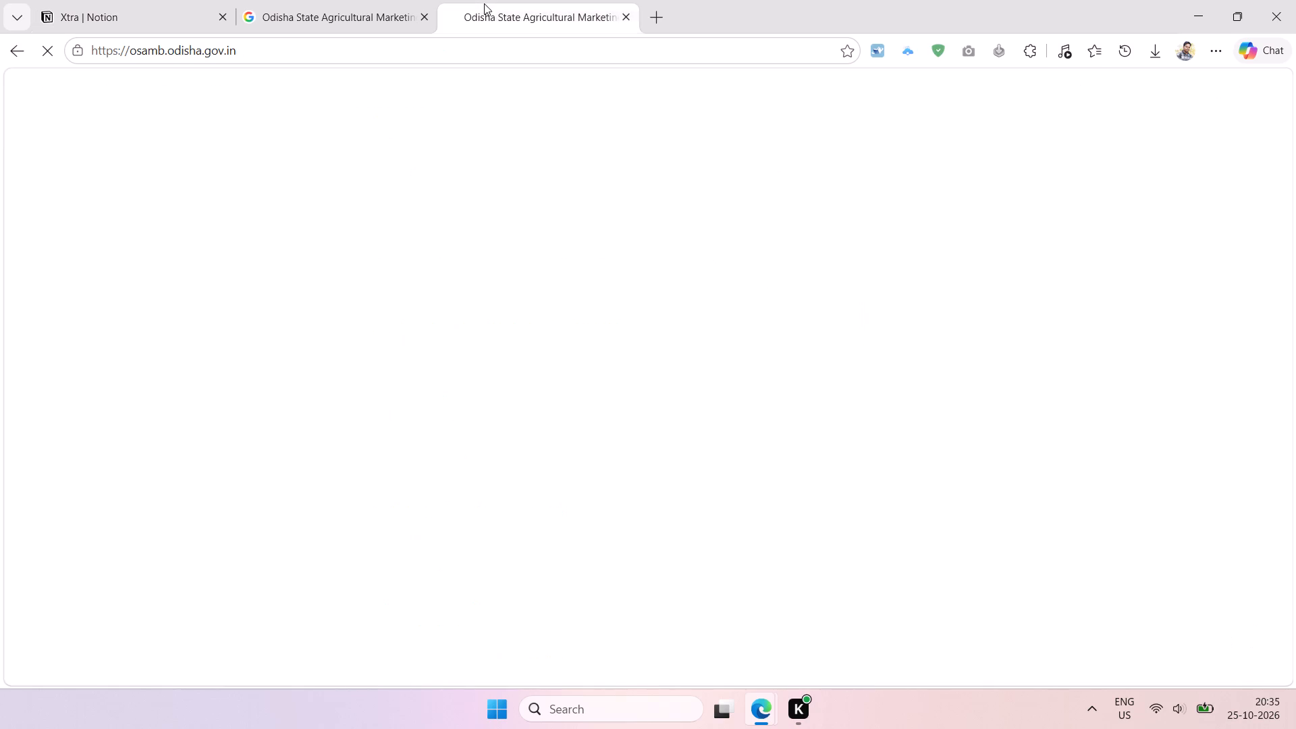
pyautogui.click(349, 4)
pyautogui.click(192, 0)
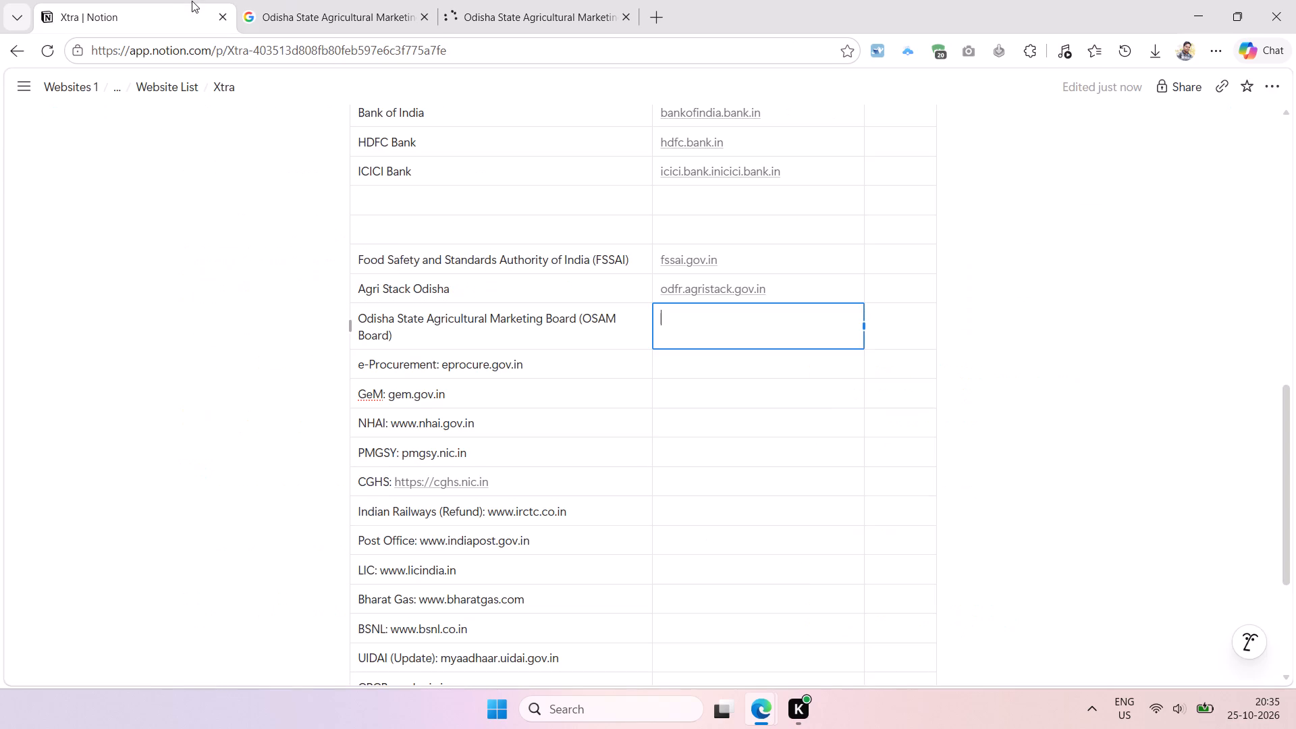
pyautogui.click(362, 2)
pyautogui.click(89, 101)
pyautogui.click(97, 24)
# Widen the table's name column slightly so the OSAM Board name fits on one line.
pyautogui.moveTo(652, 365); pyautogui.dragTo(749, 363)
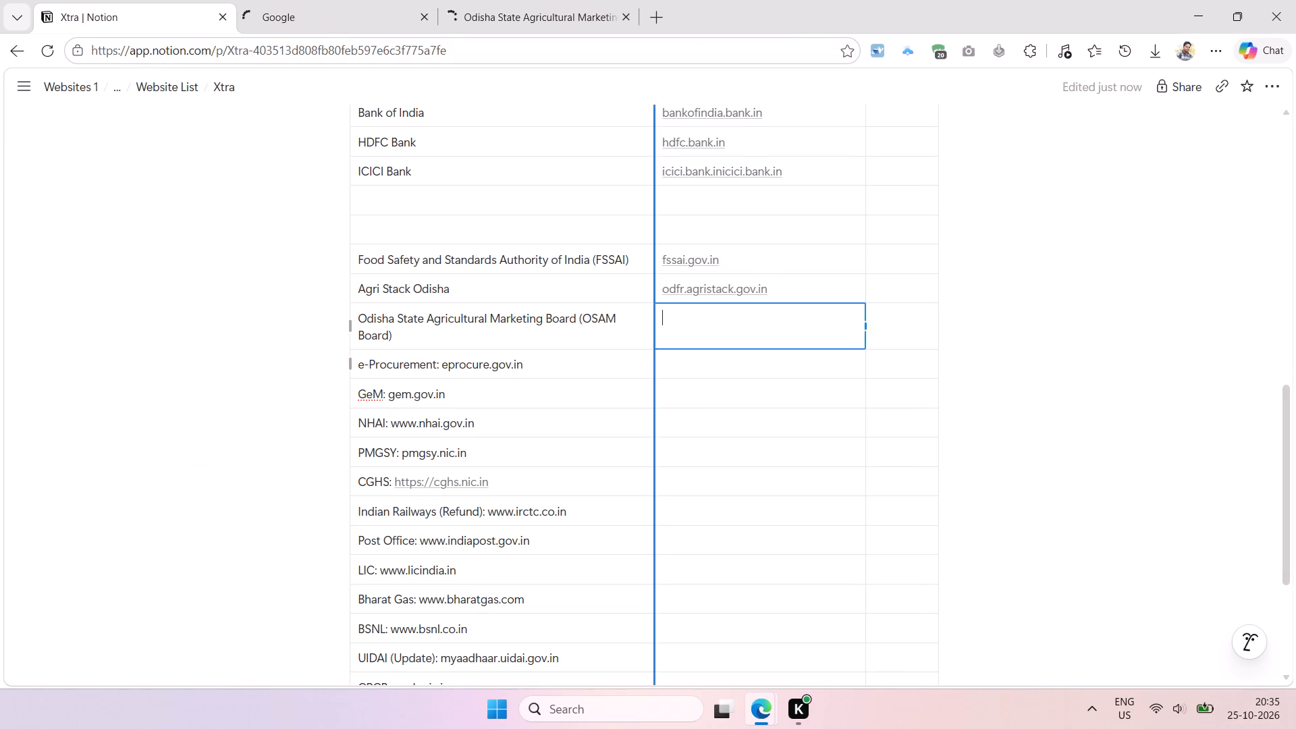
pyautogui.moveTo(749, 363); pyautogui.dragTo(668, 362)
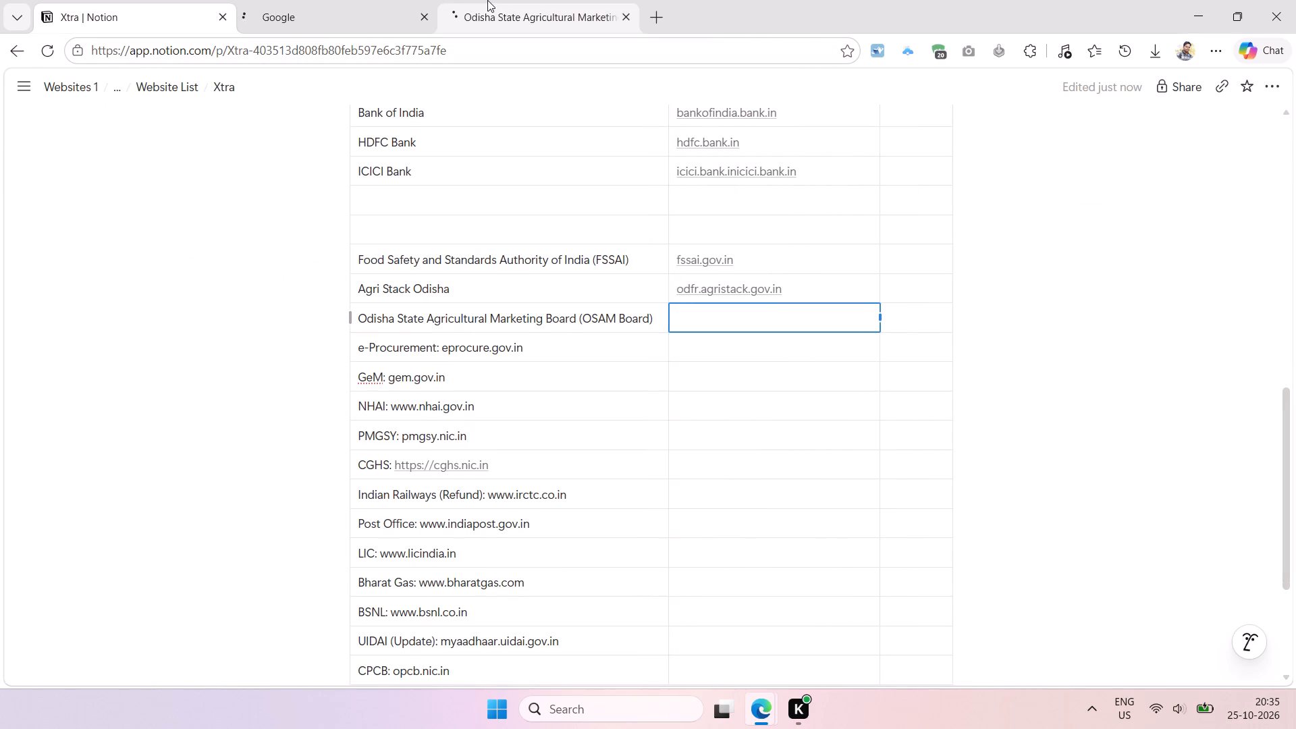
# Copy the domain osamb.odisha.gov.in from the OSAM Board site into the website cell of its Notion table row.
pyautogui.click(487, 0)
pyautogui.click(205, 45)
pyautogui.click(243, 53)
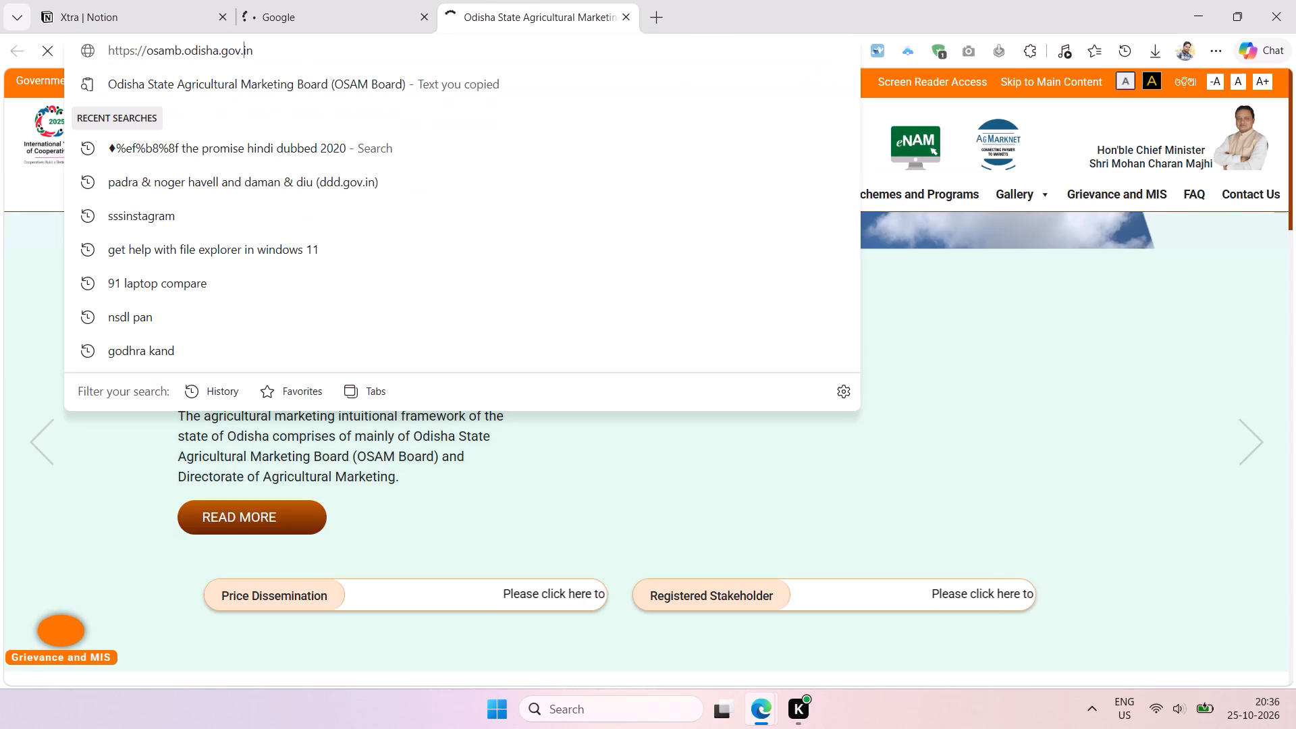
pyautogui.moveTo(276, 49); pyautogui.dragTo(146, 59)
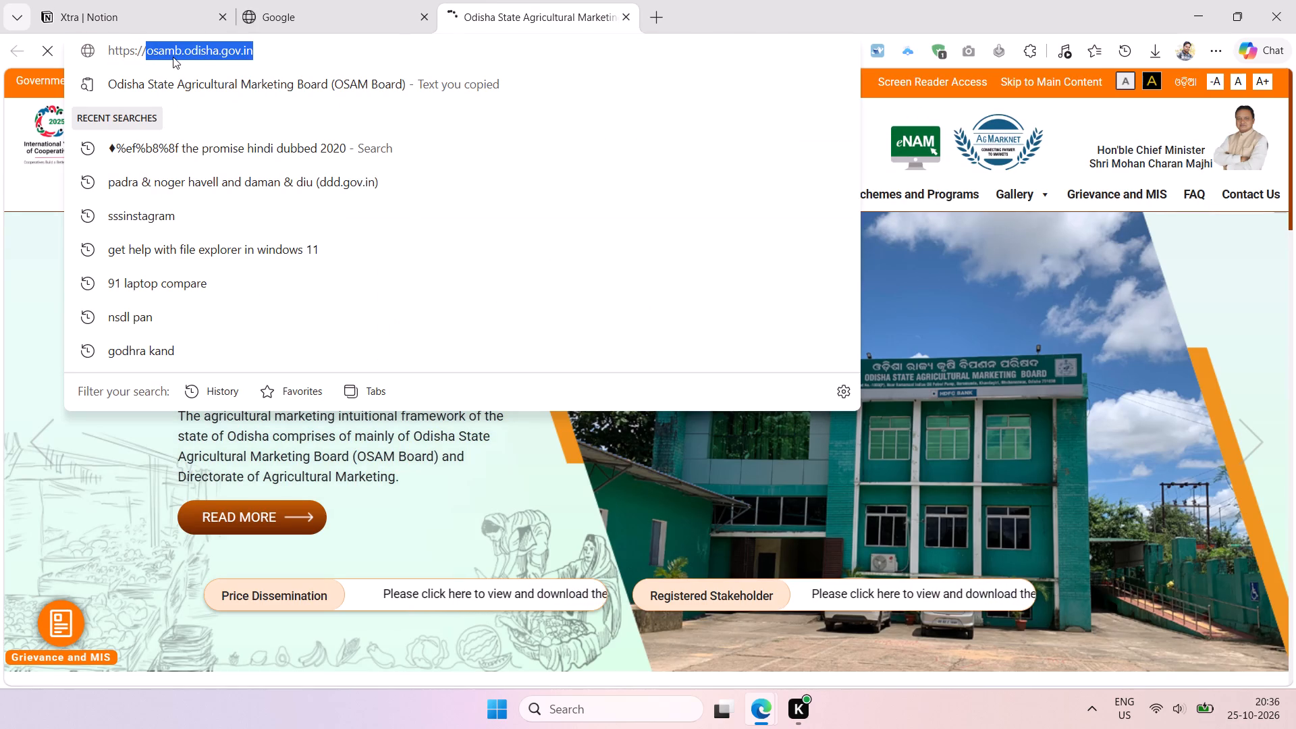
pyautogui.hotkey('ctrl', 'x')
pyautogui.click(1232, 248)
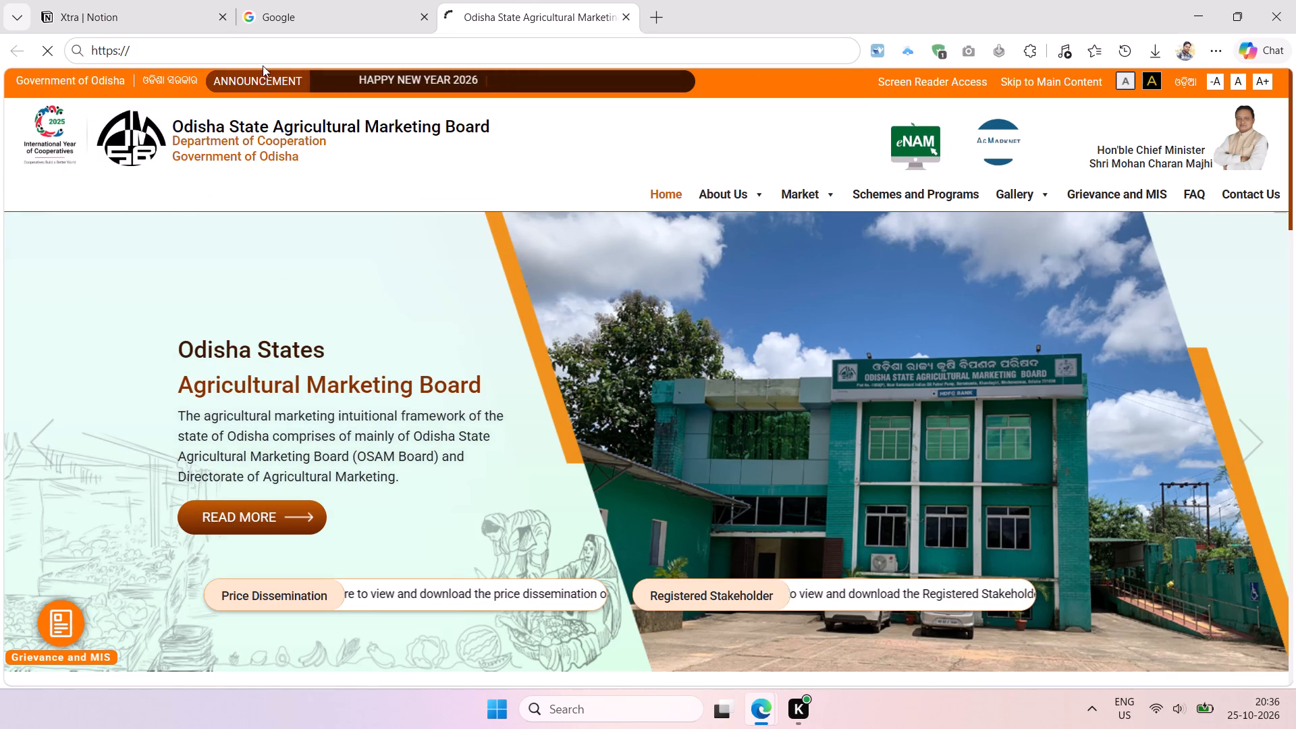
pyautogui.click(167, 0)
pyautogui.click(819, 321)
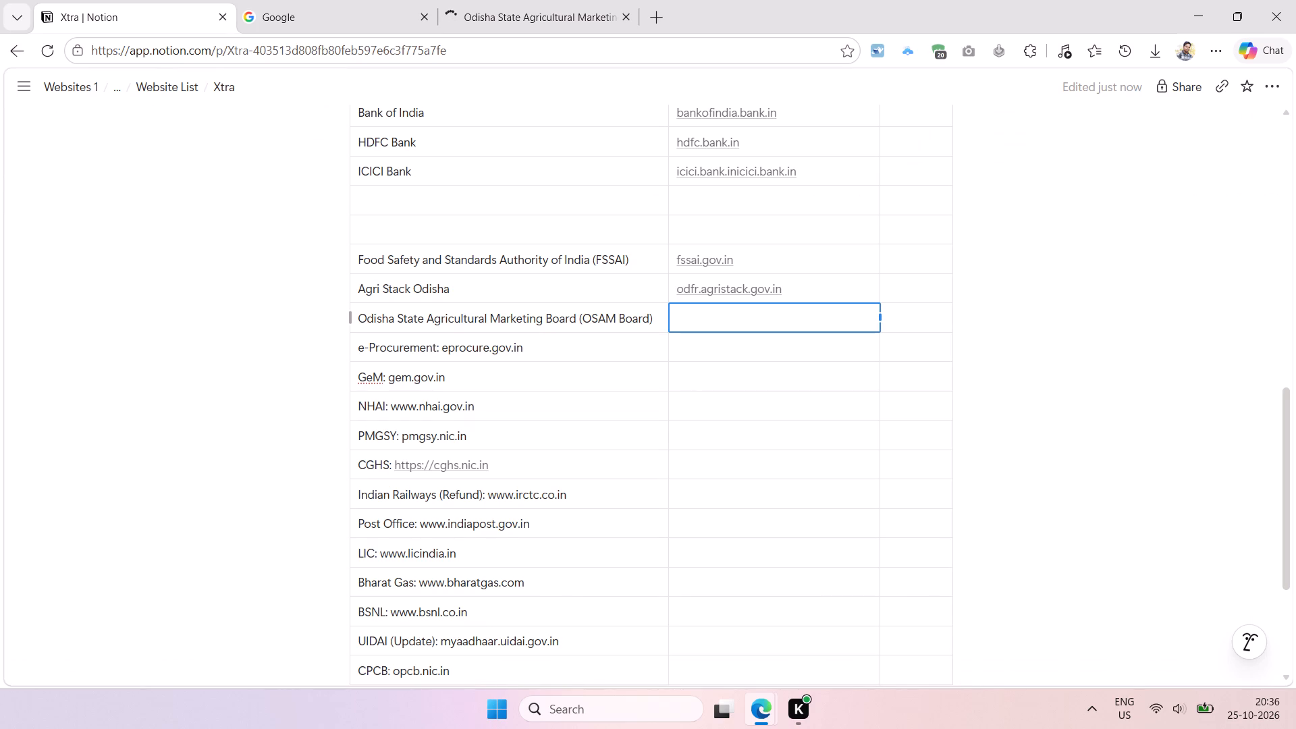
pyautogui.hotkey('ctrl', 'v')
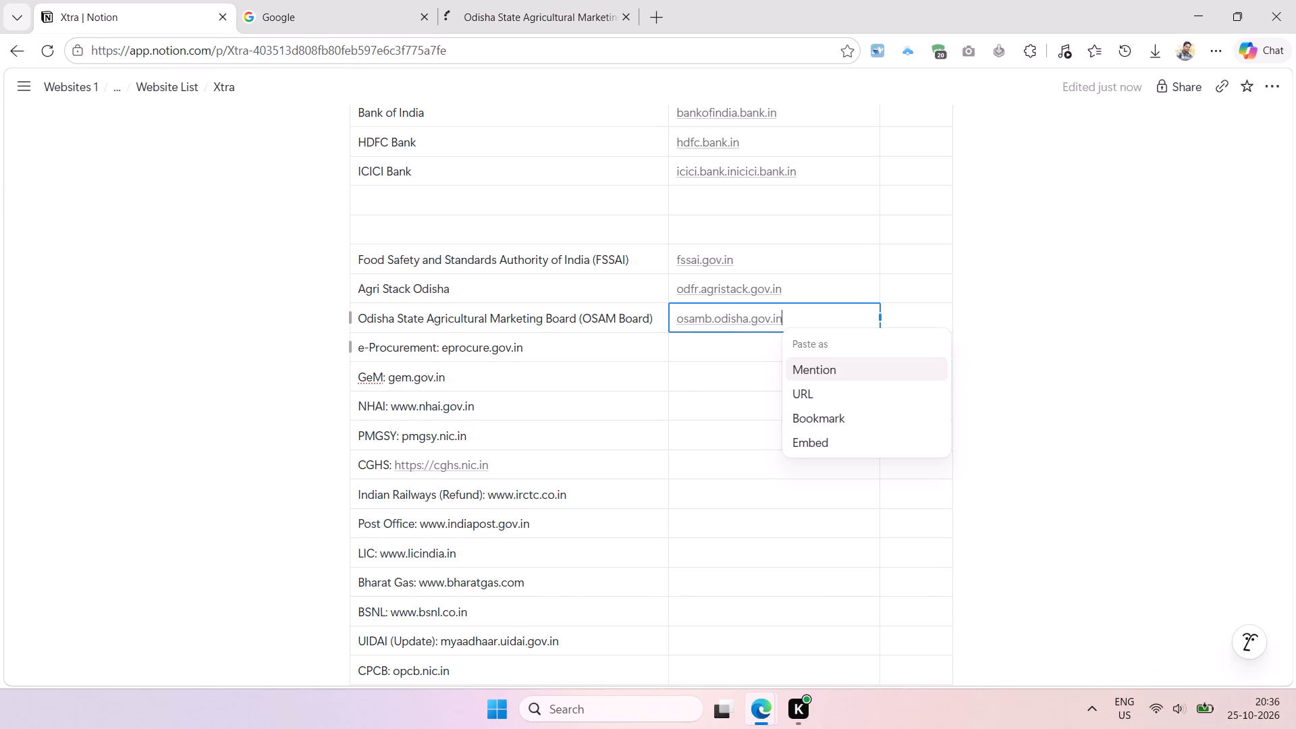
# Search Google for the table entry "e-Procurement: eprocure.gov.in" and close the OSAM Board site.
pyautogui.click(541, 351)
pyautogui.hotkey('ctrl', 'a')
pyautogui.hotkey('ctrl', 'c')
pyautogui.click(332, 0)
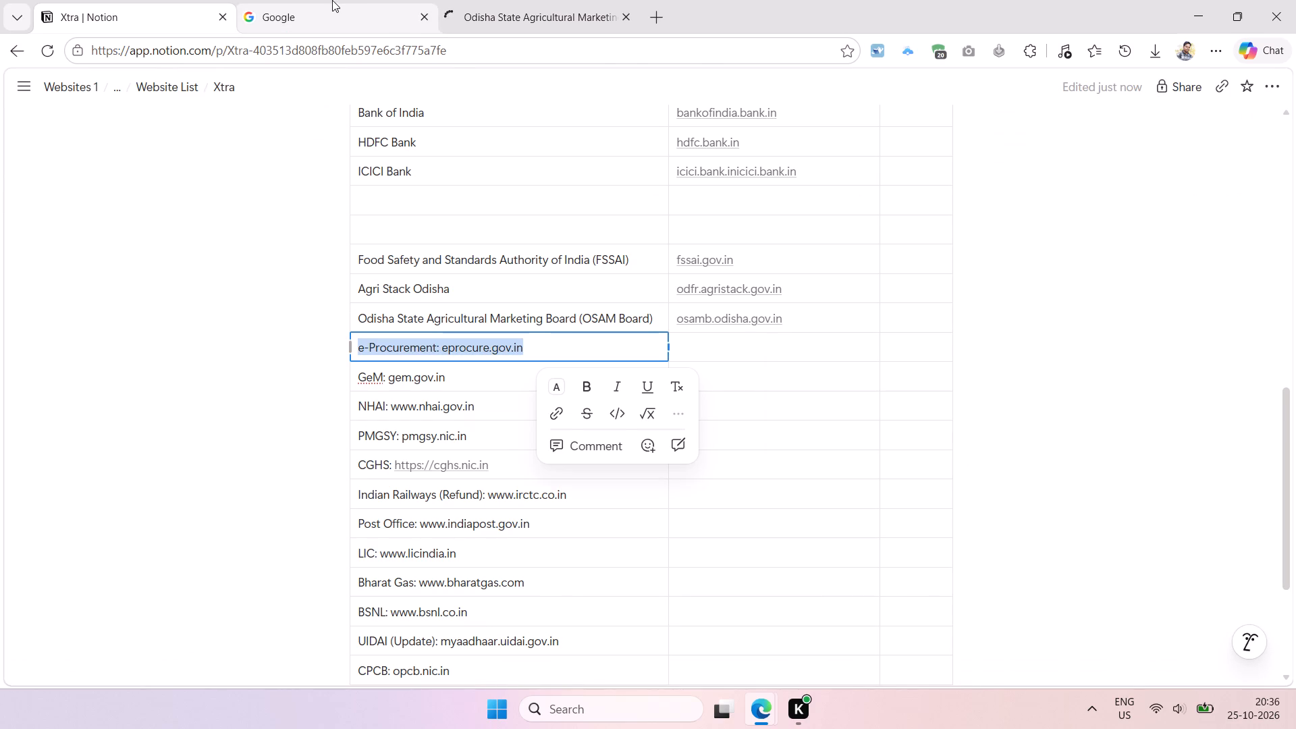
pyautogui.click(482, 303)
pyautogui.hotkey('ctrl', 'v')
pyautogui.press('Return')
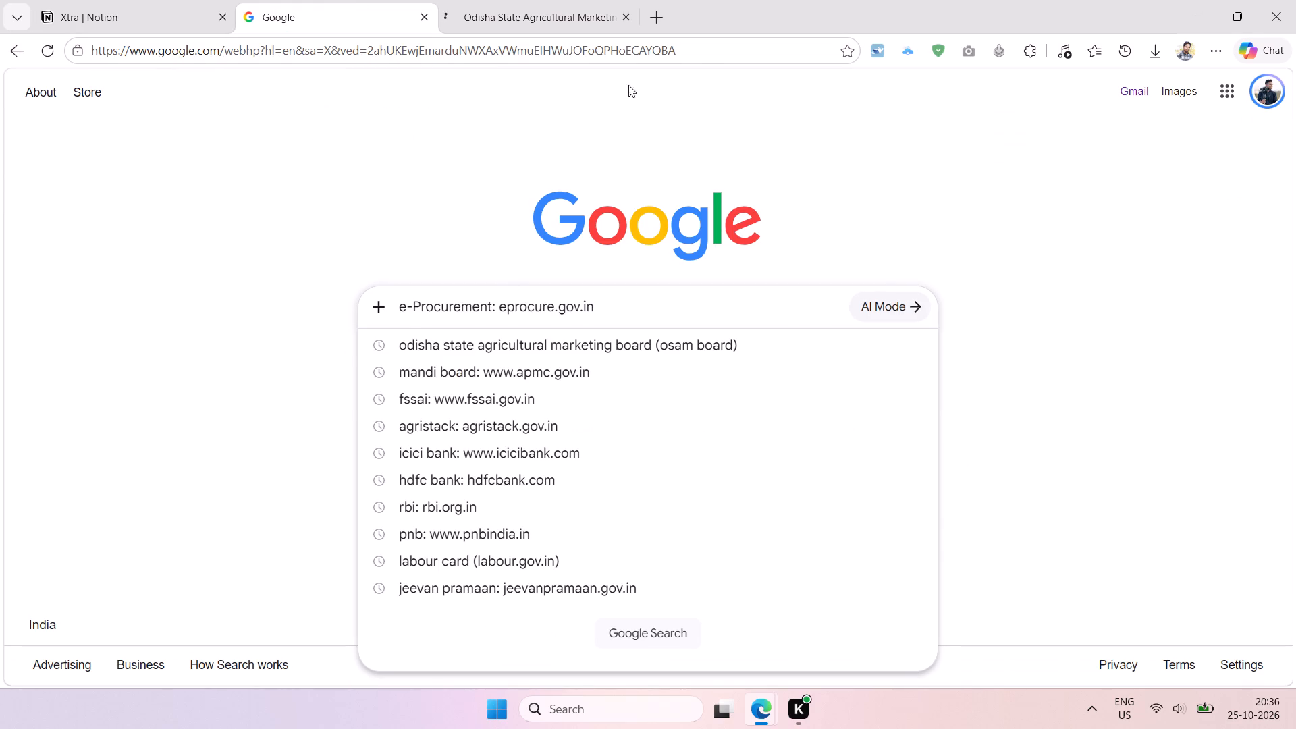
pyautogui.click(632, 13)
# Open the "eProcurement System Government of India" search result in a new tab.
pyautogui.click(176, 0)
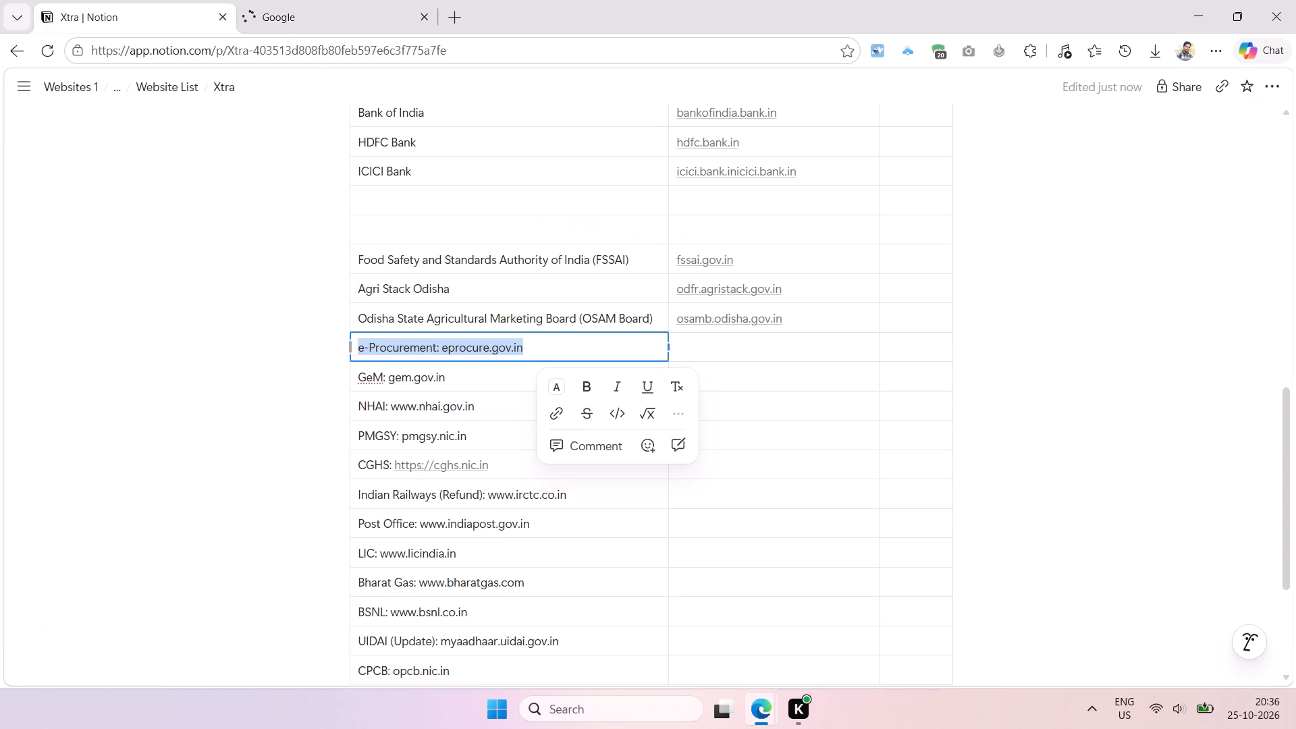
pyautogui.click(537, 342)
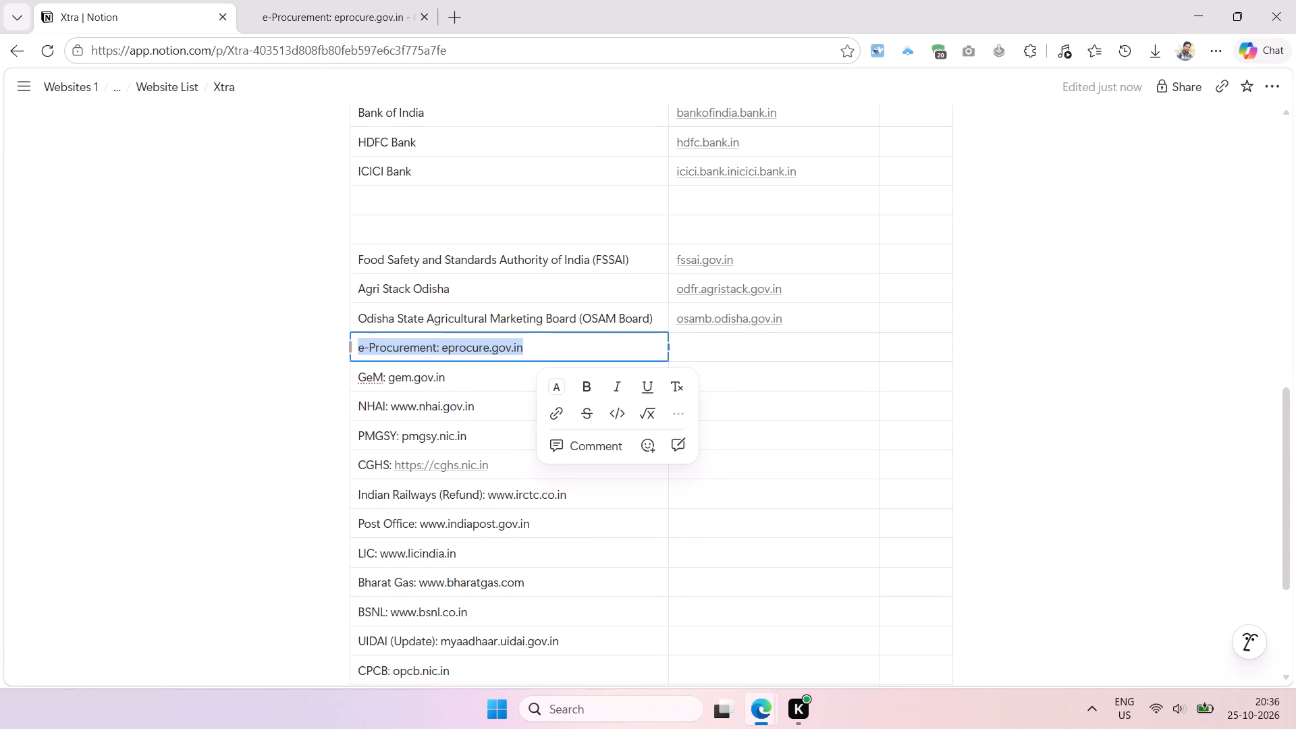
pyautogui.click(339, 0)
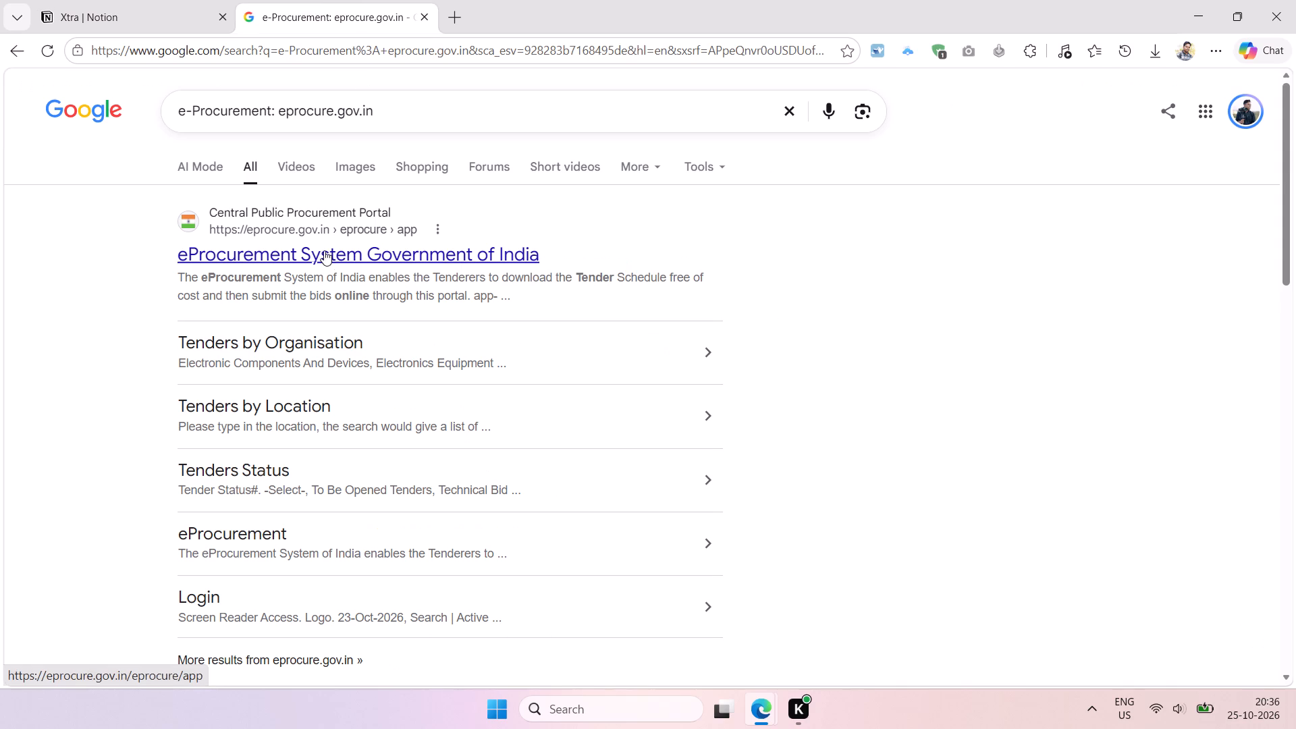
pyautogui.rightClick(324, 250)
pyautogui.click(398, 263)
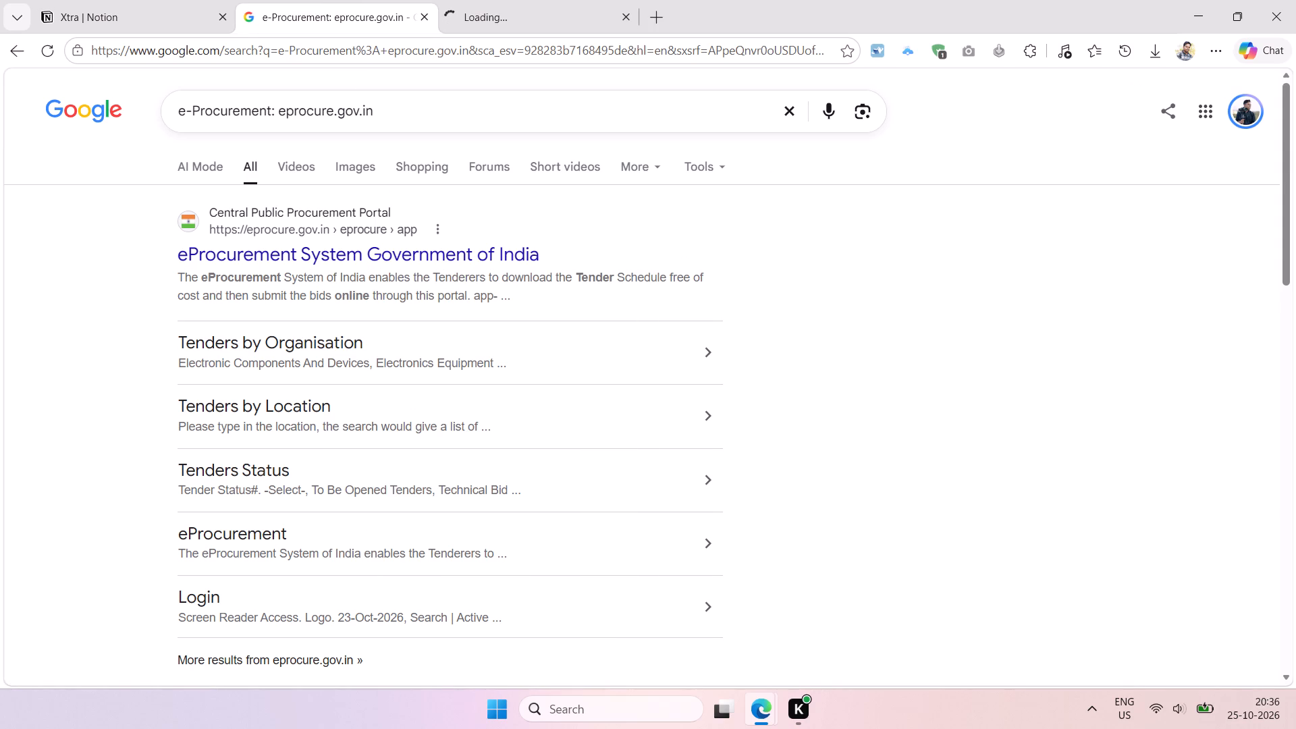
# Copy the name eProcurement from the search result and shorten the Notion entry to "e-Procurement" by removing its web address.
pyautogui.moveTo(201, 277); pyautogui.dragTo(283, 286)
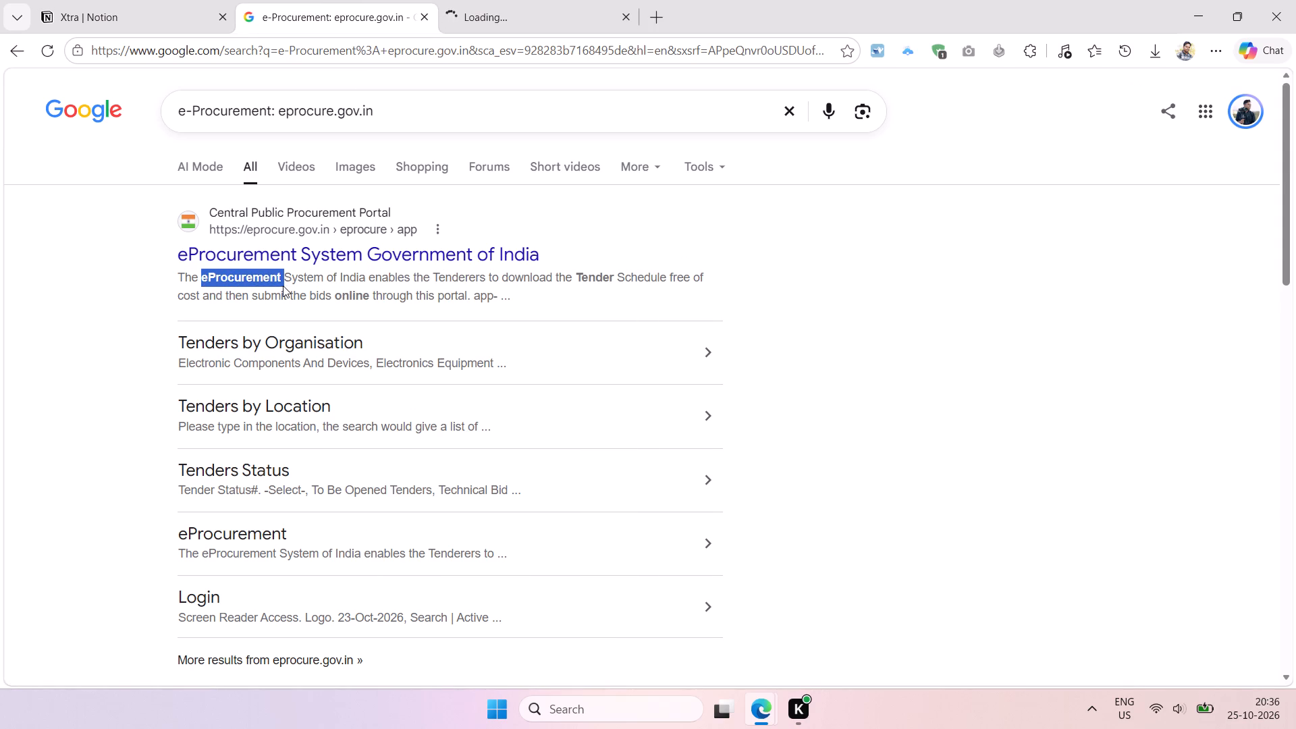
pyautogui.moveTo(283, 286); pyautogui.dragTo(281, 285)
pyautogui.hotkey('ctrl', 'c')
pyautogui.click(77, 1)
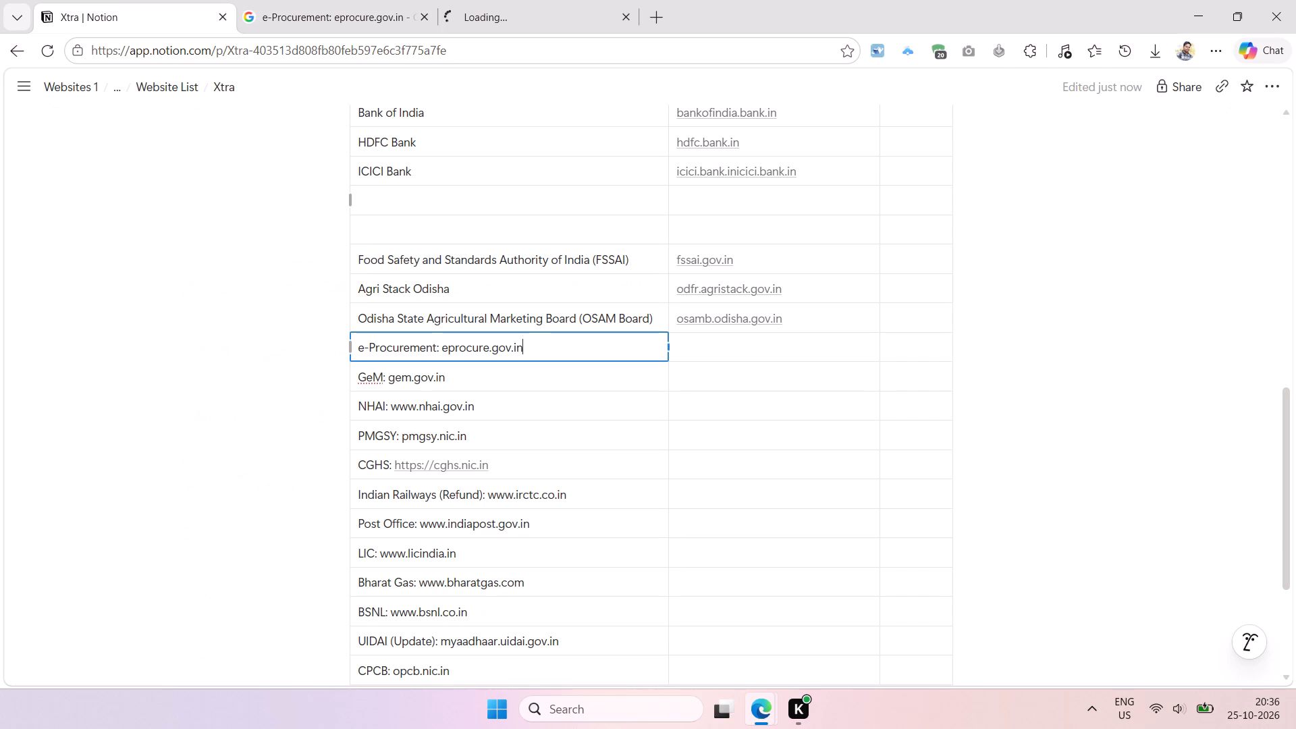
pyautogui.click(586, 350)
pyautogui.moveTo(553, 345); pyautogui.dragTo(481, 354)
pyautogui.moveTo(481, 354); pyautogui.dragTo(435, 357)
pyautogui.press('BackSpace')
pyautogui.press('Tab')
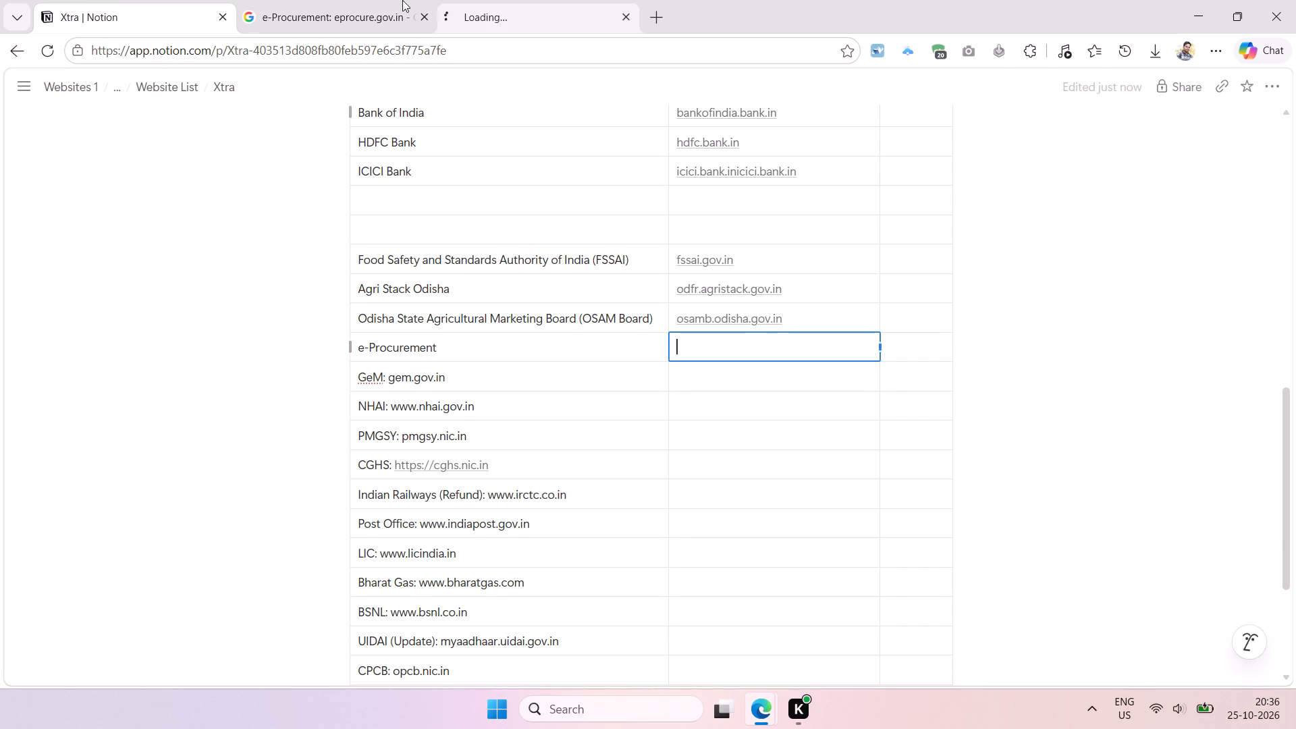
# Copy the eProcurement site's address into the e-Procurement row's website cell and trim the text to eprocure.gov.in.
pyautogui.click(342, 1)
pyautogui.click(475, 14)
pyautogui.click(292, 47)
pyautogui.click(323, 46)
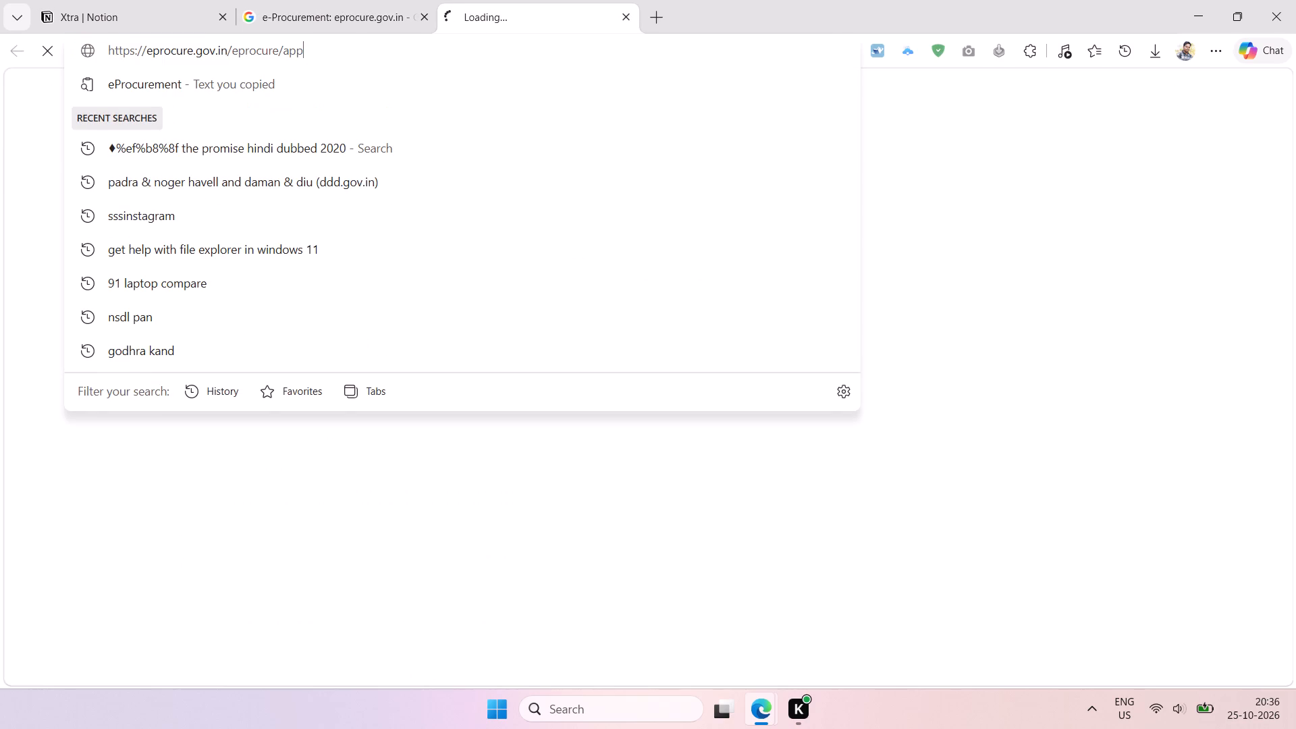
pyautogui.moveTo(342, 49); pyautogui.dragTo(149, 72)
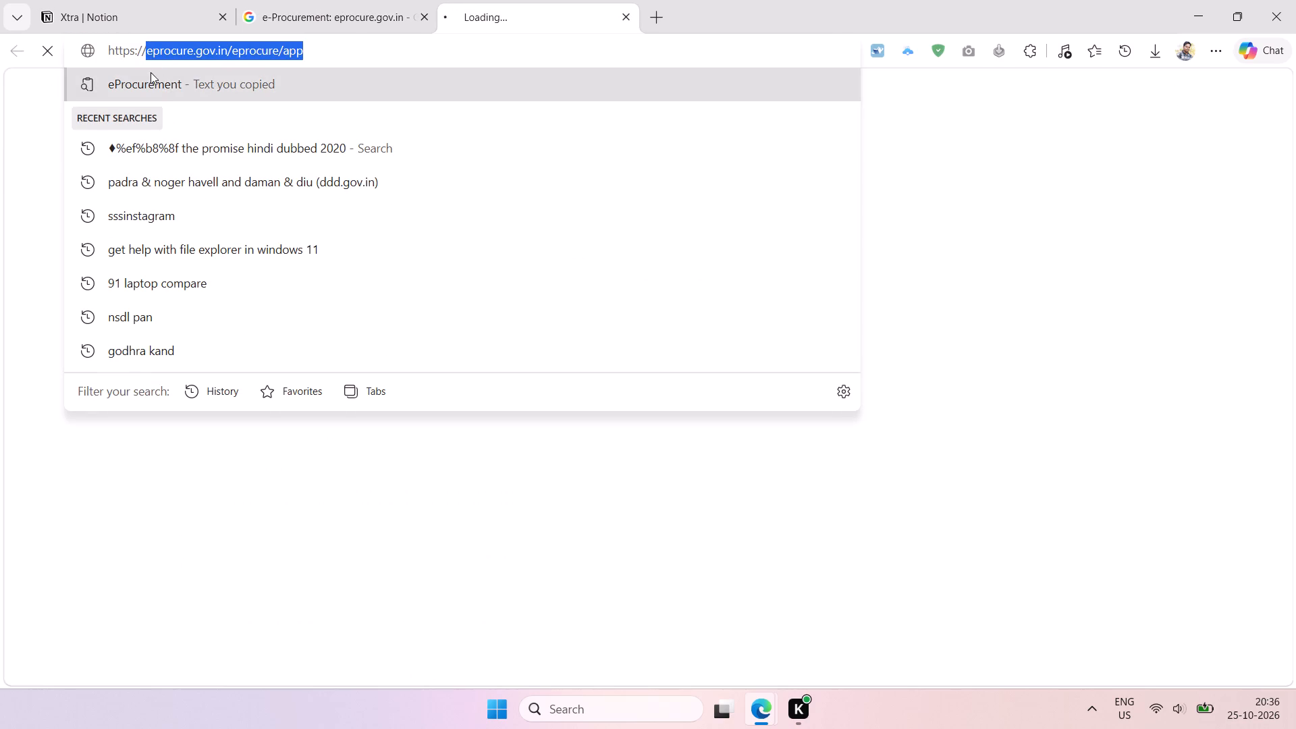
pyautogui.hotkey('ctrl', 'c')
pyautogui.click(154, 1)
pyautogui.click(729, 340)
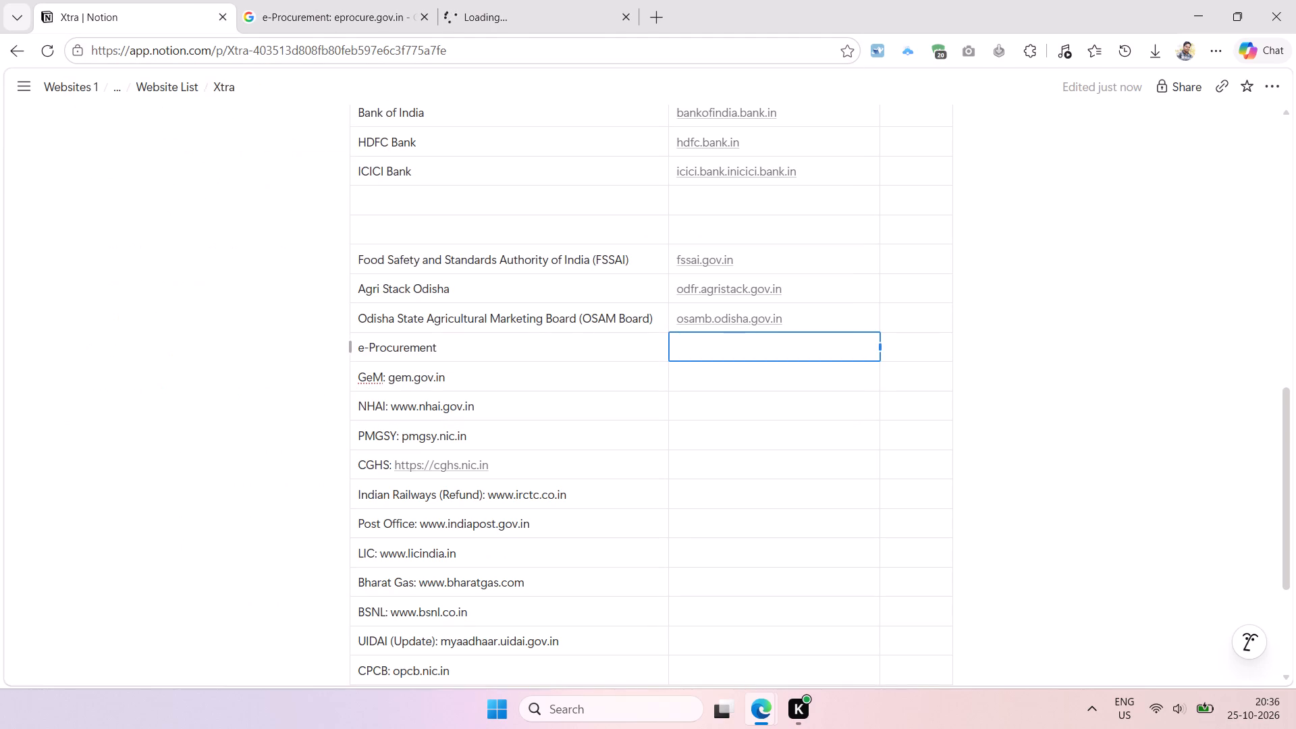
pyautogui.hotkey('ctrl', 'v')
pyautogui.press('BackSpace')
pyautogui.press('BackSpace')
pyautogui.press('BackSpace')
pyautogui.press('BackSpace')
pyautogui.press('BackSpace')
pyautogui.press('BackSpace')
pyautogui.press('BackSpace')
pyautogui.press('BackSpace')
pyautogui.press('BackSpace')
pyautogui.press('BackSpace')
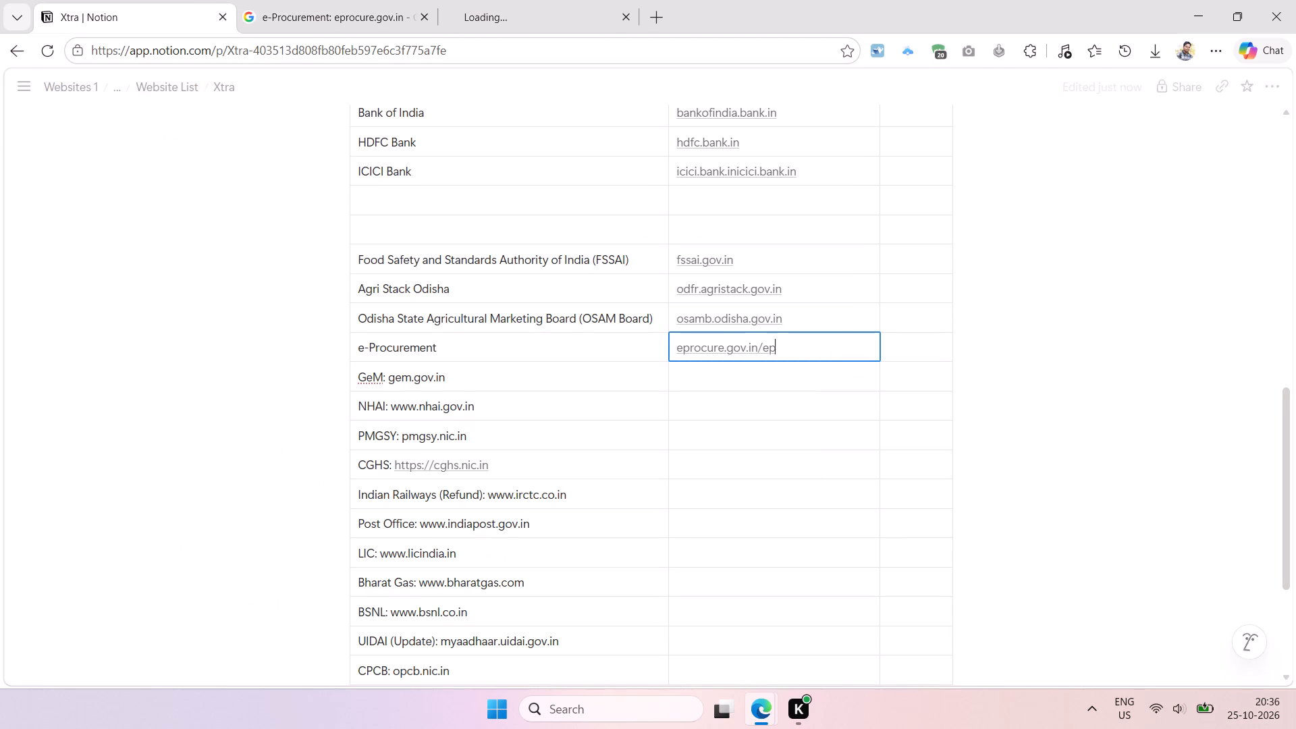
pyautogui.press('BackSpace')
pyautogui.press('BackSpace')
pyautogui.press('BackSpace')
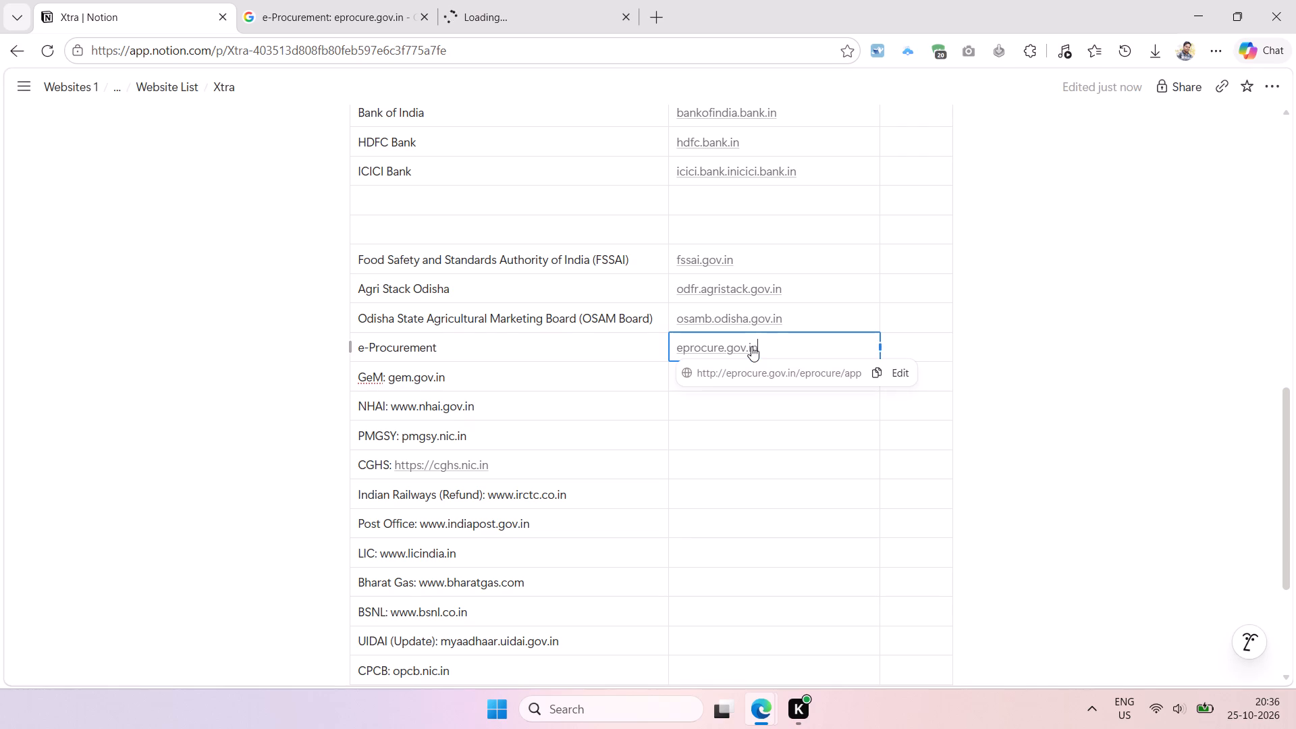
pyautogui.click(904, 373)
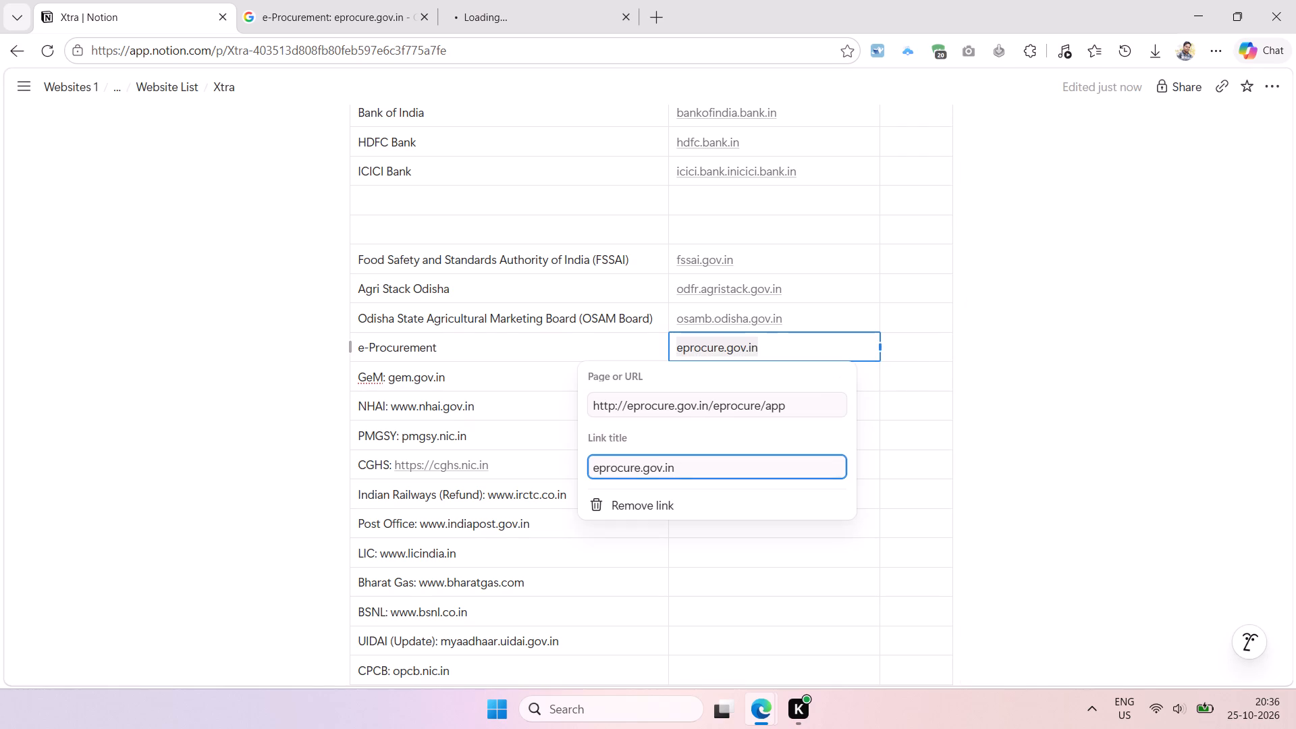
pyautogui.moveTo(718, 404); pyautogui.dragTo(877, 407)
pyautogui.press('BackSpace')
pyautogui.press('BackSpace')
pyautogui.press('BackSpace')
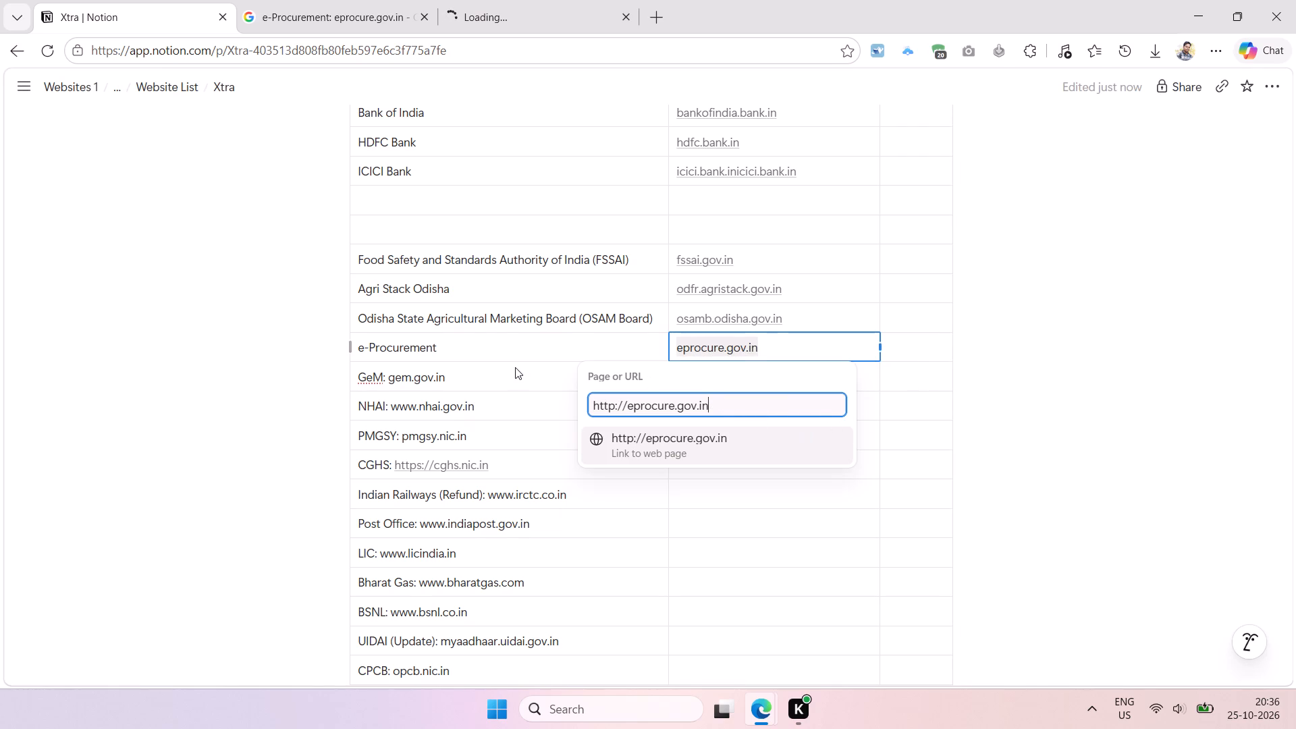
pyautogui.click(481, 373)
# Close the eProcurement site and search Google for the table entry "GeM: gem.gov.in".
pyautogui.click(481, 373)
pyautogui.hotkey('ctrl', 'a')
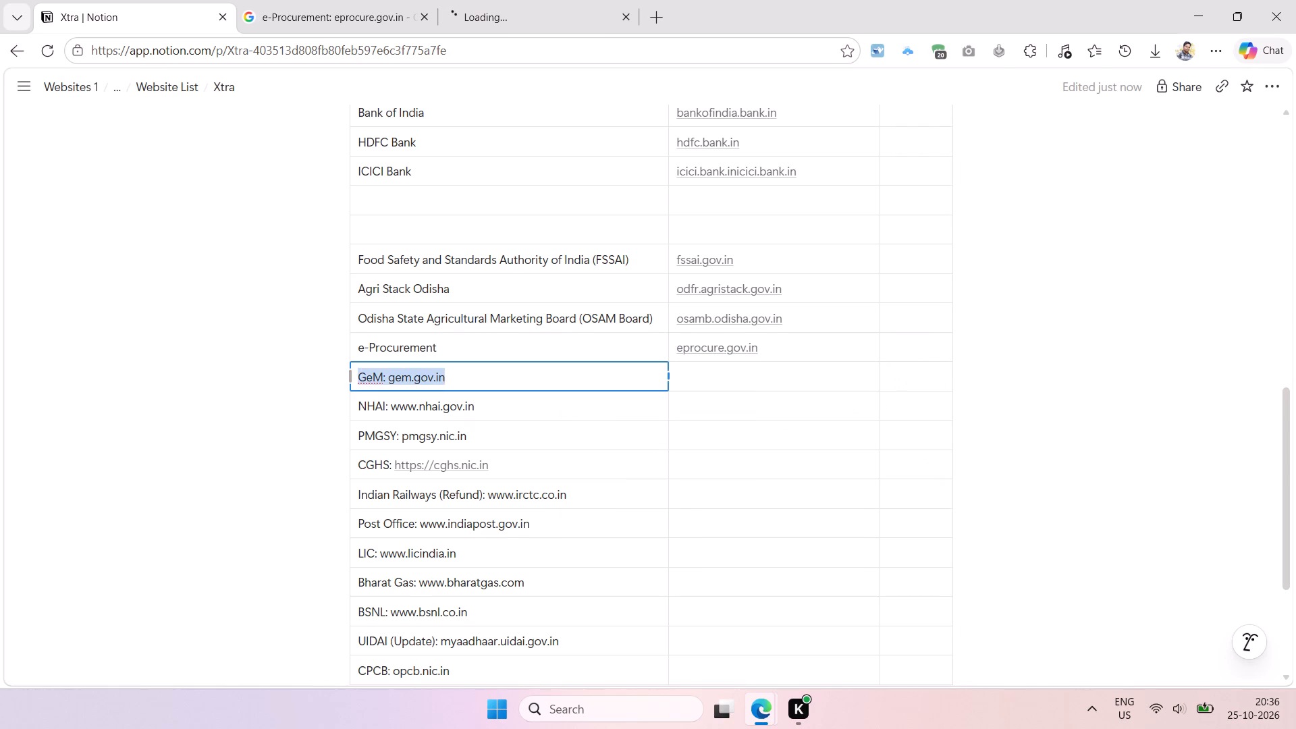
pyautogui.hotkey('ctrl', 'c')
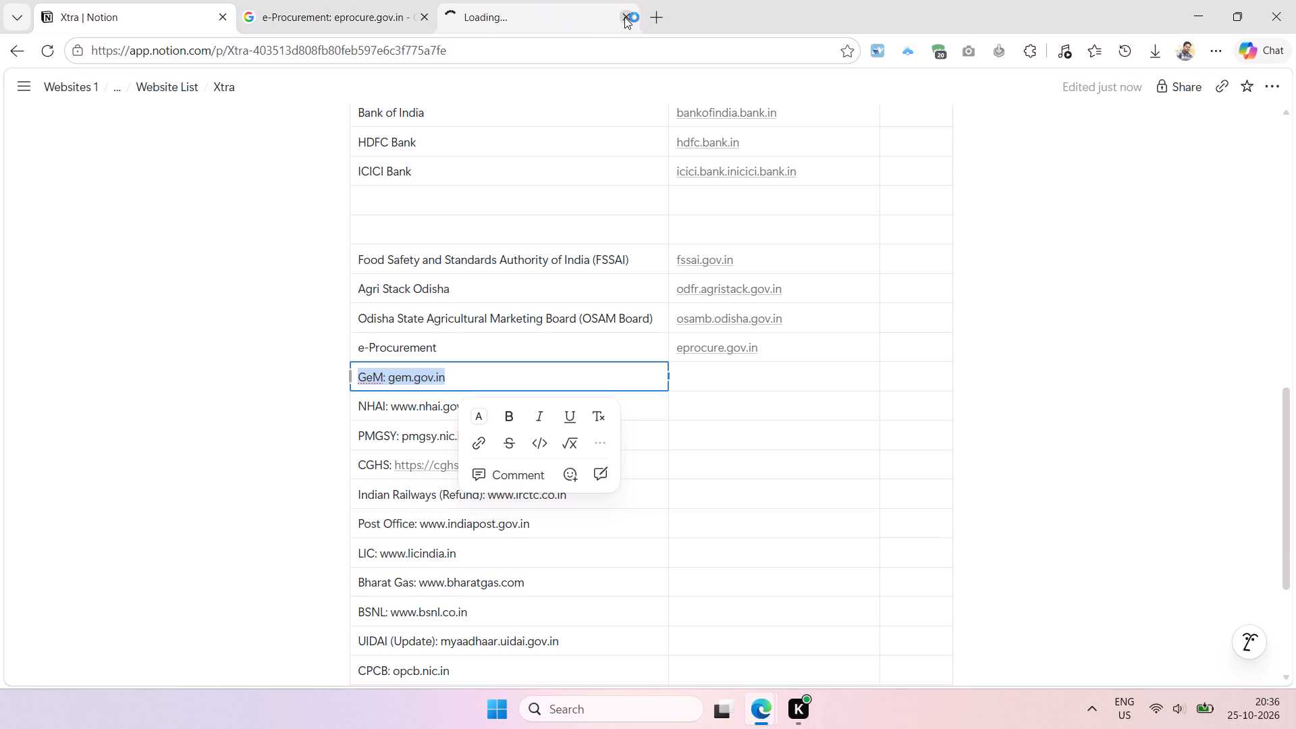
pyautogui.click(624, 17)
pyautogui.click(376, 11)
pyautogui.click(410, 121)
pyautogui.hotkey('ctrl', 'a')
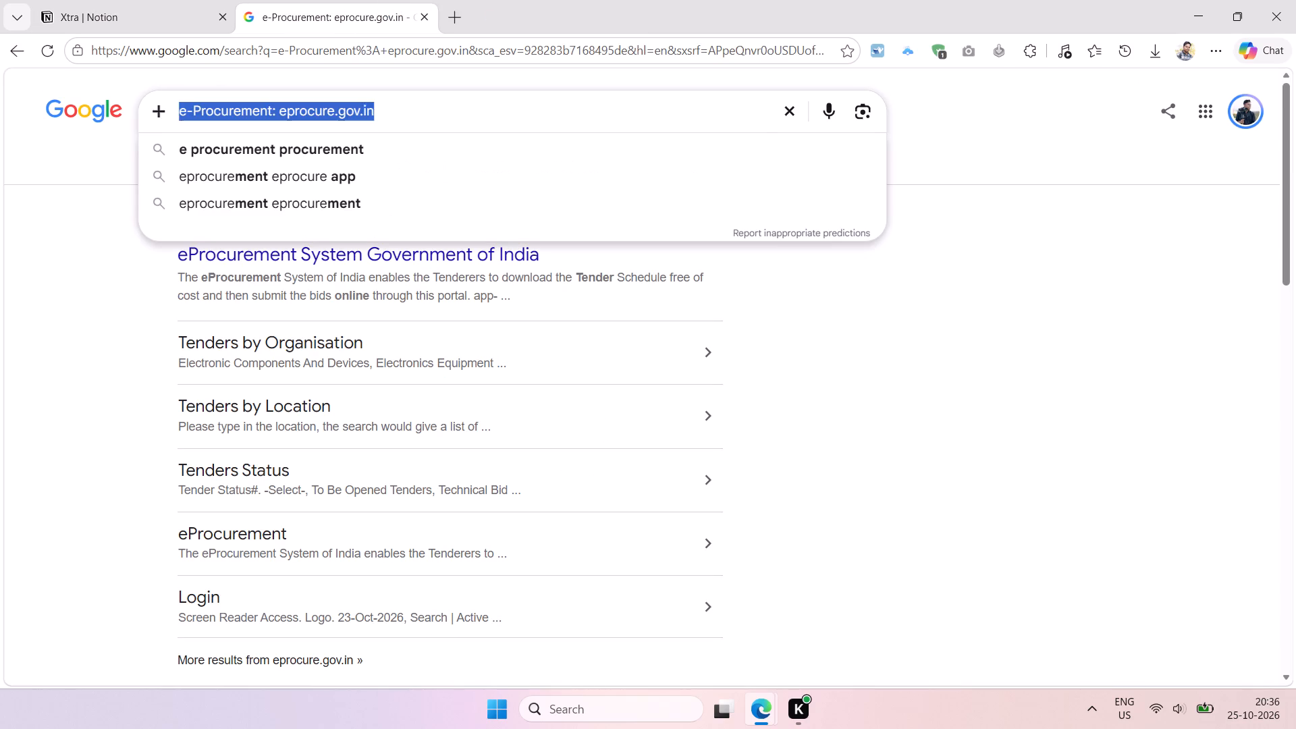
pyautogui.hotkey('ctrl', 'v')
pyautogui.press('Return')
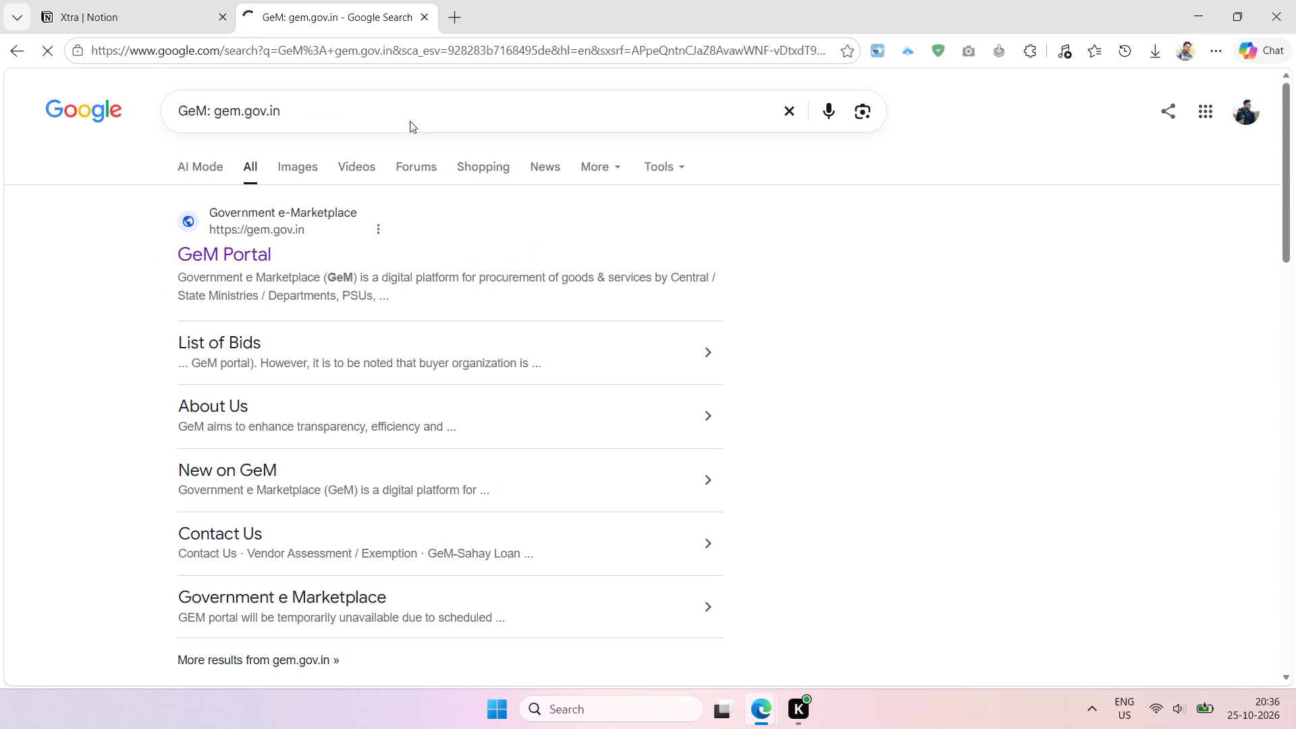
# Open the GeM Portal search result in a new tab.
pyautogui.rightClick(246, 250)
pyautogui.rightClick(246, 250)
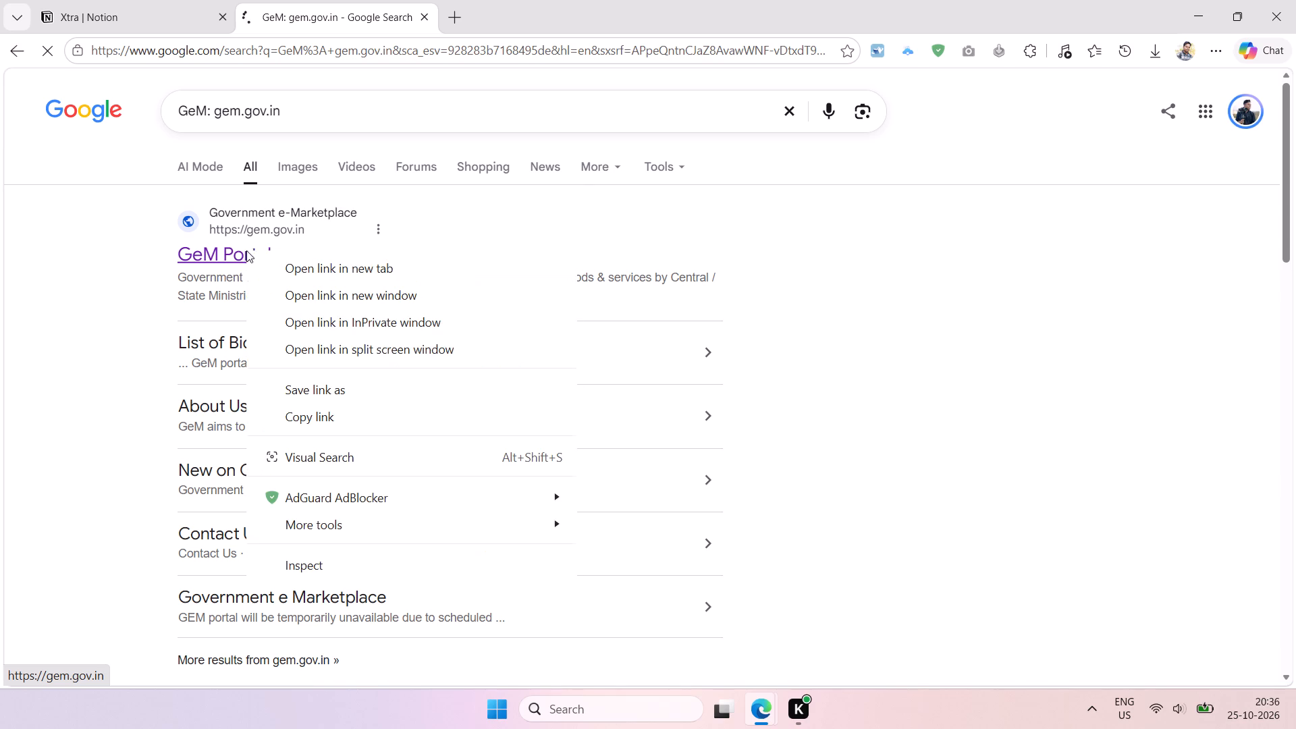
pyautogui.click(289, 264)
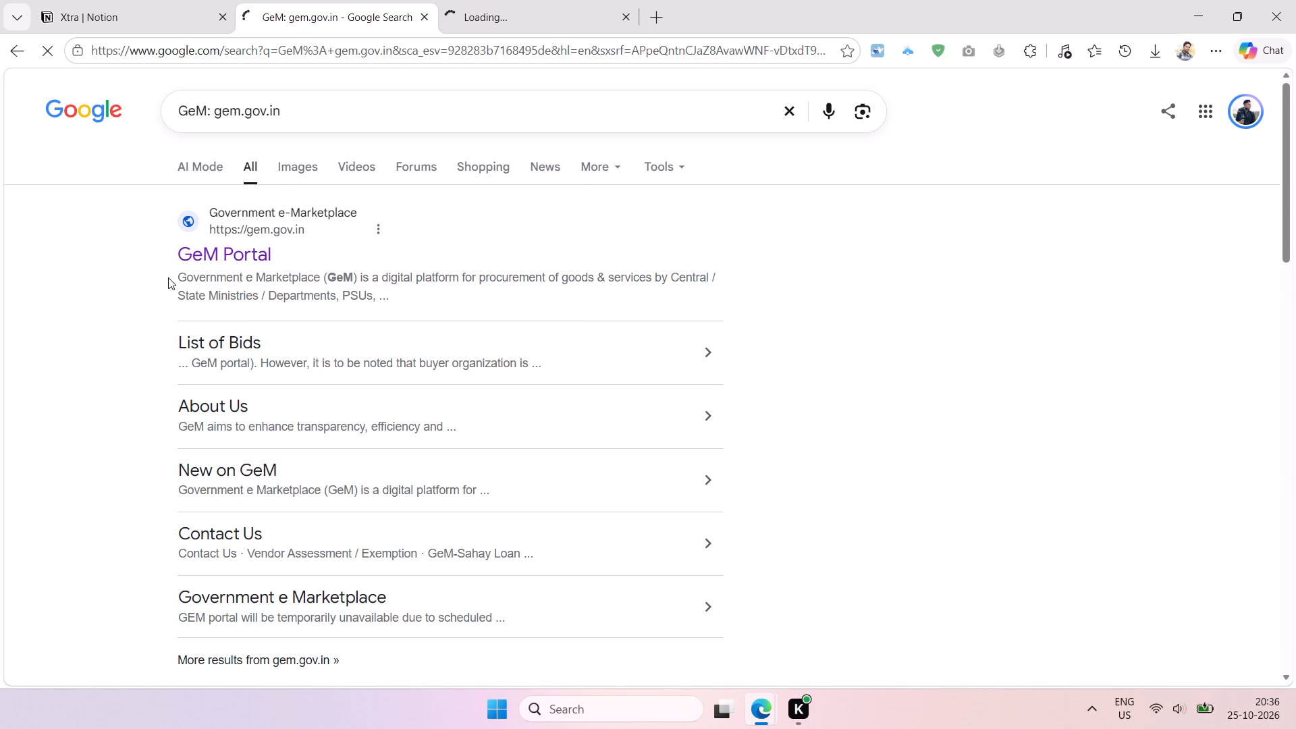
# Replace the GeM entry in the Notion table with "Government e Marketplace (GeM)" copied from the search result, without italic or bold.
pyautogui.moveTo(174, 275); pyautogui.dragTo(358, 284)
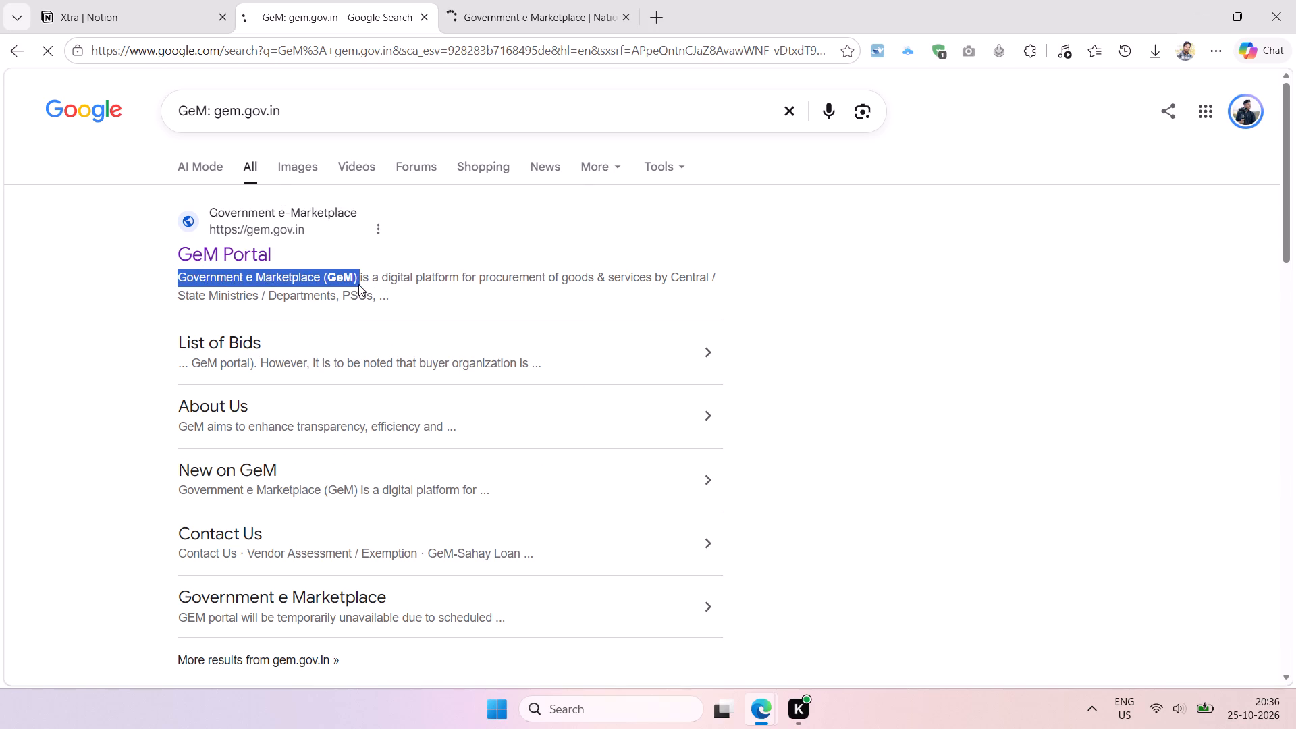
pyautogui.moveTo(358, 284); pyautogui.dragTo(357, 283)
pyautogui.hotkey('ctrl', 'c')
pyautogui.click(147, 1)
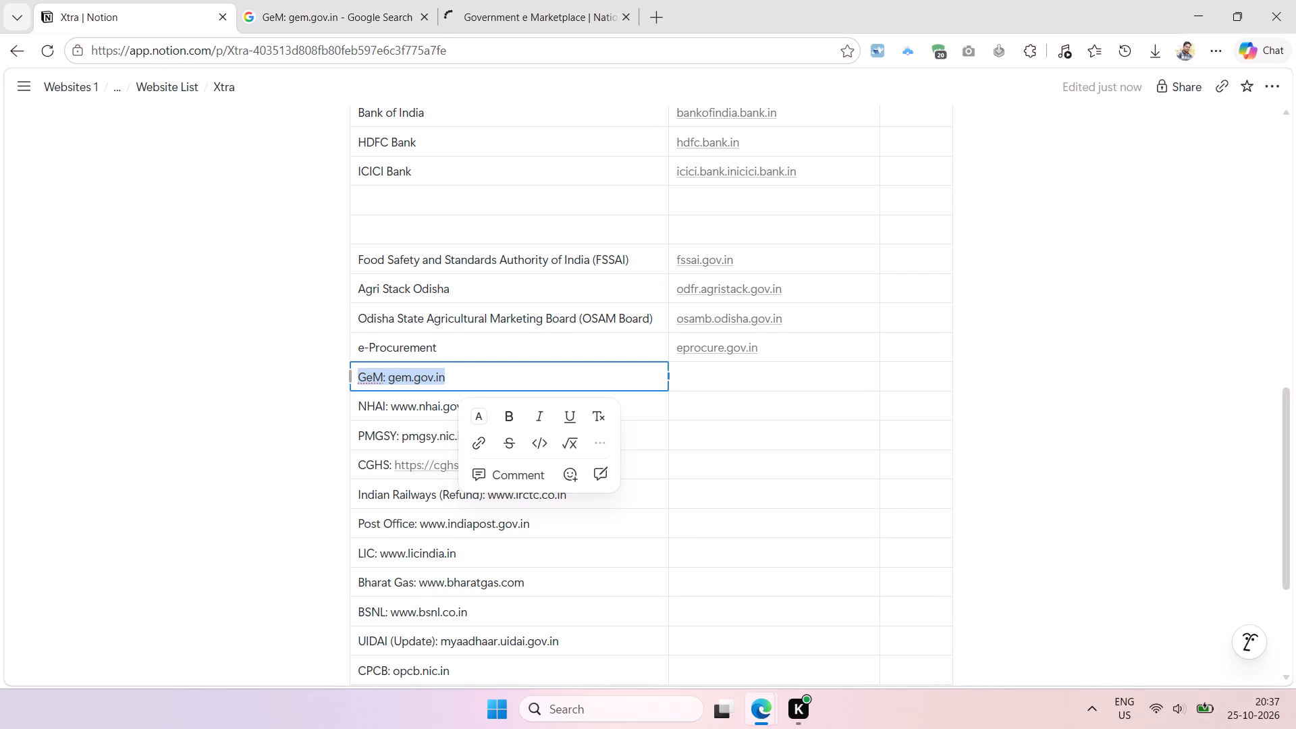
pyautogui.click(510, 381)
pyautogui.hotkey('ctrl', 'a')
pyautogui.hotkey('ctrl', 'v')
pyautogui.hotkey('ctrl', 'a')
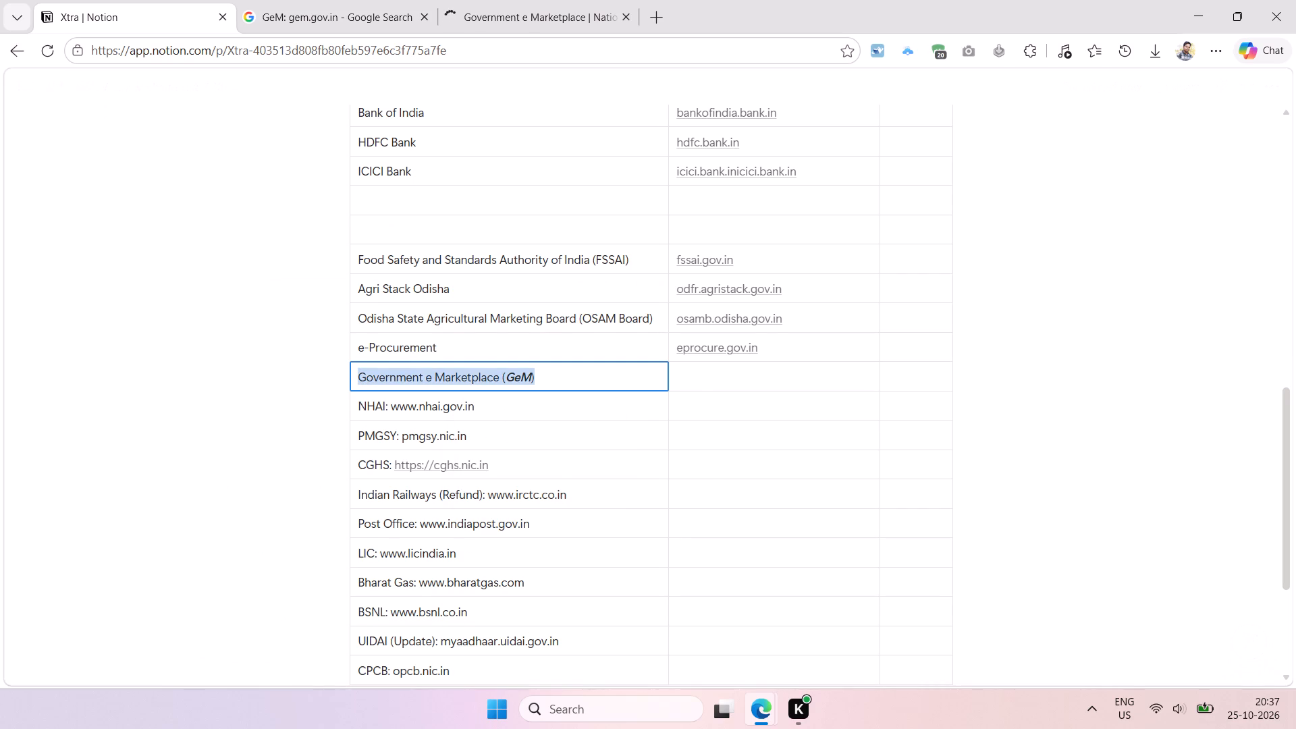
pyautogui.hotkey('ctrl', 'i')
pyautogui.hotkey('ctrl', 'i')
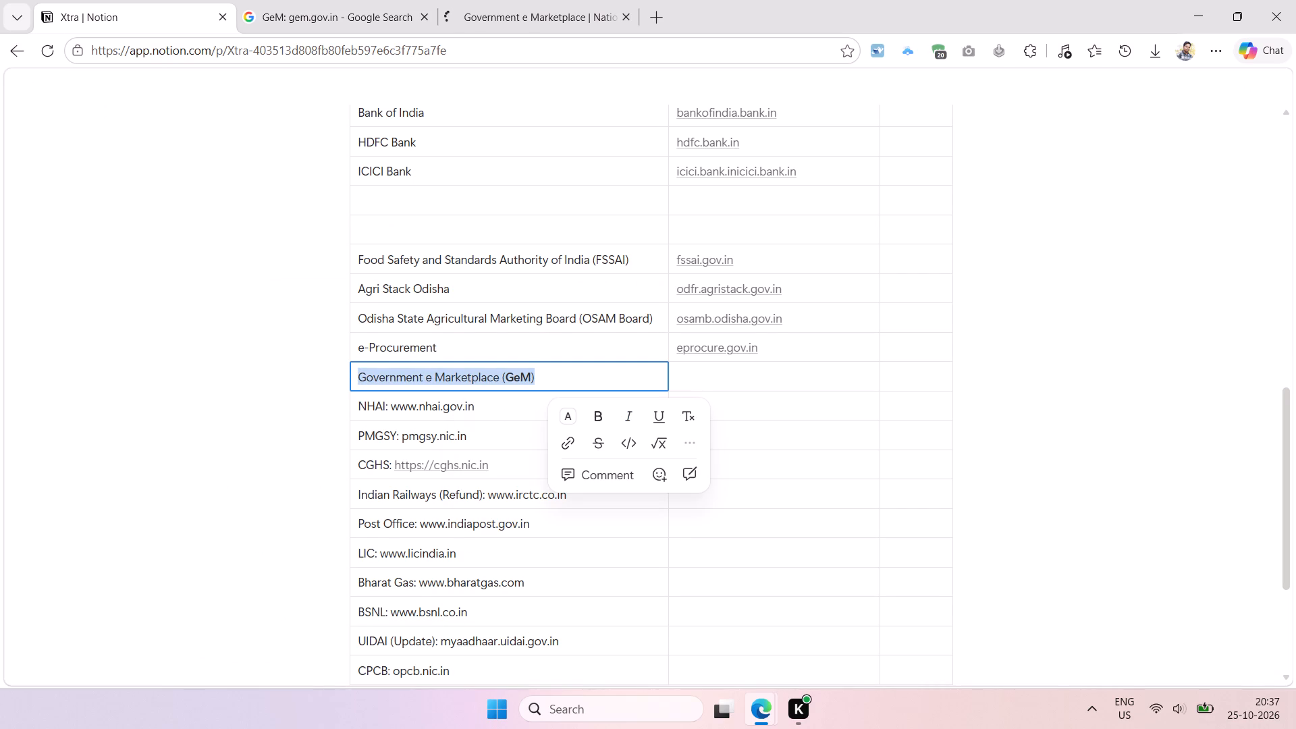
pyautogui.hotkey('ctrl', 'b')
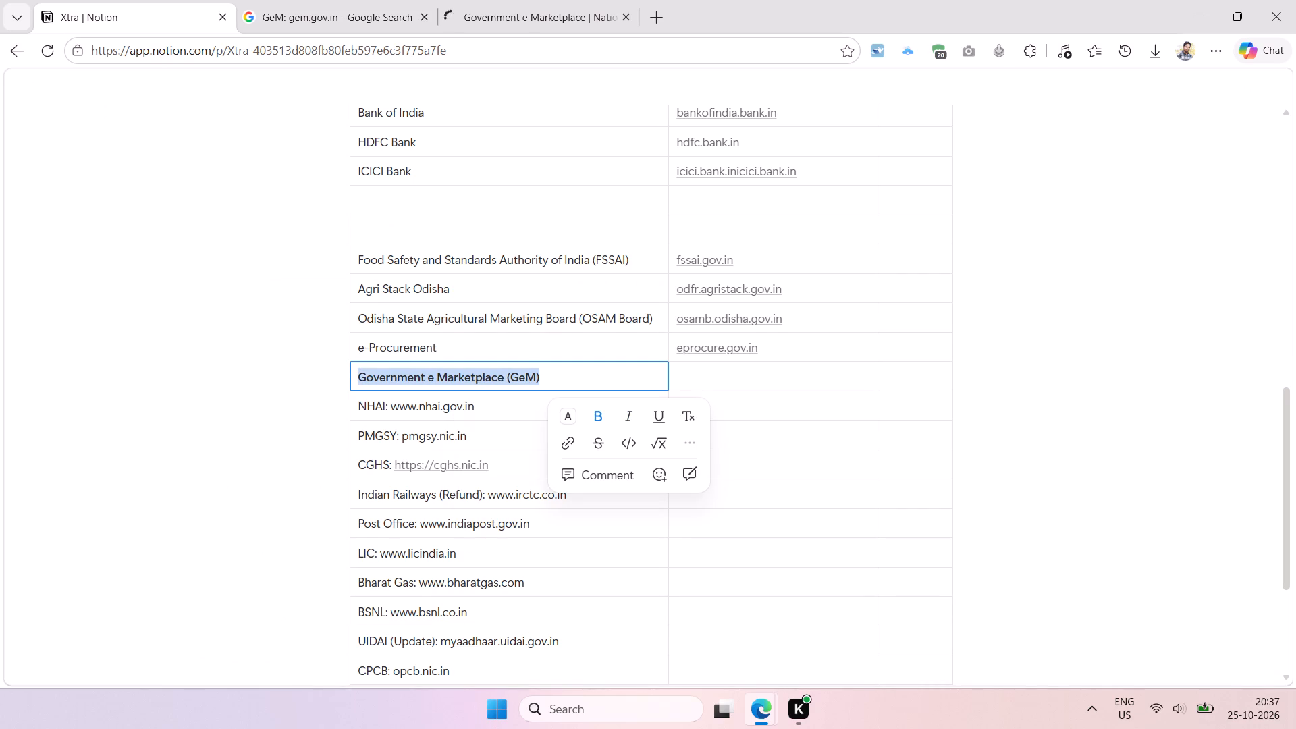
pyautogui.hotkey('ctrl', 'b')
pyautogui.press('Tab')
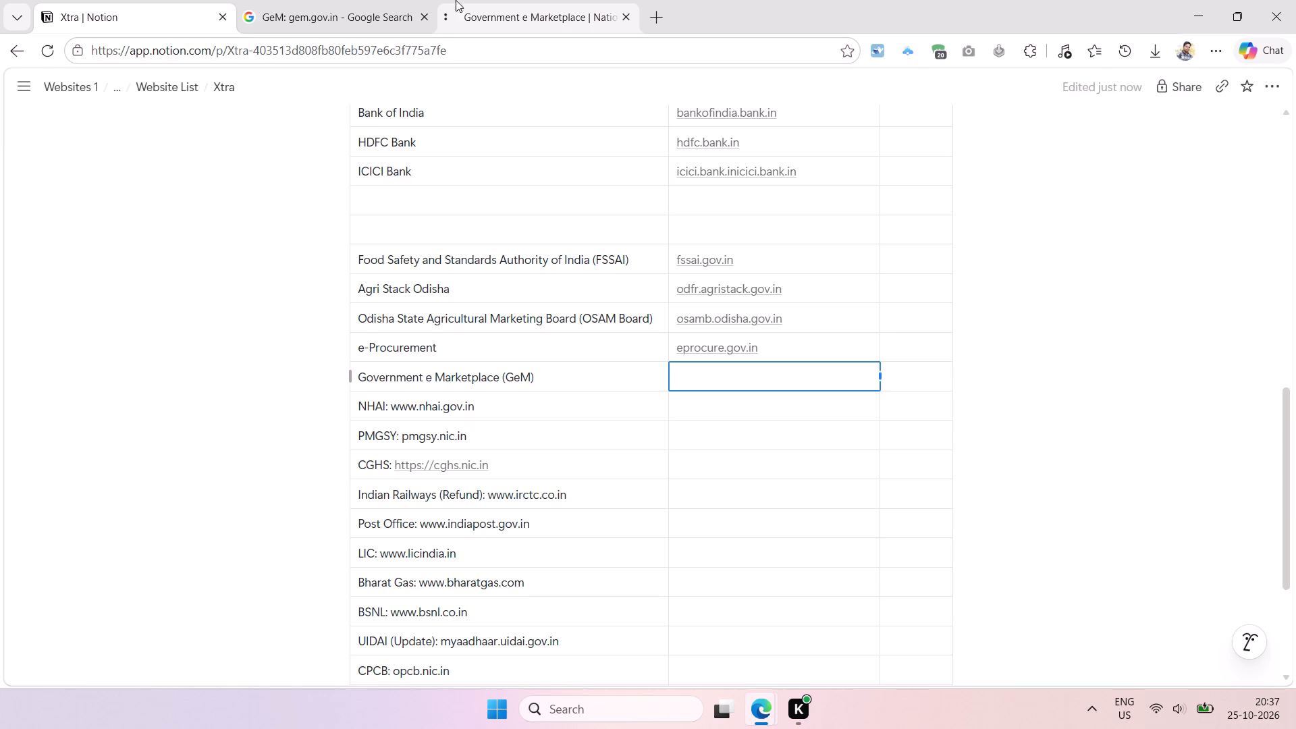
# Copy the domain gem.gov.in from the opened GeM site's address into the website cell of the Government e Marketplace (GeM) row.
pyautogui.click(475, 0)
pyautogui.click(217, 61)
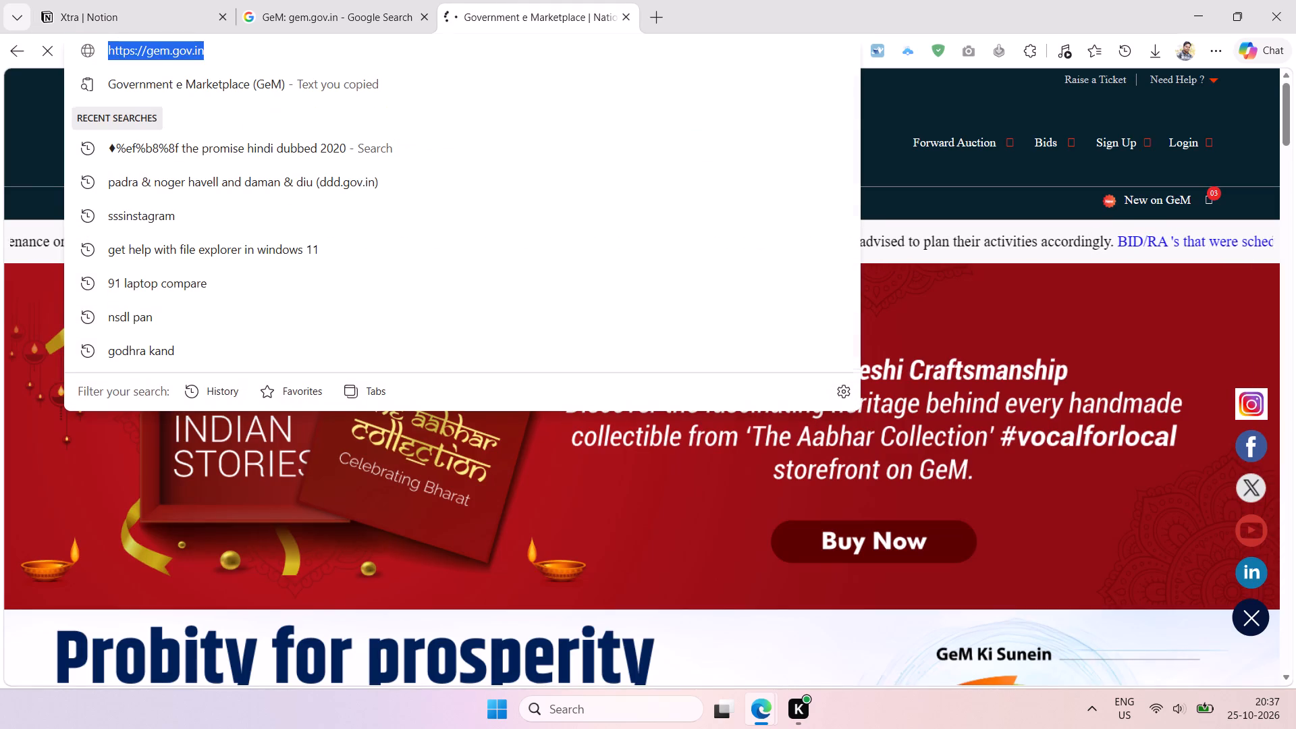
pyautogui.click(223, 55)
pyautogui.moveTo(235, 49); pyautogui.dragTo(147, 60)
pyautogui.hotkey('ctrl', 'c')
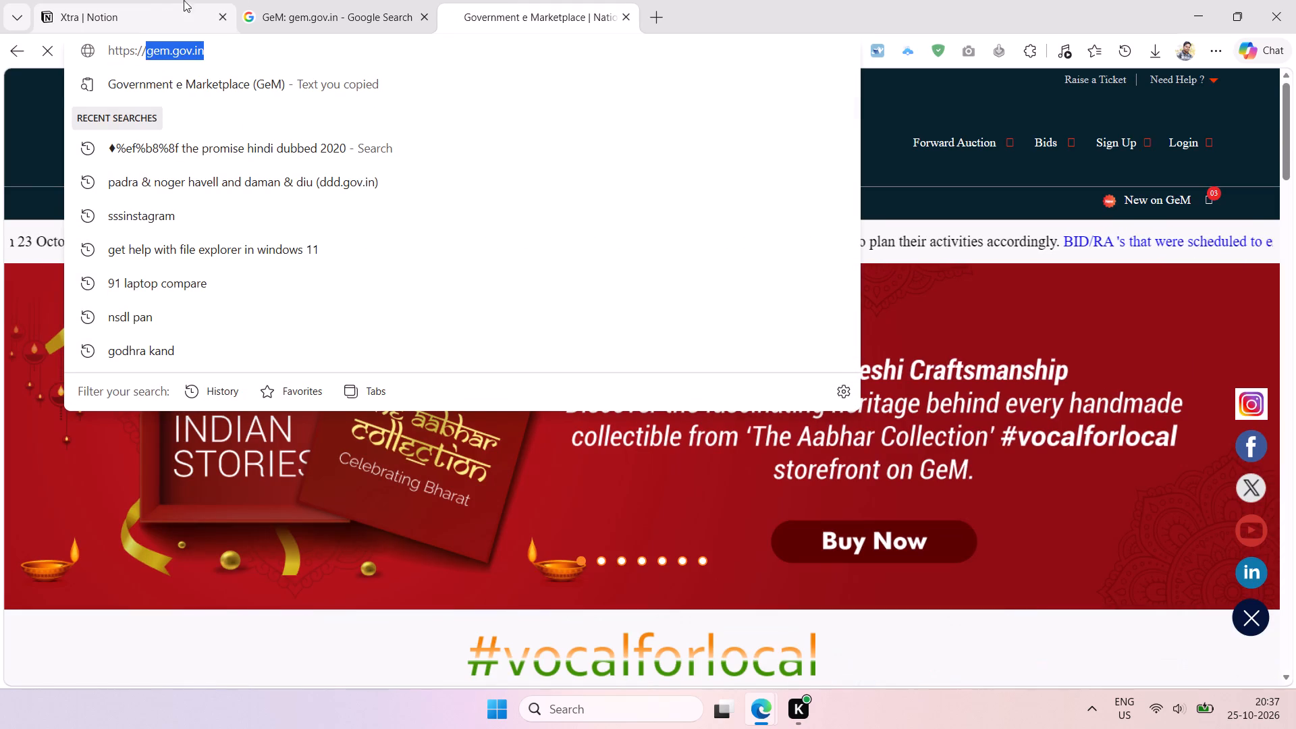
pyautogui.click(144, 11)
pyautogui.hotkey('ctrl', 'v')
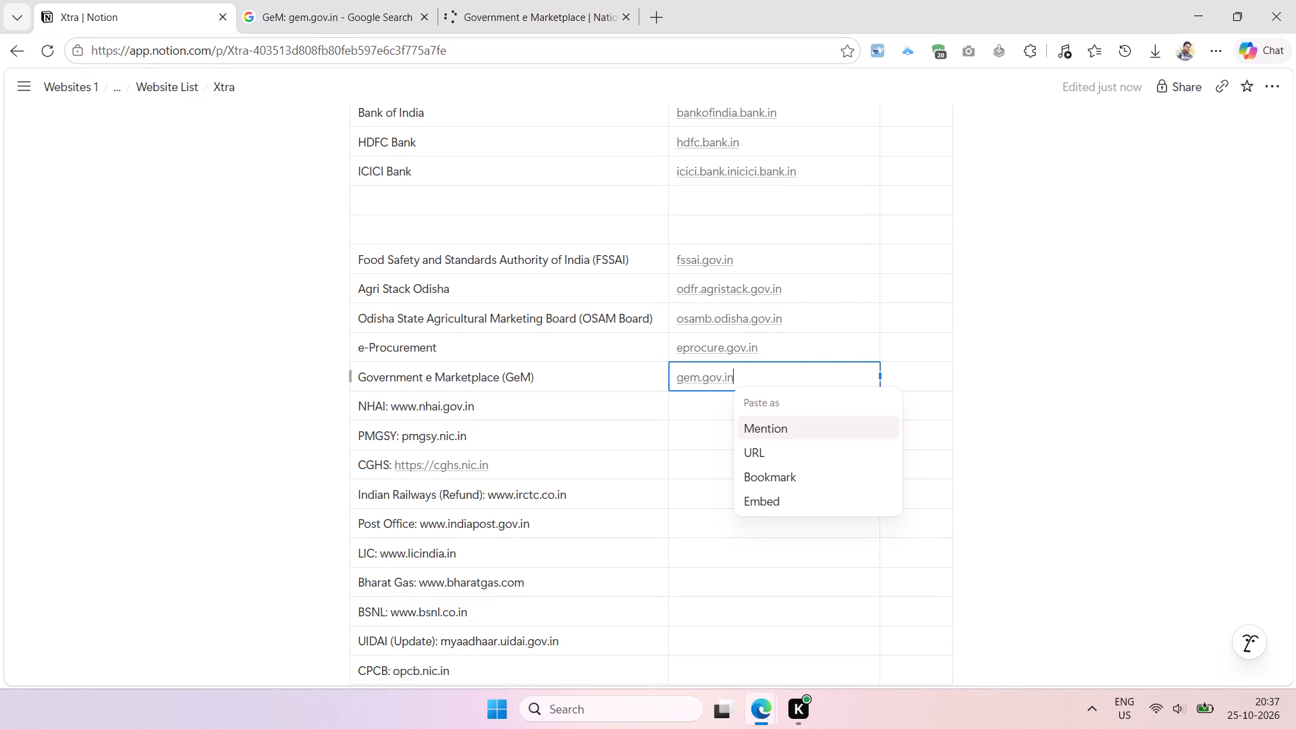
pyautogui.click(534, 411)
pyautogui.hotkey('ctrl', 'a')
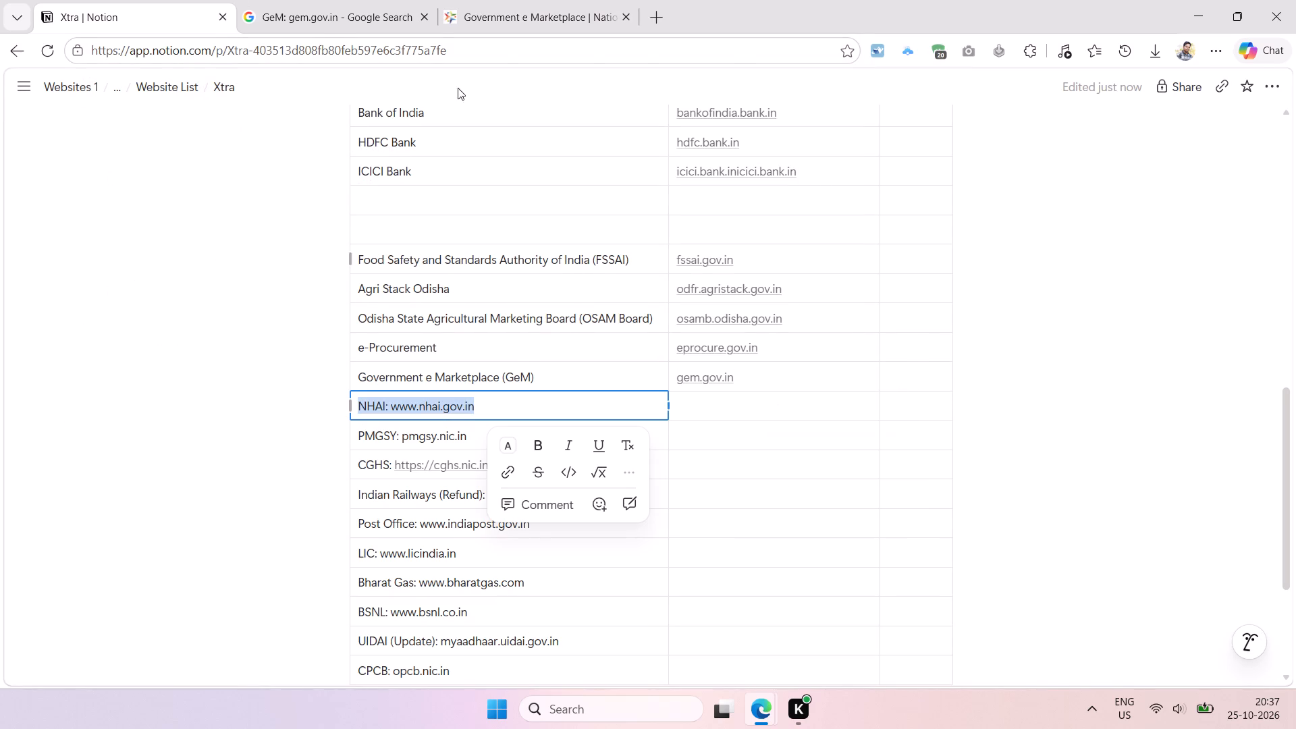
pyautogui.hotkey('ctrl', 'c')
pyautogui.click(319, 1)
pyautogui.click(406, 106)
pyautogui.hotkey('ctrl', 'a')
pyautogui.hotkey('ctrl', 'v')
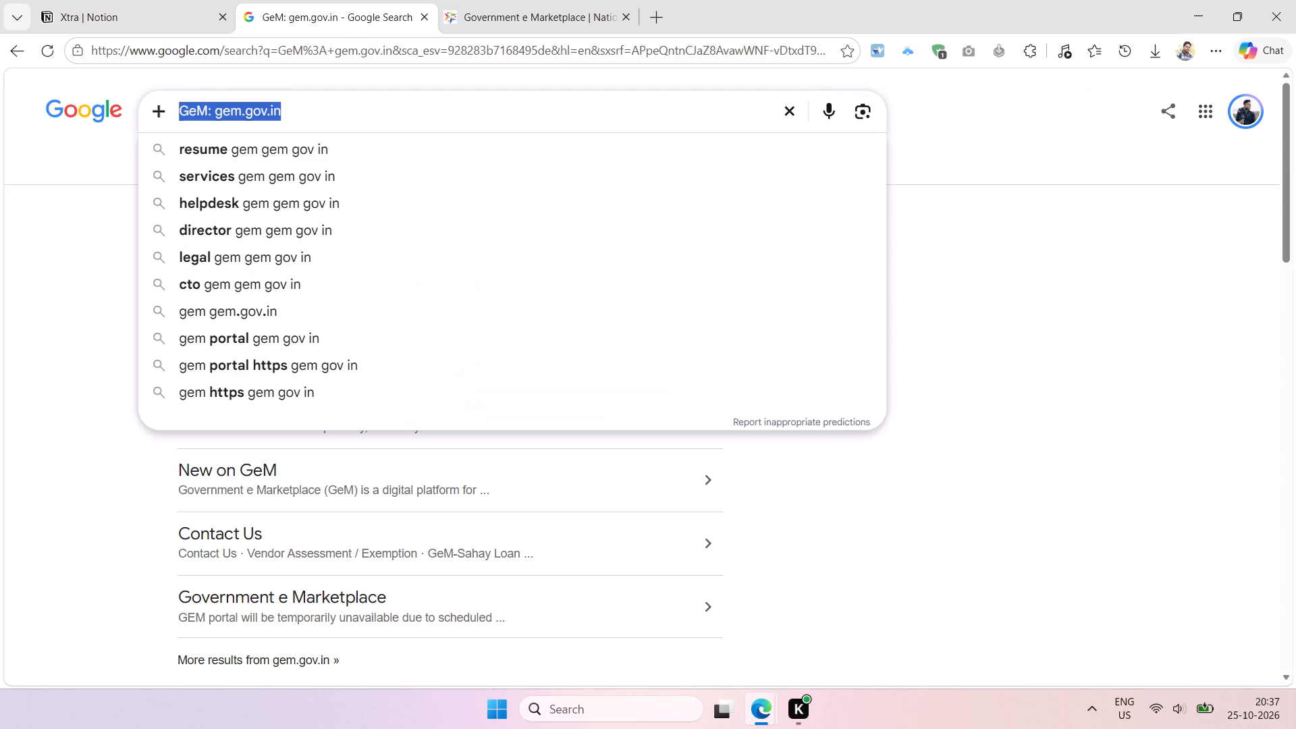
pyautogui.press('Return')
pyautogui.click(569, 13)
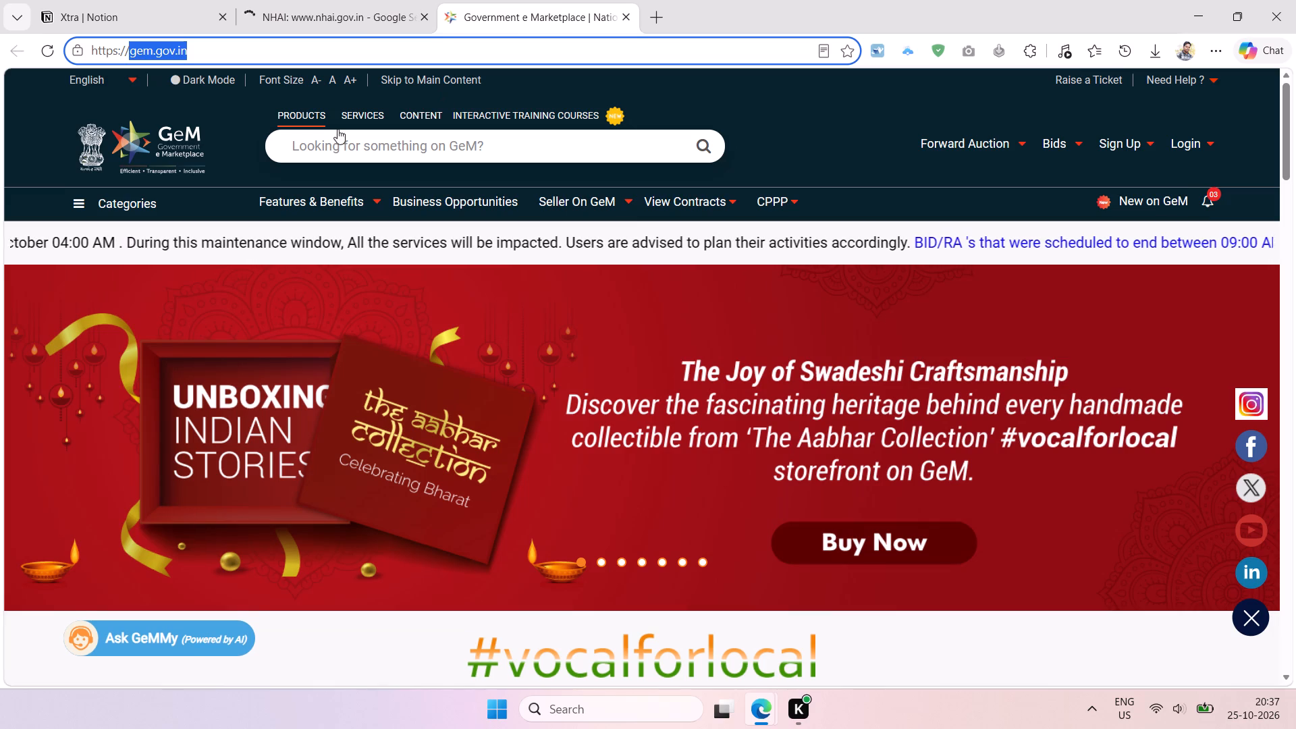
pyautogui.click(628, 13)
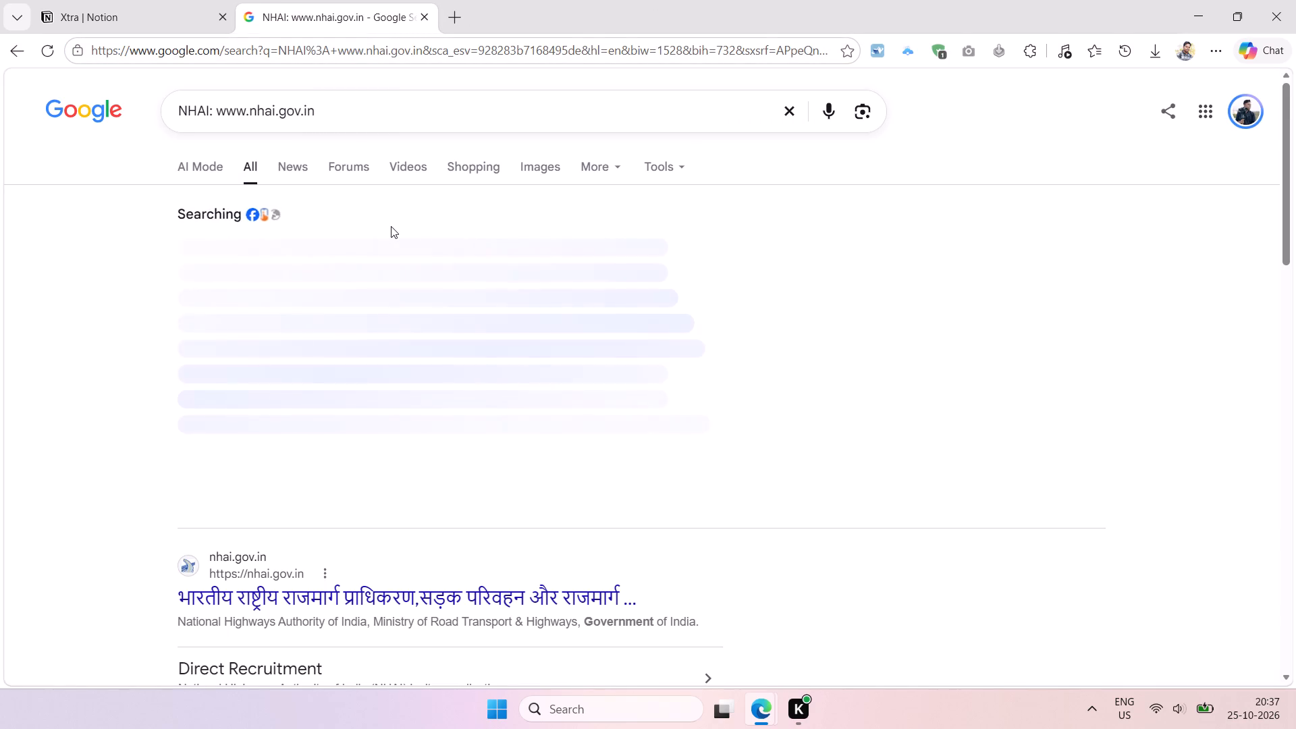
# Copy the phrase "the National Highways Authority of India" from the AI Overview of the search results.
pyautogui.scroll(-2, 391, 226)
pyautogui.scroll(1, 354, 259)
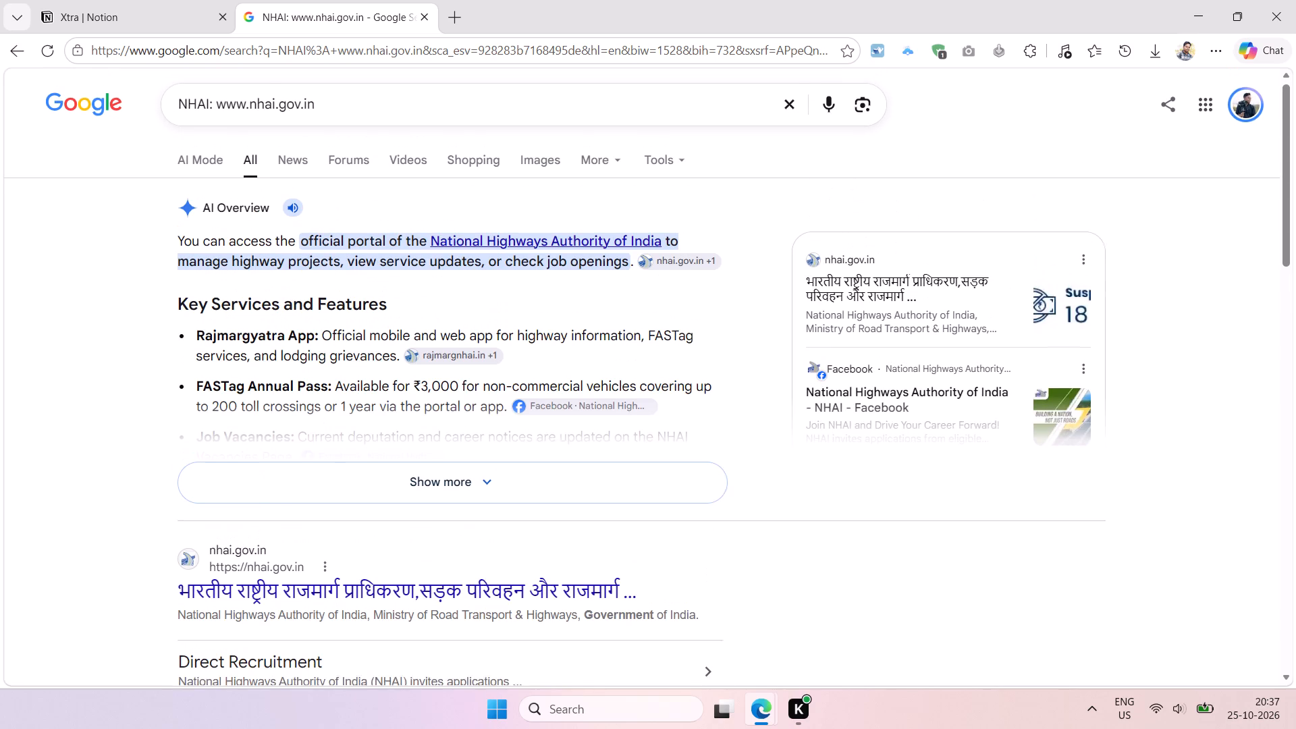
pyautogui.scroll(1, 356, 266)
pyautogui.scroll(1, 518, 283)
pyautogui.scroll(1, 457, 267)
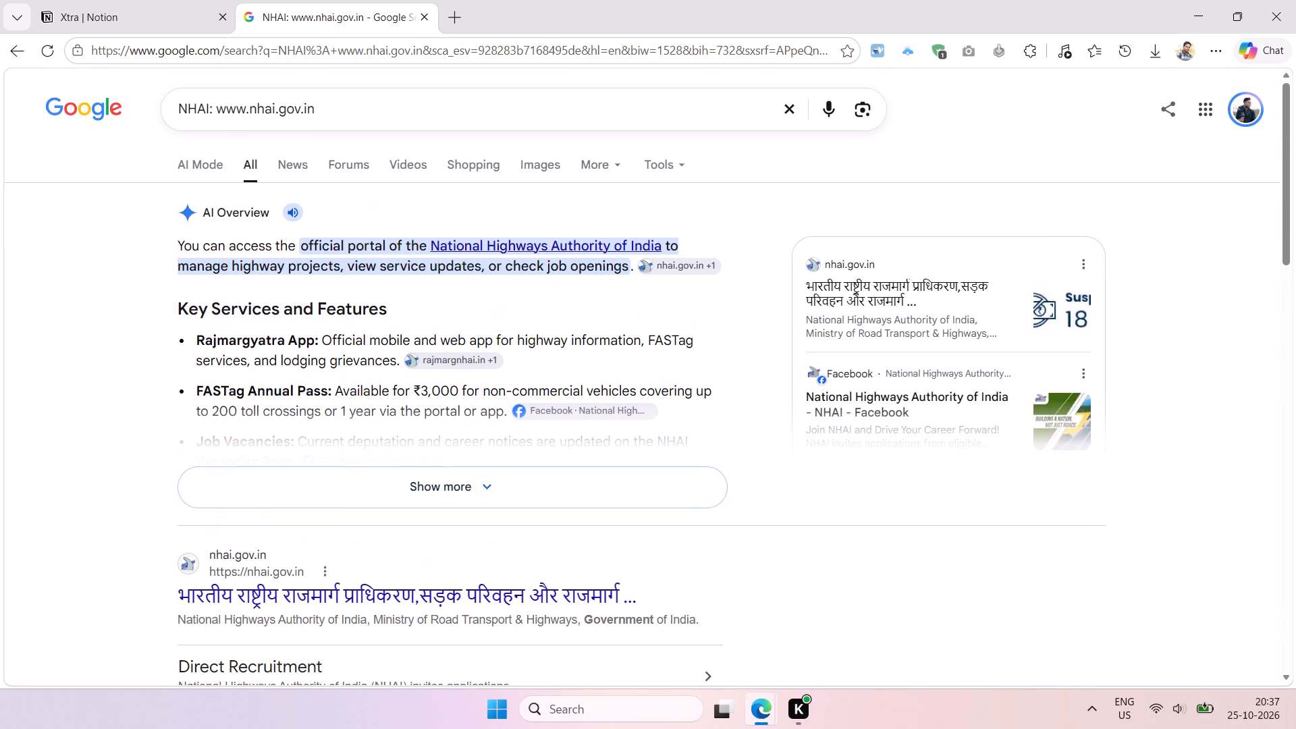
pyautogui.scroll(1, 444, 263)
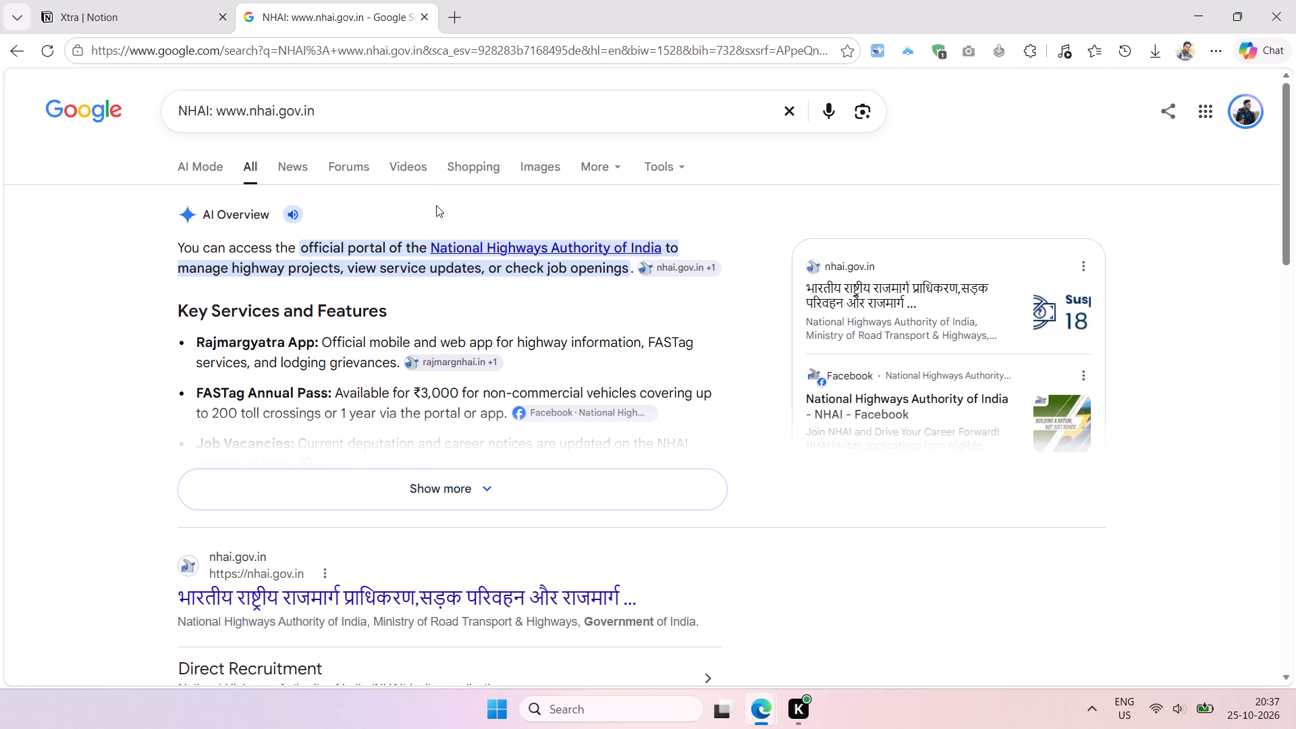
pyautogui.moveTo(429, 240); pyautogui.dragTo(484, 218)
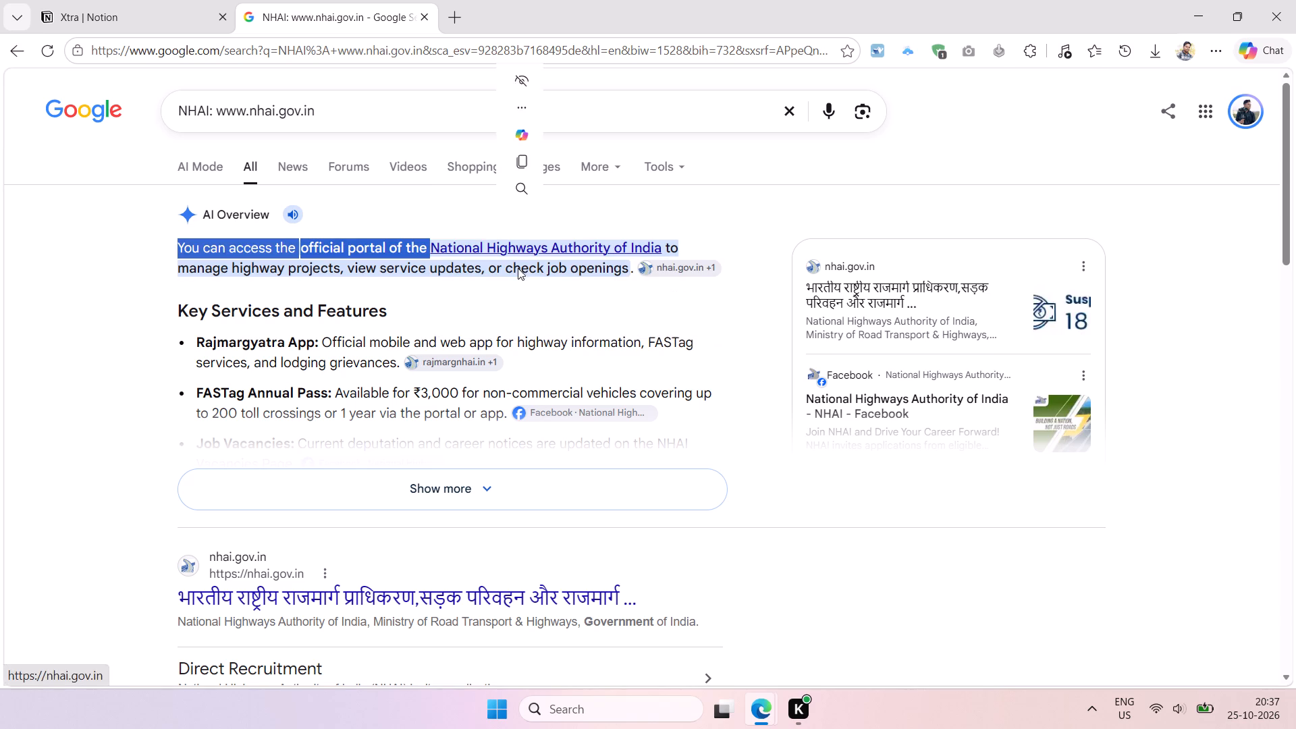
pyautogui.click(586, 362)
pyautogui.moveTo(400, 243); pyautogui.dragTo(574, 245)
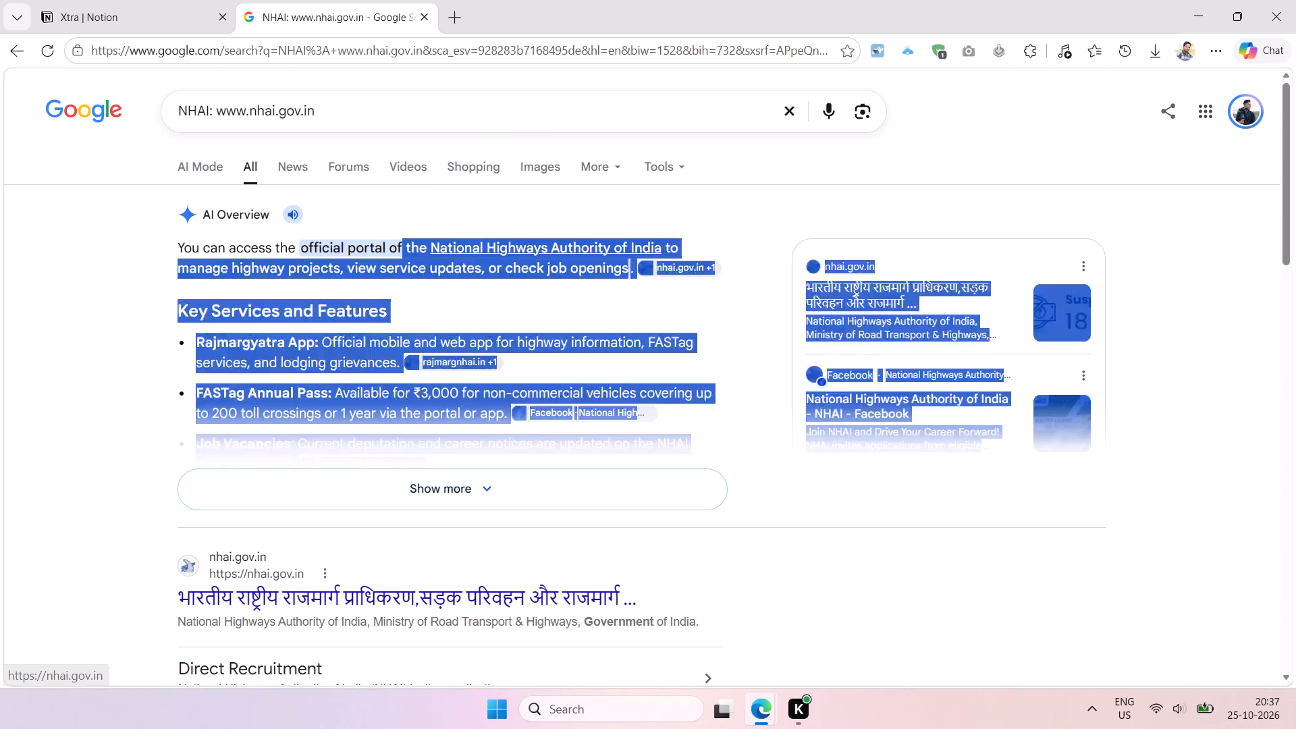
pyautogui.moveTo(574, 245); pyautogui.dragTo(664, 252)
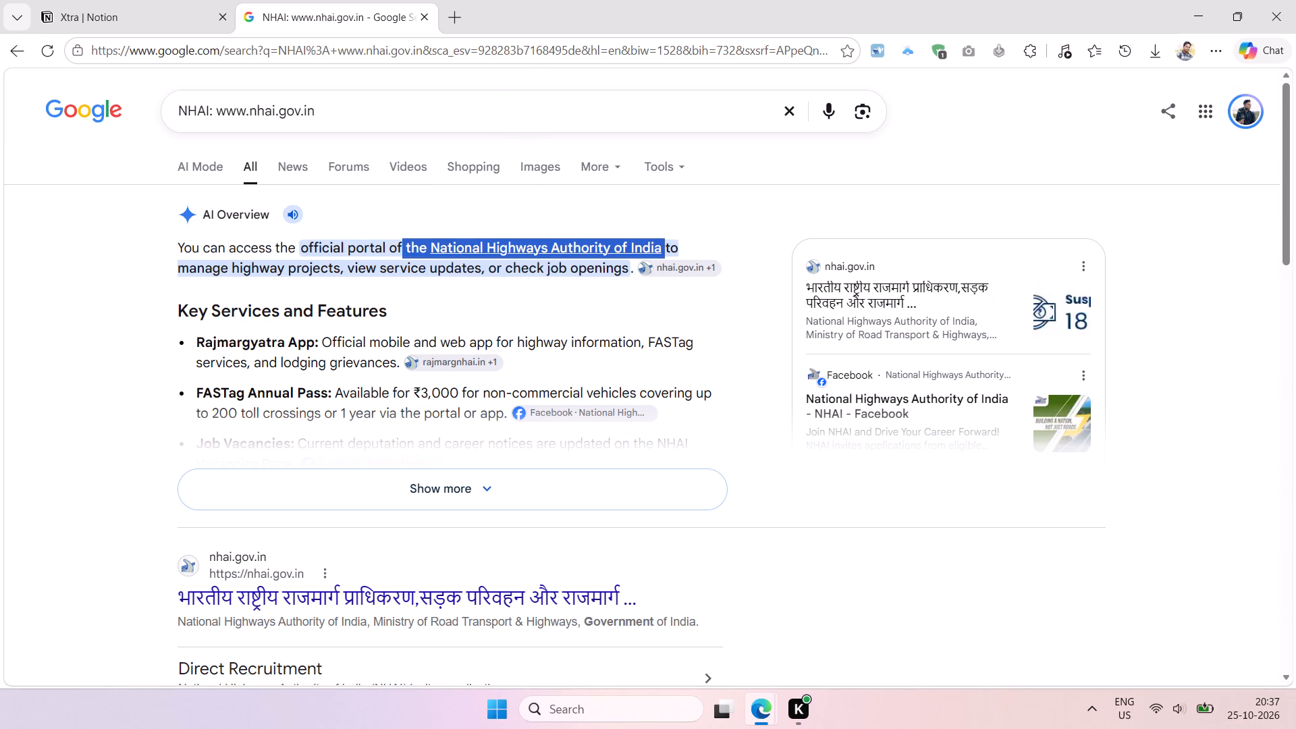
pyautogui.moveTo(664, 252); pyautogui.dragTo(664, 253)
pyautogui.hotkey('ctrl', 'c')
# Paste the phrase into the Google query as plain text and copy only "National Highways Authority of India".
pyautogui.click(443, 96)
pyautogui.hotkey('ctrl', 'a')
pyautogui.hotkey('ctrl', 'v')
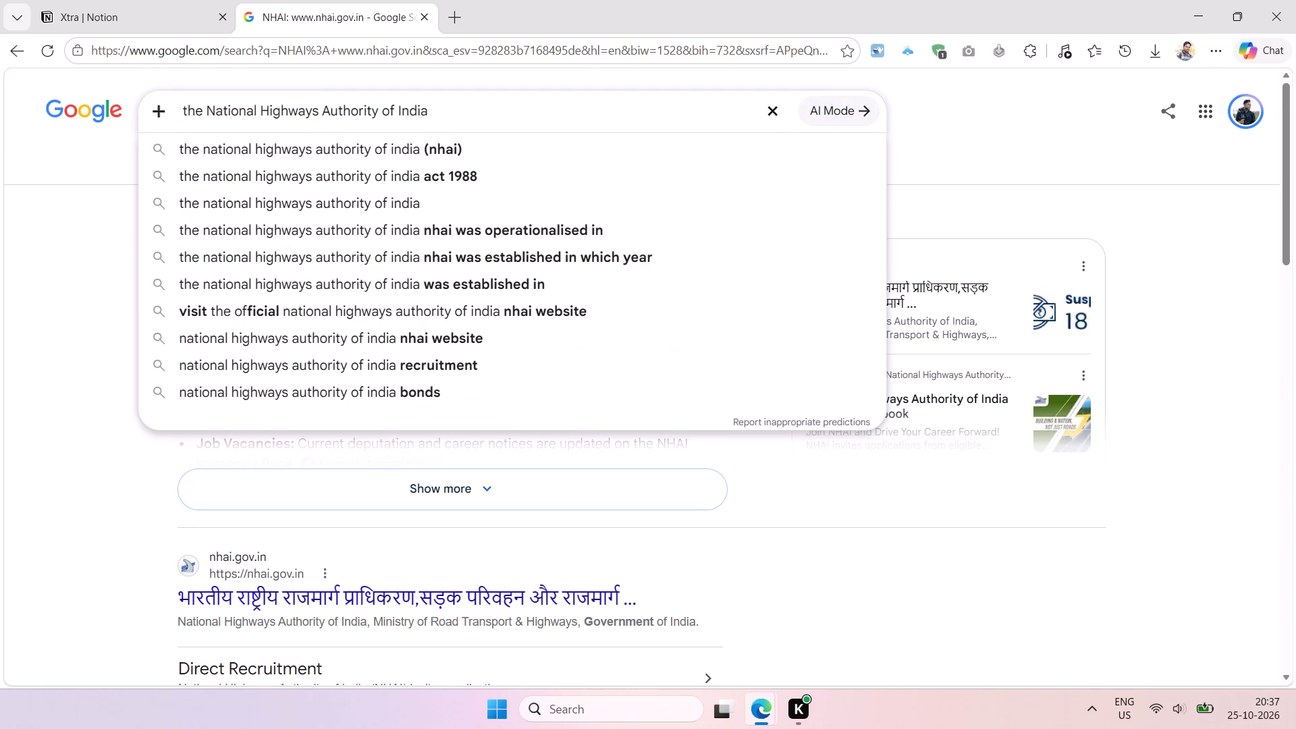
pyautogui.moveTo(206, 109); pyautogui.dragTo(387, 132)
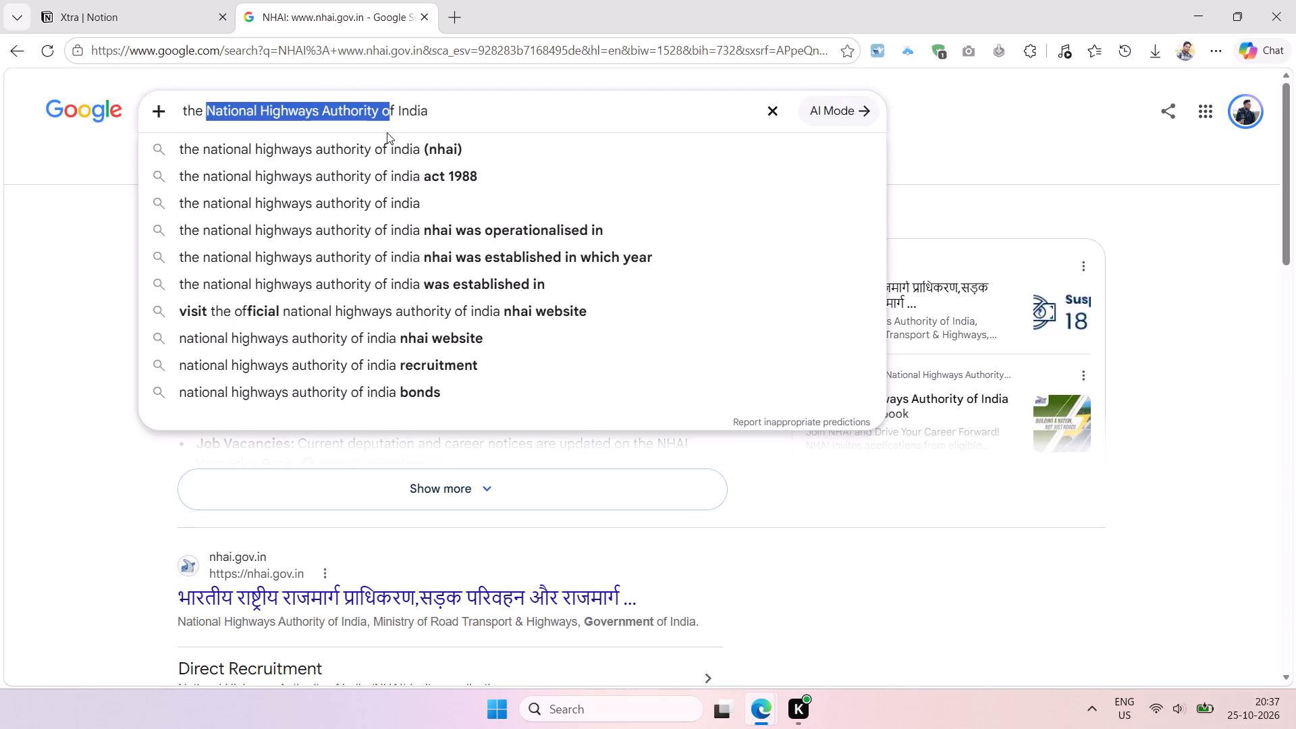
pyautogui.moveTo(387, 132); pyautogui.dragTo(379, 134)
pyautogui.moveTo(379, 134); pyautogui.dragTo(435, 134)
pyautogui.hotkey('ctrl', 'c')
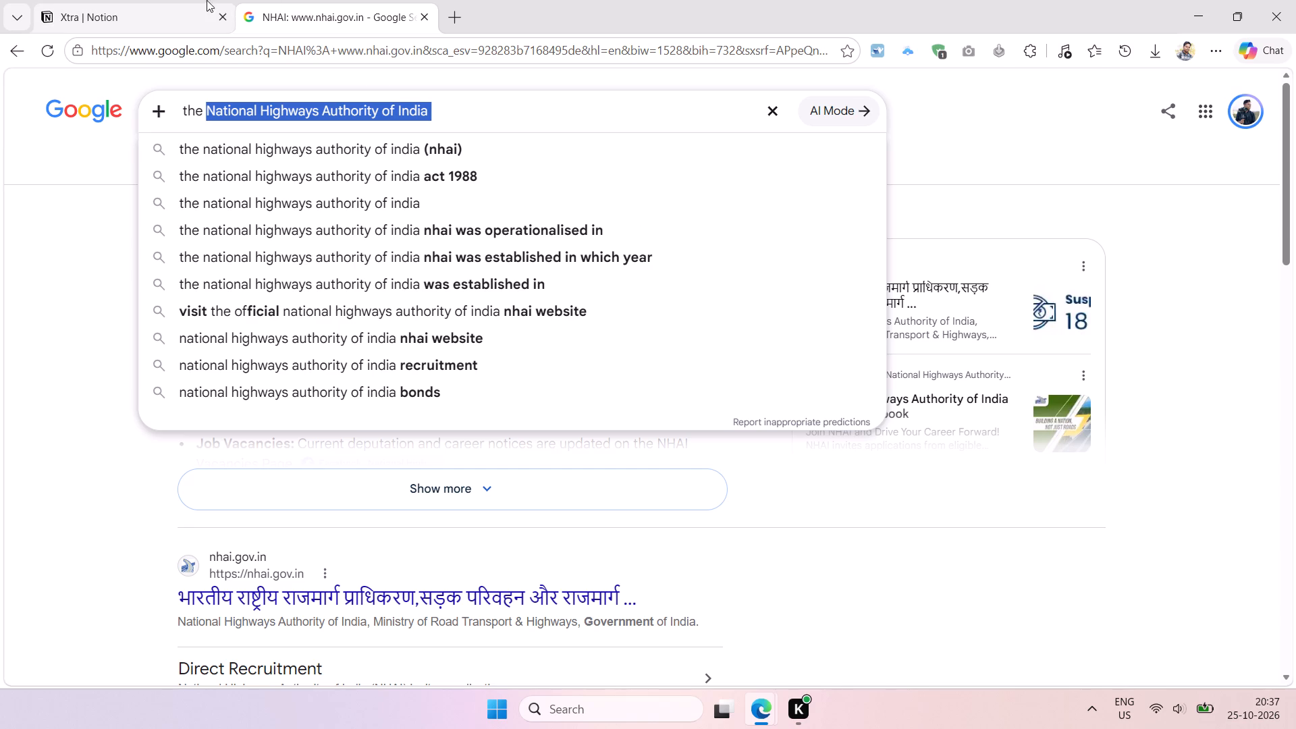
# Change the NHAI entry in the Notion table to "National Highways Authority of India (NHAI)".
pyautogui.click(142, 4)
pyautogui.click(487, 404)
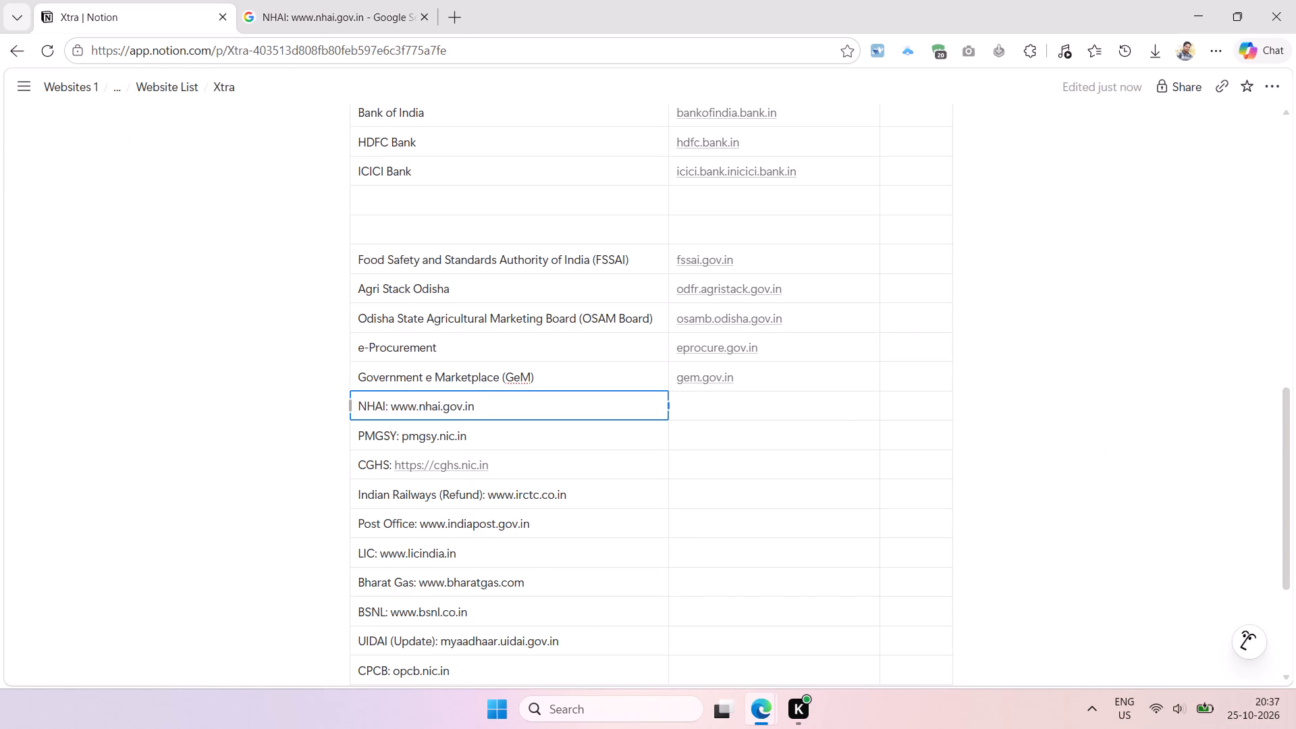
pyautogui.moveTo(490, 408); pyautogui.dragTo(391, 410)
pyautogui.press('BackSpace')
pyautogui.press('BackSpace')
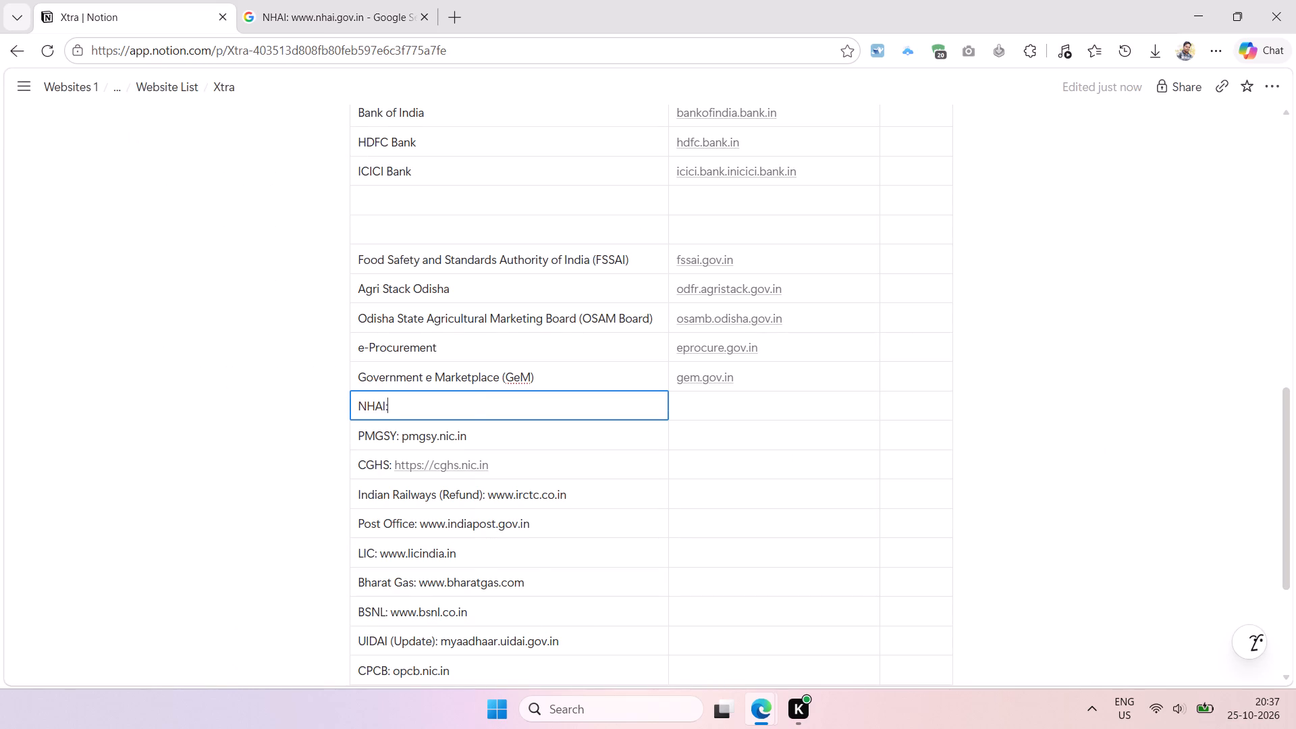
pyautogui.press('BackSpace')
pyautogui.hotkey('shift', ')')
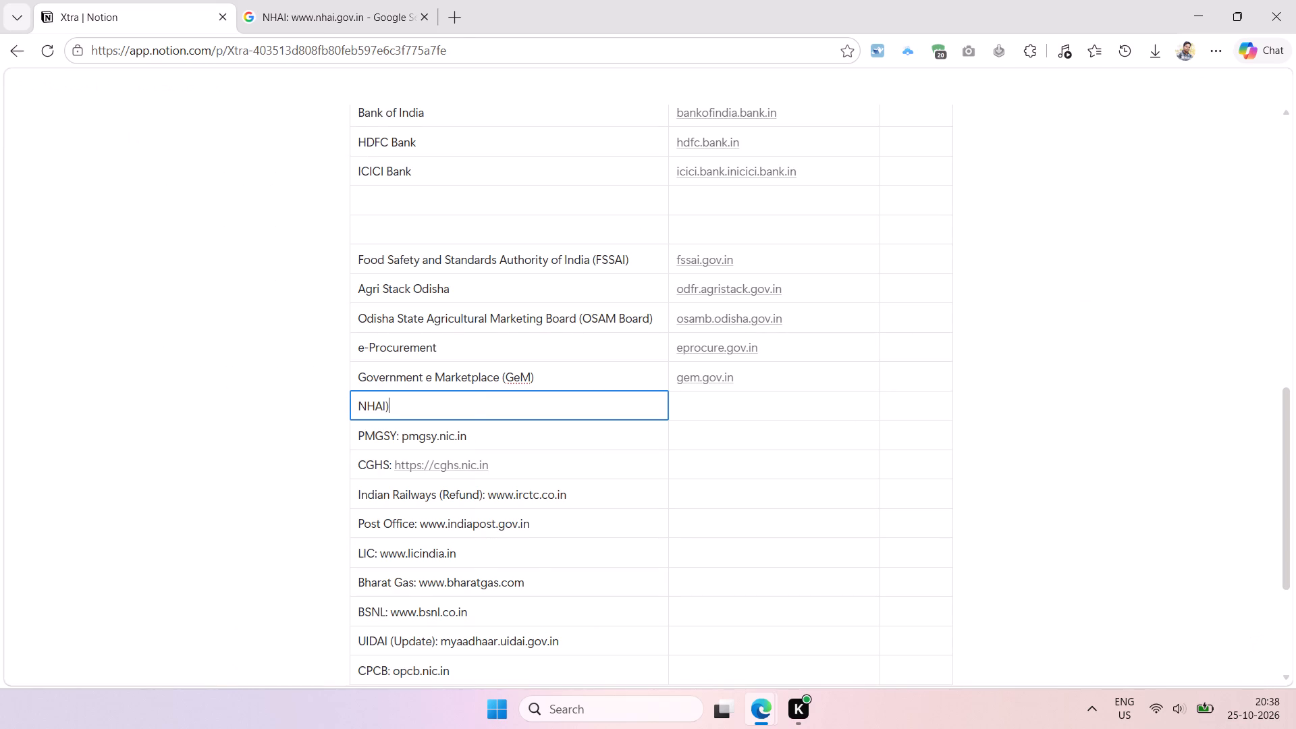
pyautogui.press('Home')
pyautogui.hotkey('ctrl', 'v')
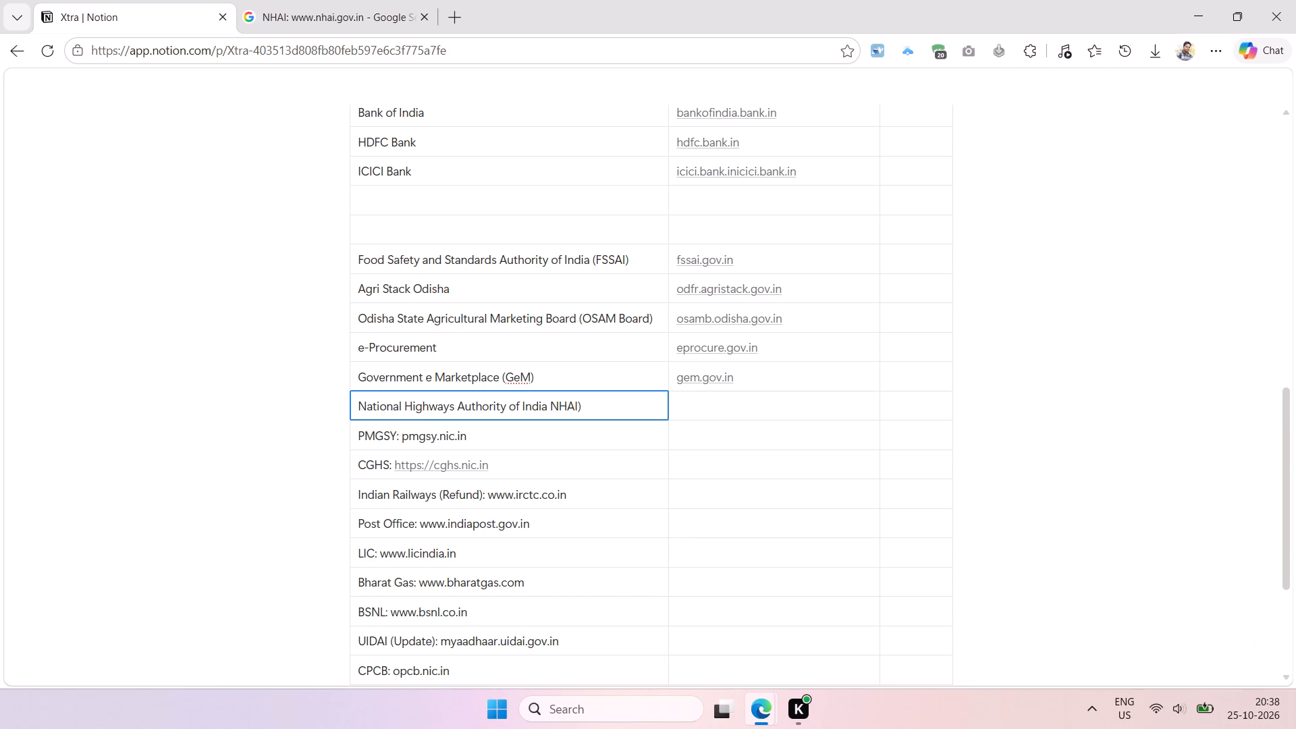
pyautogui.hotkey('shift', '(')
pyautogui.press('Tab')
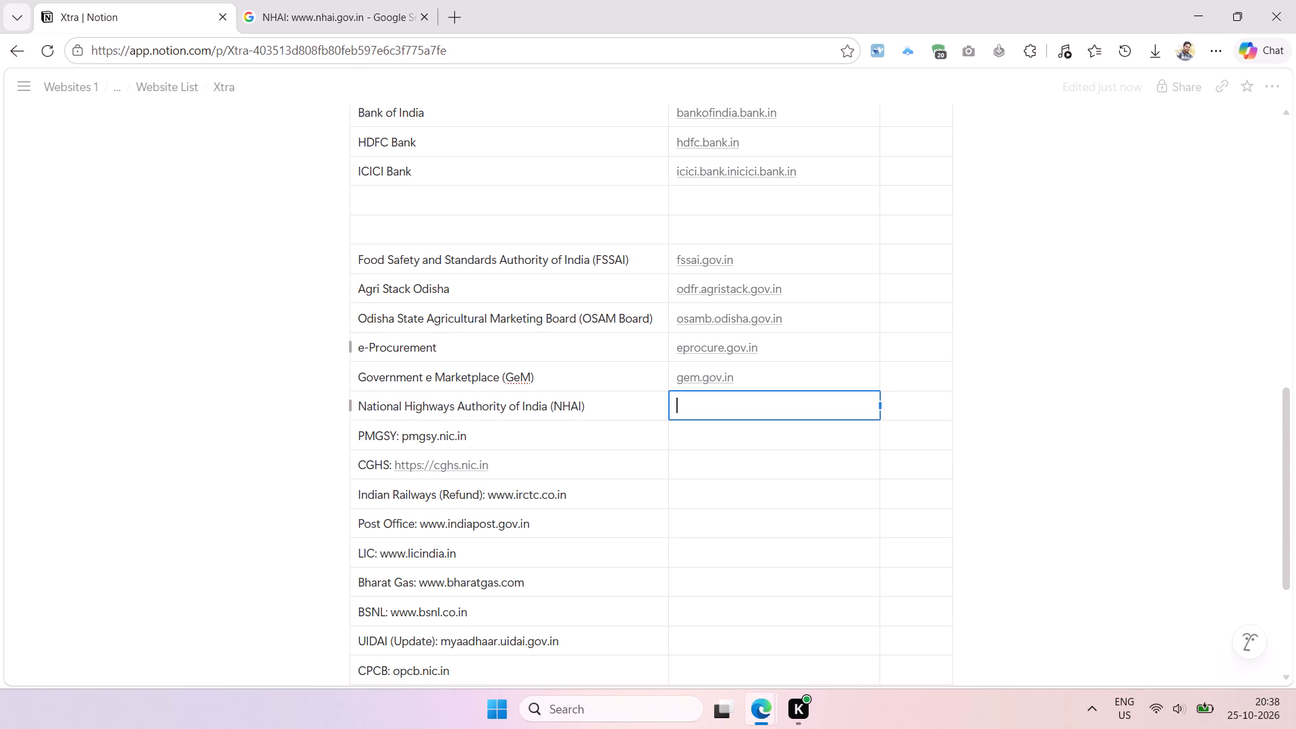
# Open the nhai.gov.in search result in a new tab.
pyautogui.click(315, 0)
pyautogui.click(823, 601)
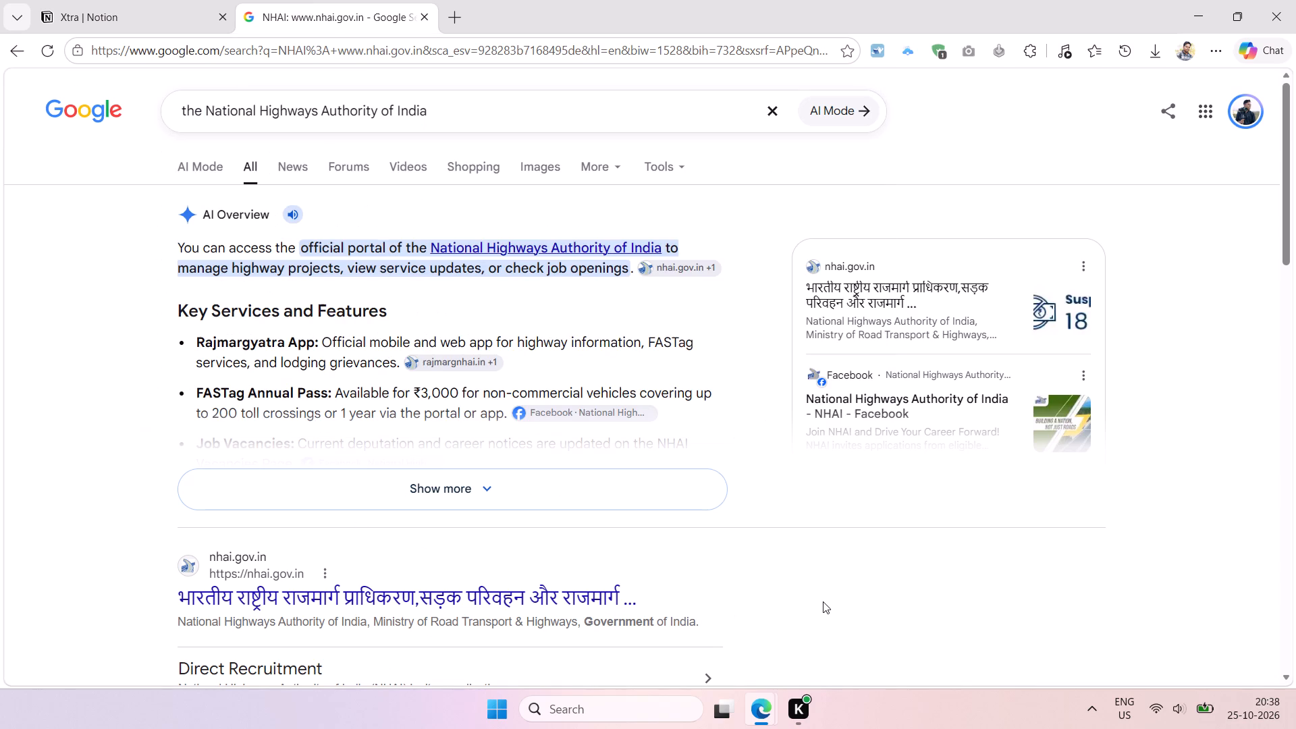
pyautogui.rightClick(310, 595)
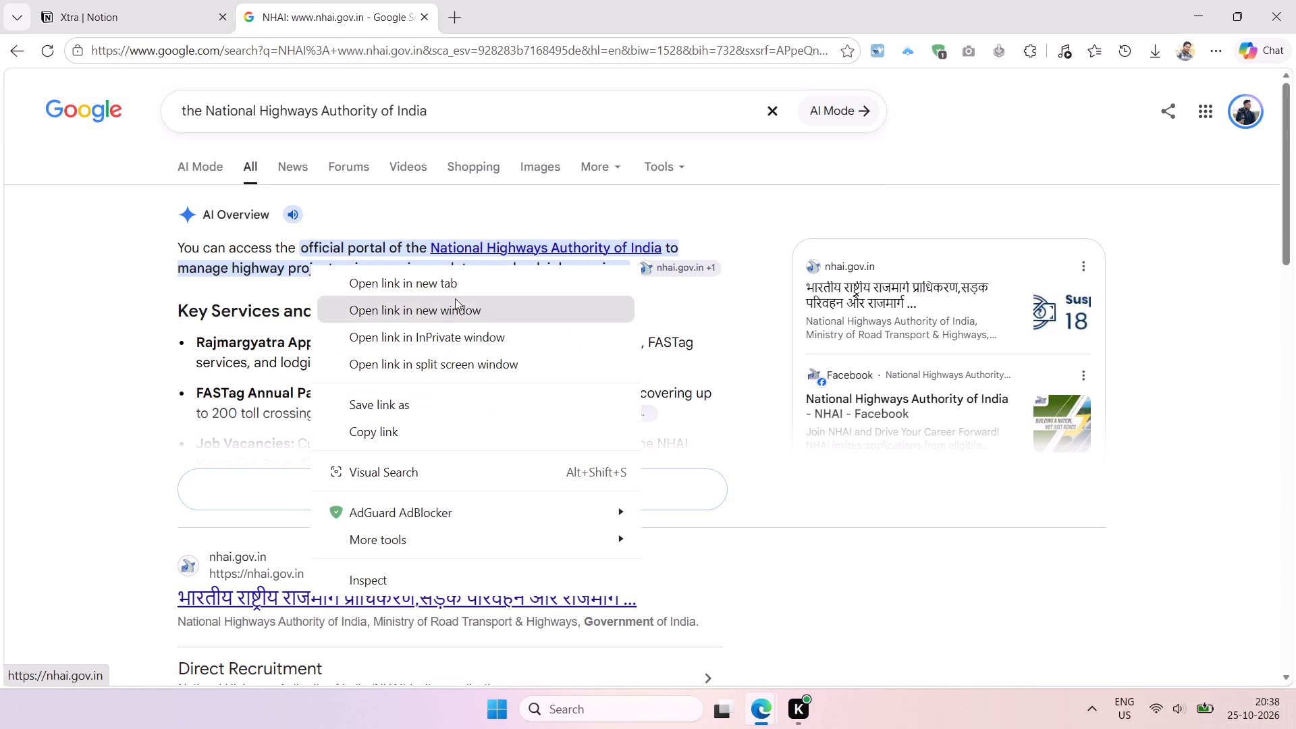
pyautogui.click(456, 286)
# Copy the domain nhai.gov.in from the opened site's address into the website cell of the National Highways Authority of India row.
pyautogui.click(509, 1)
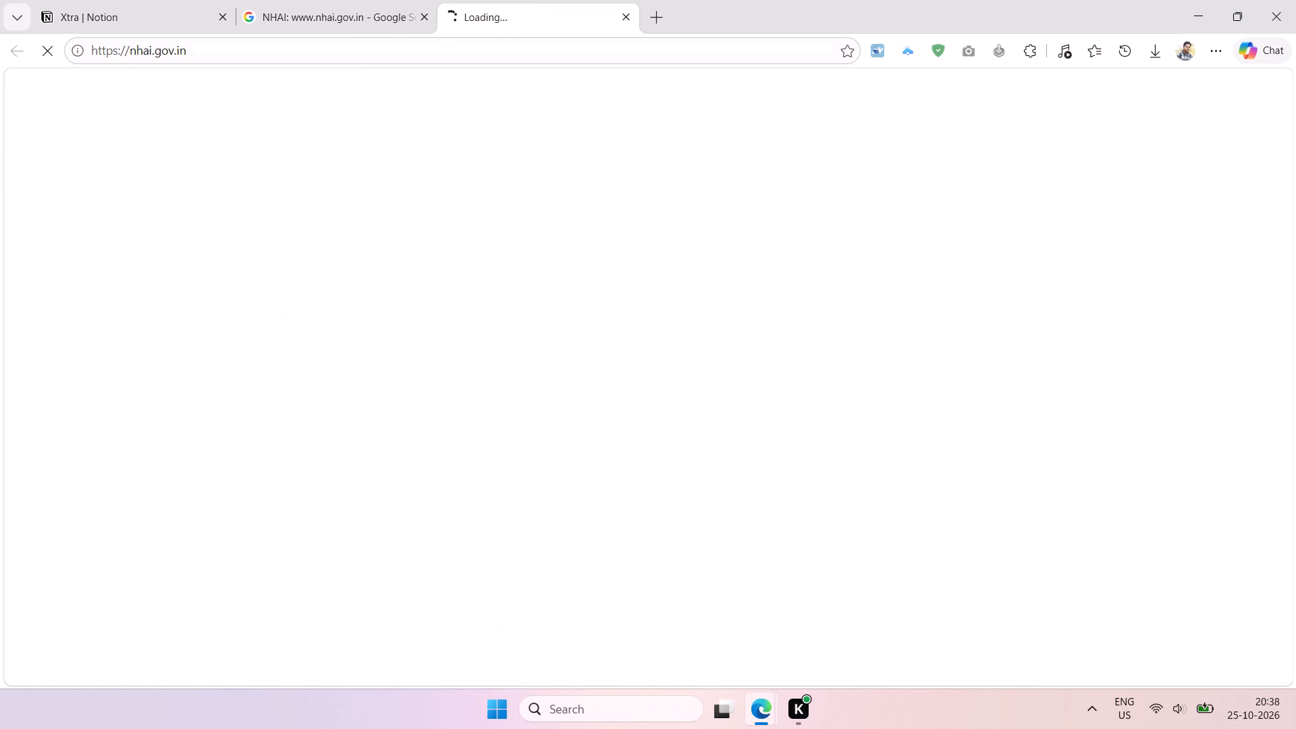
pyautogui.click(214, 45)
pyautogui.click(220, 52)
pyautogui.moveTo(235, 47); pyautogui.dragTo(145, 61)
pyautogui.hotkey('ctrl', 'c')
pyautogui.click(167, 1)
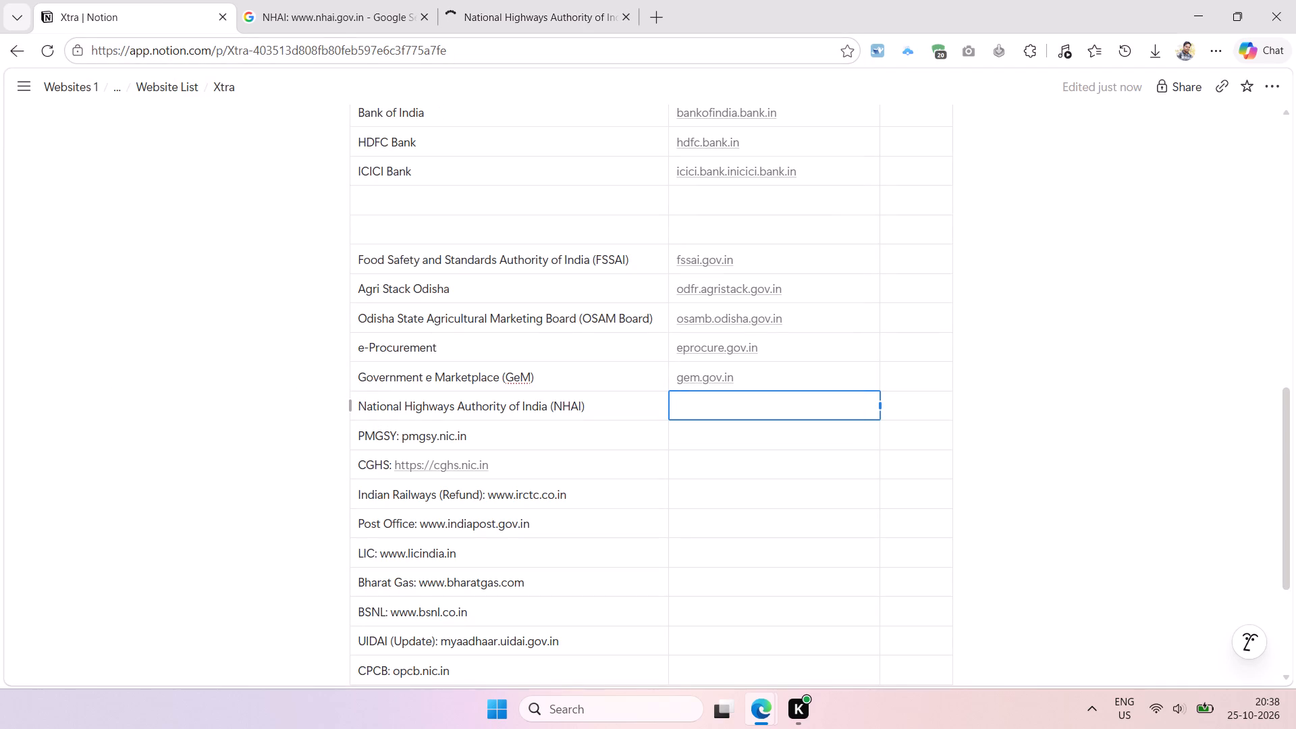
pyautogui.hotkey('ctrl', 'v')
pyautogui.click(1059, 468)
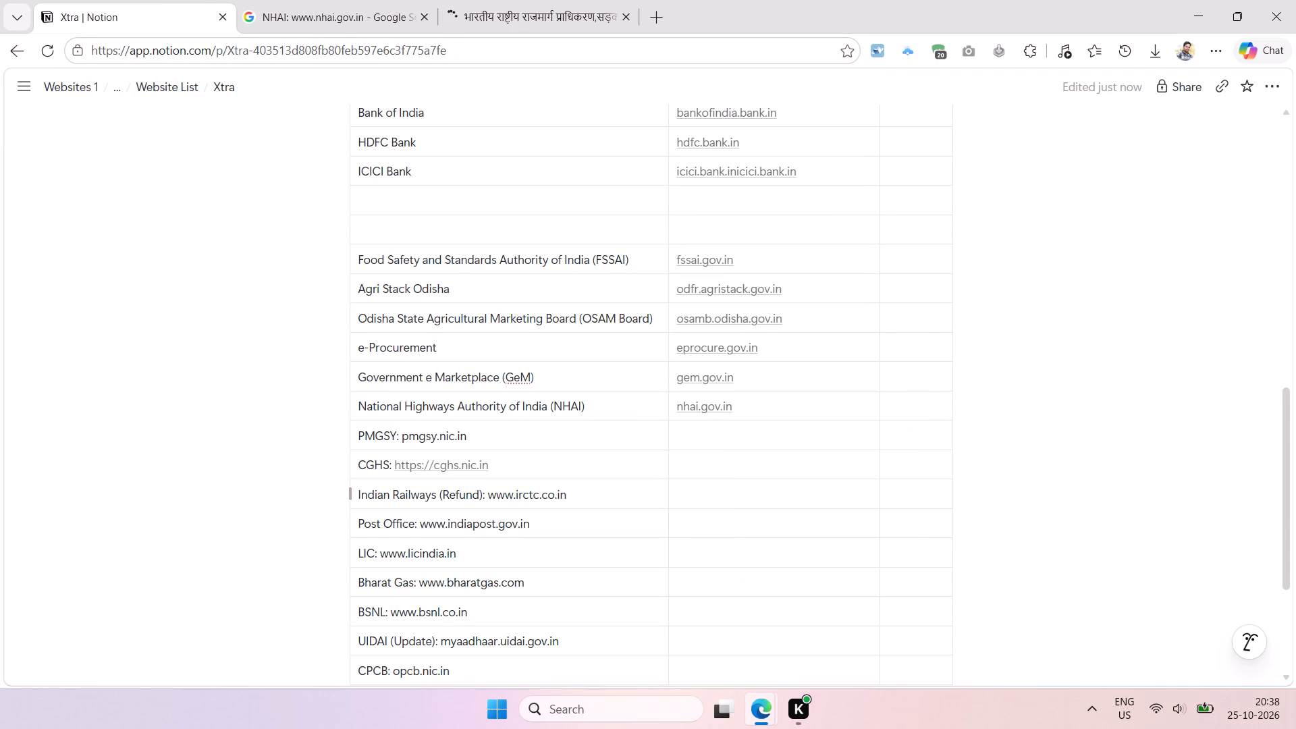
# Search Google for the table entry "PMGSY: pmgsy.nic.in" and close the NHAI site.
pyautogui.click(523, 435)
pyautogui.hotkey('ctrl', 'a')
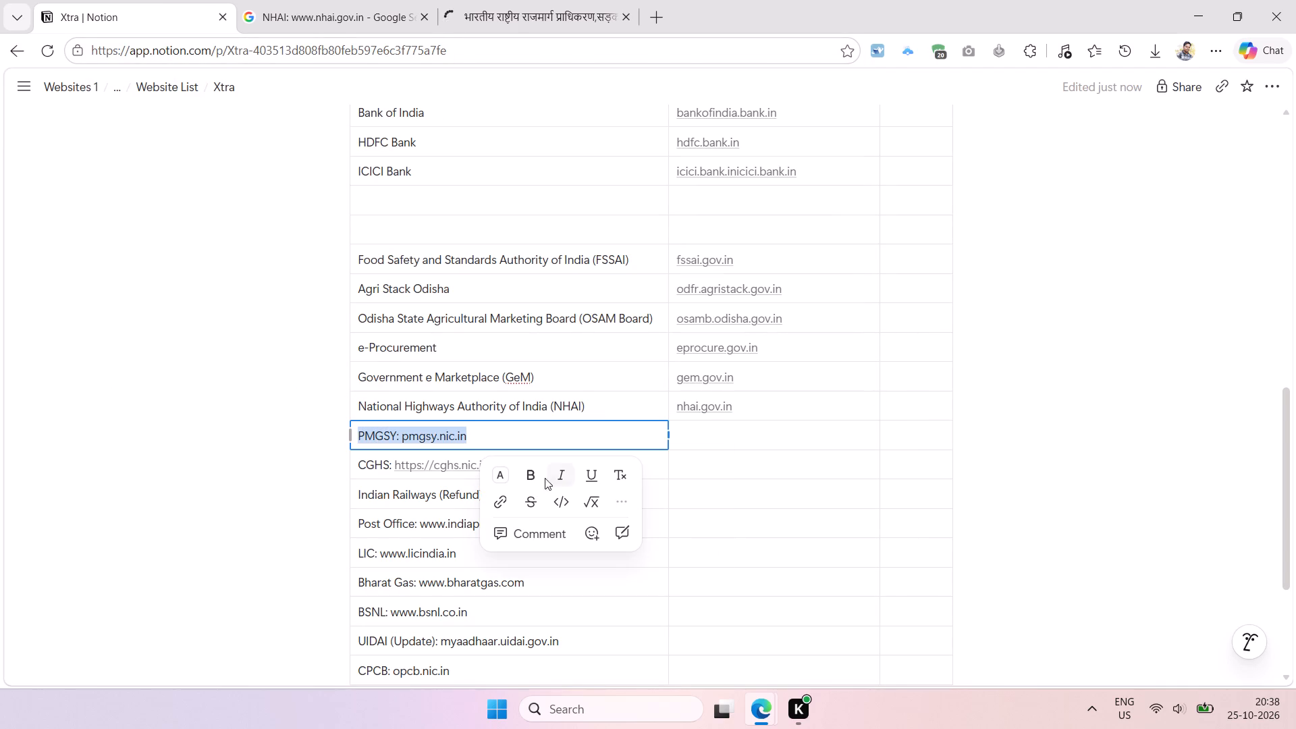
pyautogui.hotkey('ctrl', 'c')
pyautogui.click(353, 17)
pyautogui.click(449, 107)
pyautogui.hotkey('ctrl', 'a')
pyautogui.hotkey('ctrl', 'v')
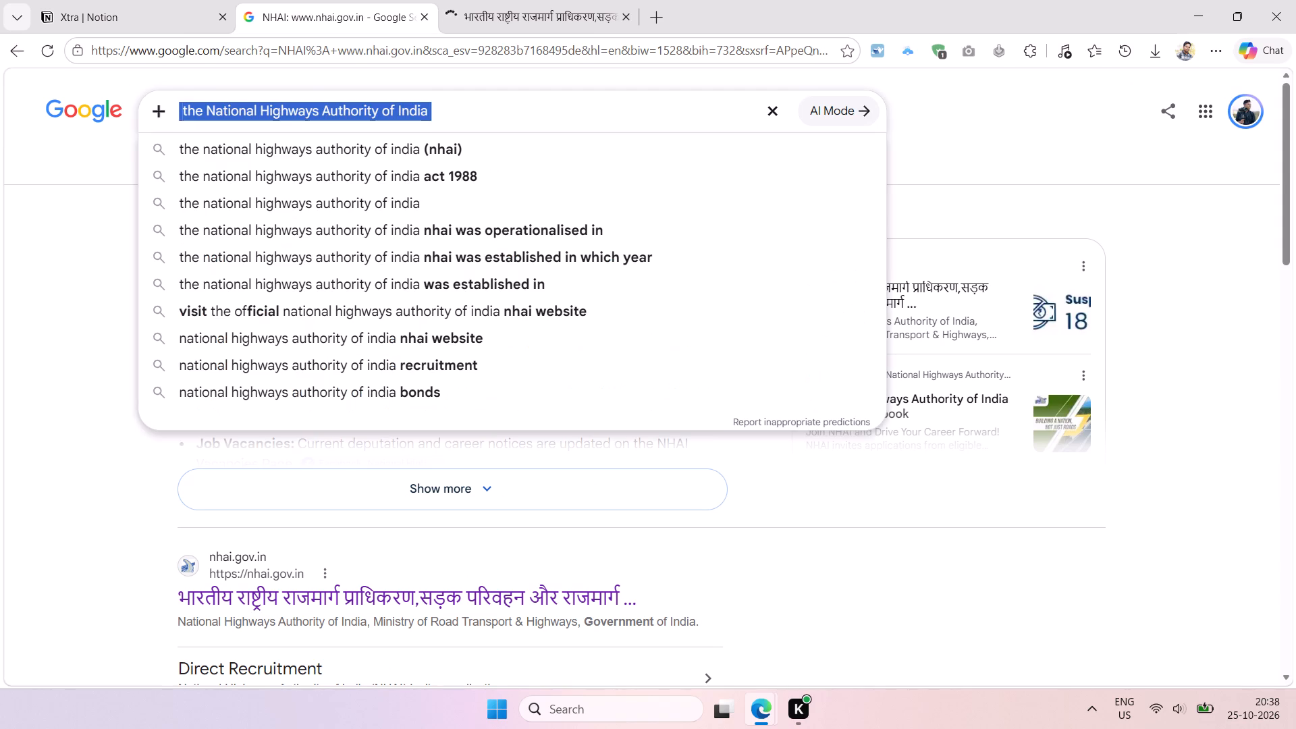
pyautogui.press('Return')
pyautogui.click(628, 16)
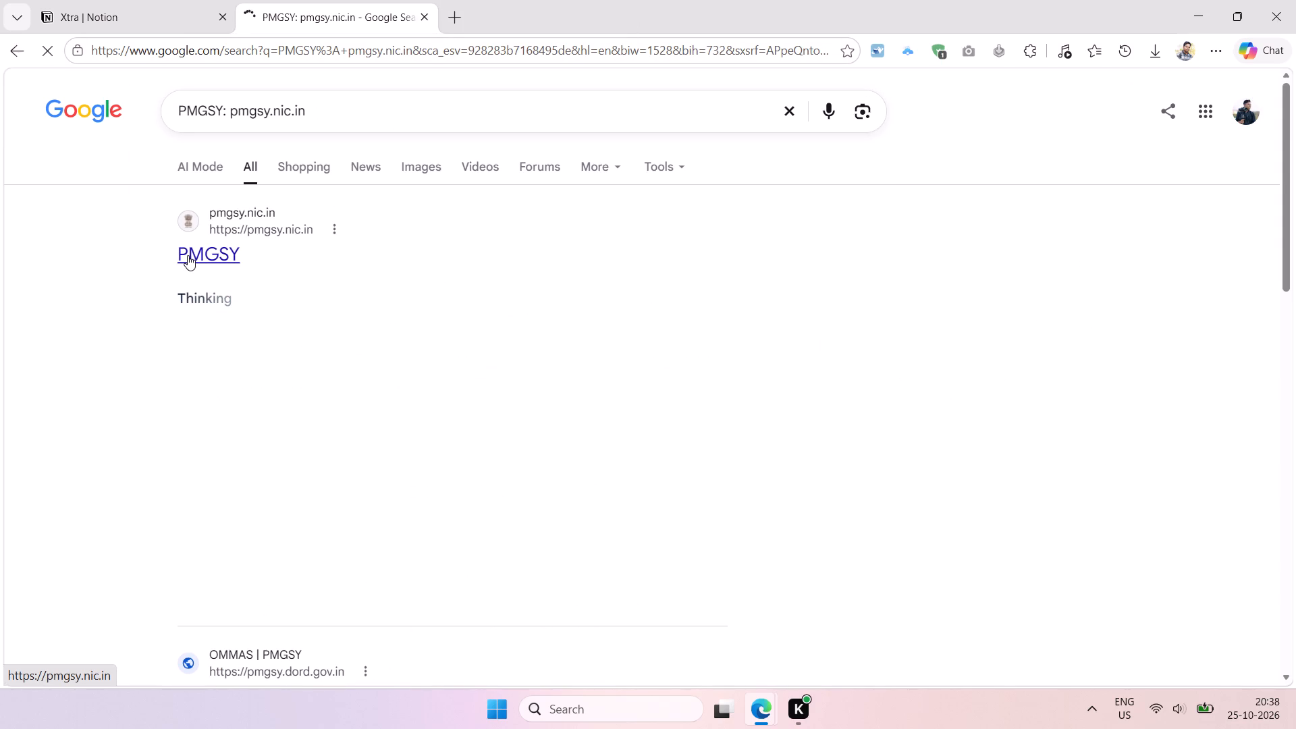
# Open the pmgsy.nic.in search result in a new tab.
pyautogui.rightClick(188, 255)
pyautogui.click(250, 275)
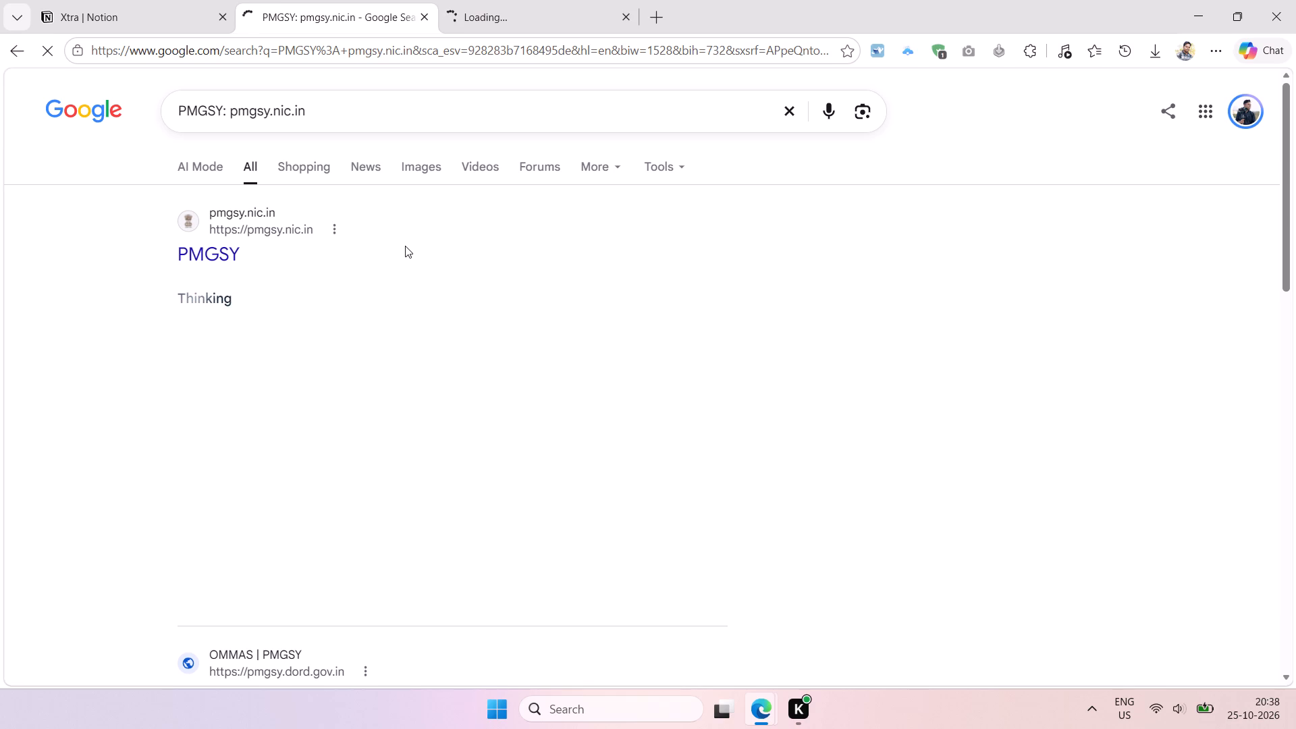
# Replace the PMGSY name entry with "Pradhan Mantri Gram Sadak Yojana (PMGSY)" copied from Google's AI Overview, without bold formatting.
pyautogui.scroll(-2, 425, 213)
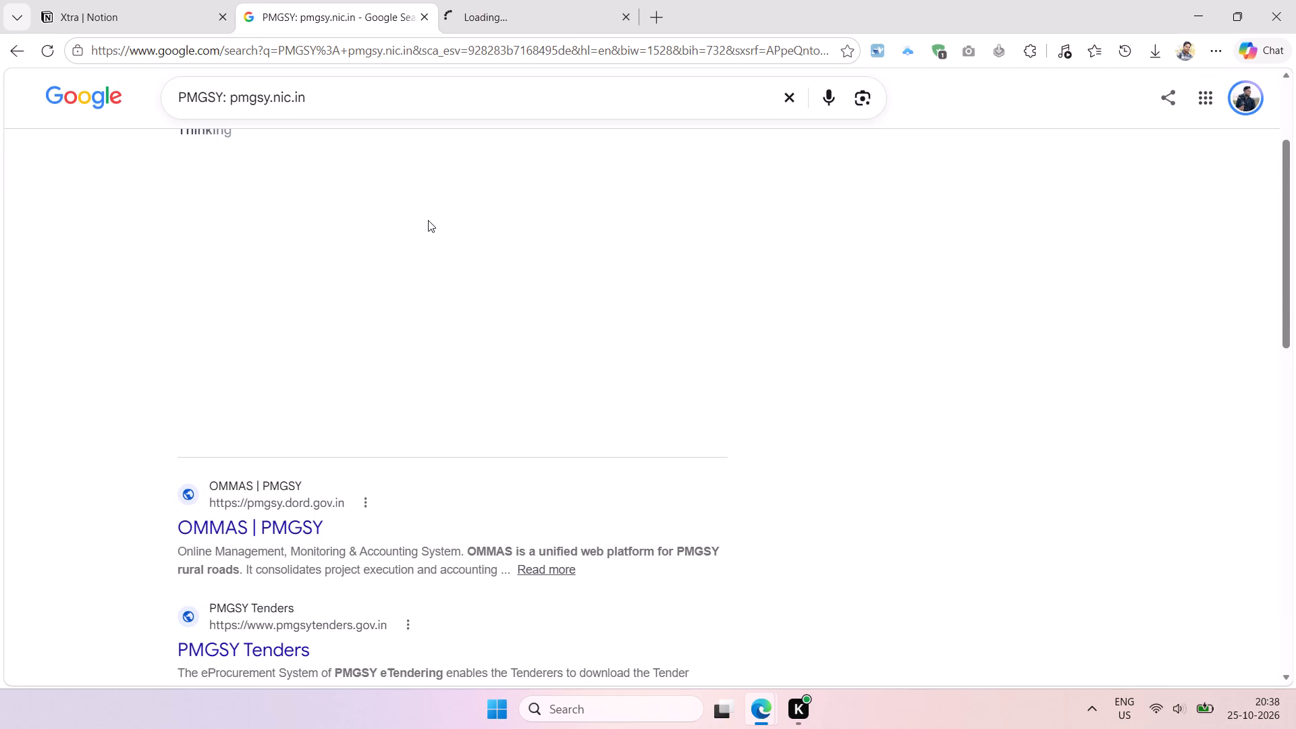
pyautogui.scroll(1, 428, 220)
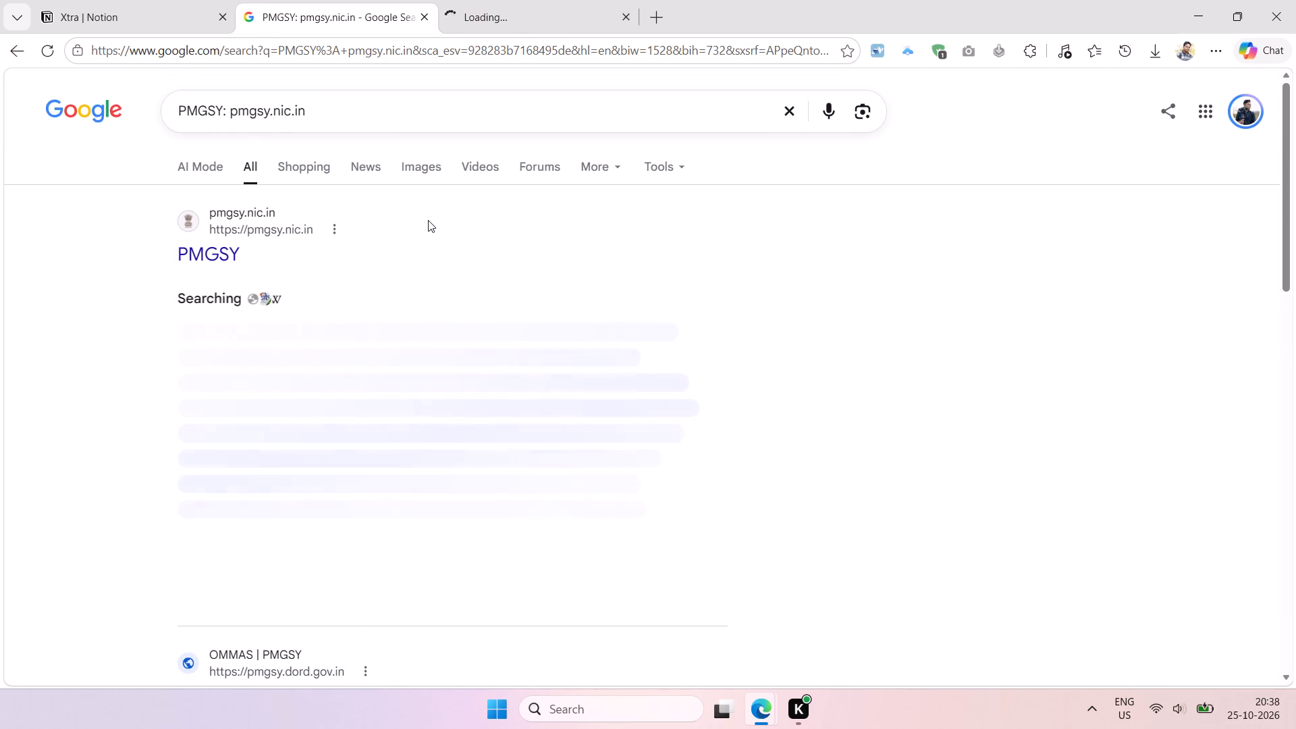
pyautogui.scroll(1, 428, 220)
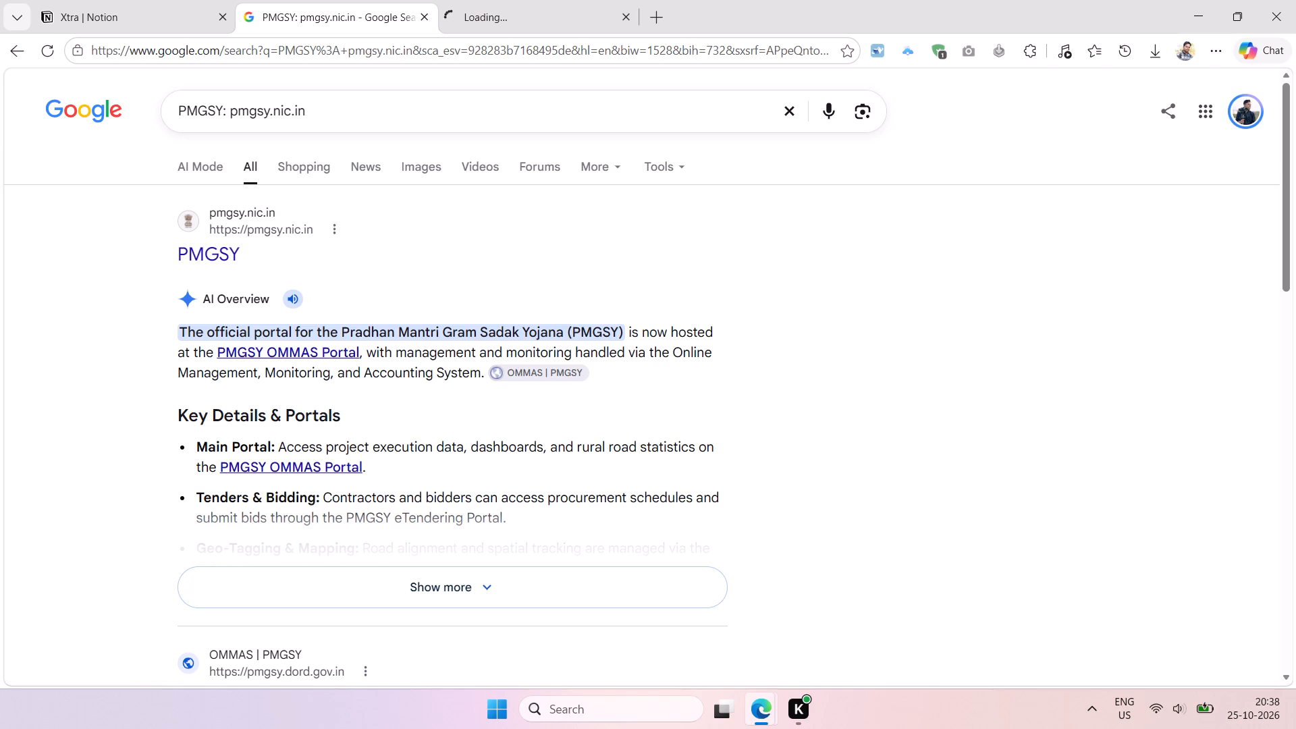
pyautogui.moveTo(340, 329); pyautogui.dragTo(632, 334)
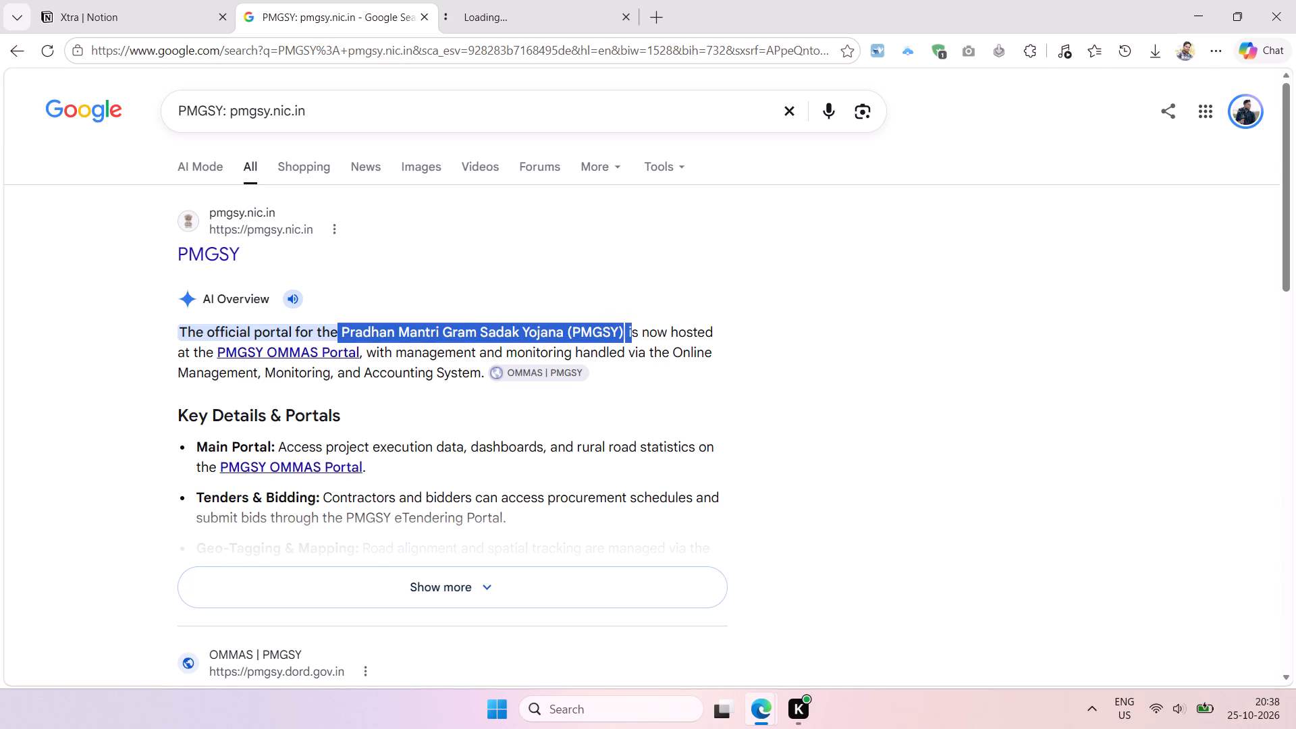
pyautogui.moveTo(632, 334); pyautogui.dragTo(623, 338)
pyautogui.hotkey('ctrl', 'c')
pyautogui.click(167, 5)
pyautogui.click(485, 444)
pyautogui.hotkey('ctrl', 'a')
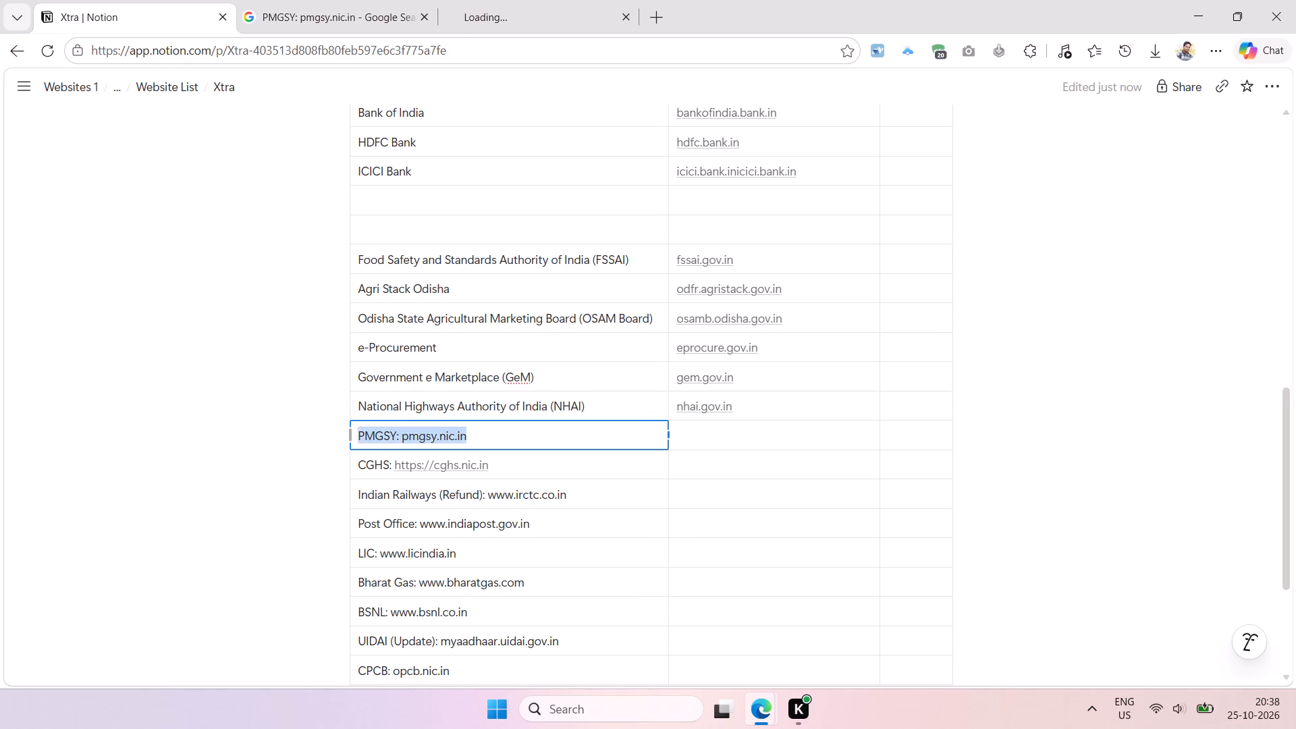
pyautogui.hotkey('ctrl', 'v')
pyautogui.hotkey('ctrl', 'a')
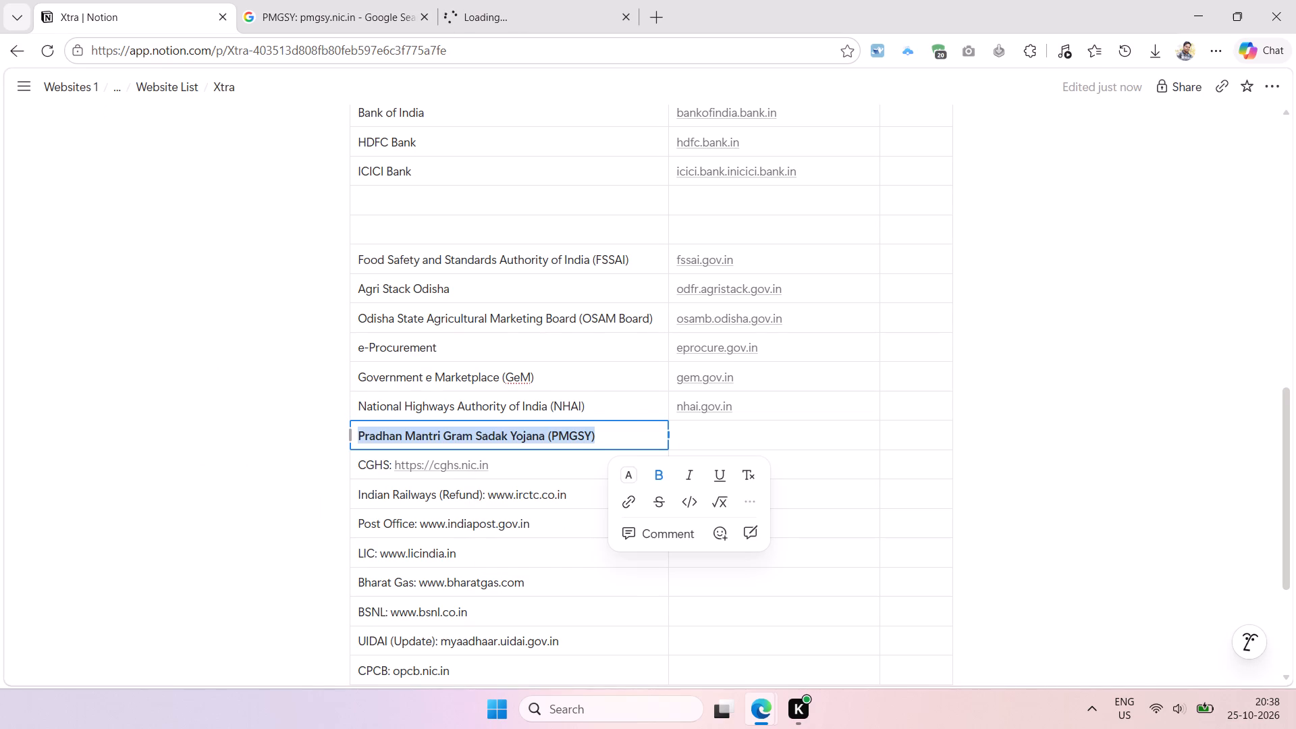
pyautogui.hotkey('ctrl', 'b')
# Copy the domain pmgsy.nic.in from the opened site's address into the website cell of the Pradhan Mantri Gram Sadak Yojana row.
pyautogui.press('Tab')
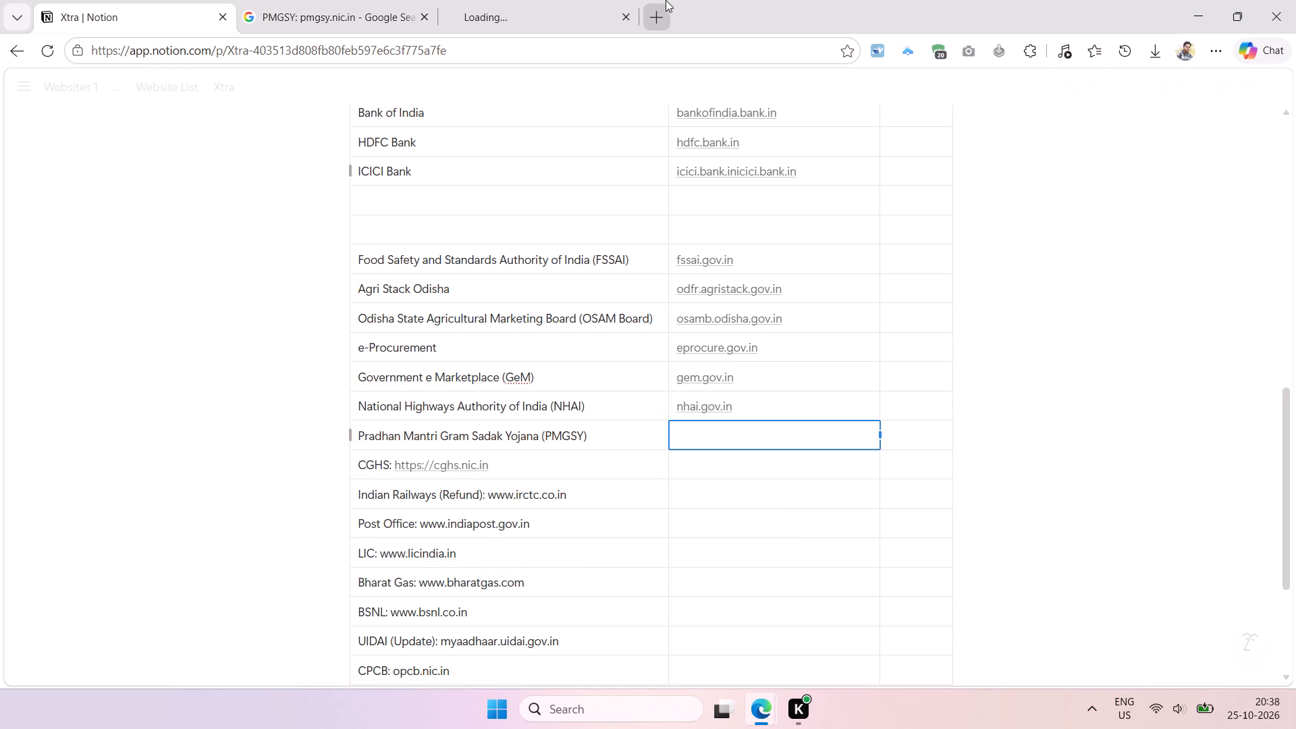
pyautogui.click(373, 18)
pyautogui.click(477, 0)
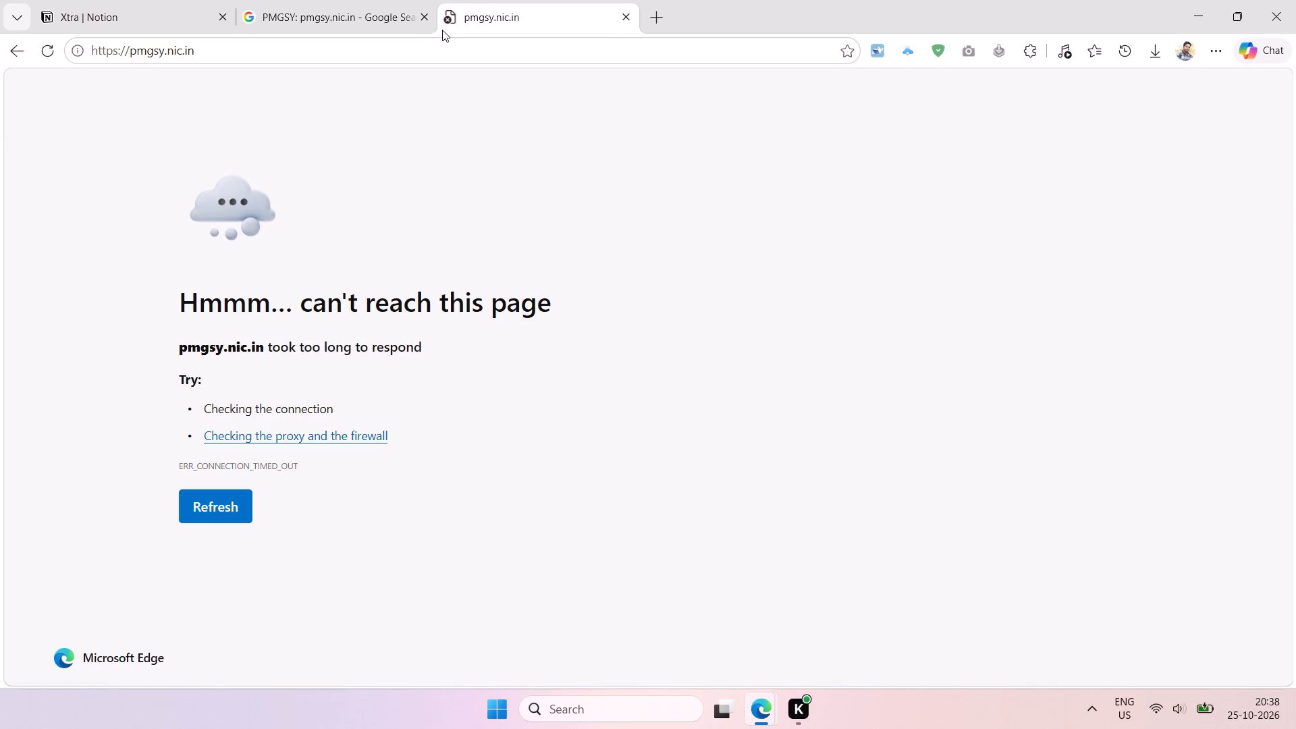
pyautogui.click(248, 51)
pyautogui.click(194, 51)
pyautogui.moveTo(251, 52); pyautogui.dragTo(148, 59)
pyautogui.hotkey('ctrl', 'x')
pyautogui.click(184, 8)
pyautogui.click(713, 441)
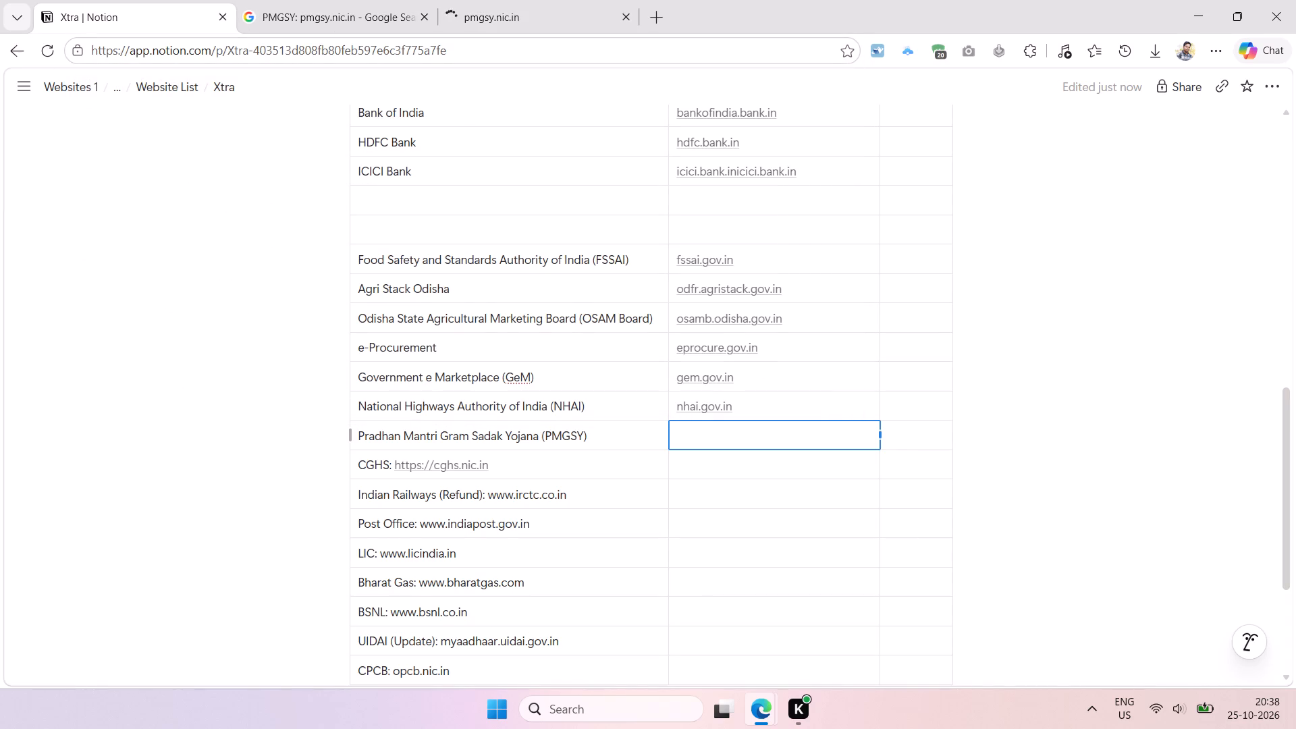
pyautogui.hotkey('ctrl', 'v')
pyautogui.click(543, 473)
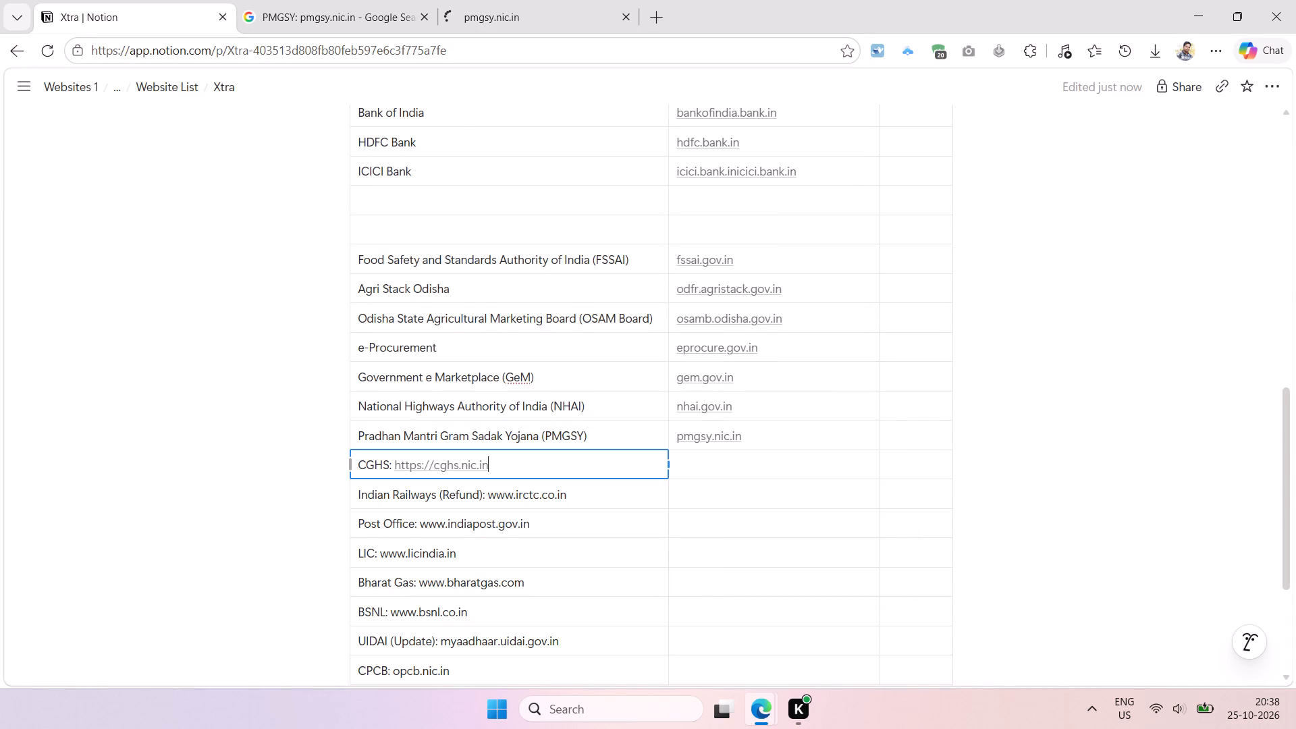
pyautogui.hotkey('ctrl', 'a')
pyautogui.hotkey('ctrl', 'c')
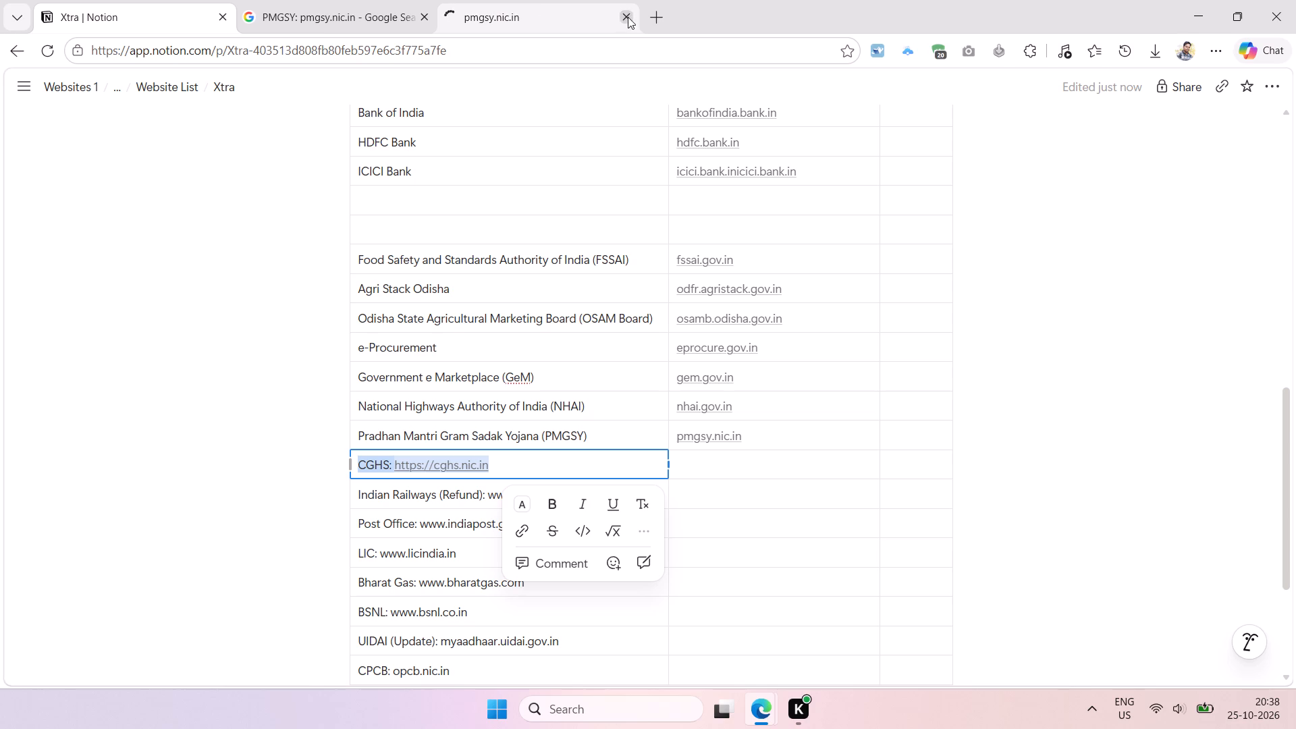
pyautogui.click(628, 16)
pyautogui.click(383, 11)
pyautogui.click(115, 113)
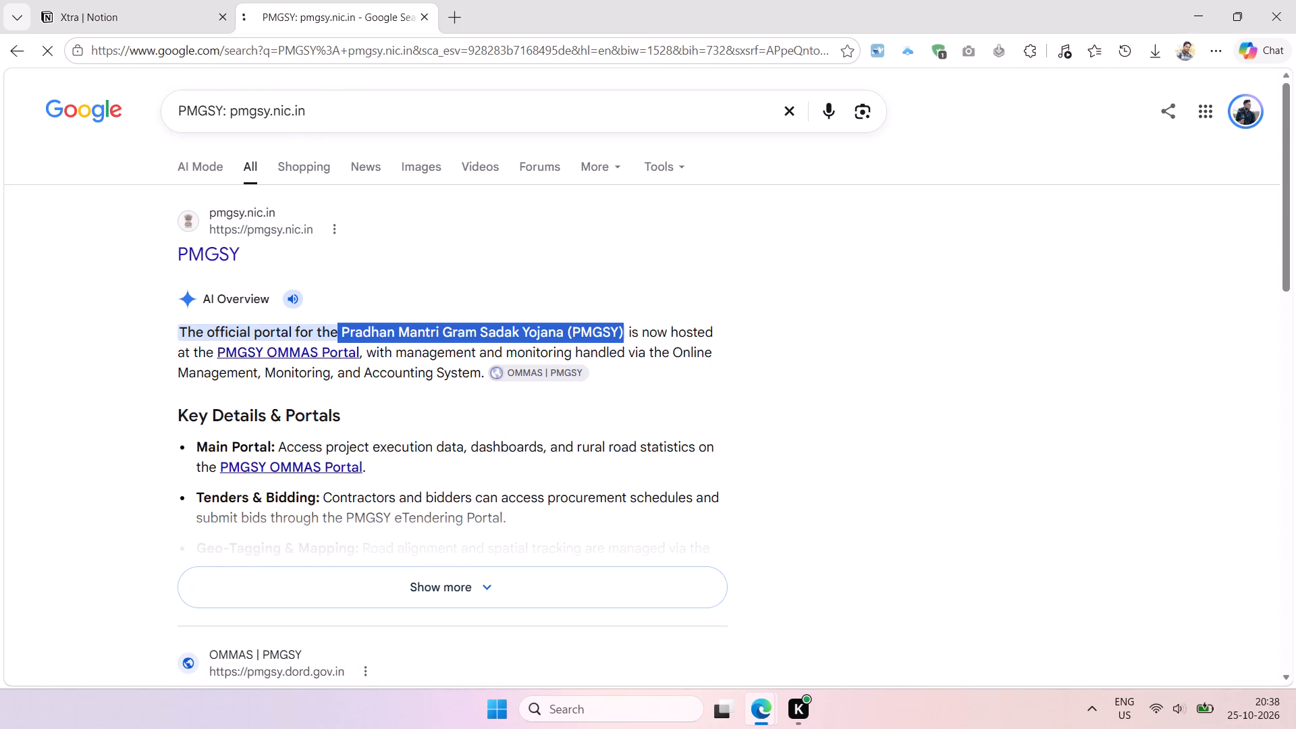
pyautogui.click(589, 310)
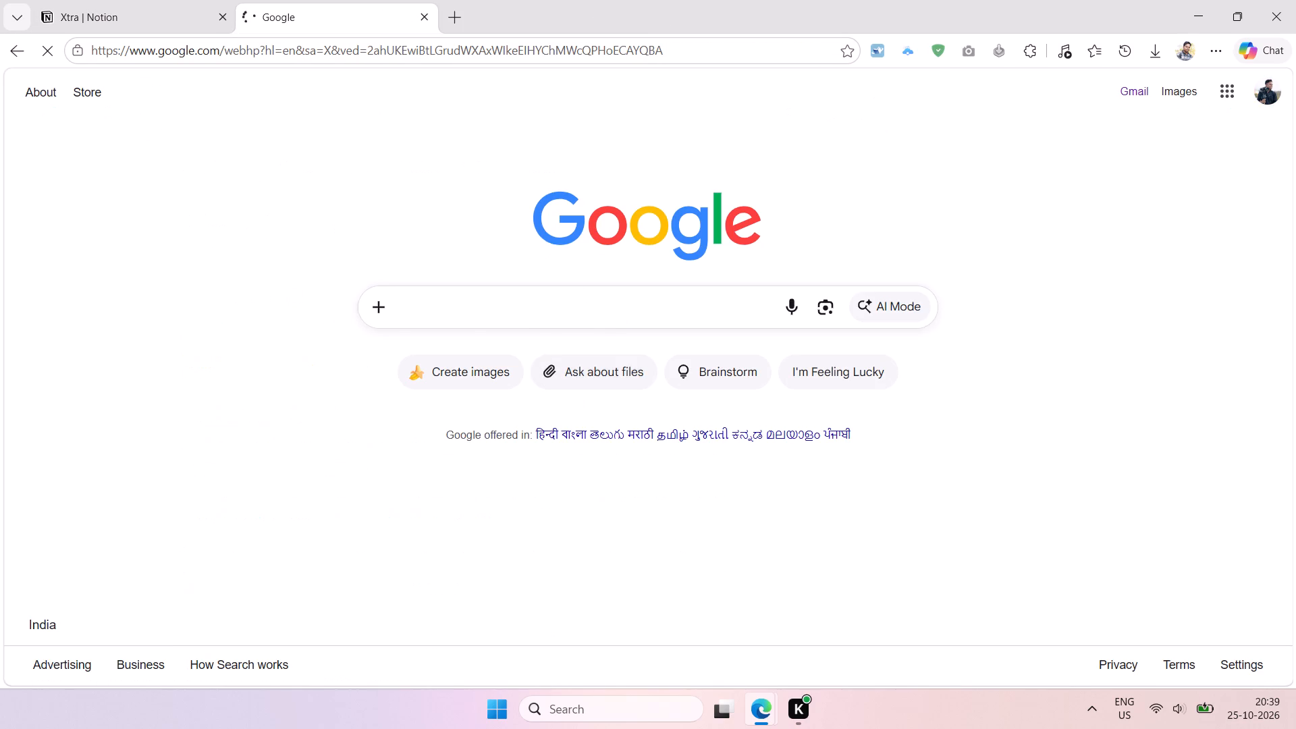
pyautogui.hotkey('ctrl', 'v')
pyautogui.press('Return')
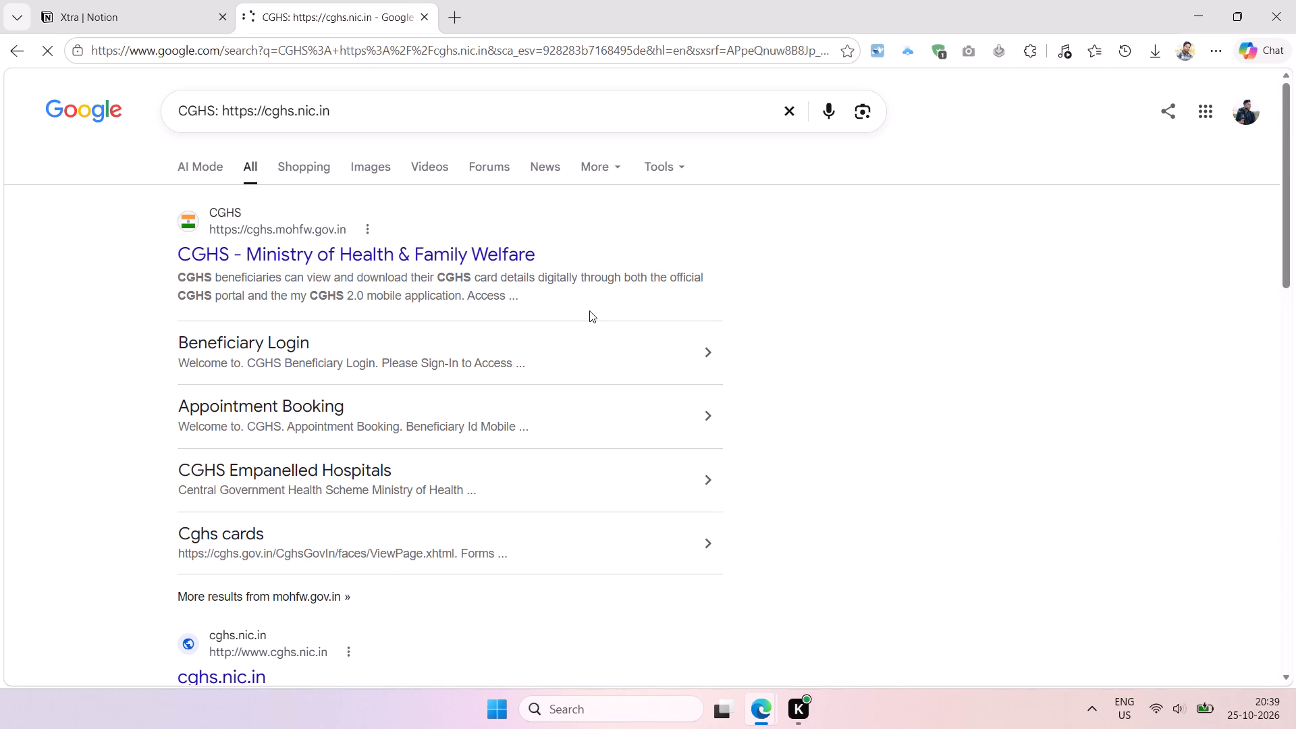
# Open the "CGHS - Ministry of Health & Family Welfare" search result in a new tab and switch to it.
pyautogui.rightClick(334, 253)
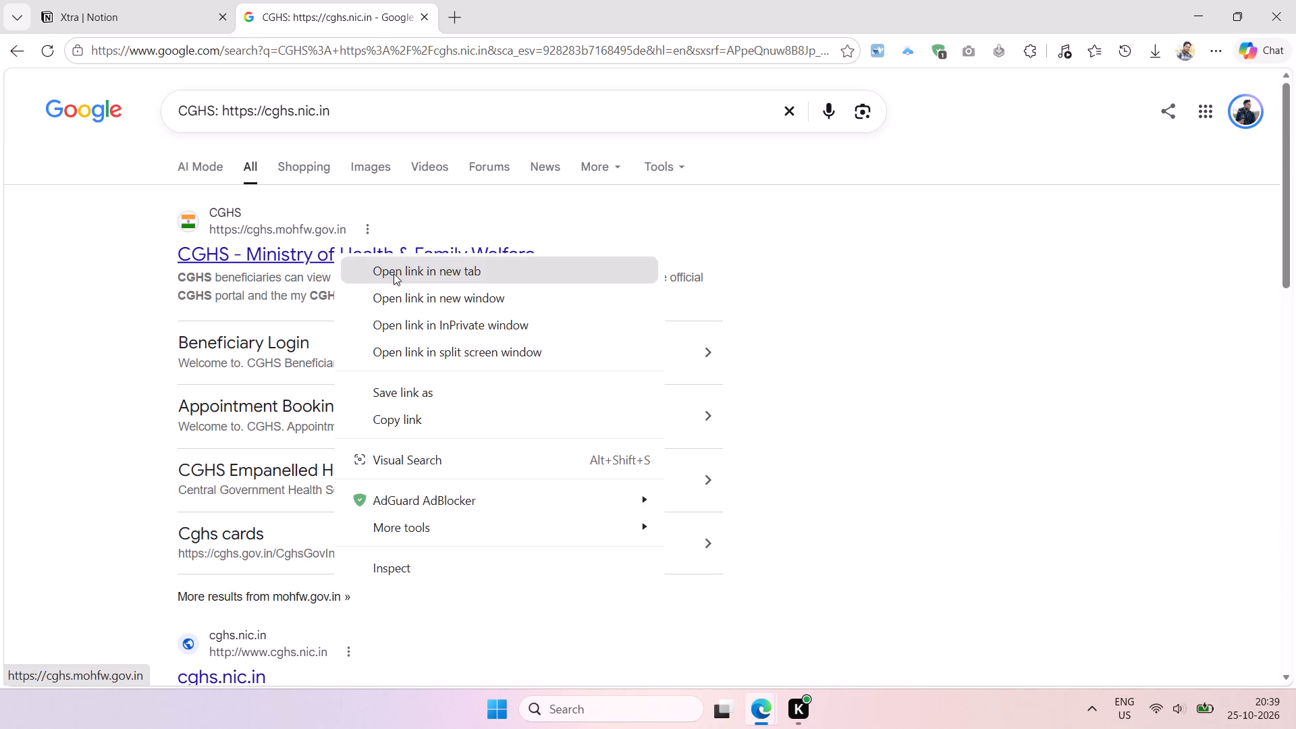
pyautogui.click(394, 273)
pyautogui.scroll(-2, 483, 243)
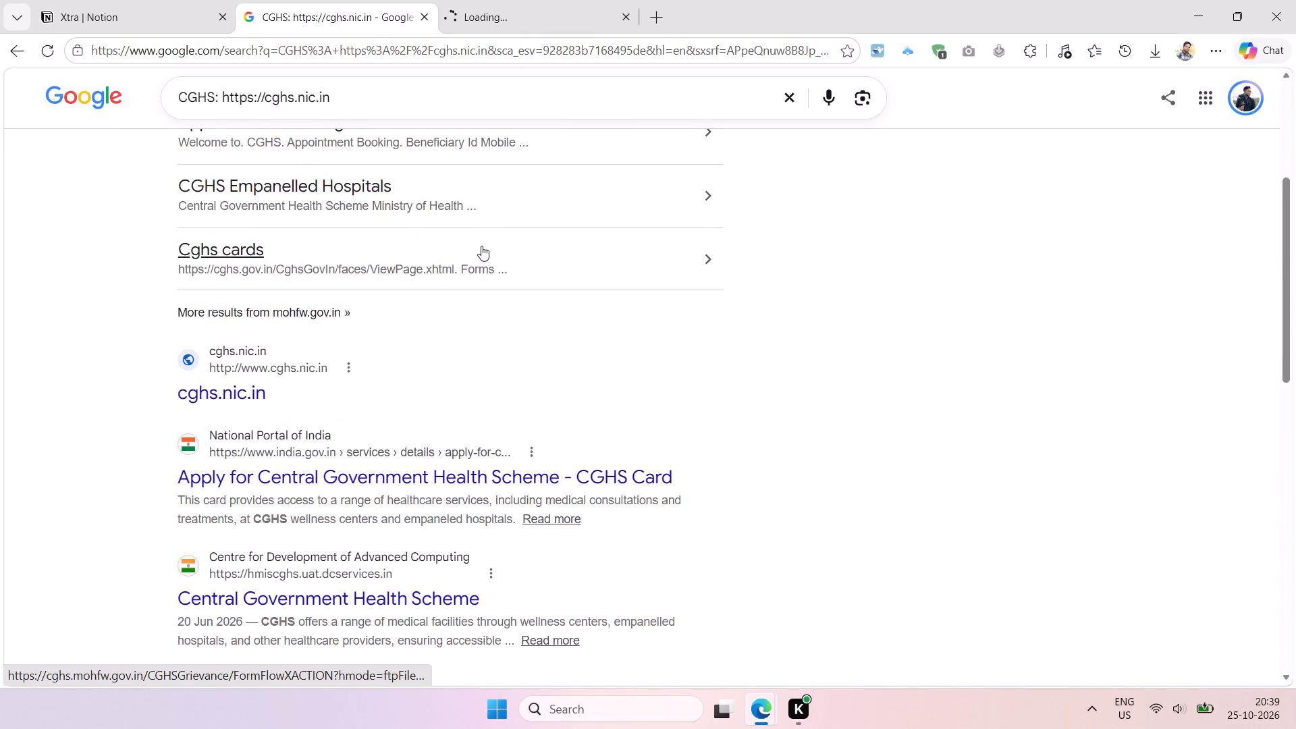
pyautogui.scroll(-3, 481, 246)
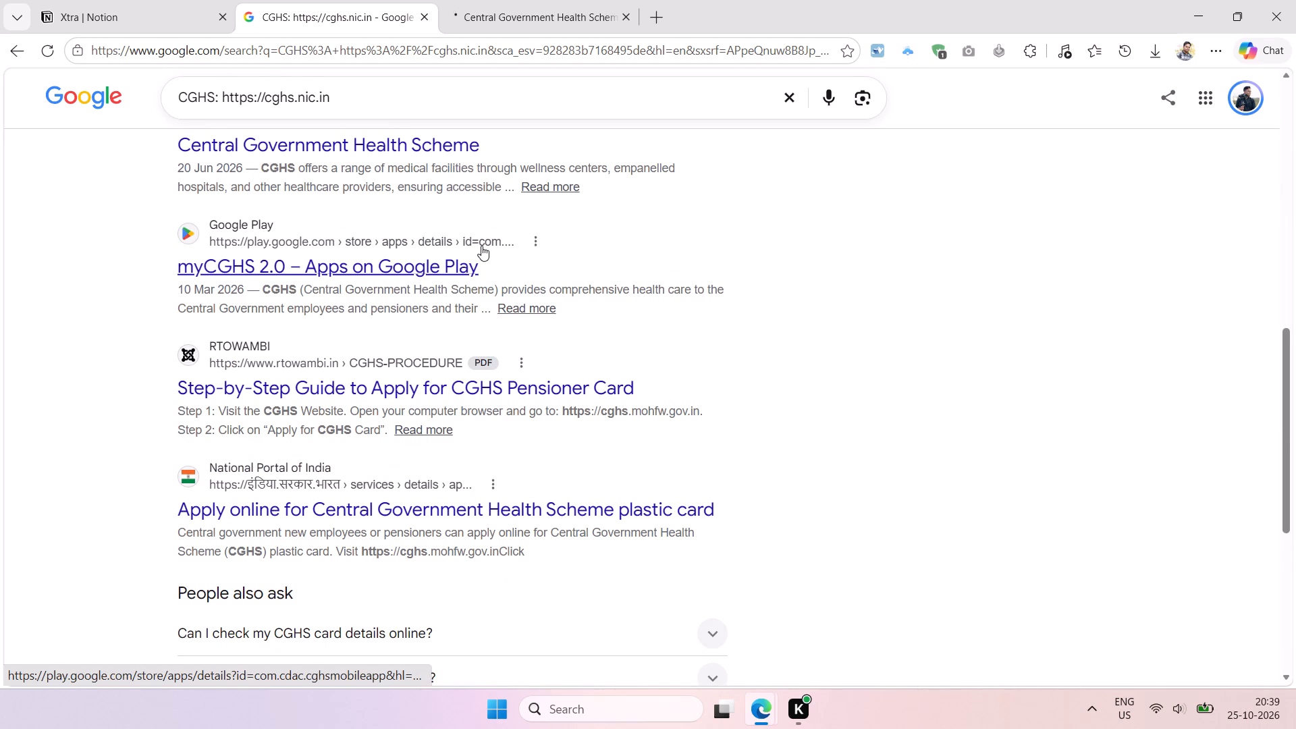
pyautogui.scroll(9, 481, 246)
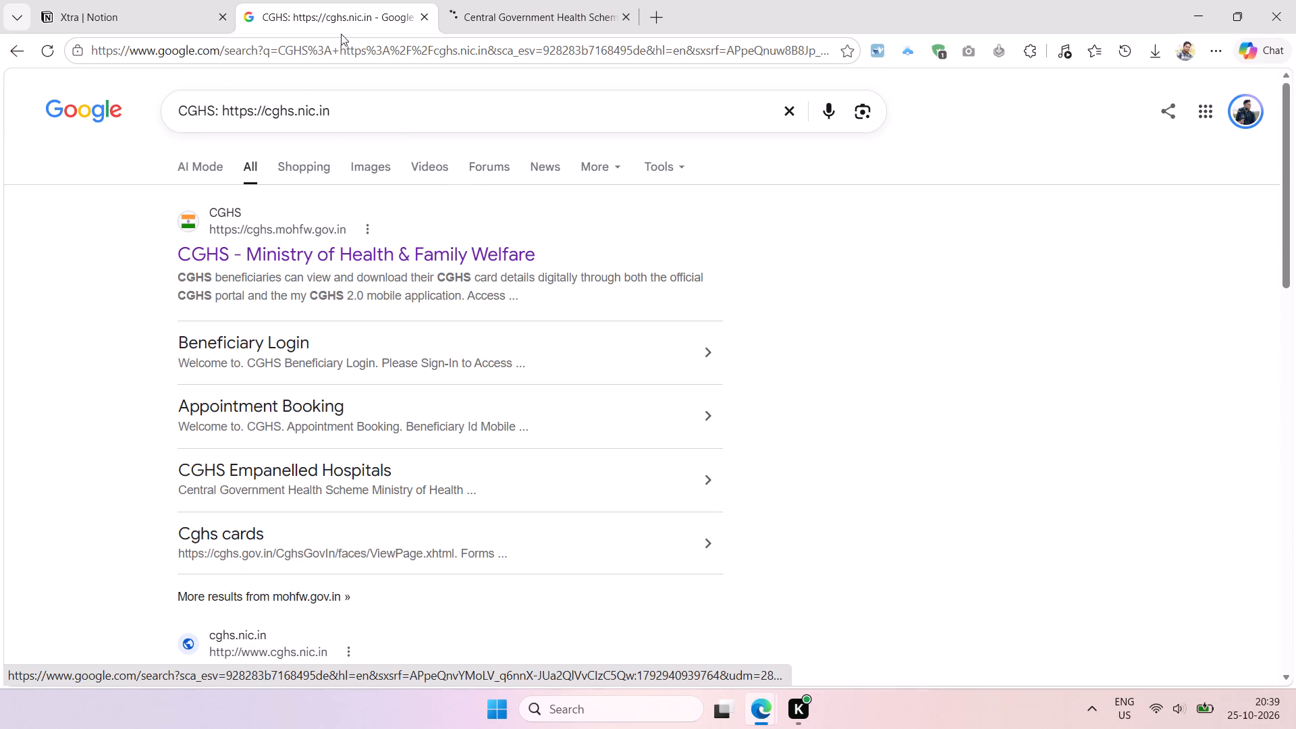
pyautogui.click(504, 0)
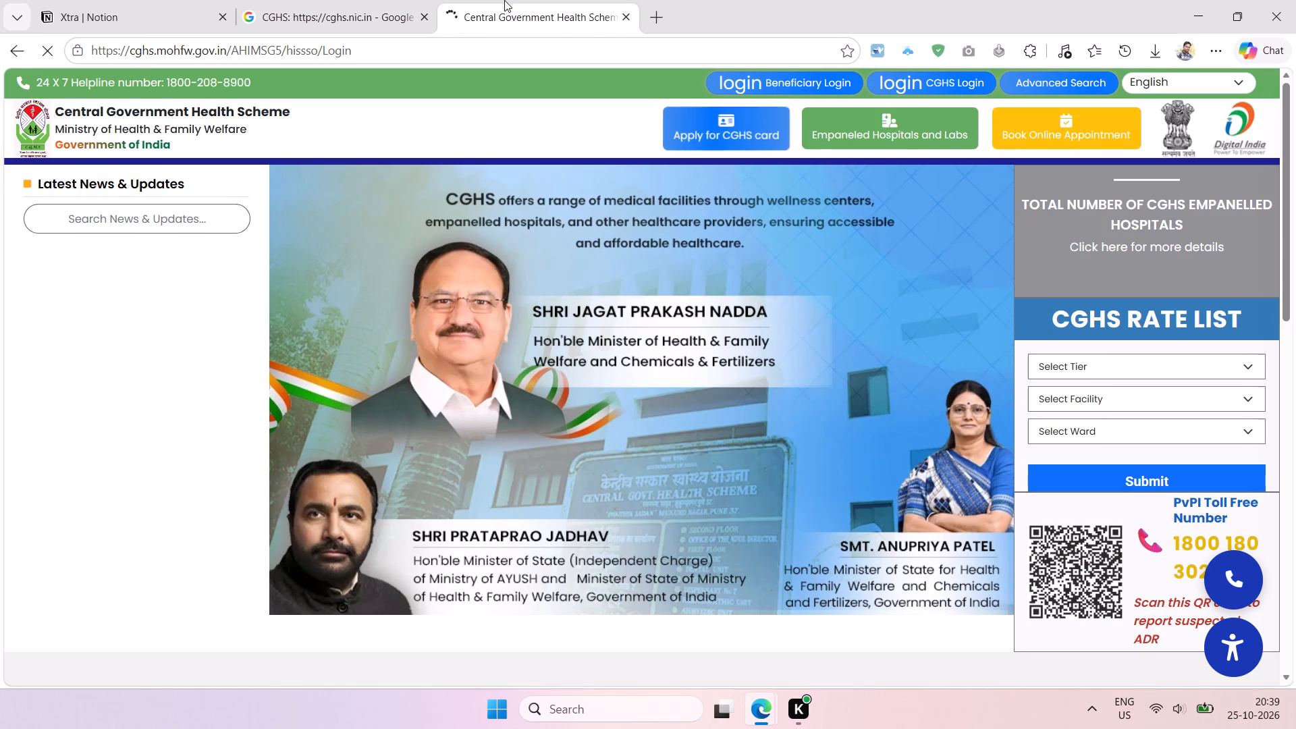
# Extract and copy the Central Government Health Scheme header text from the CGHS site using the screen text extractor.
pyautogui.press('shift+super+t')
pyautogui.moveTo(48, 101); pyautogui.dragTo(199, 125)
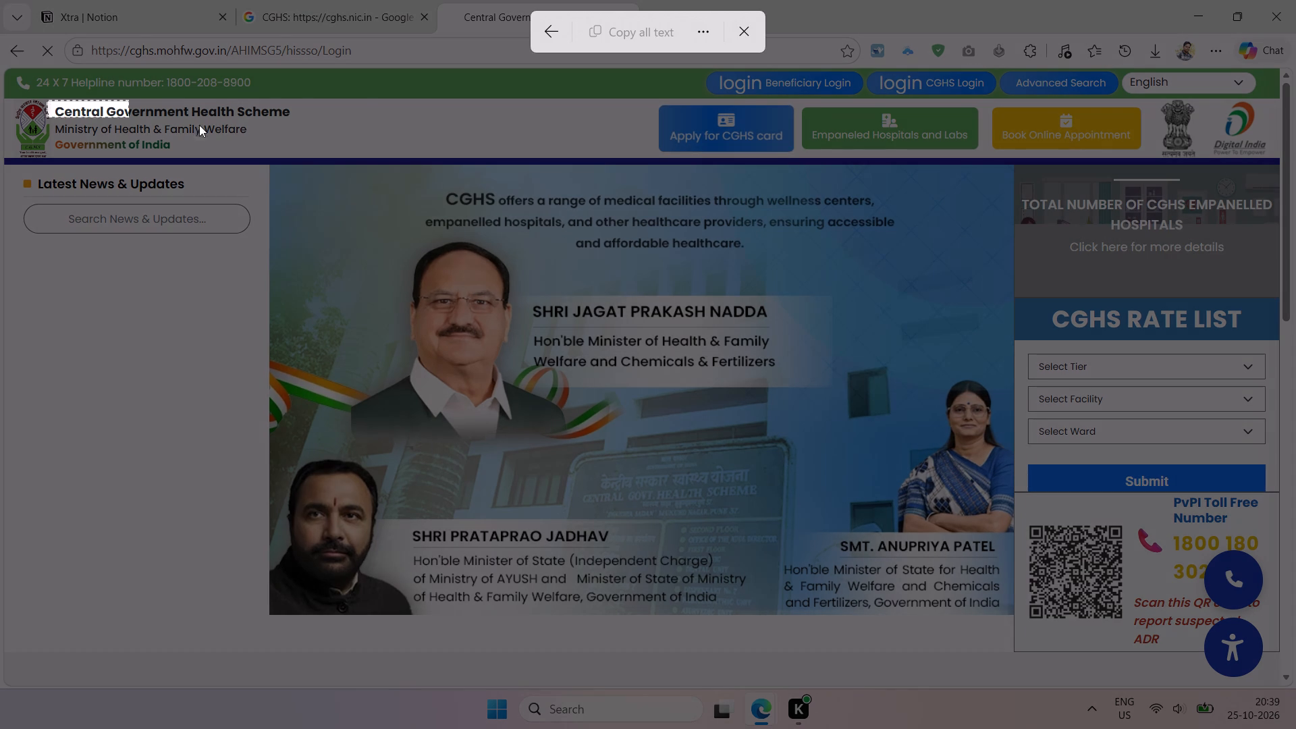
pyautogui.moveTo(199, 125); pyautogui.dragTo(383, 127)
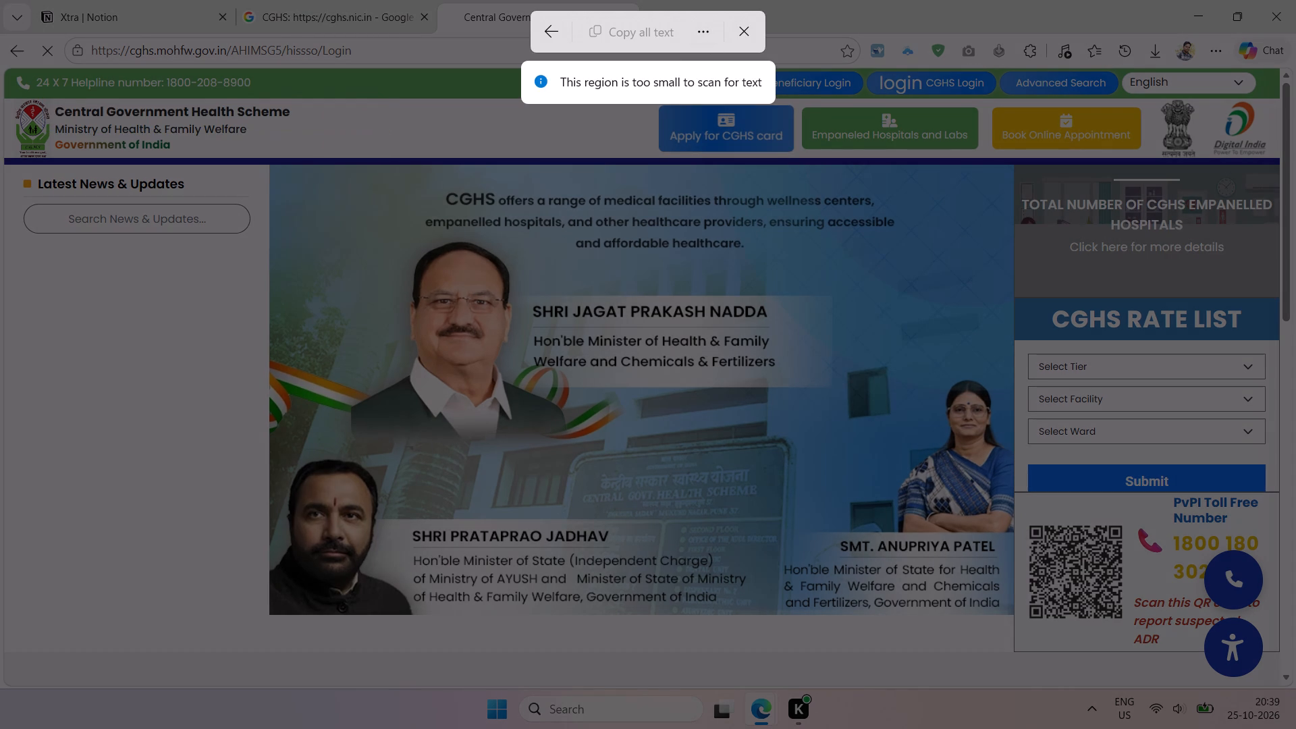
pyautogui.moveTo(47, 100); pyautogui.dragTo(390, 165)
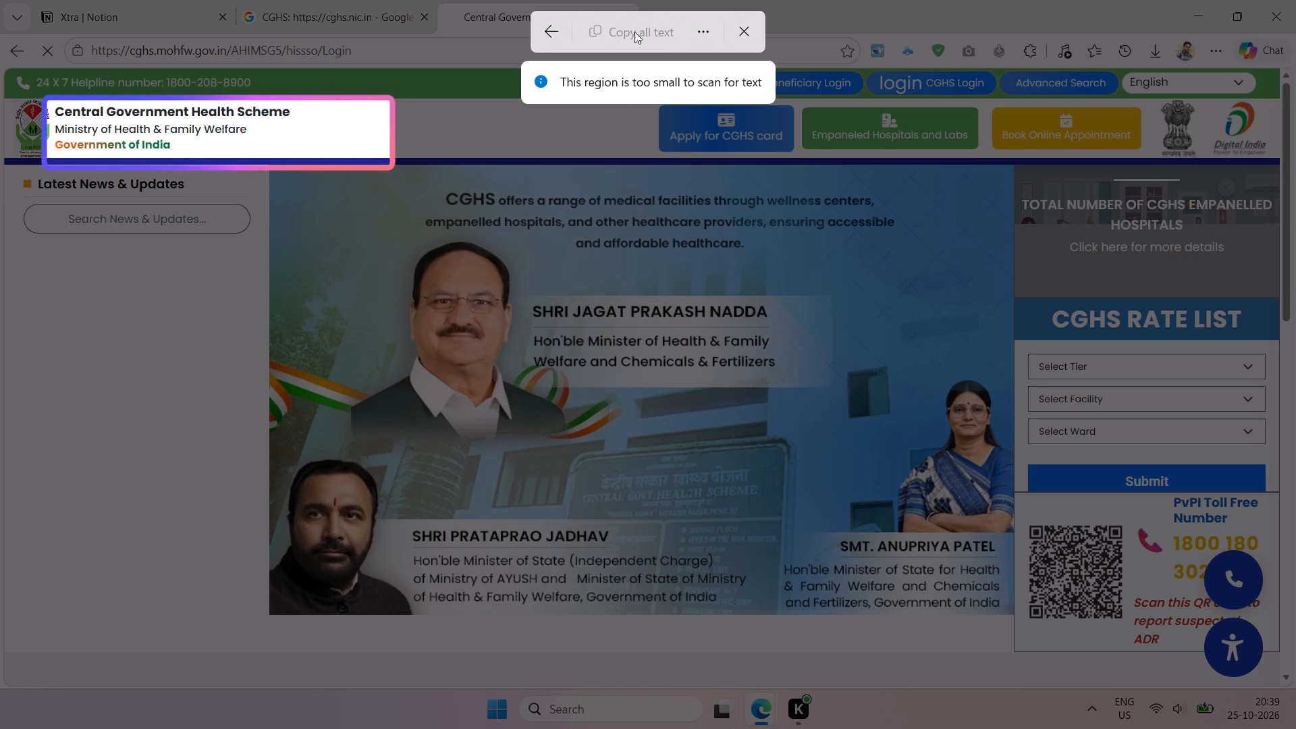
pyautogui.click(633, 31)
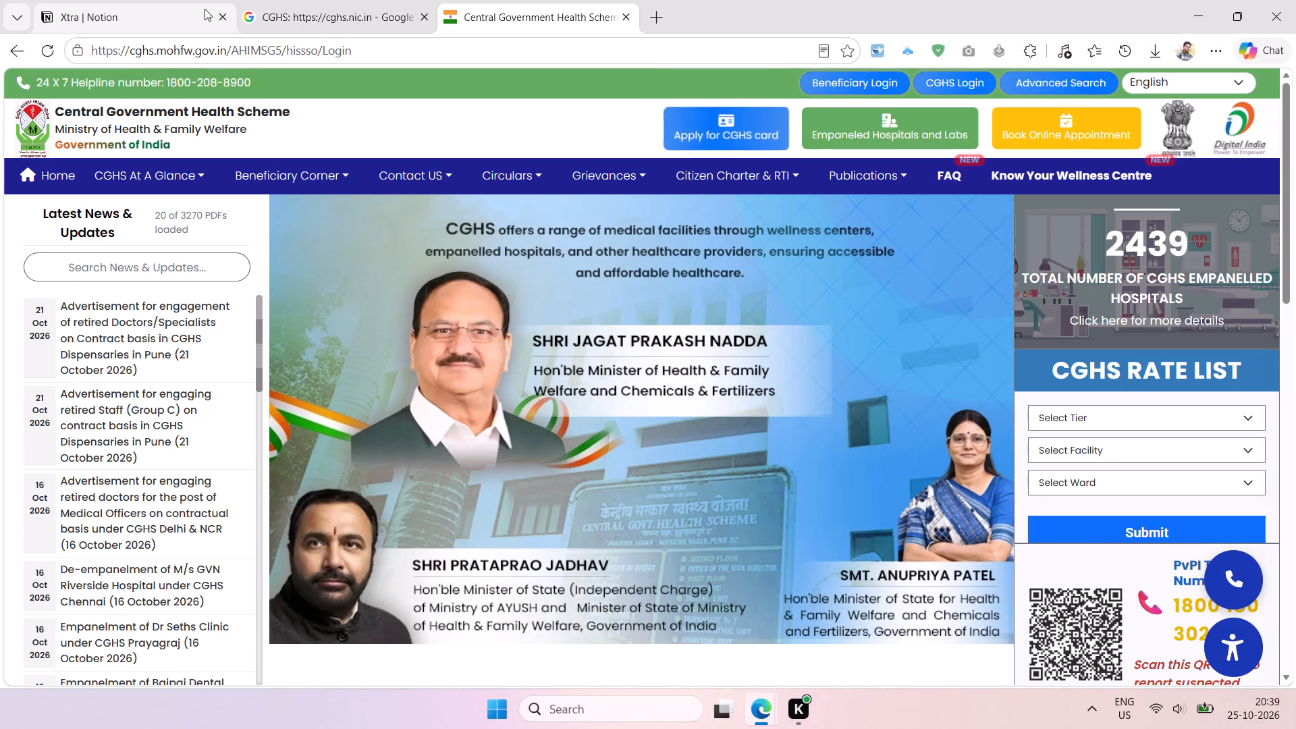
# Remove the link from the CGHS name entry, insert the copied header text before it, and enclose CGHS in parentheses.
pyautogui.click(84, 0)
pyautogui.click(516, 473)
pyautogui.moveTo(517, 467); pyautogui.dragTo(420, 478)
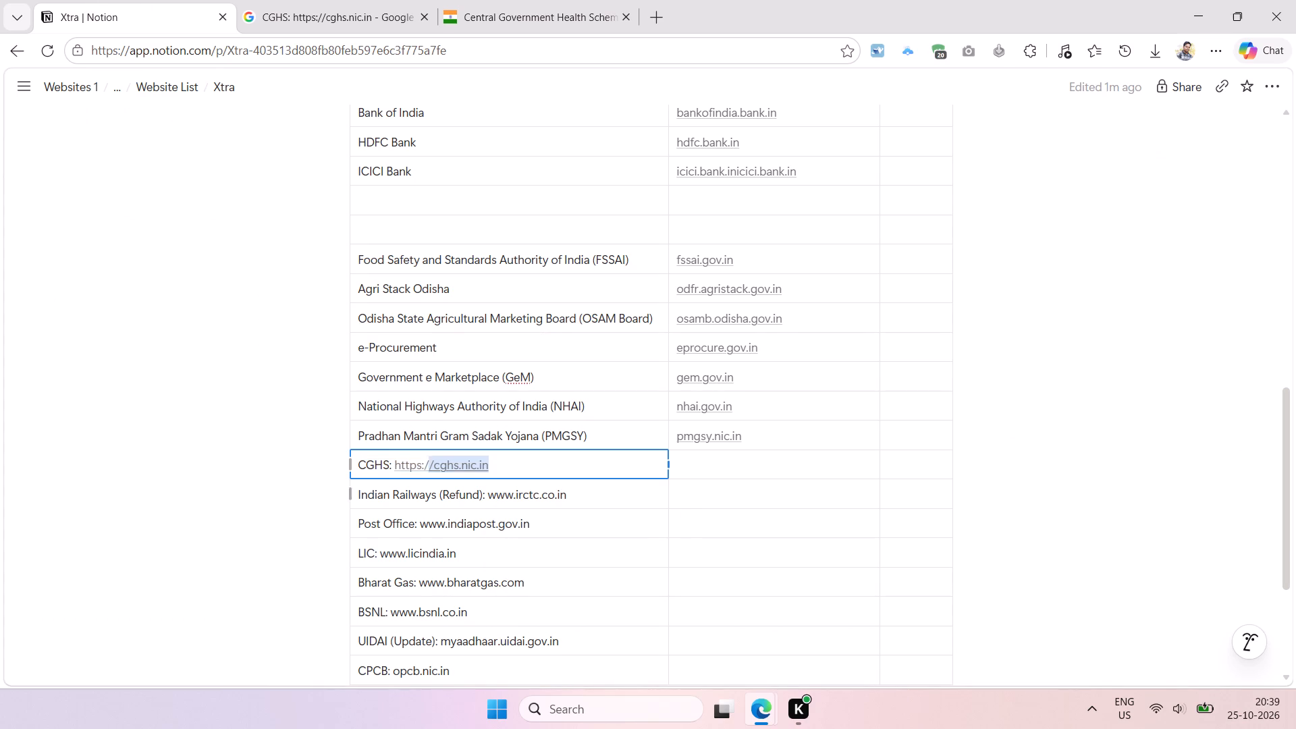
pyautogui.moveTo(420, 478); pyautogui.dragTo(396, 477)
pyautogui.press('BackSpace')
pyautogui.press('BackSpace')
pyautogui.press('BackSpace')
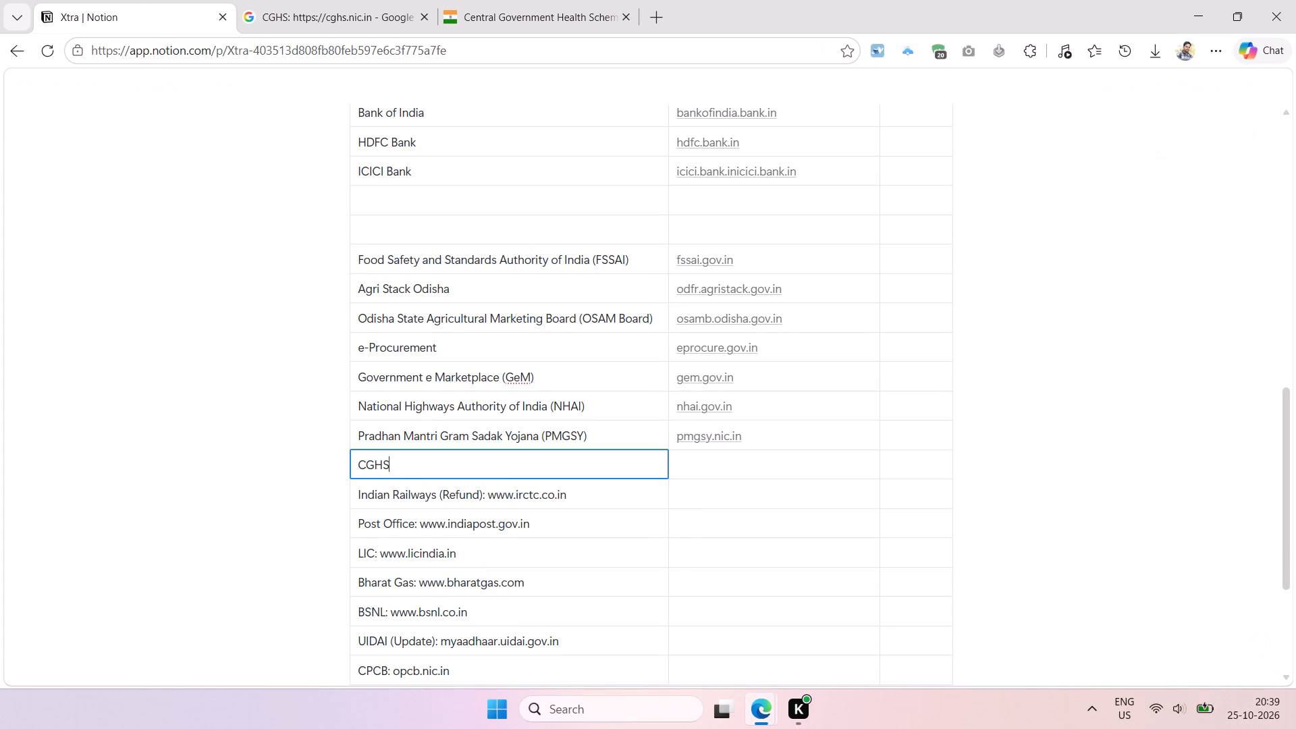
pyautogui.hotkey('shift', ')')
pyautogui.press('Home')
pyautogui.hotkey('ctrl', 'v')
pyautogui.press('space')
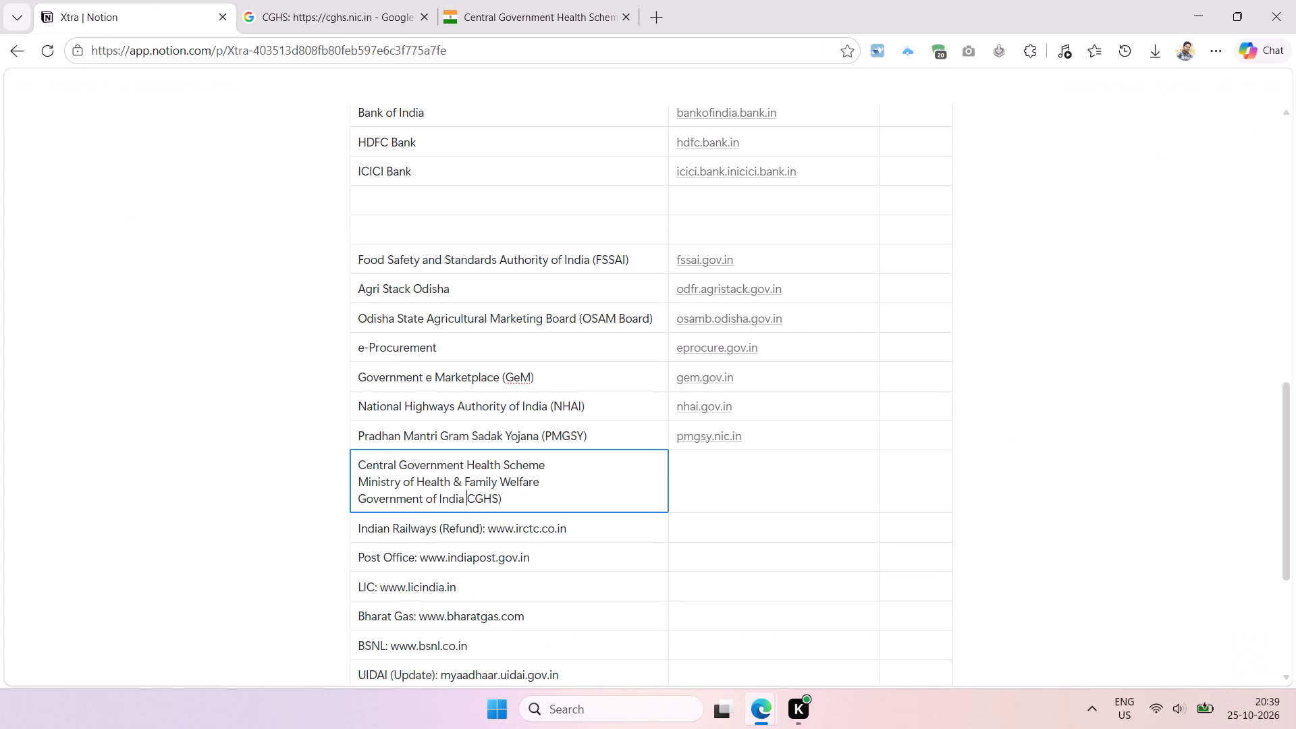
pyautogui.write('(')
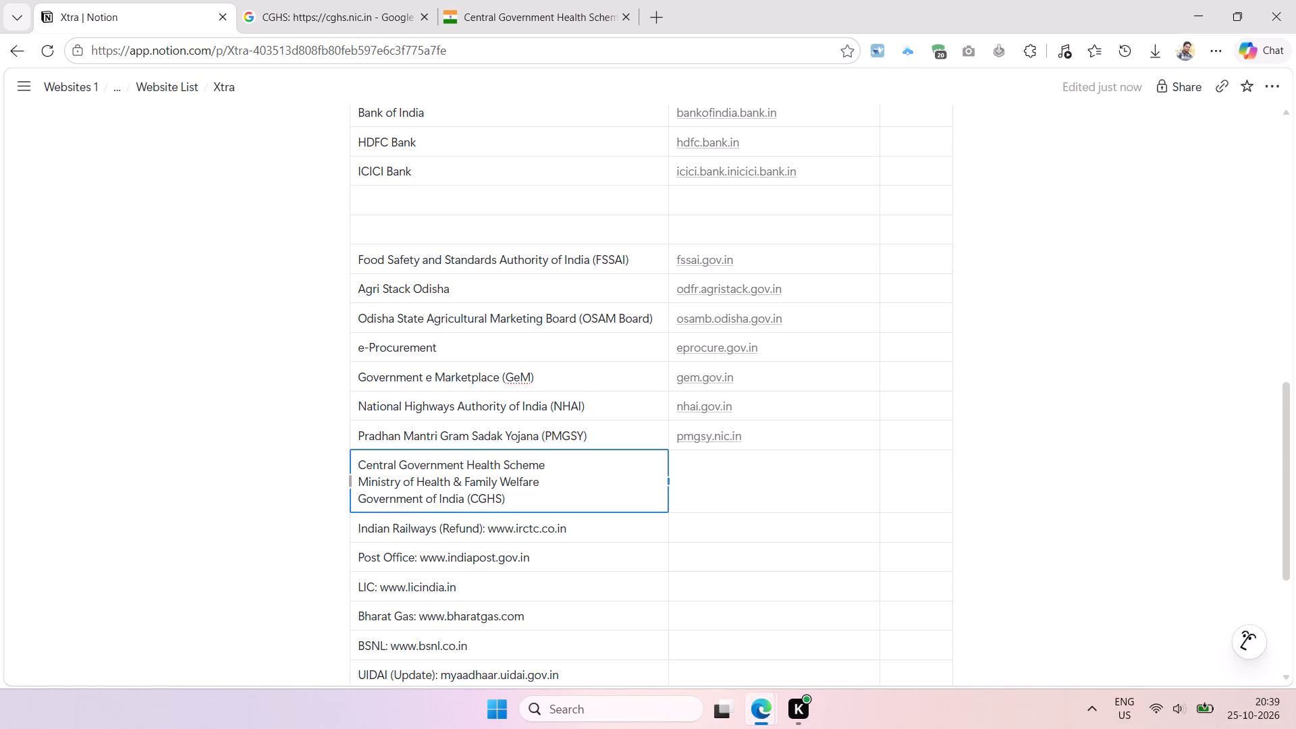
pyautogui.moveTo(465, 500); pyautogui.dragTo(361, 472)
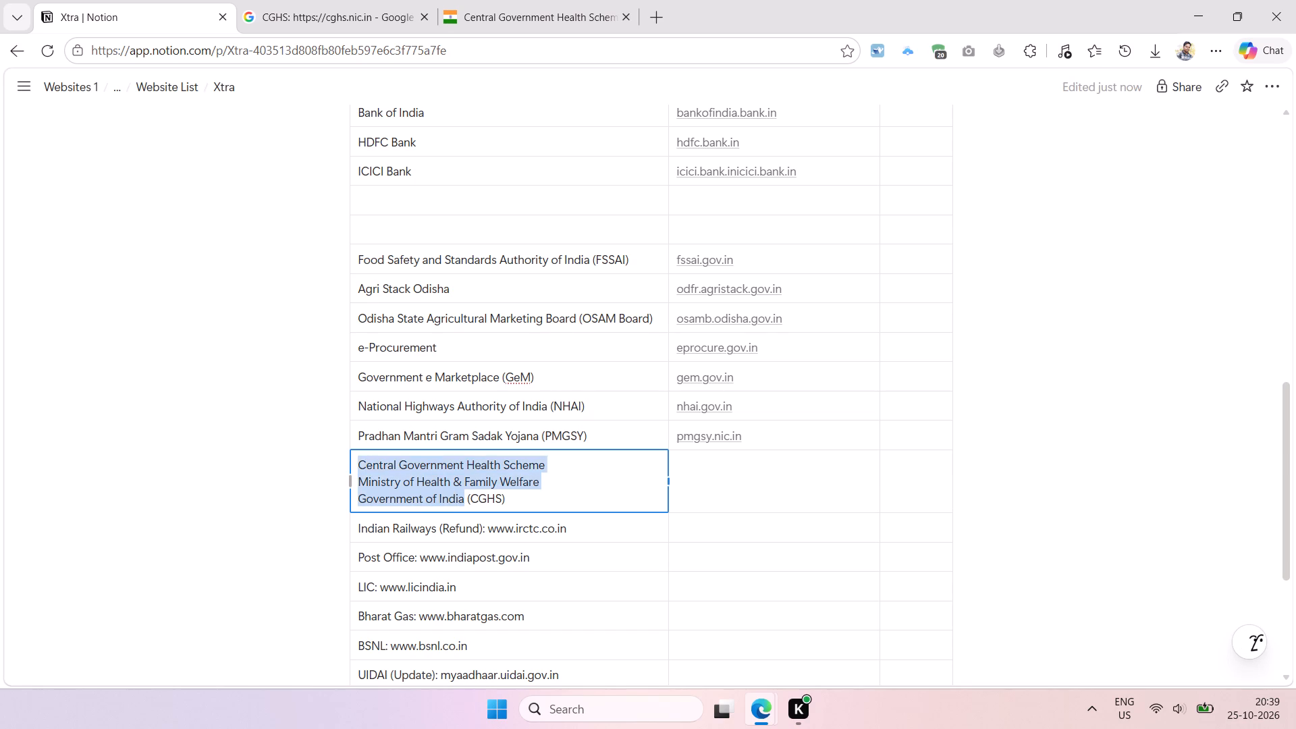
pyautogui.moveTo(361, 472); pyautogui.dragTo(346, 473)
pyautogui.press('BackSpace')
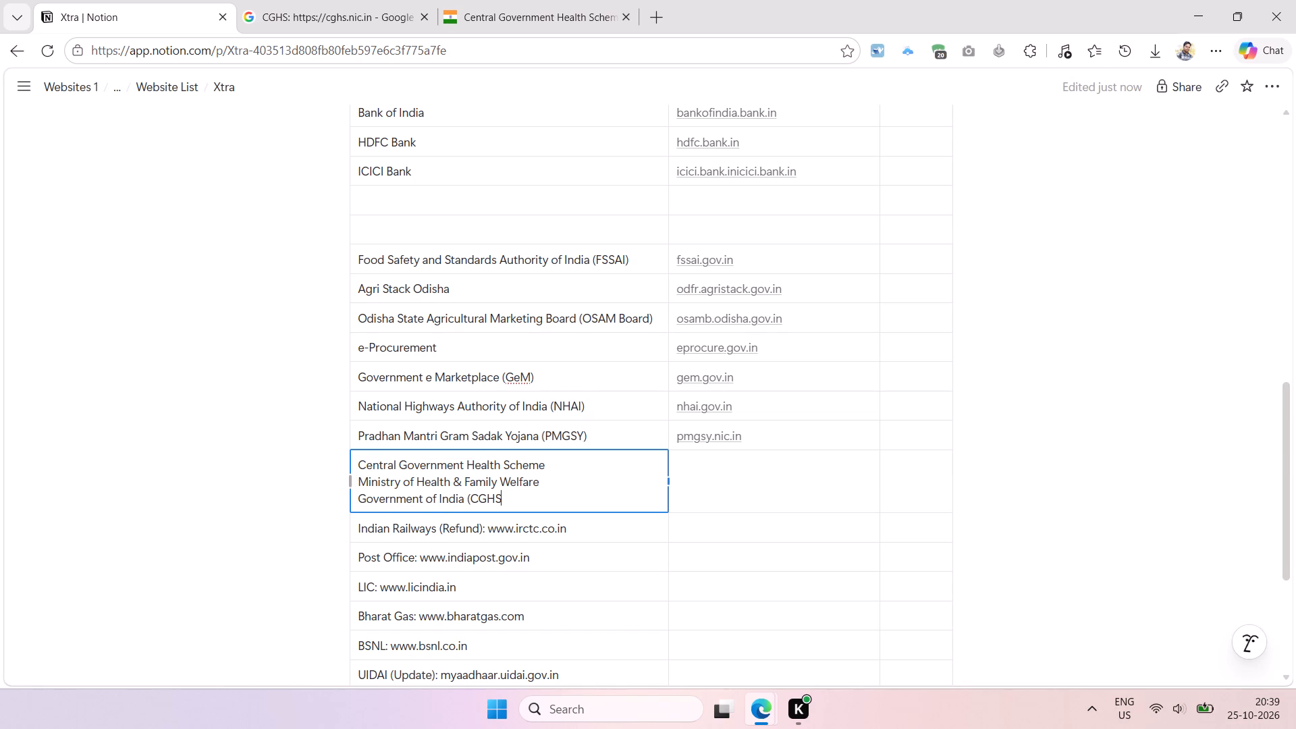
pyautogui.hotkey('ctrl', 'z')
# Trim the CGHS name entry to a single line reading "Central Government Health Scheme (CGHS)".
pyautogui.moveTo(356, 477); pyautogui.dragTo(377, 495)
pyautogui.press('BackSpace')
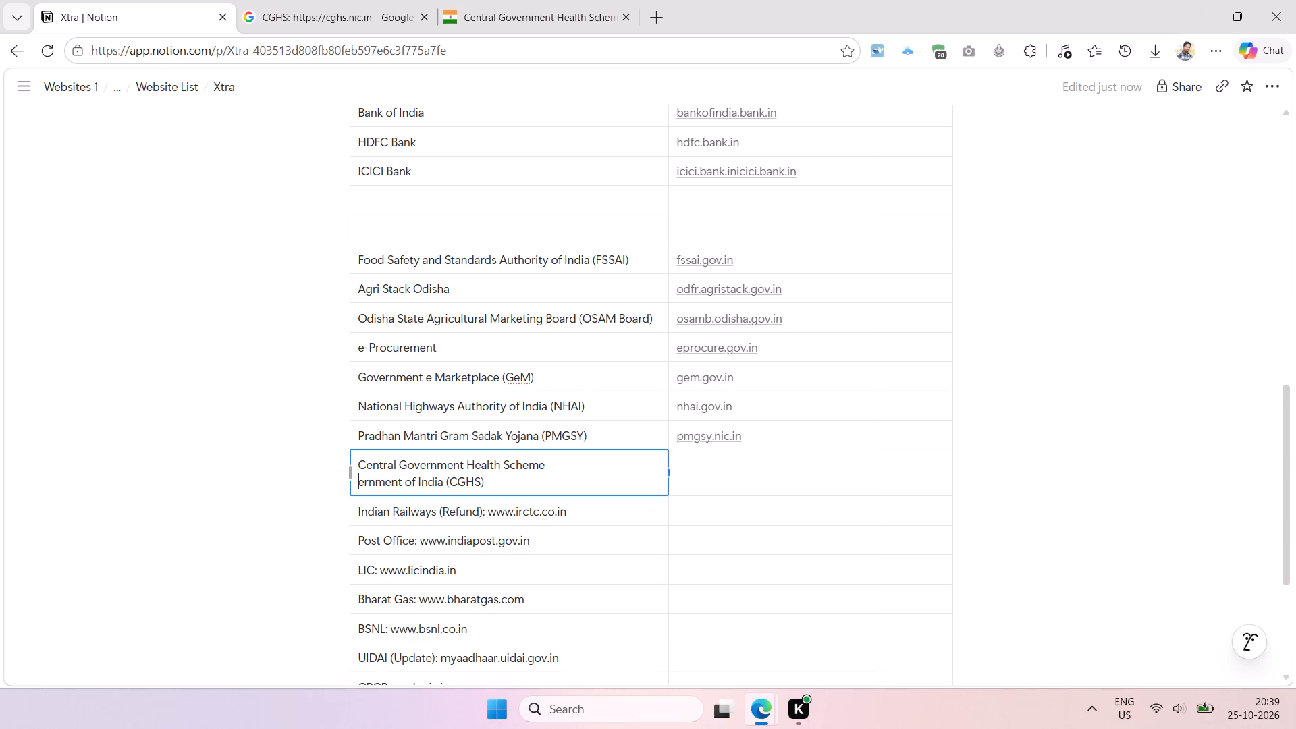
pyautogui.moveTo(359, 483); pyautogui.dragTo(443, 494)
pyautogui.press('BackSpace')
pyautogui.click(362, 481)
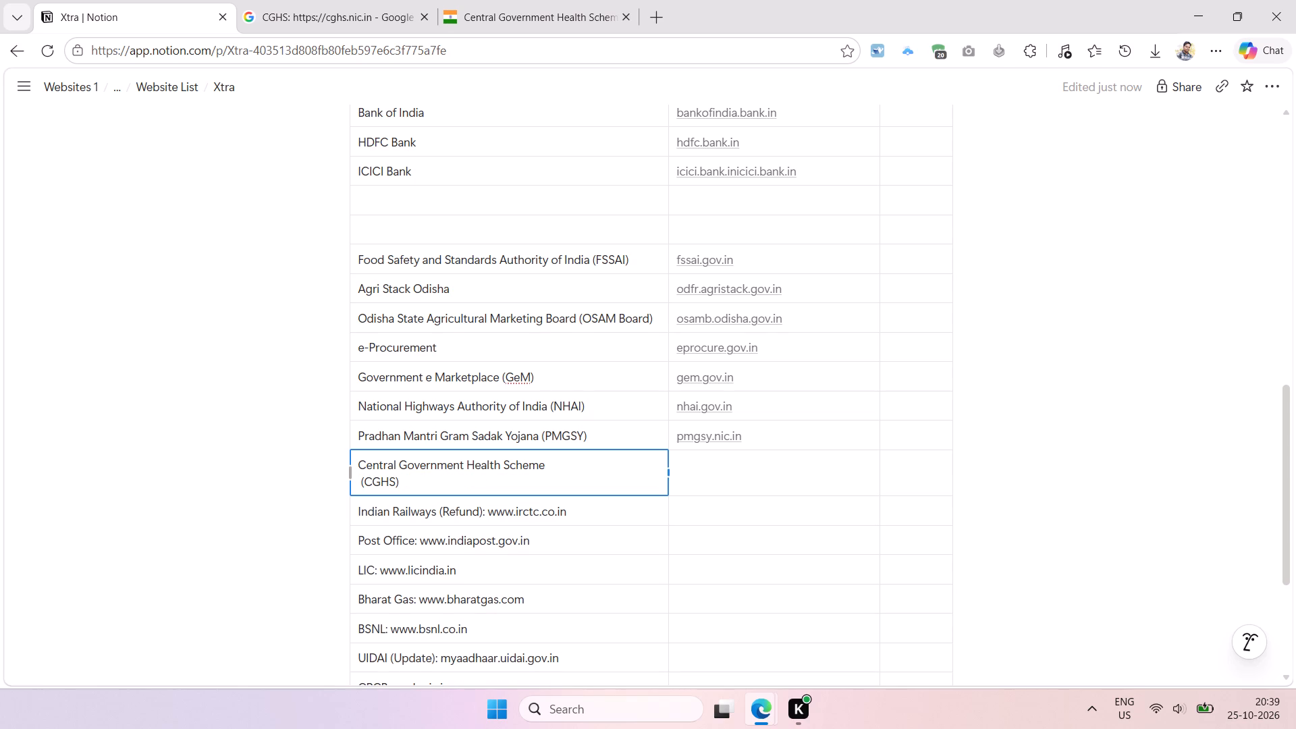
pyautogui.press('Left')
pyautogui.press('BackSpace')
pyautogui.press('BackSpace')
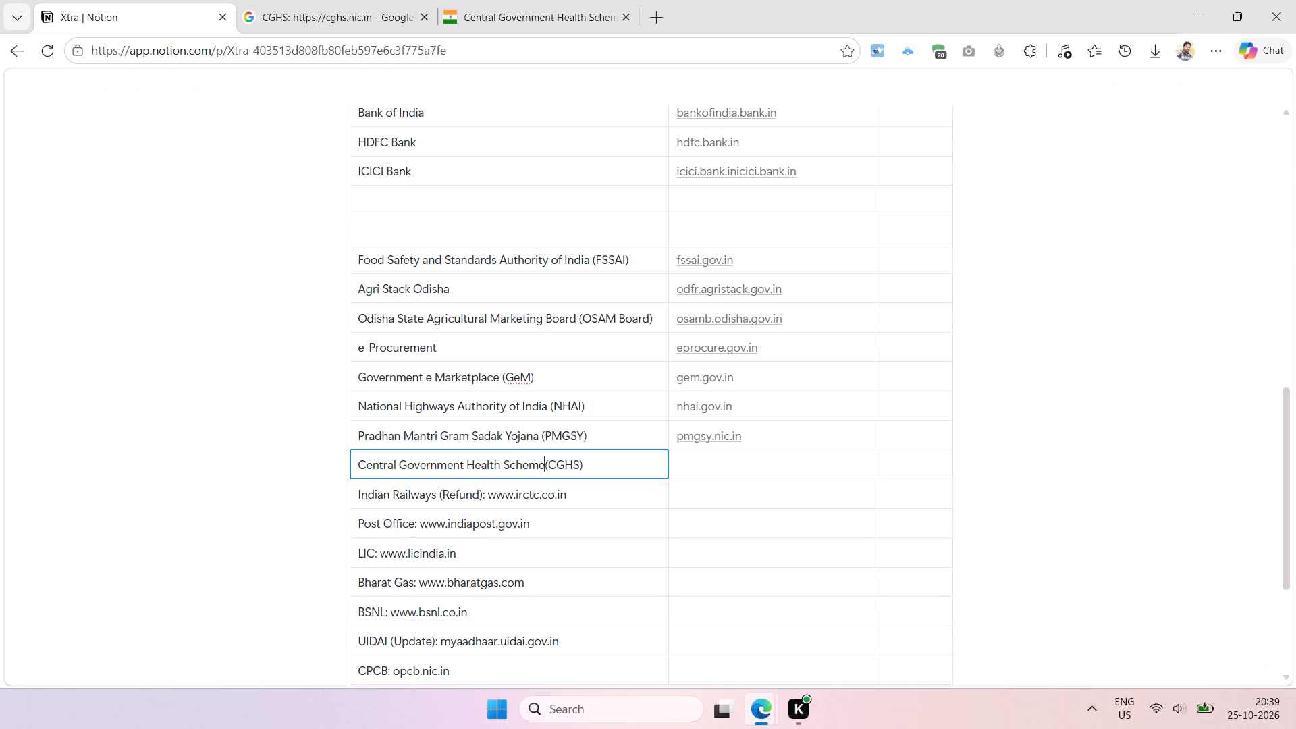
pyautogui.press('space')
# Copy the CGHS site's address into the domain cell of its table row and shorten the displayed text to cghs.mohfw.gov.in.
pyautogui.click(495, 4)
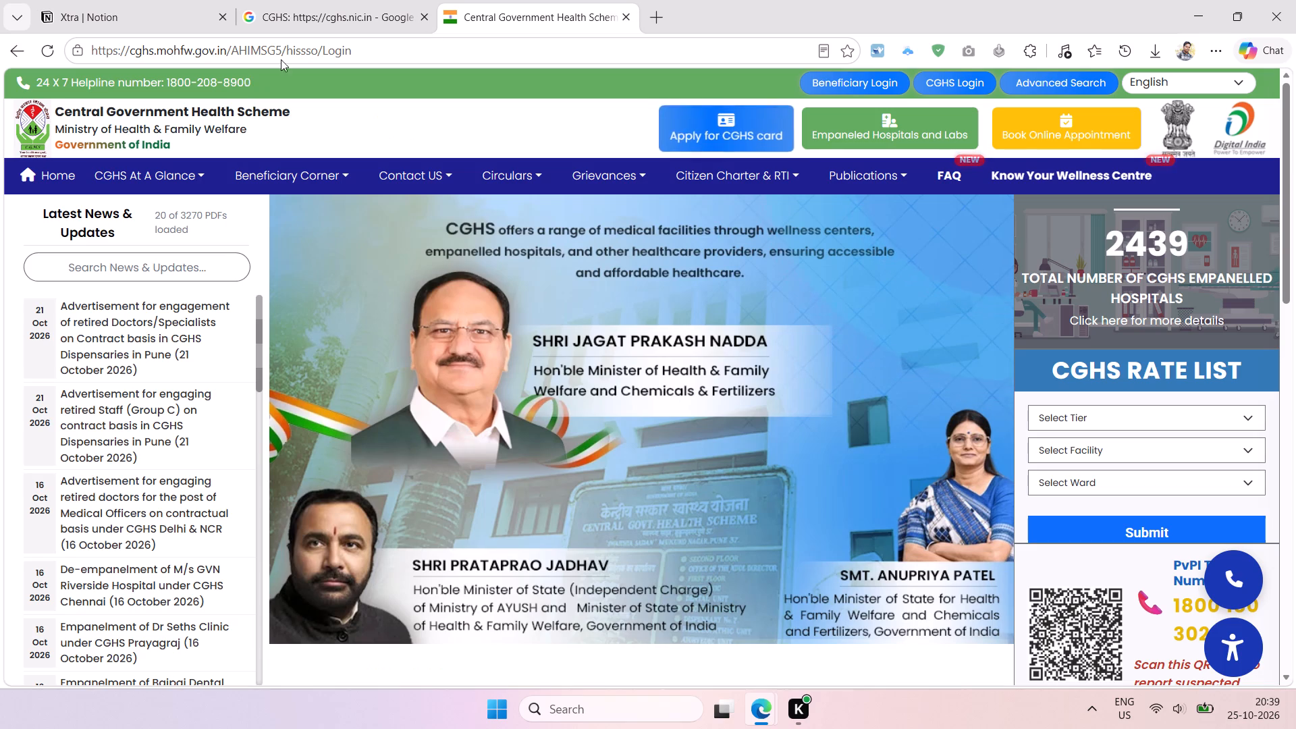
pyautogui.click(300, 58)
pyautogui.click(378, 55)
pyautogui.moveTo(405, 55); pyautogui.dragTo(147, 78)
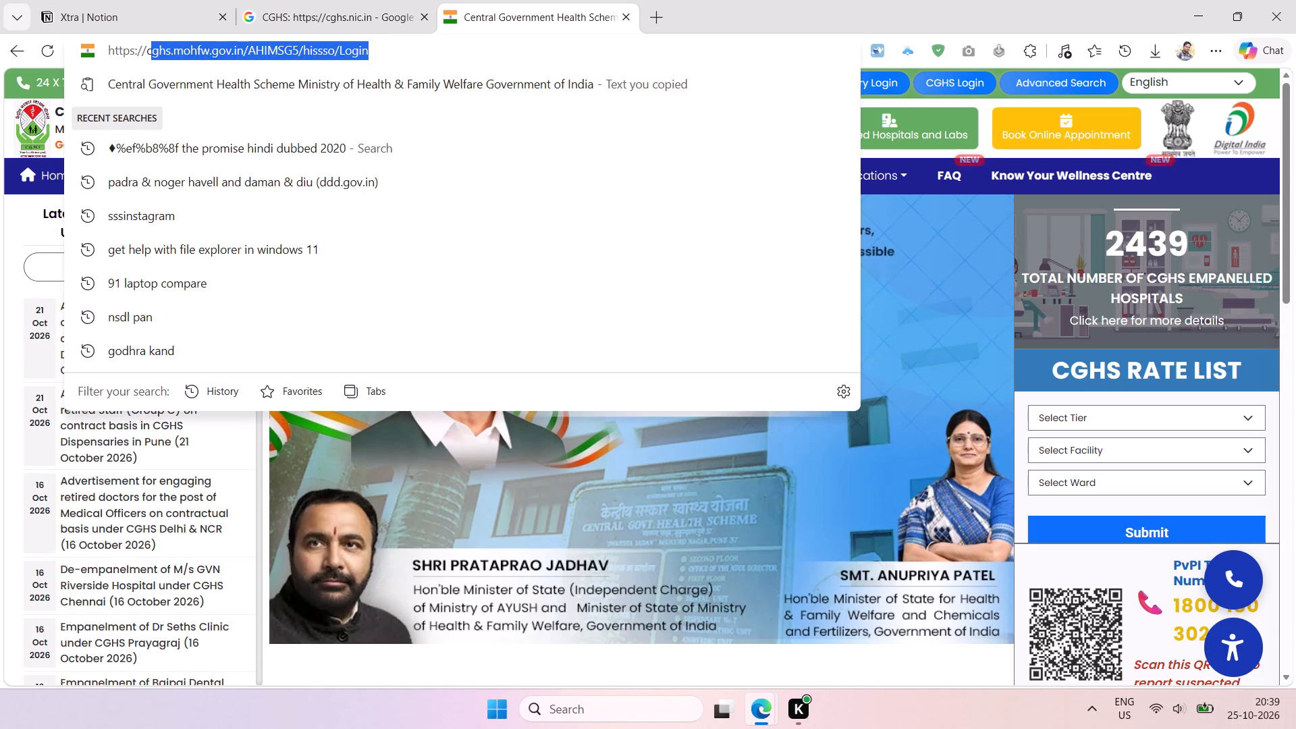
pyautogui.moveTo(147, 78); pyautogui.dragTo(144, 78)
pyautogui.hotkey('ctrl', 'c')
pyautogui.click(132, 4)
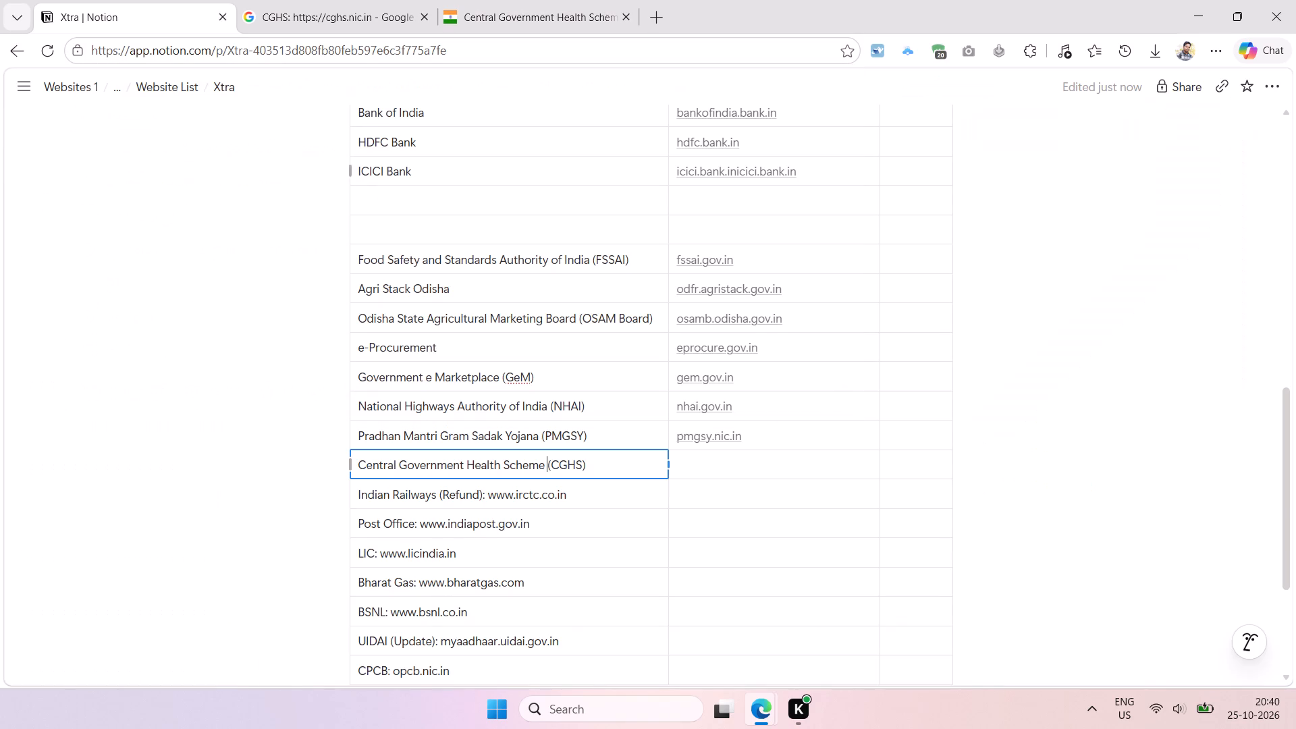
pyautogui.click(728, 466)
pyautogui.hotkey('ctrl', 'v')
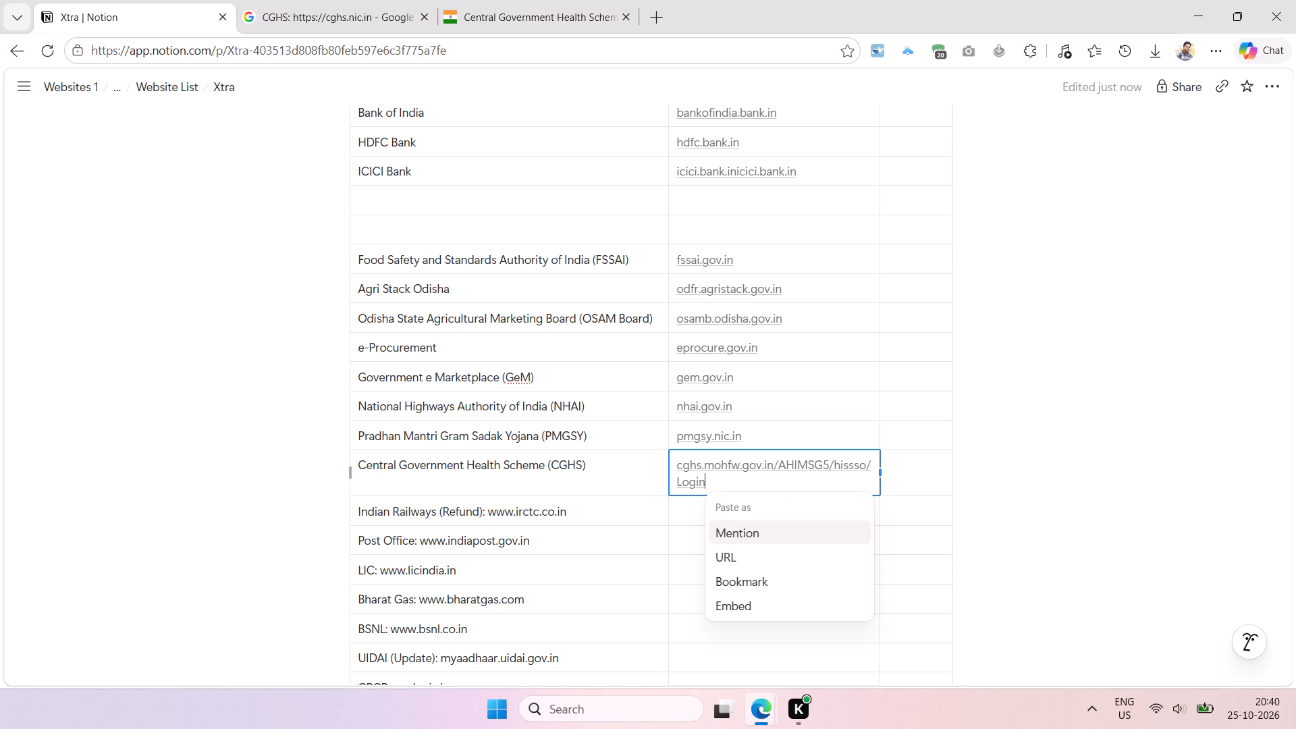
pyautogui.moveTo(726, 481); pyautogui.dragTo(776, 471)
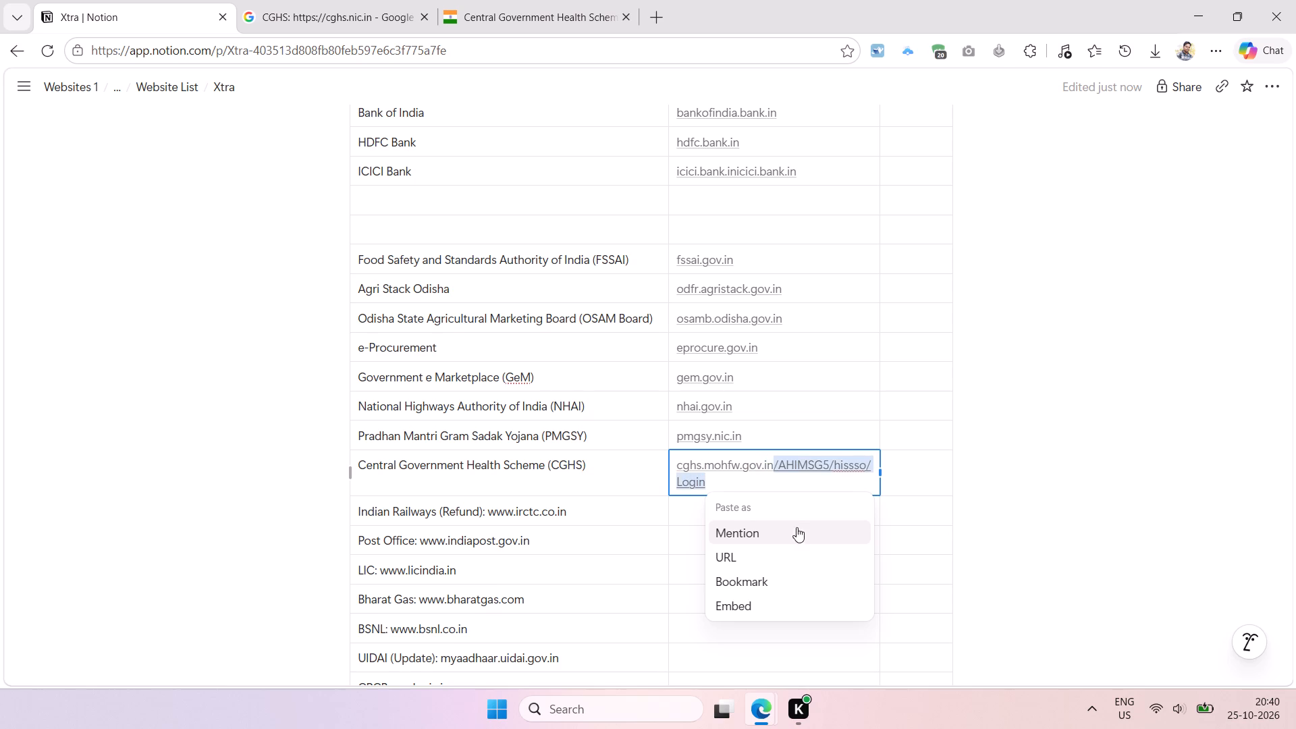
pyautogui.press('BackSpace')
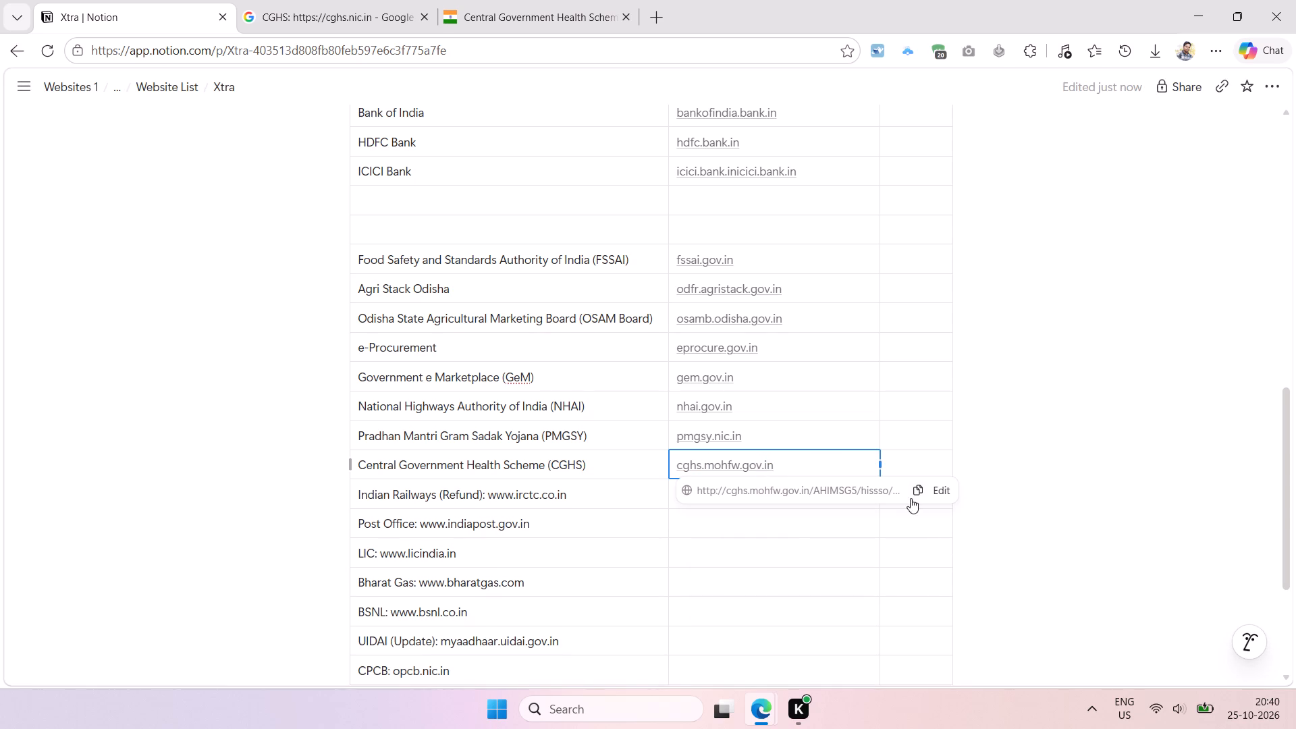
# Remove the AHIMSG5/hissso/Login path from the target URL of the cghs.mohfw.gov.in link.
pyautogui.click(942, 493)
pyautogui.moveTo(739, 520); pyautogui.dragTo(780, 524)
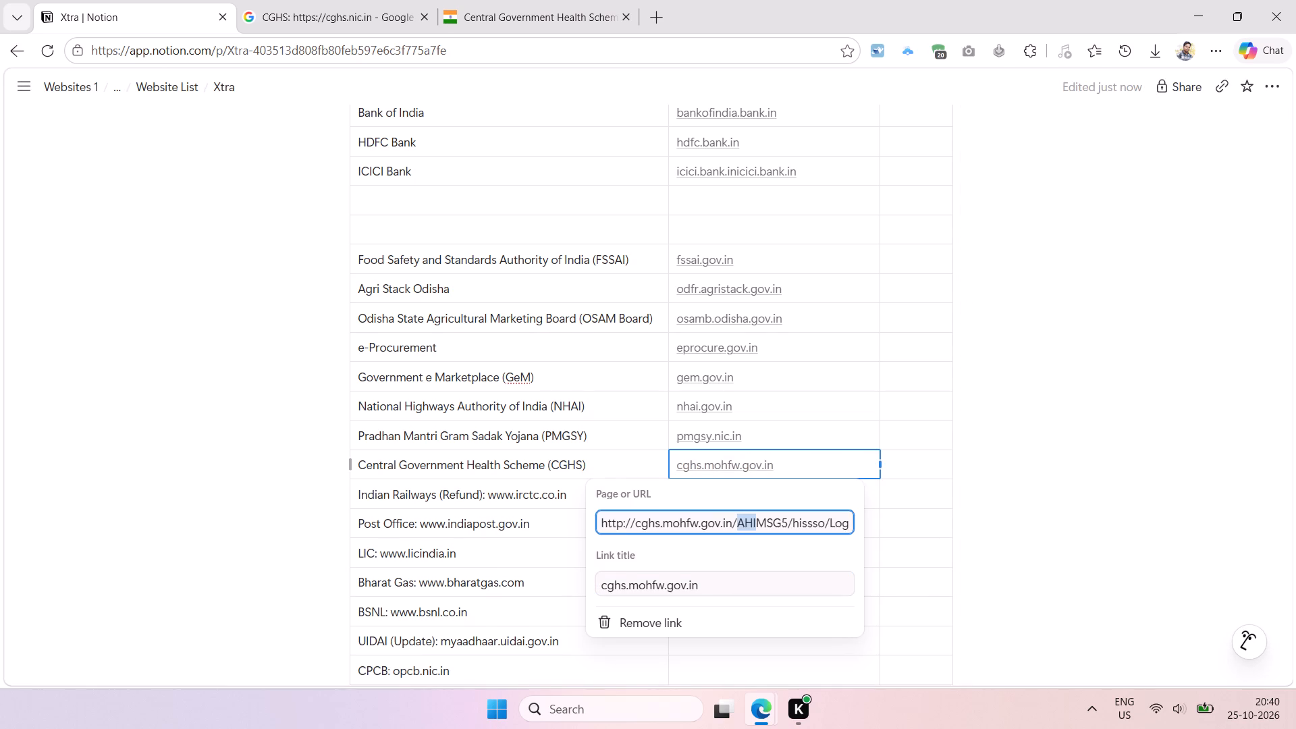
pyautogui.moveTo(780, 524); pyautogui.dragTo(975, 539)
pyautogui.press('BackSpace')
pyautogui.click(1097, 450)
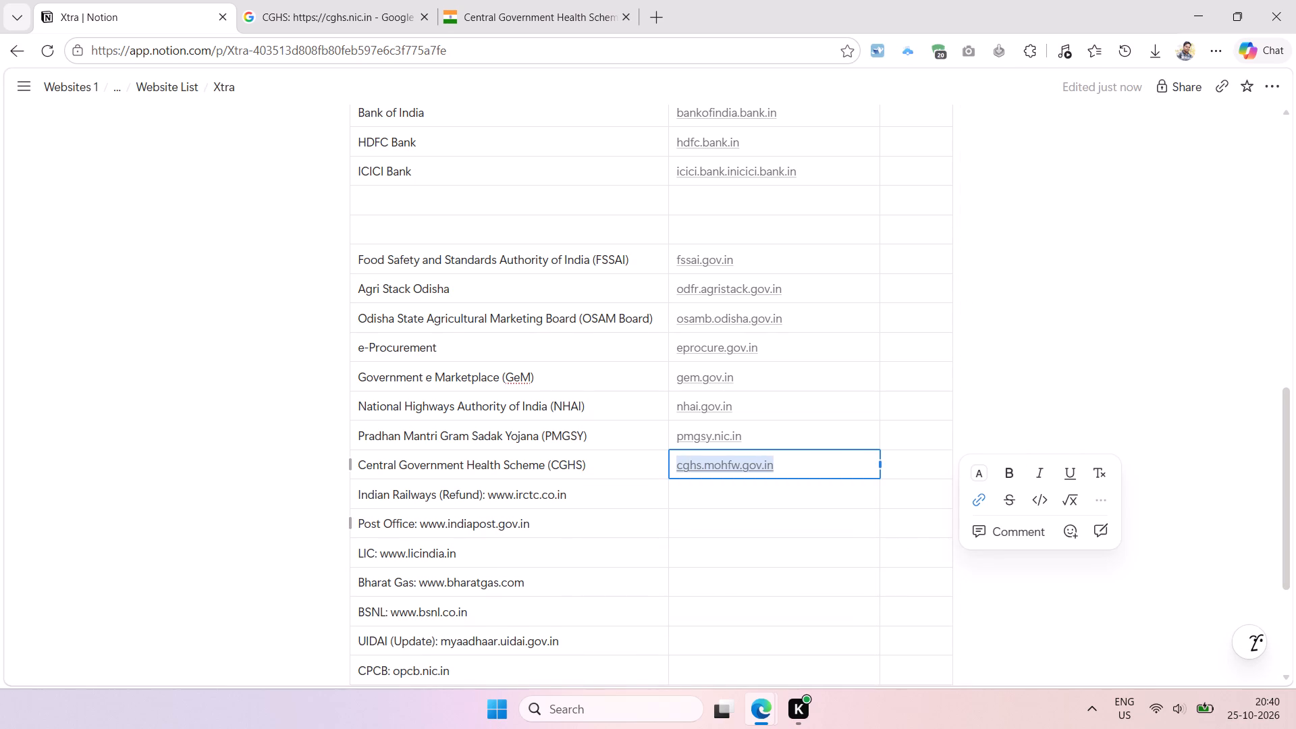
pyautogui.click(612, 488)
pyautogui.hotkey('ctrl', 'a')
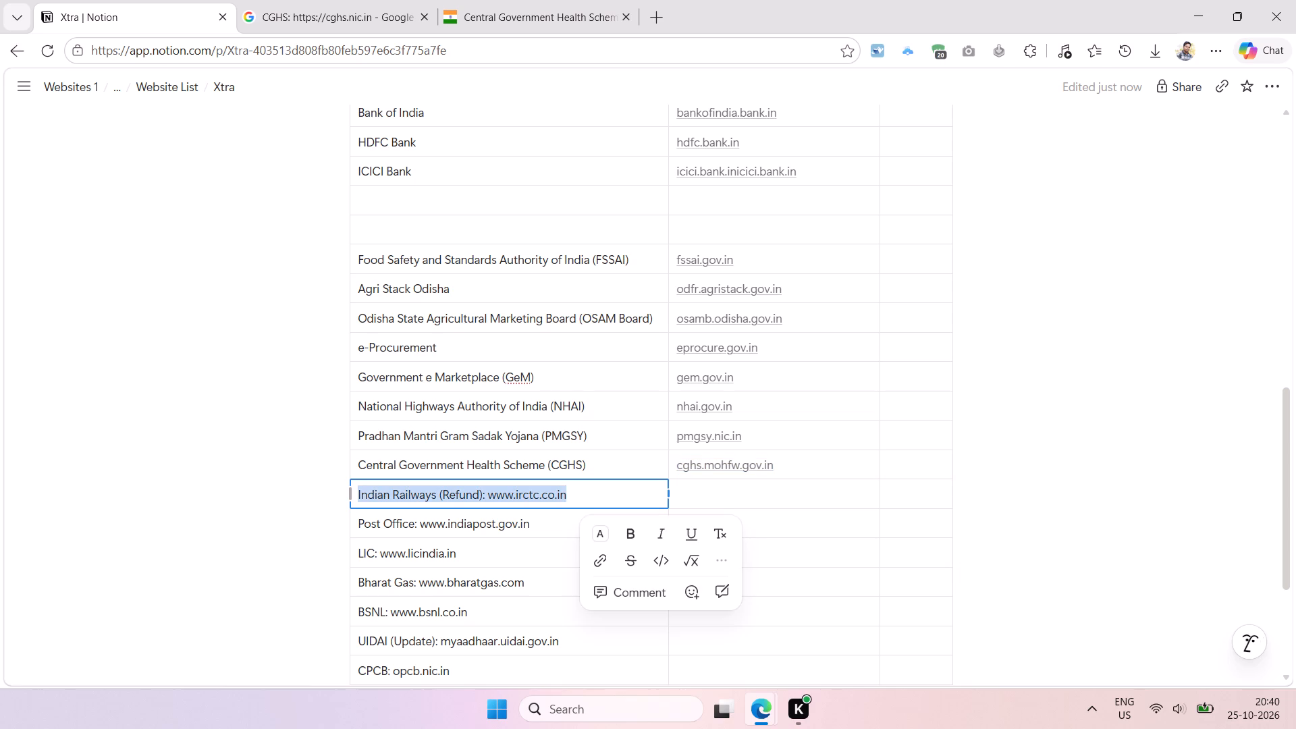
pyautogui.hotkey('ctrl', 'c')
pyautogui.click(506, 3)
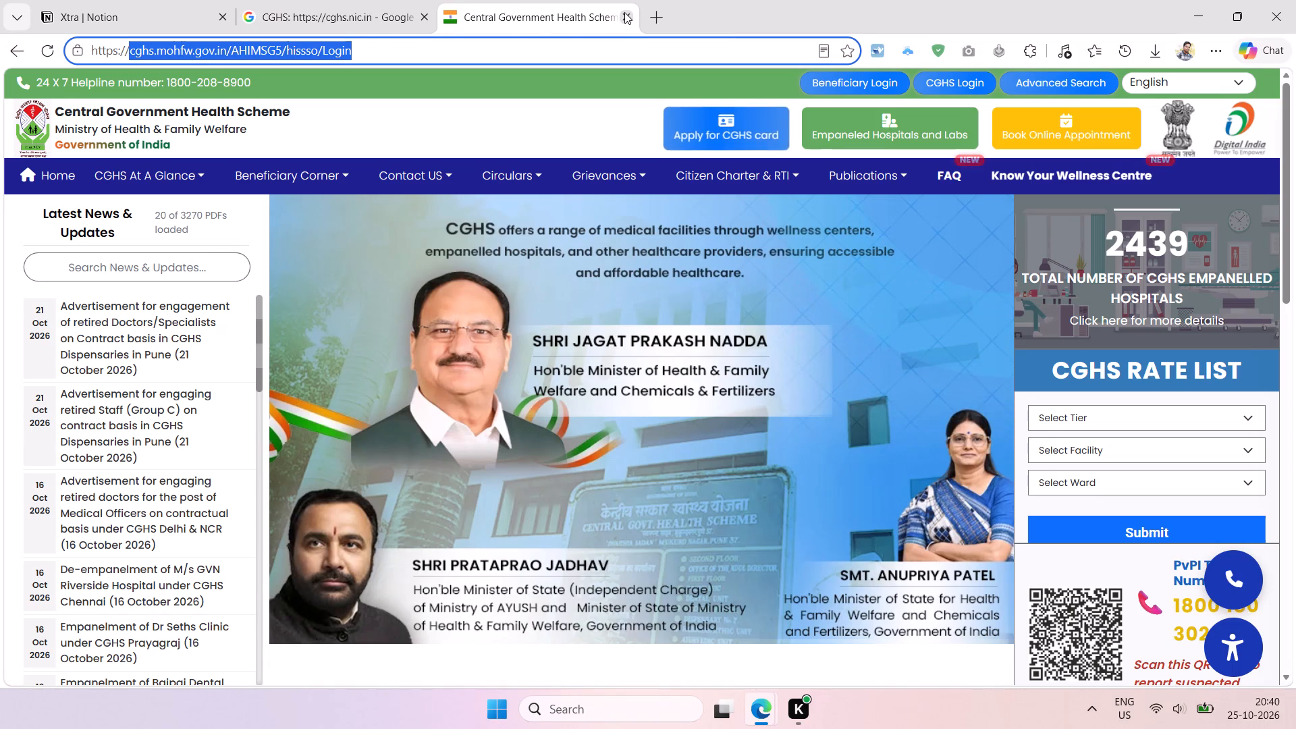
pyautogui.click(624, 12)
pyautogui.click(85, 109)
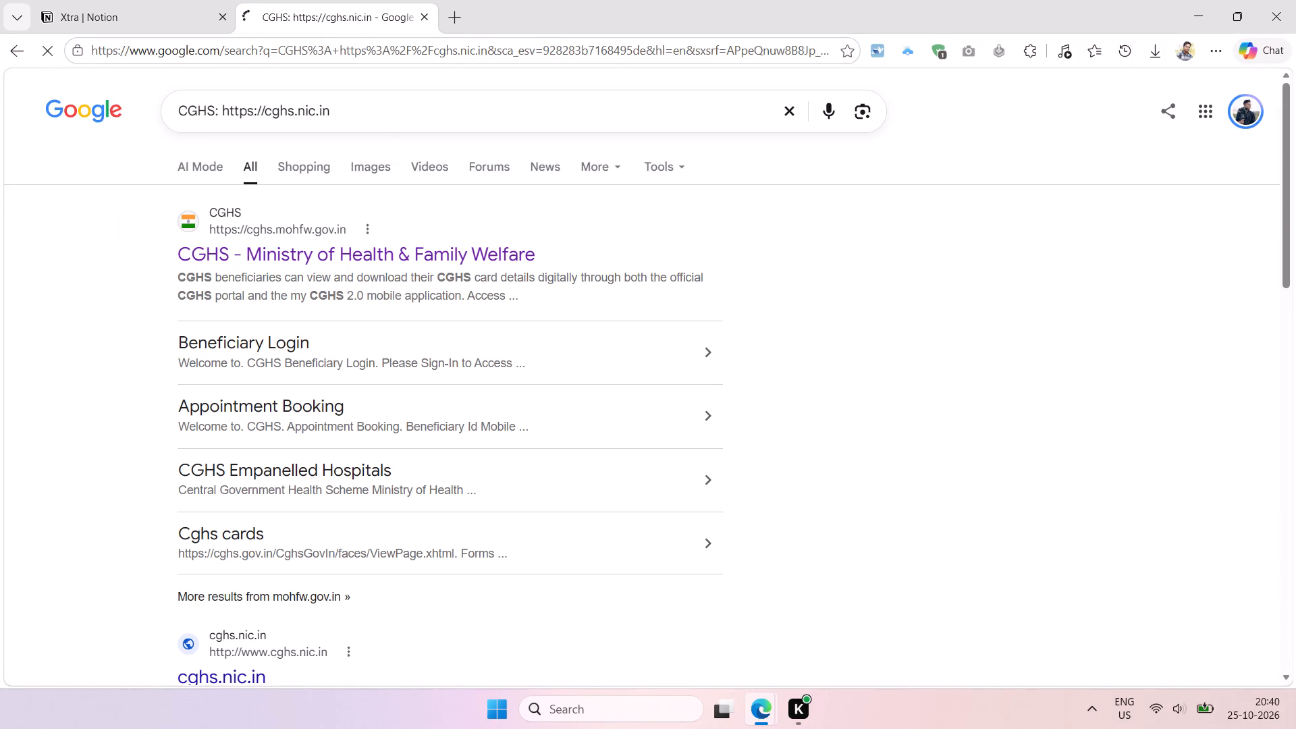
pyautogui.click(354, 111)
pyautogui.click(453, 306)
pyautogui.hotkey('ctrl', 'v')
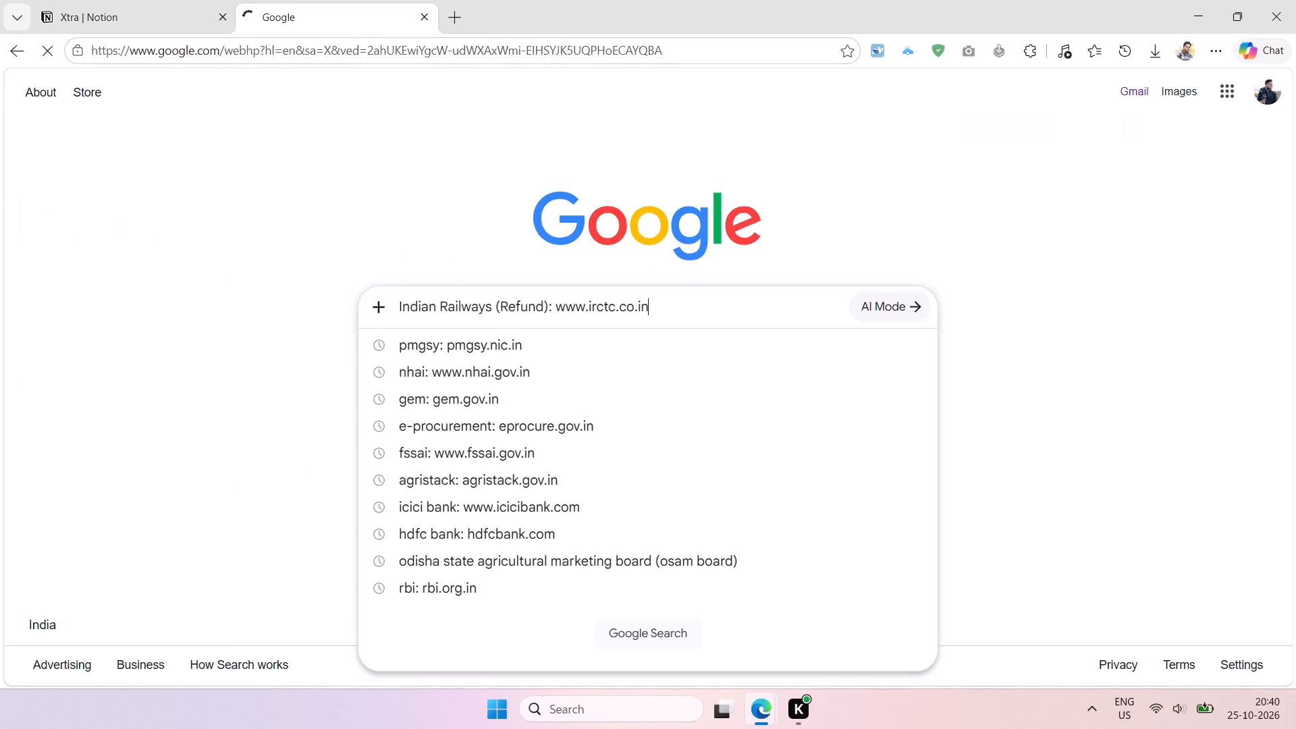
pyautogui.press('Return')
# Open the "IRCTC – Official Indian Railway Catering & Tourism" search result in a new tab.
pyautogui.click(132, 0)
pyautogui.scroll(-4, 758, 508)
pyautogui.click(649, 505)
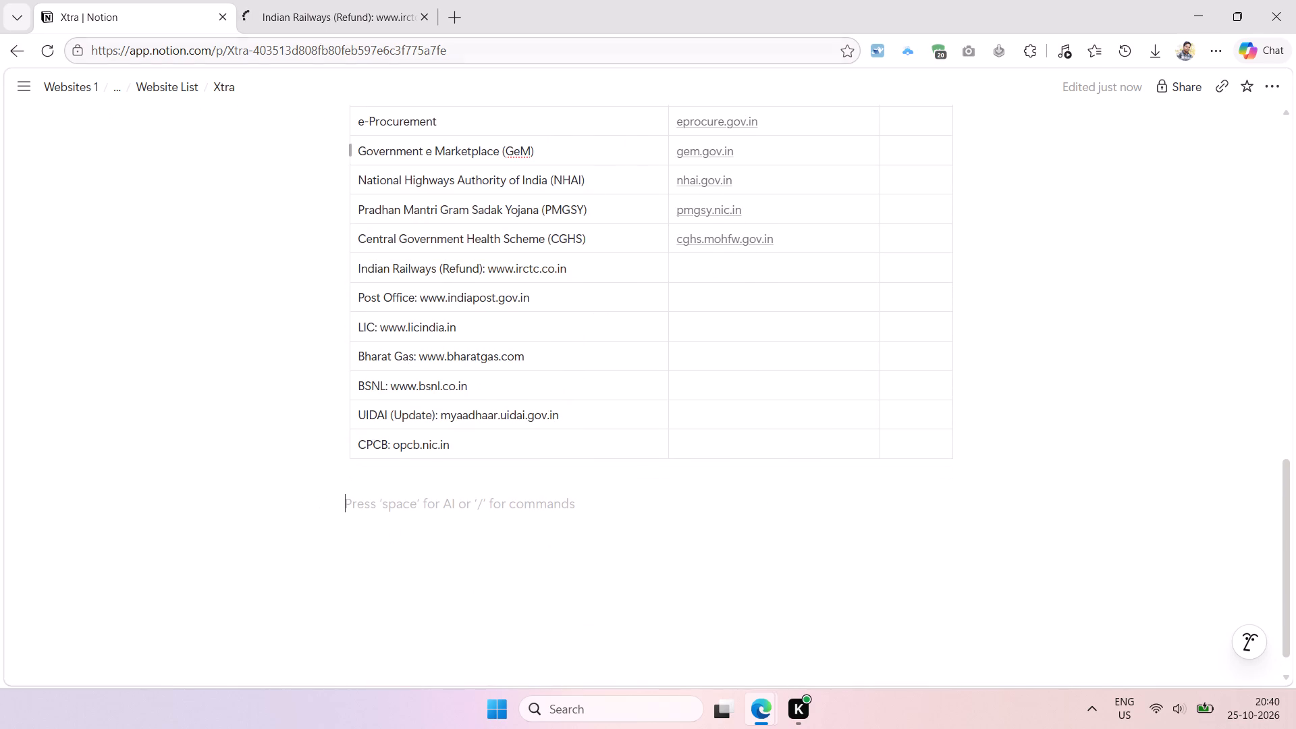
pyautogui.click(347, 0)
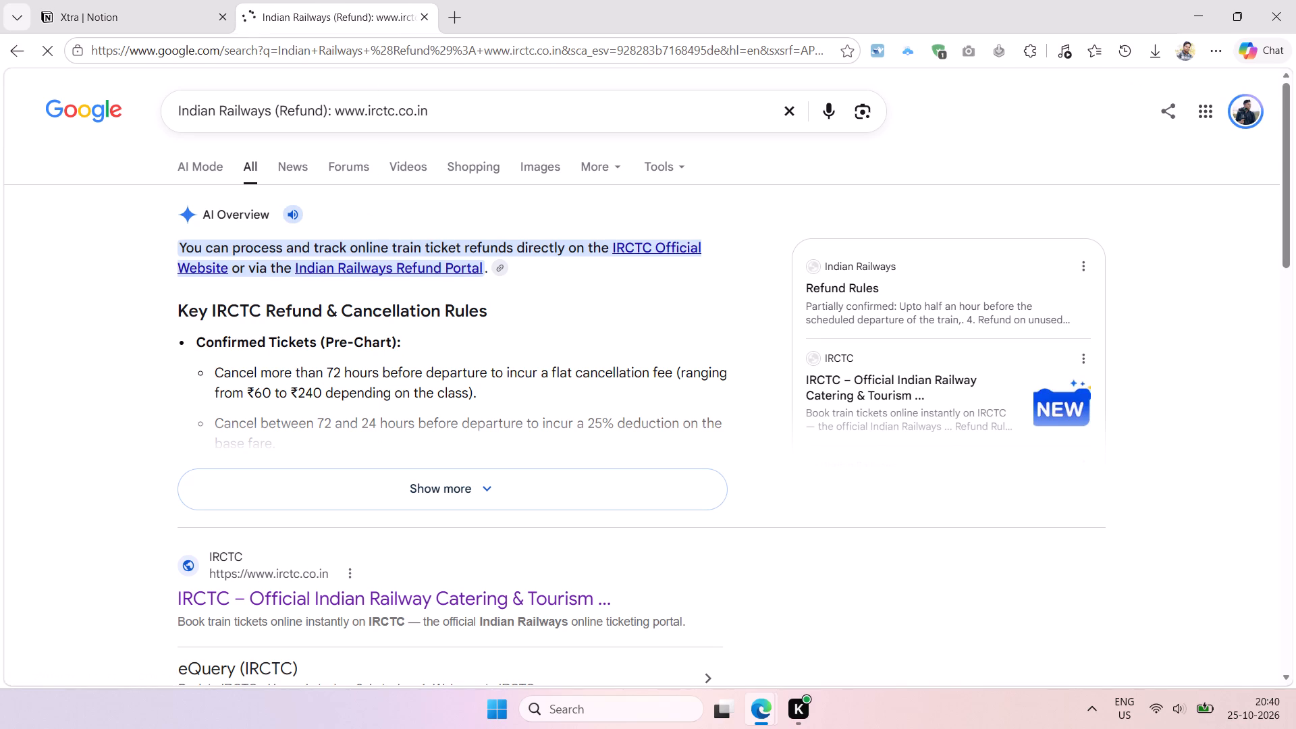
pyautogui.rightClick(328, 595)
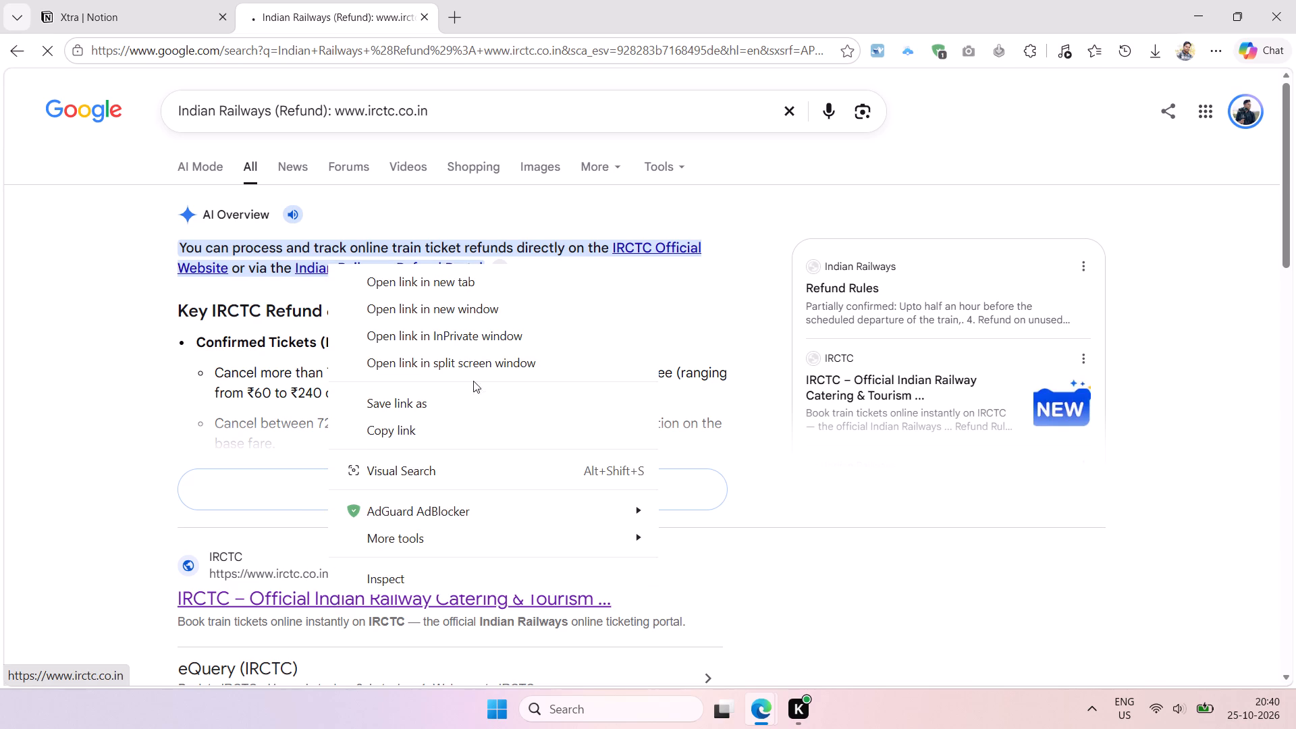
pyautogui.click(473, 273)
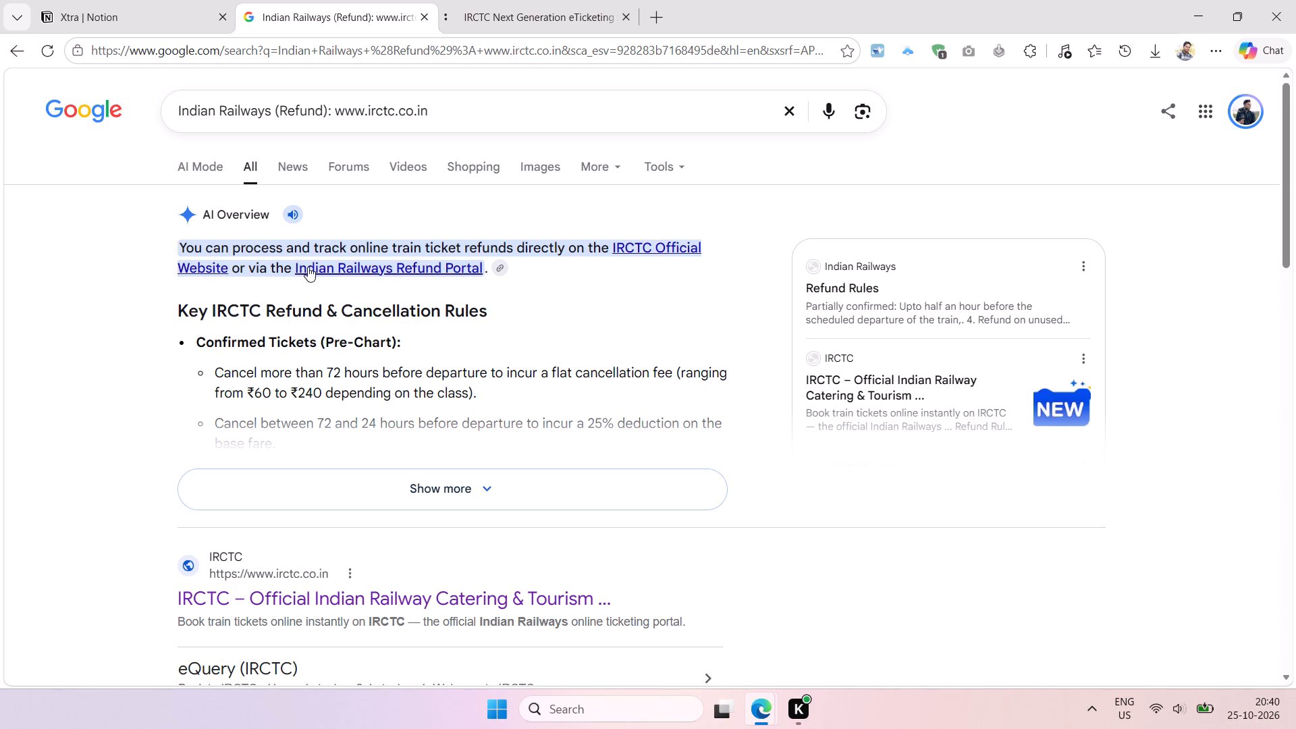
# Change Refund to IRCTC in the search text, copy "Indian Railways (IRCTC)", and replace the Indian Railways name entry in the table with it.
pyautogui.moveTo(576, 239); pyautogui.dragTo(753, 251)
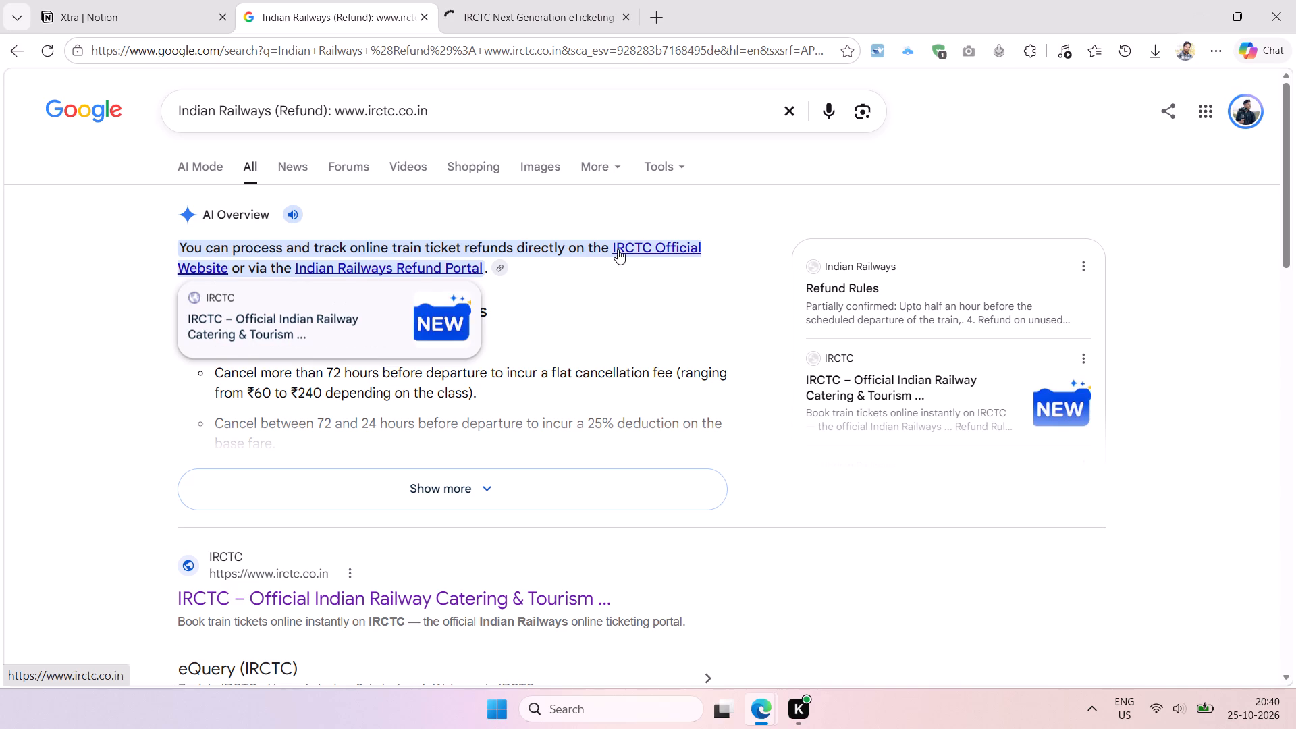
pyautogui.doubleClick(300, 105)
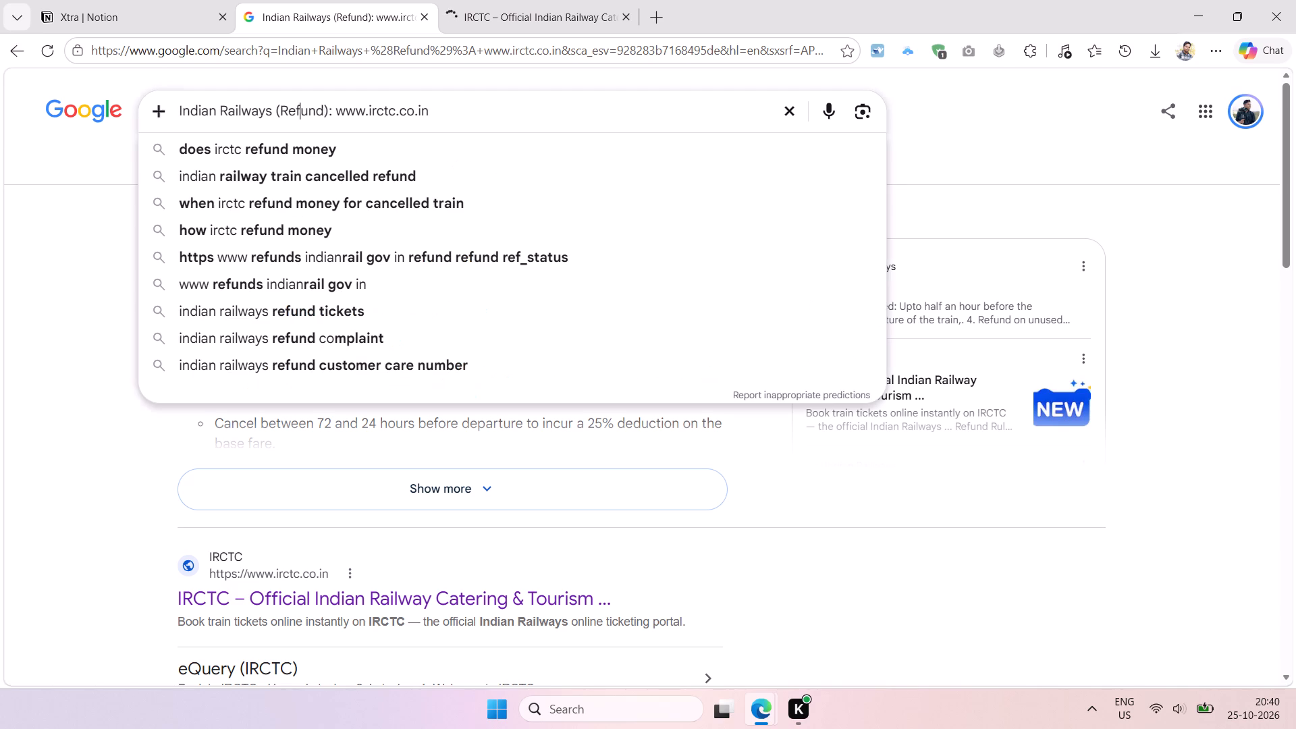
pyautogui.write('IRCTC')
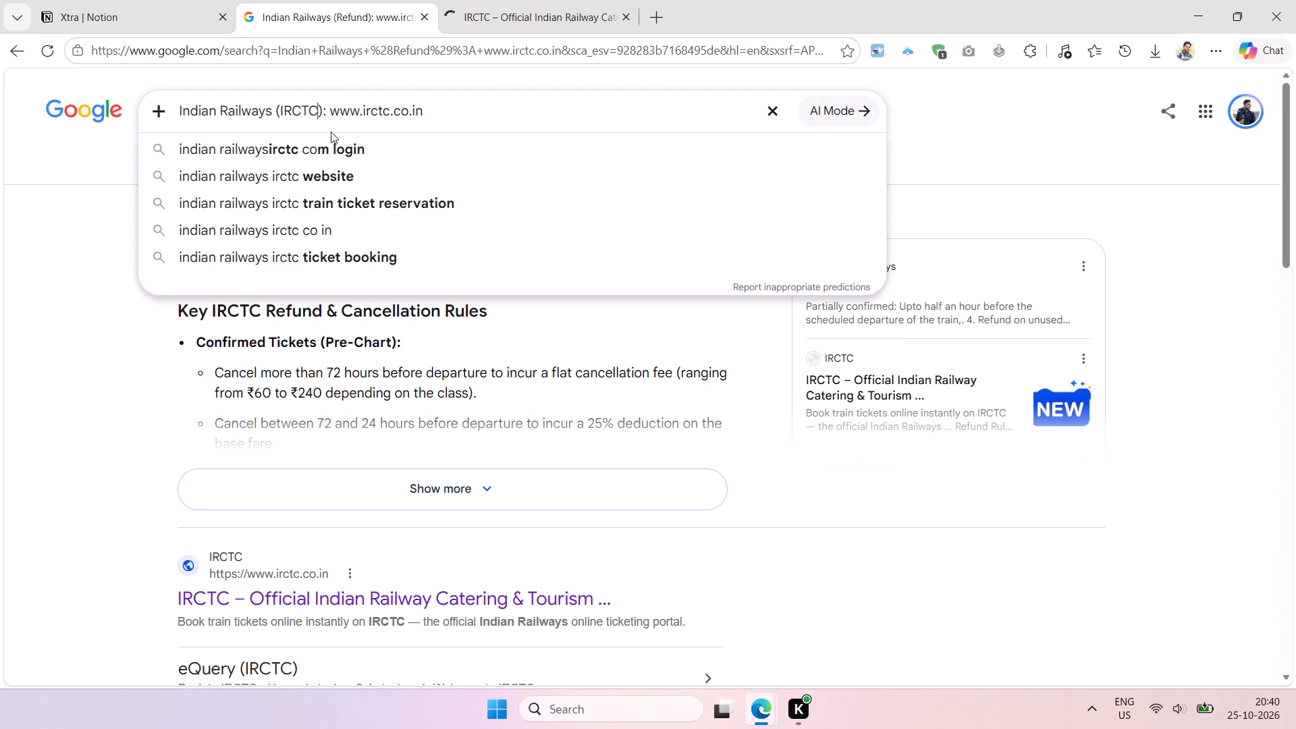
pyautogui.moveTo(323, 105); pyautogui.dragTo(90, 113)
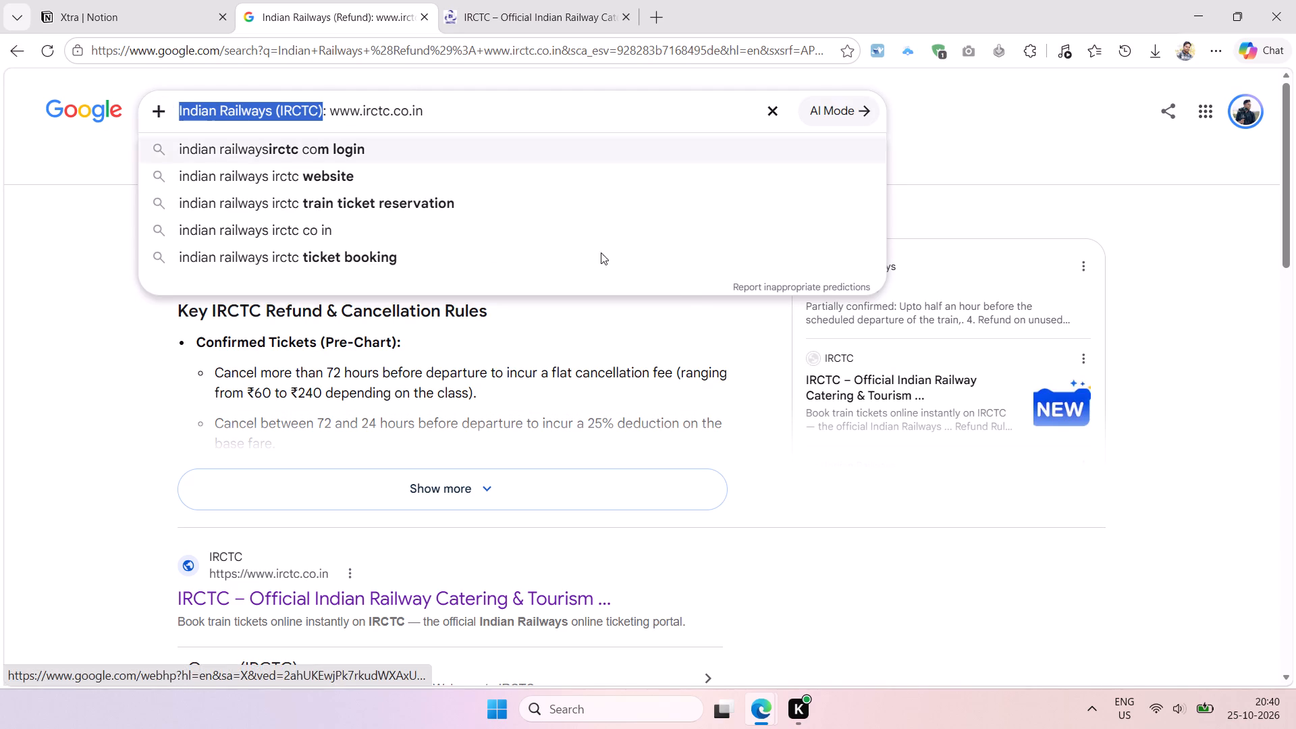
pyautogui.hotkey('ctrl', 'c')
pyautogui.click(165, 0)
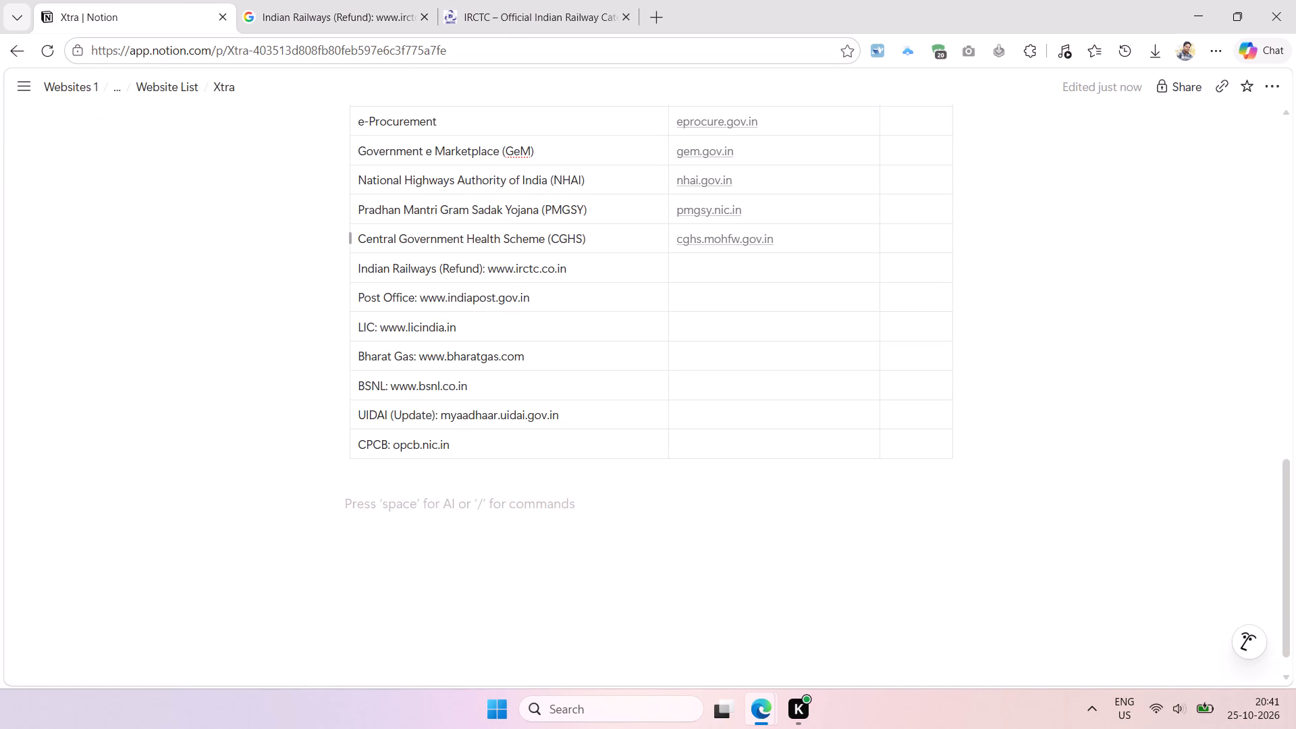
pyautogui.click(579, 257)
pyautogui.hotkey('ctrl', 'a')
pyautogui.hotkey('ctrl', 'v')
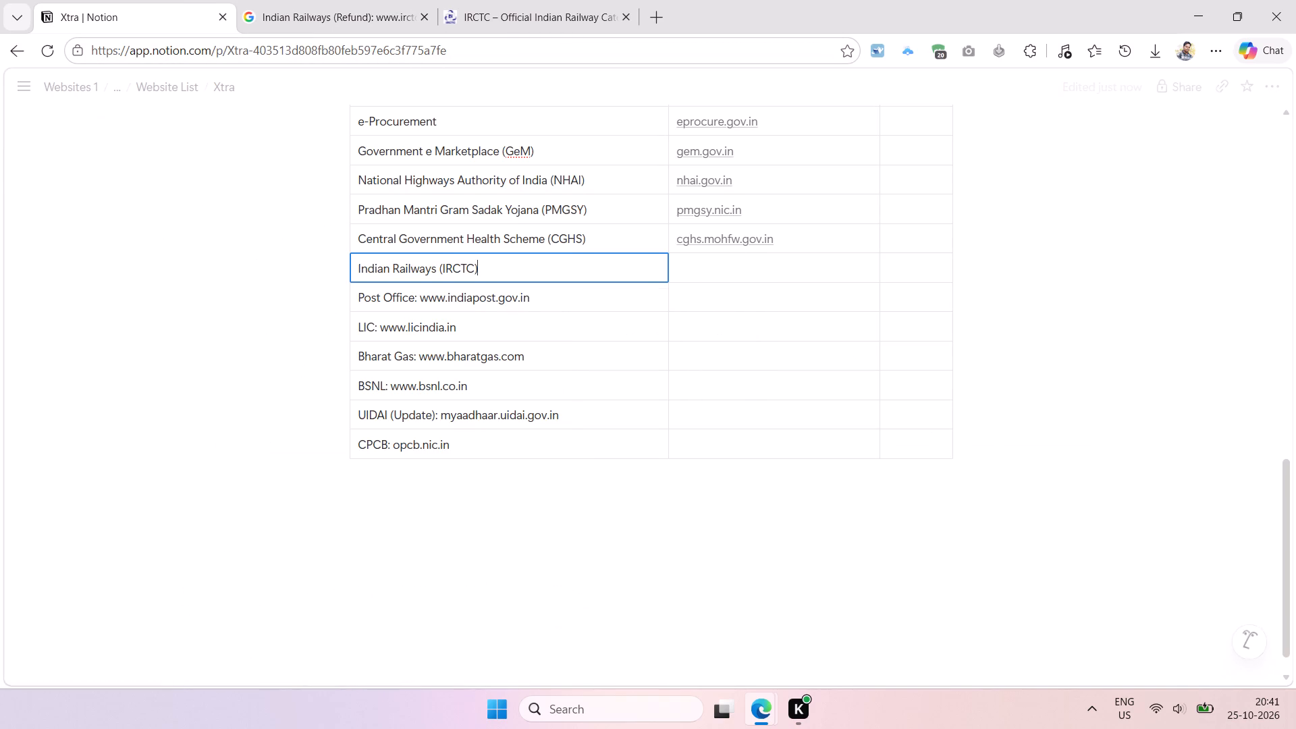
pyautogui.press('Tab')
# Search Google for "Indian Railways (IRCTC)'" in place of the previous query.
pyautogui.click(354, 0)
pyautogui.click(460, 106)
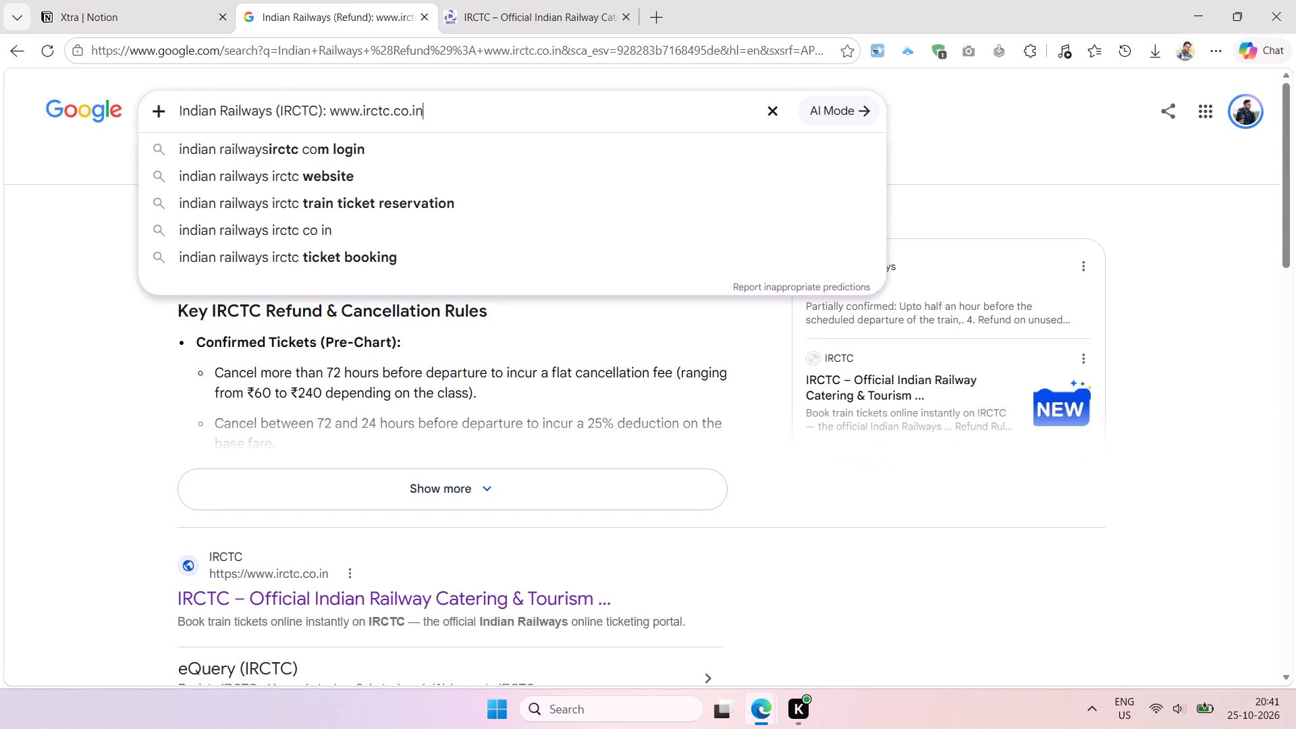
pyautogui.hotkey('ctrl', 'a')
pyautogui.hotkey('ctrl', 'v')
pyautogui.press("'")
pyautogui.press('Return')
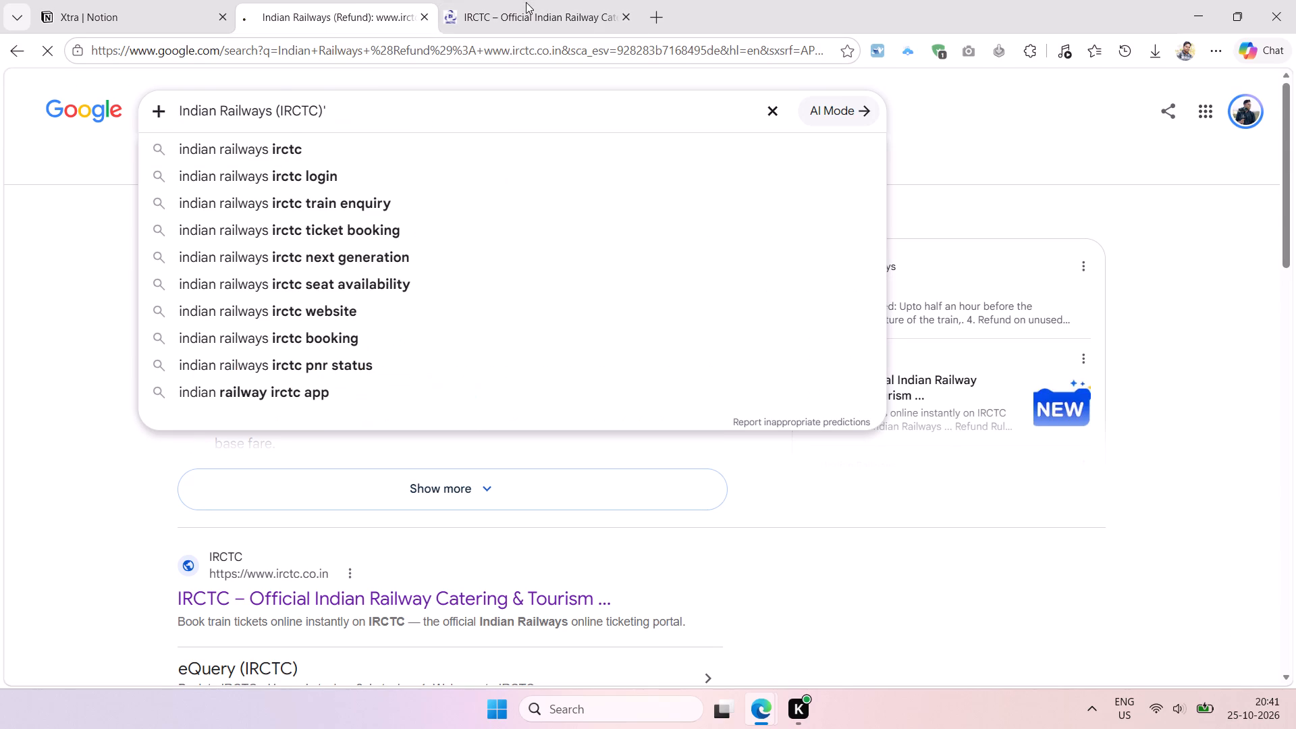
pyautogui.click(542, 17)
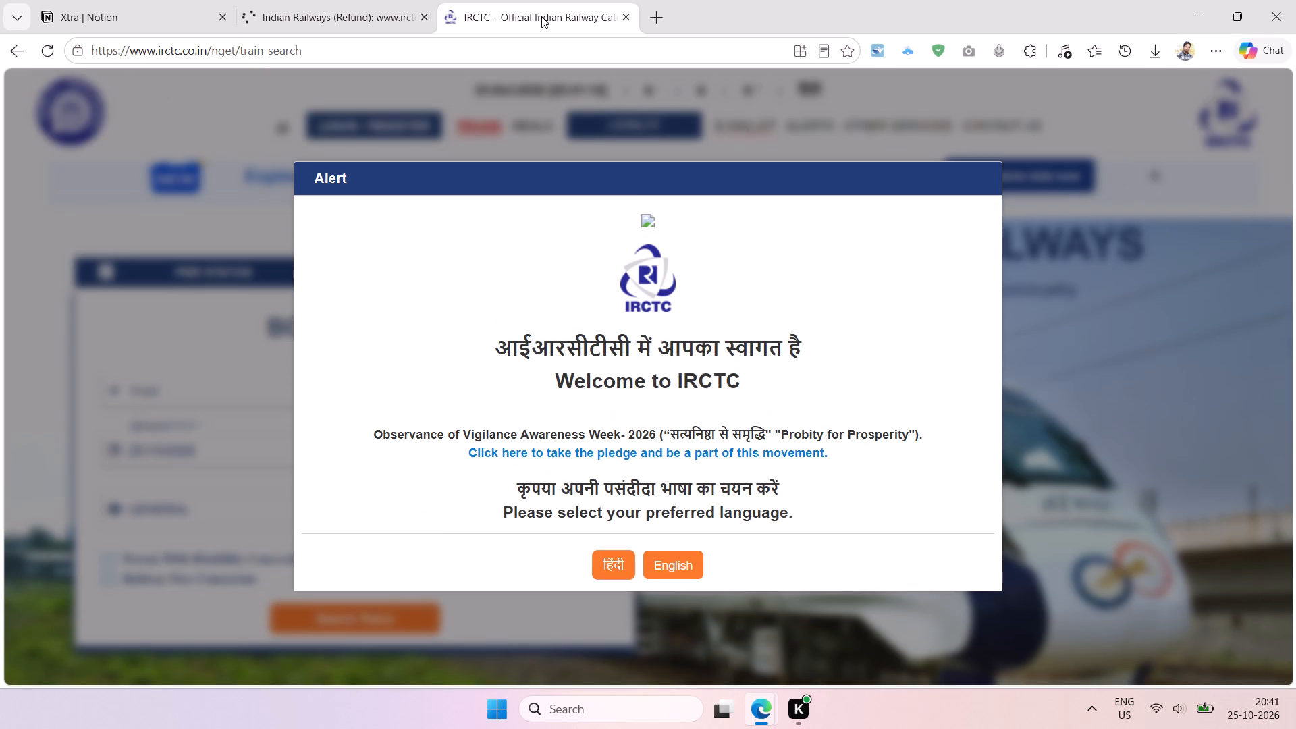
pyautogui.click(665, 562)
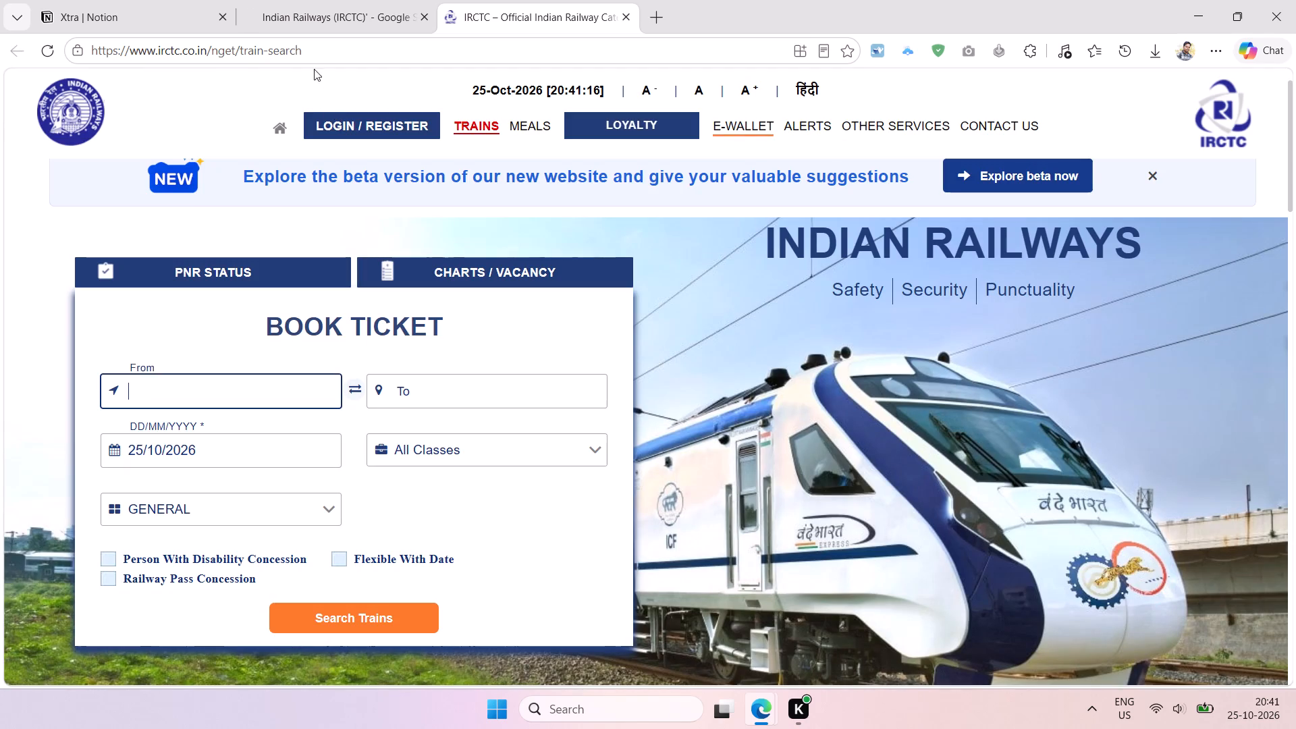
pyautogui.click(314, 57)
pyautogui.click(317, 52)
pyautogui.moveTo(337, 51); pyautogui.dragTo(282, 63)
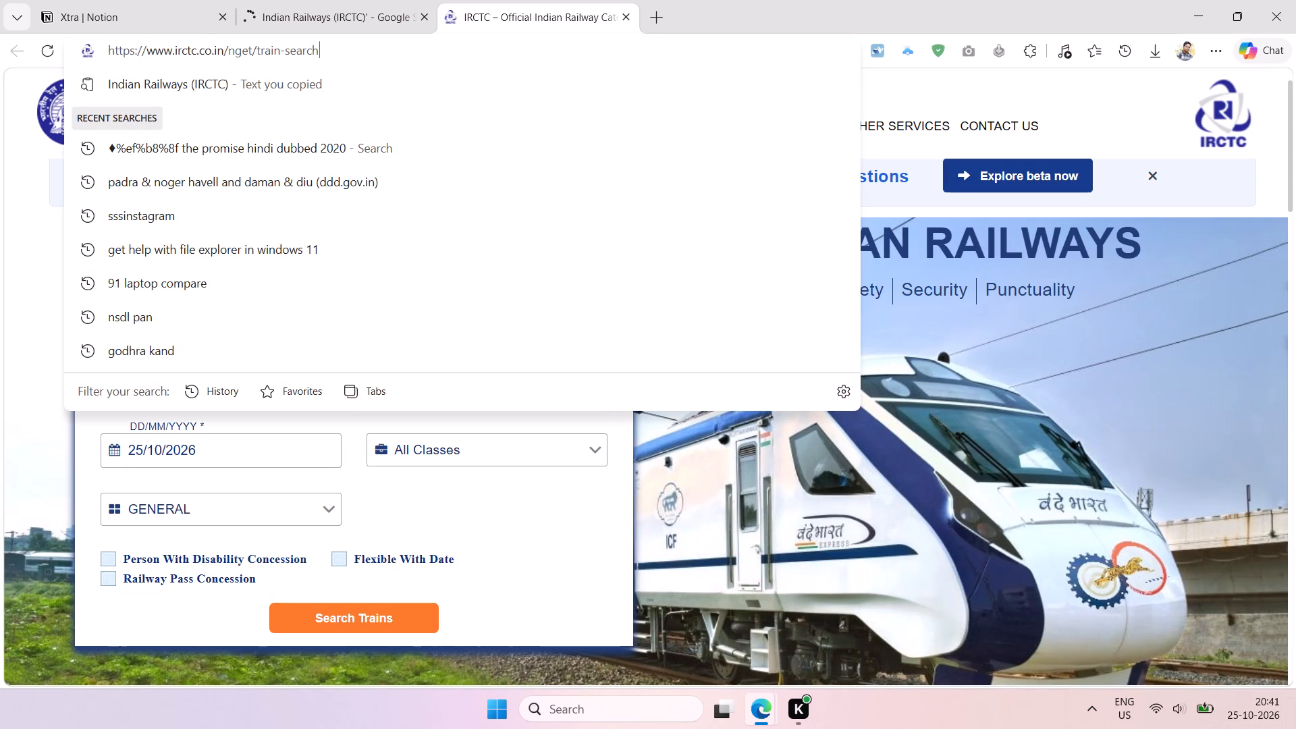
pyautogui.moveTo(282, 63); pyautogui.dragTo(144, 74)
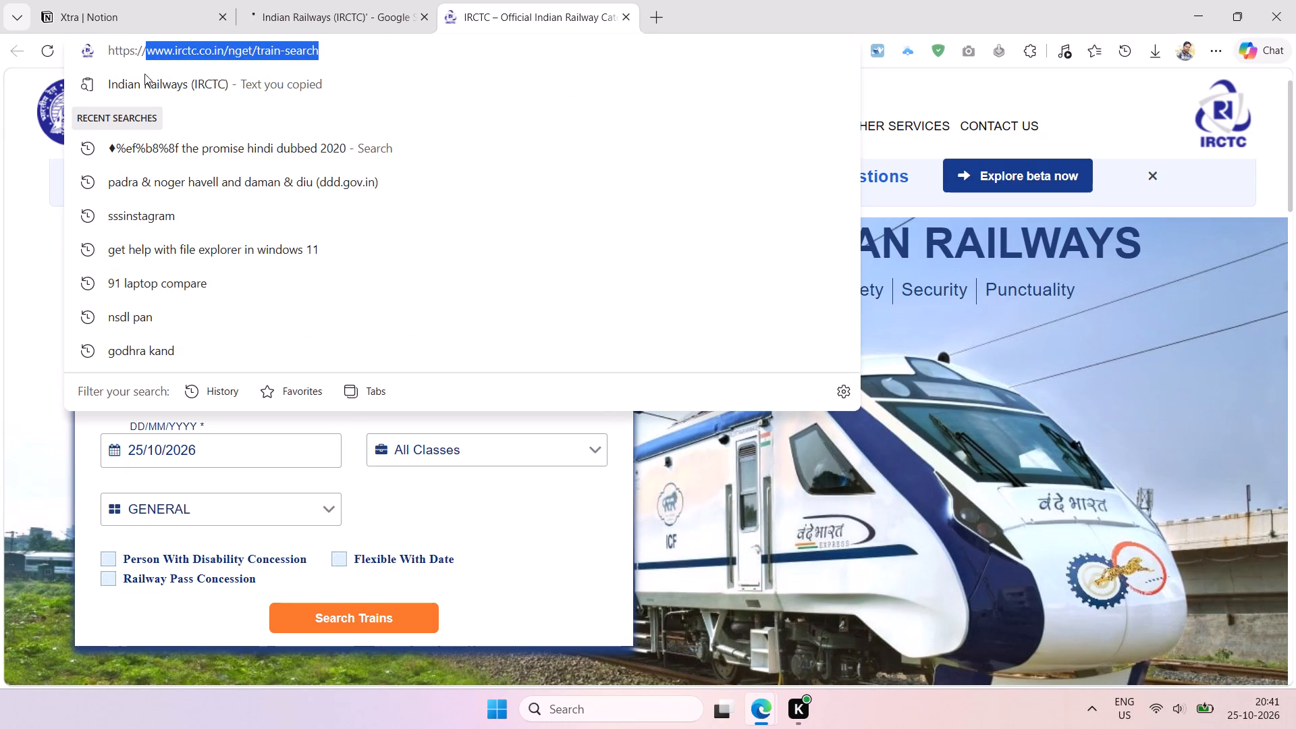
pyautogui.hotkey('ctrl', 'c')
# Paste the copied IRCTC address into the Indian Railways (IRCTC) row's website cell and trim its text to irctc.co.in.
pyautogui.click(131, 1)
pyautogui.click(701, 261)
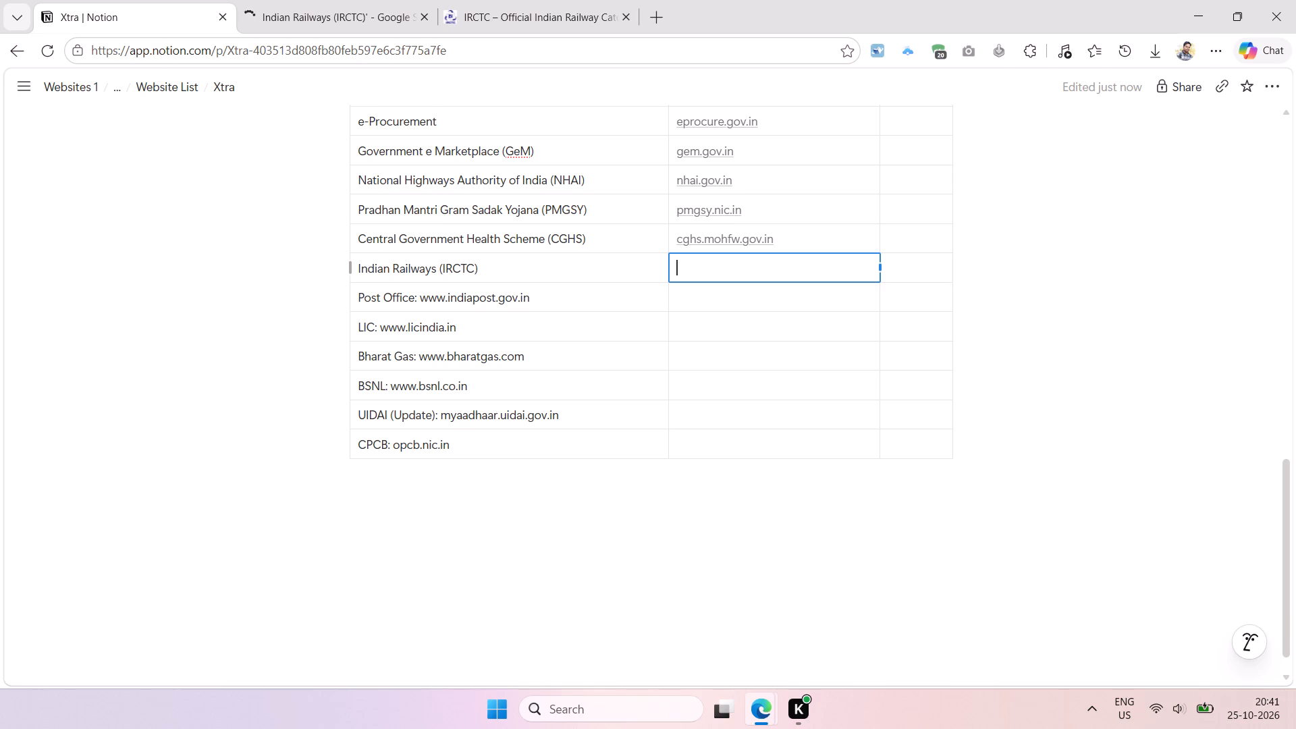
pyautogui.hotkey('ctrl', 'v')
pyautogui.press('BackSpace')
pyautogui.press('BackSpace')
pyautogui.press('BackSpace')
pyautogui.press('BackSpace')
pyautogui.press('BackSpace')
pyautogui.press('BackSpace')
pyautogui.press('BackSpace')
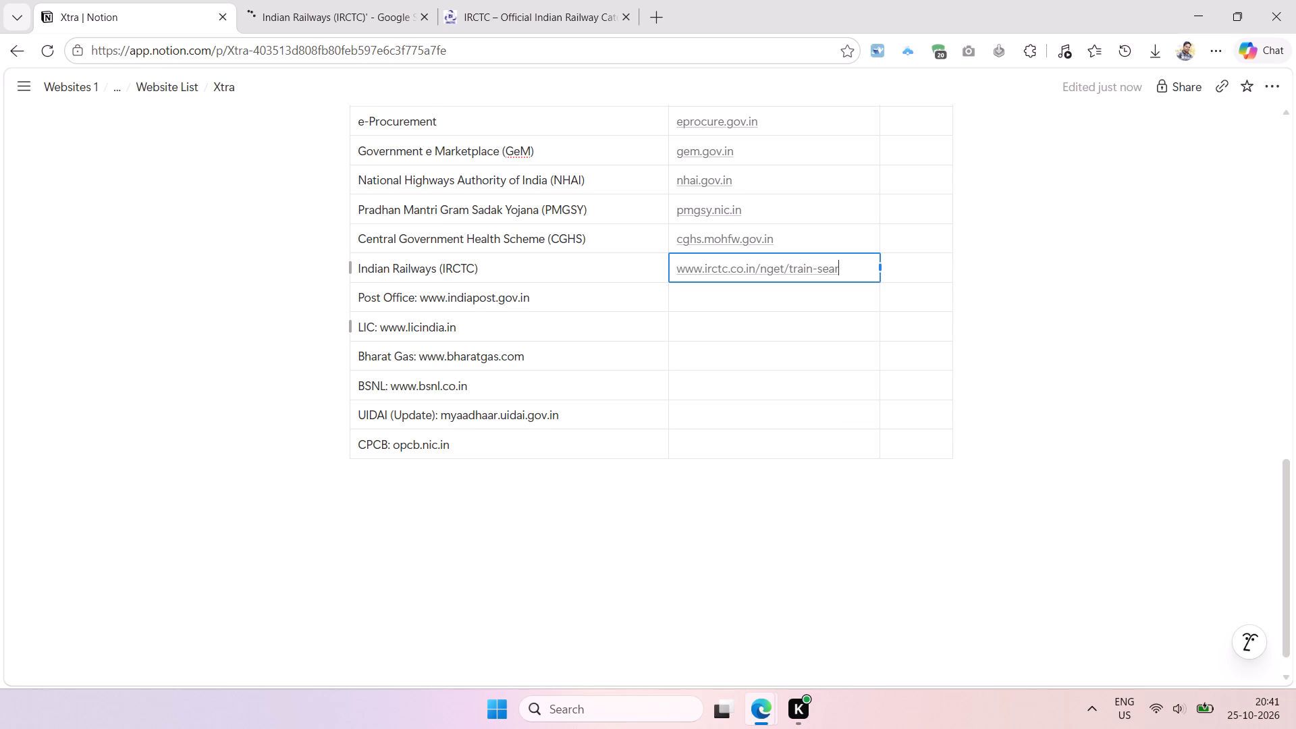
pyautogui.press('BackSpace')
pyautogui.press('BackSpace')
pyautogui.press('BackSpace')
pyautogui.press('BackSpace')
pyautogui.press('BackSpace')
pyautogui.press('BackSpace')
pyautogui.press('BackSpace')
pyautogui.press('BackSpace')
pyautogui.press('BackSpace')
pyautogui.press('BackSpace')
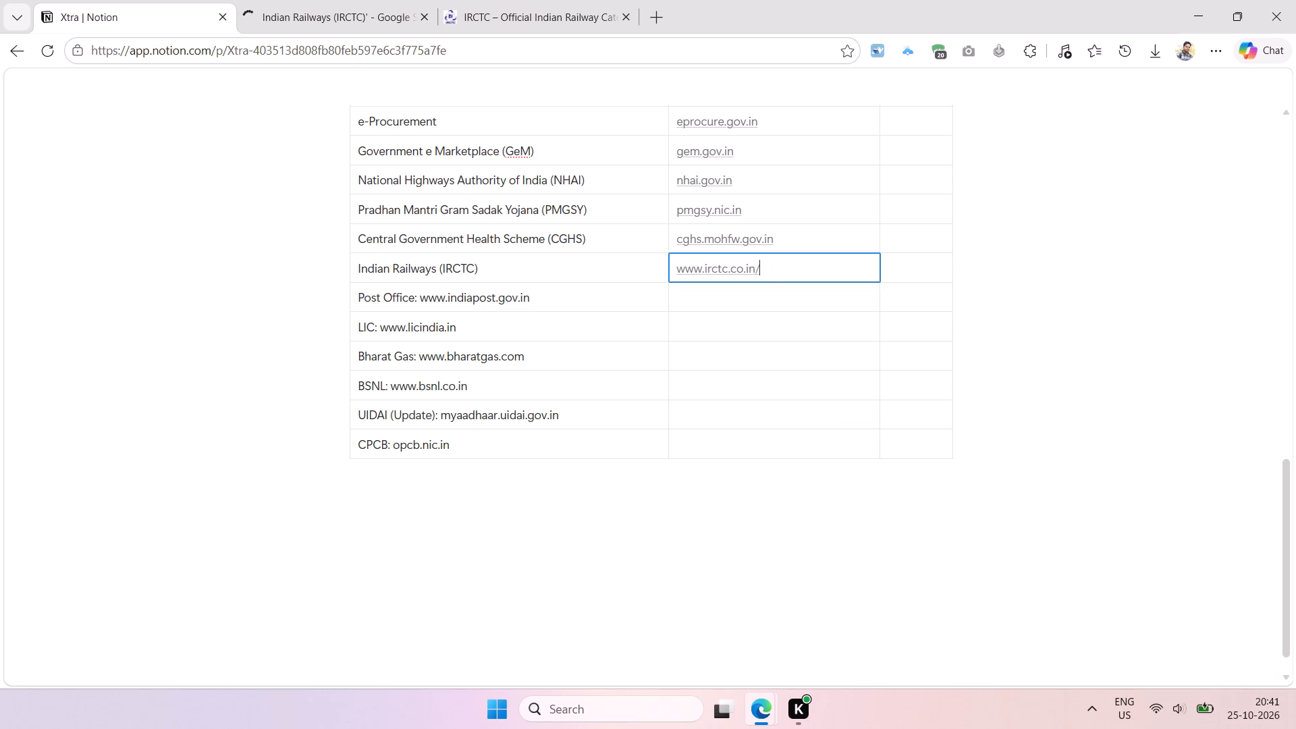
pyautogui.press('Left')
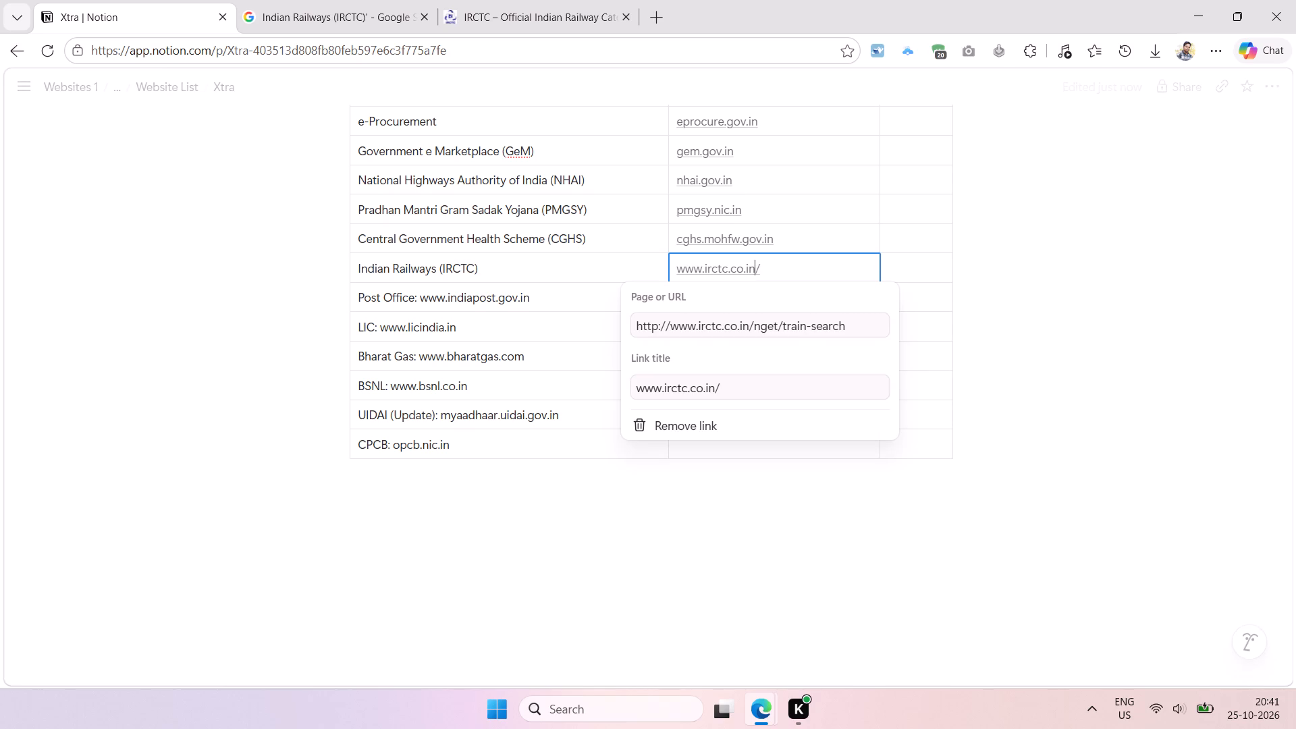
pyautogui.press('Right')
pyautogui.press('BackSpace')
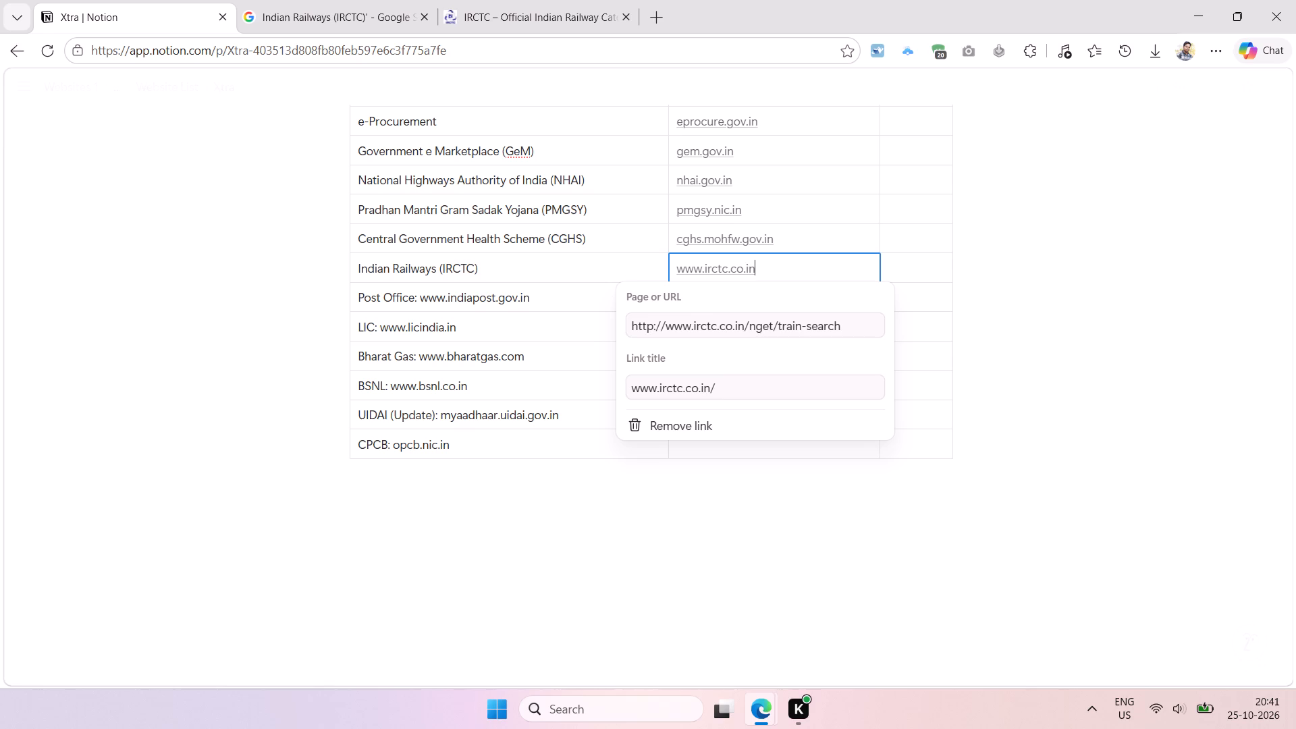
pyautogui.press('Left')
pyautogui.press('Left')
pyautogui.press('Left')
pyautogui.press('Left')
pyautogui.press('Left')
pyautogui.press('Left')
pyautogui.press('Left')
pyautogui.press('Left')
pyautogui.press('Left')
pyautogui.press('Left')
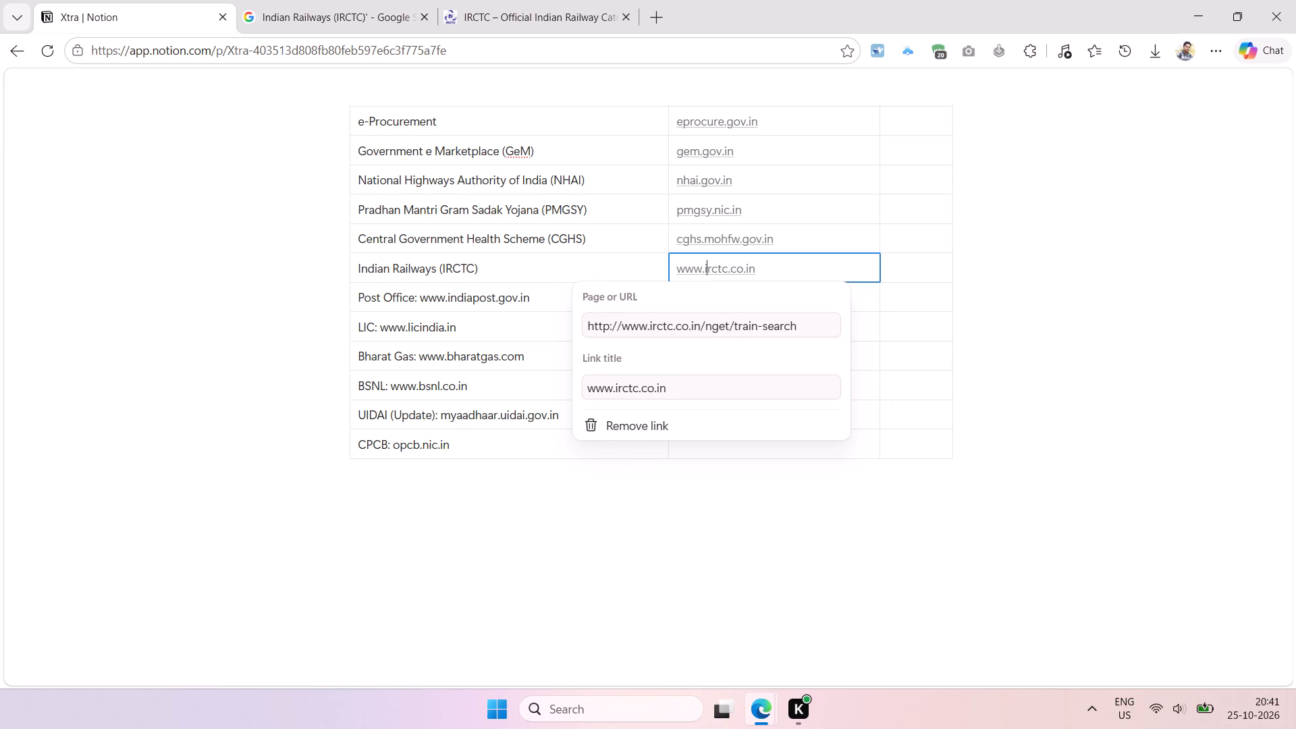
pyautogui.press('Left')
pyautogui.press('BackSpace')
pyautogui.press('BackSpace')
pyautogui.press('BackSpace')
pyautogui.press('BackSpace')
pyautogui.press('BackSpace')
pyautogui.press('BackSpace')
pyautogui.press('BackSpace')
pyautogui.press('BackSpace')
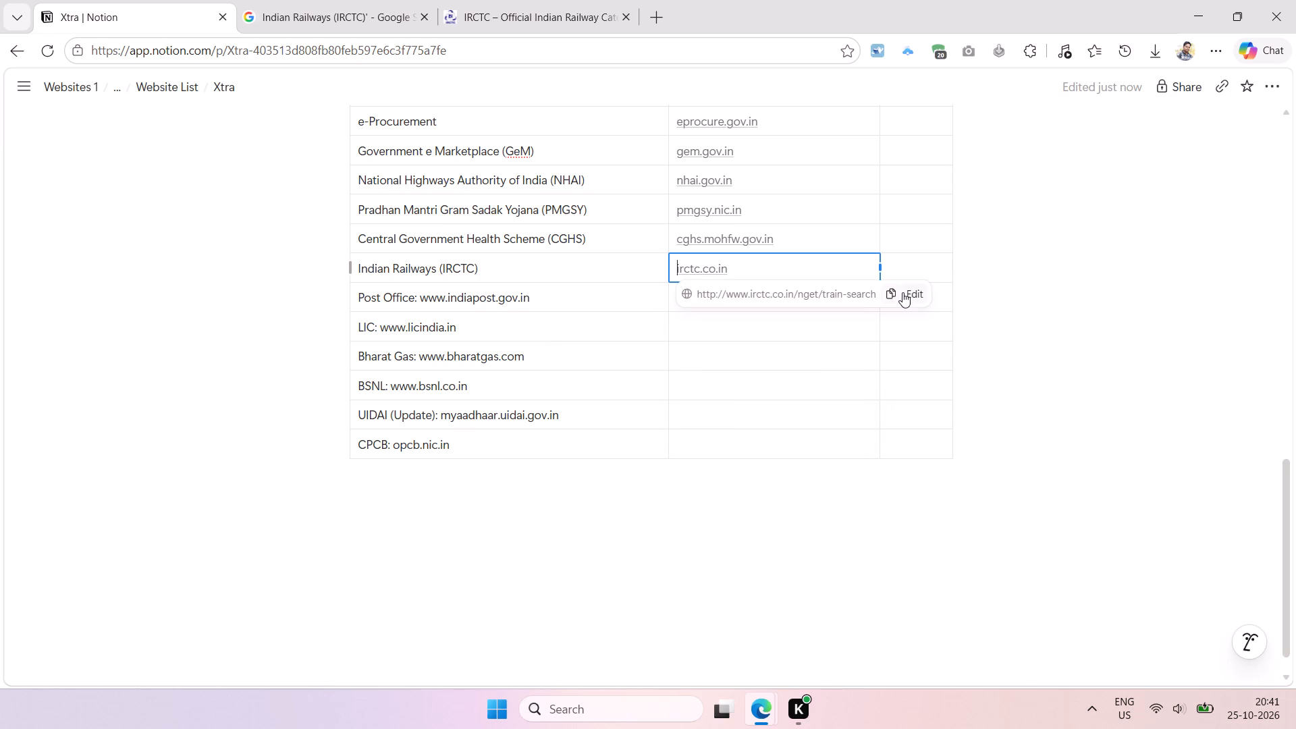
# Remove the nget/train-search path from the target URL of the irctc.co.in link.
pyautogui.click(903, 292)
pyautogui.moveTo(815, 329); pyautogui.dragTo(805, 329)
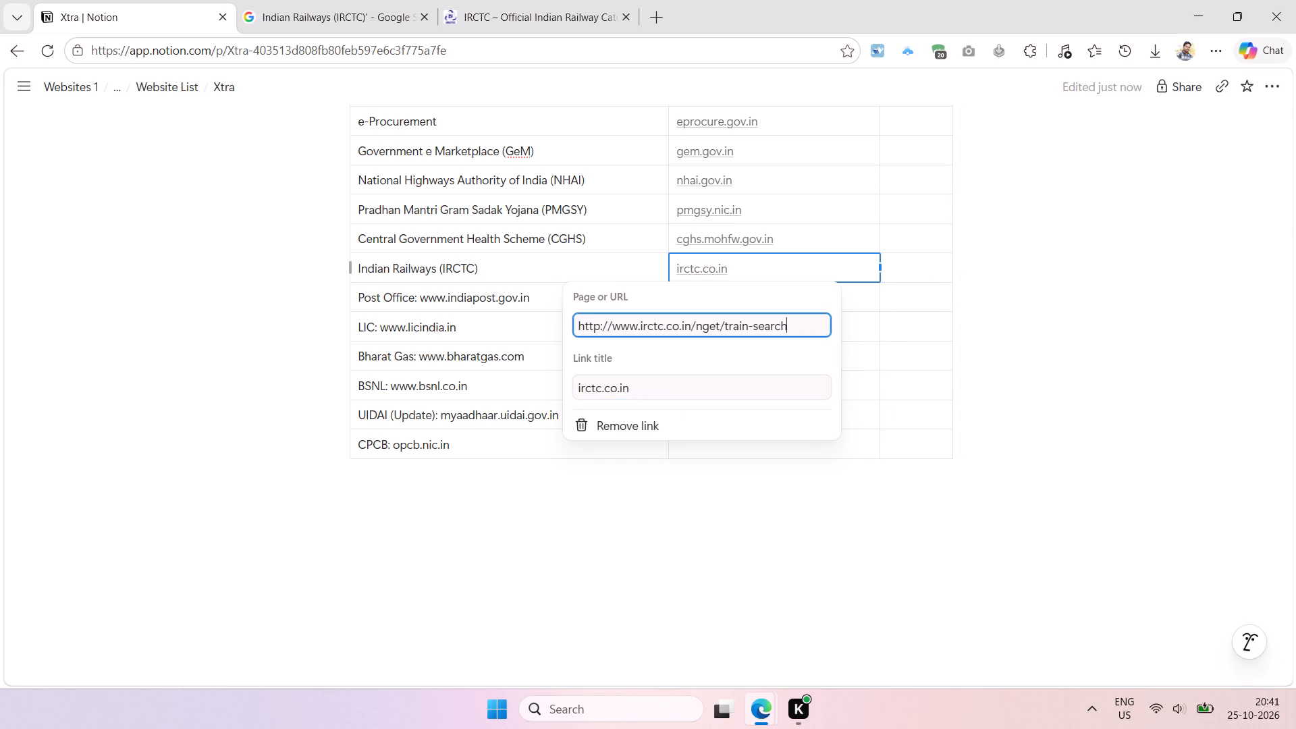
pyautogui.moveTo(805, 329); pyautogui.dragTo(696, 337)
pyautogui.press('BackSpace')
pyautogui.click(1029, 311)
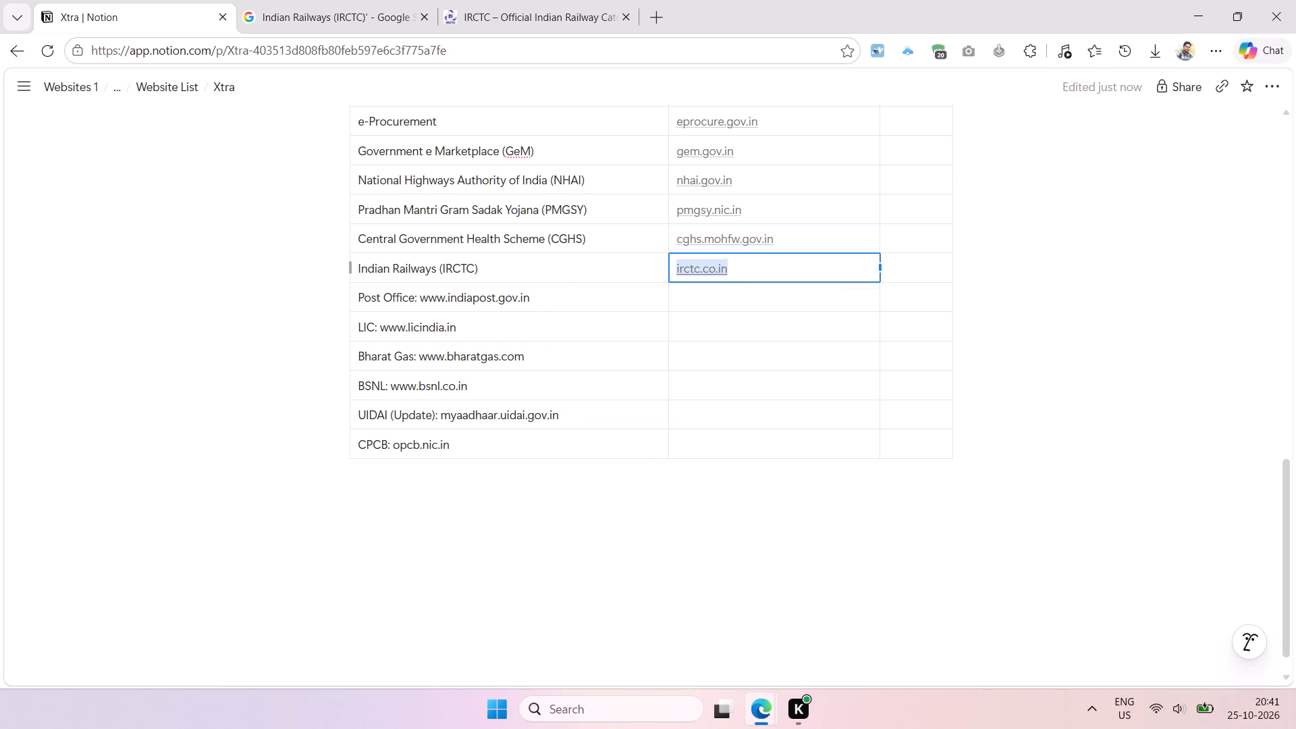
pyautogui.click(585, 303)
pyautogui.hotkey('ctrl', 'a')
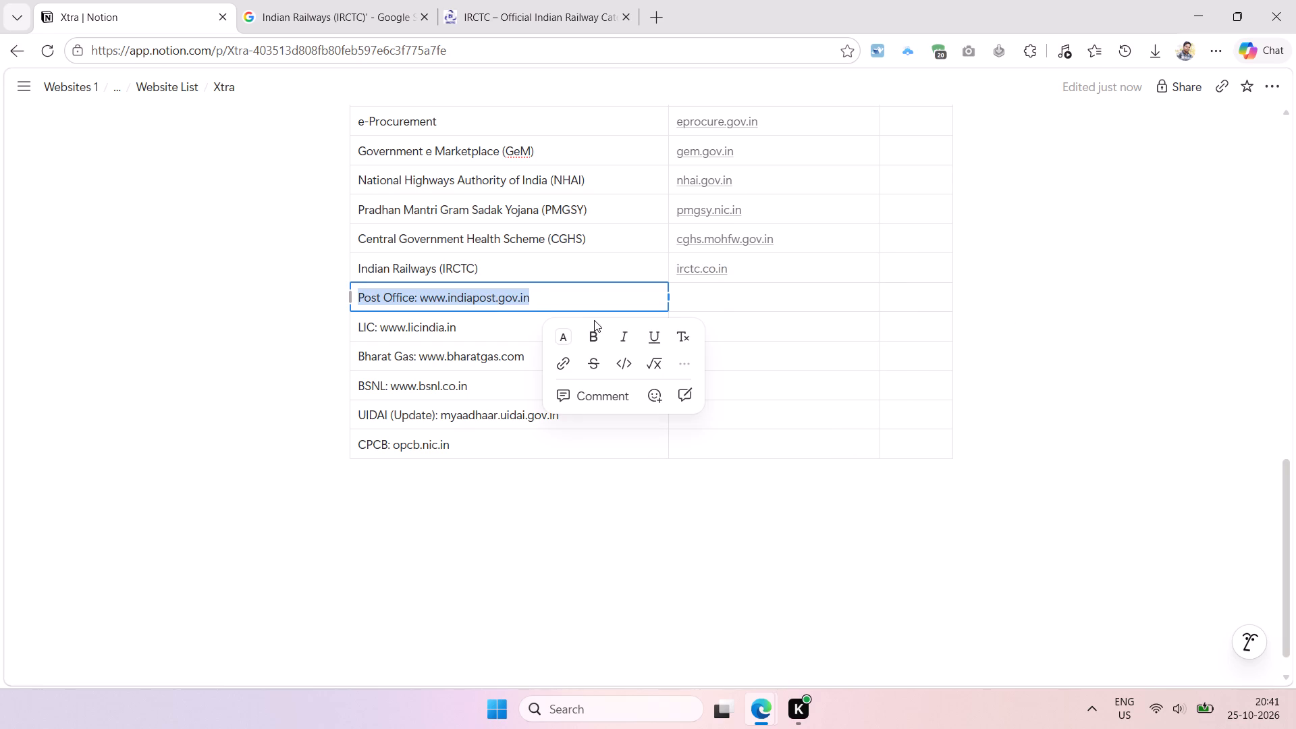
pyautogui.hotkey('ctrl', 'c')
pyautogui.click(627, 13)
pyautogui.click(341, 11)
pyautogui.click(92, 114)
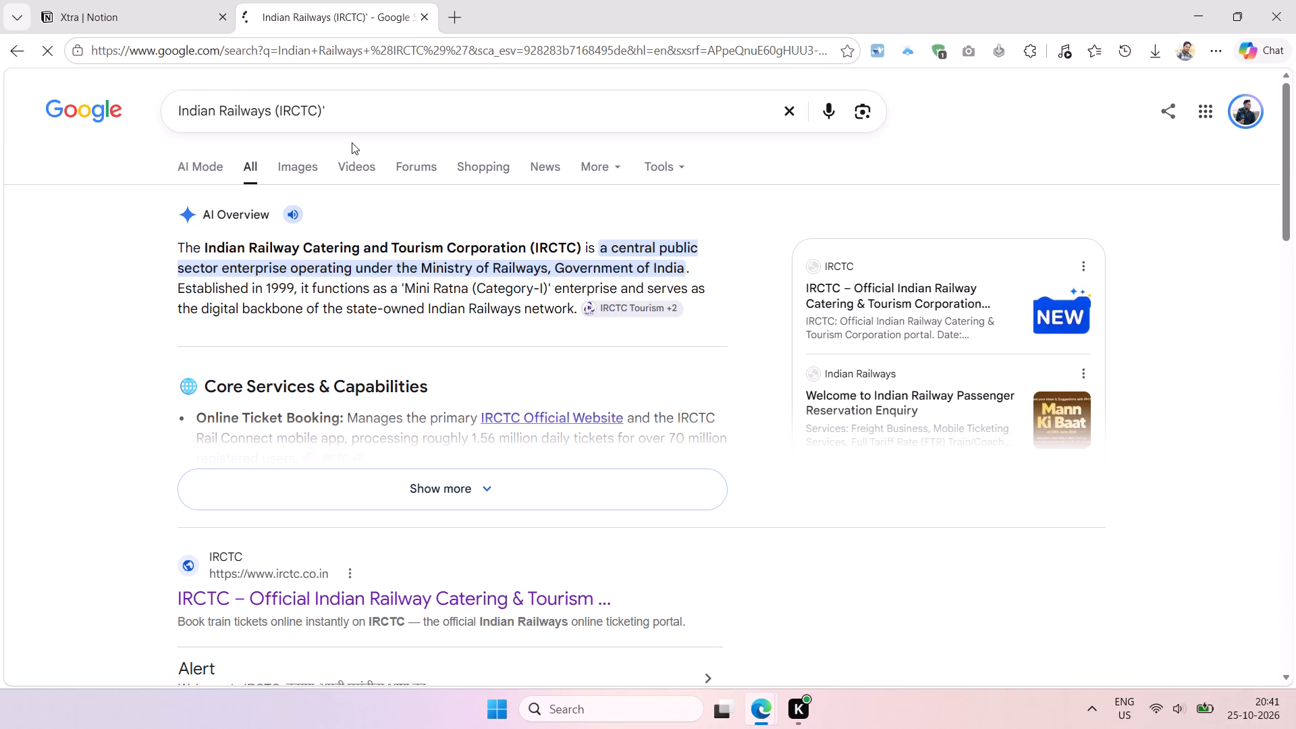
pyautogui.click(433, 302)
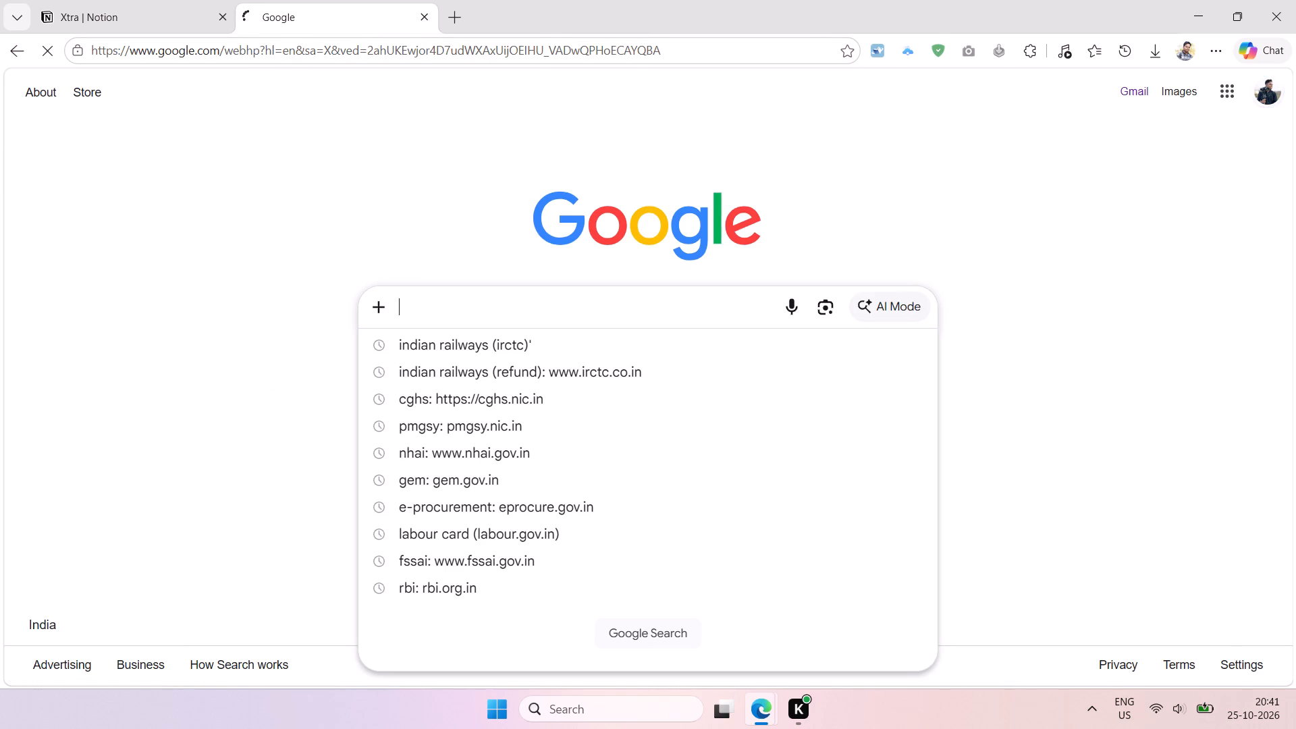
pyautogui.hotkey('ctrl', 'v')
pyautogui.press('Return')
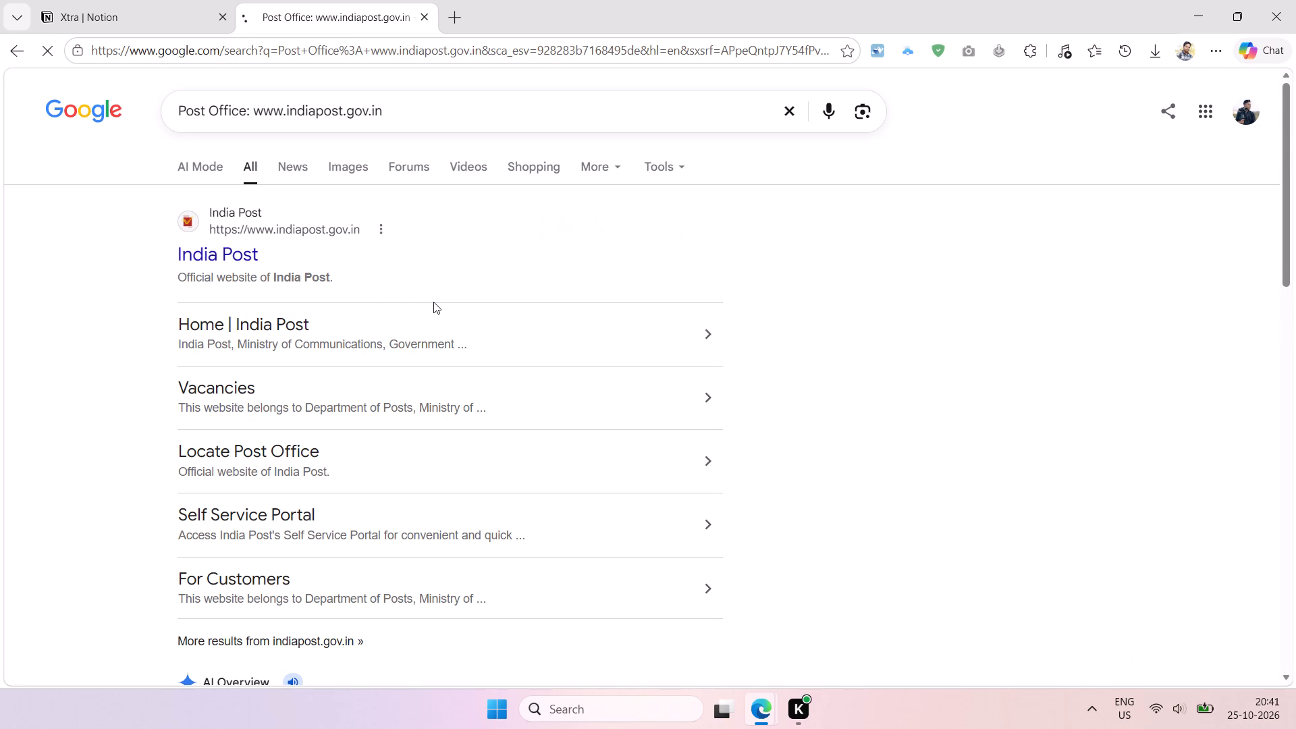
# Open the "India Post" search result in a new tab.
pyautogui.rightClick(230, 254)
pyautogui.click(296, 261)
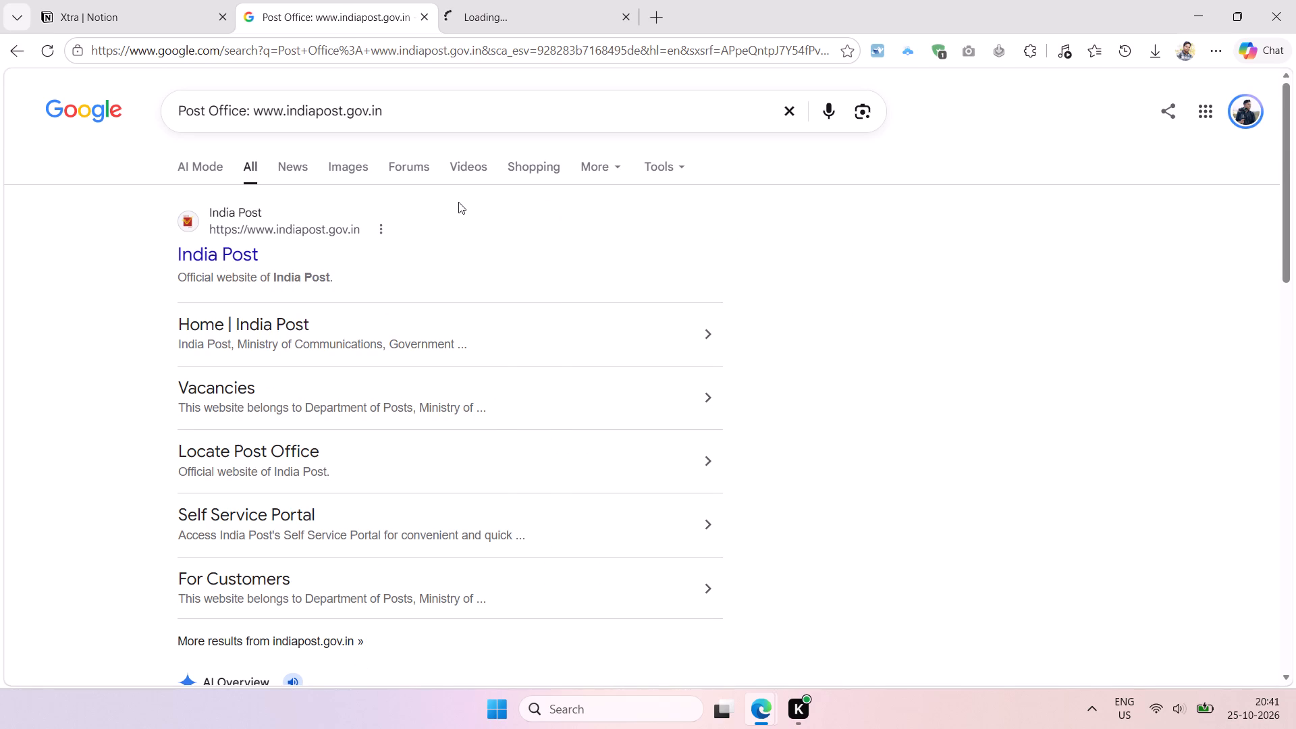
pyautogui.scroll(-4, 458, 202)
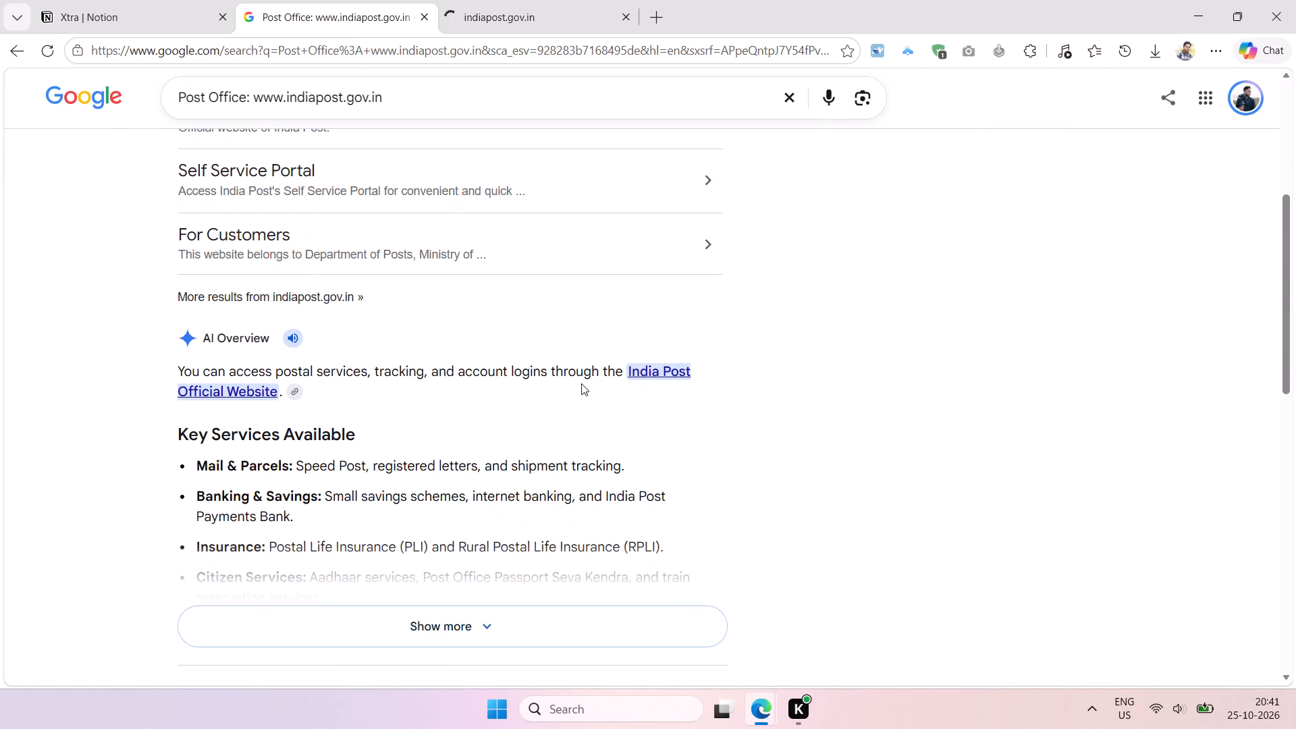
pyautogui.scroll(6, 477, 298)
# Remove the colon and web address from the Post Office entry in the Notion table, leaving only "Post Office".
pyautogui.click(164, 4)
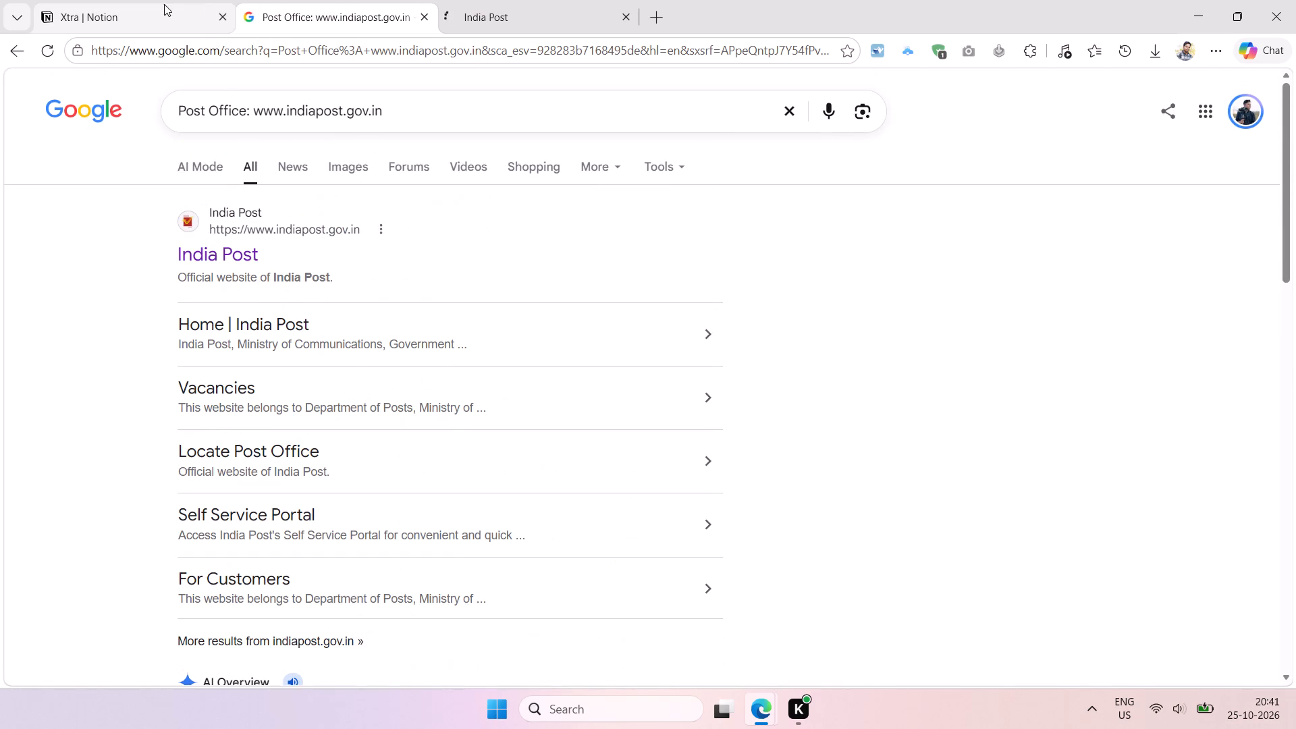
pyautogui.click(545, 298)
pyautogui.moveTo(553, 295); pyautogui.dragTo(468, 307)
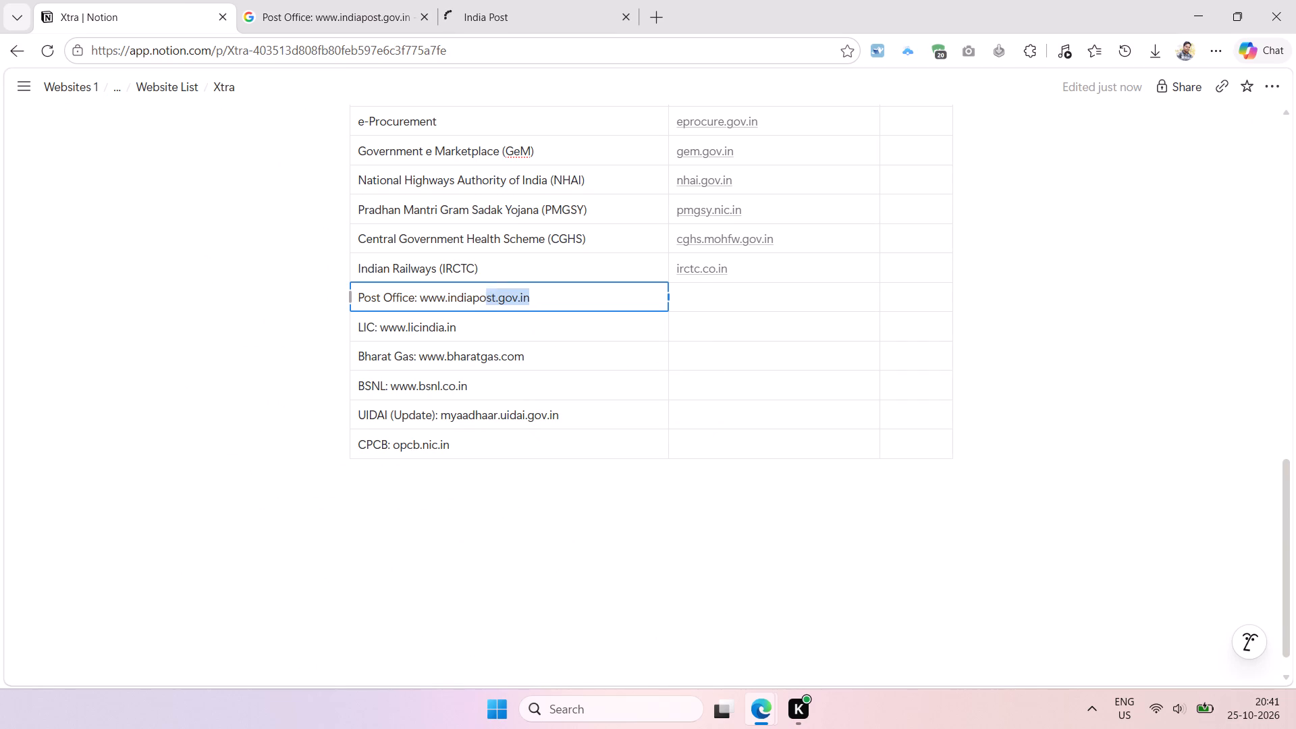
pyautogui.moveTo(468, 307); pyautogui.dragTo(412, 306)
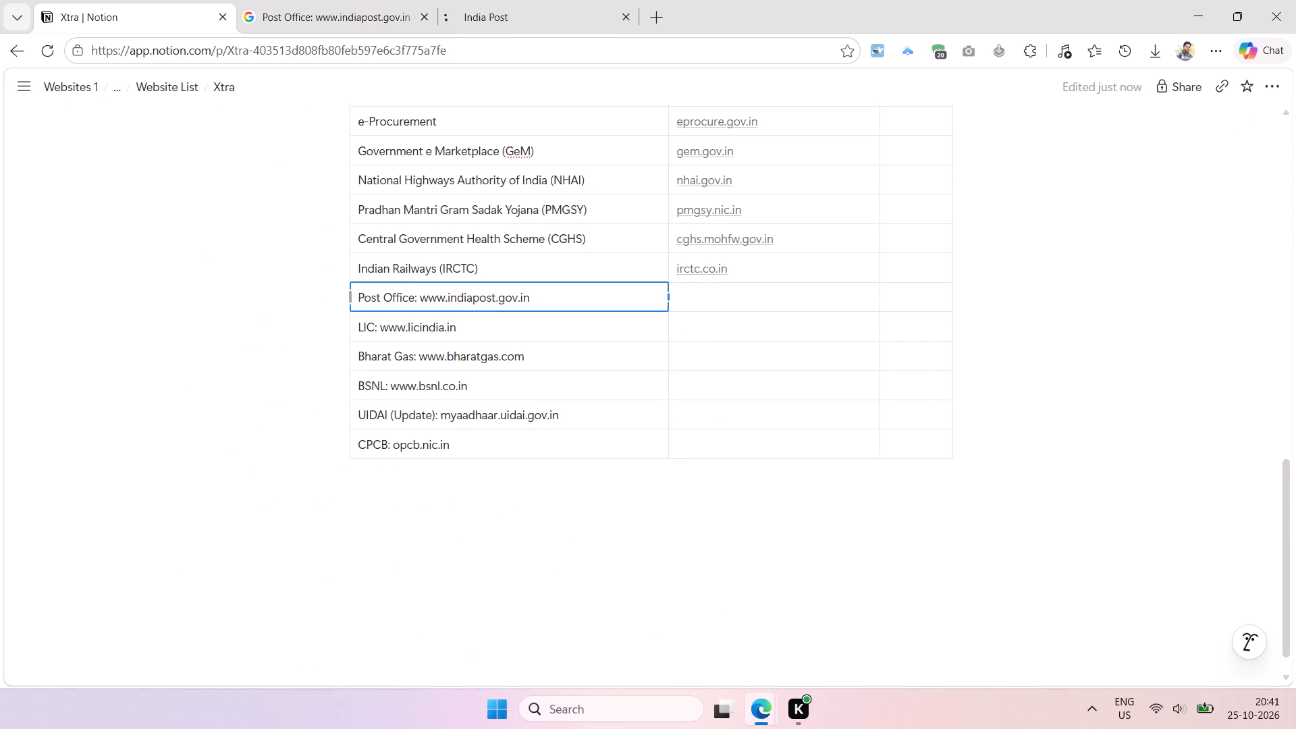
pyautogui.click(549, 306)
pyautogui.hotkey('ctrl', 'a')
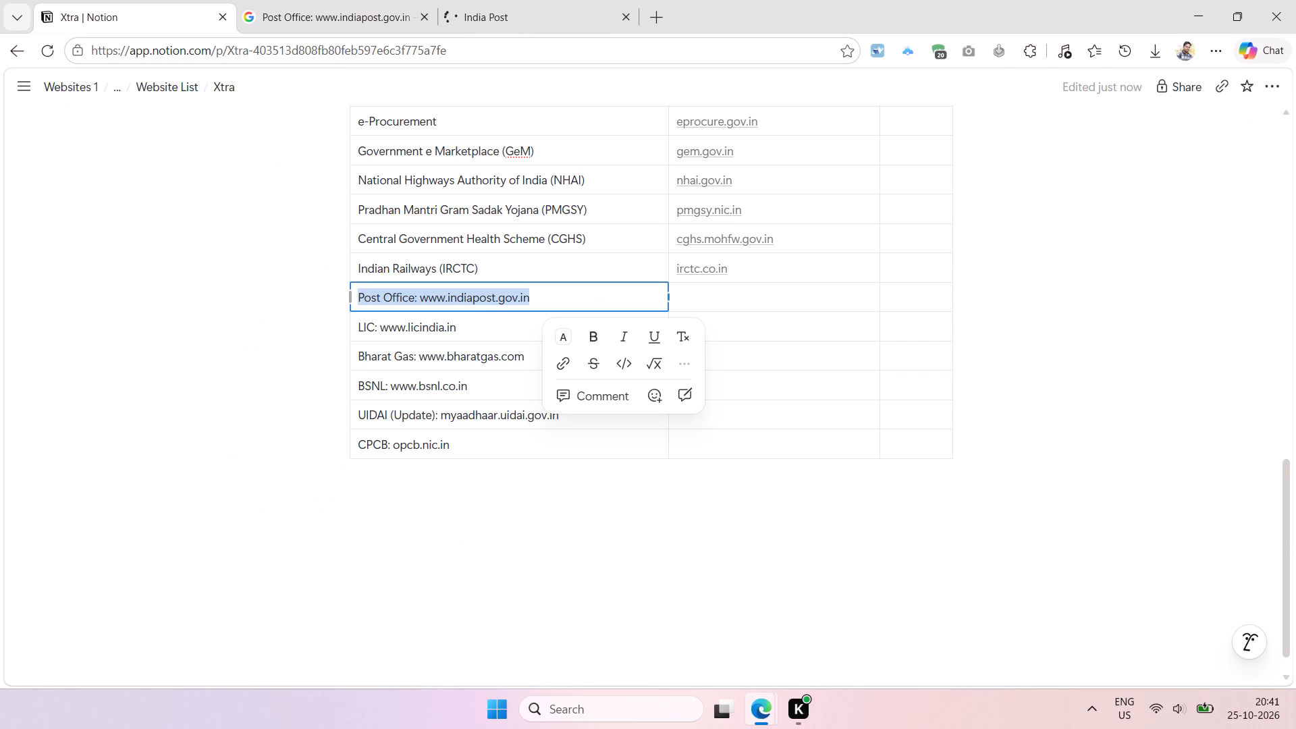
pyautogui.press('End')
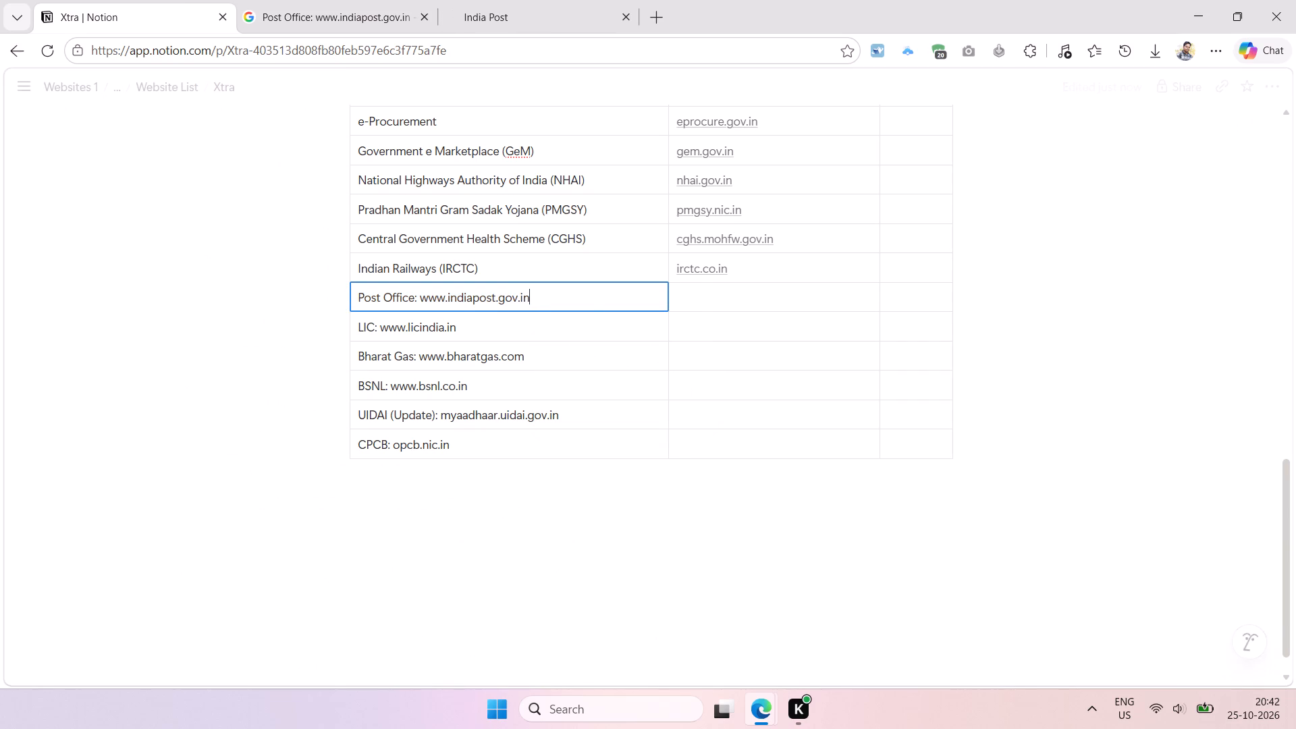
pyautogui.hotkey('ctrl', 'BackSpace')
pyautogui.hotkey('ctrl', 'BackSpace')
pyautogui.press('BackSpace')
pyautogui.press('BackSpace')
pyautogui.press('BackSpace')
pyautogui.press('BackSpace')
pyautogui.press('BackSpace')
pyautogui.press('BackSpace')
pyautogui.press('BackSpace')
pyautogui.press('BackSpace')
pyautogui.press('BackSpace')
pyautogui.press('BackSpace')
pyautogui.press('BackSpace')
pyautogui.press('BackSpace')
pyautogui.press('BackSpace')
pyautogui.press('BackSpace')
pyautogui.press('BackSpace')
pyautogui.press('BackSpace')
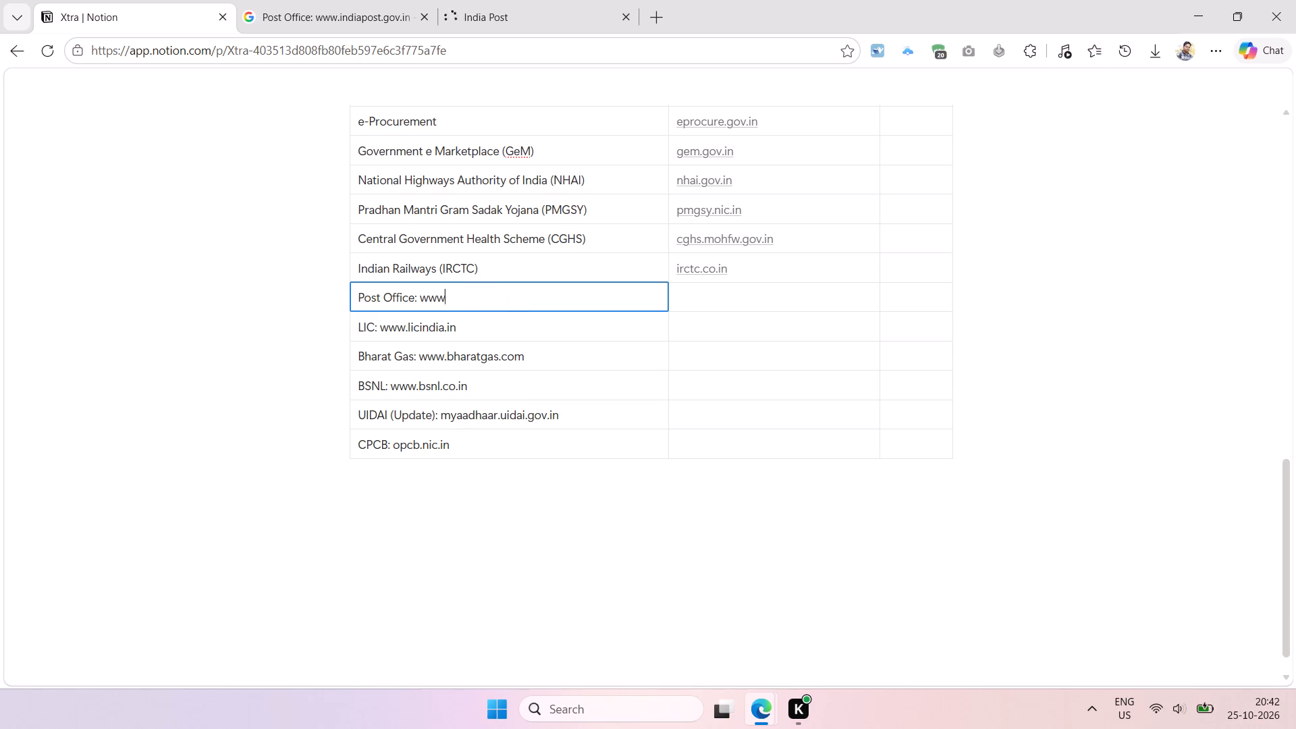
pyautogui.press('BackSpace')
pyautogui.press('BackSpace')
pyautogui.press('BackSpace')
pyautogui.press('Tab')
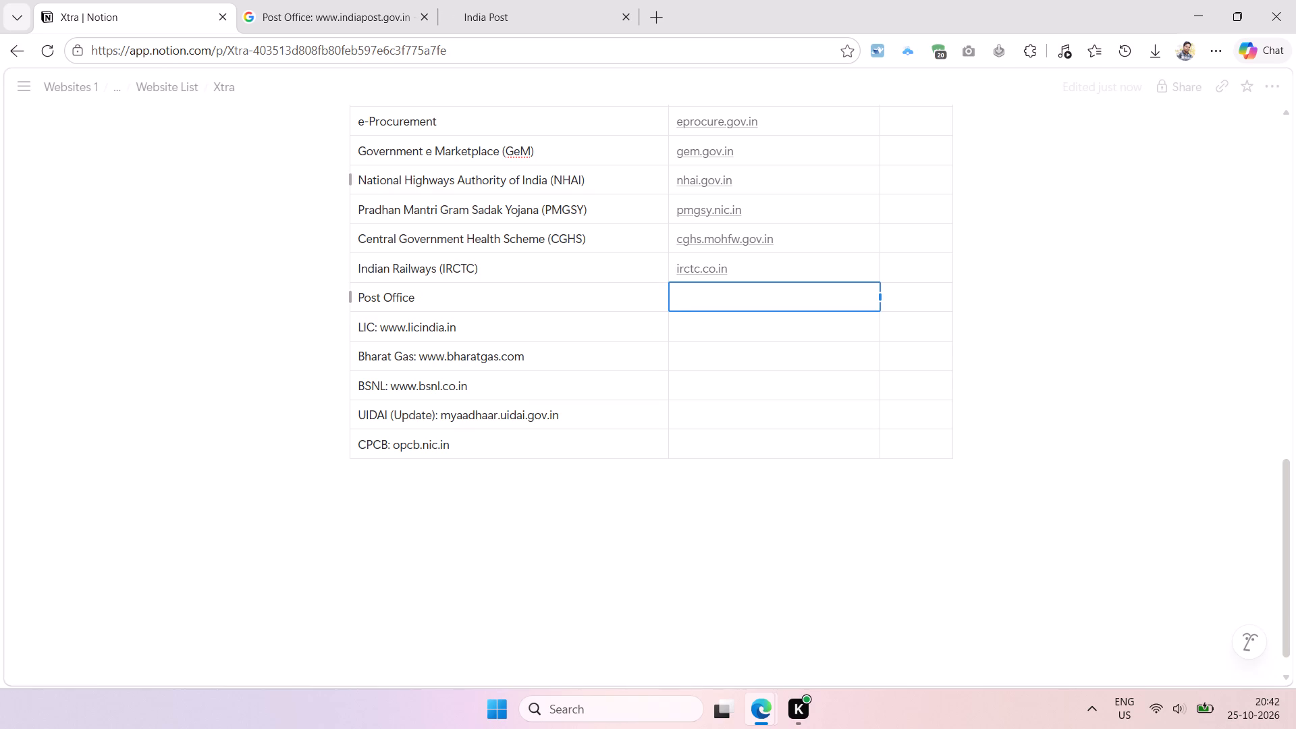
pyautogui.click(468, 7)
pyautogui.click(256, 51)
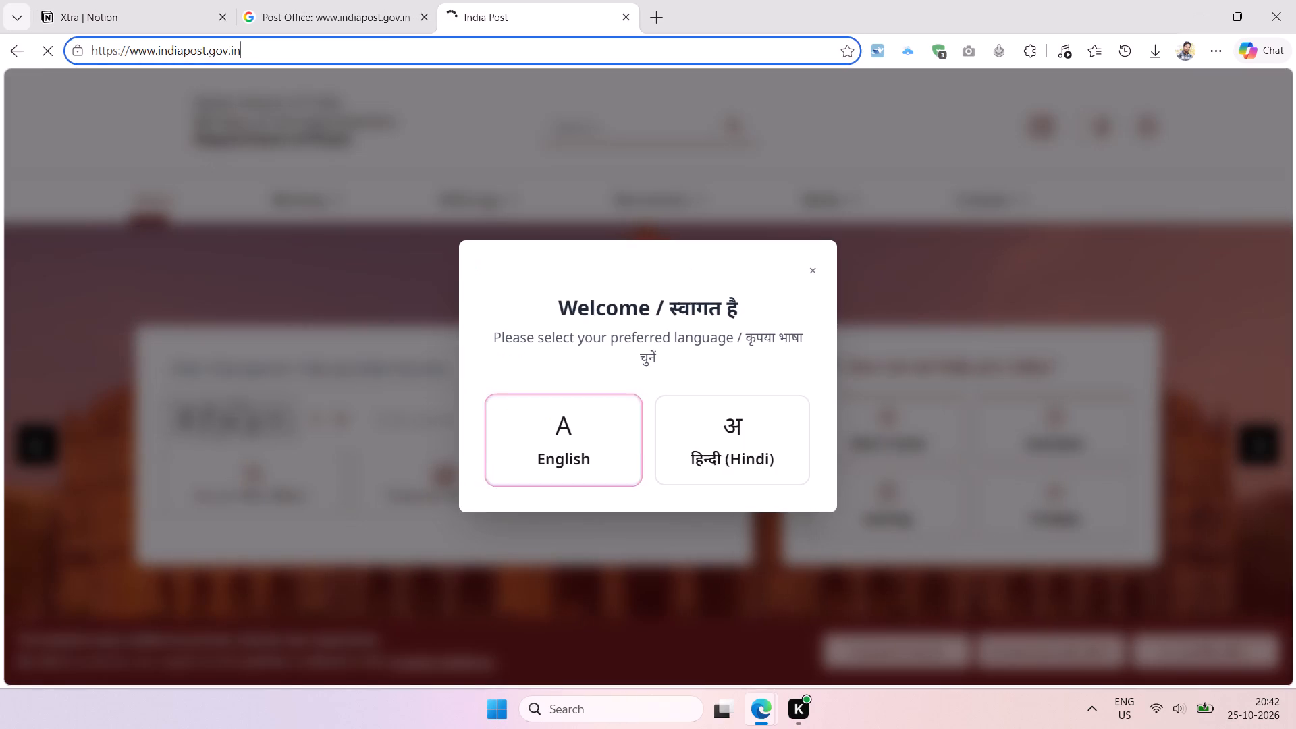
pyautogui.click(265, 50)
pyautogui.moveTo(275, 53); pyautogui.dragTo(149, 72)
pyautogui.hotkey('ctrl', 'x')
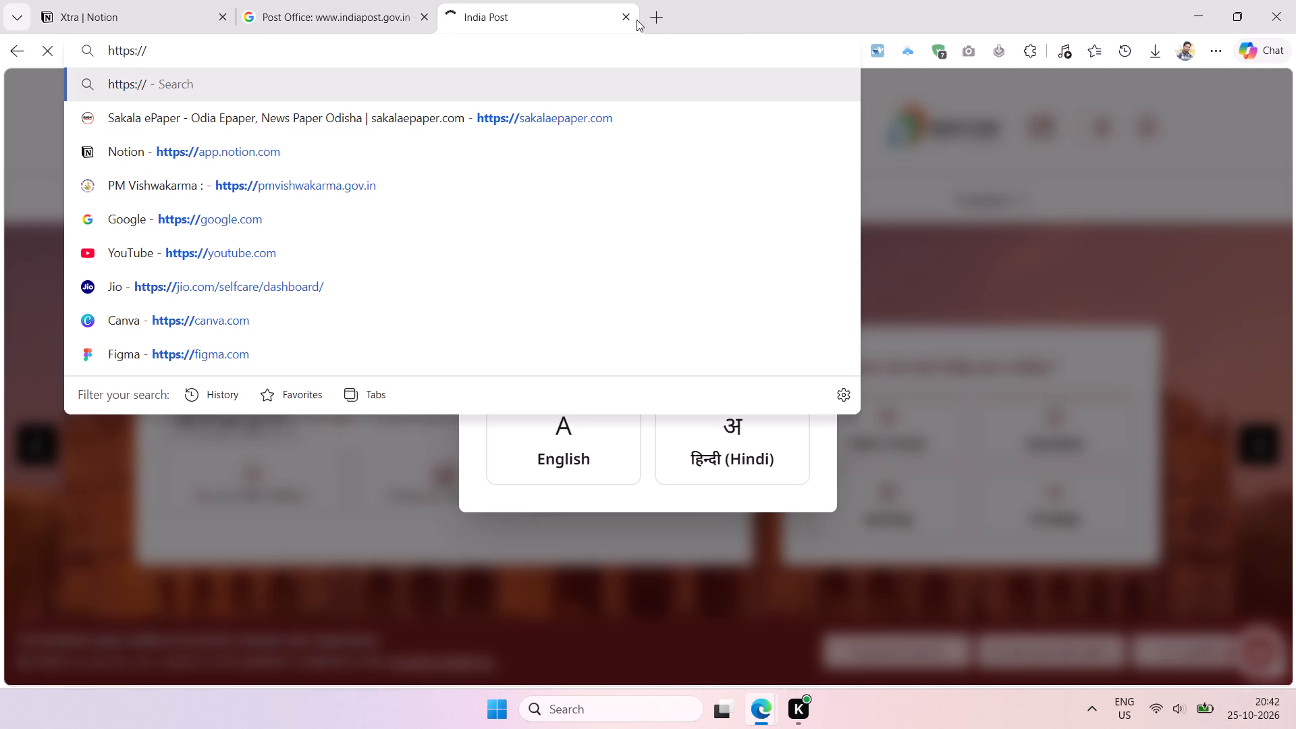
pyautogui.click(628, 13)
# Paste the India Post address into the Post Office row's website cell and trim it to indiapost.gov.in.
pyautogui.click(137, 18)
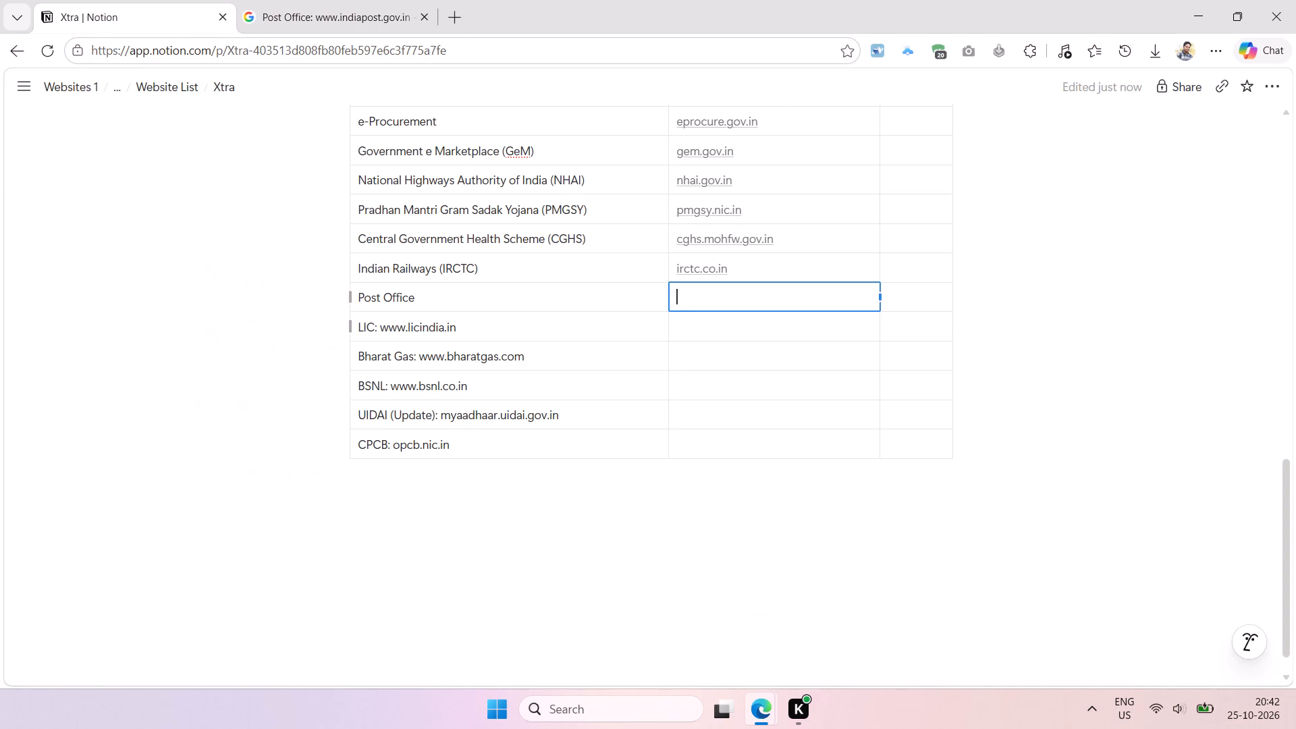
pyautogui.click(771, 290)
pyautogui.hotkey('ctrl', 'v')
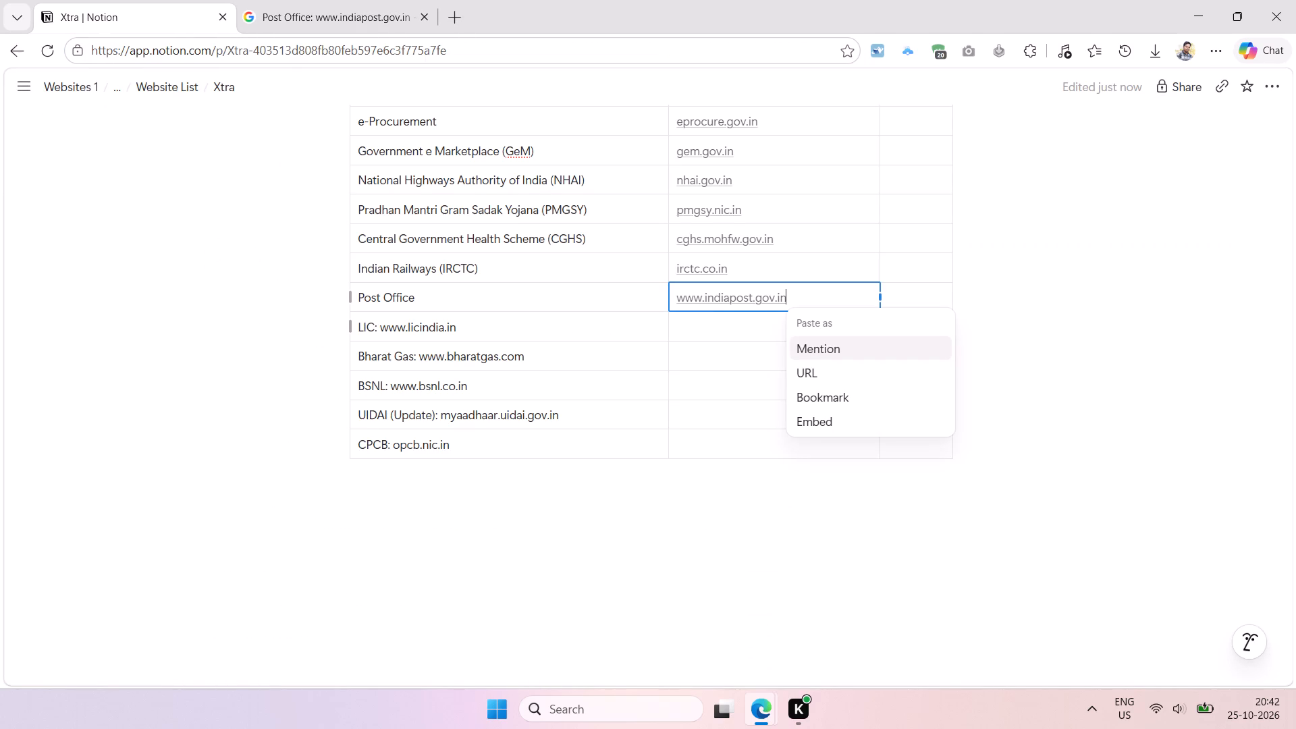
pyautogui.press('Left')
pyautogui.press('Left')
pyautogui.press('Left')
pyautogui.press('Left')
pyautogui.press('Left')
pyautogui.press('Left')
pyautogui.press('Left')
pyautogui.press('Left')
pyautogui.press('Left')
pyautogui.press('Left')
pyautogui.press('Left')
pyautogui.press('Left')
pyautogui.press('Left')
pyautogui.press('Left')
pyautogui.press('Left')
pyautogui.press('Left')
pyautogui.press('Left')
pyautogui.press('Left')
pyautogui.press('Left')
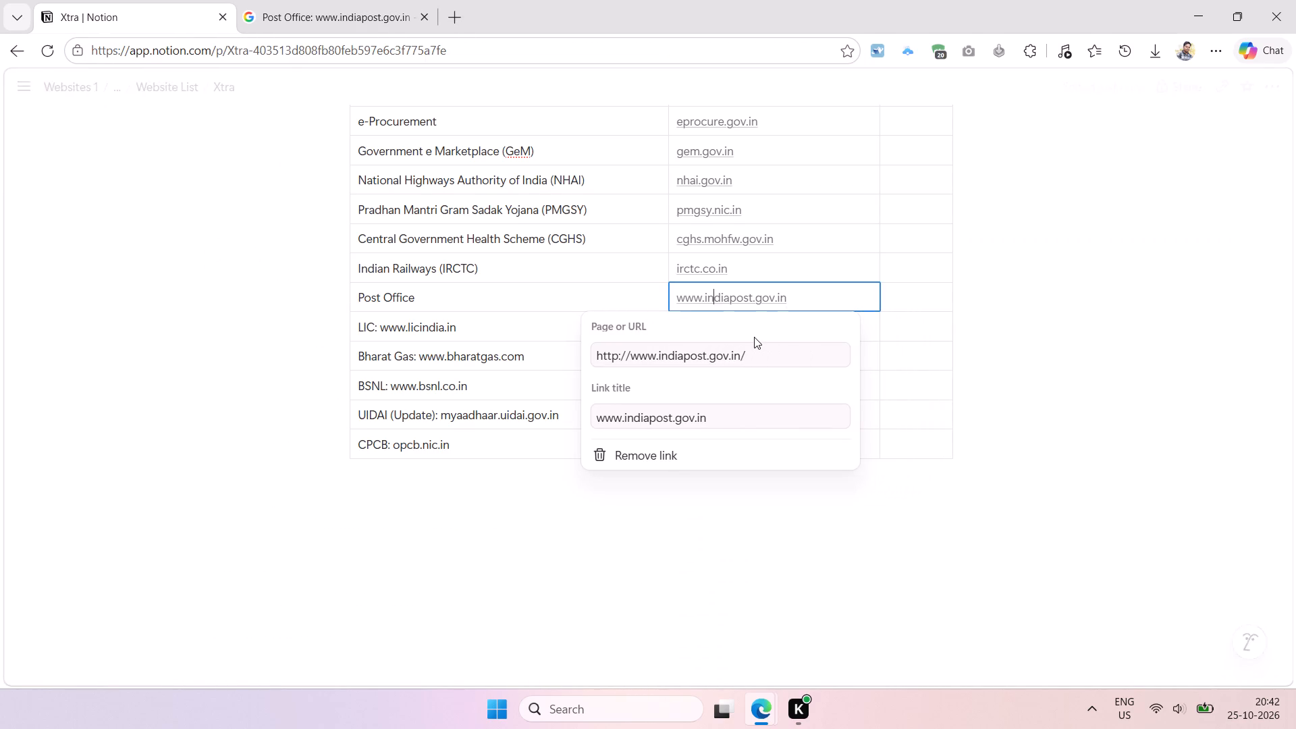
pyautogui.press('BackSpace')
pyautogui.press('BackSpace')
pyautogui.press('BackSpace')
pyautogui.press('BackSpace')
pyautogui.press('BackSpace')
pyautogui.press('BackSpace')
pyautogui.press('BackSpace')
pyautogui.press('BackSpace')
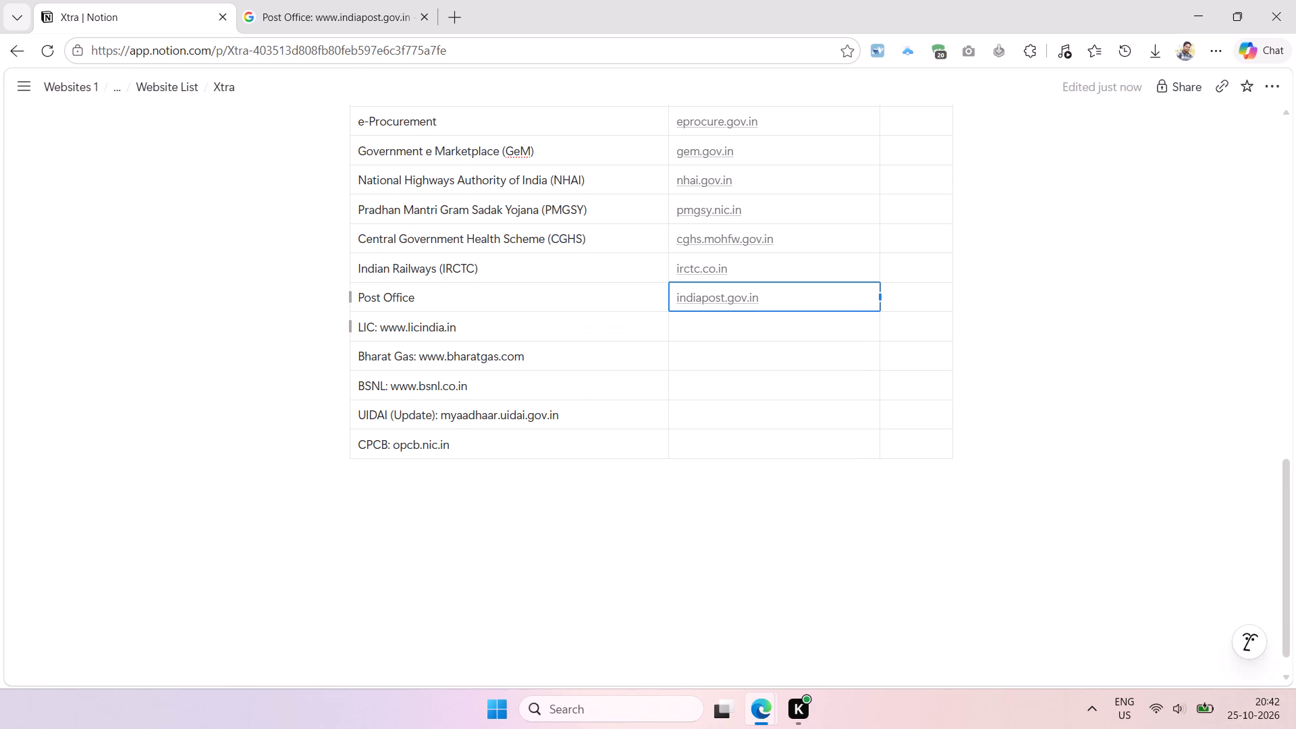
pyautogui.click(551, 332)
pyautogui.hotkey('ctrl', 'a')
pyautogui.hotkey('ctrl', 'c')
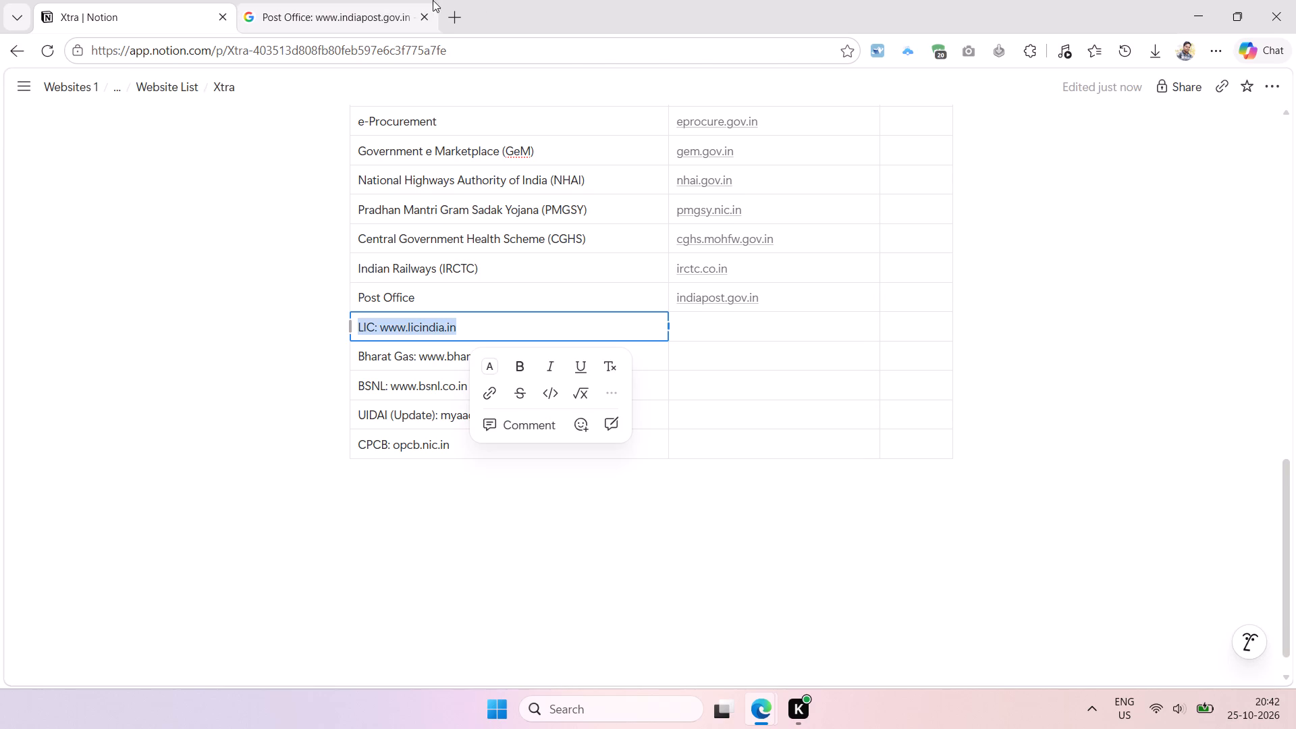
pyautogui.click(379, 7)
pyautogui.click(418, 115)
pyautogui.hotkey('ctrl', 'a')
pyautogui.hotkey('ctrl', 'v')
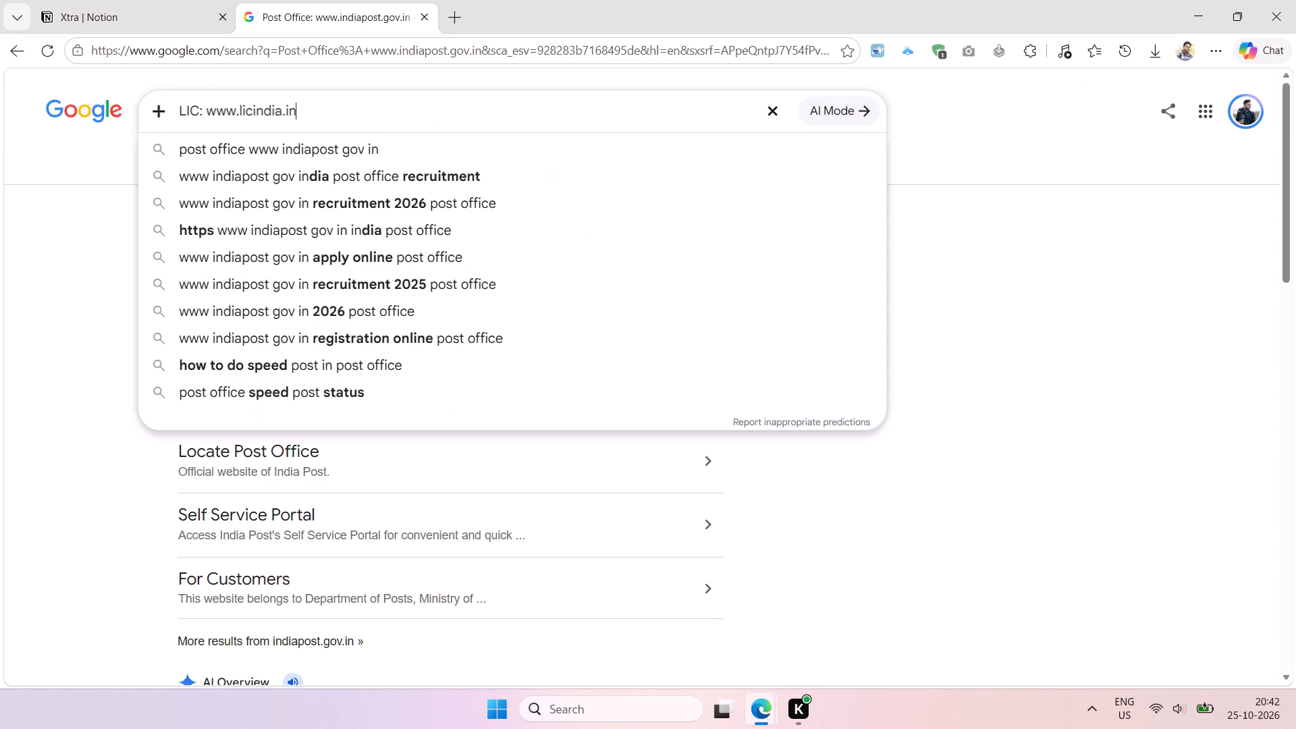
pyautogui.press('Return')
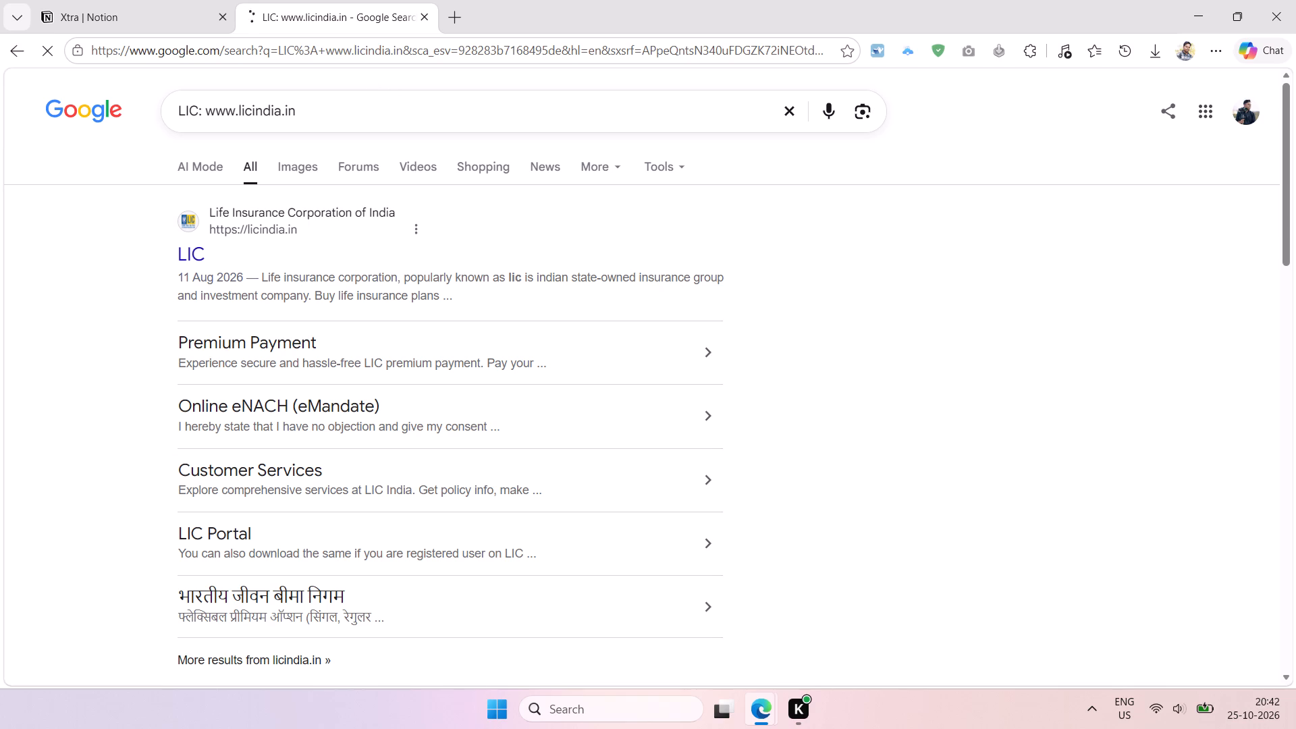
# Open the "LIC" search result from licindia.in in a new tab.
pyautogui.rightClick(182, 254)
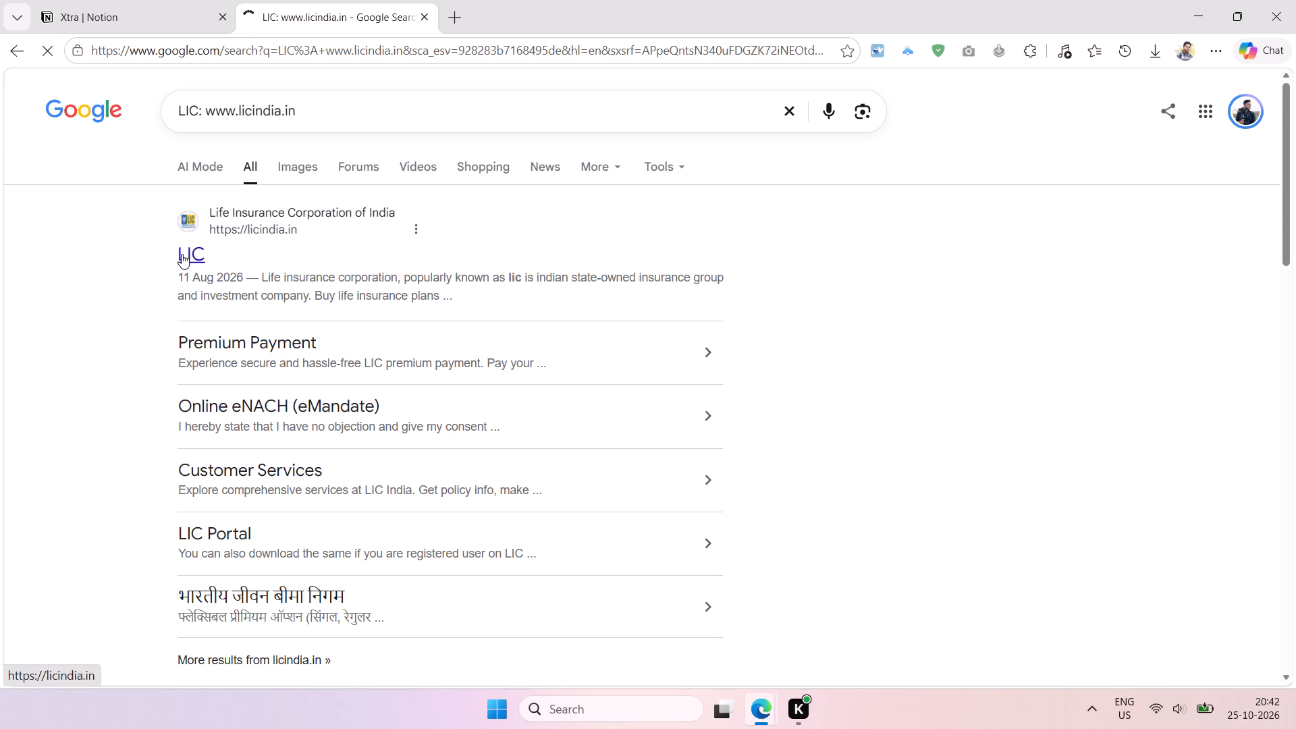
pyautogui.click(240, 263)
# Replace the table's LIC entry with "Life insurance corporation" copied from the search result's description, and append "(LIC)".
pyautogui.moveTo(259, 275); pyautogui.dragTo(287, 276)
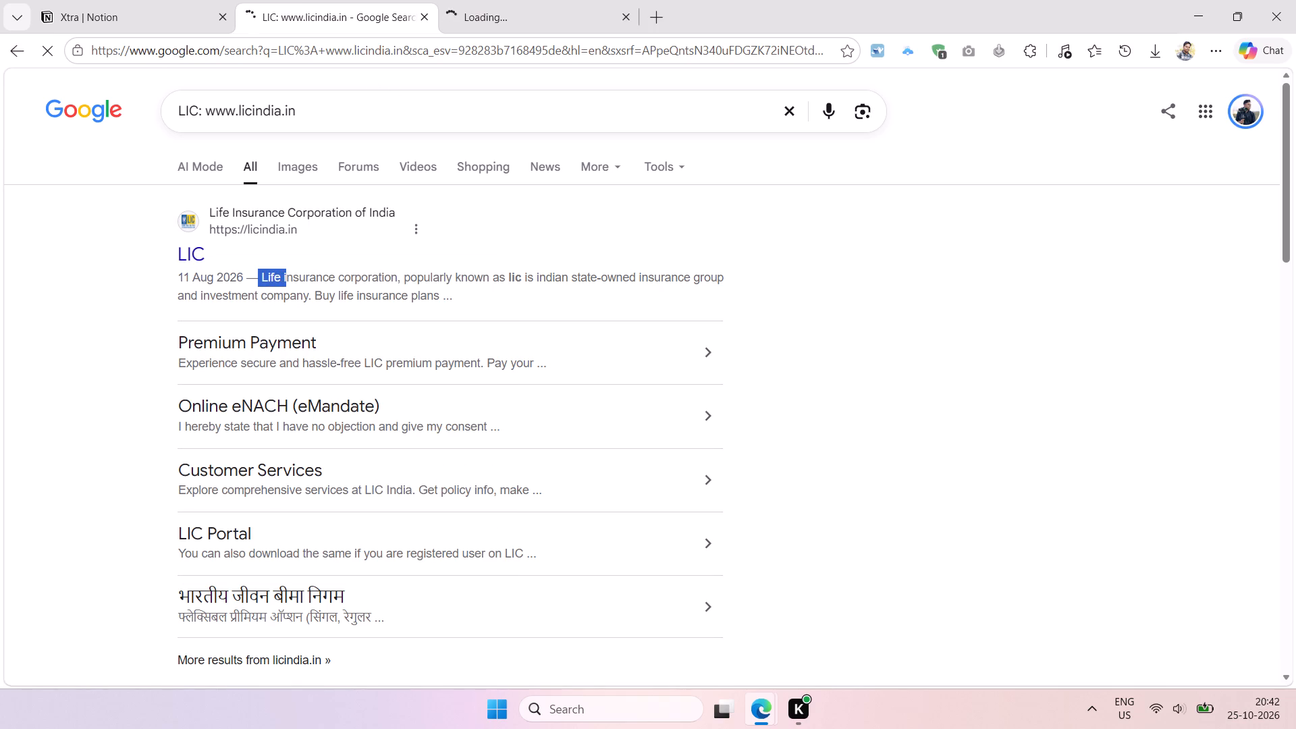
pyautogui.moveTo(287, 276); pyautogui.dragTo(396, 276)
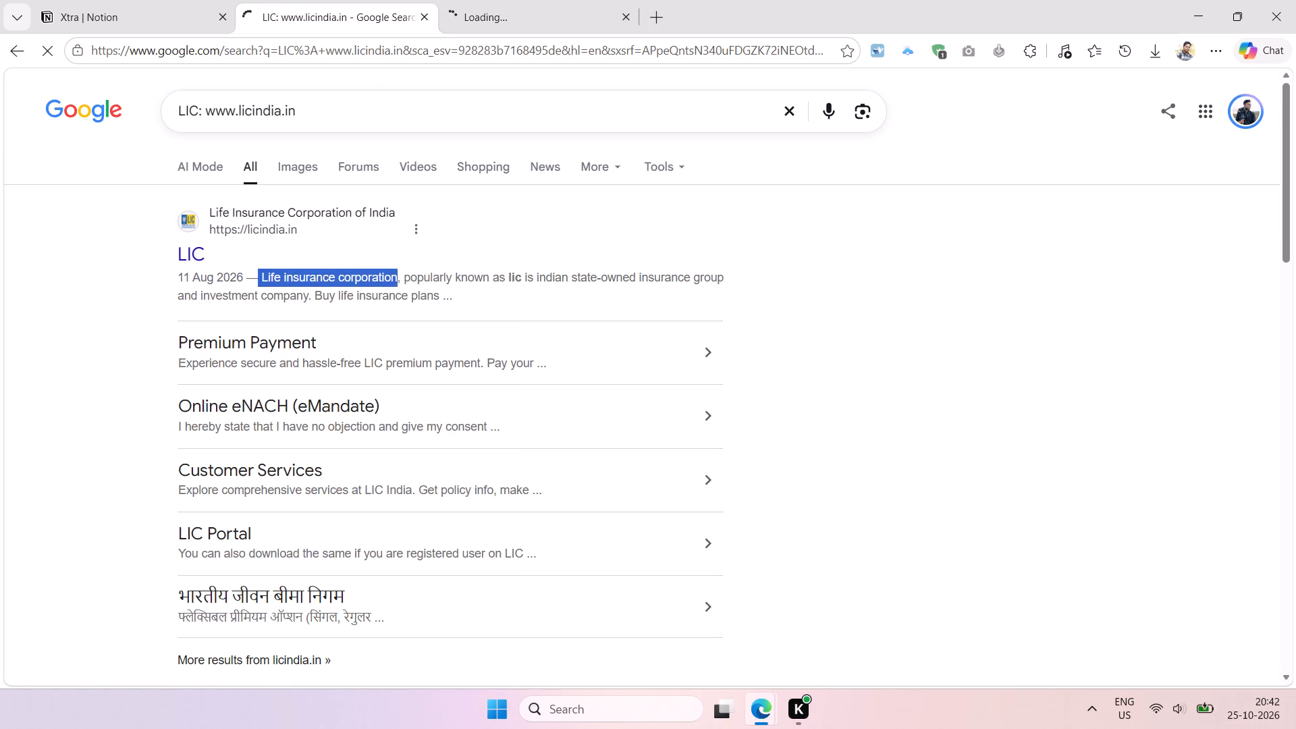
pyautogui.hotkey('ctrl', 'c')
pyautogui.click(170, 16)
pyautogui.click(536, 317)
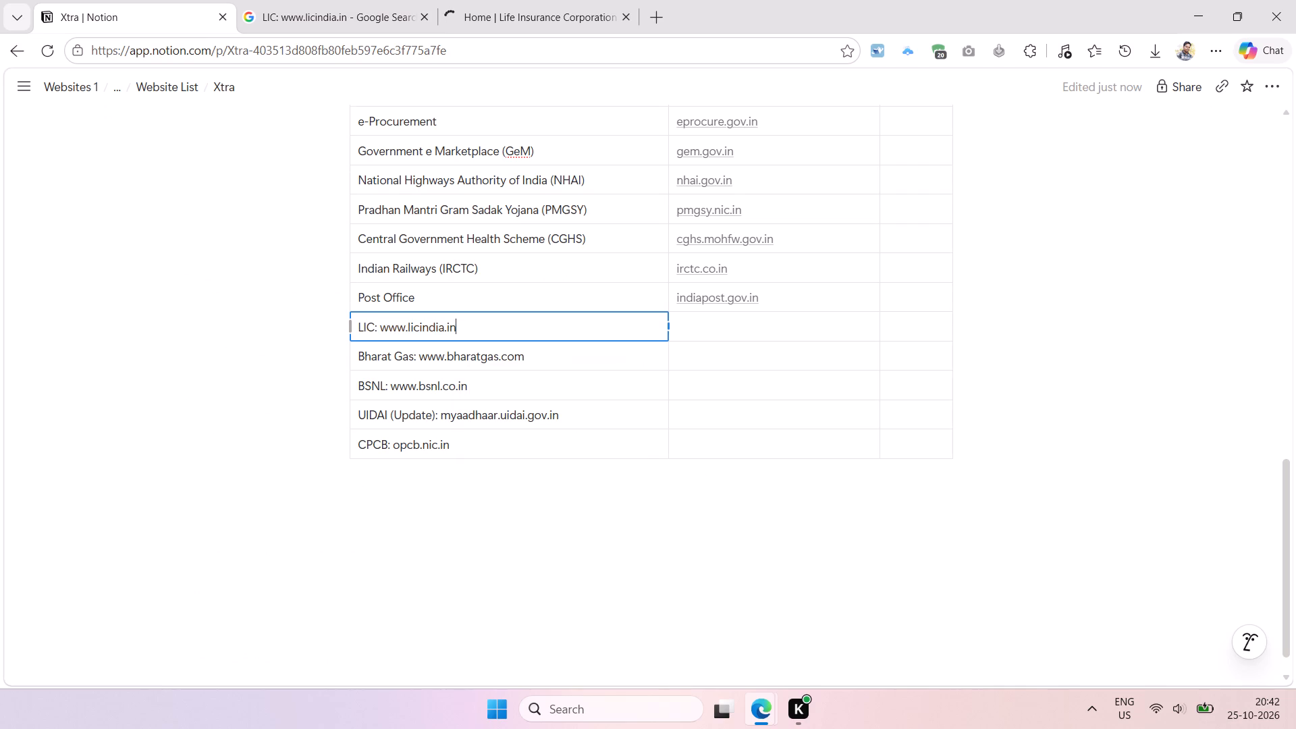
pyautogui.hotkey('ctrl', 'a')
pyautogui.hotkey('ctrl', 'v')
pyautogui.press('space')
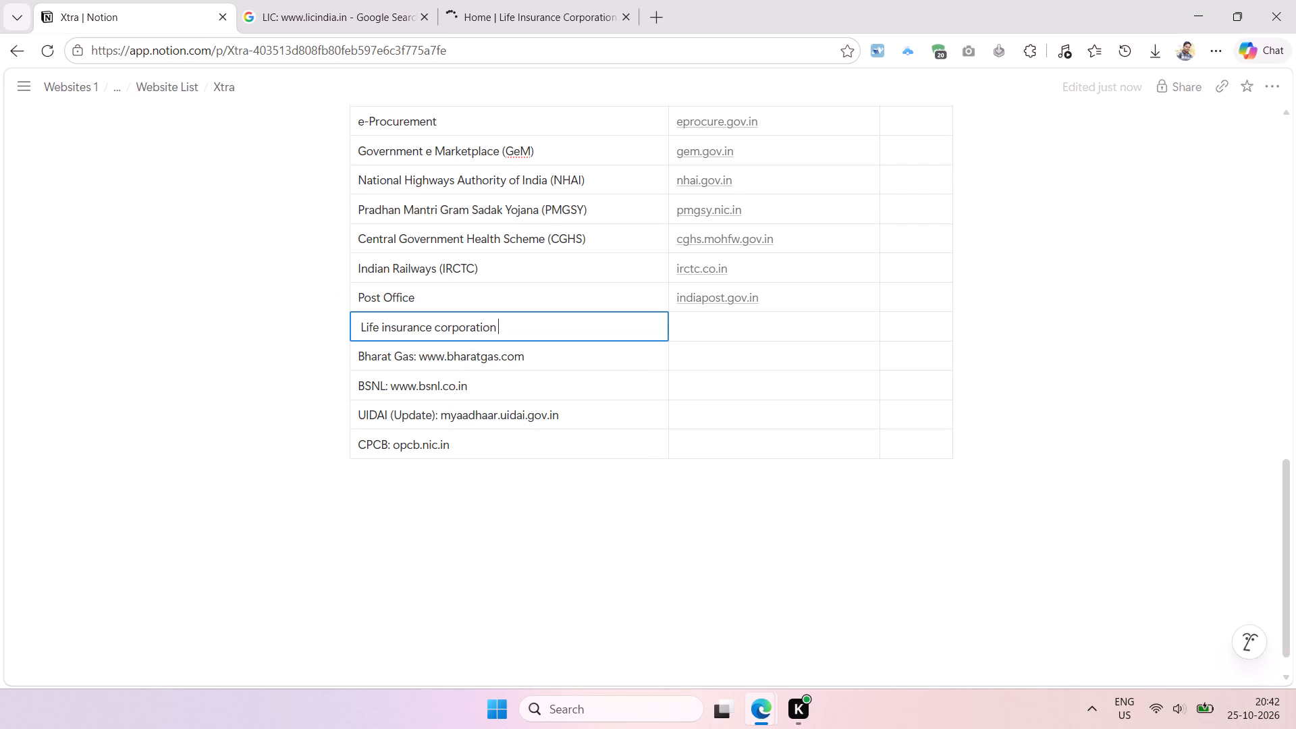
pyautogui.write('(LIC)')
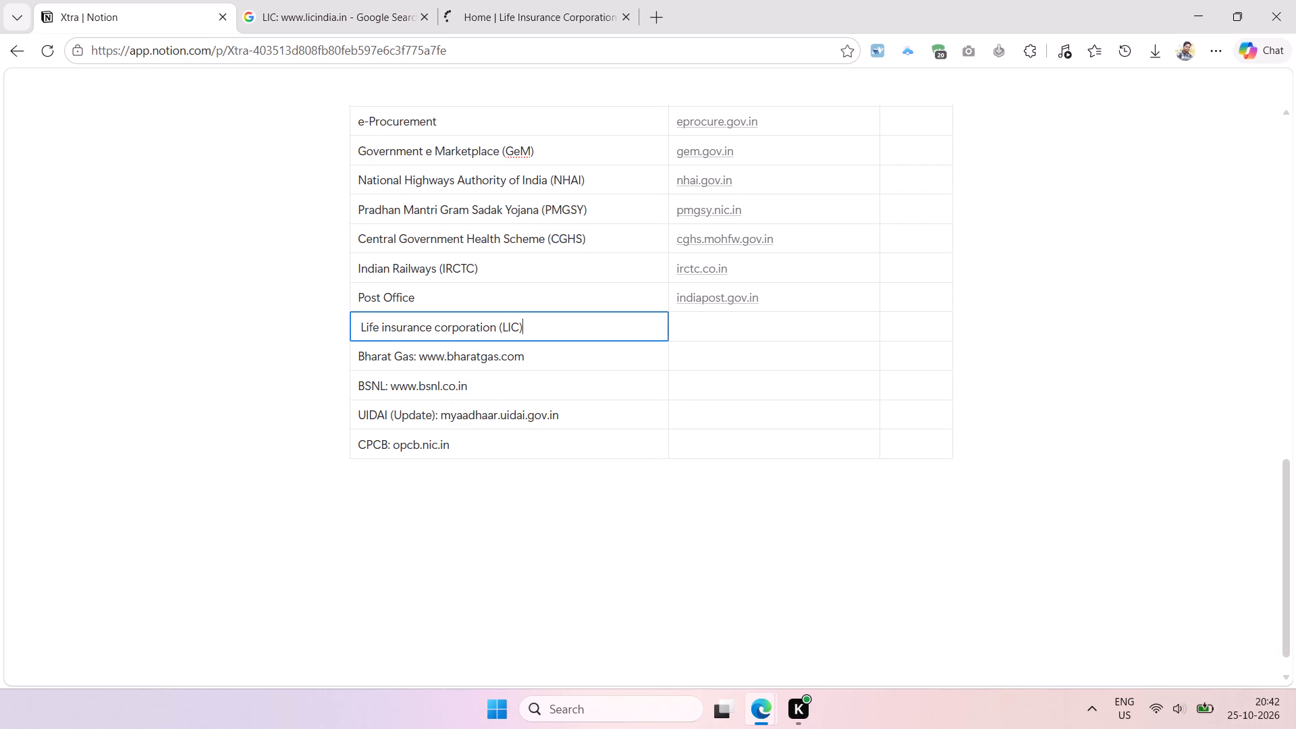
# Capitalise "Corporation" and "Insurance" in the LIC row's name so it reads Life Insurance Corporation (LIC).
pyautogui.click(441, 323)
pyautogui.hotkey('shift', 'c')
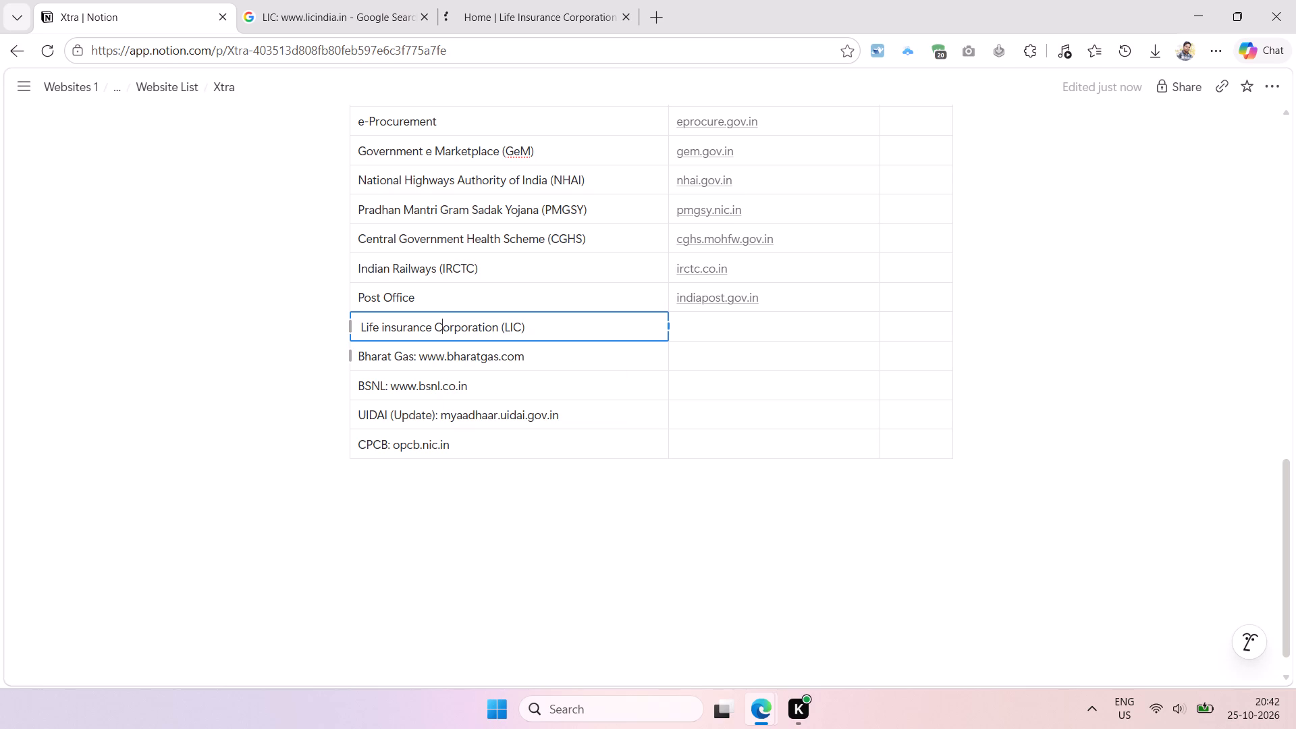
pyautogui.moveTo(384, 324); pyautogui.dragTo(380, 330)
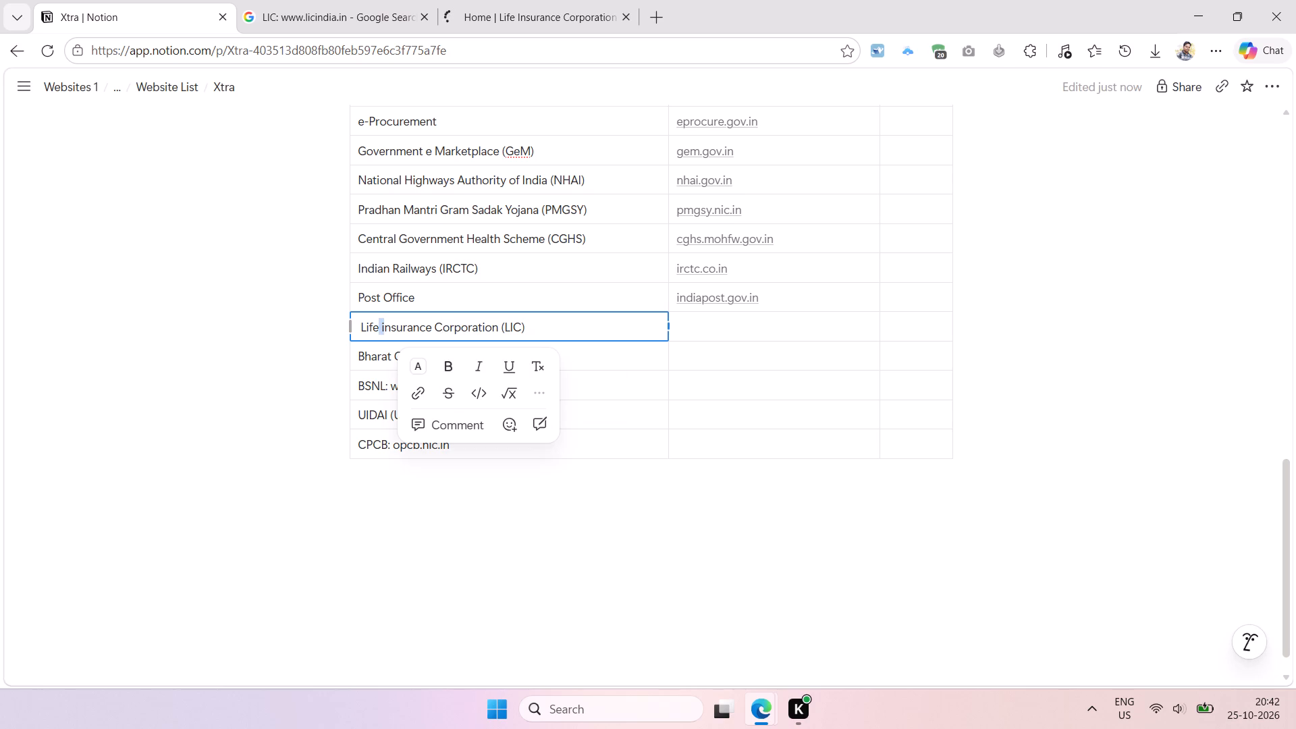
pyautogui.press('space')
pyautogui.write('I')
pyautogui.press('Tab')
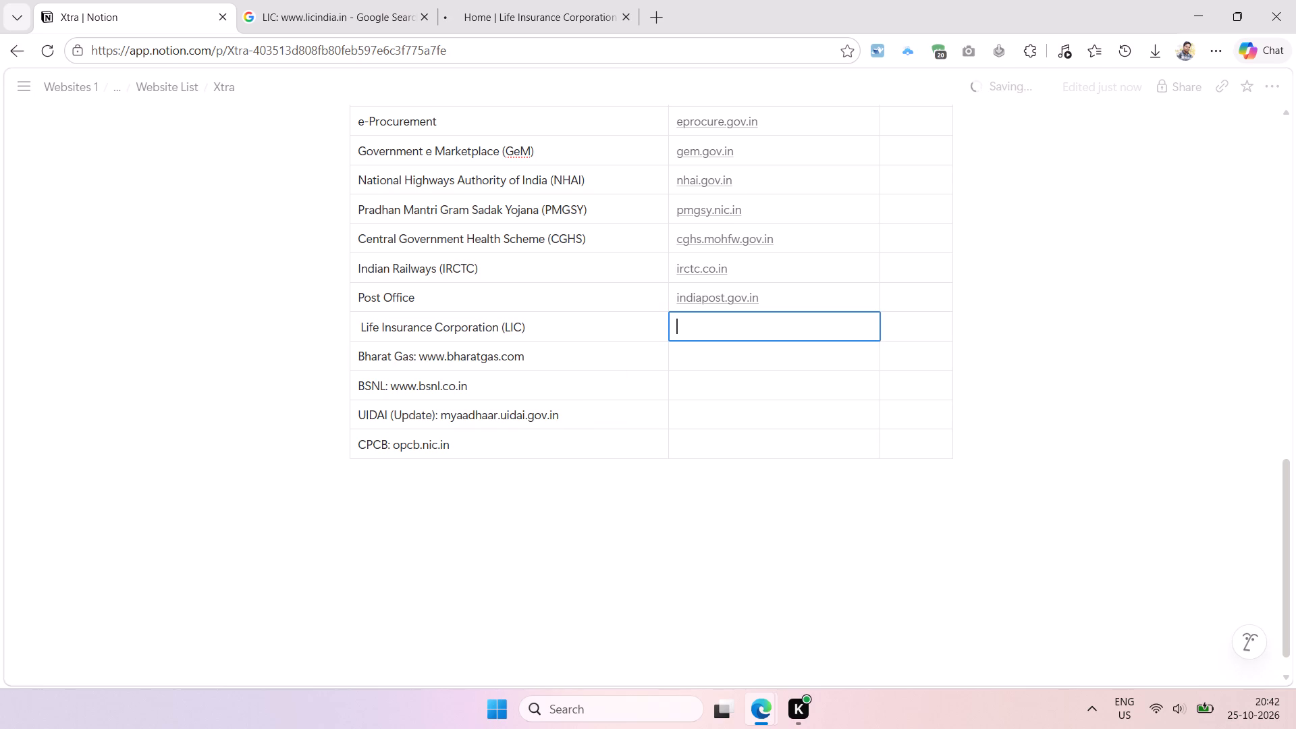
# Copy licindia.in from the LIC site's address and paste it into the LIC row's website cell.
pyautogui.click(488, 11)
pyautogui.click(243, 48)
pyautogui.click(193, 59)
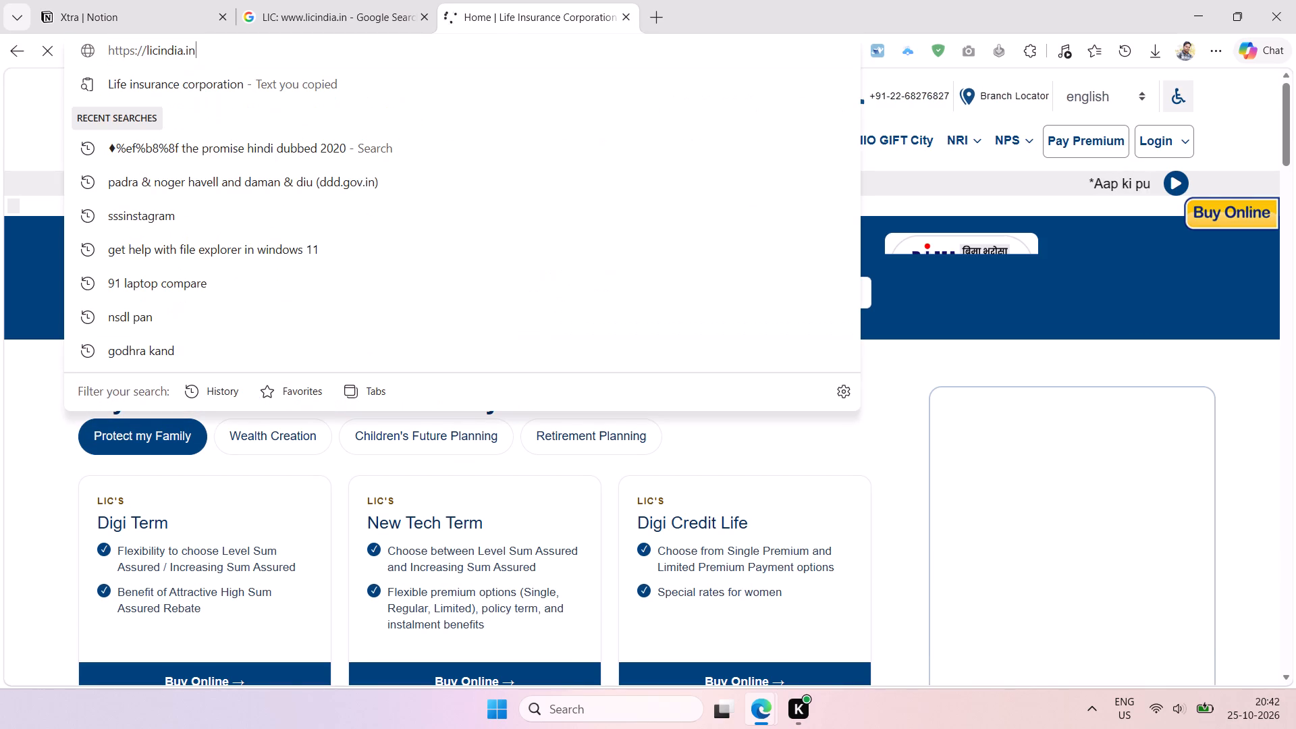
pyautogui.moveTo(230, 56); pyautogui.dragTo(148, 67)
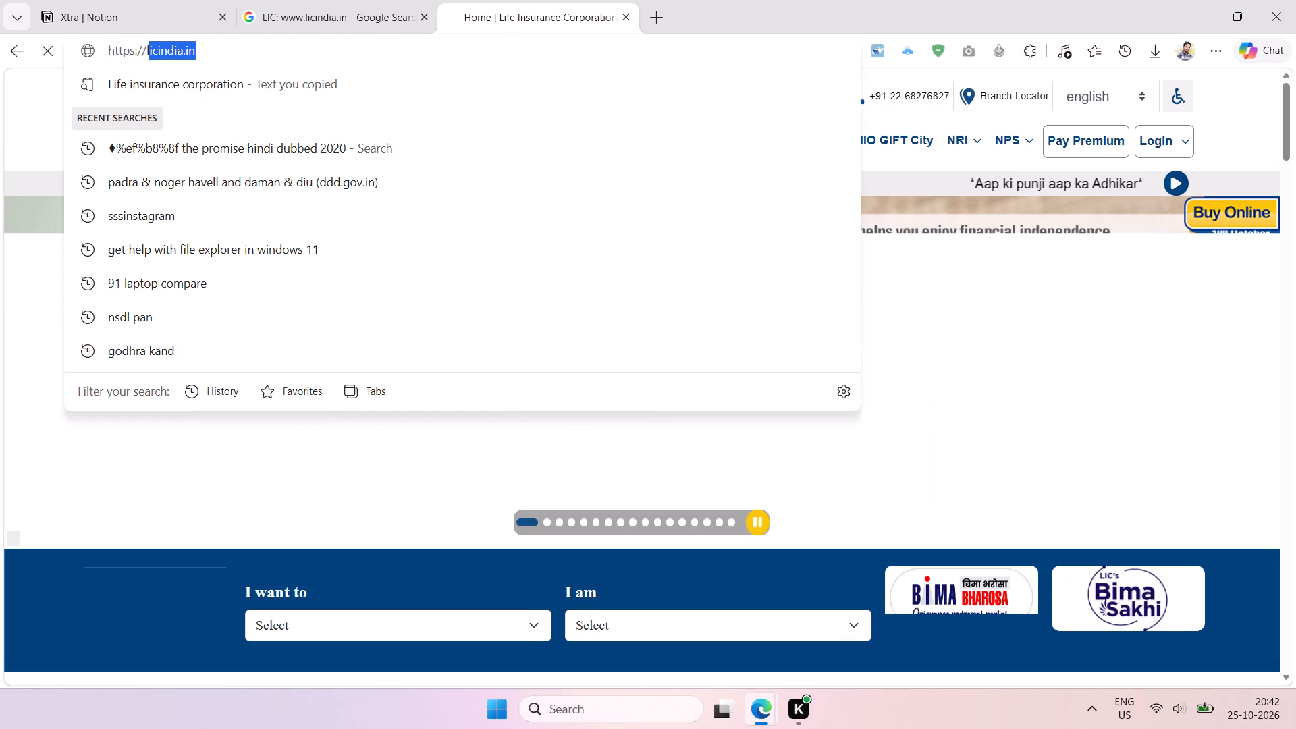
pyautogui.moveTo(148, 67); pyautogui.dragTo(146, 71)
pyautogui.hotkey('ctrl', 'c')
pyautogui.click(138, 7)
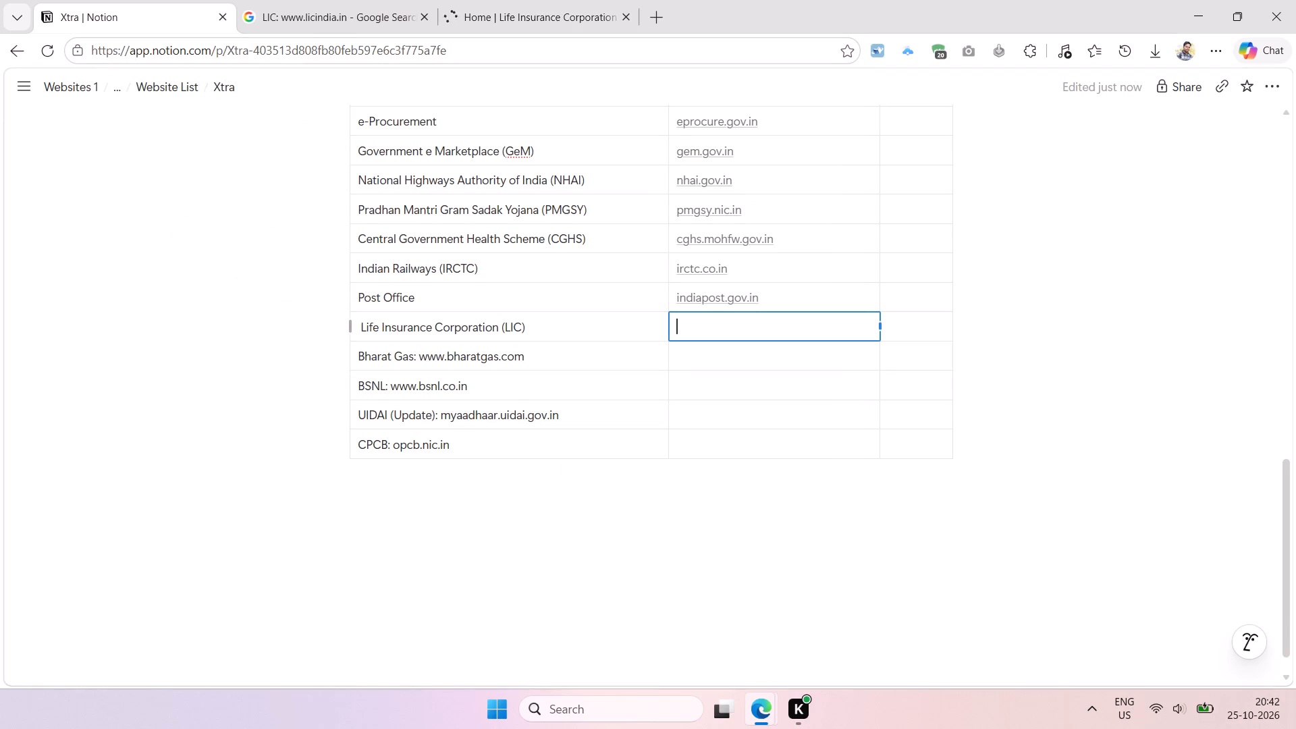
pyautogui.click(728, 325)
pyautogui.hotkey('ctrl', 'v')
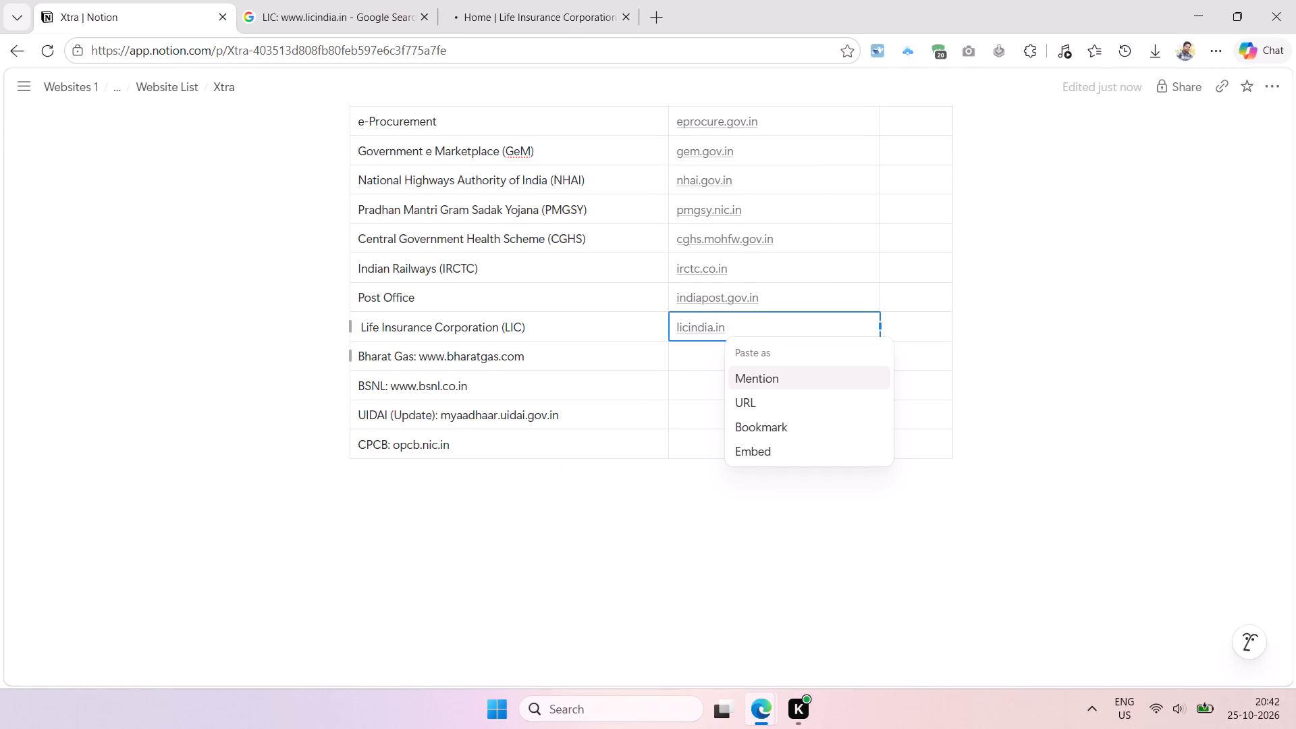
pyautogui.click(570, 358)
pyautogui.hotkey('ctrl', 'a')
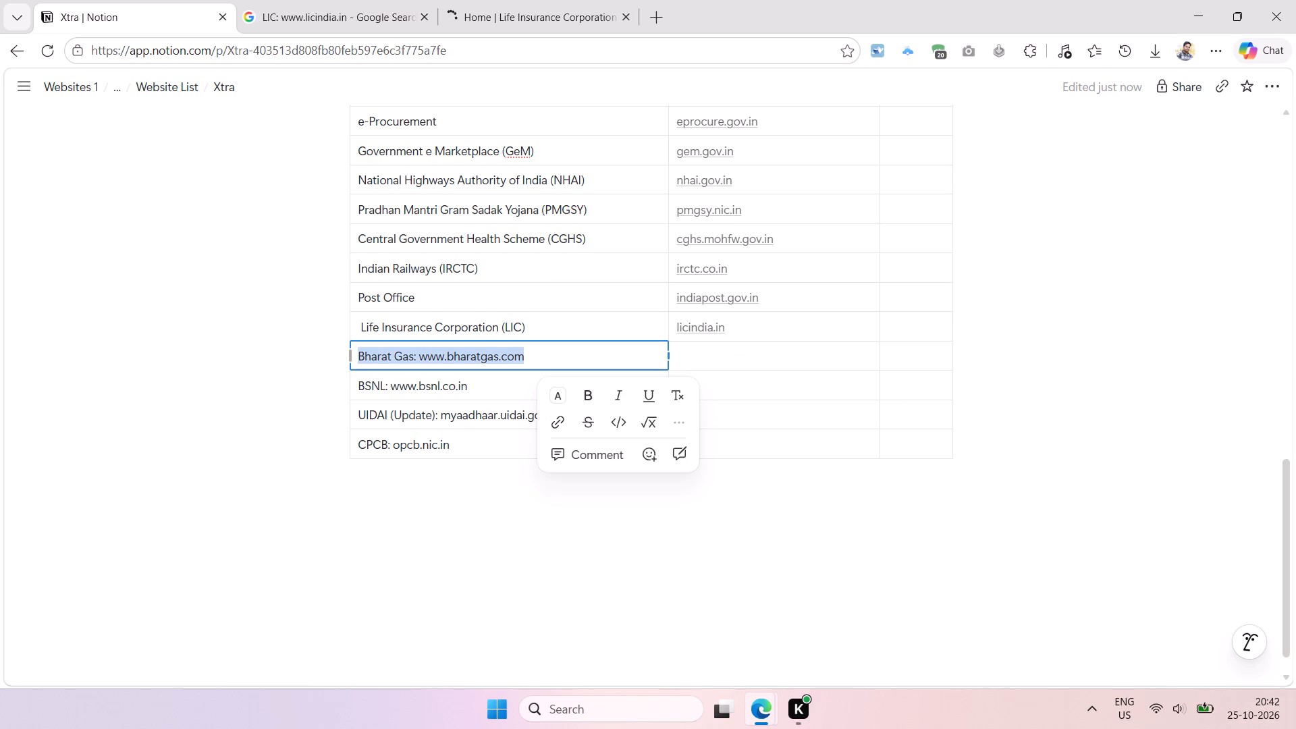
pyautogui.hotkey('ctrl', 'c')
pyautogui.click(626, 14)
pyautogui.click(356, 14)
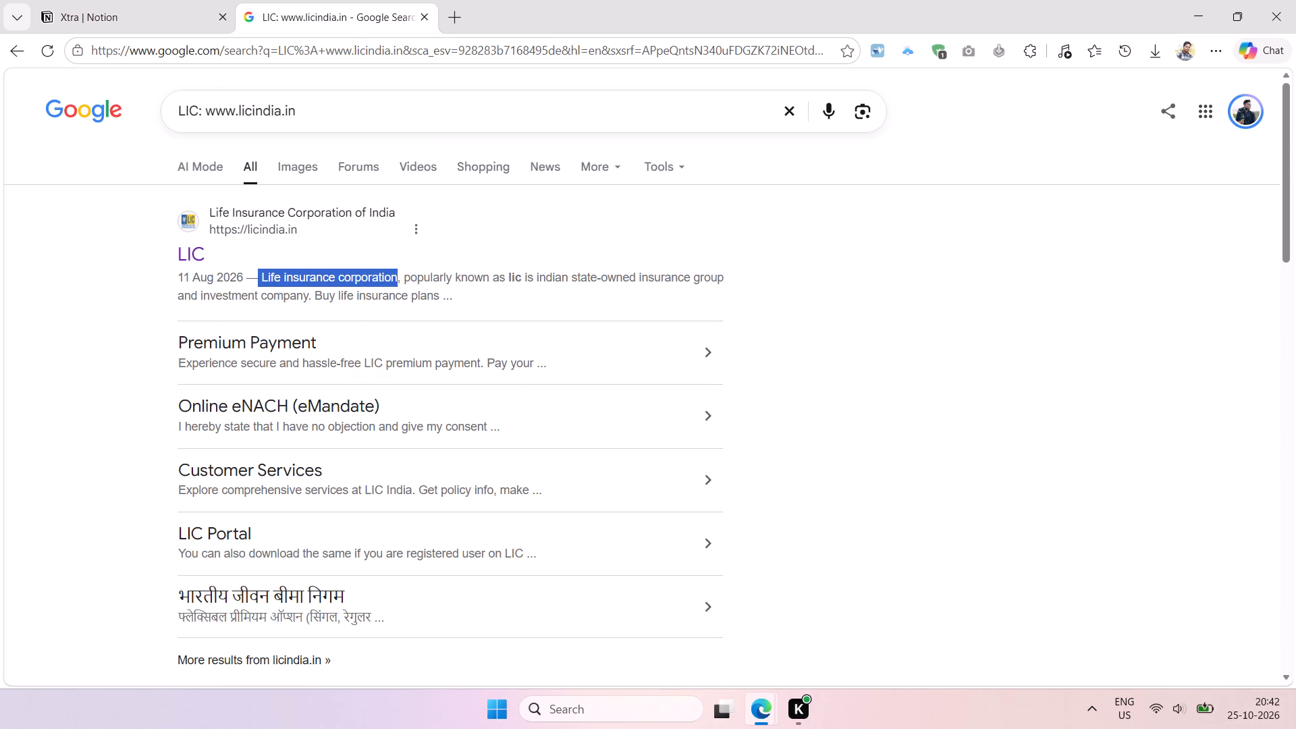
pyautogui.click(280, 116)
pyautogui.hotkey('ctrl', 'a')
pyautogui.hotkey('ctrl', 'v')
pyautogui.press('Return')
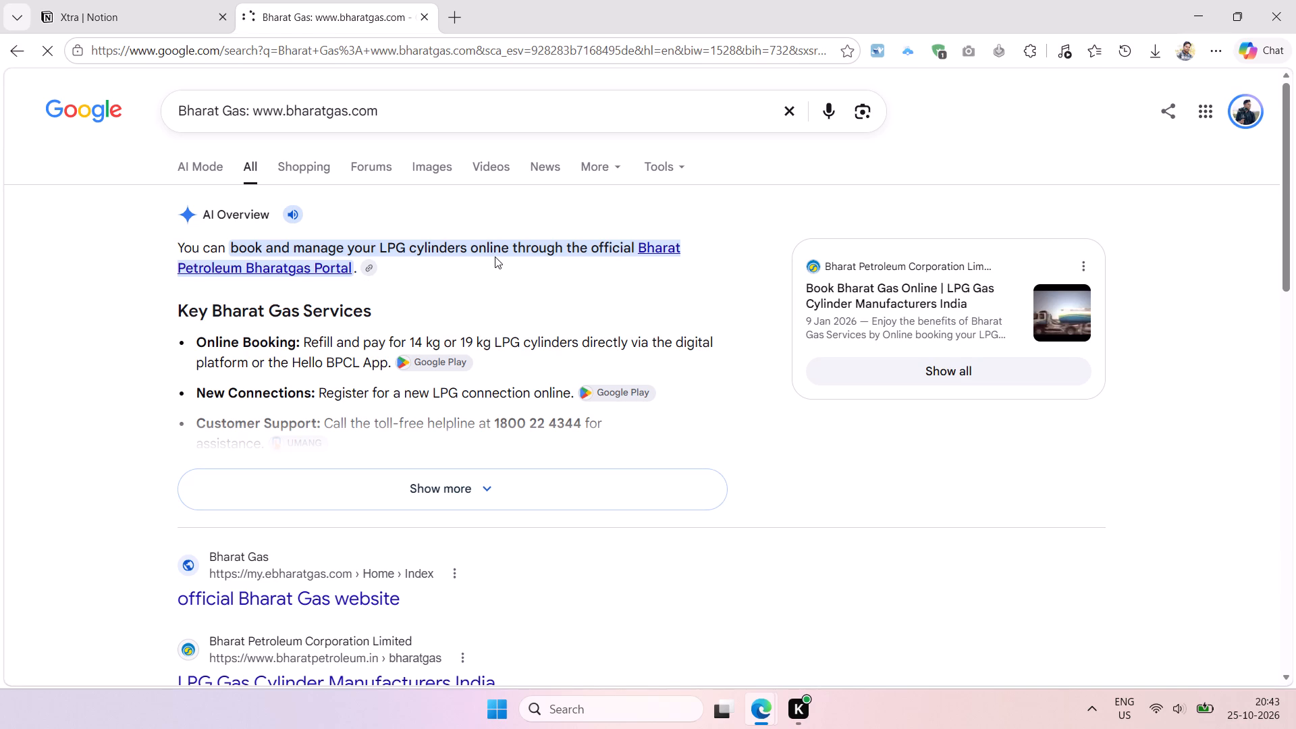
# Copy "l Bharat Petroleum Bharatgas Portal" from the AI Overview and search Google for it in place of the previous query.
pyautogui.moveTo(630, 244); pyautogui.dragTo(506, 279)
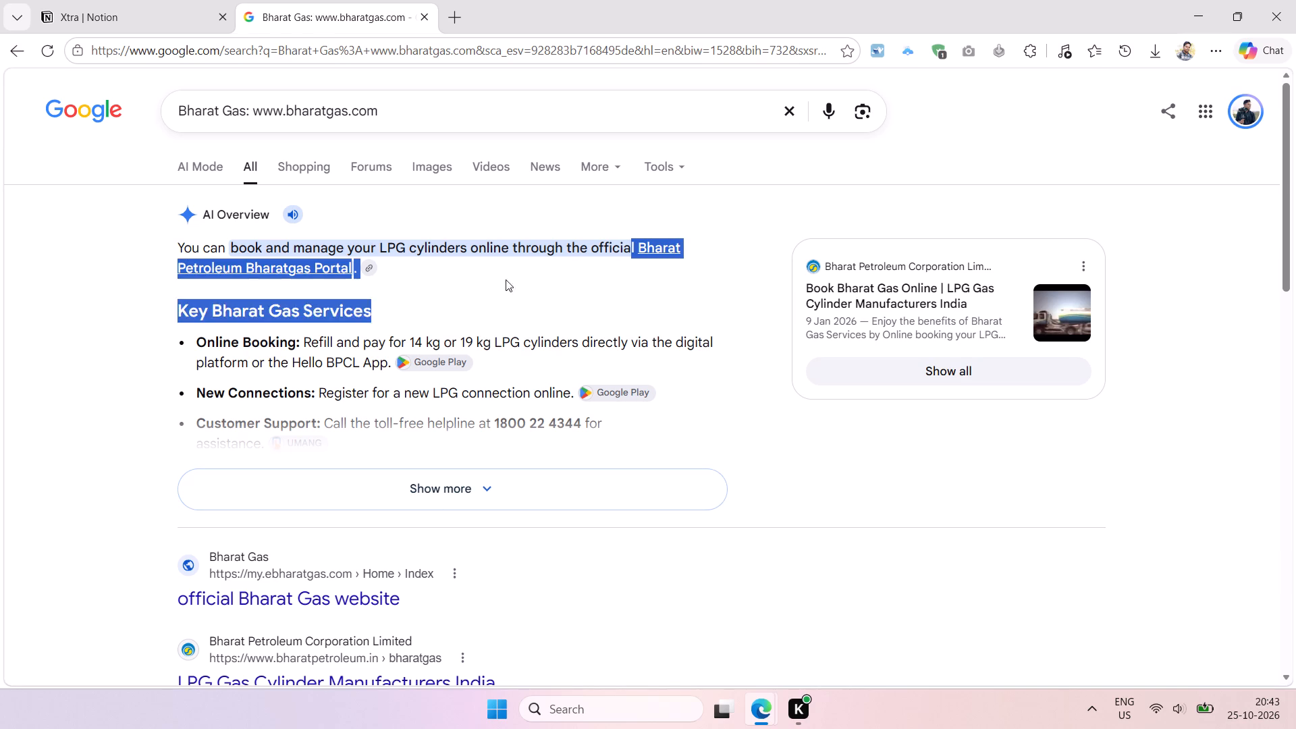
pyautogui.moveTo(506, 279); pyautogui.dragTo(351, 271)
pyautogui.hotkey('ctrl', 'c')
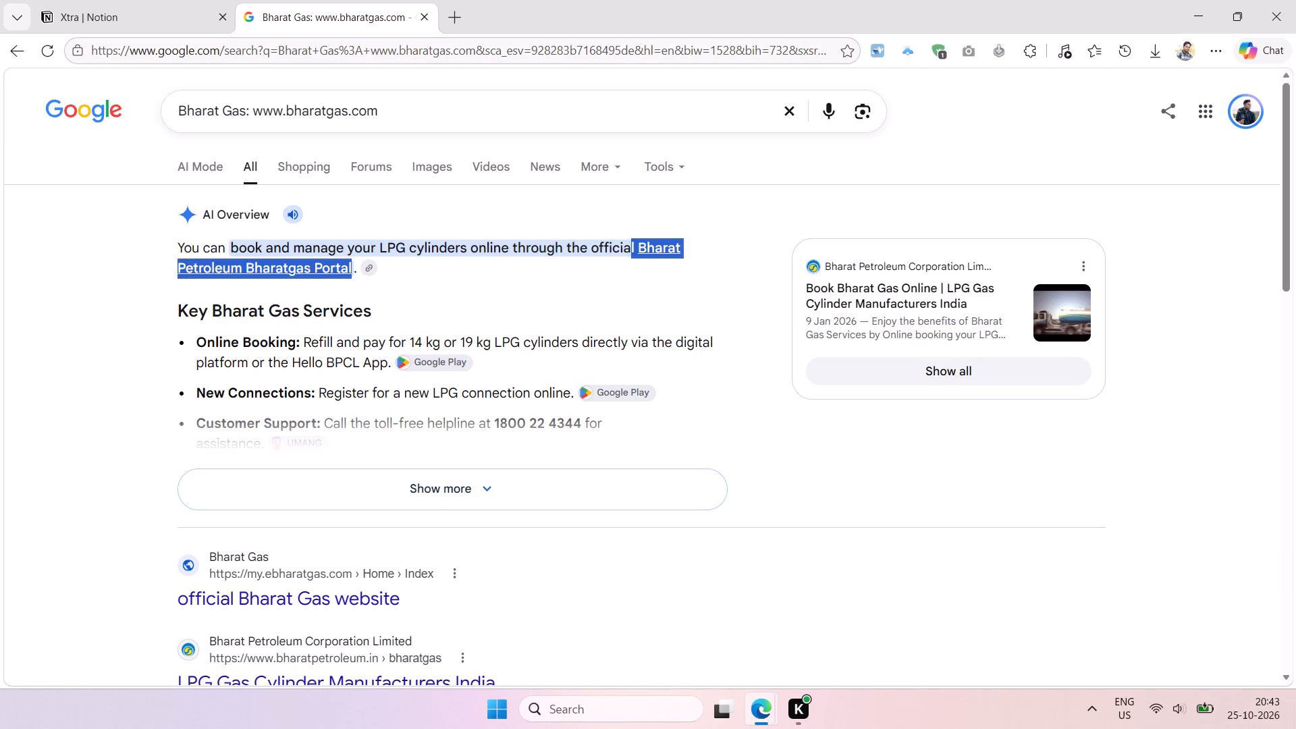
pyautogui.click(392, 110)
pyautogui.hotkey('ctrl', 'a')
pyautogui.hotkey('ctrl', 'v')
pyautogui.press('Return')
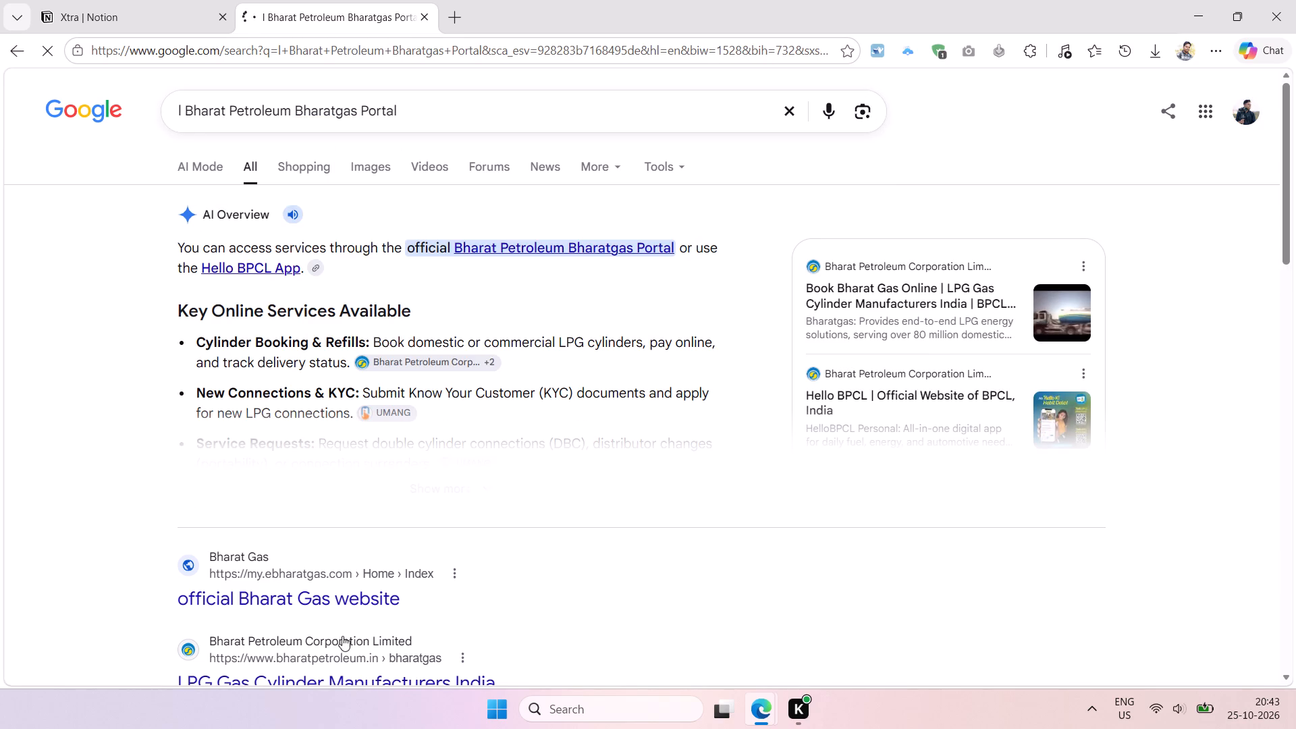
# Open the "official Bharat Gas website" search result from my.ebharatgas.com in a new tab.
pyautogui.rightClick(317, 602)
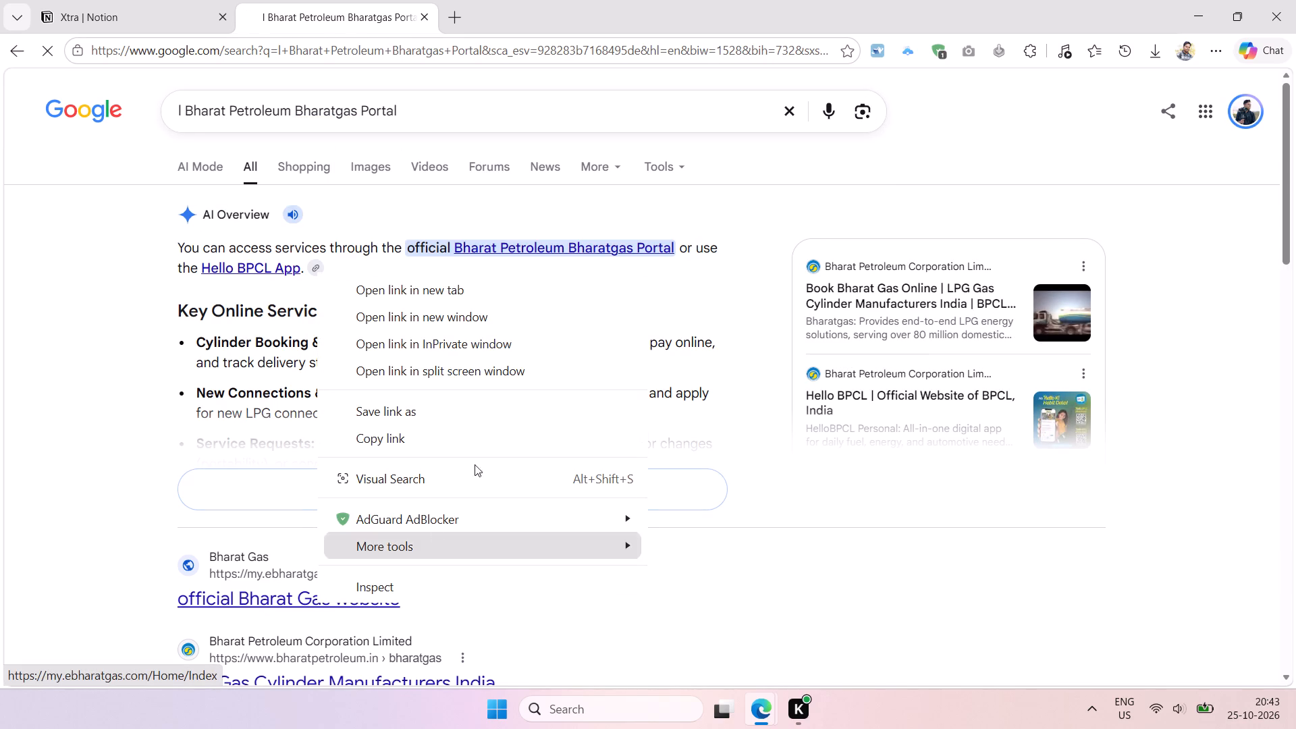
pyautogui.click(468, 290)
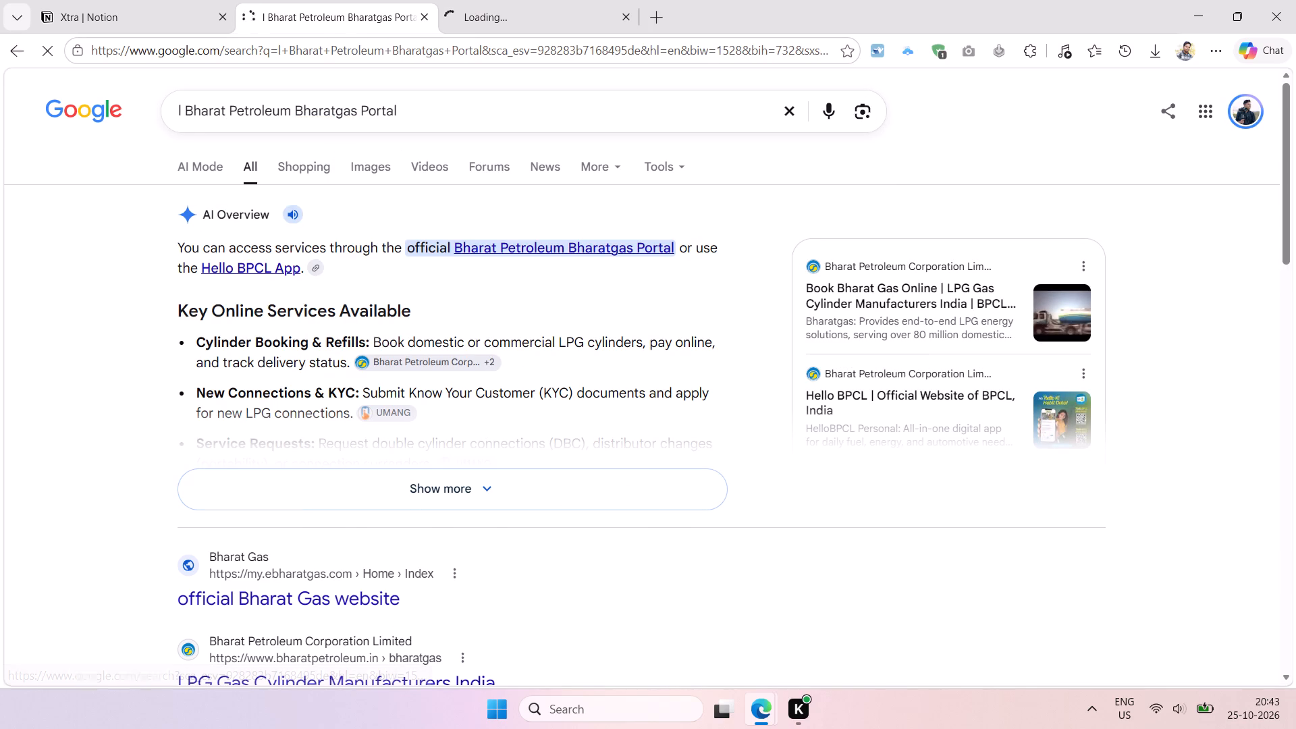
# Copy "Bharat Petroleum Bharatgas" from the Google query and replace the table's Bharat Gas entry with it.
pyautogui.moveTo(185, 107); pyautogui.dragTo(347, 118)
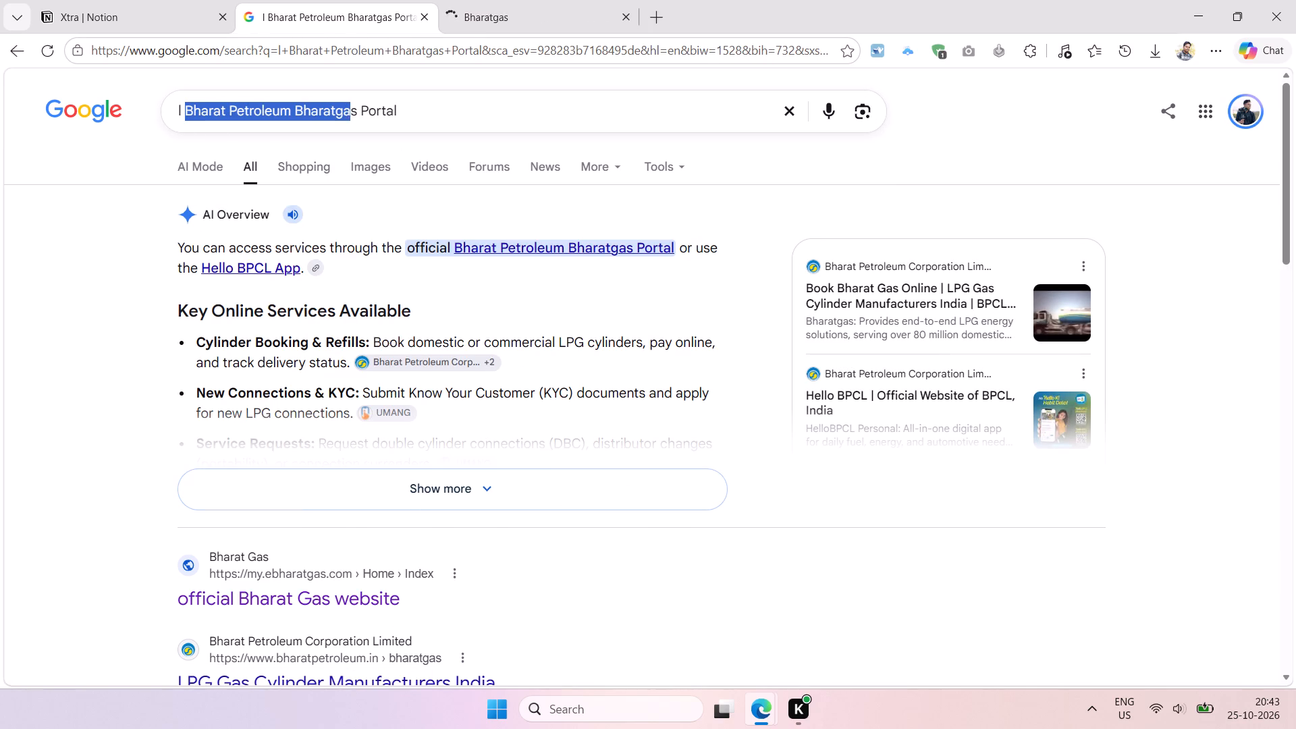
pyautogui.moveTo(347, 118); pyautogui.dragTo(358, 120)
pyautogui.hotkey('ctrl', 'c')
pyautogui.click(136, 8)
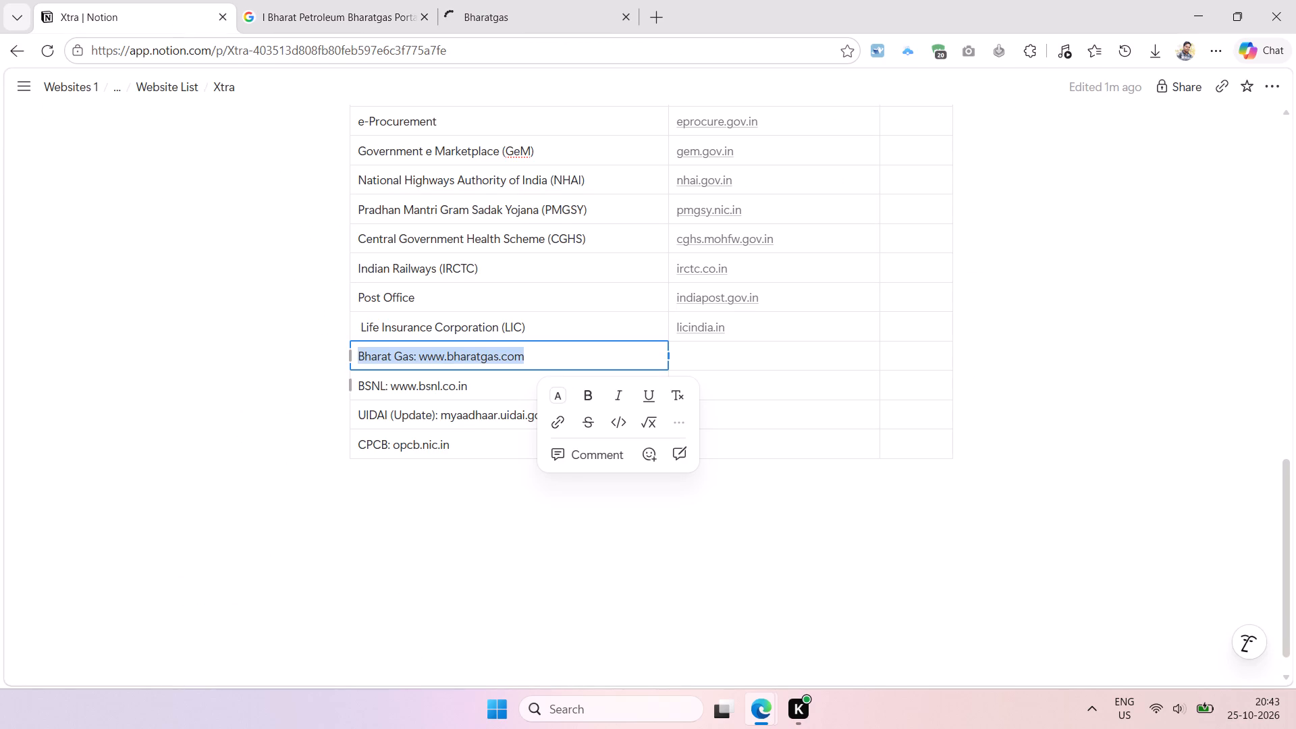
pyautogui.click(555, 355)
pyautogui.hotkey('ctrl', 'a')
pyautogui.click(544, 355)
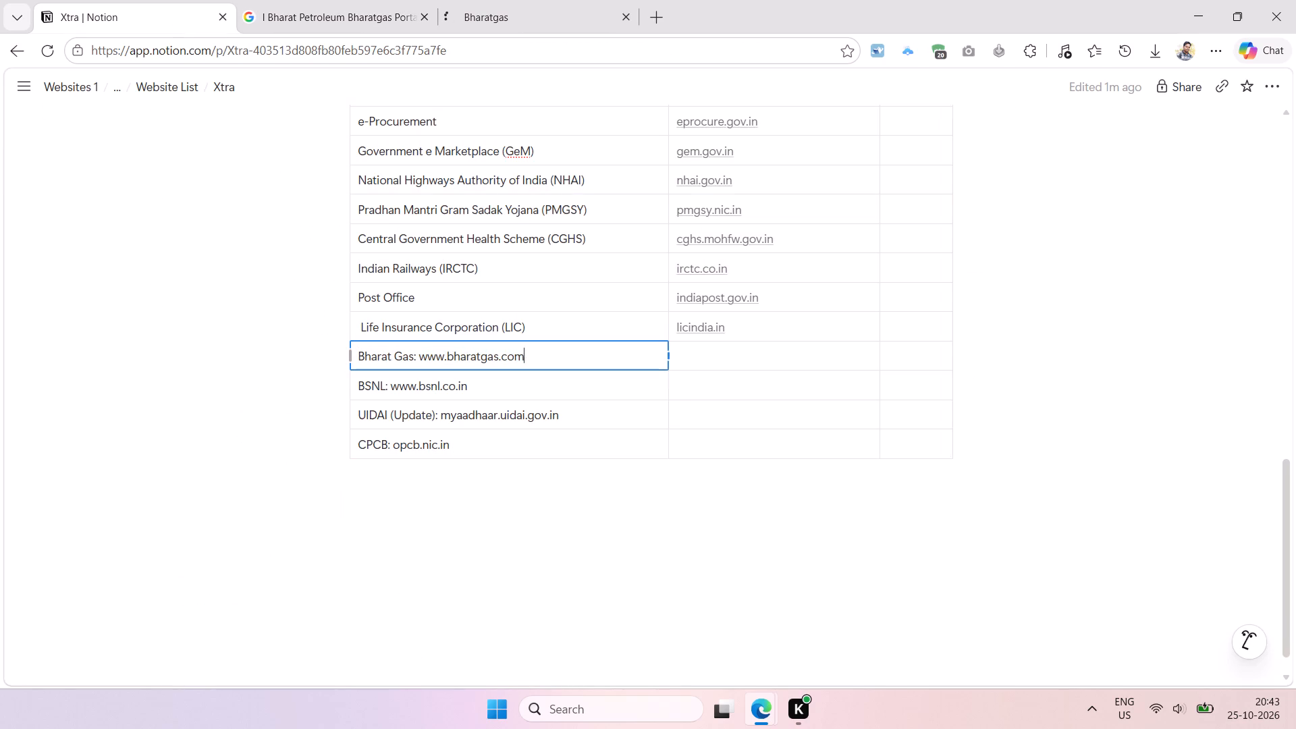
pyautogui.hotkey('ctrl', 'a')
pyautogui.hotkey('ctrl', 'v')
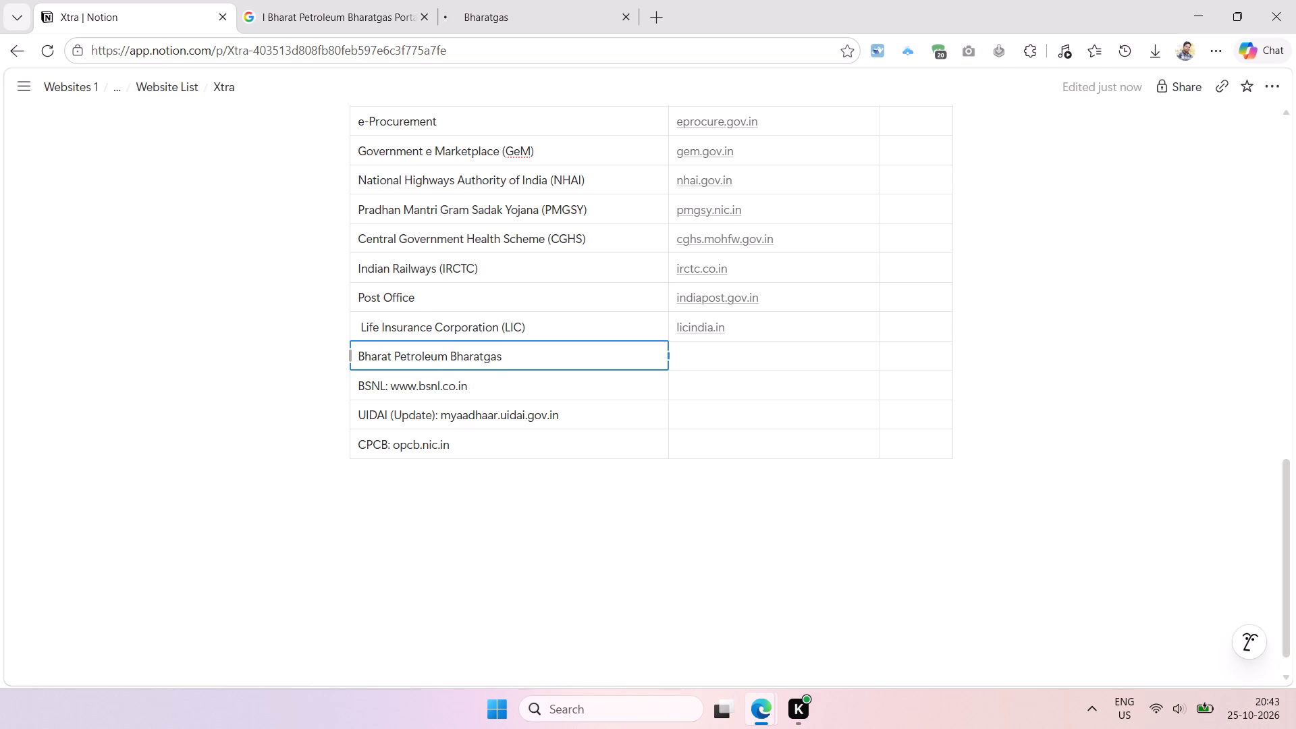
# Rearrange the Bharat Gas row's name to read "Bharatgas (Bharat Petroleum)".
pyautogui.moveTo(451, 352); pyautogui.dragTo(354, 352)
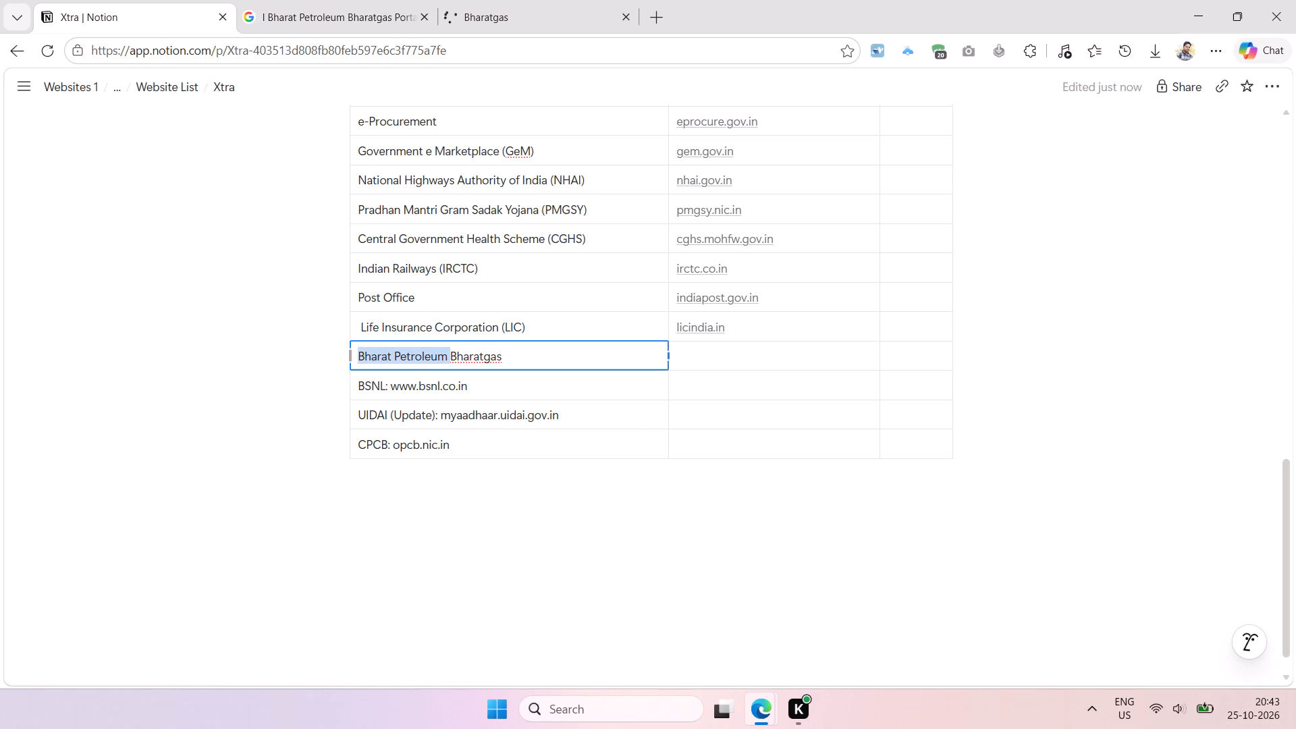
pyautogui.hotkey('ctrl', 'x')
pyautogui.click(457, 362)
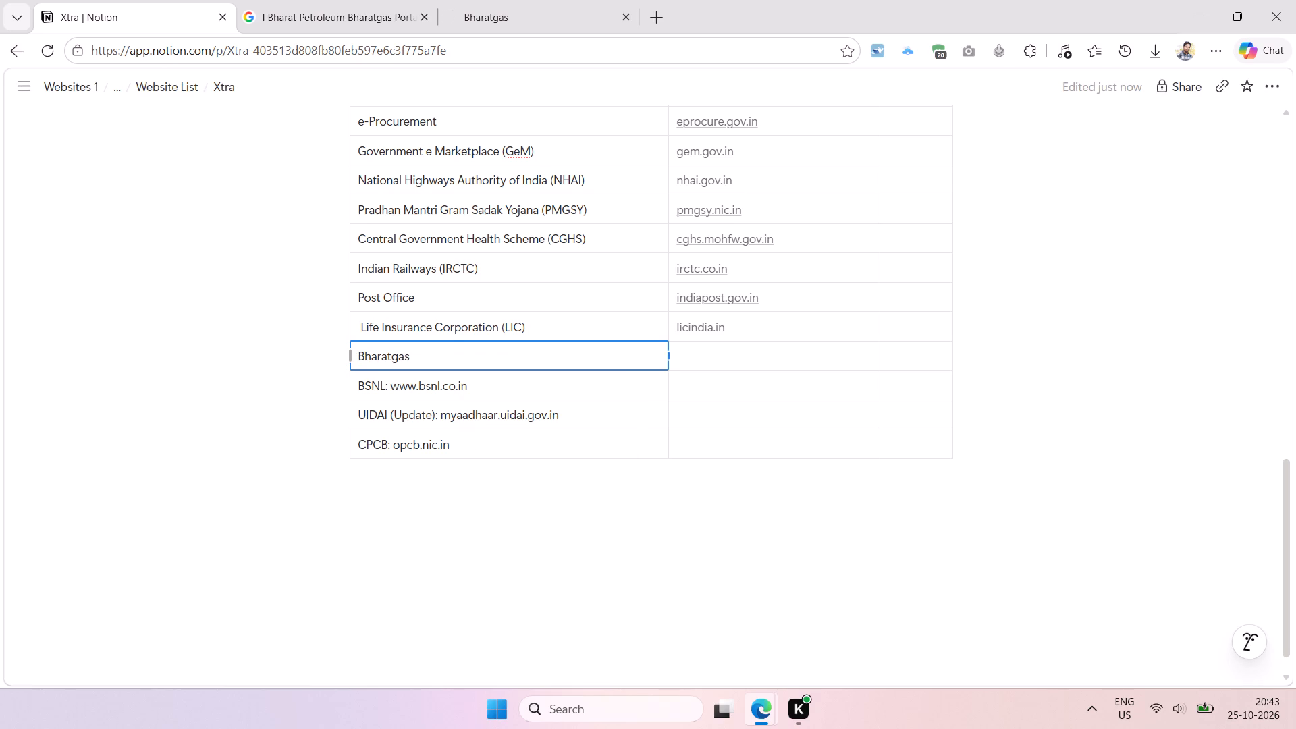
pyautogui.press('space')
pyautogui.write('(')
pyautogui.hotkey('ctrl', 'v')
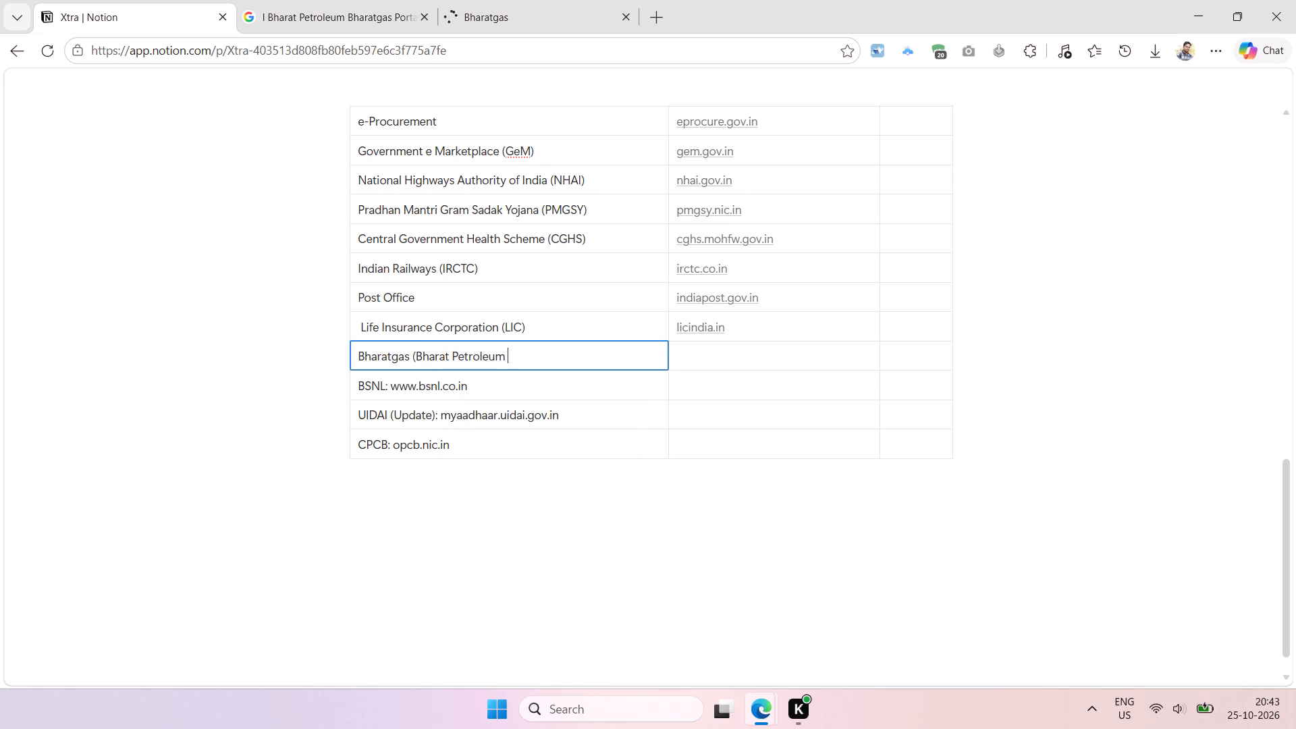
pyautogui.hotkey('shift', ')')
pyautogui.press('BackSpace')
pyautogui.press('BackSpace')
pyautogui.hotkey('shift', ')')
pyautogui.press('Tab')
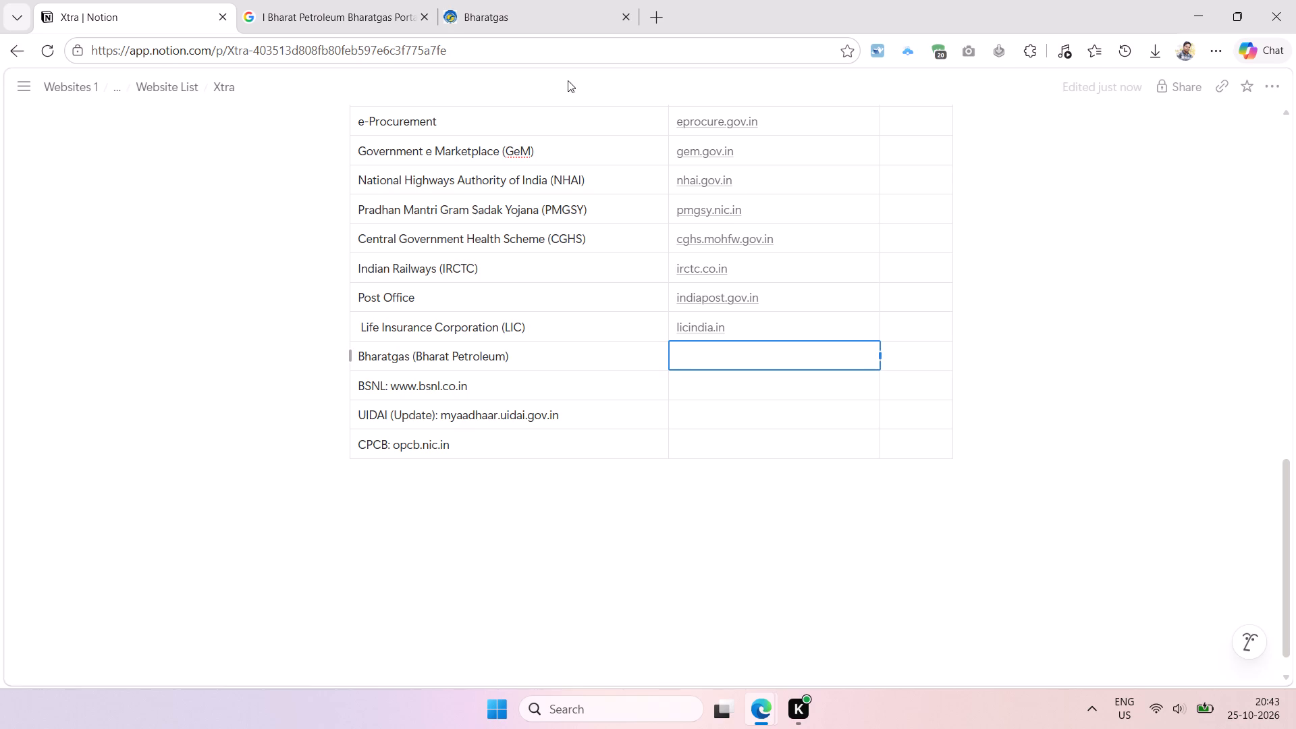
# Copy my.ebharatgas.com/Home/Index from the Bharatgas site's address and paste it into the Bharatgas row's website cell.
pyautogui.click(355, 1)
pyautogui.click(505, 0)
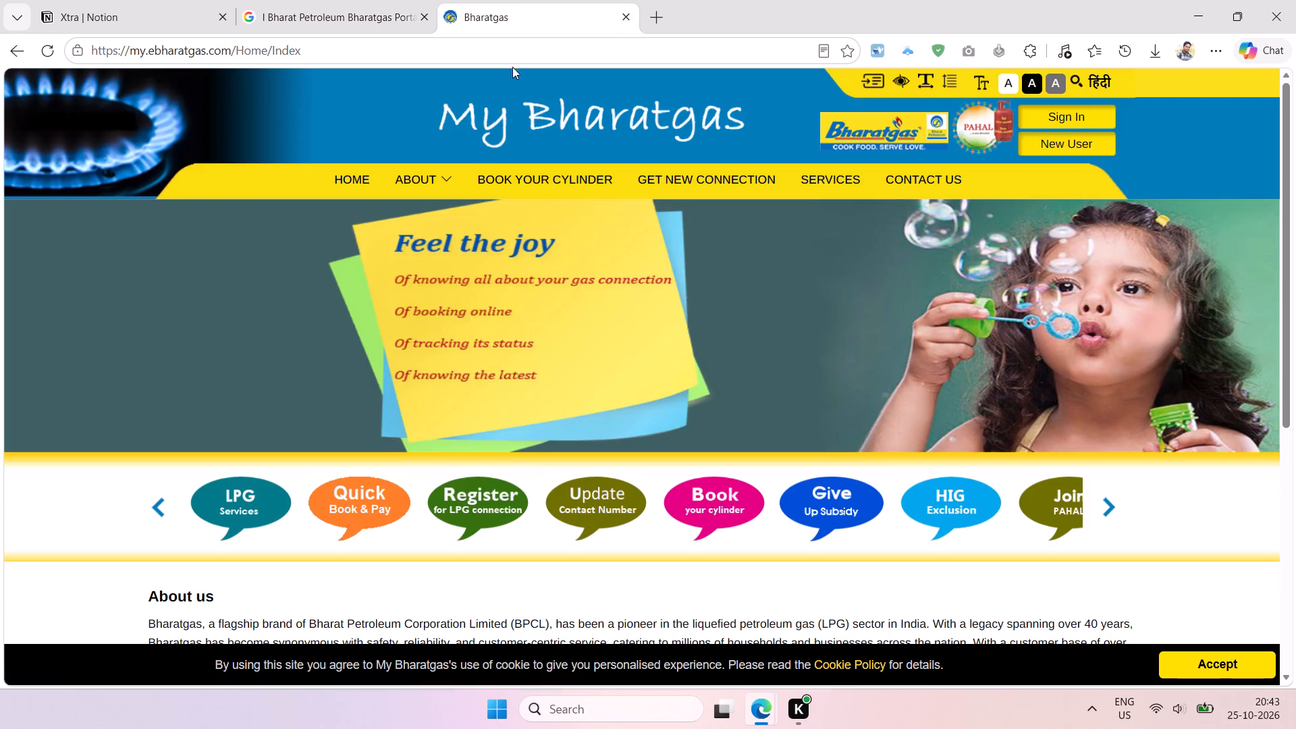
pyautogui.click(237, 46)
pyautogui.click(302, 45)
pyautogui.moveTo(335, 46); pyautogui.dragTo(271, 55)
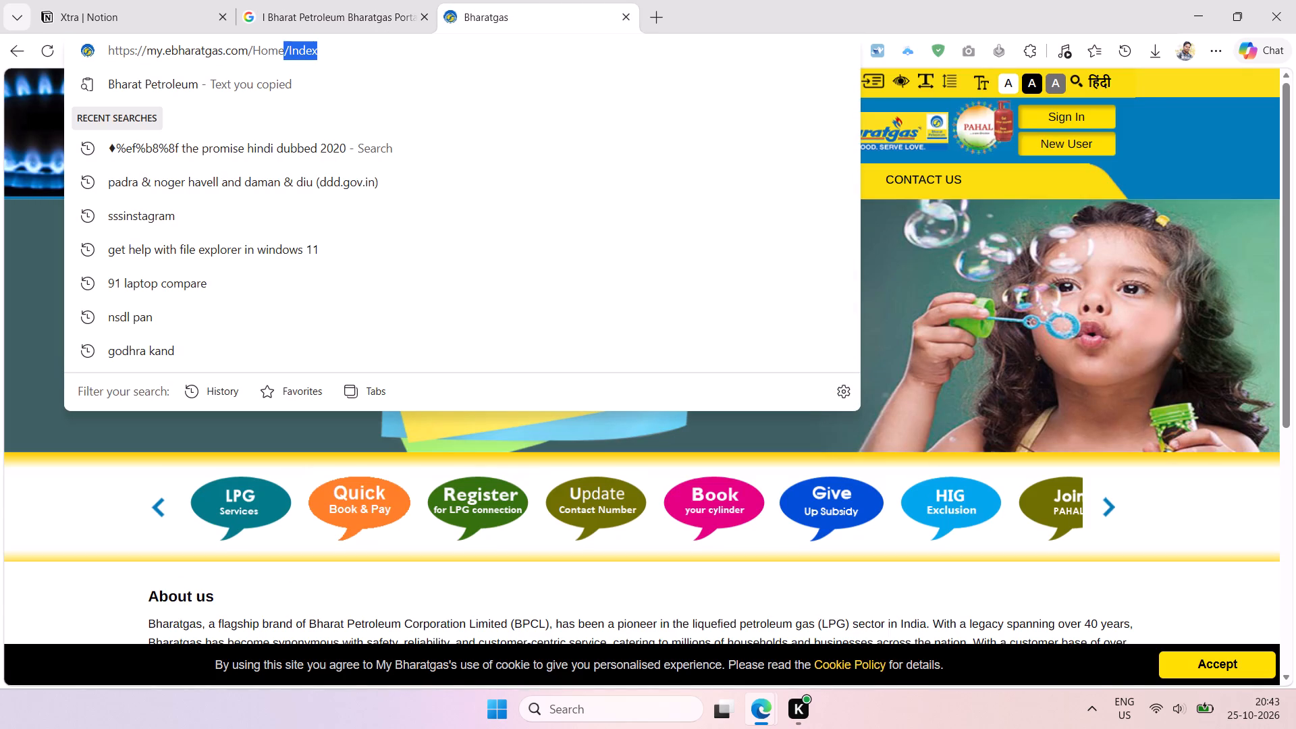
pyautogui.moveTo(271, 55); pyautogui.dragTo(150, 63)
pyautogui.hotkey('ctrl', 'c')
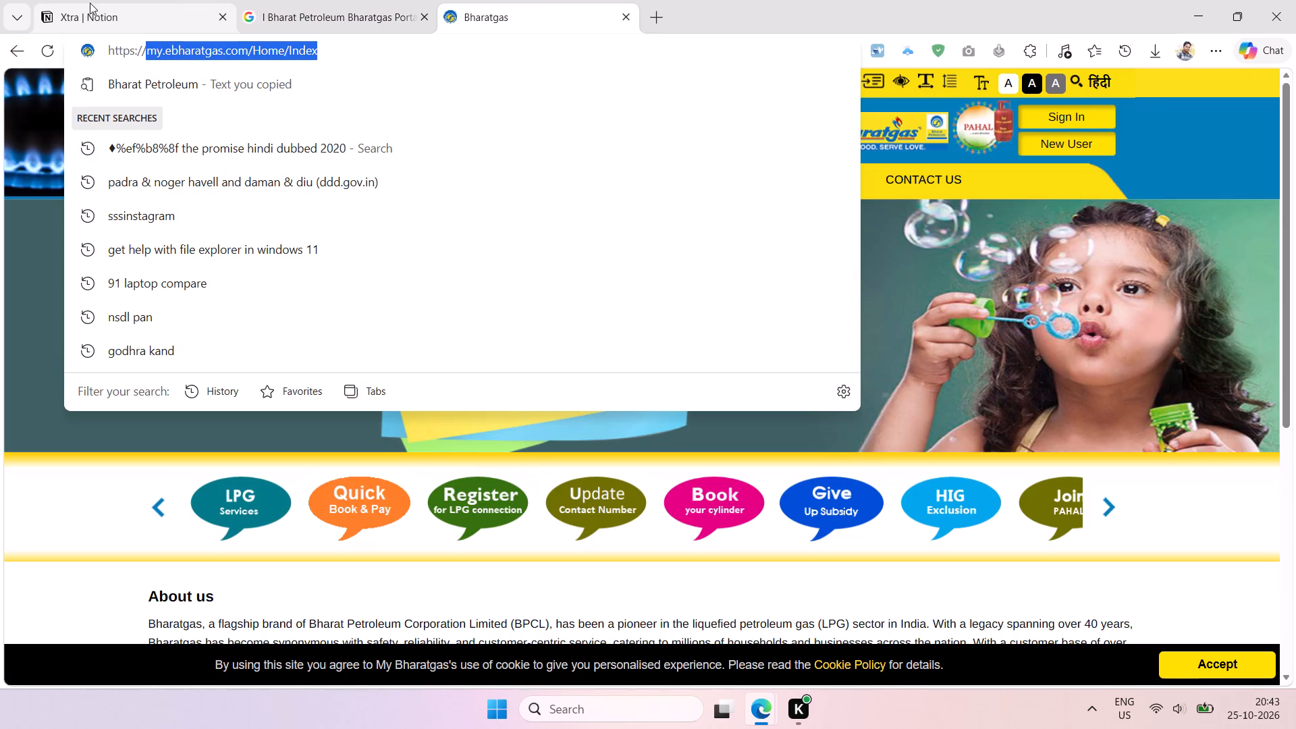
pyautogui.click(99, 9)
pyautogui.click(706, 352)
pyautogui.hotkey('ctrl', 'v')
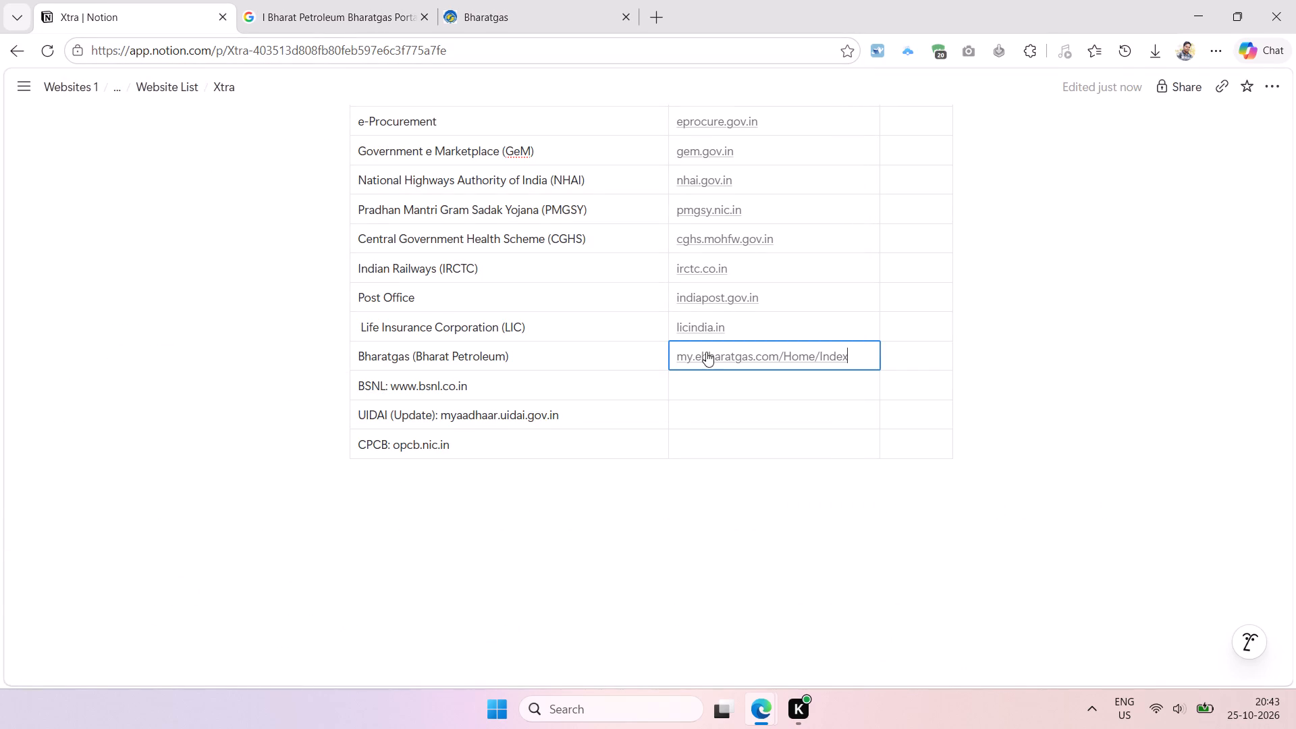
# Trim the displayed website text in the Bharatgas row to my.ebharatgas.com.
pyautogui.press('BackSpace')
pyautogui.press('BackSpace')
pyautogui.press('BackSpace')
pyautogui.press('BackSpace')
pyautogui.press('BackSpace')
pyautogui.press('BackSpace')
pyautogui.press('BackSpace')
pyautogui.press('BackSpace')
pyautogui.press('BackSpace')
pyautogui.press('BackSpace')
pyautogui.press('BackSpace')
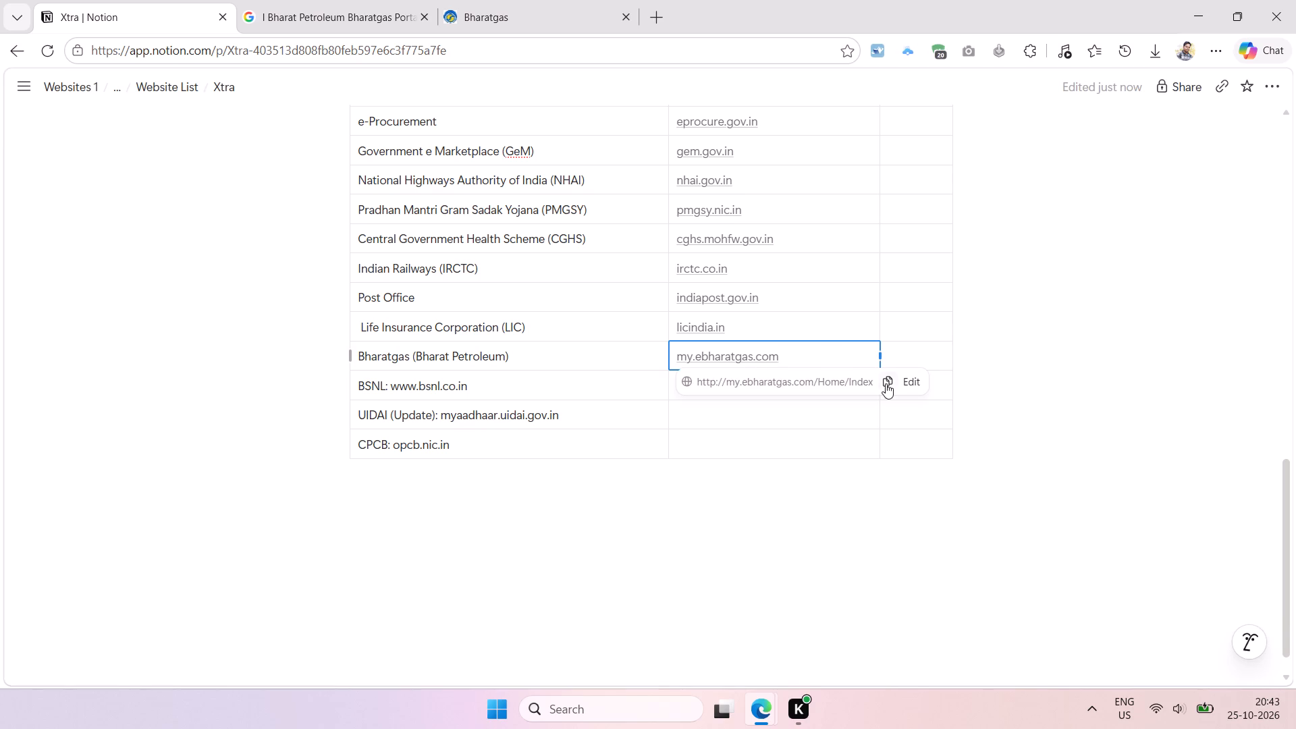
# Edit the Bharatgas row's link address, removing the Home/Index path after my.ebharatgas.com.
pyautogui.click(927, 379)
pyautogui.click(920, 380)
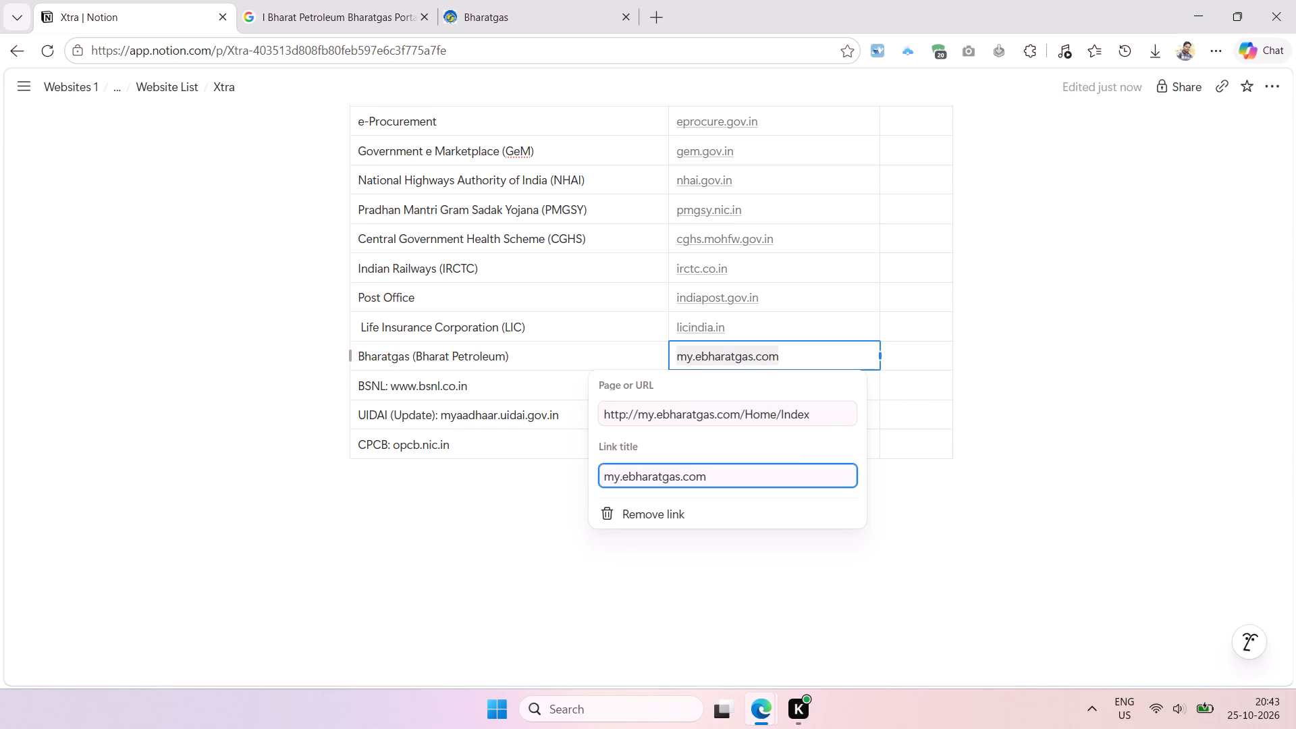
pyautogui.moveTo(756, 411); pyautogui.dragTo(917, 421)
pyautogui.press('BackSpace')
pyautogui.press('BackSpace')
pyautogui.click(858, 568)
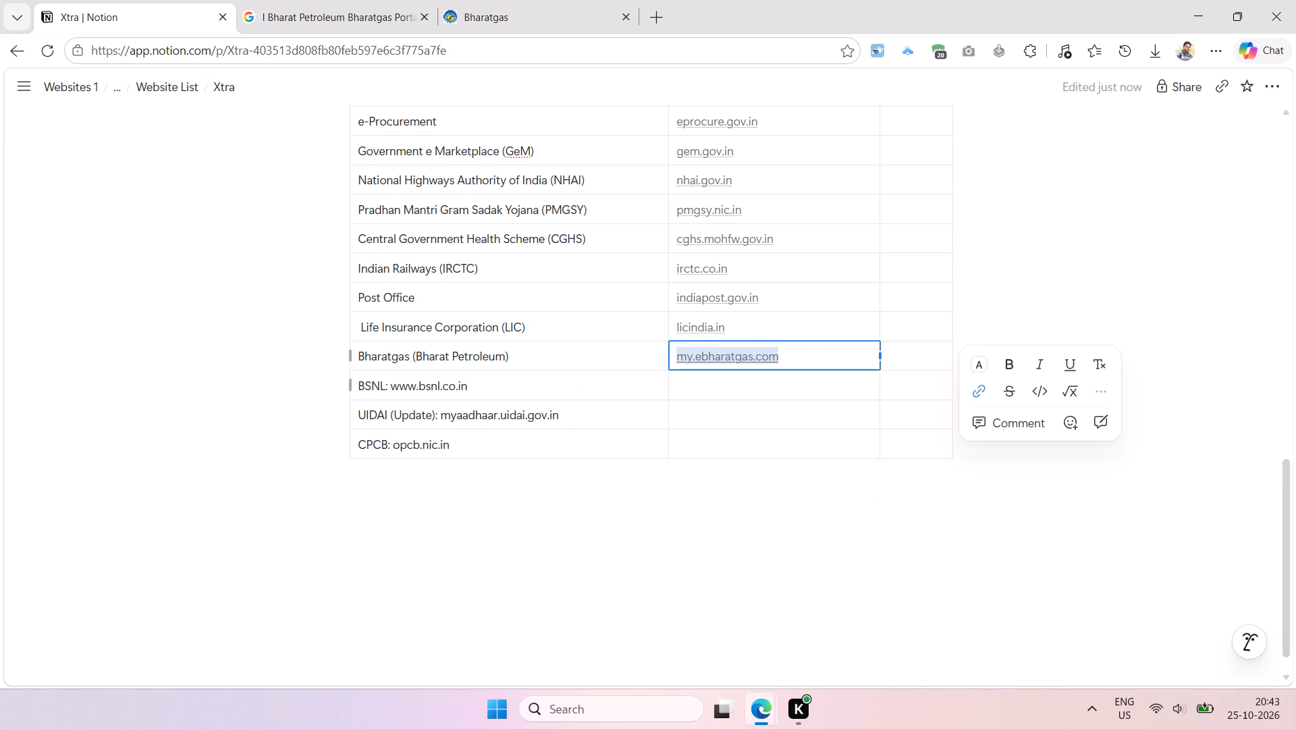
pyautogui.click(529, 392)
pyautogui.hotkey('ctrl', 'a')
pyautogui.hotkey('ctrl', 'c')
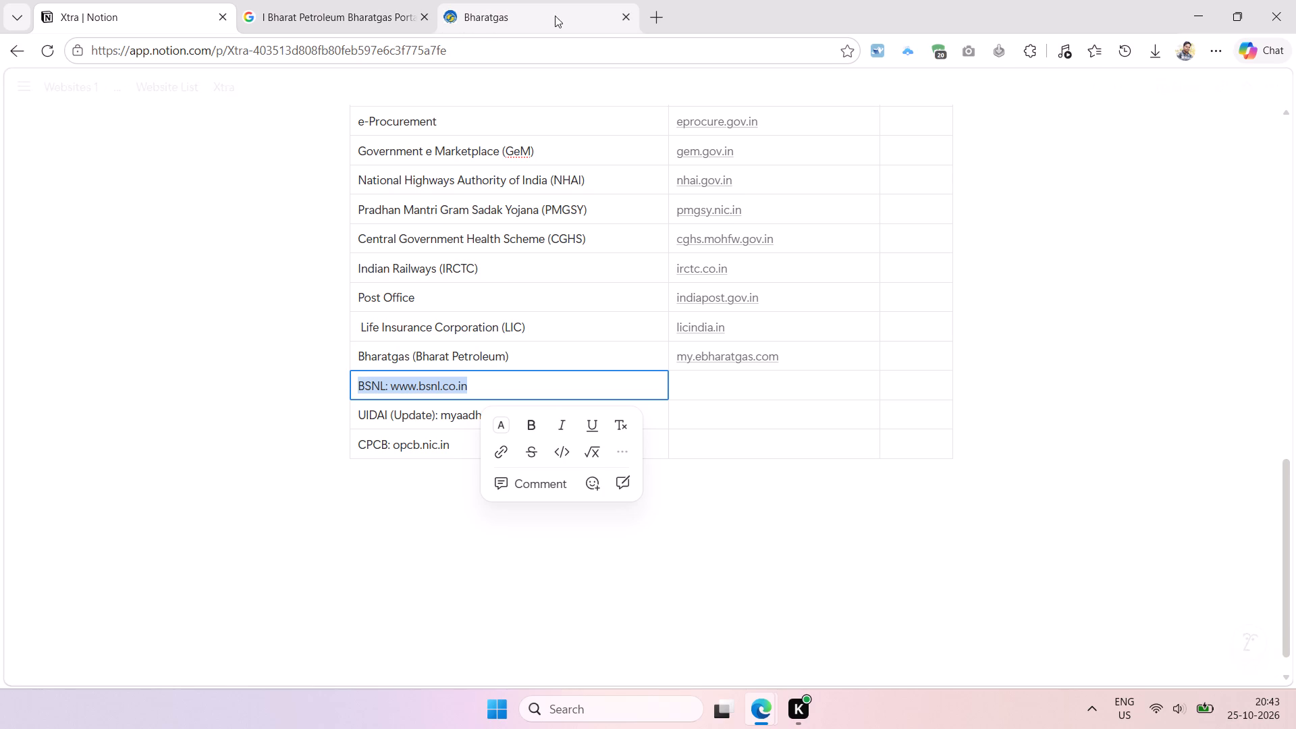
pyautogui.click(624, 16)
pyautogui.click(365, 13)
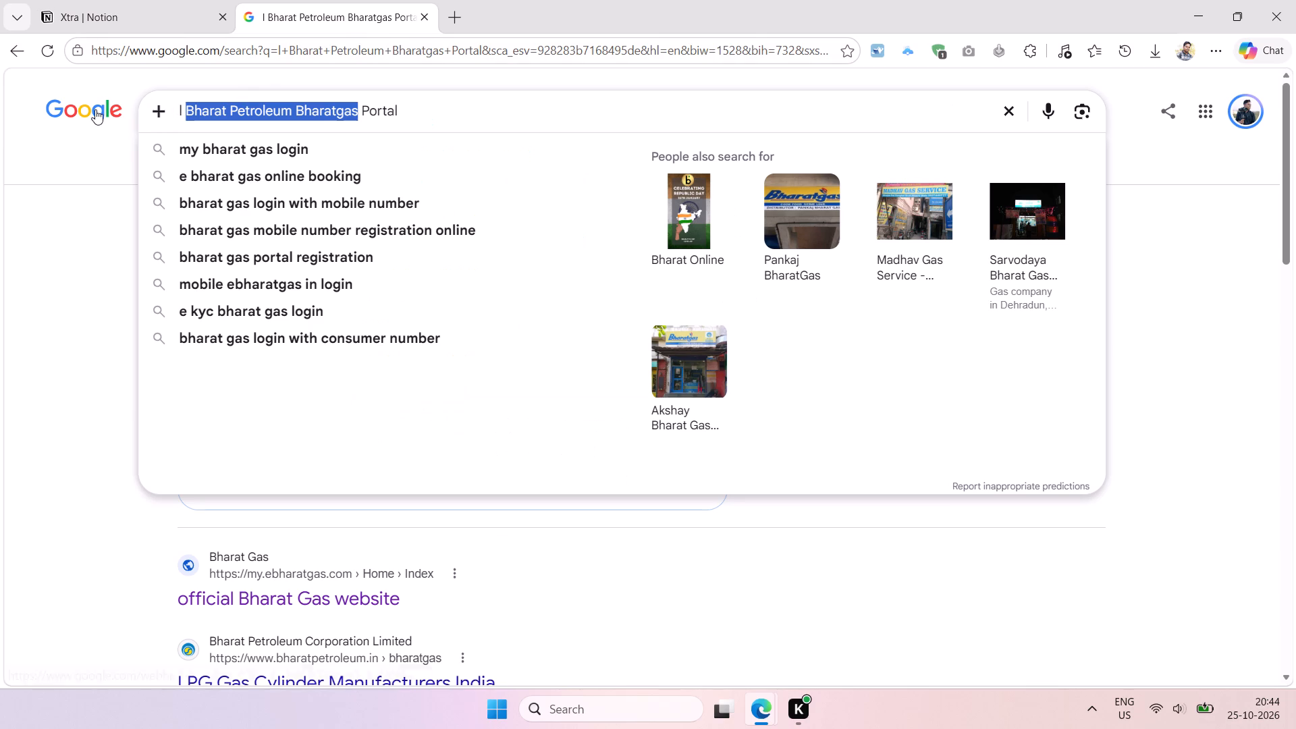
pyautogui.click(95, 109)
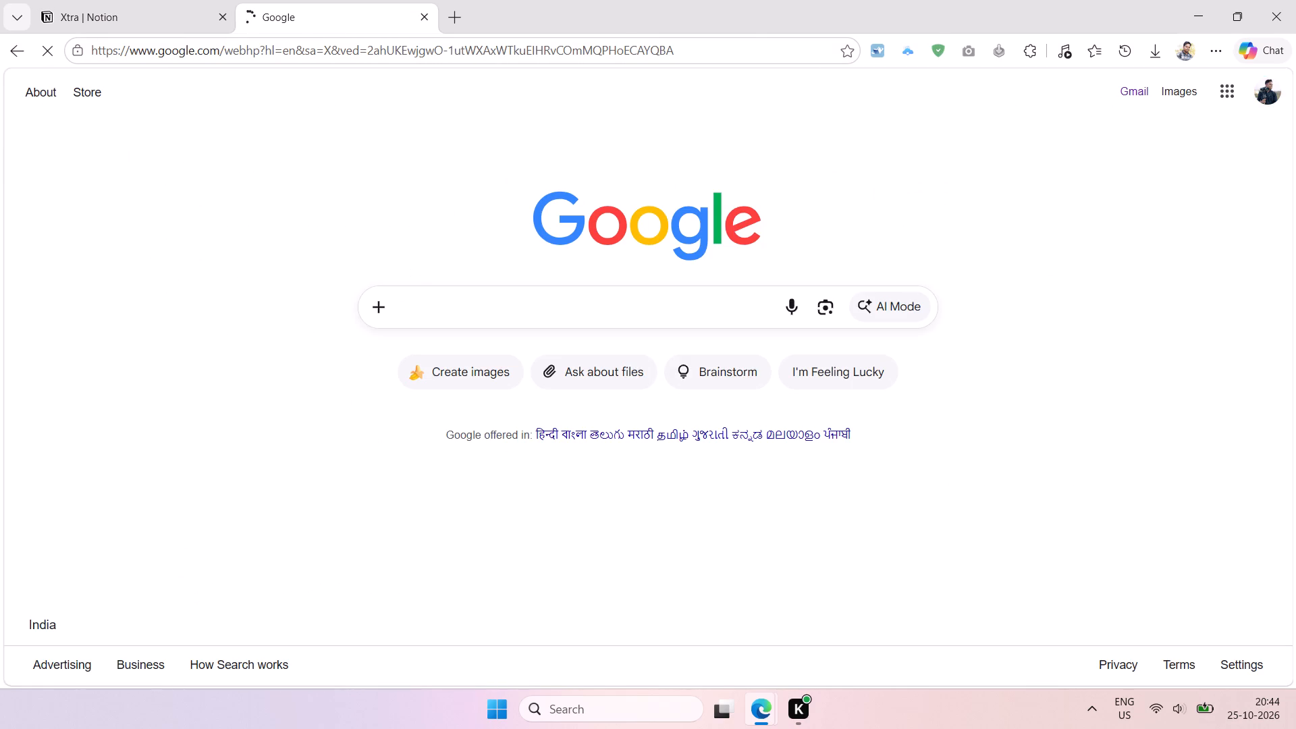
pyautogui.click(425, 296)
pyautogui.hotkey('ctrl', 'v')
pyautogui.press('Return')
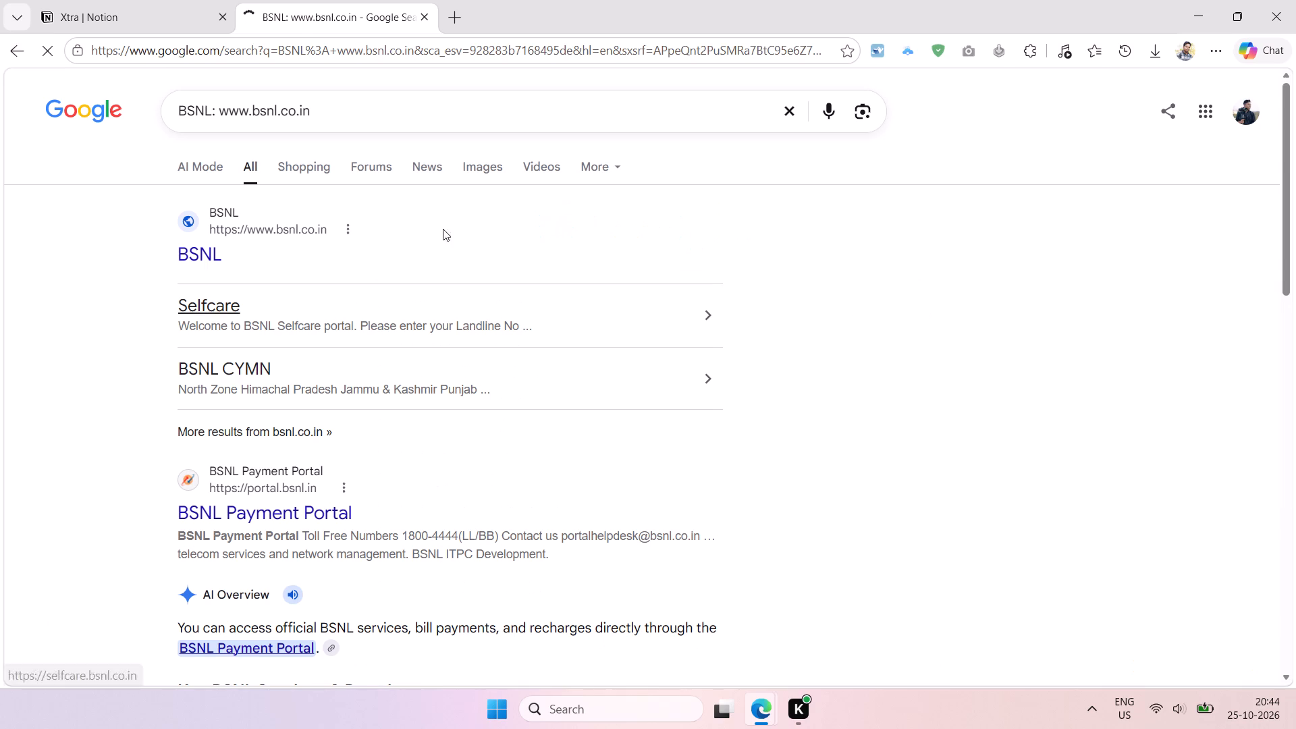
# Open the main BSNL result in a new tab from the Google search results.
pyautogui.rightClick(209, 259)
pyautogui.click(265, 288)
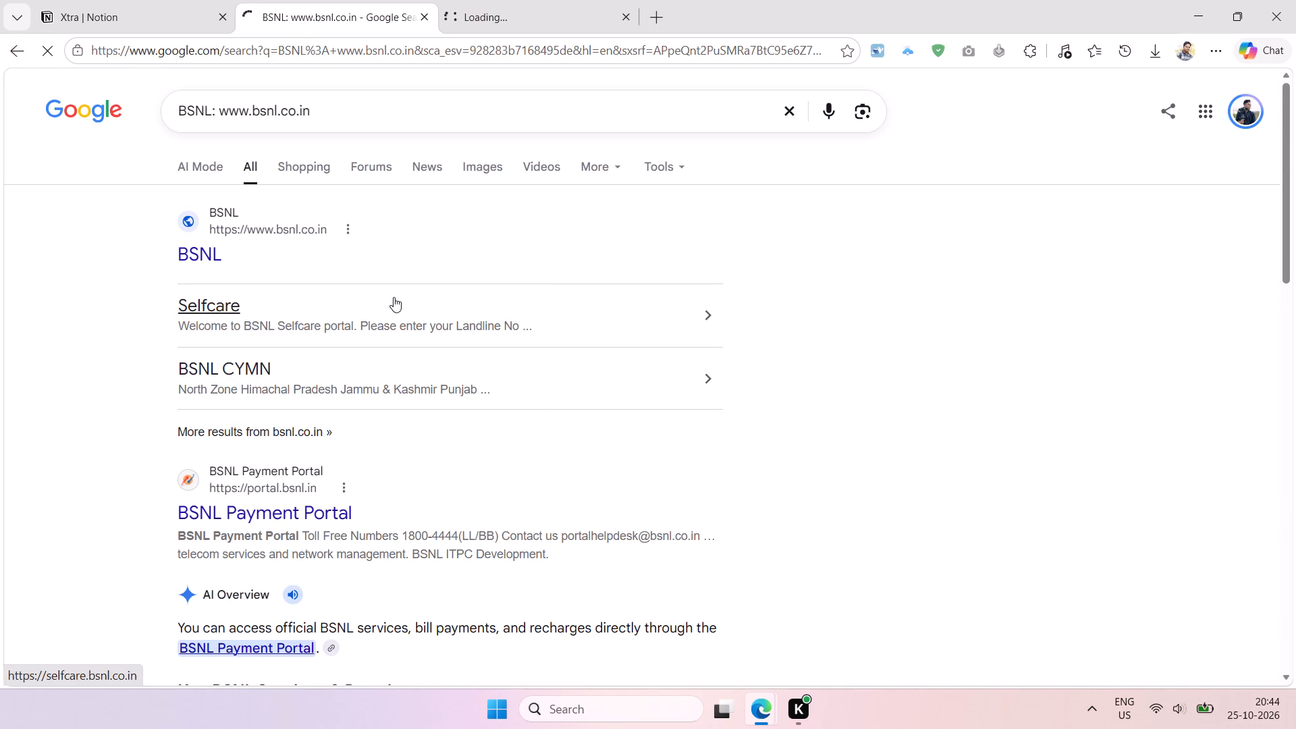
pyautogui.scroll(-3, 394, 297)
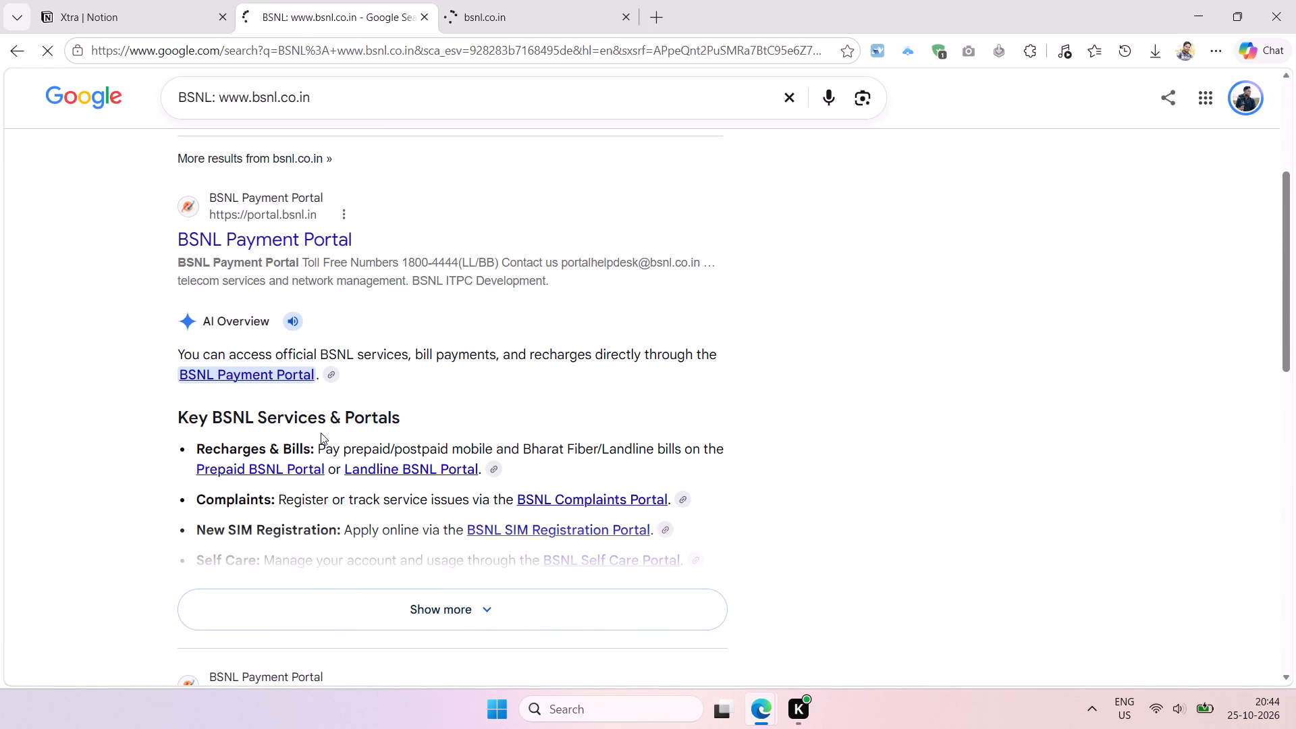
pyautogui.scroll(4, 321, 432)
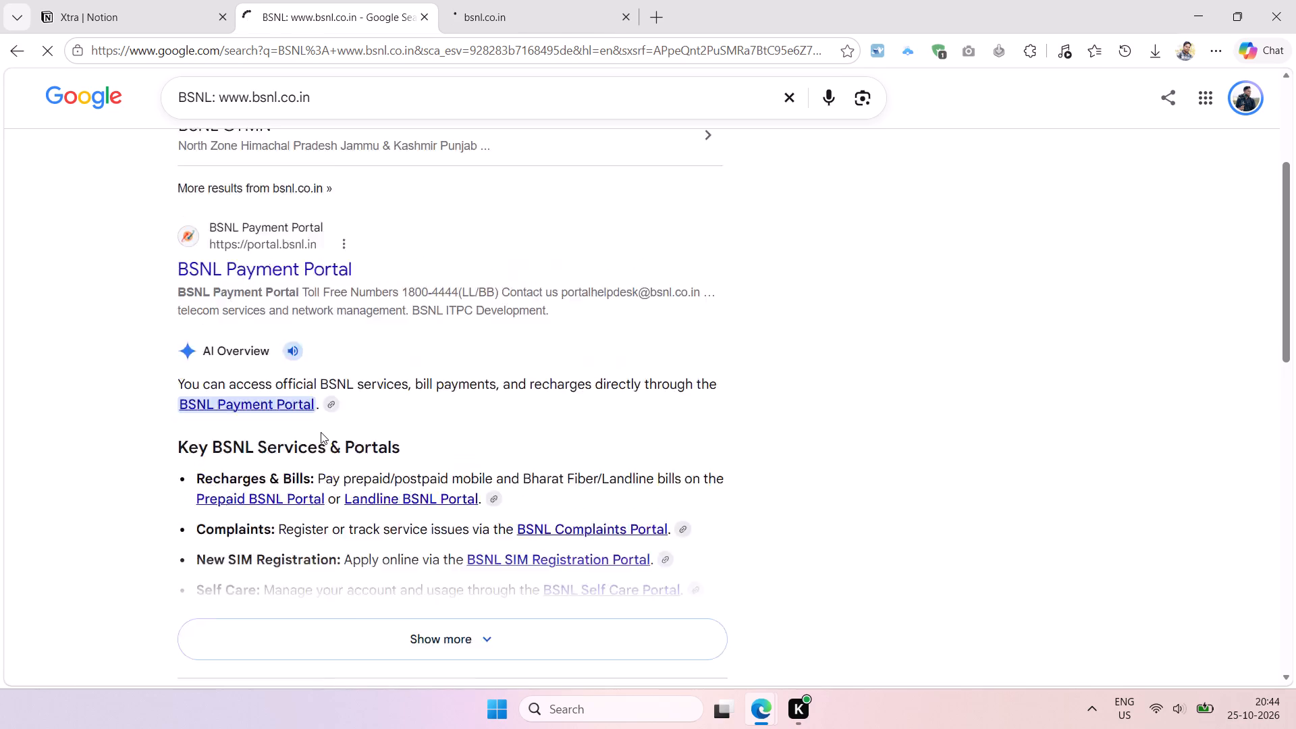
pyautogui.scroll(2, 321, 432)
pyautogui.click(114, 18)
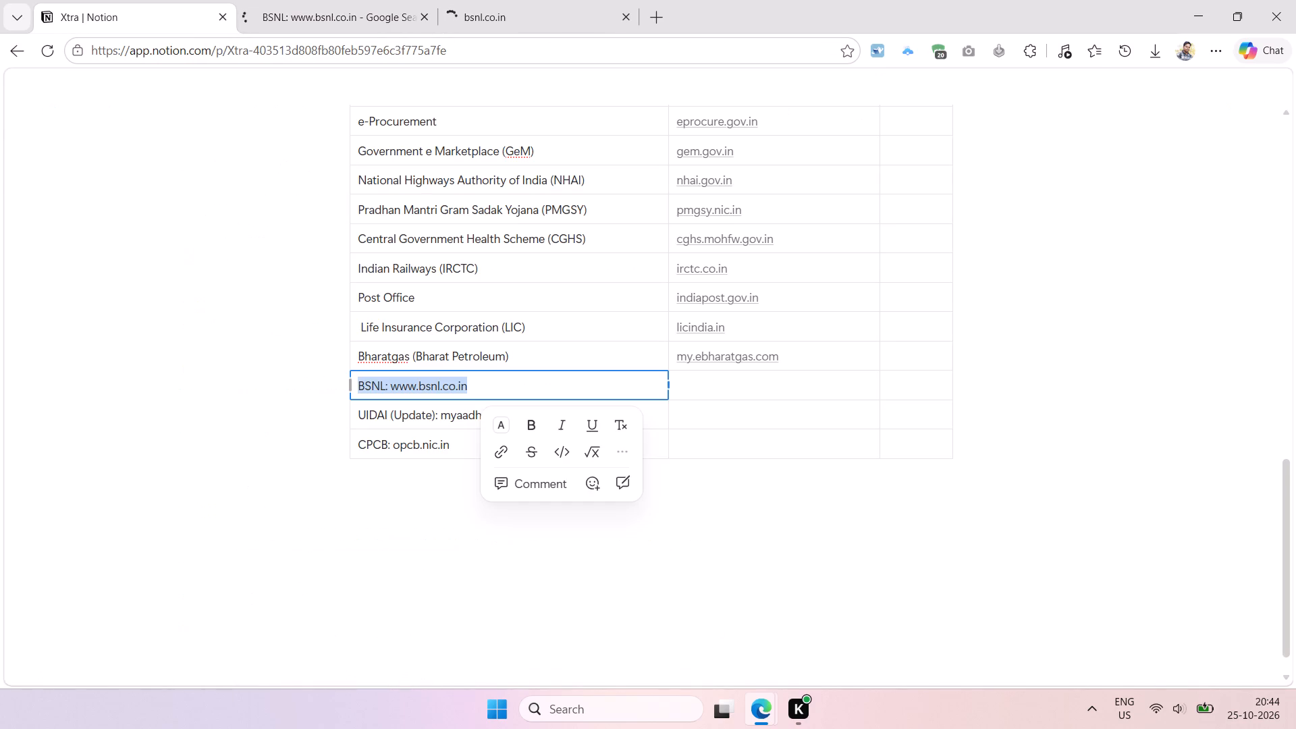
pyautogui.click(488, 390)
pyautogui.hotkey('ctrl', 'a')
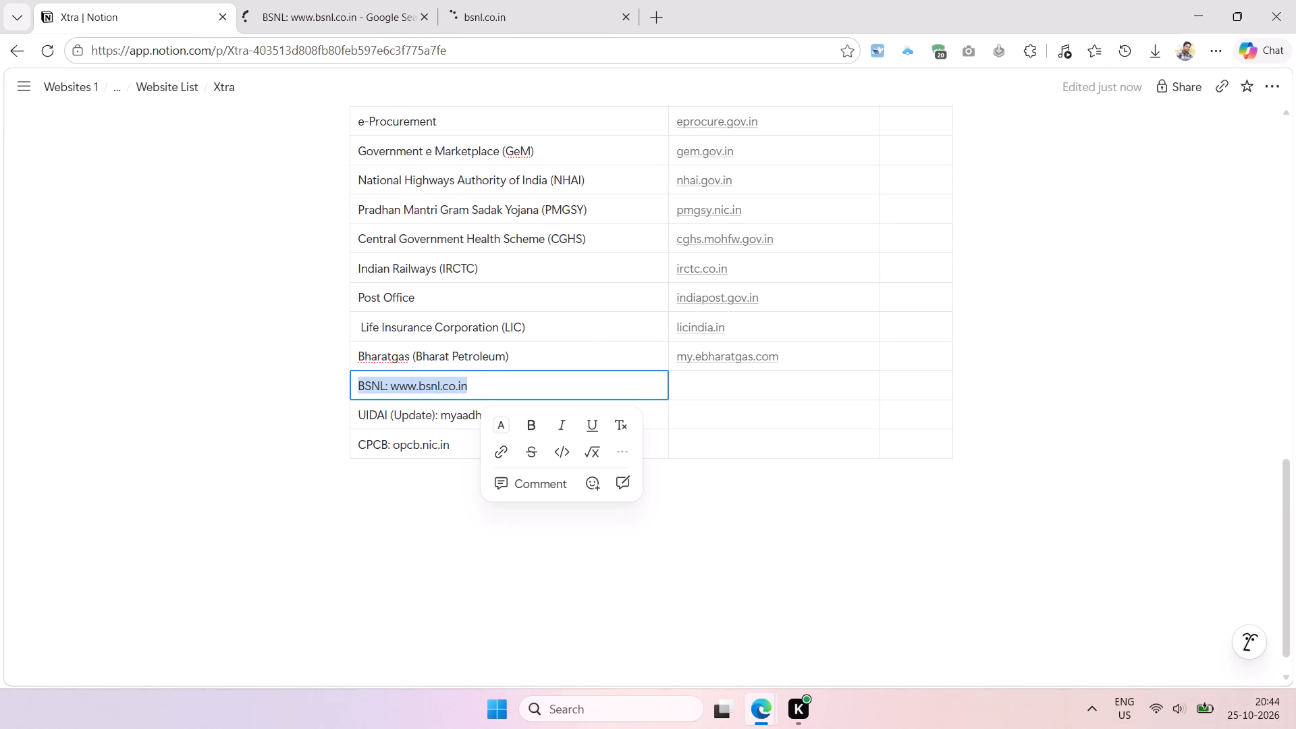
pyautogui.write('BSN')
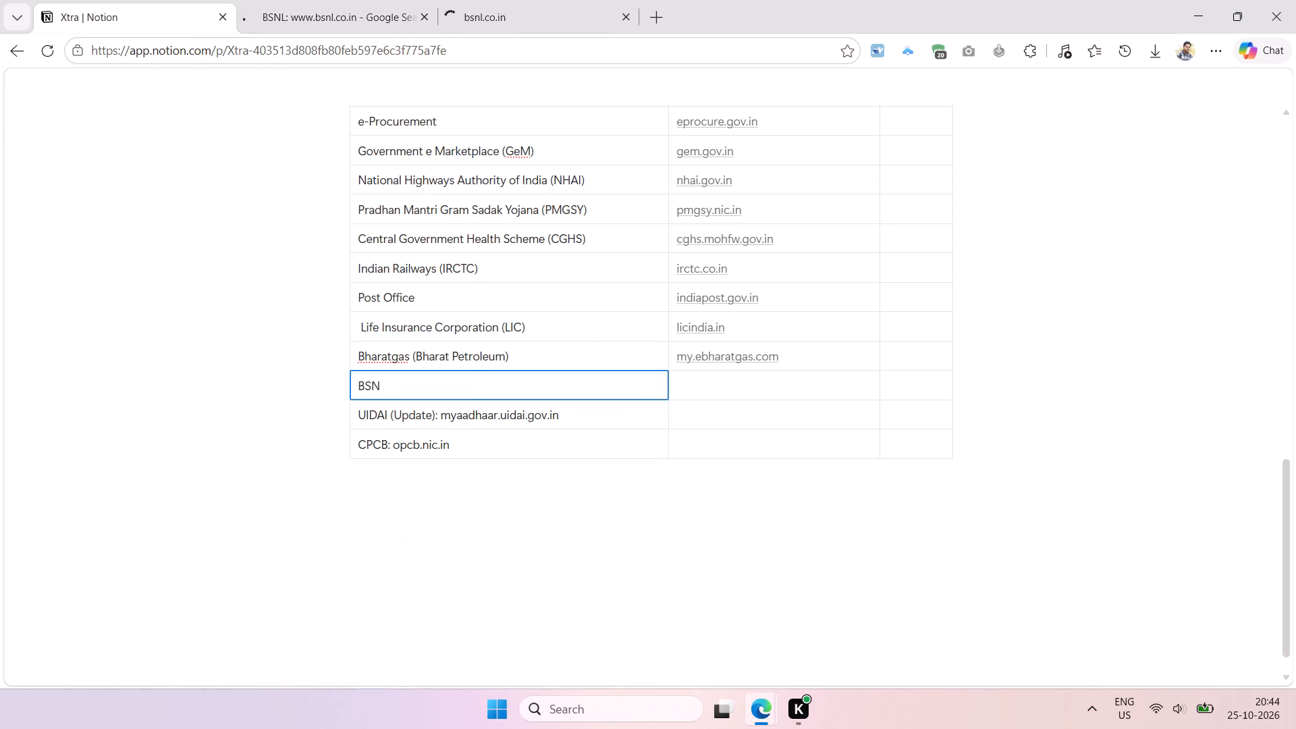
pyautogui.hotkey('shift', 'l')
pyautogui.press('Tab')
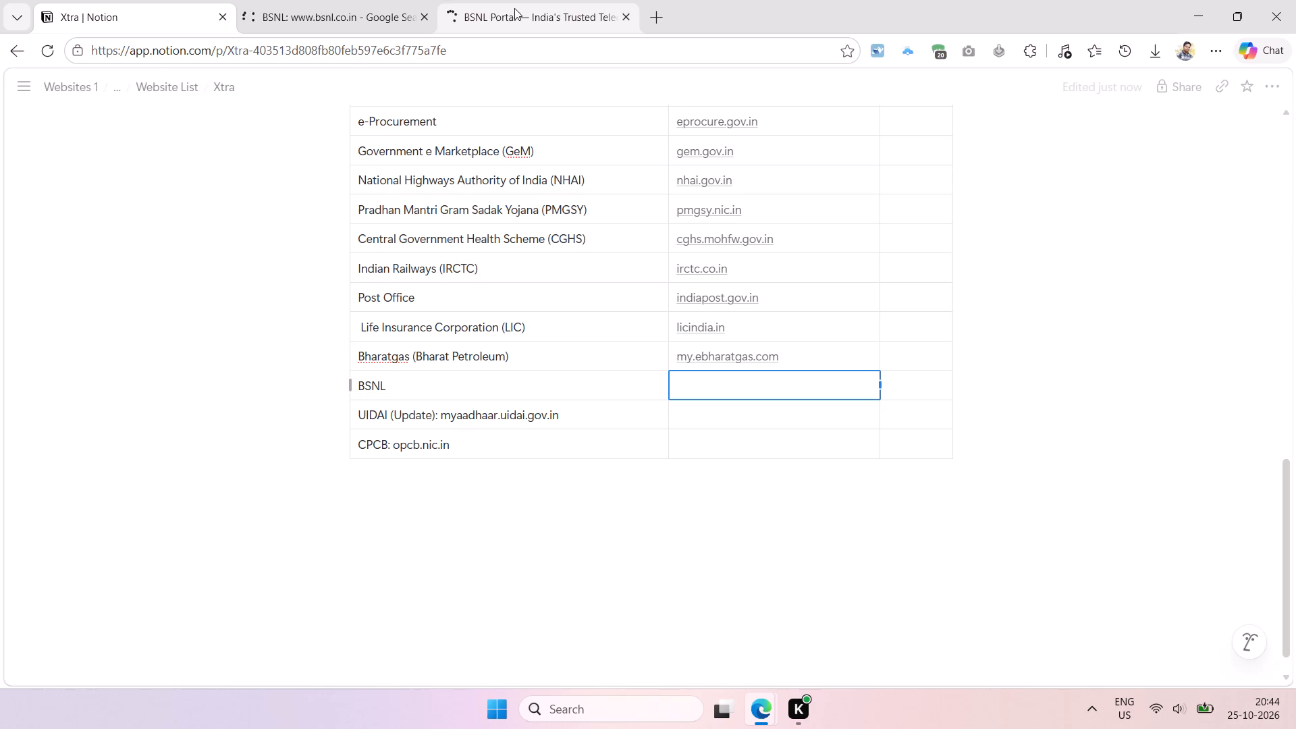
# Copy bsnl.co.in from the BSNL site's address and paste it into the BSNL row's website cell.
pyautogui.click(495, 0)
pyautogui.click(201, 49)
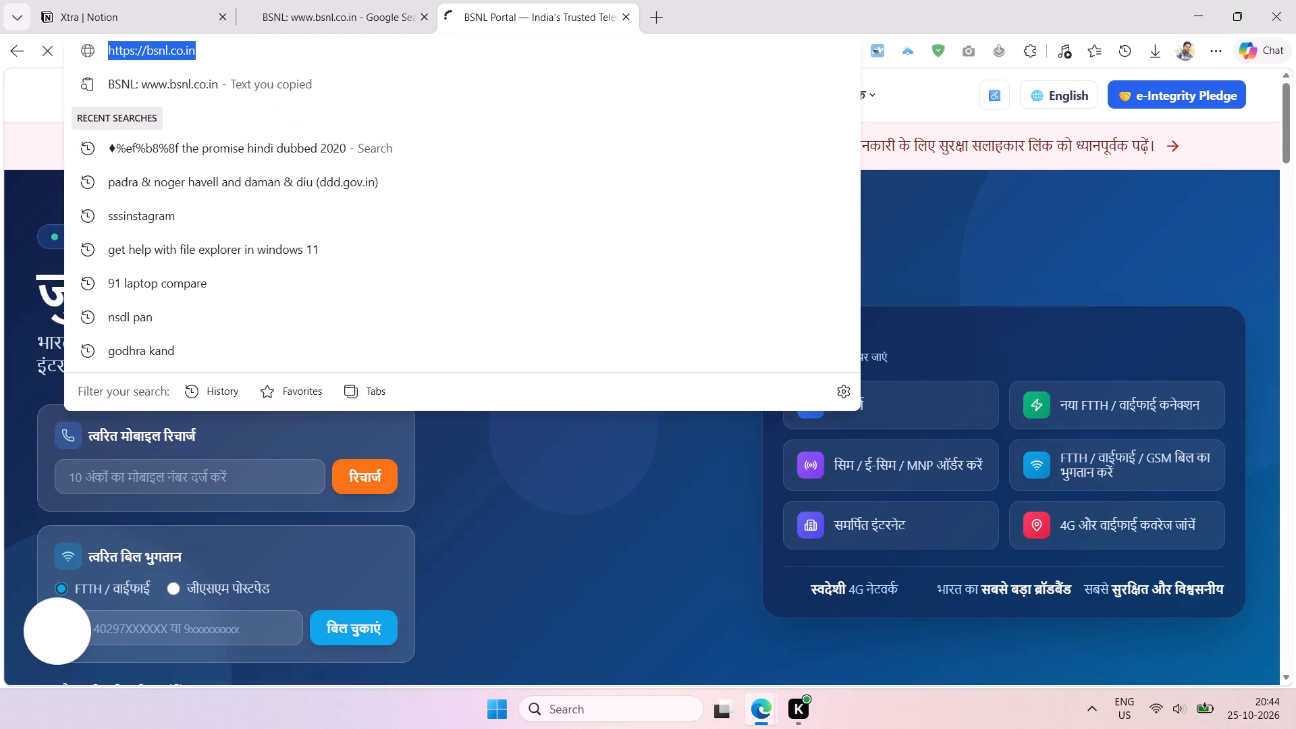
pyautogui.click(223, 49)
pyautogui.moveTo(229, 55); pyautogui.dragTo(151, 54)
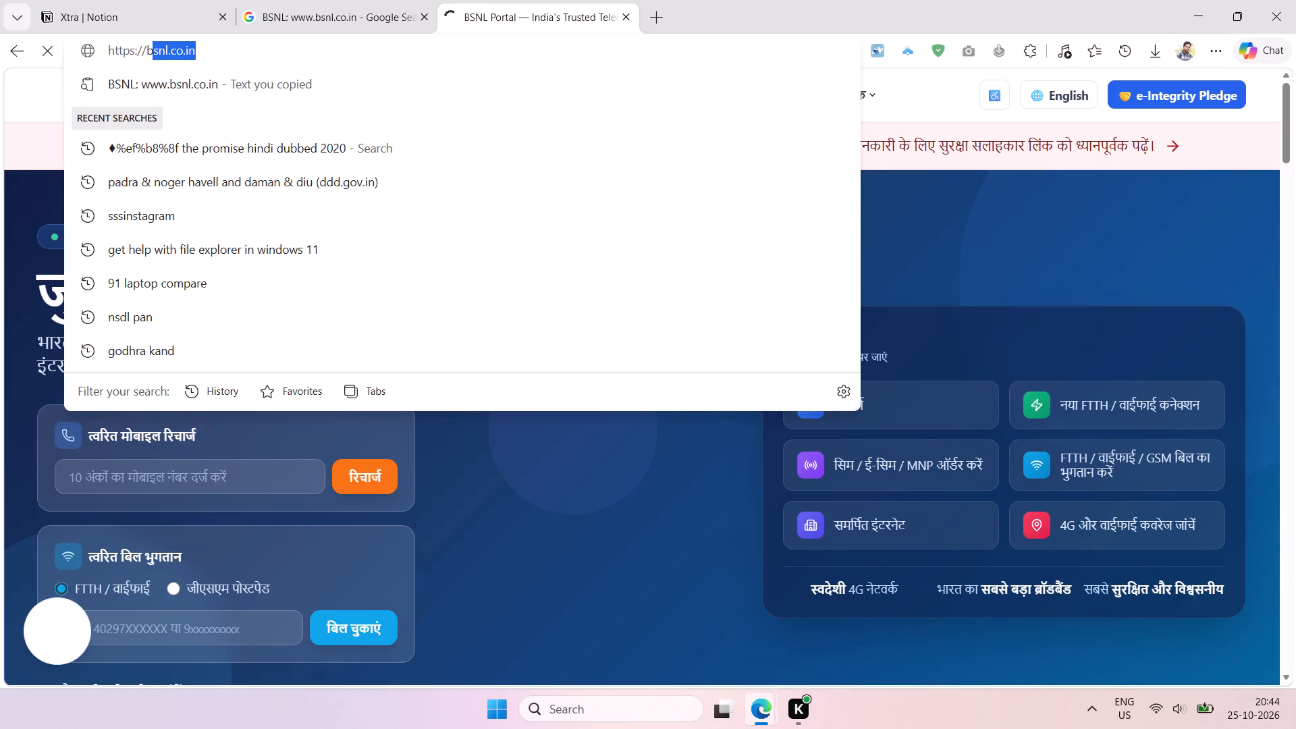
pyautogui.moveTo(151, 54); pyautogui.dragTo(149, 56)
pyautogui.hotkey('ctrl', 'c')
pyautogui.click(148, 9)
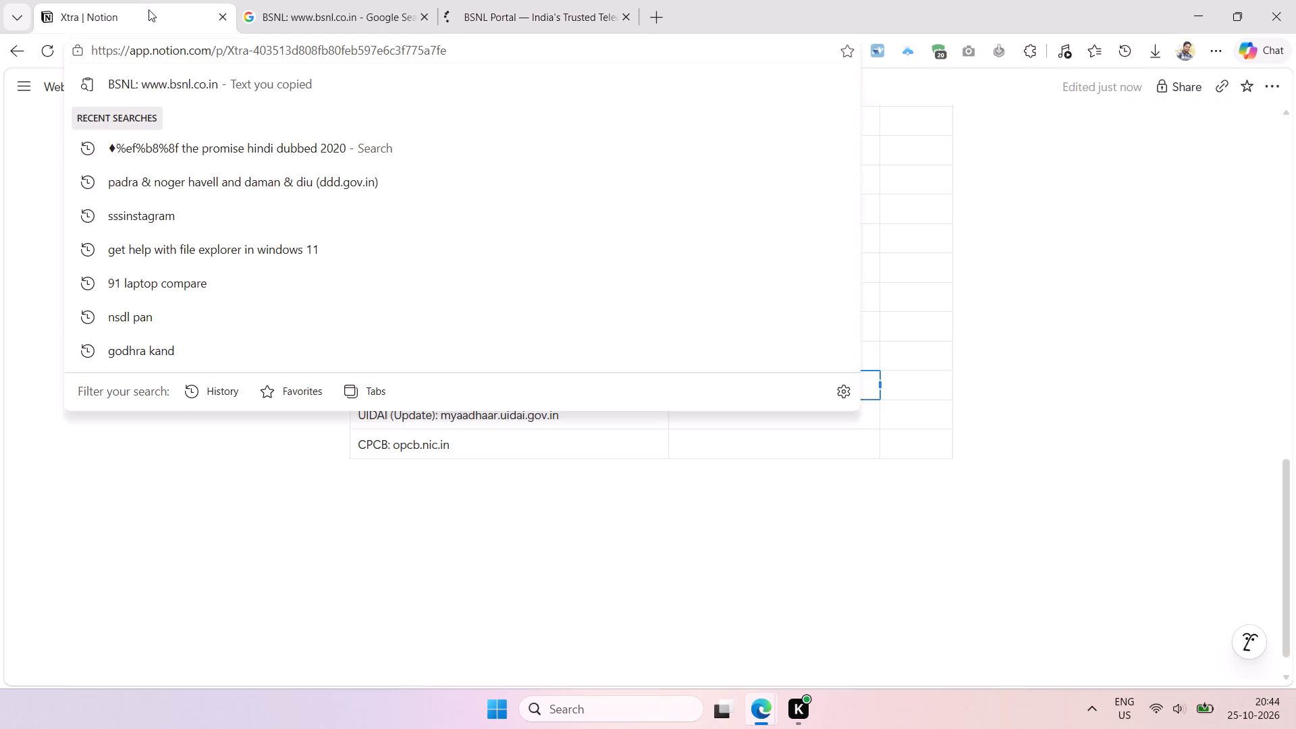
pyautogui.click(738, 389)
pyautogui.hotkey('ctrl', 'v')
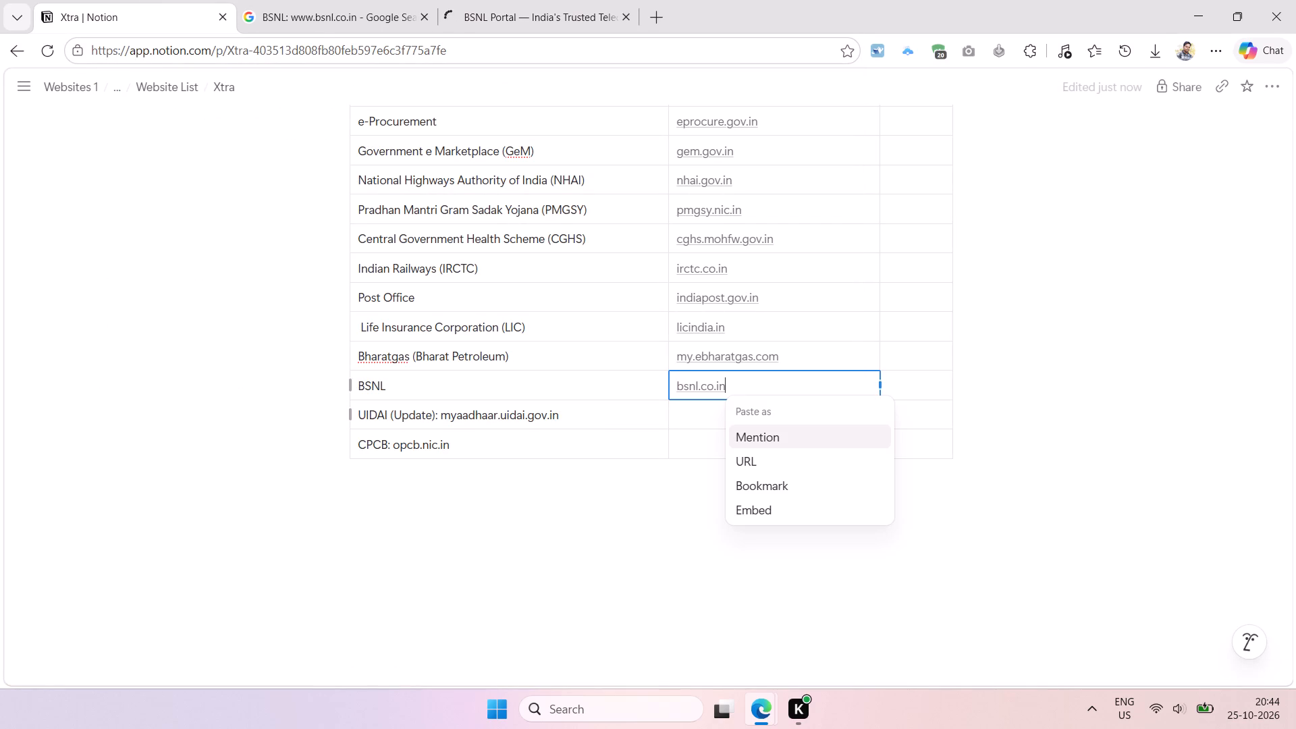
# Delete the "UIDAI (Update): myaadhaar.uidai.gov.in" row from the table.
pyautogui.click(570, 415)
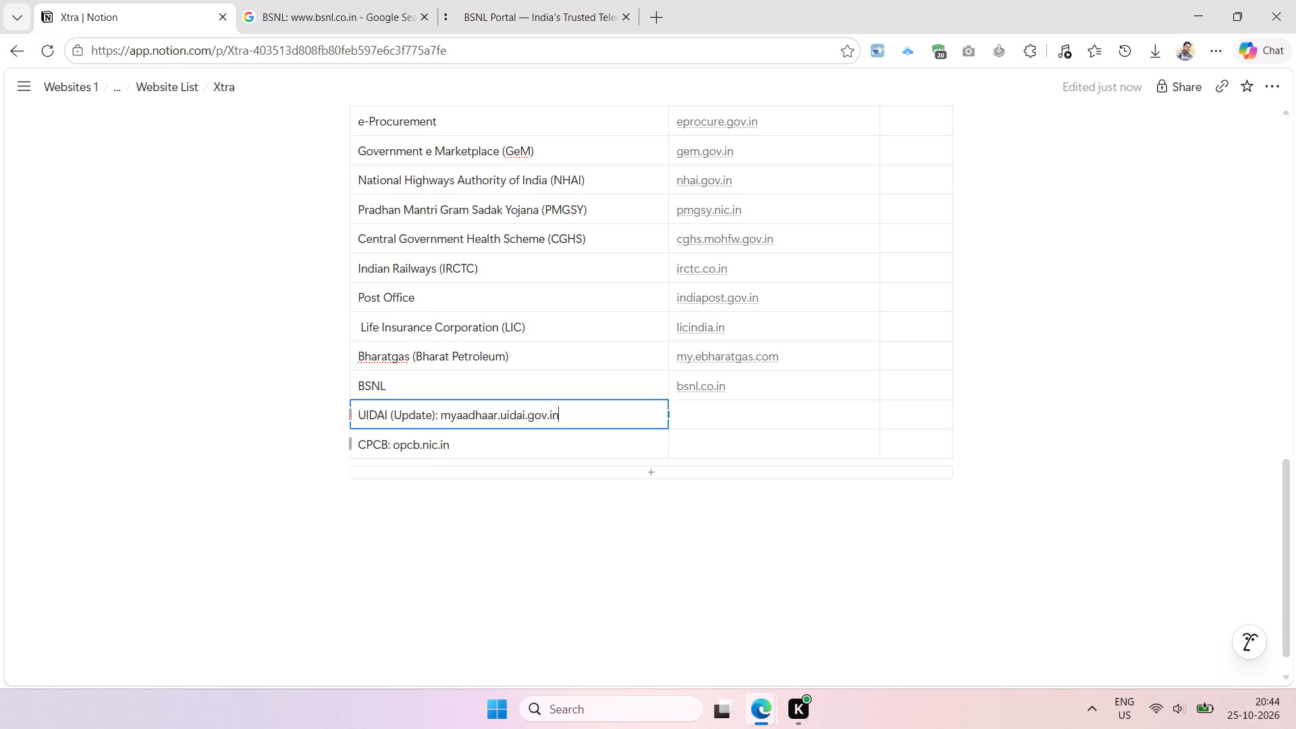
pyautogui.click(349, 414)
pyautogui.click(349, 414)
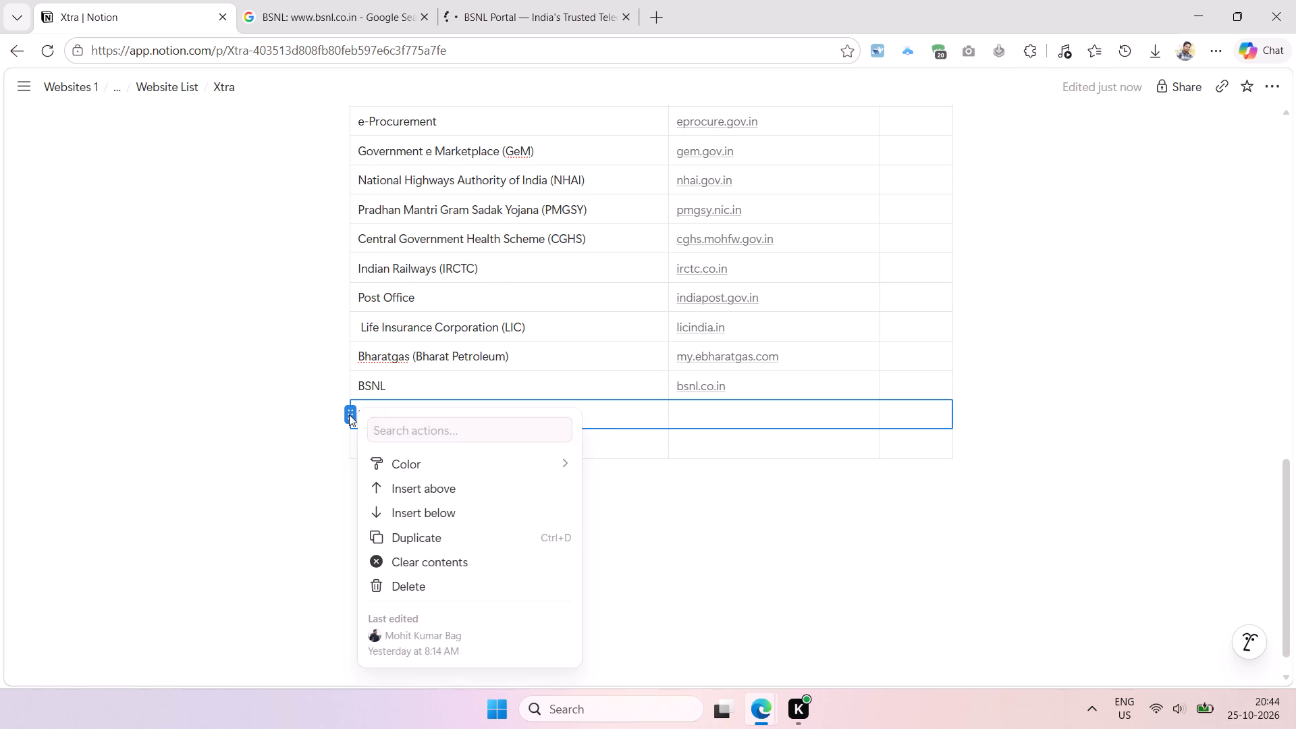
pyautogui.press('Delete')
# Copy the table's "CPCB: opcb.nic.in" entry and search Google for it.
pyautogui.click(481, 441)
pyautogui.hotkey('ctrl', 'a')
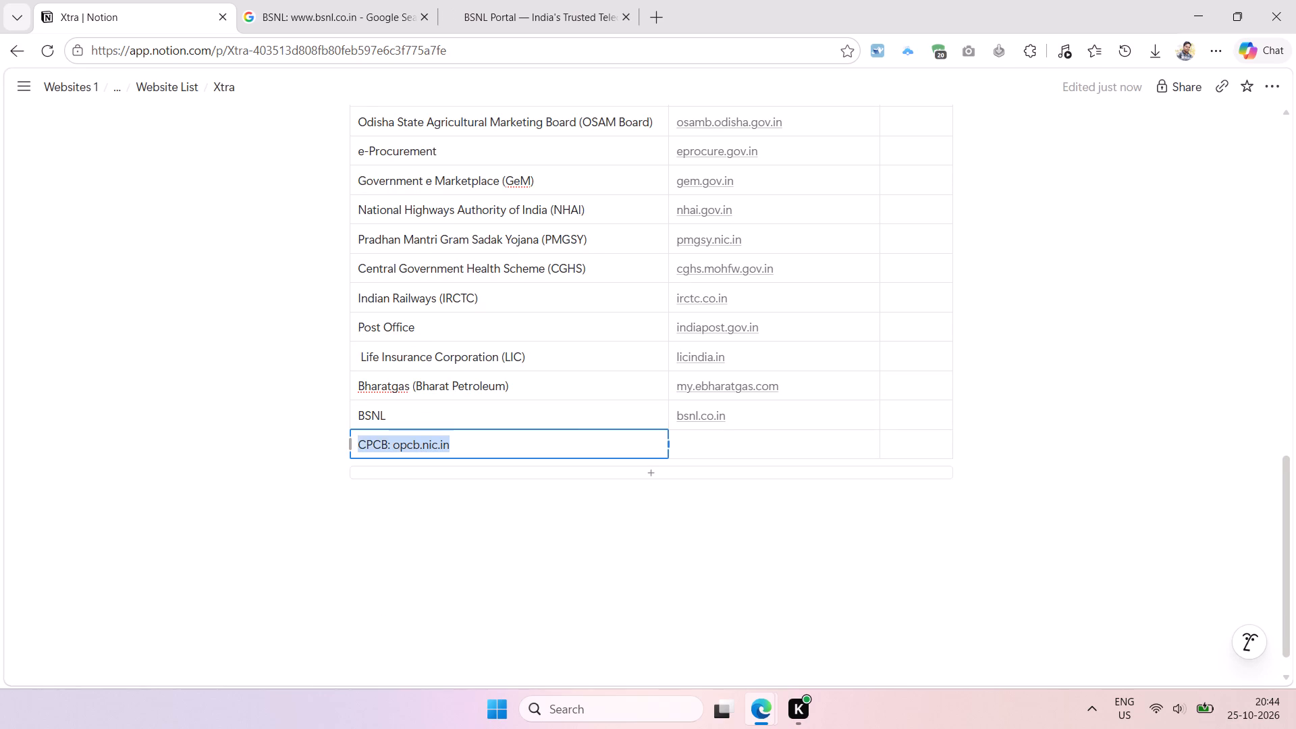
pyautogui.hotkey('ctrl', 'c')
pyautogui.click(369, 16)
pyautogui.click(386, 114)
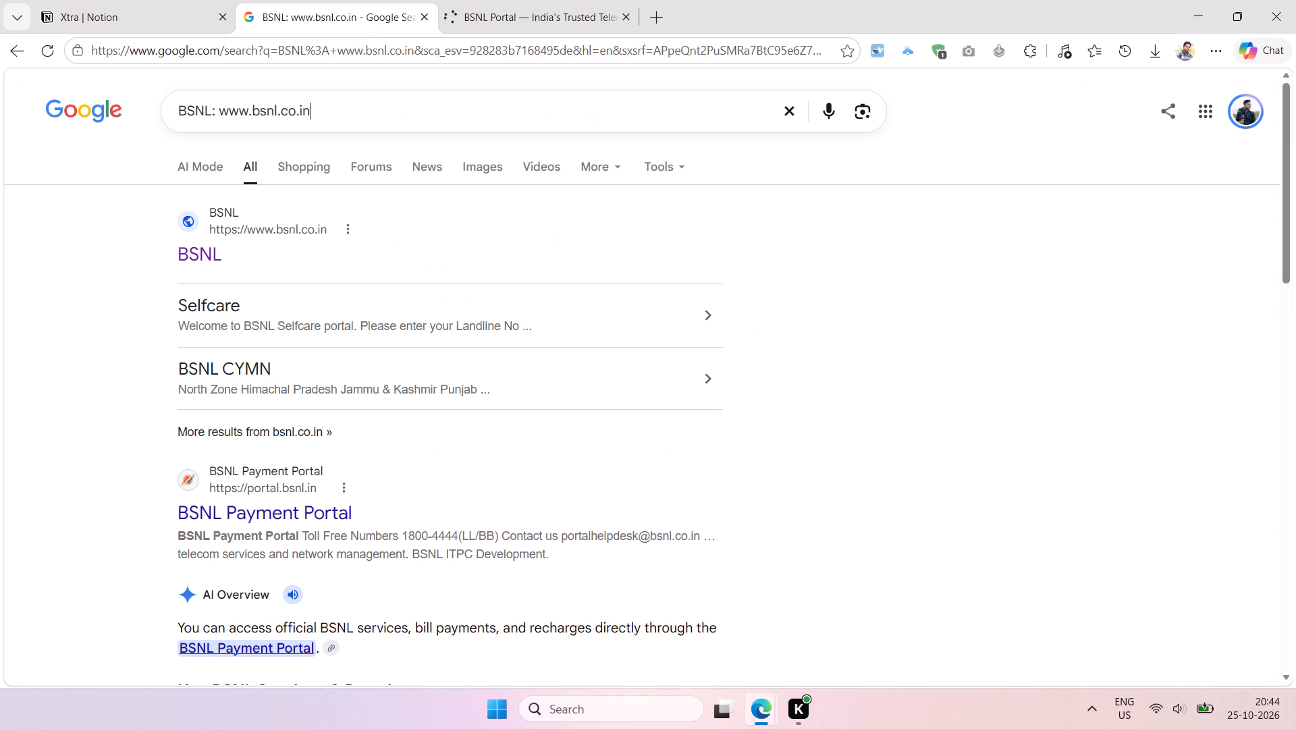
pyautogui.hotkey('ctrl', 'a')
pyautogui.hotkey('ctrl', 'v')
pyautogui.press('Return')
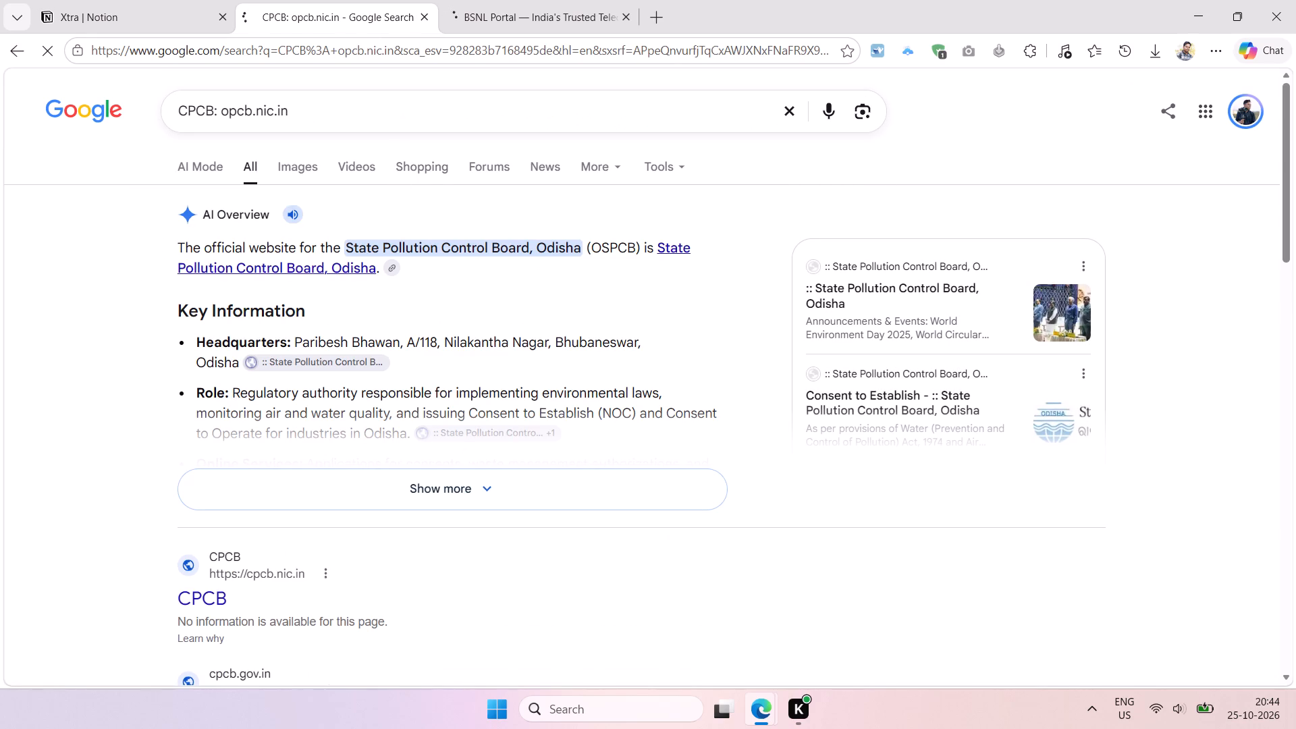
# Copy "State Pollution Control Board, Odisha (OSPCB)" from Google's AI Overview and replace the table's CPCB entry with it.
pyautogui.moveTo(348, 247); pyautogui.dragTo(641, 248)
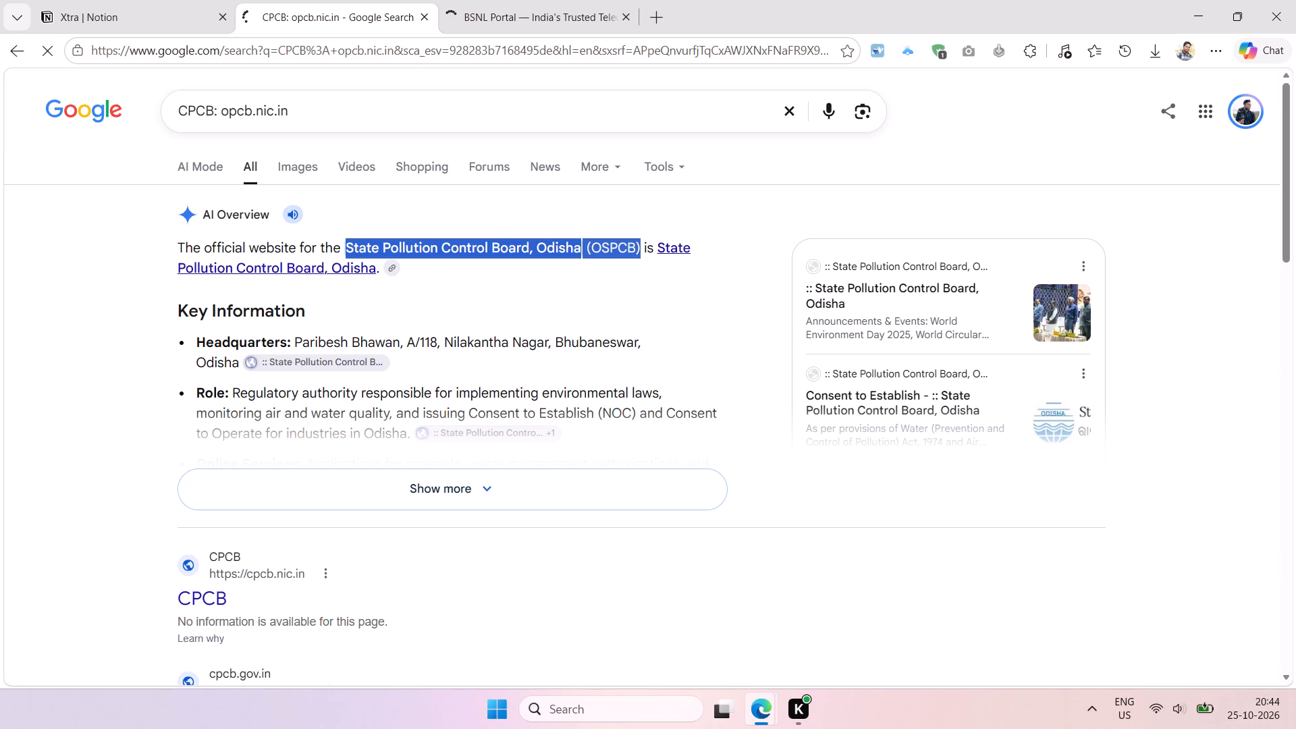
pyautogui.moveTo(641, 248); pyautogui.dragTo(641, 249)
pyautogui.hotkey('ctrl', 'c')
pyautogui.click(155, 15)
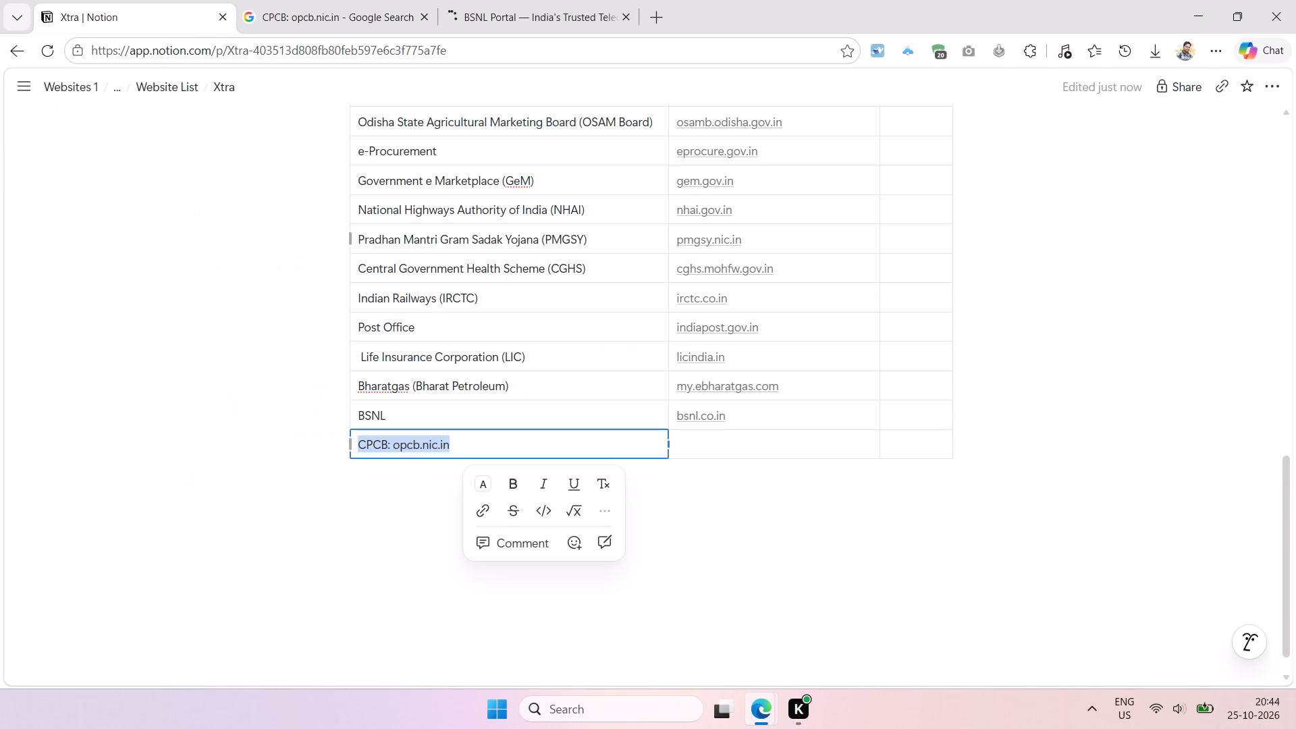
pyautogui.click(519, 443)
pyautogui.hotkey('ctrl', 'a')
pyautogui.hotkey('ctrl', 'v')
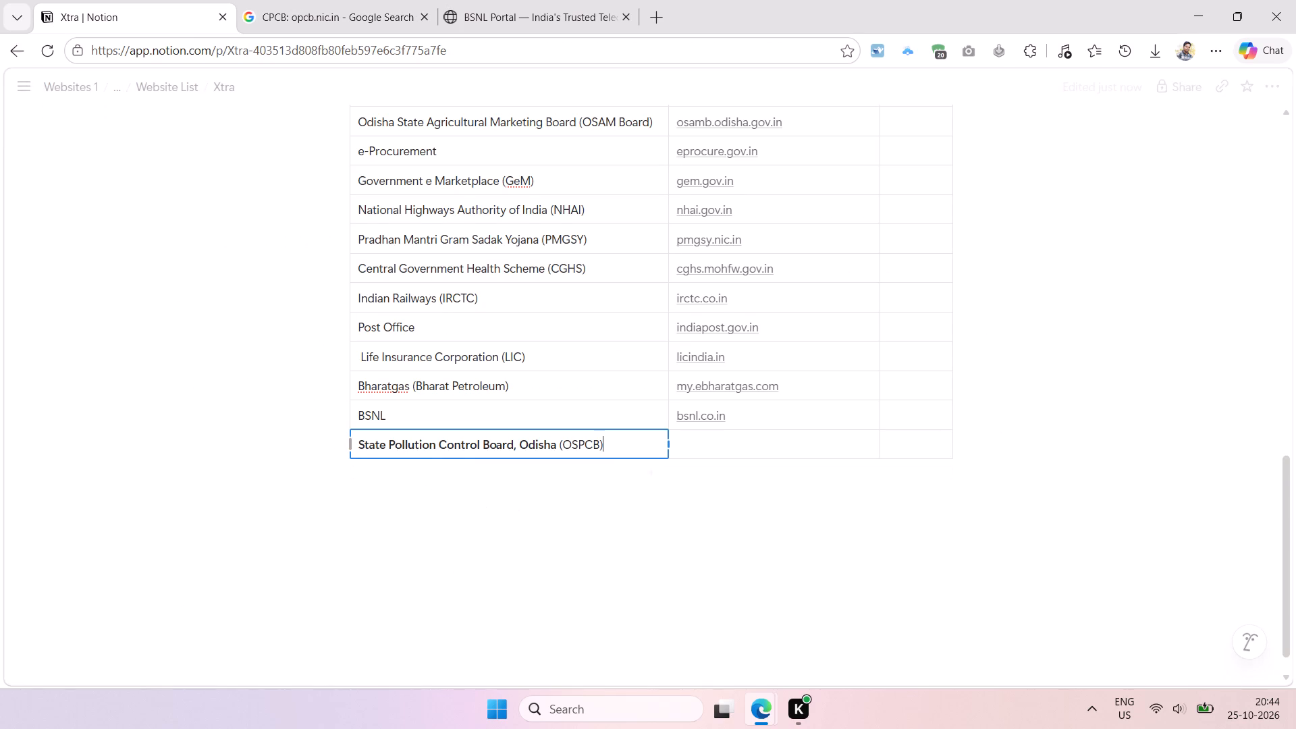
# Remove the bold formatting from the State Pollution Control Board, Odisha (OSPCB) name.
pyautogui.hotkey('ctrl', 'a')
pyautogui.hotkey('ctrl', 'b')
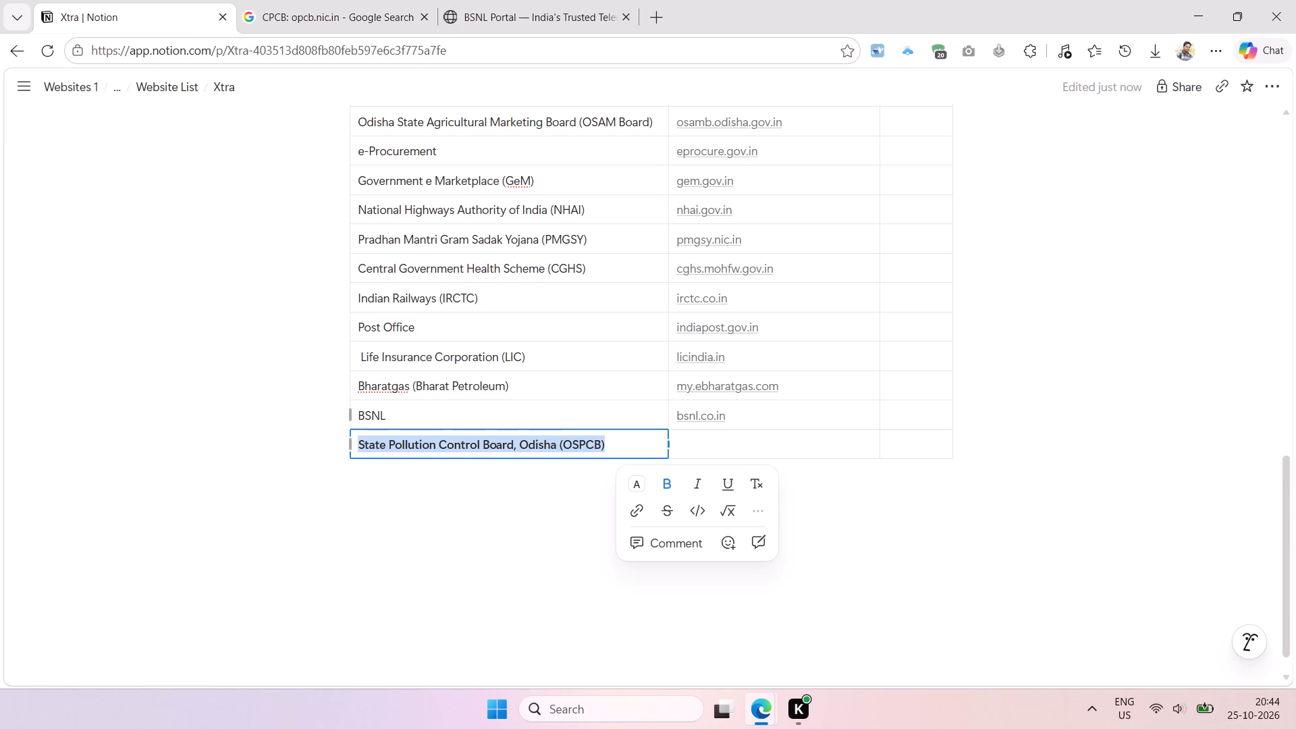
pyautogui.hotkey('ctrl', 'b')
pyautogui.hotkey('ctrl', 'i')
pyautogui.hotkey('ctrl', 'i')
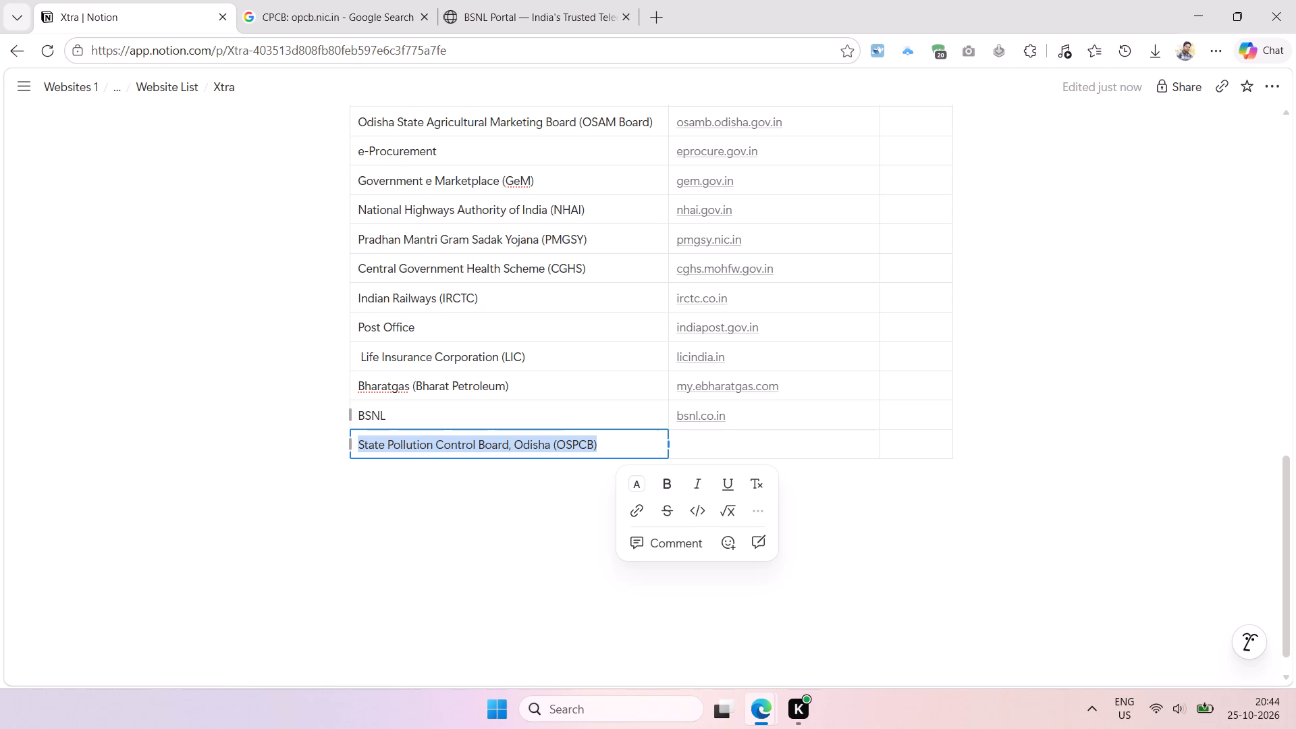
# Close the BSNL site, open the CPCB and State Pollution Control Board, Odisha sites from Google, and keep only the Odisha one.
pyautogui.click(334, 1)
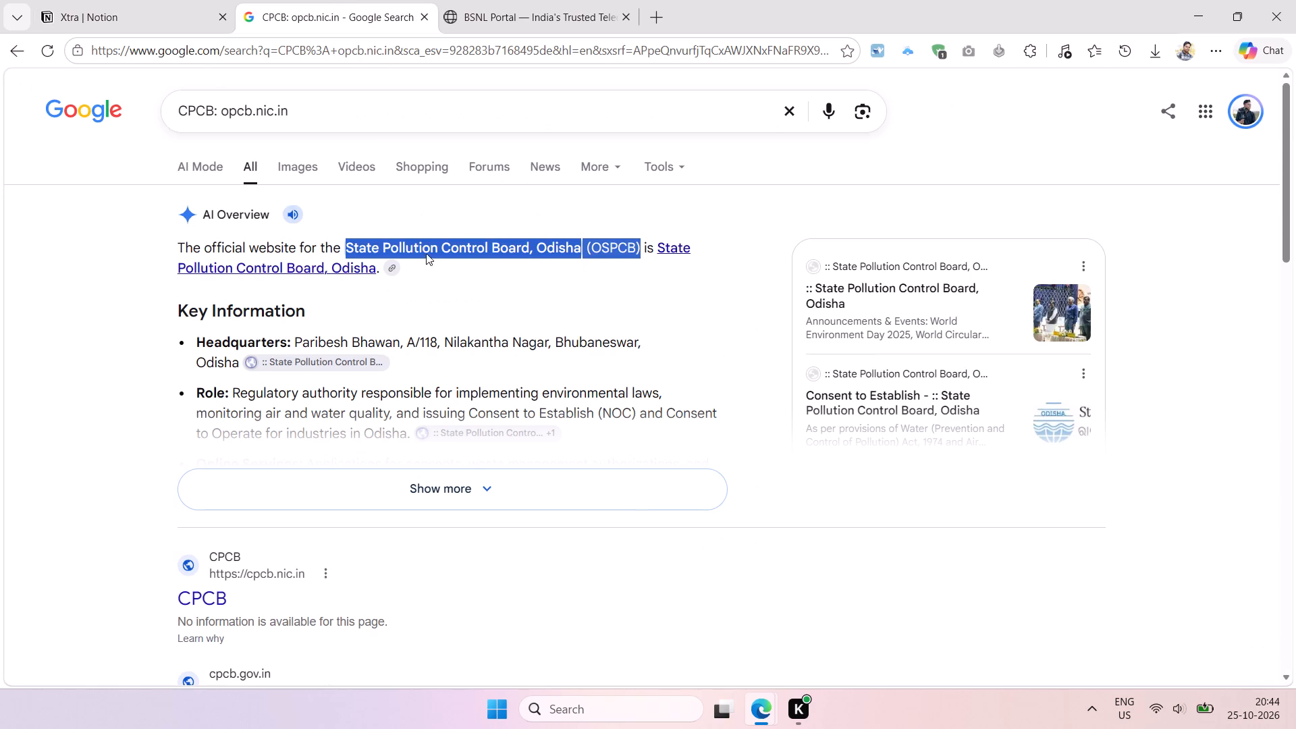
pyautogui.click(630, 16)
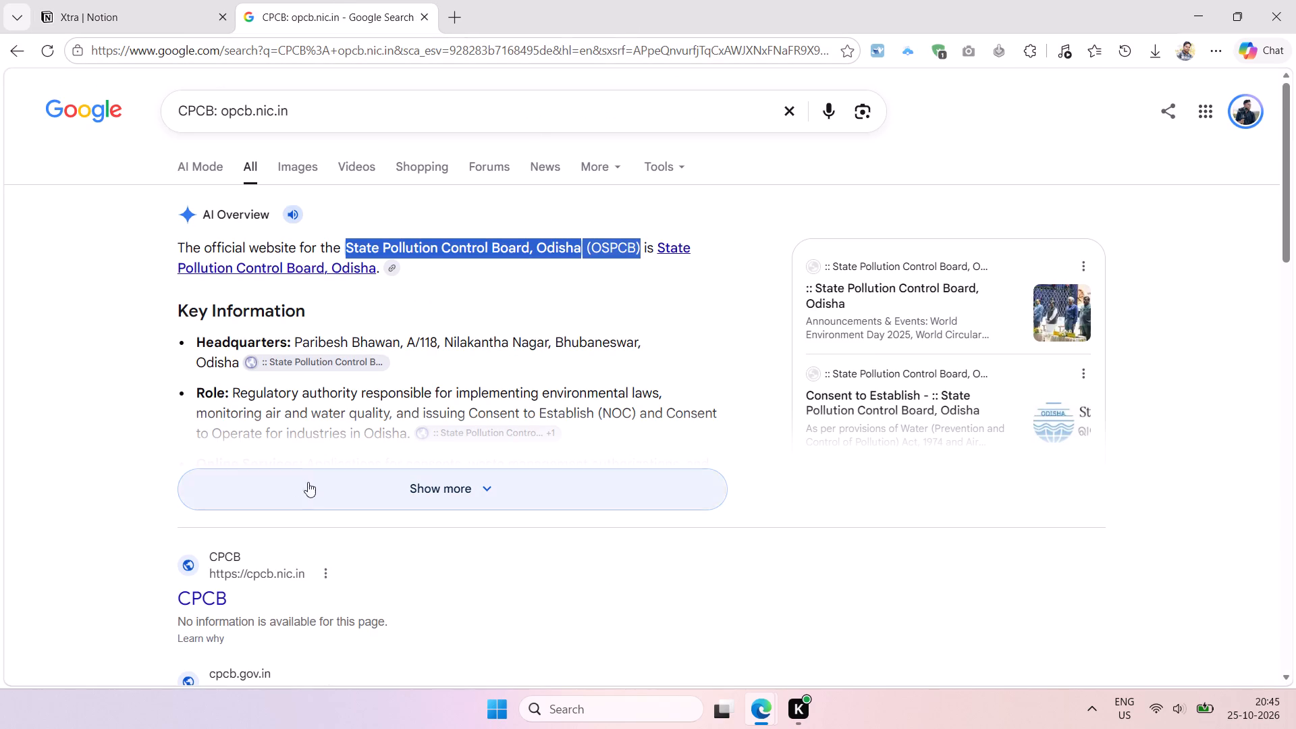
pyautogui.rightClick(208, 605)
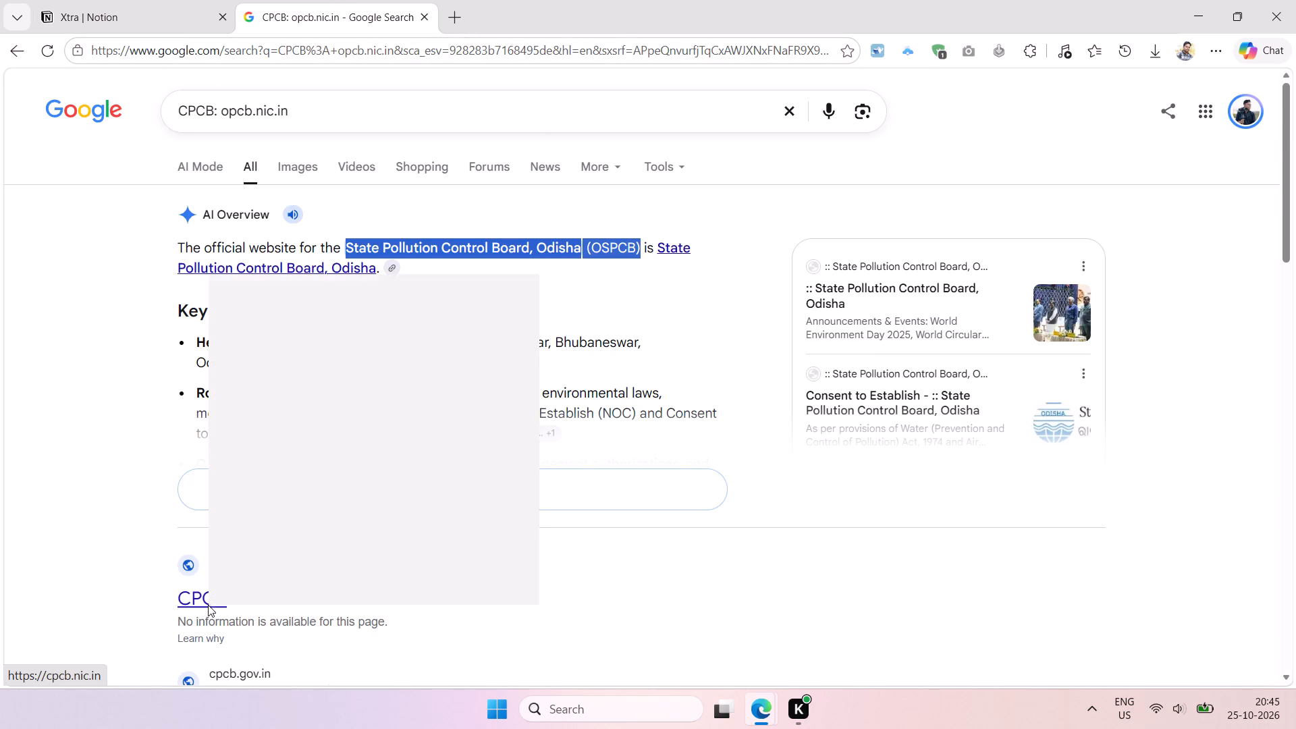
pyautogui.click(337, 300)
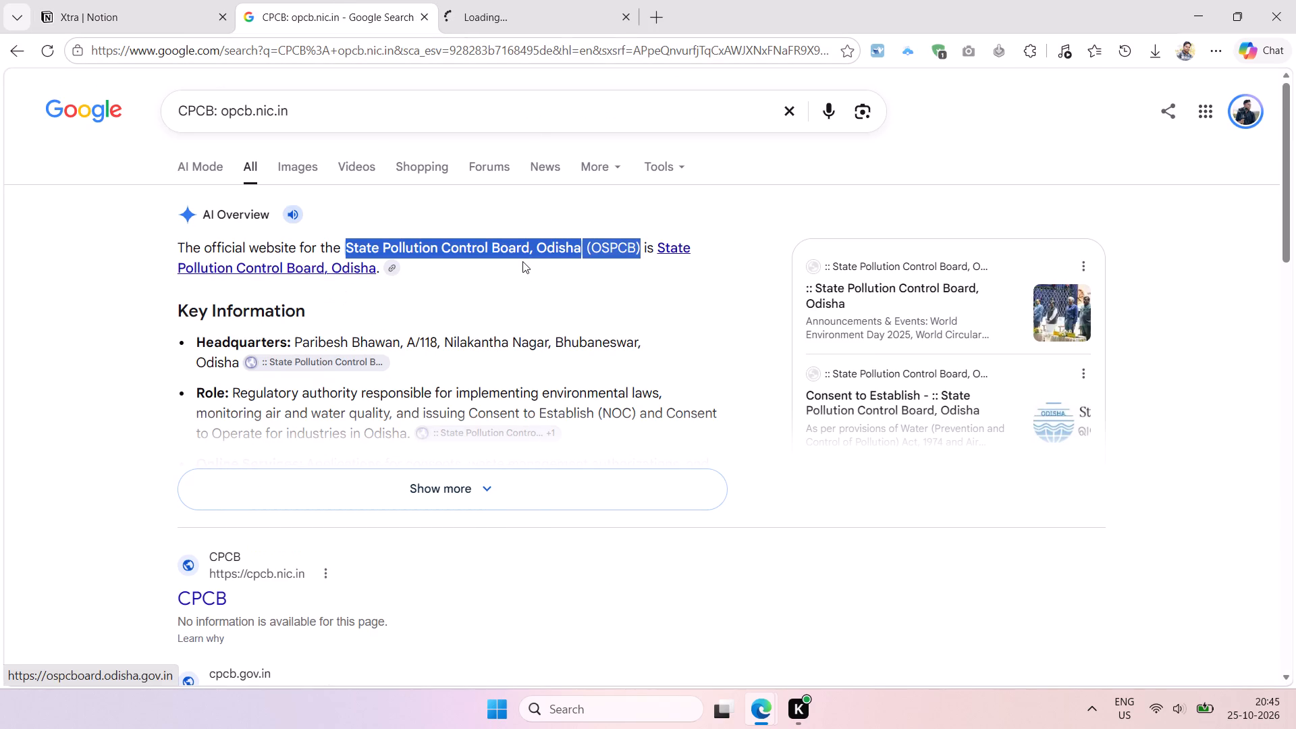
pyautogui.click(323, 269)
pyautogui.click(749, 0)
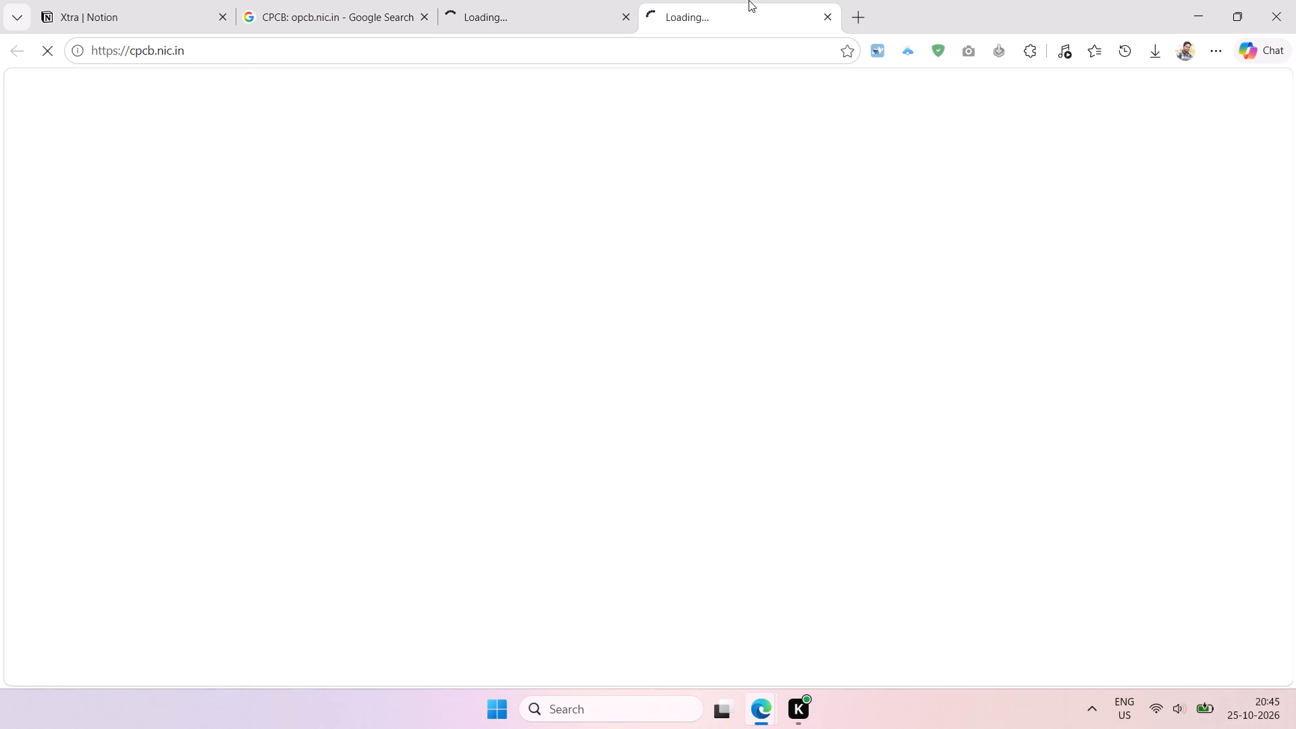
pyautogui.click(553, 0)
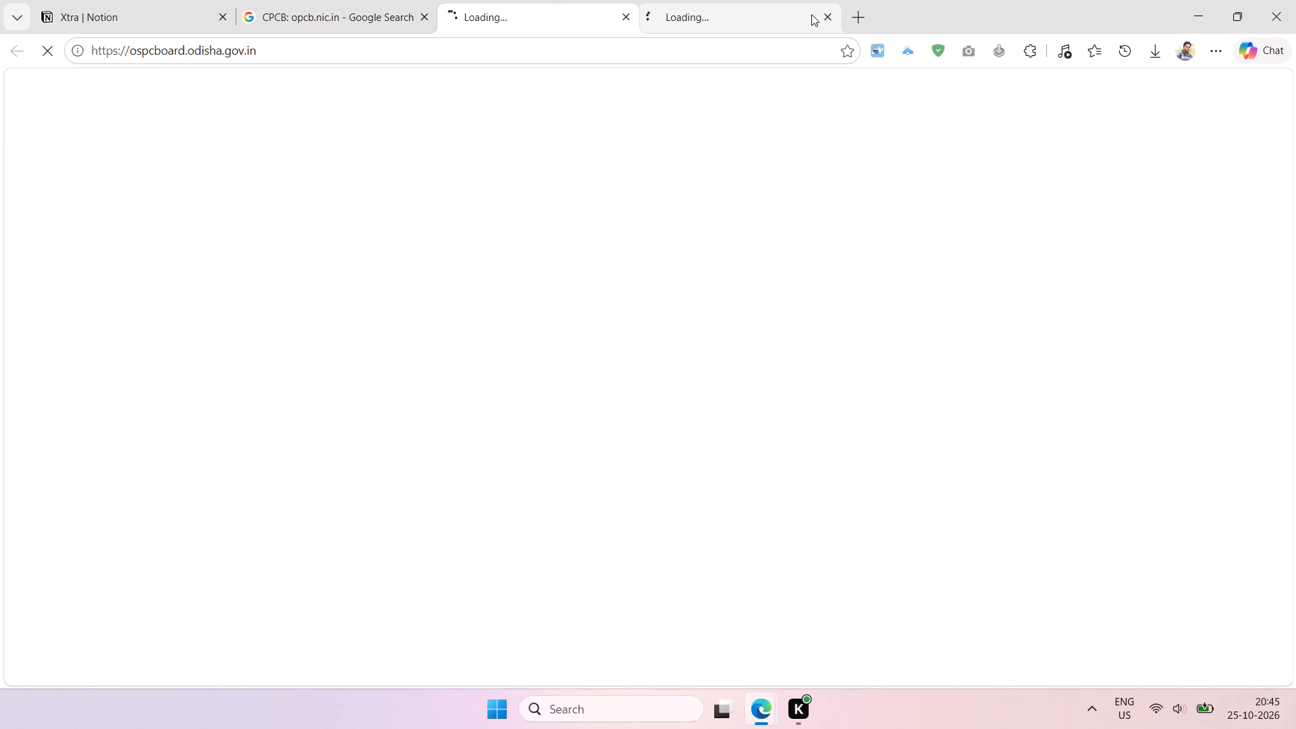
pyautogui.click(832, 15)
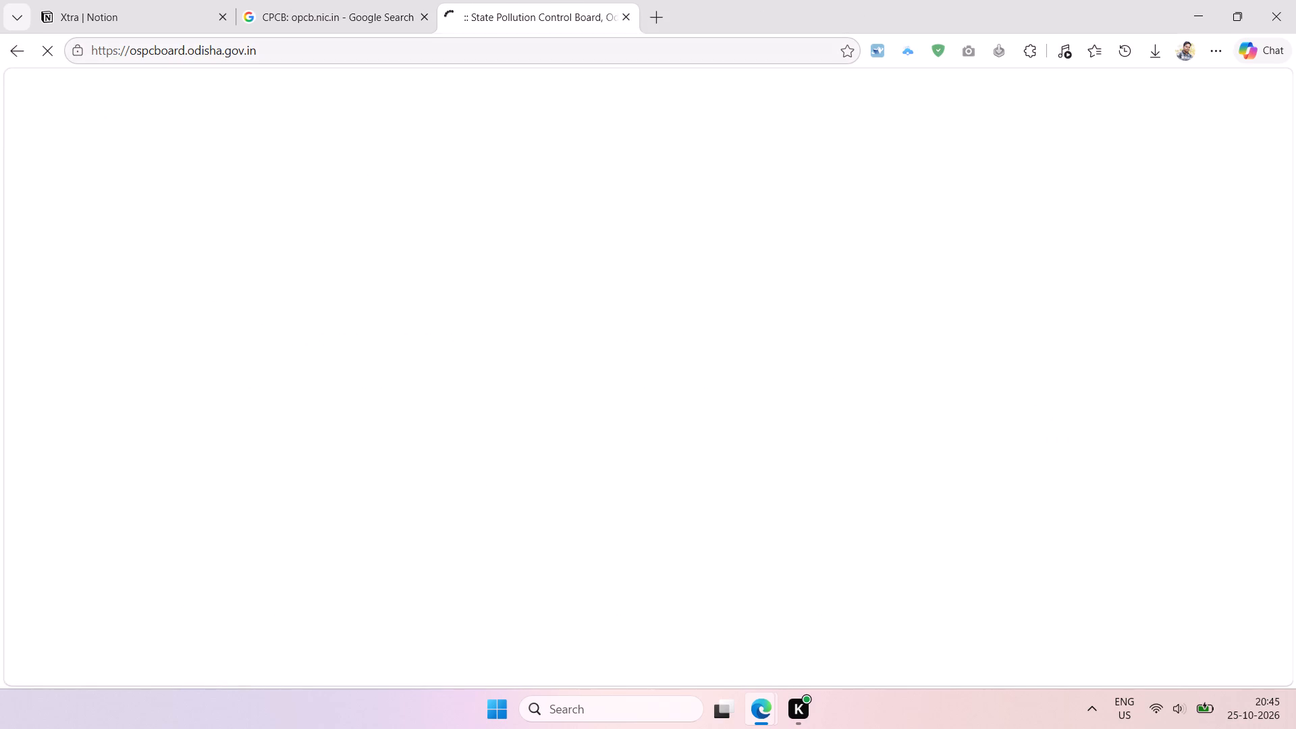
# Copy ospcboard.odisha.gov.in from the site's address and paste it into the State Pollution Control Board row's website cell.
pyautogui.click(271, 37)
pyautogui.click(308, 48)
pyautogui.moveTo(322, 50); pyautogui.dragTo(298, 52)
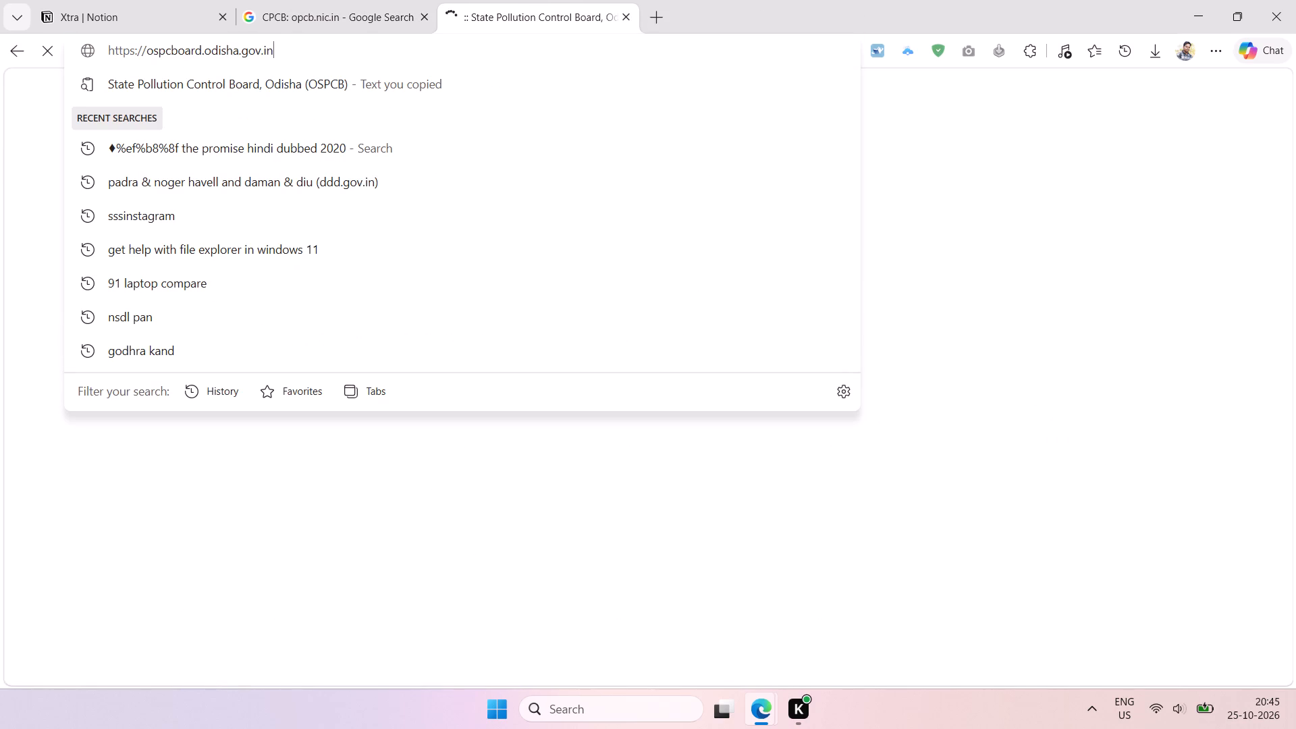
pyautogui.moveTo(298, 52); pyautogui.dragTo(150, 62)
pyautogui.hotkey('ctrl', 'c')
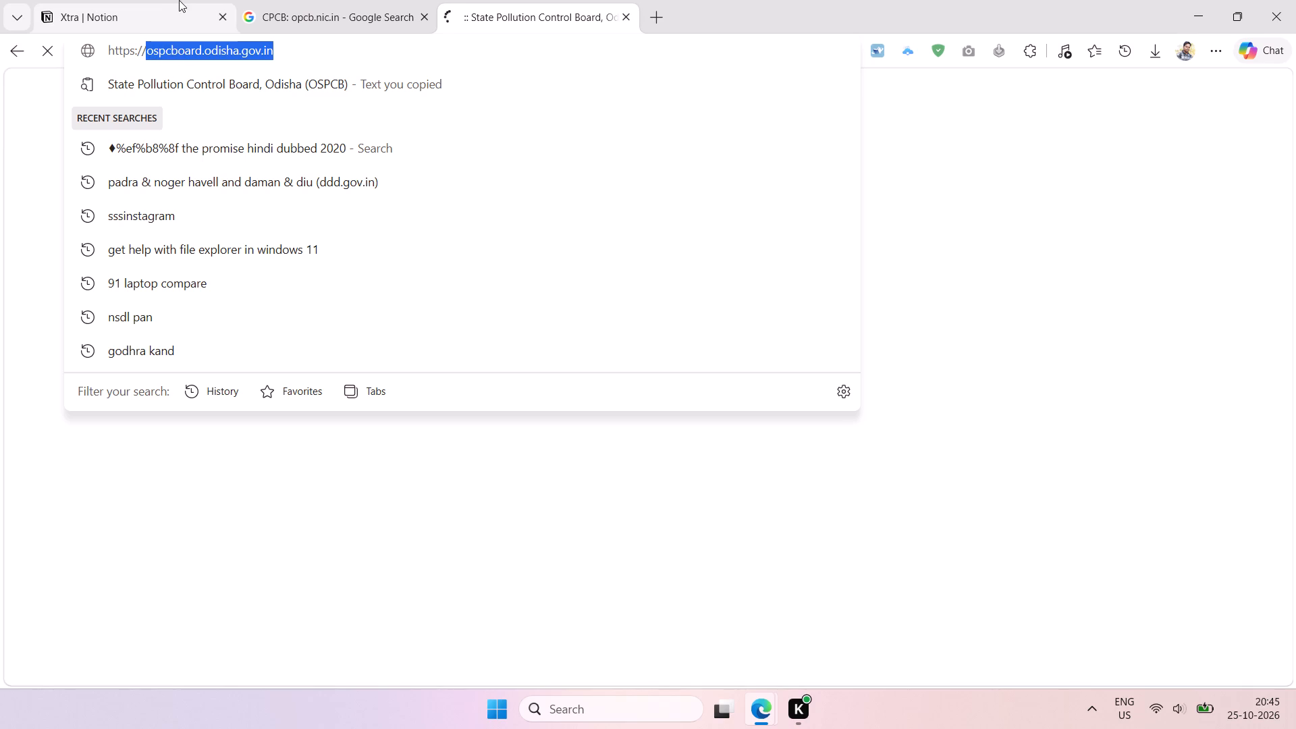
pyautogui.click(165, 5)
pyautogui.click(715, 443)
pyautogui.hotkey('ctrl', 'v')
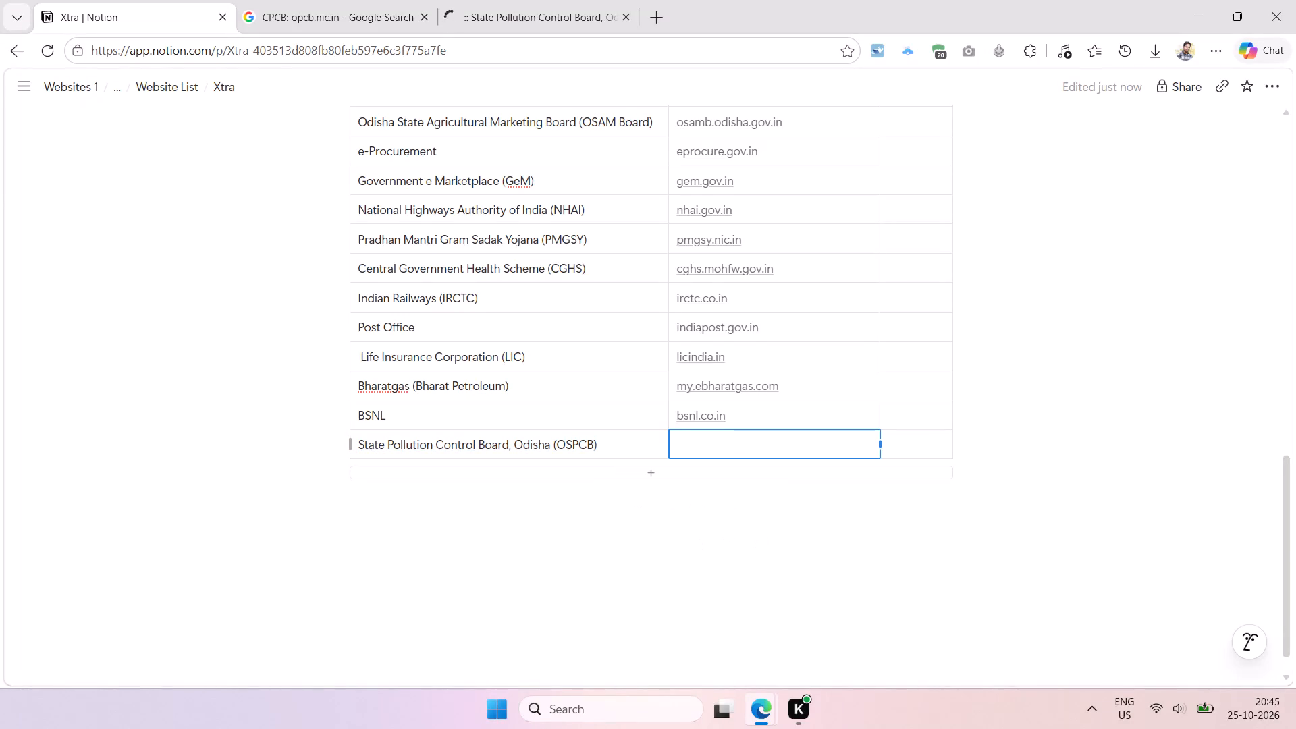
pyautogui.click(729, 533)
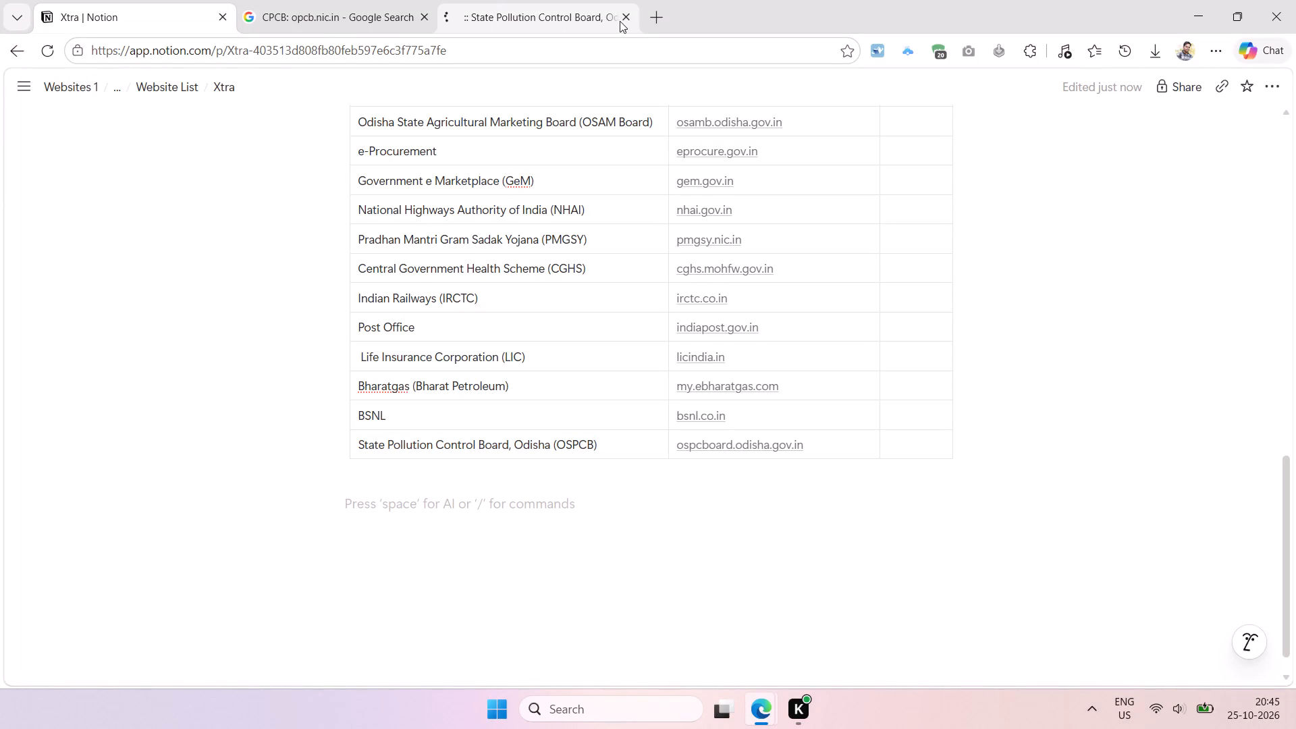
# Close the State Pollution Control Board site and return from the search results to Google's home page.
pyautogui.click(625, 21)
pyautogui.click(375, 19)
pyautogui.click(68, 109)
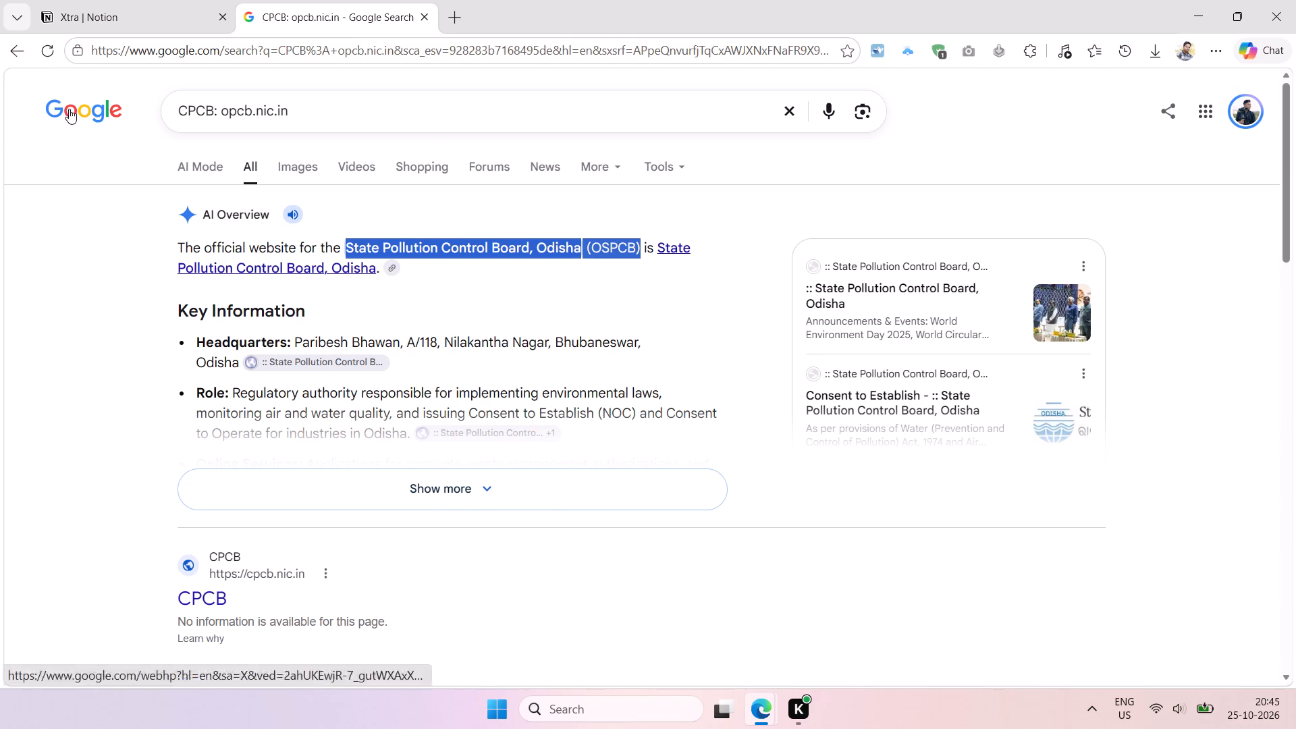